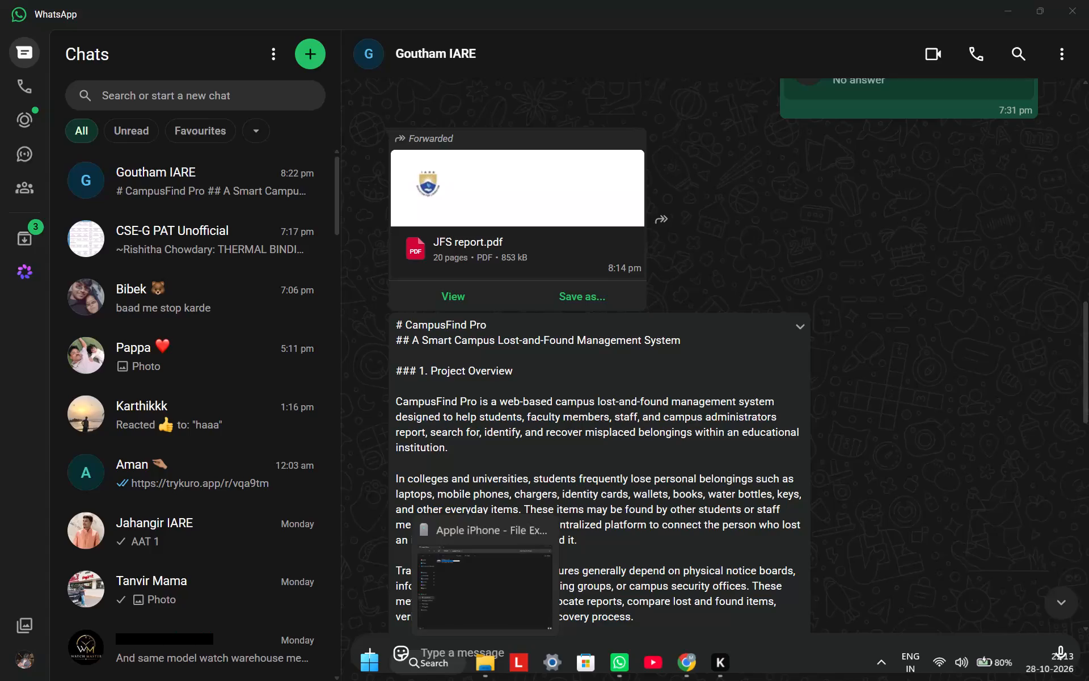
Close the Apple iPhone folder window and open Drive (E:) in a new File Explorer window.
click(551, 532)
click(484, 669)
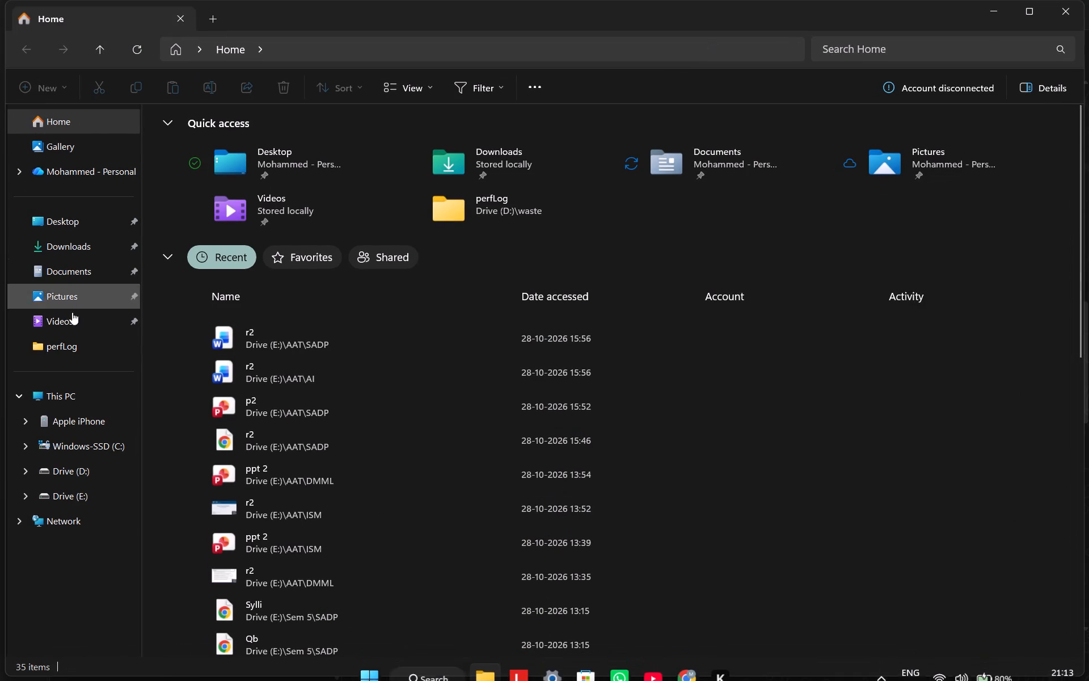
click(108, 505)
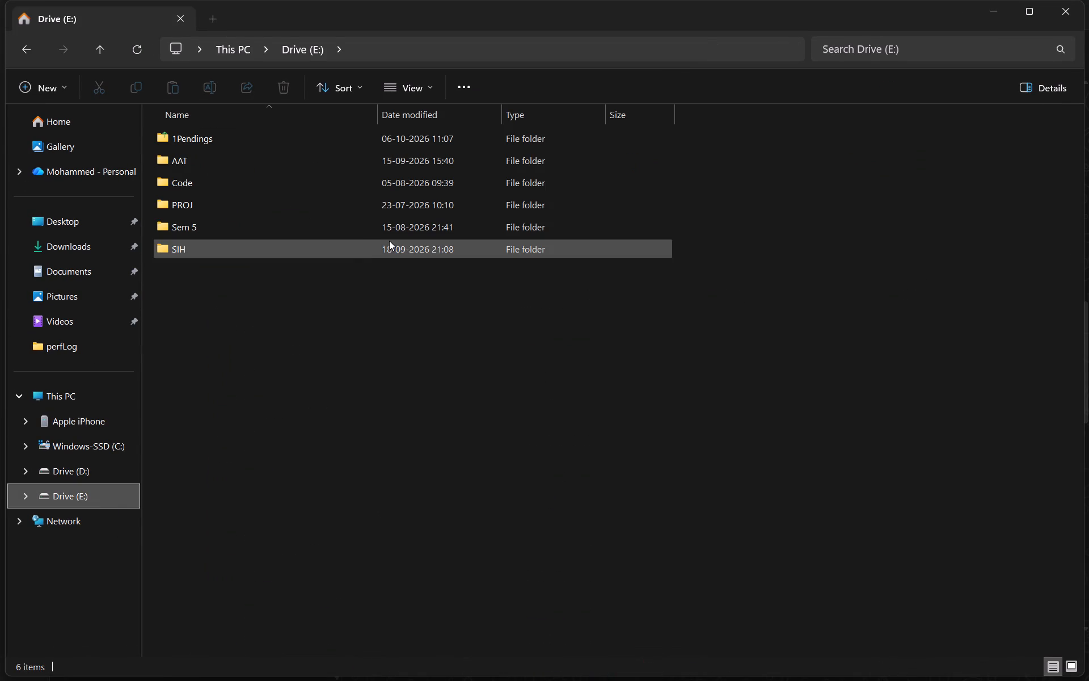
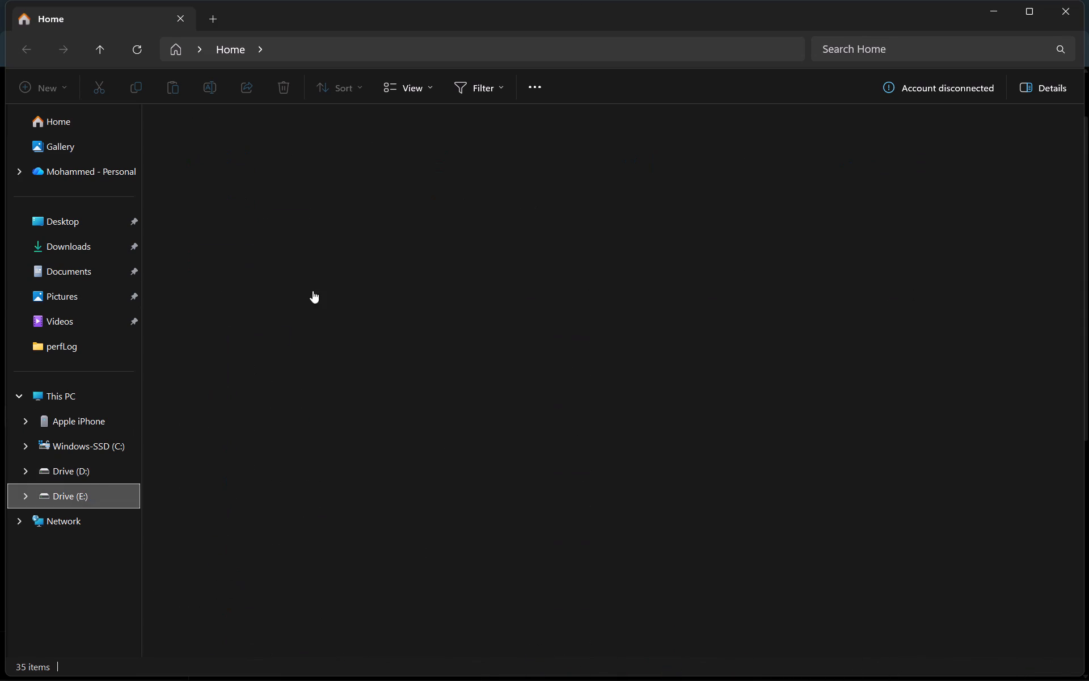
click(221, 298)
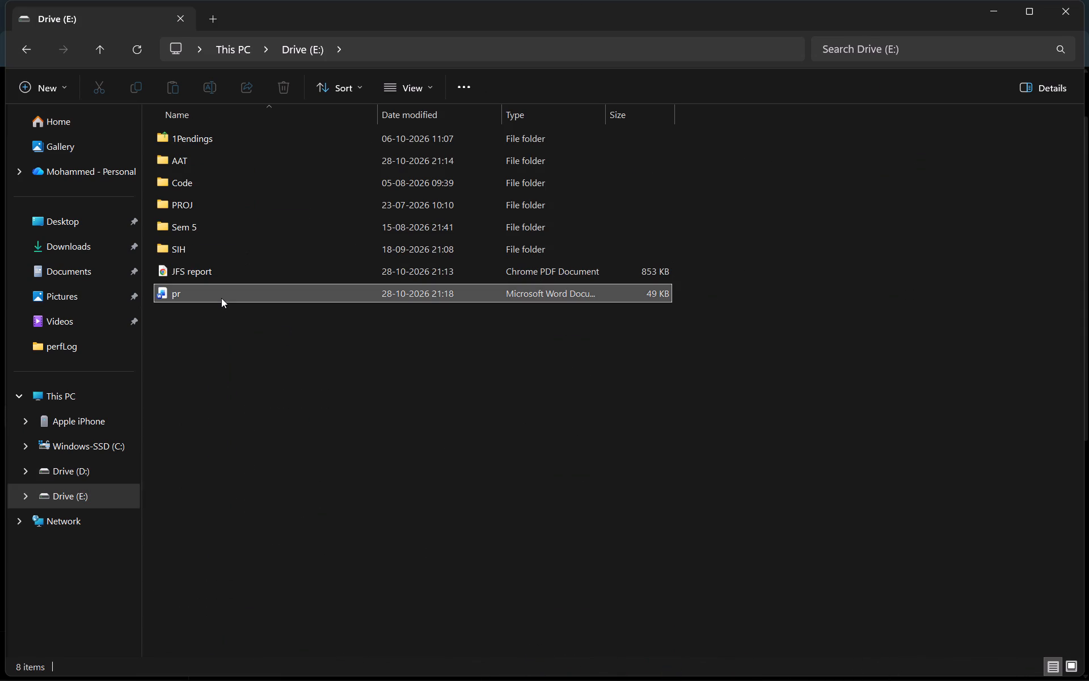
click(221, 297)
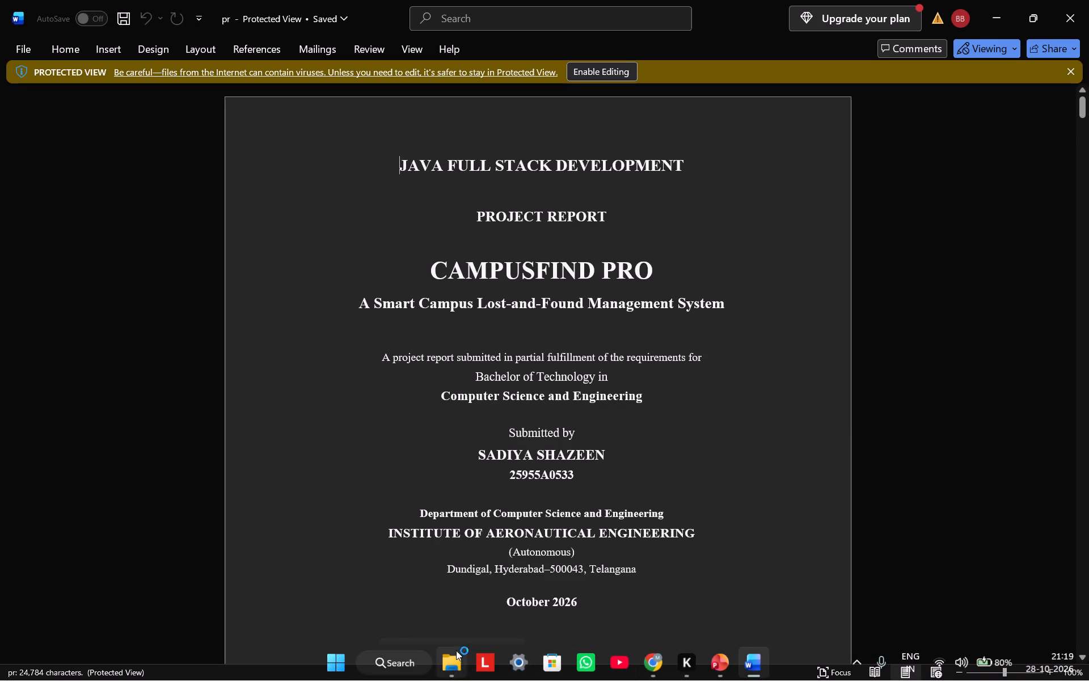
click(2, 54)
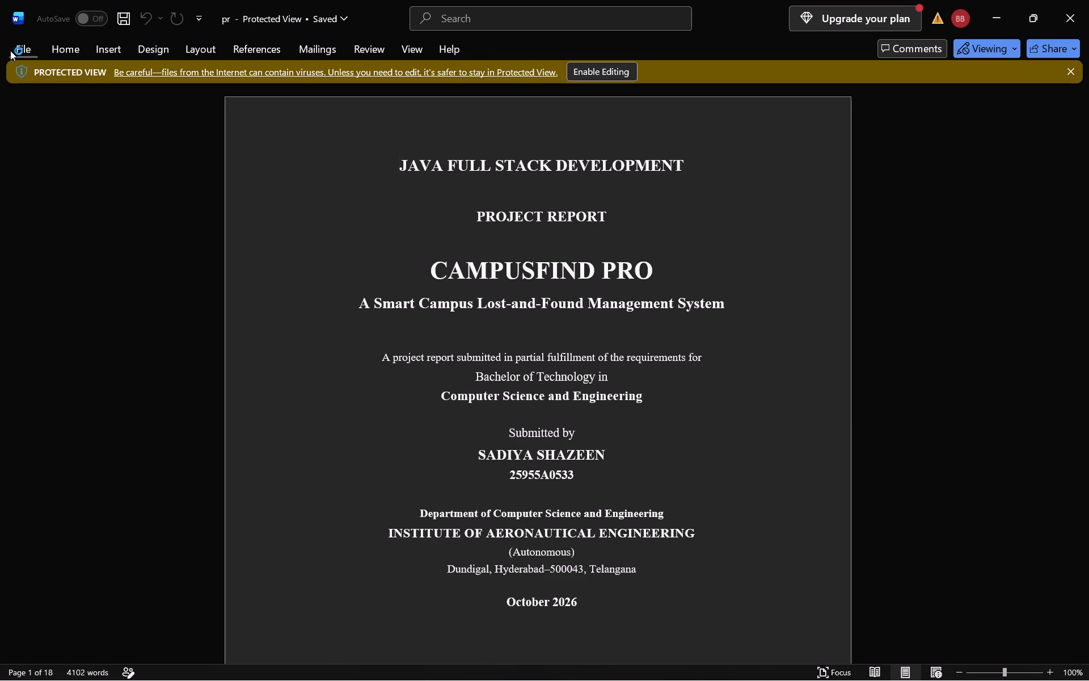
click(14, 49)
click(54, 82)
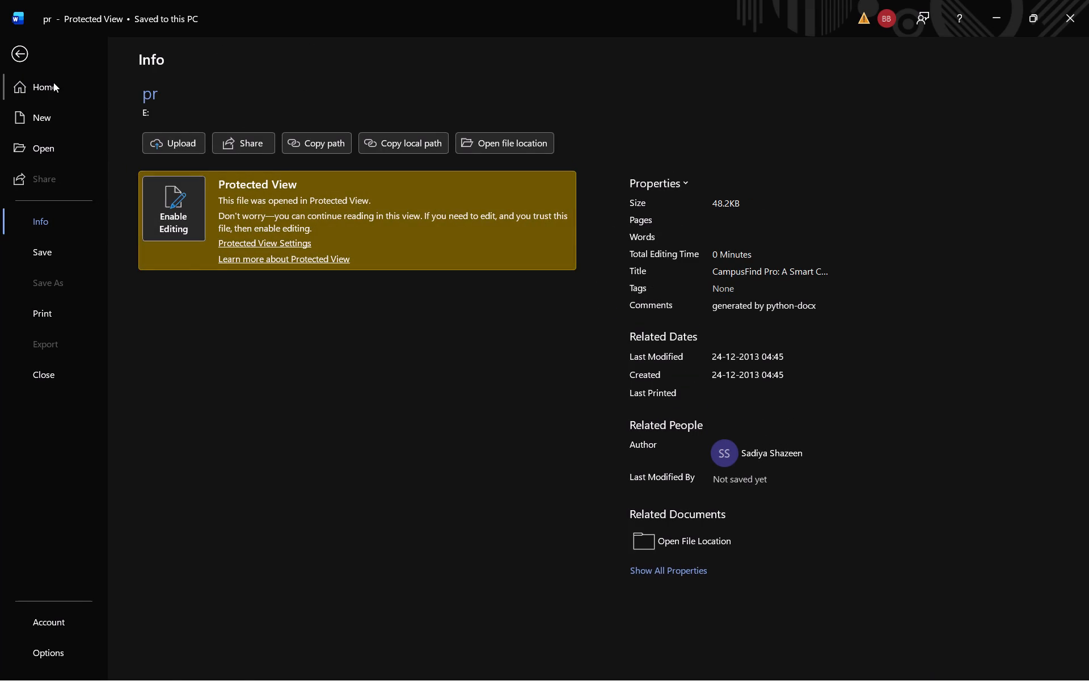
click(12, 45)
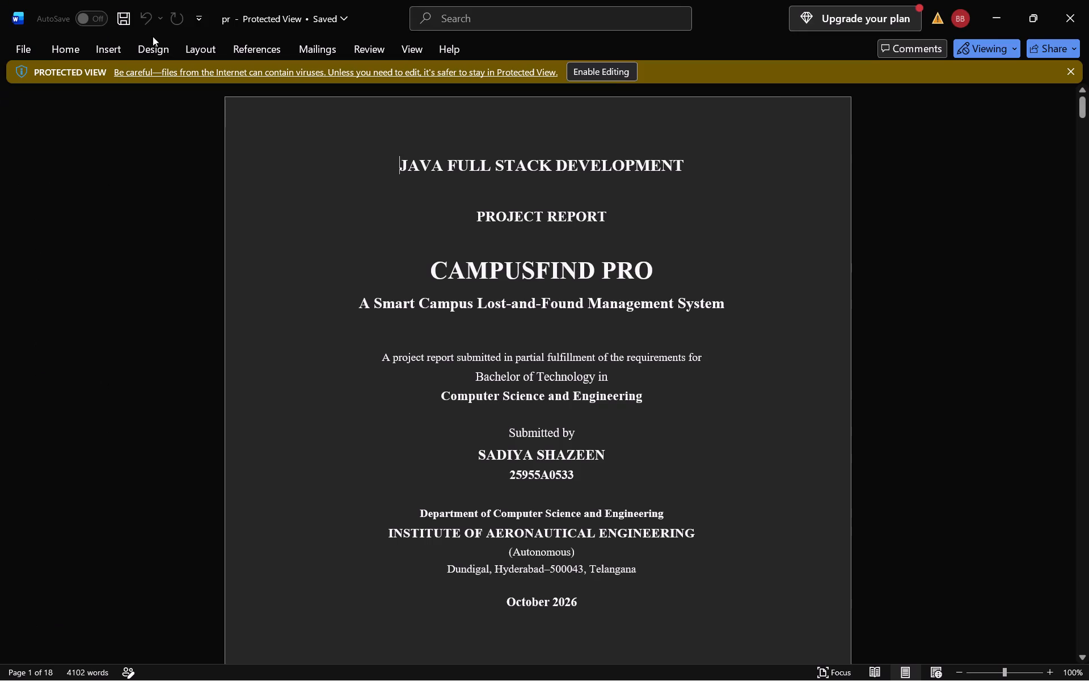
Enable editing for the pr document.
click(599, 74)
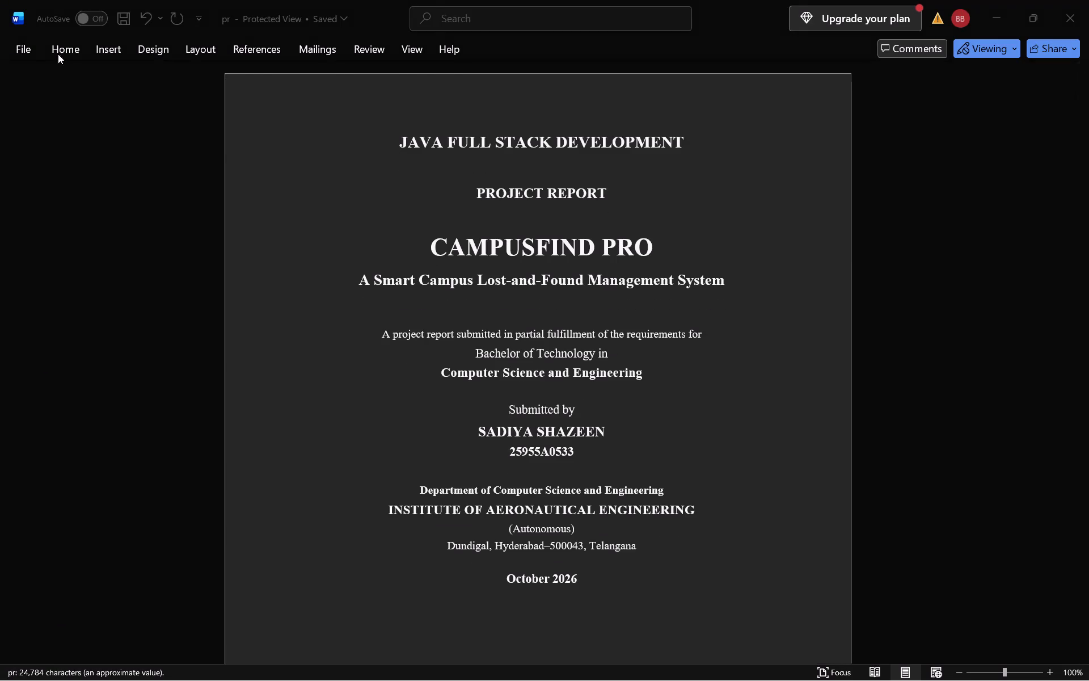
Open the JFS report PDF from Drive (E:) as a Word document and enable editing for it.
click(28, 45)
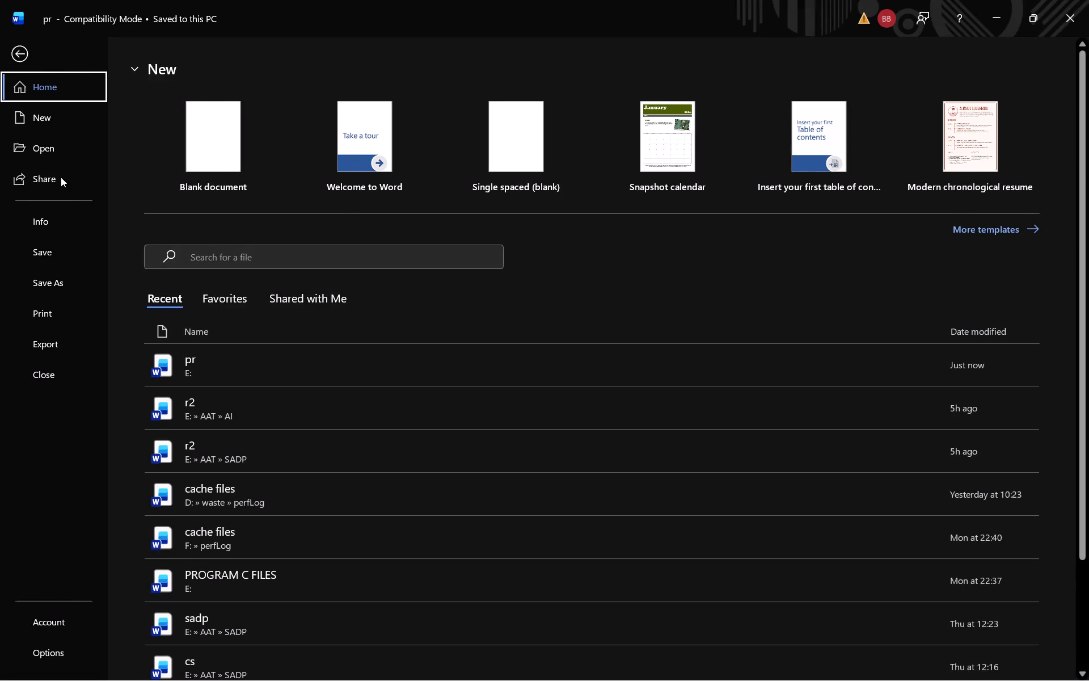
click(68, 153)
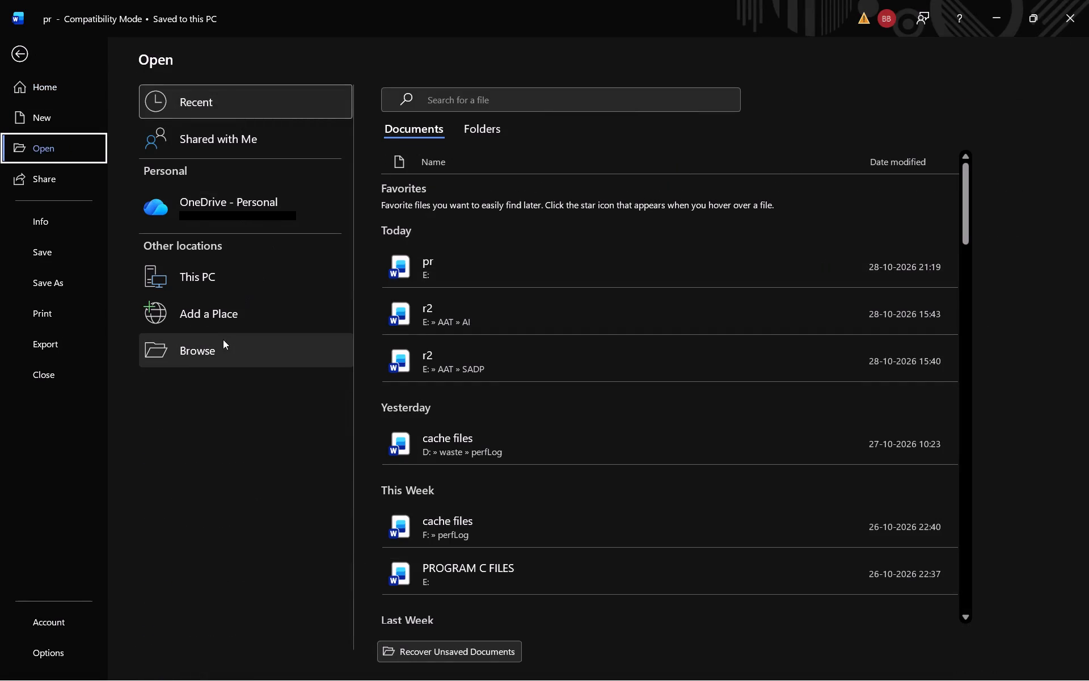
click(220, 356)
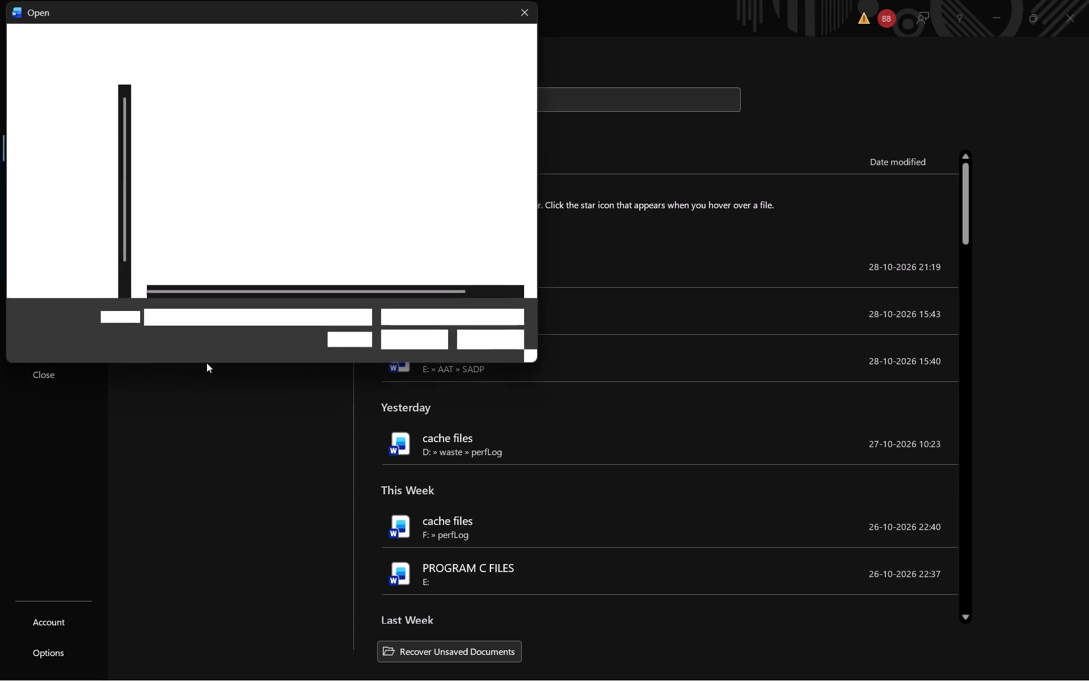
scroll(198, 186, down, 5)
scroll(190, 191, up, 4)
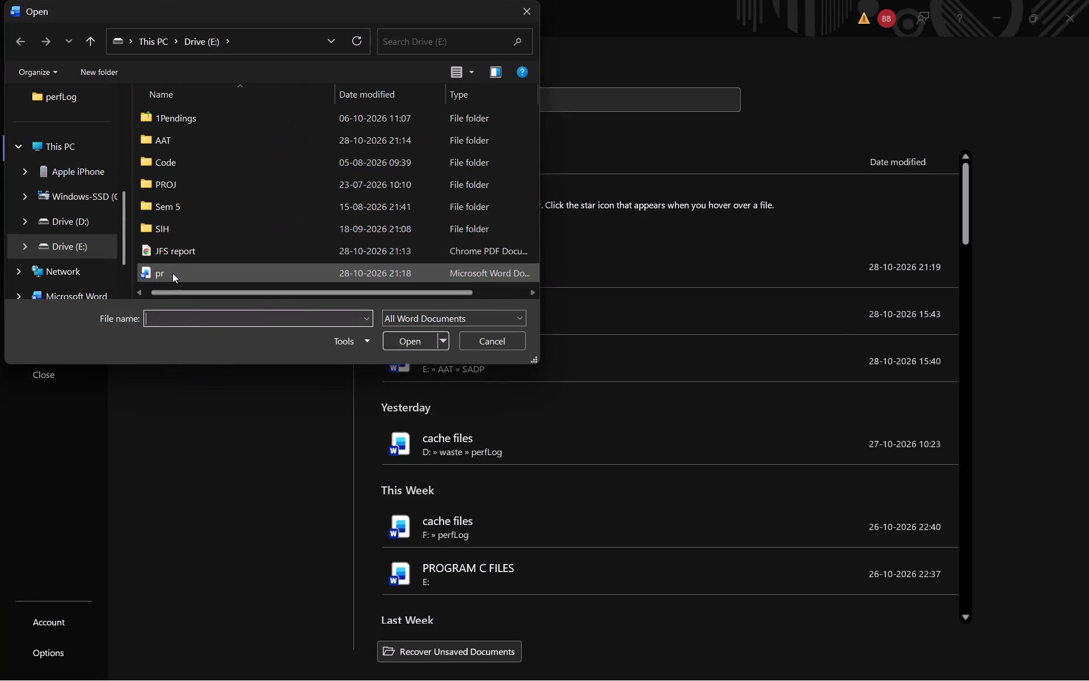
click(188, 253)
click(411, 342)
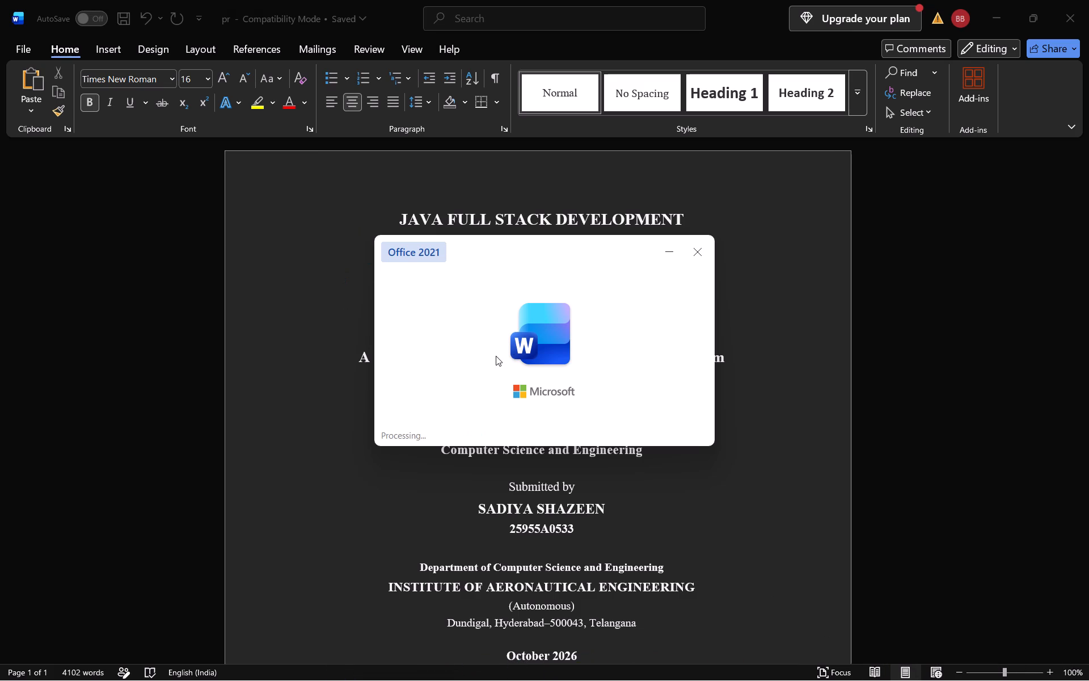
click(598, 67)
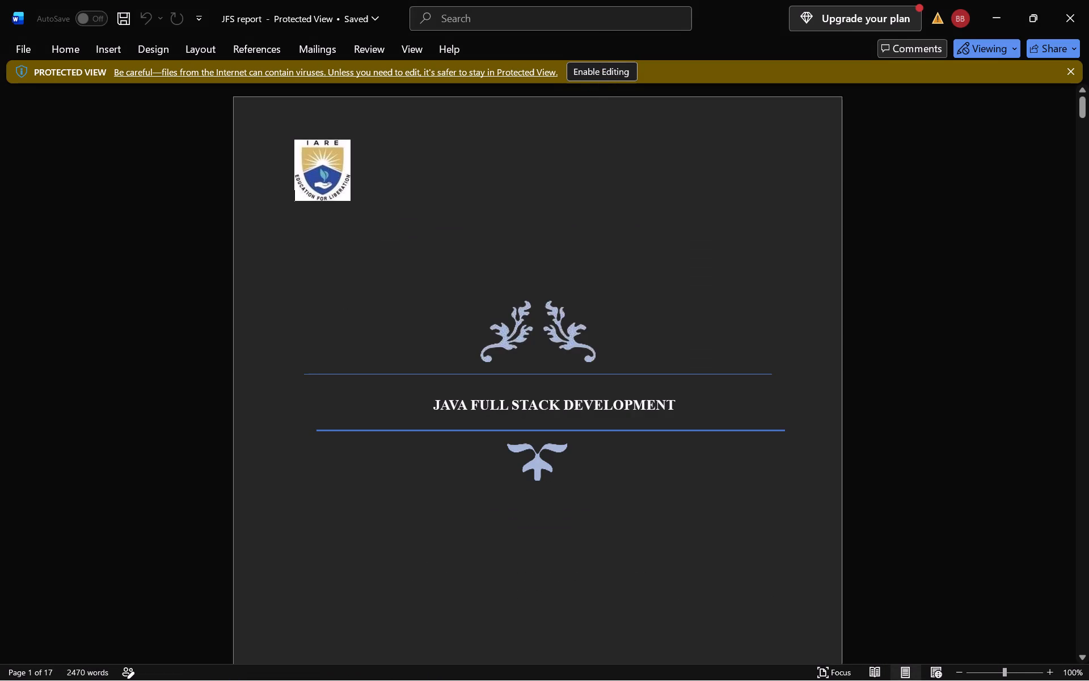
Look over the opening pages of the JFS report in Word and return to the pr document.
scroll(581, 136, down, 9)
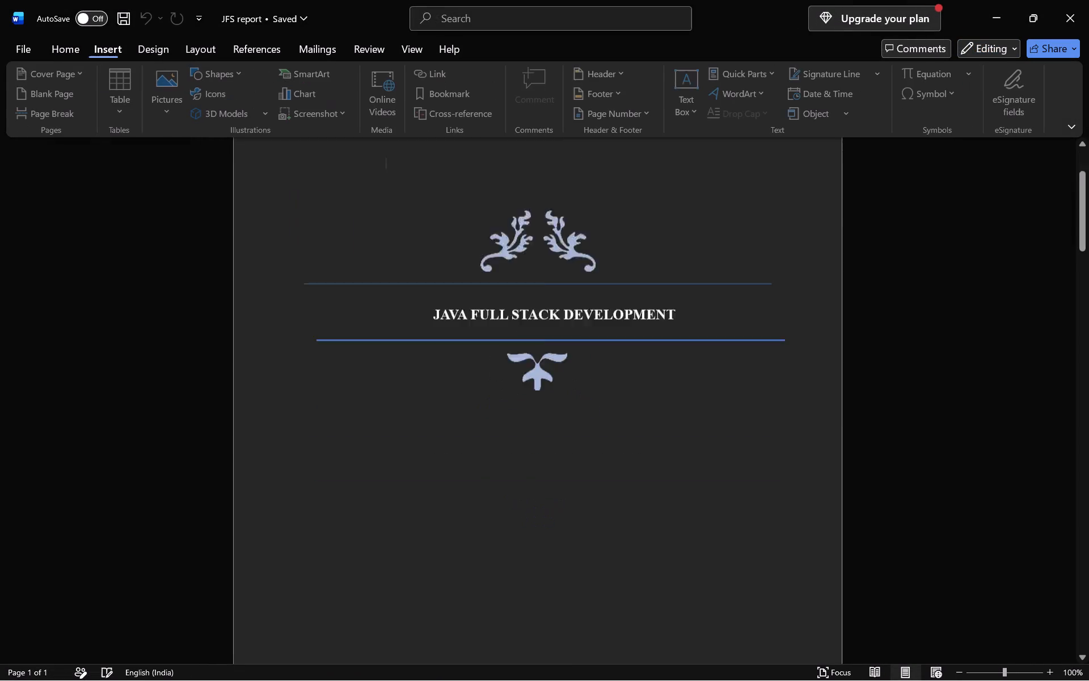
scroll(555, 283, down, 19)
scroll(548, 294, up, 1)
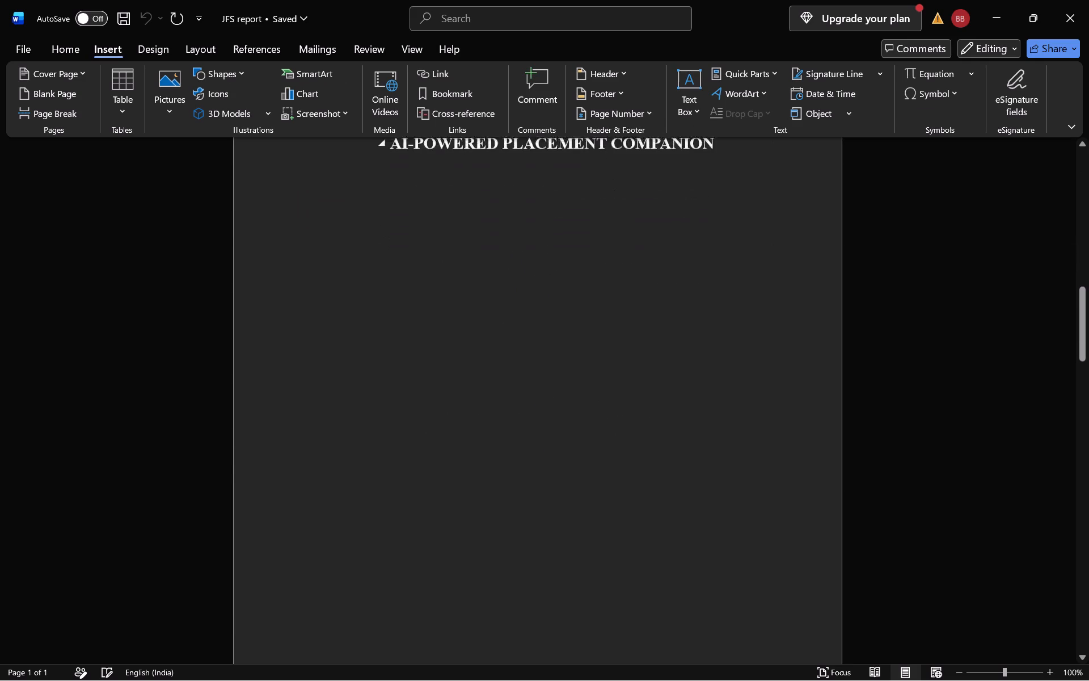
scroll(548, 294, up, 2)
drag(347, 237, 591, 227)
key(alt+Tab)
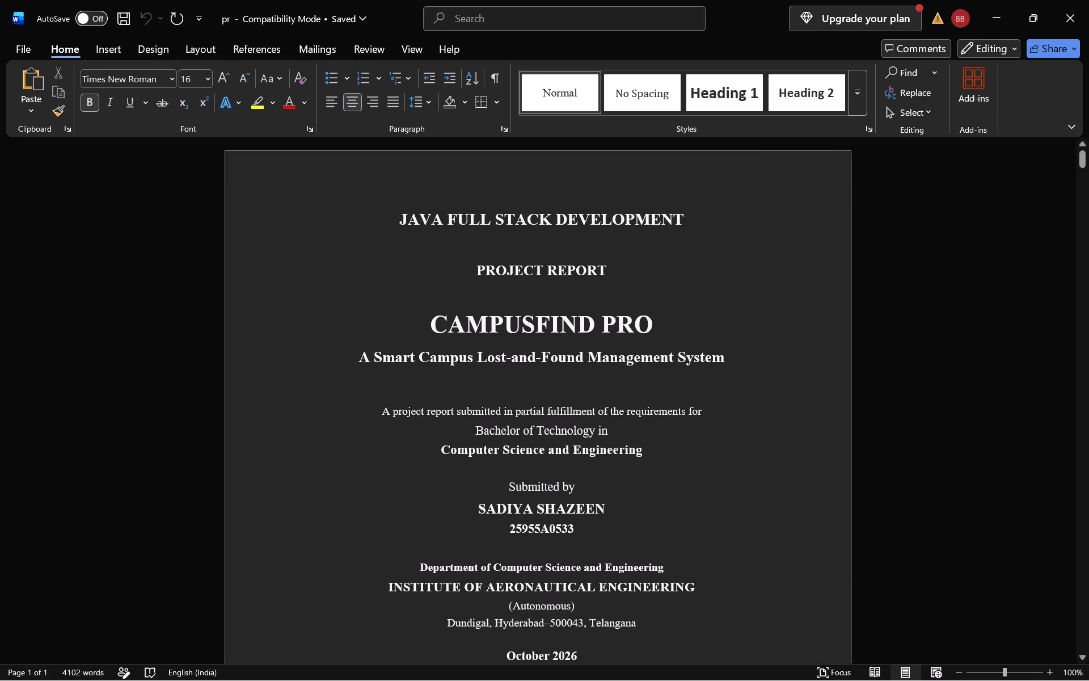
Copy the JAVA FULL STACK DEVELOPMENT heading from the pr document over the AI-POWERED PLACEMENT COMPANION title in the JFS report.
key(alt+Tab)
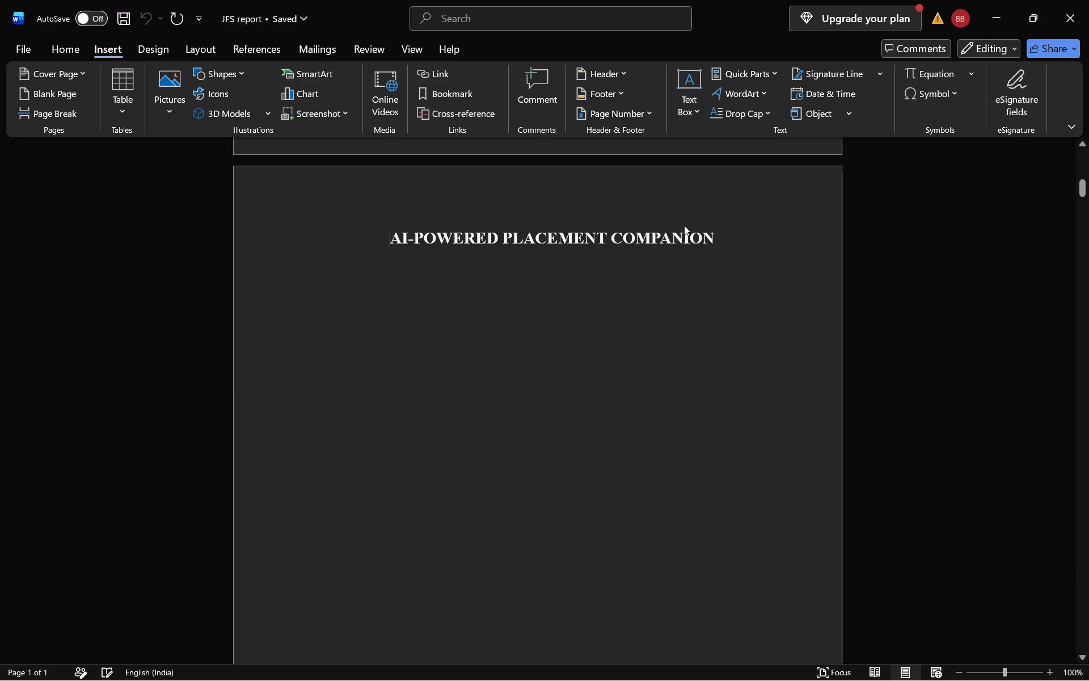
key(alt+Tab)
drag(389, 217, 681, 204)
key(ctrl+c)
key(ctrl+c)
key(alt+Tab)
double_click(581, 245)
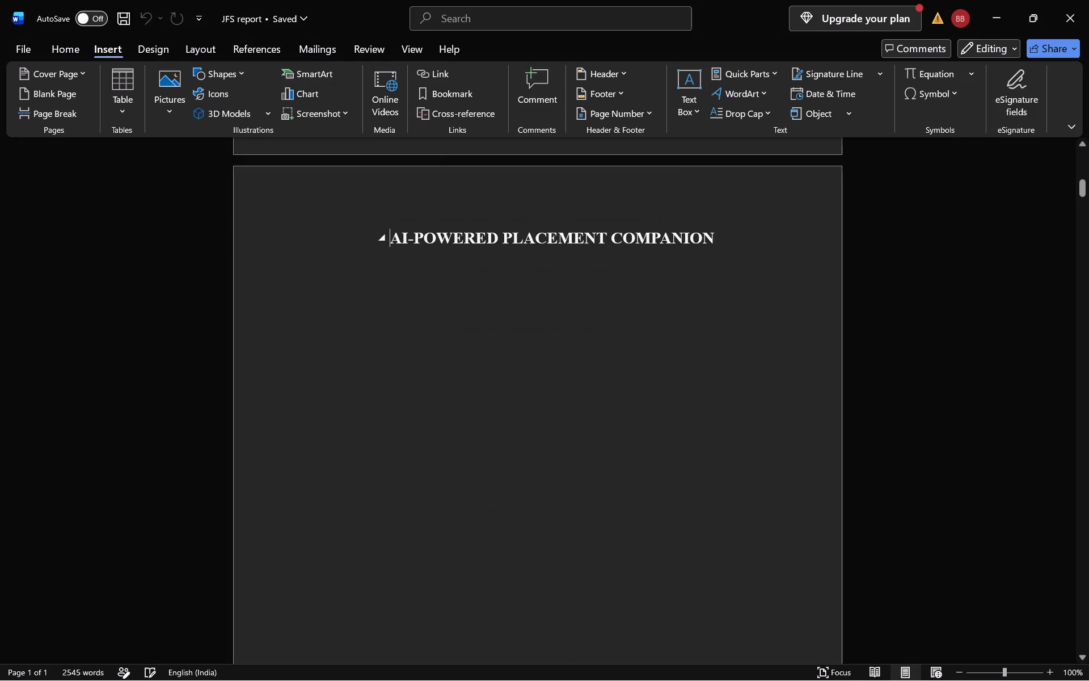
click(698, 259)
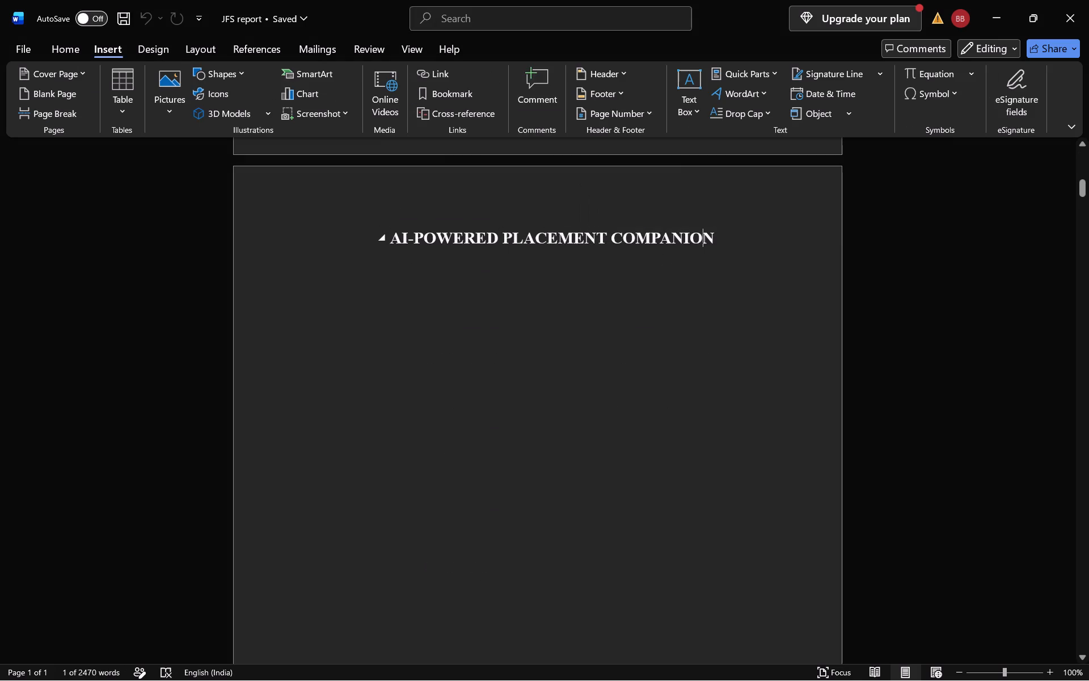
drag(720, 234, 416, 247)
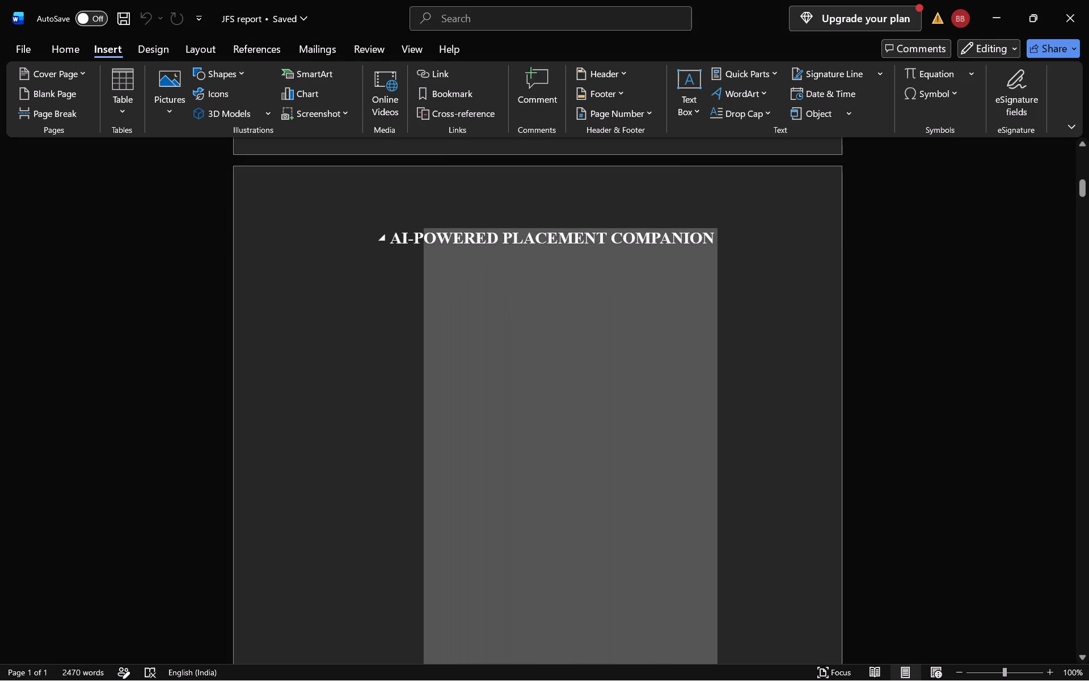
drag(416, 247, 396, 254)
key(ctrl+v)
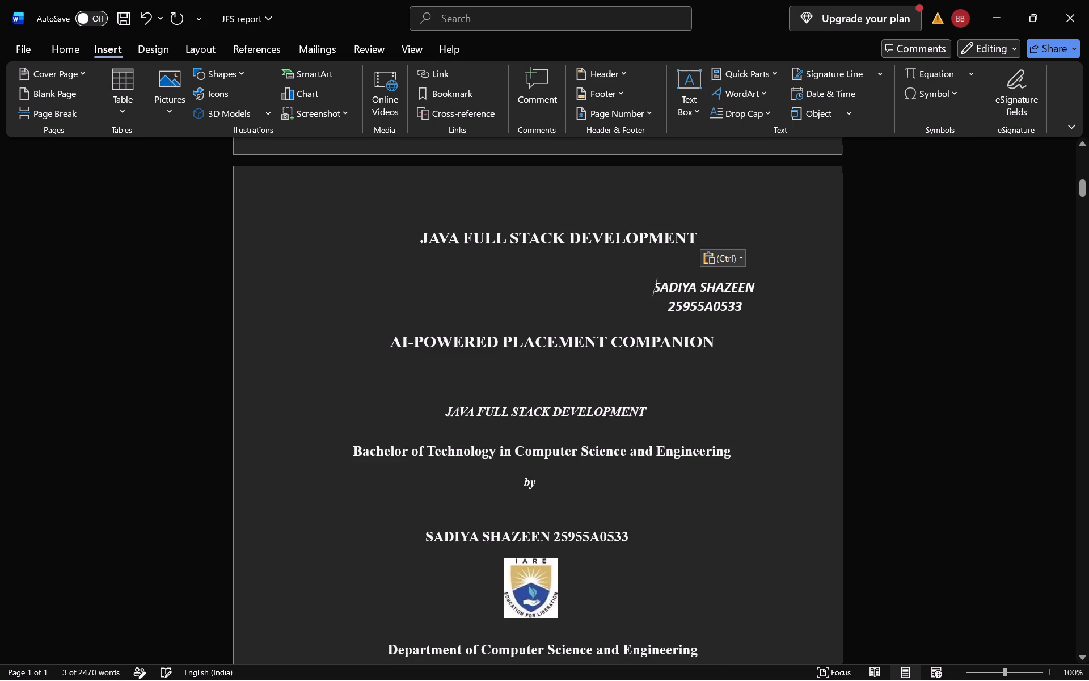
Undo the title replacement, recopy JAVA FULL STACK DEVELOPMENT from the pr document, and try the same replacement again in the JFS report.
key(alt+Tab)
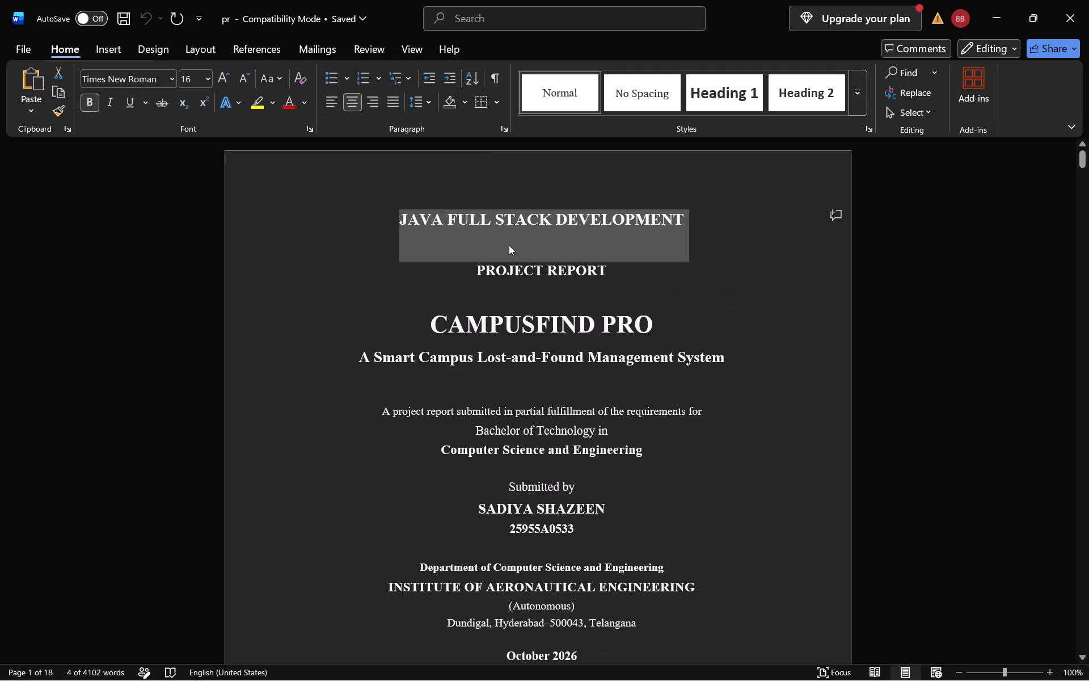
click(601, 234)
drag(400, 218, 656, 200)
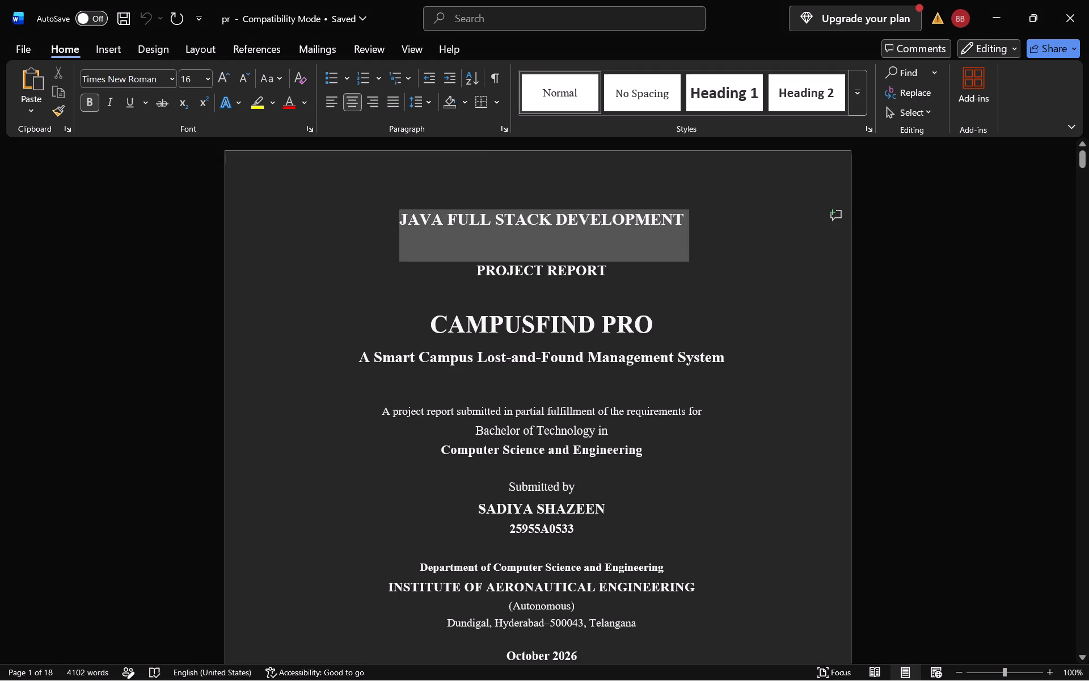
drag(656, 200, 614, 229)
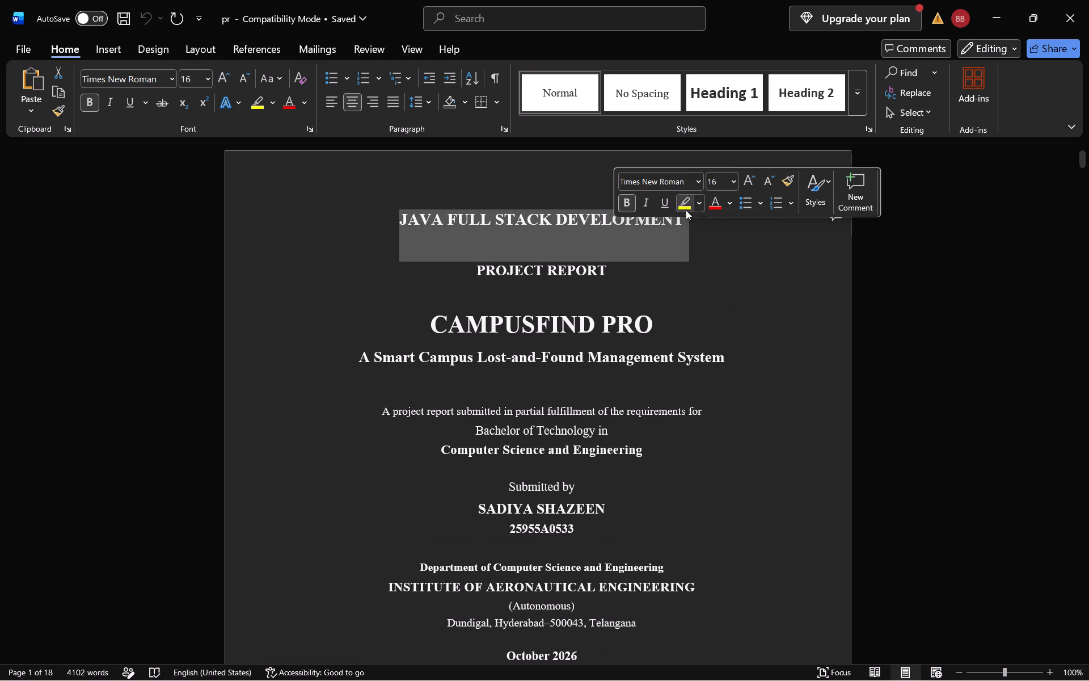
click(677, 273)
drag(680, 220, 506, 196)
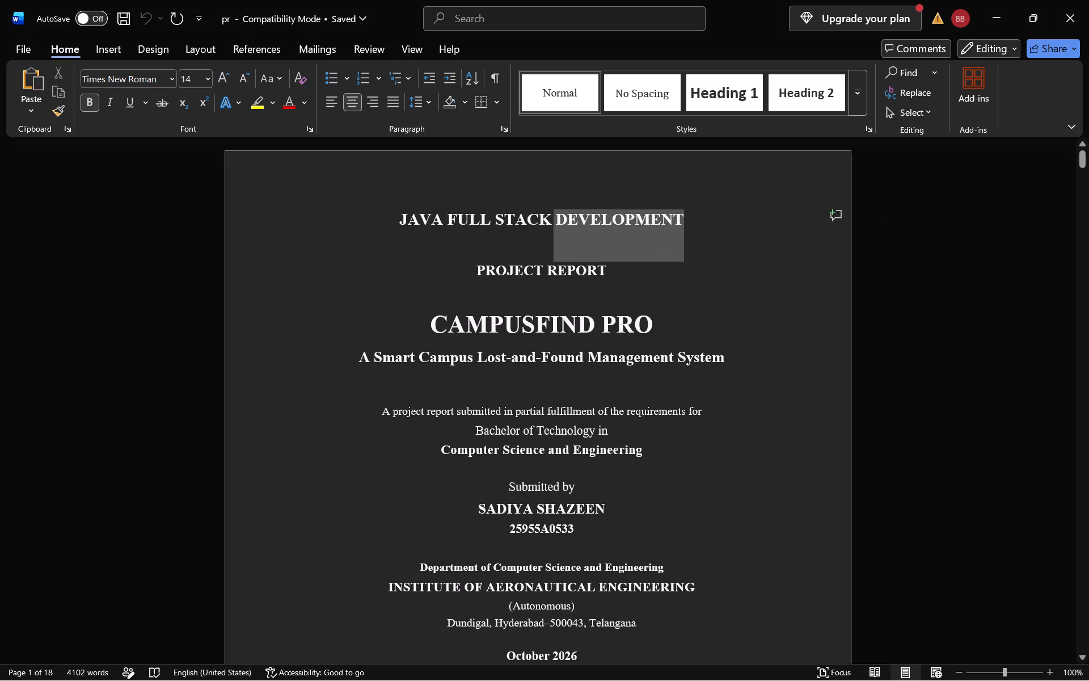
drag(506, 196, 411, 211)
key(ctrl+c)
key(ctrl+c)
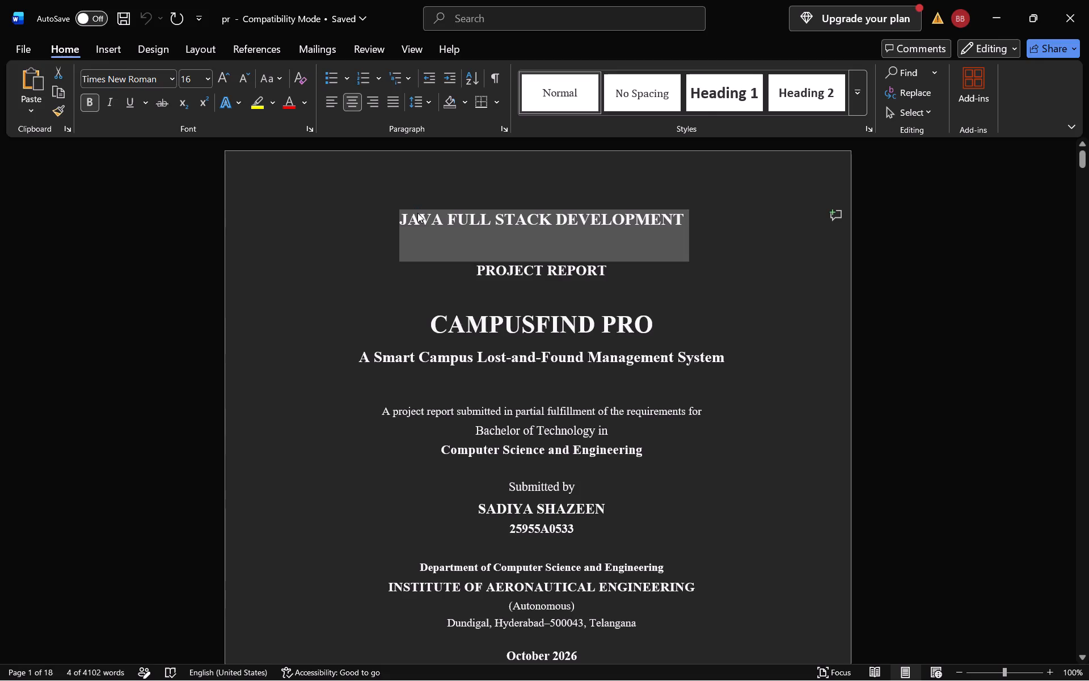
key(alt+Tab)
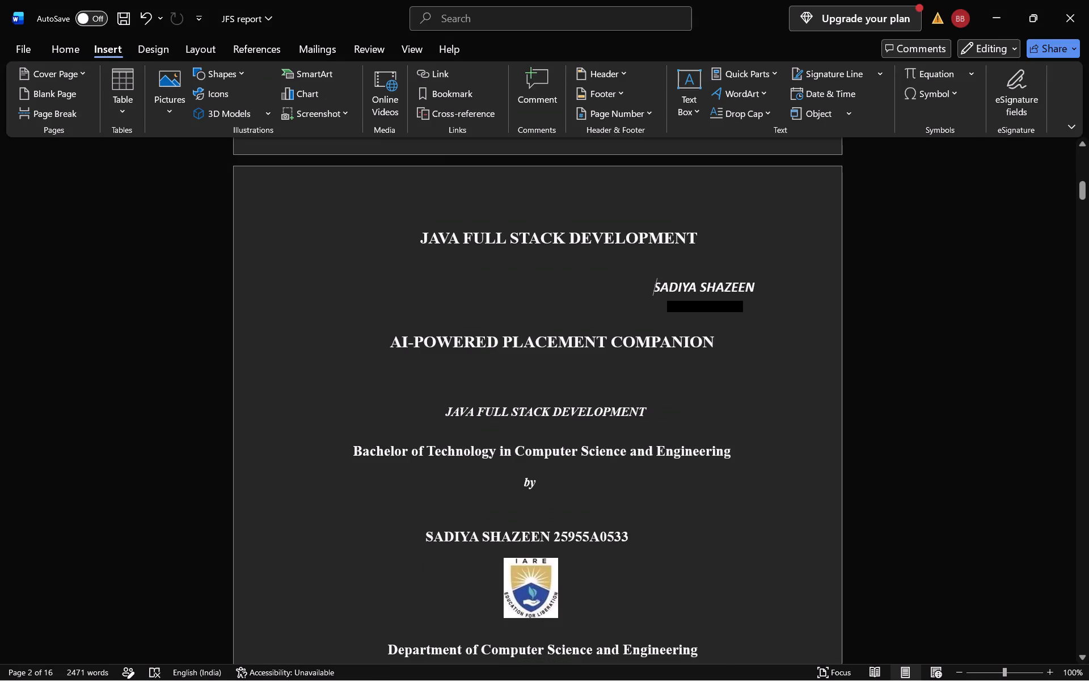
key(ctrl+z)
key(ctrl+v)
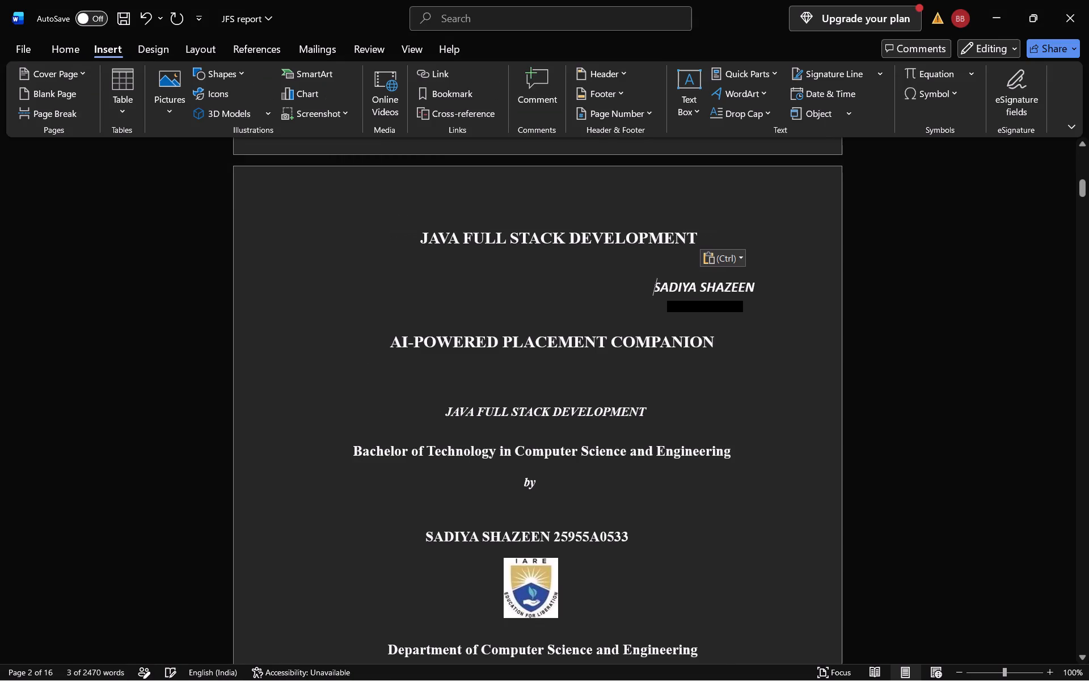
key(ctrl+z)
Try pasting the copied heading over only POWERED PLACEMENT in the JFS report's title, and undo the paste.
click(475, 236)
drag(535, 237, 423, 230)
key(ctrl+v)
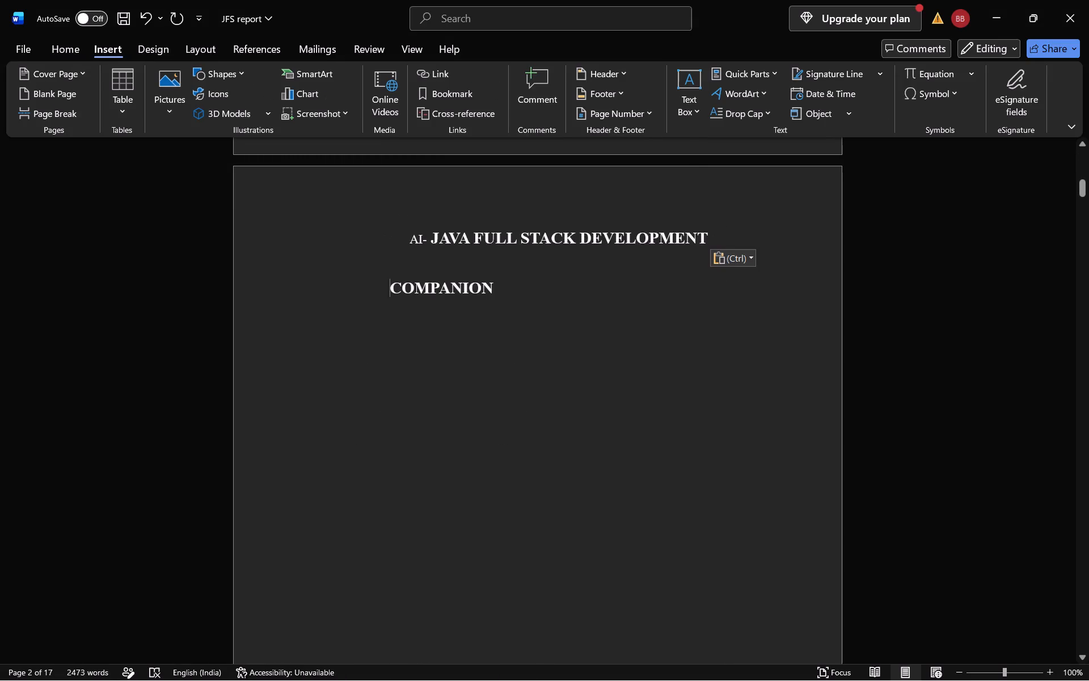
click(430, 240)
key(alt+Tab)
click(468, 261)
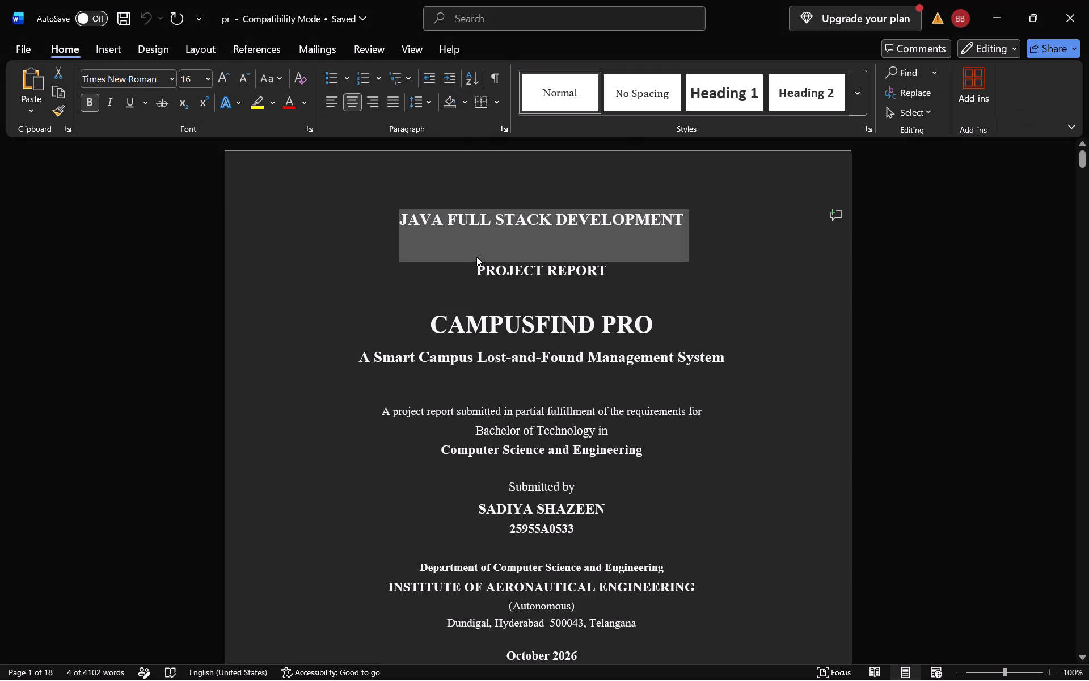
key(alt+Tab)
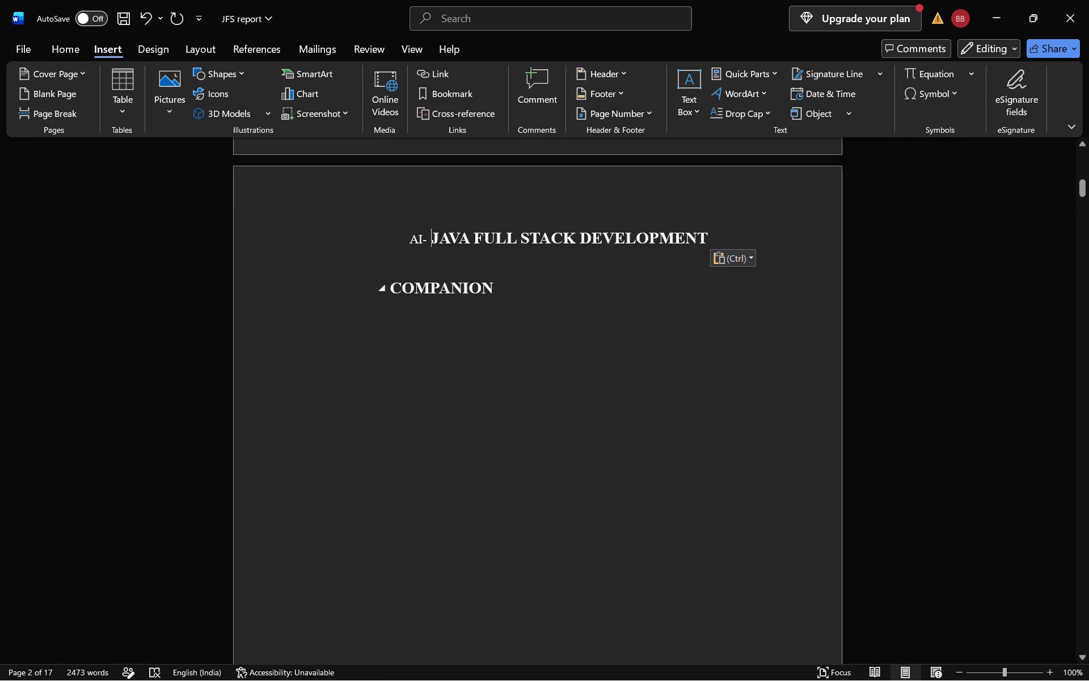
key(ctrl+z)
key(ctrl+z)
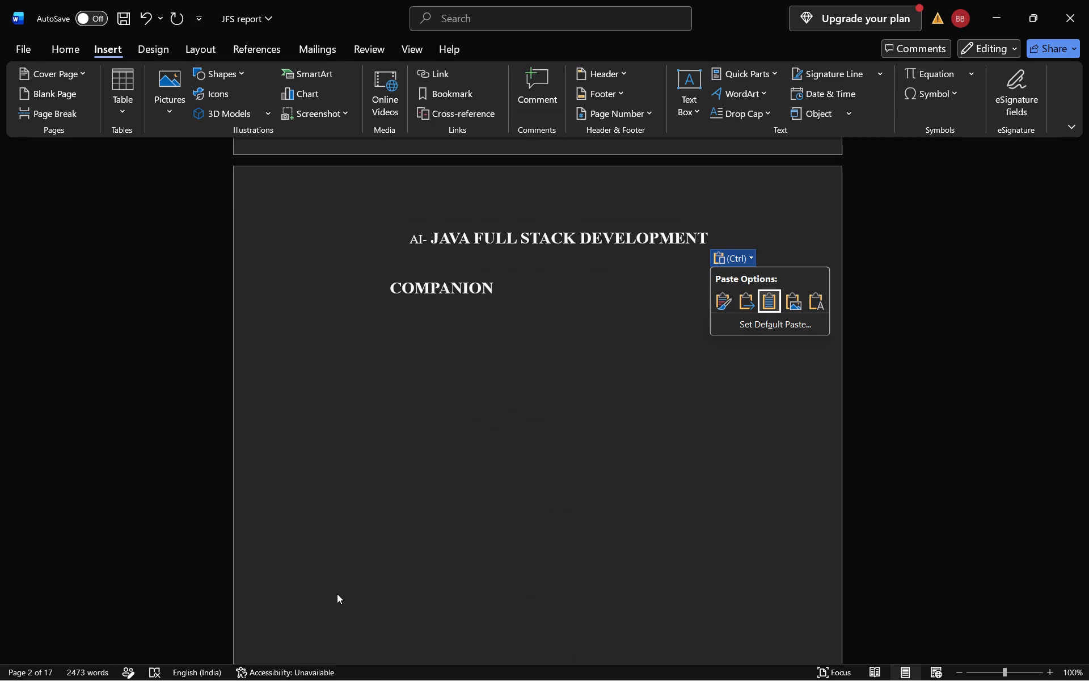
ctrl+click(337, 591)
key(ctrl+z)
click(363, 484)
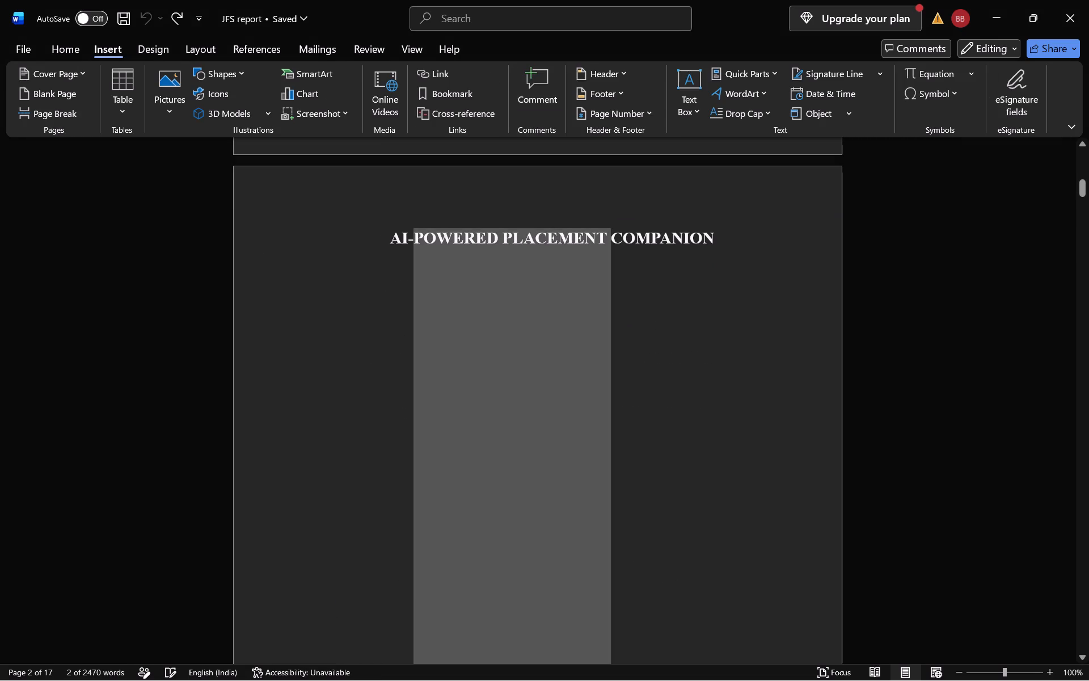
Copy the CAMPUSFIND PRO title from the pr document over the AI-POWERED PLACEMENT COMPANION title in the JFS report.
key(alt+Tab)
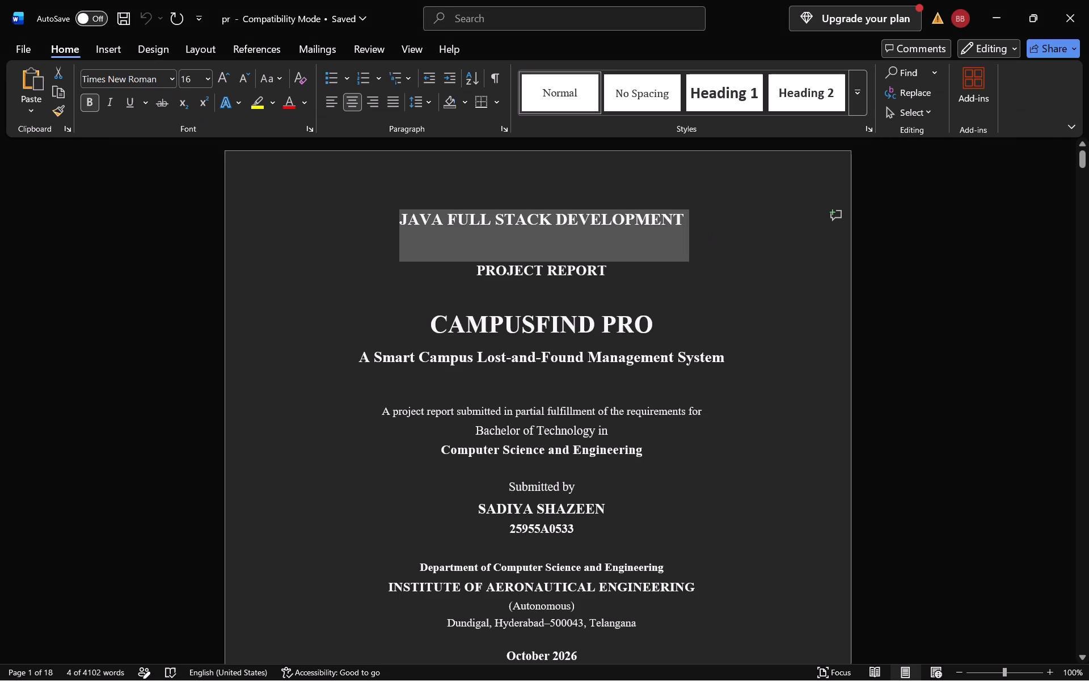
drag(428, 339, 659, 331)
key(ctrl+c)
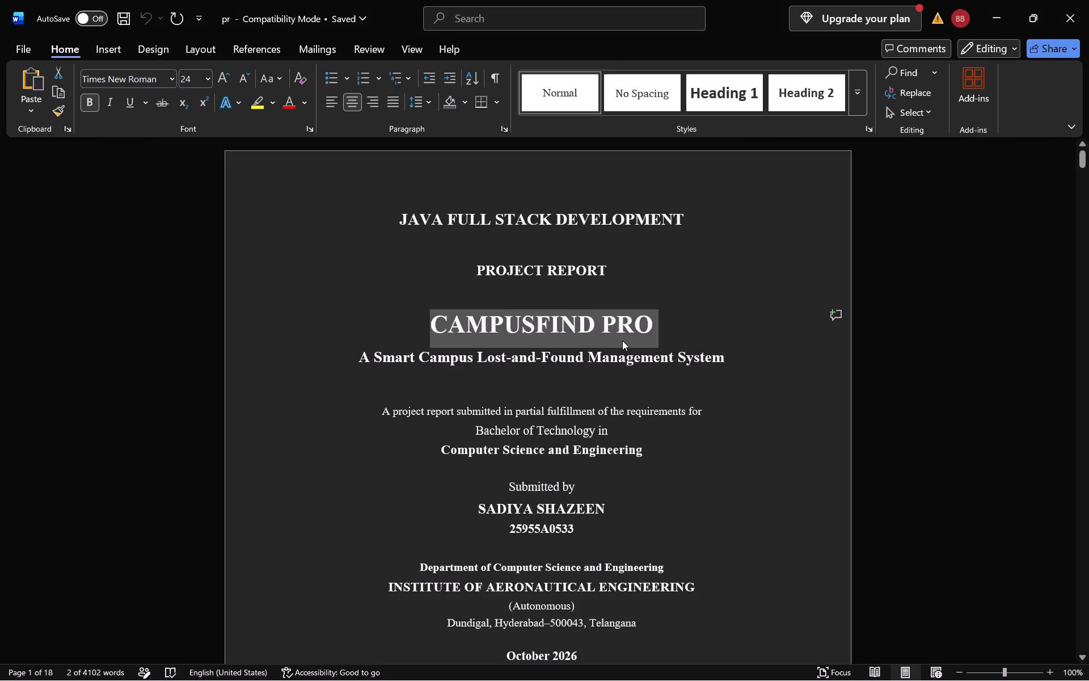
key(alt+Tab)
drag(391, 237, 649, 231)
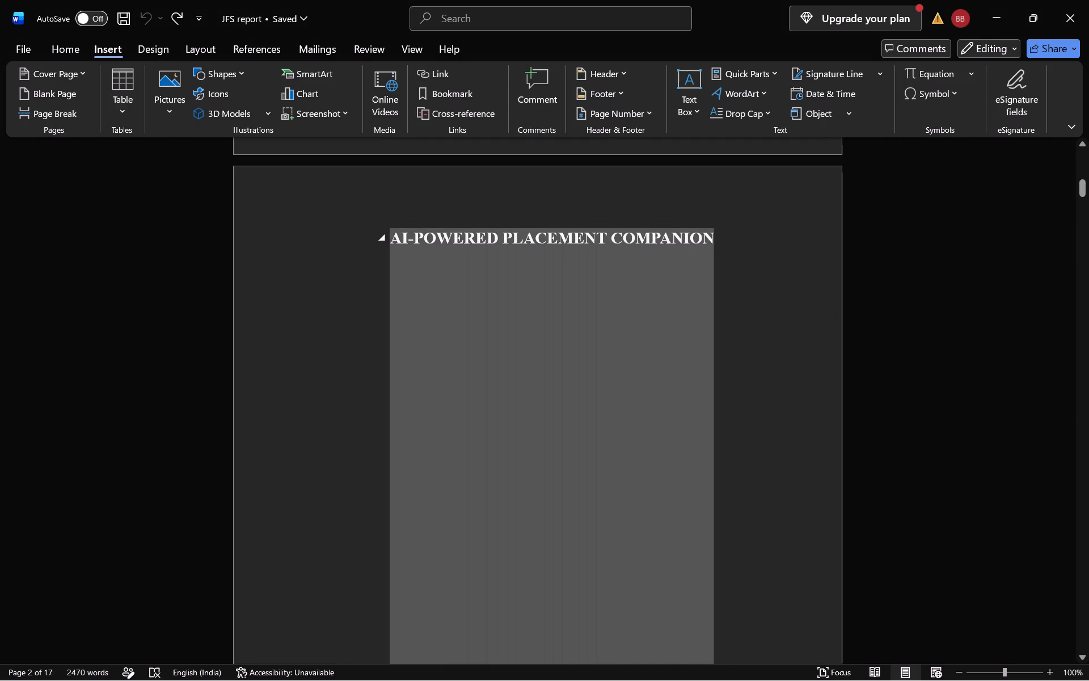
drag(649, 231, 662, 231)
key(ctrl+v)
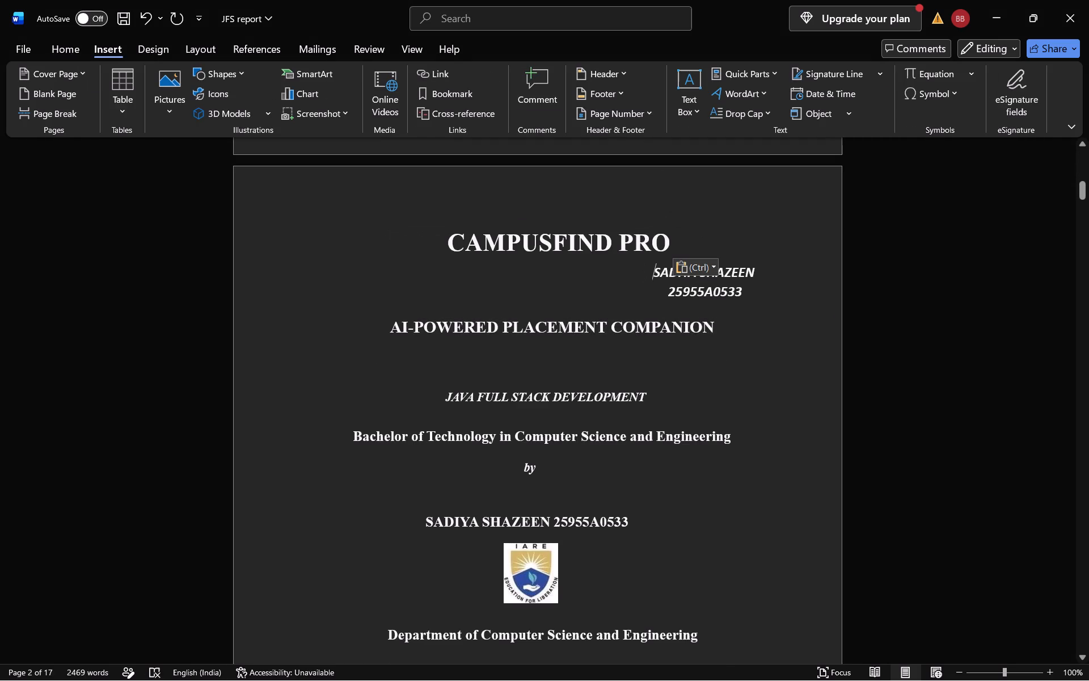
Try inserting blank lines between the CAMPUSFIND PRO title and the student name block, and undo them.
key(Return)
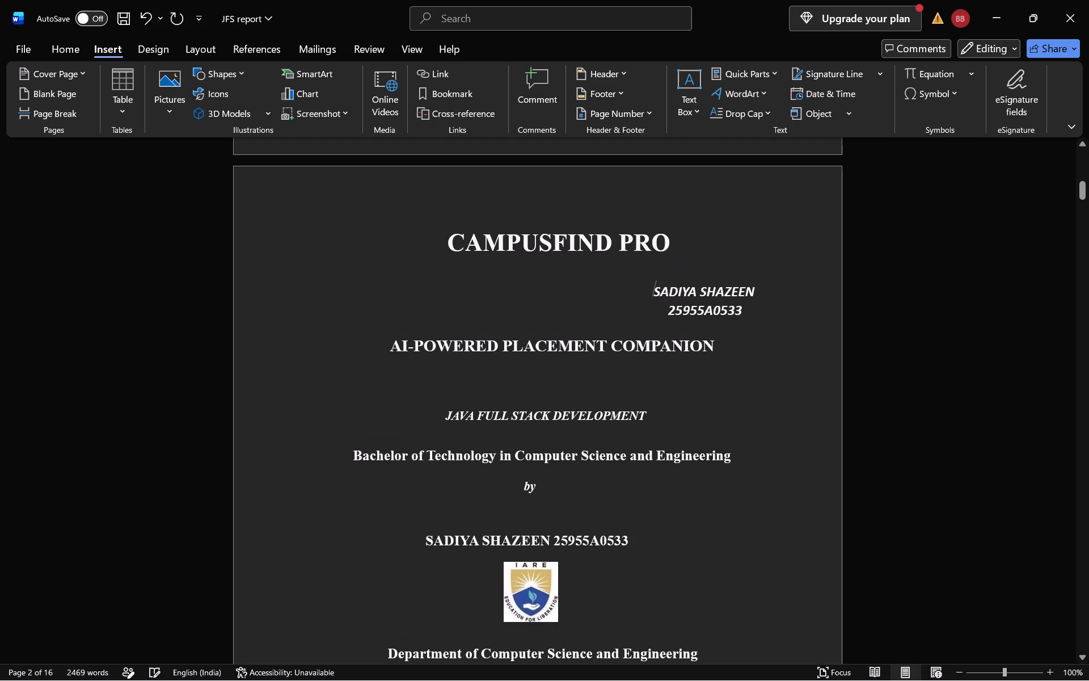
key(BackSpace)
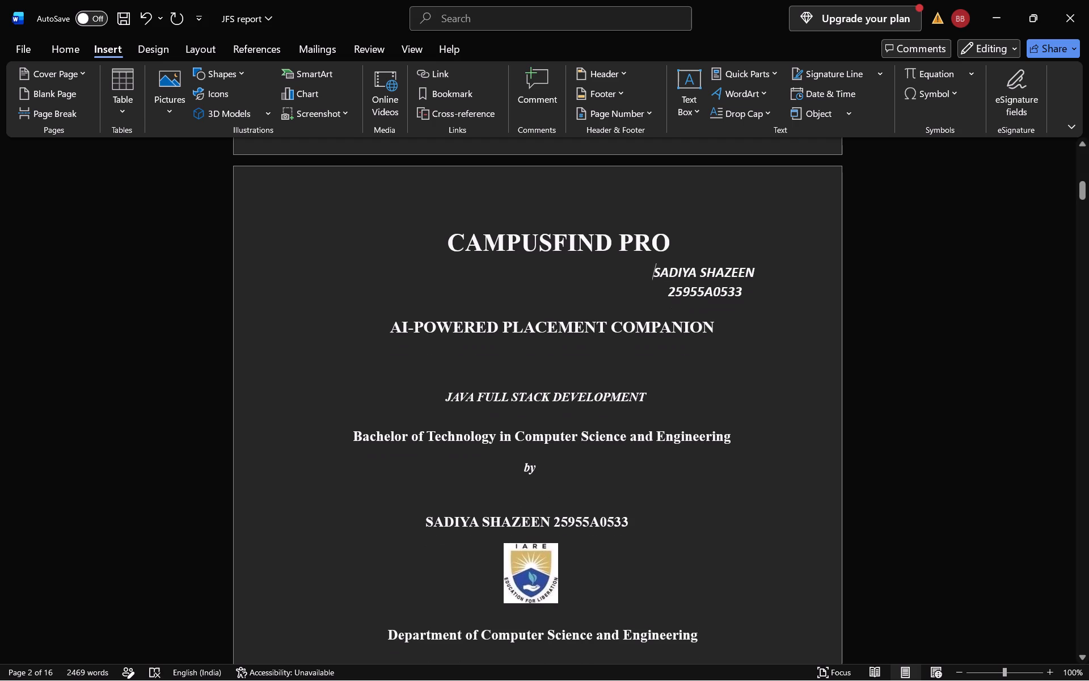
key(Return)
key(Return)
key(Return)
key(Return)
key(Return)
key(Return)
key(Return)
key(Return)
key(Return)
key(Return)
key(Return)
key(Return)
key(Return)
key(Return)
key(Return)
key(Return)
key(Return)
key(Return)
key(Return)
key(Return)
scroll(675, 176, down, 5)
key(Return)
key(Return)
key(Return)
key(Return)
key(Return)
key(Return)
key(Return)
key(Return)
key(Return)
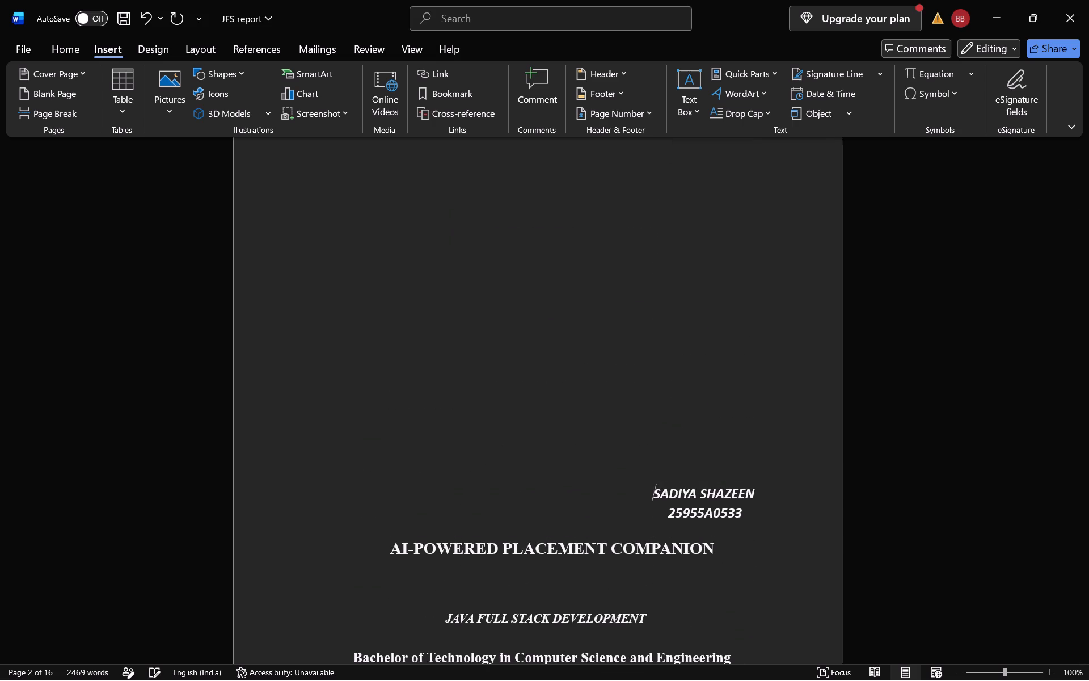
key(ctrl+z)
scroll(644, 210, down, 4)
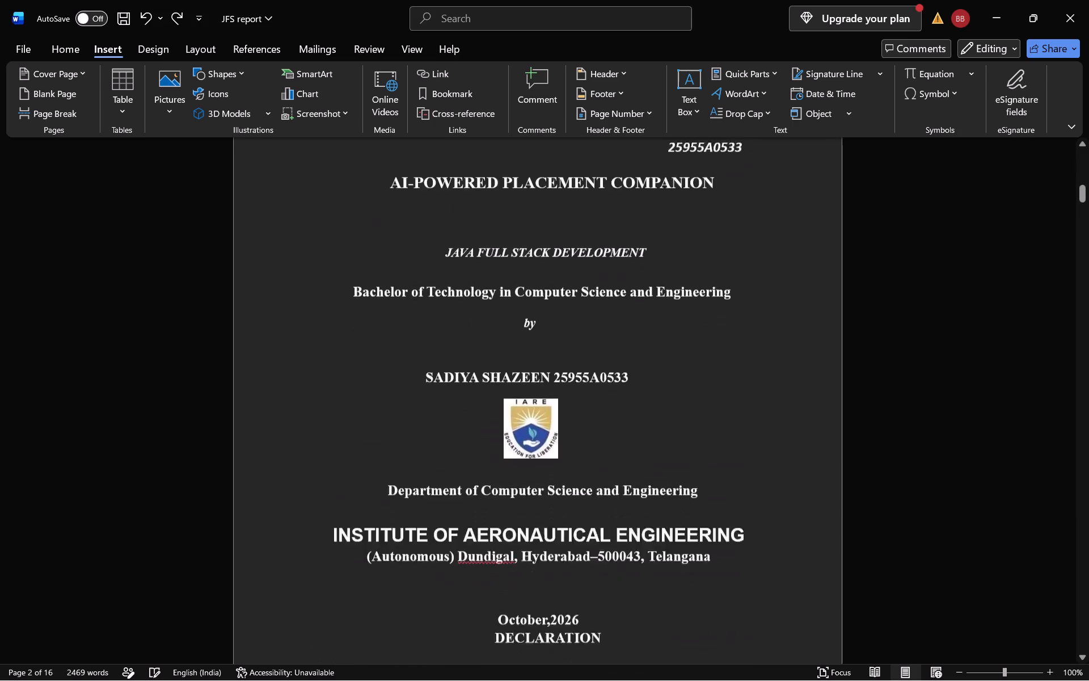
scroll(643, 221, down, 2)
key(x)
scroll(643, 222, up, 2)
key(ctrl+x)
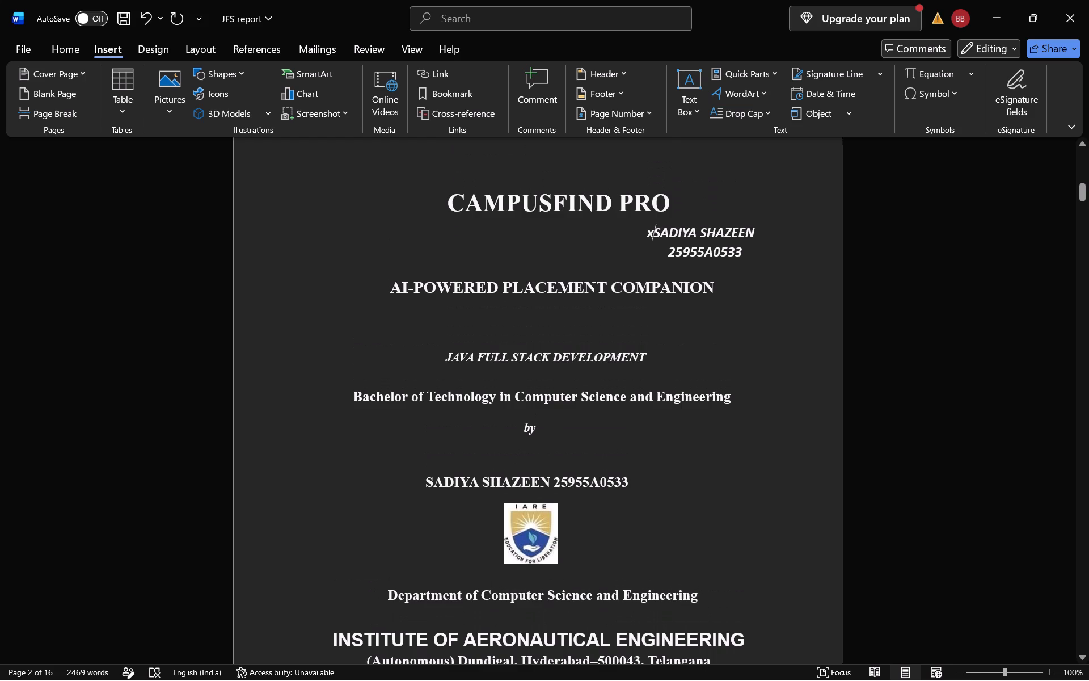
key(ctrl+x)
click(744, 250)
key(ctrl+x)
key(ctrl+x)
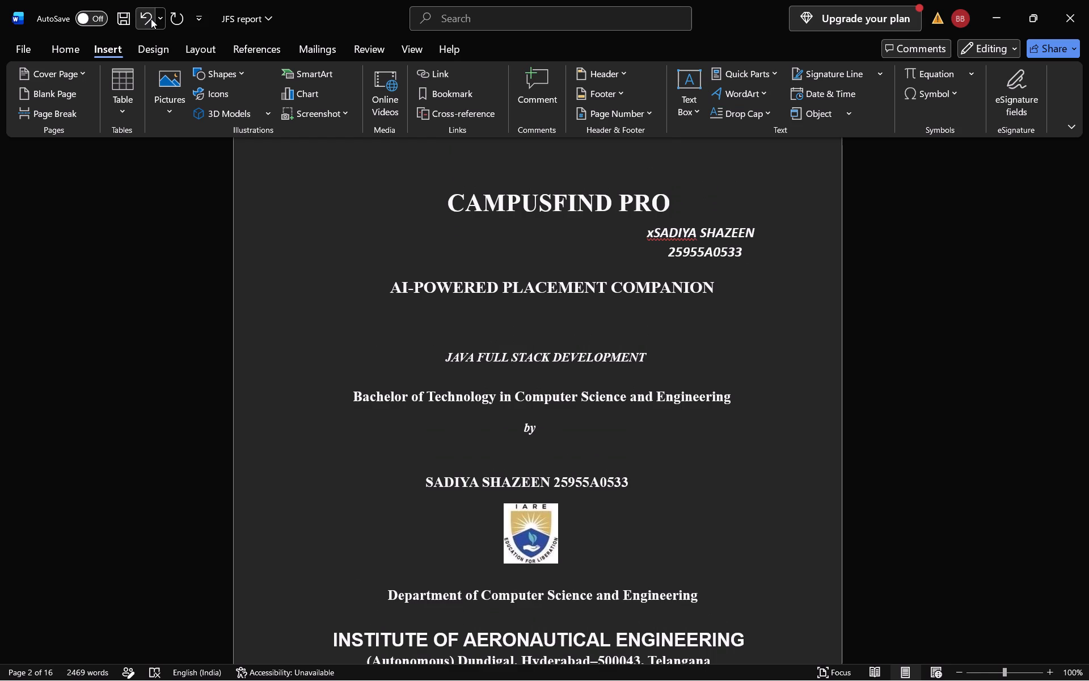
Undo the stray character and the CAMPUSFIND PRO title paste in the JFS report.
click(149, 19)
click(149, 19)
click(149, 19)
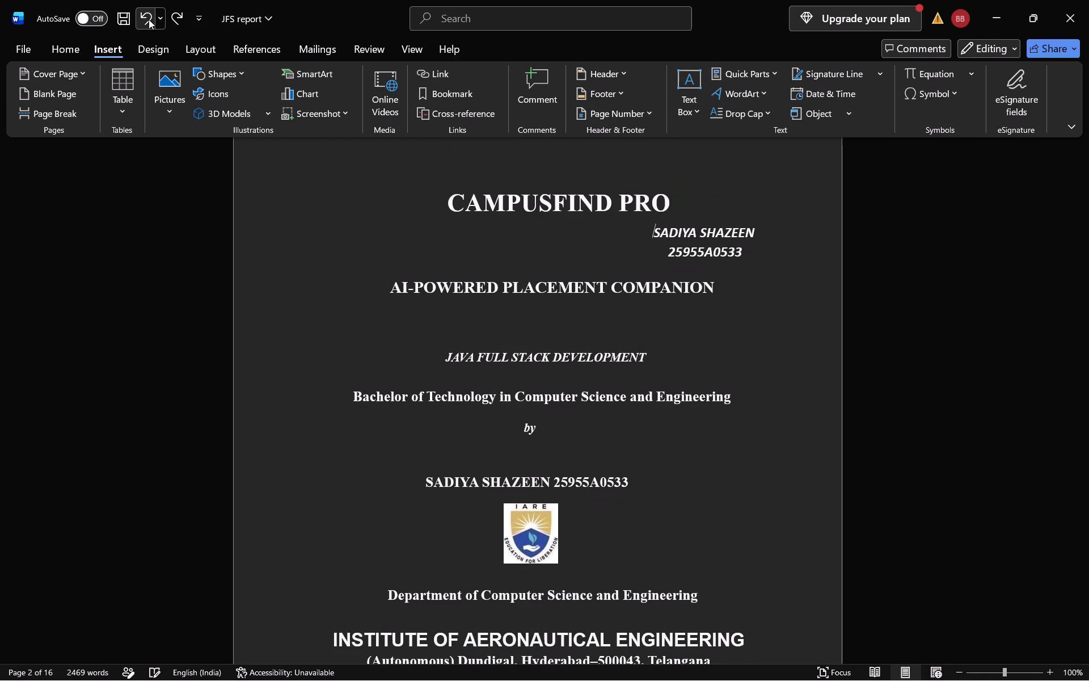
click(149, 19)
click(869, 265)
Delete the AI-POWERED PLACEMENT COMPANION heading at the top of page 2 of the JFS report.
scroll(858, 273, down, 7)
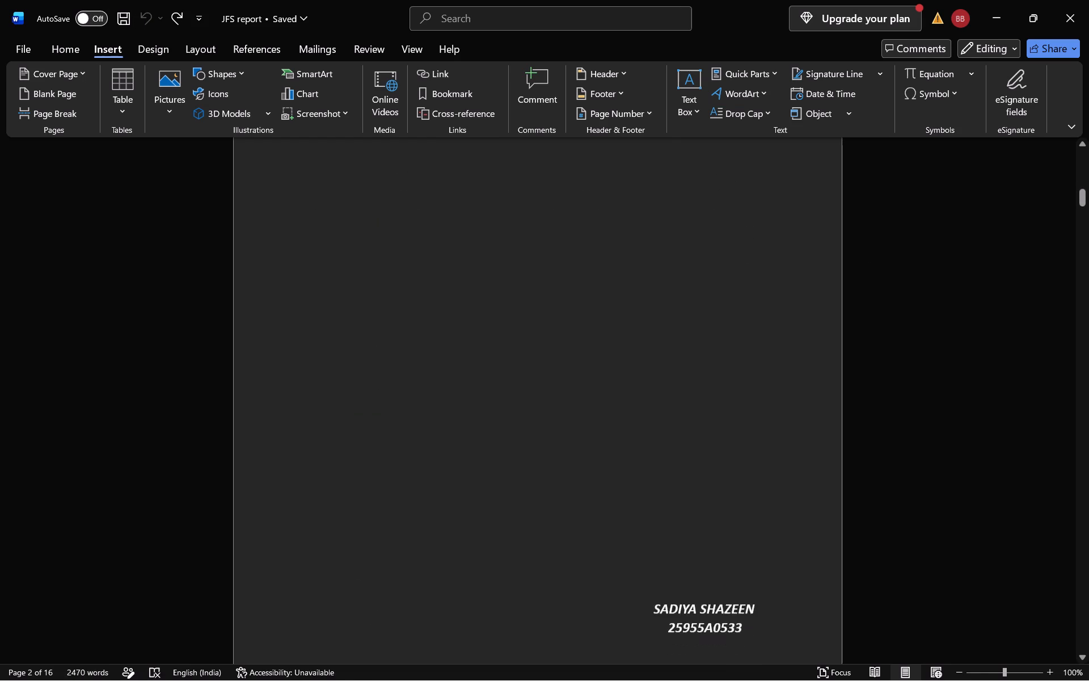
scroll(851, 280, down, 3)
scroll(841, 278, up, 1)
scroll(626, 339, up, 5)
scroll(648, 289, up, 4)
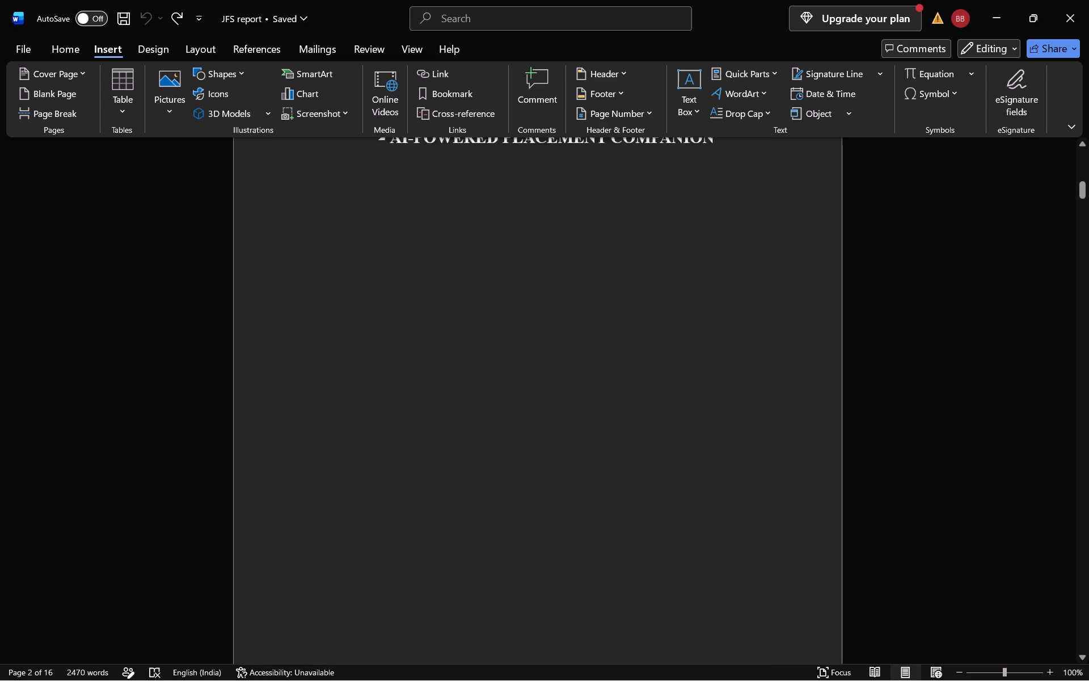
click(634, 271)
click(710, 196)
double_click(685, 200)
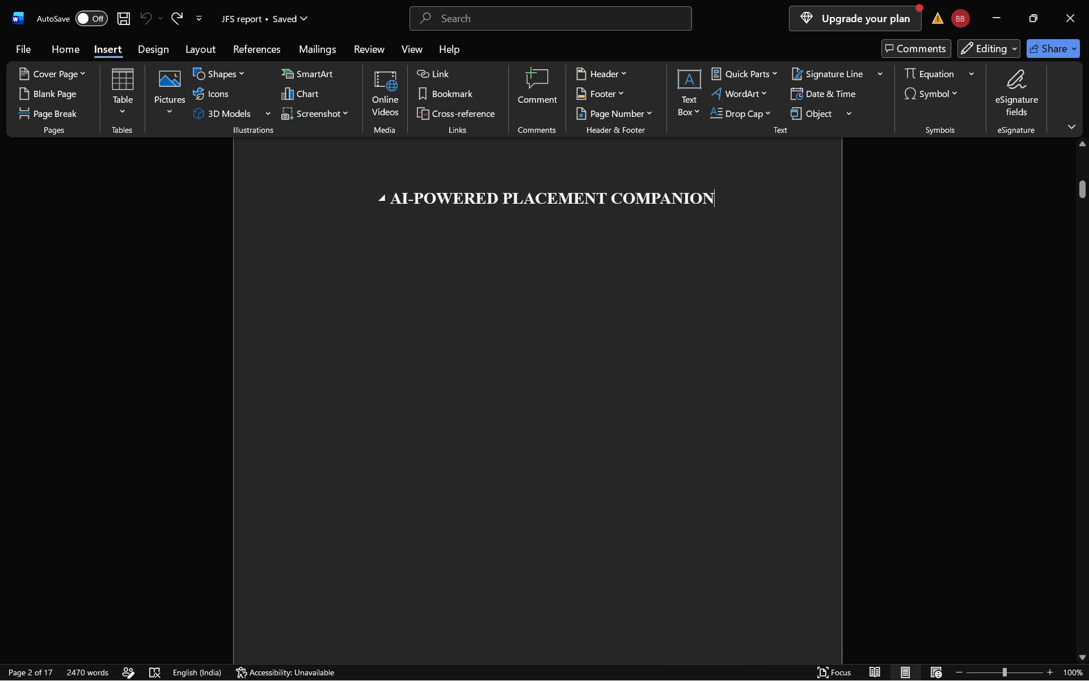
double_click(578, 198)
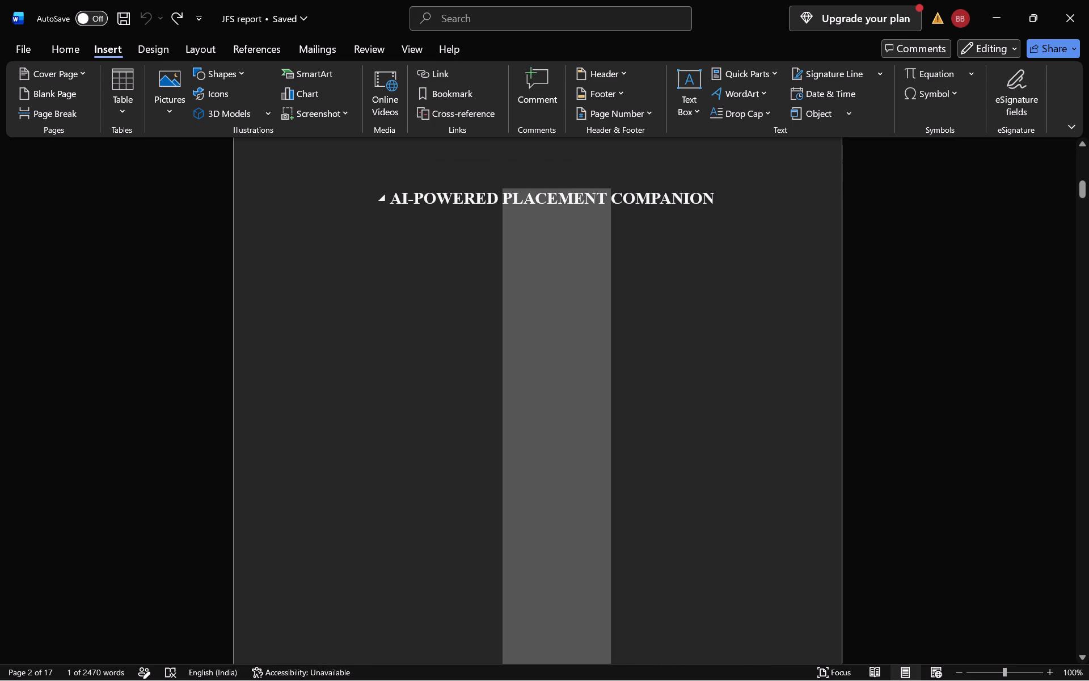
click(458, 204)
drag(458, 204, 663, 190)
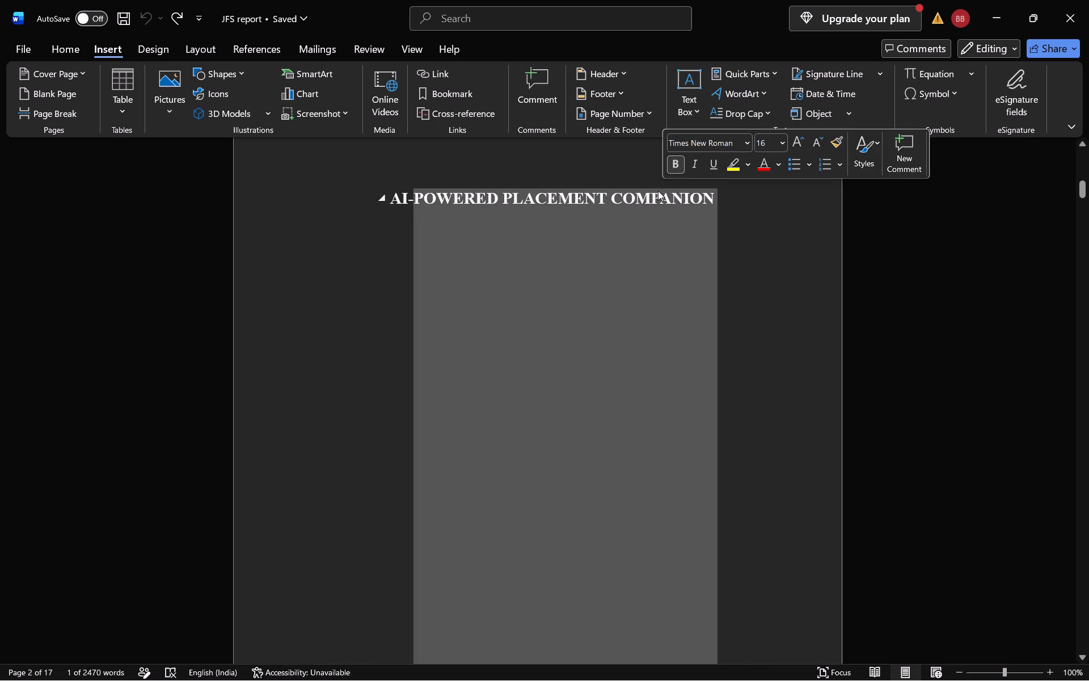
key(BackSpace)
key(BackSpace)
key(BackSpace)
key(BackSpace)
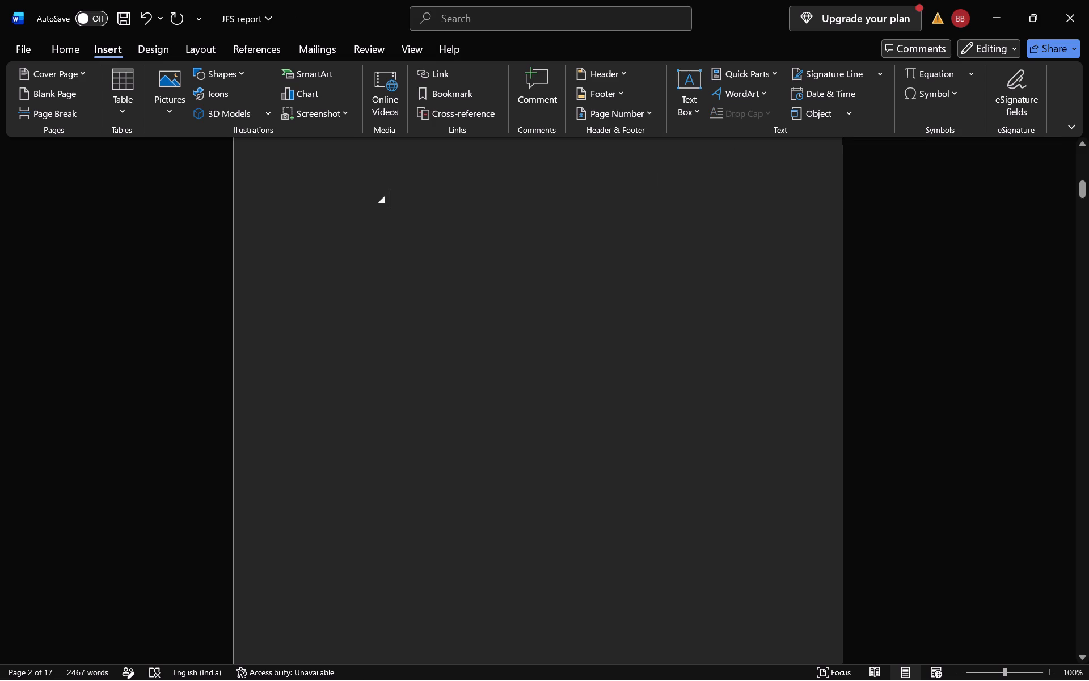
Copy the CAMPUSFIND PRO title from the pr document into the emptied heading line on page 2 of the JFS report.
key(alt+Tab)
key(ctrl+c)
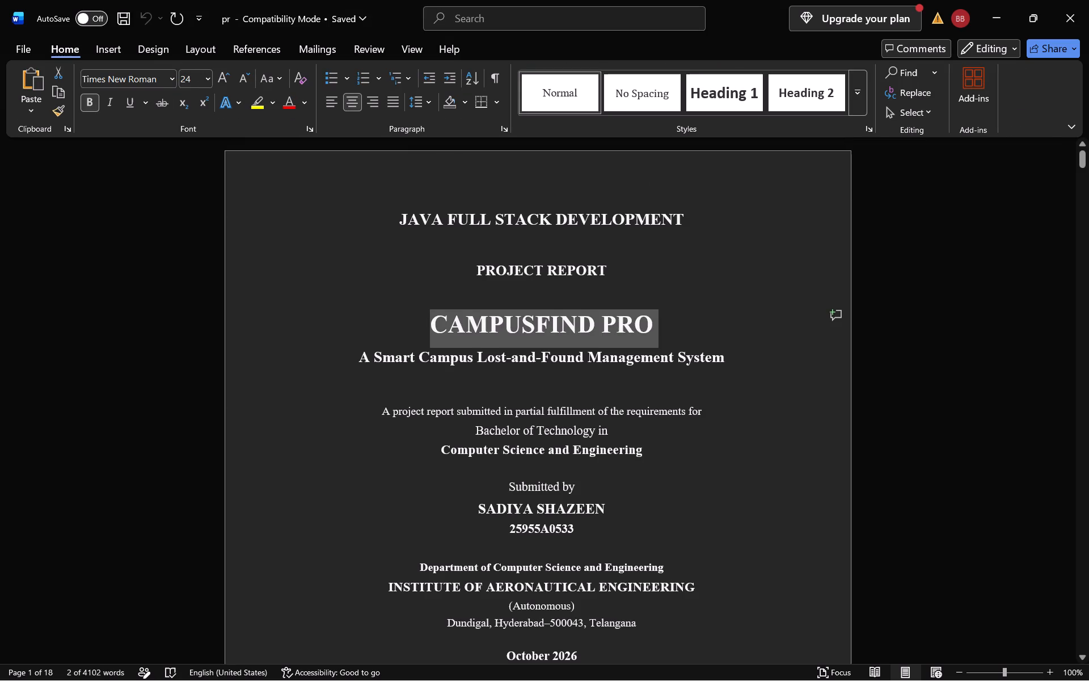
key(alt+Tab)
key(ctrl+v)
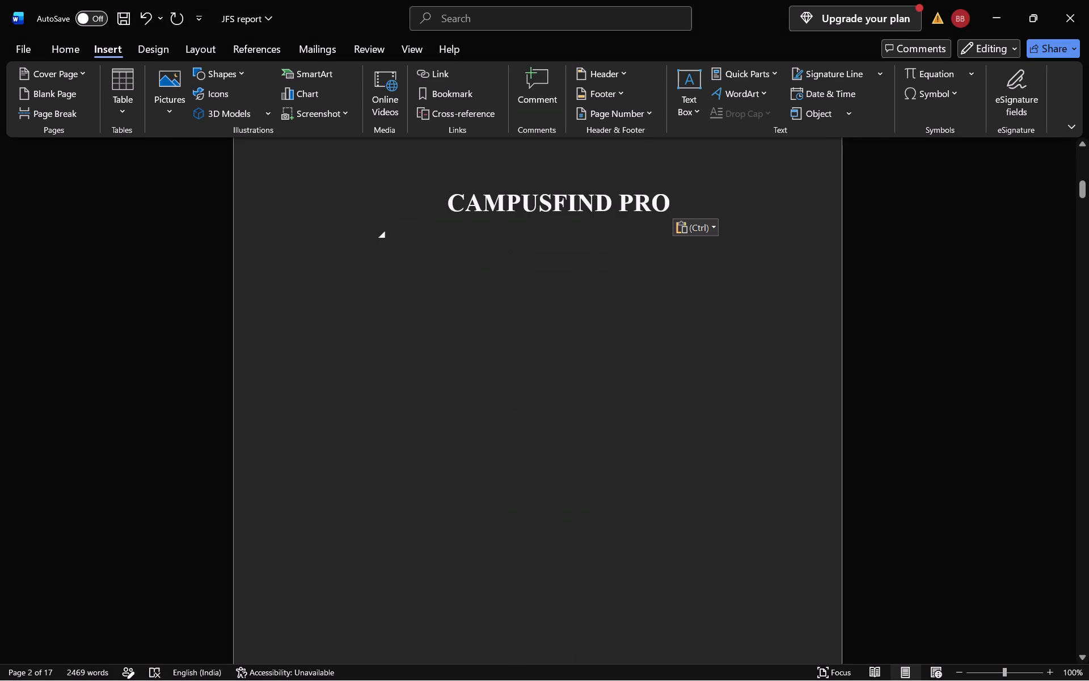
Remove the empty heading line below the CAMPUSFIND PRO title on page 2.
scroll(508, 242, up, 2)
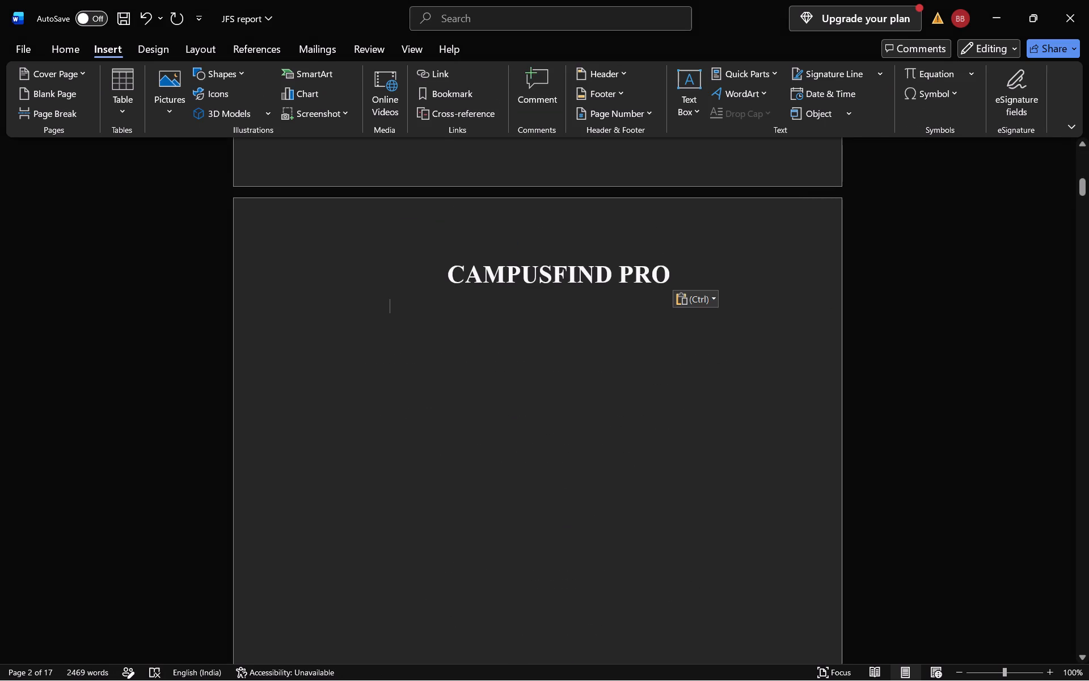
scroll(539, 292, down, 16)
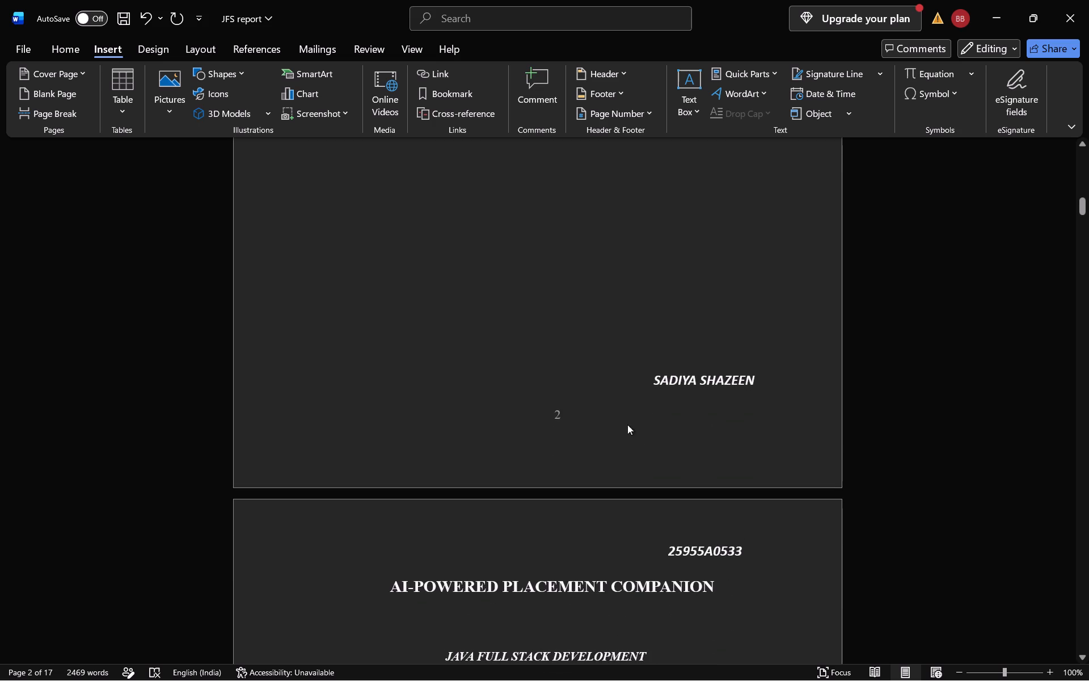
click(569, 329)
scroll(565, 331, up, 4)
key(BackSpace)
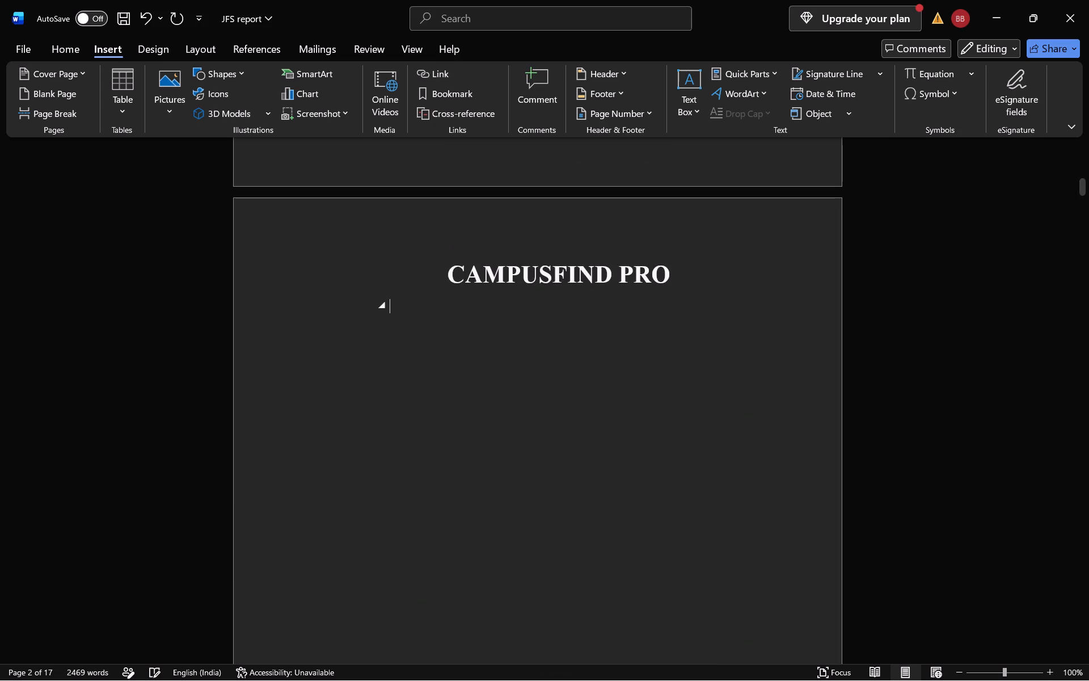
key(BackSpace)
key(BackSpace)
Insert blank lines after the CAMPUSFIND PRO title to move the student name and roll number near the bottom of page 2.
key(Return)
key(Return)
key(Return)
key(Return)
key(Return)
key(Return)
key(Return)
key(Return)
key(Return)
key(Return)
key(Return)
key(Return)
key(Return)
key(Return)
key(Return)
key(Return)
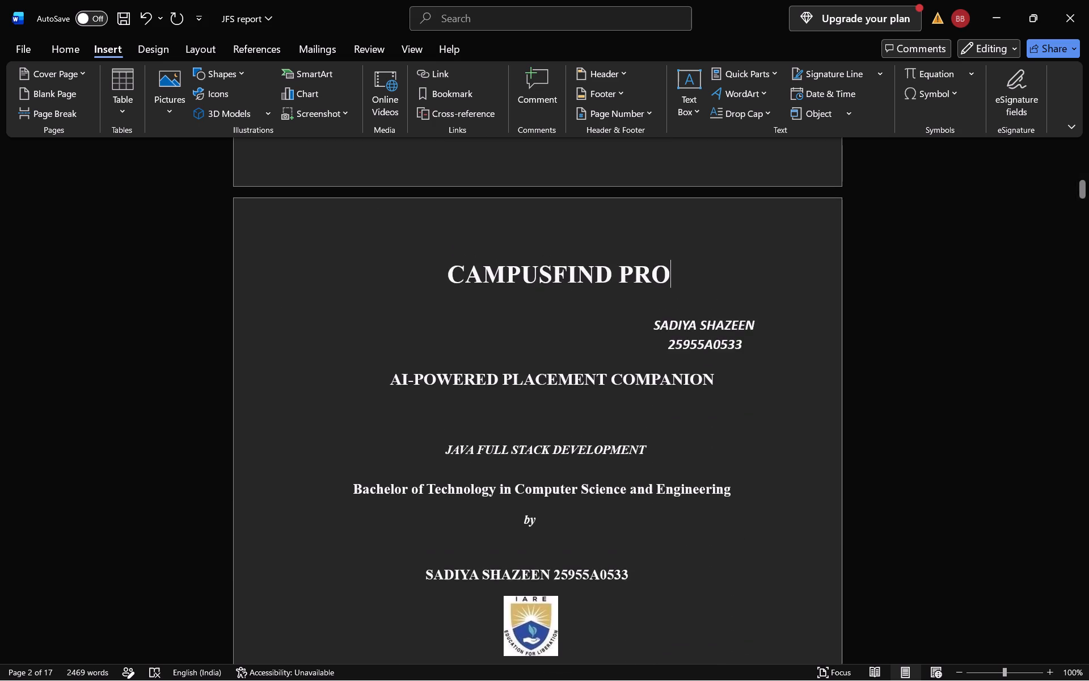
scroll(636, 291, down, 13)
key(Return)
key(Return)
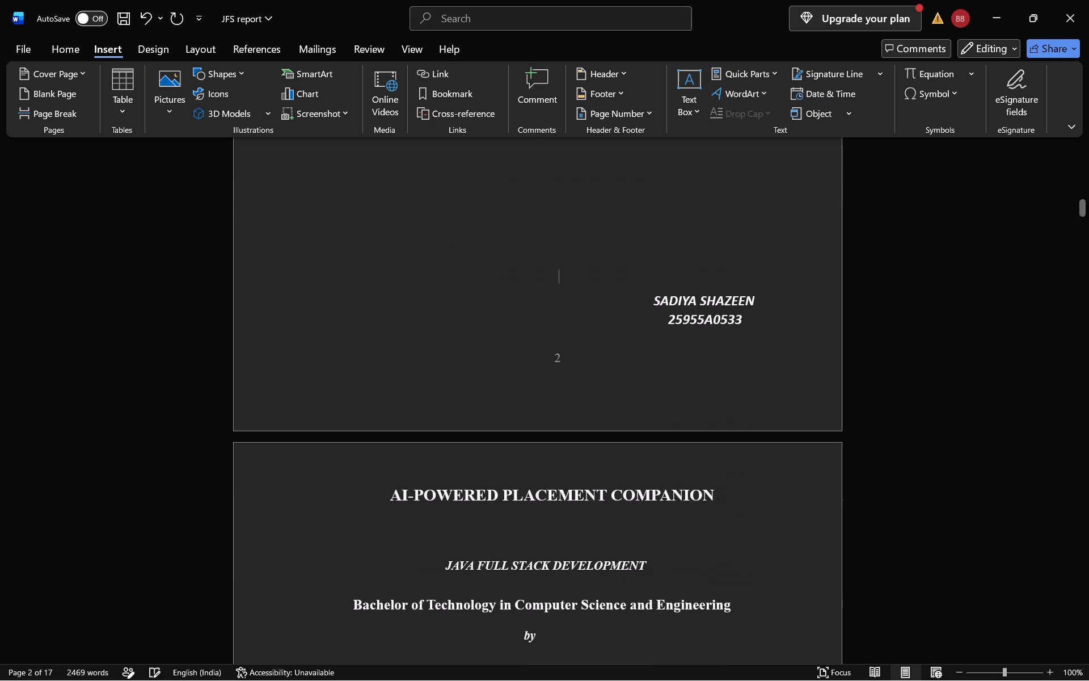
key(Return)
key(BackSpace)
key(BackSpace)
key(BackSpace)
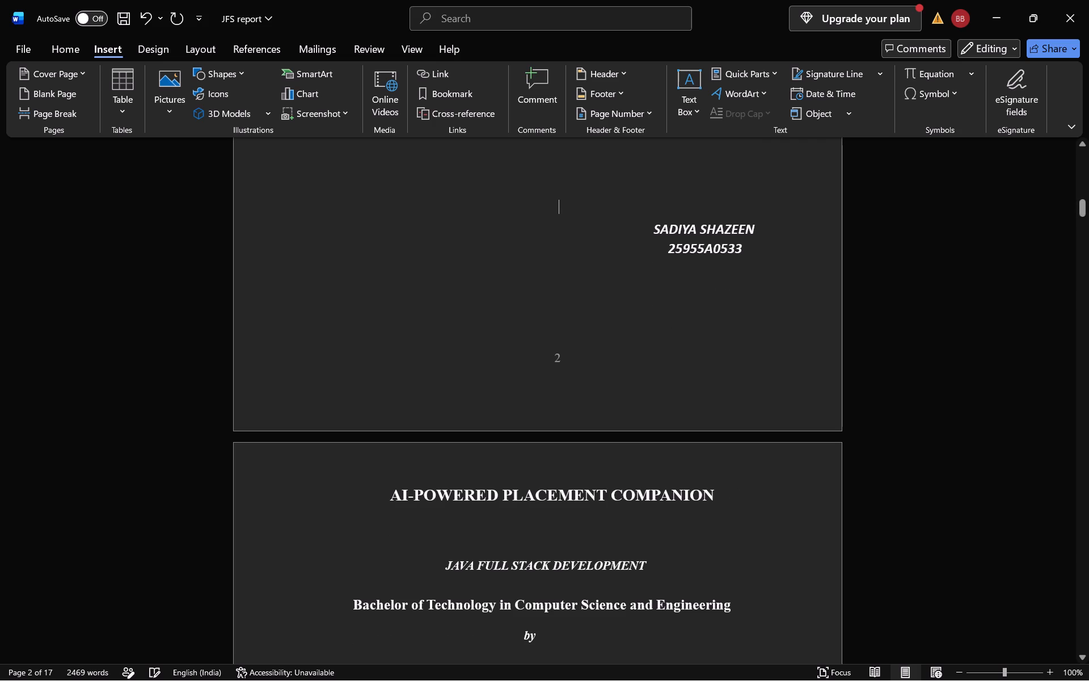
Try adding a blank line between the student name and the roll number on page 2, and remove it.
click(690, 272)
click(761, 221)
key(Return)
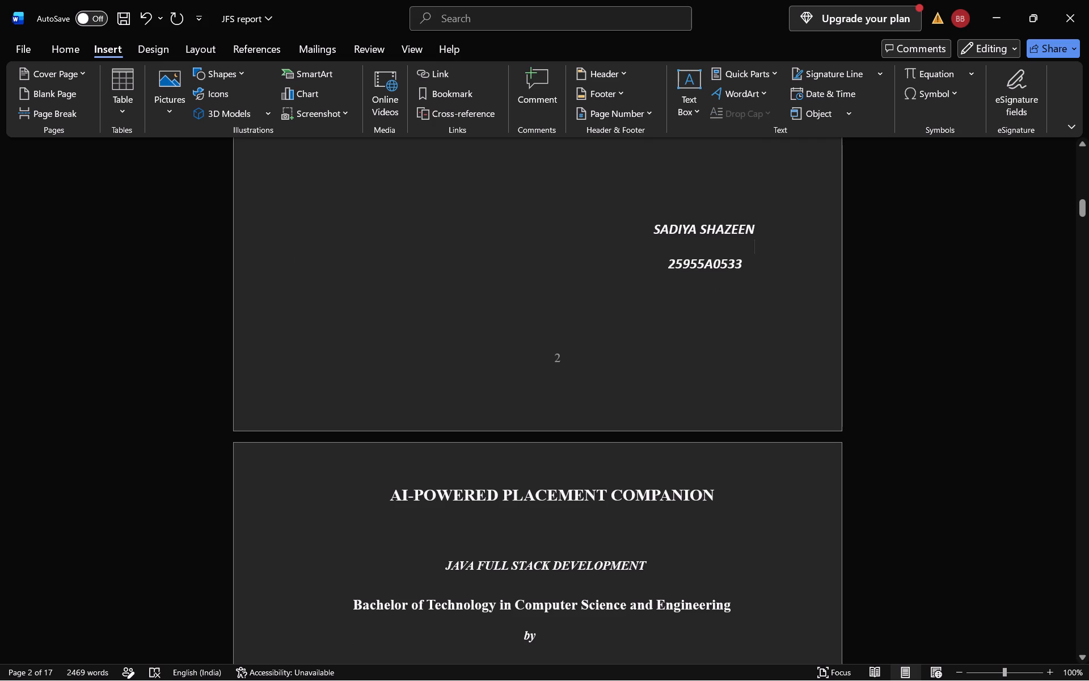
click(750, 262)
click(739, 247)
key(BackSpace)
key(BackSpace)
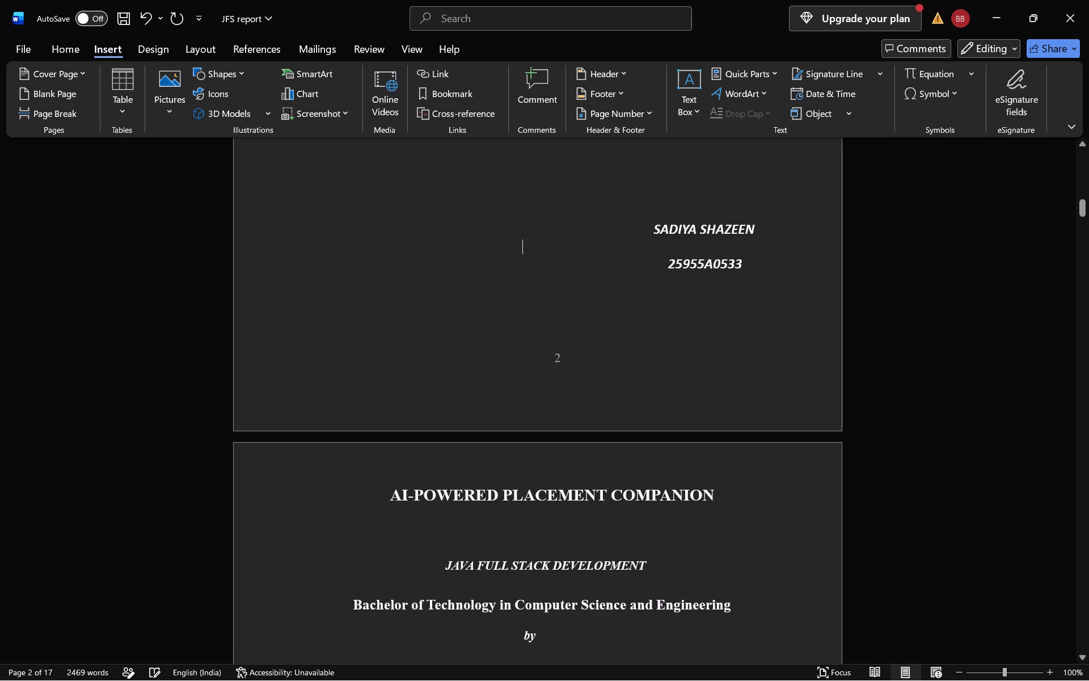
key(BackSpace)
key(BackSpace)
Add an empty line below the student's roll number on page 2.
click(758, 246)
key(Return)
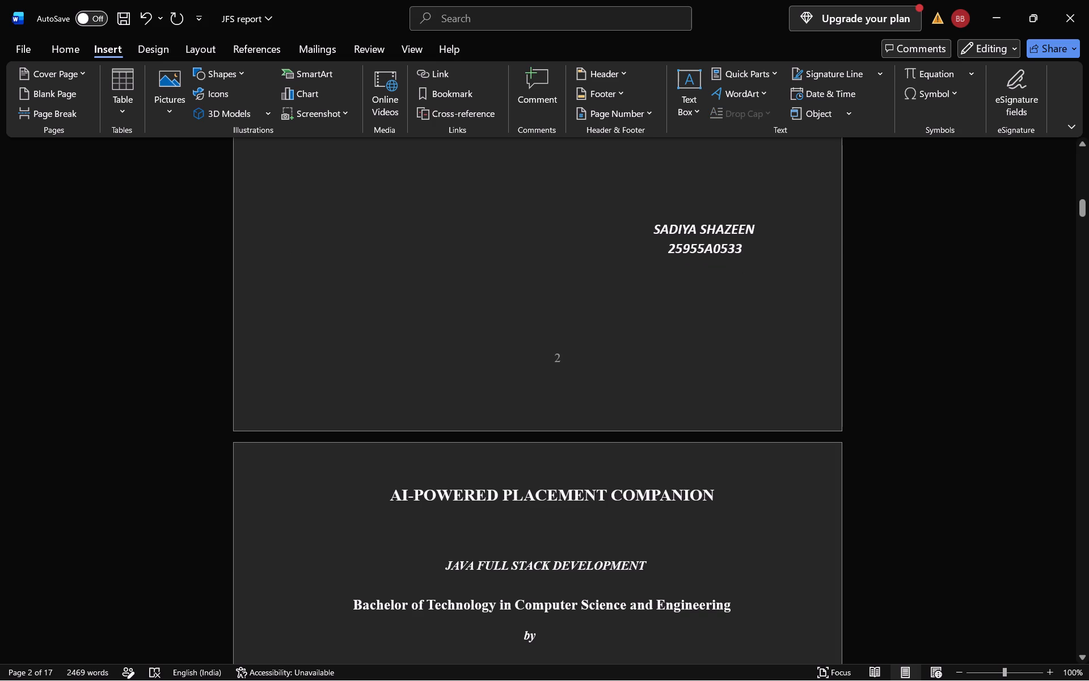
text(MO)
key(BackSpace)
key(BackSpace)
Start adding text beginning with "Mo" directly before the student name on page 2.
drag(645, 231, 754, 242)
click(68, 56)
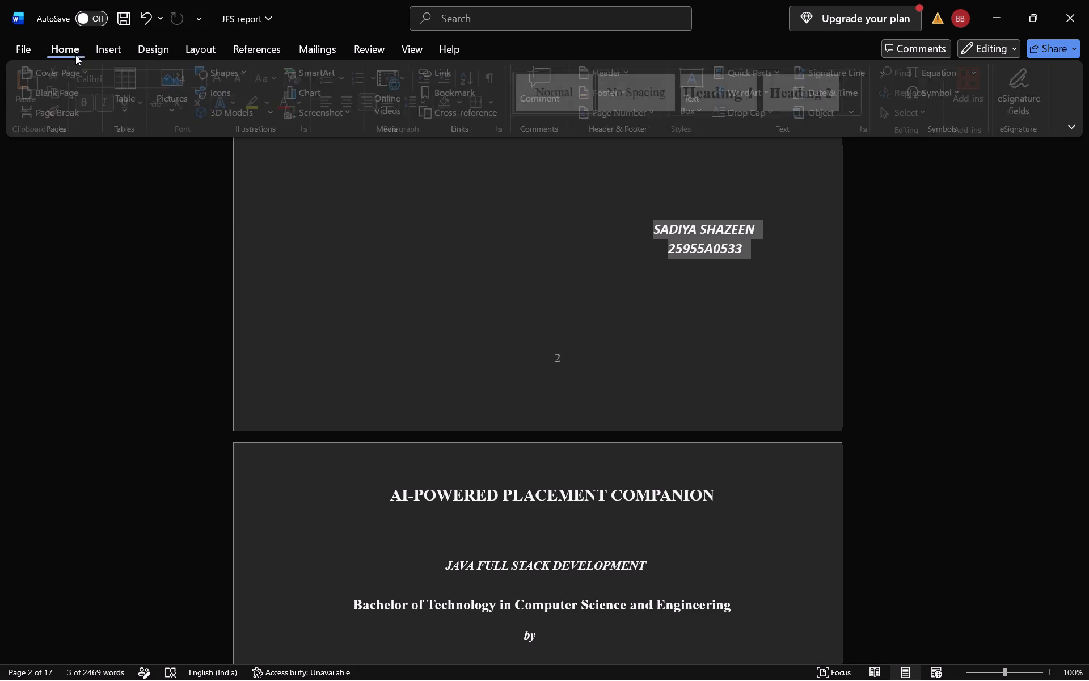
click(741, 245)
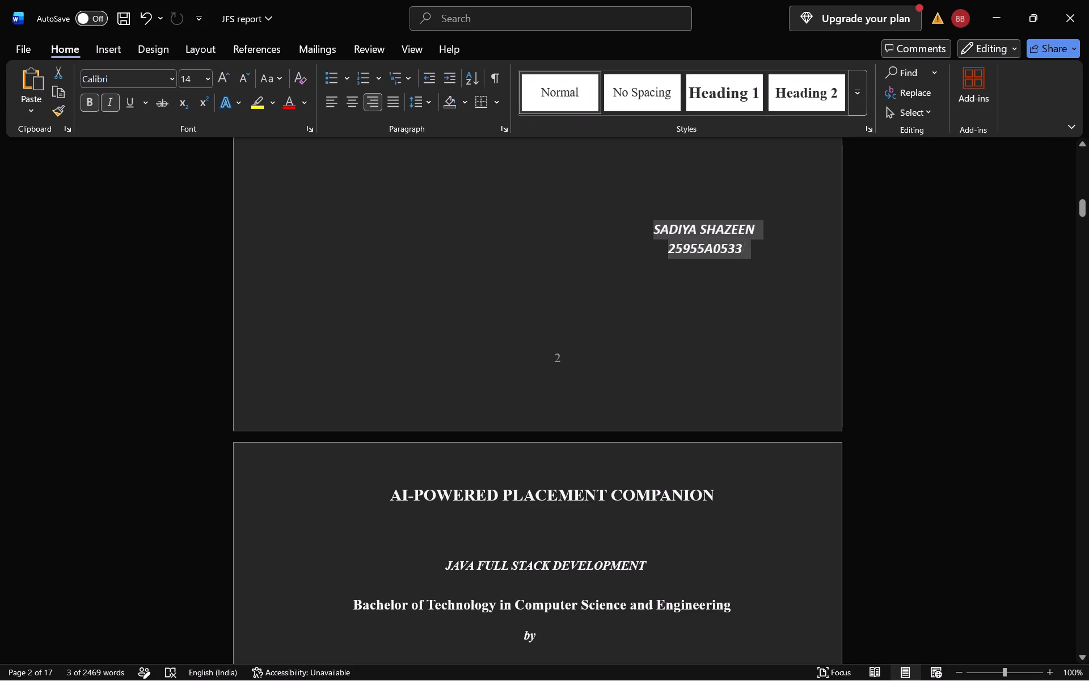
click(652, 225)
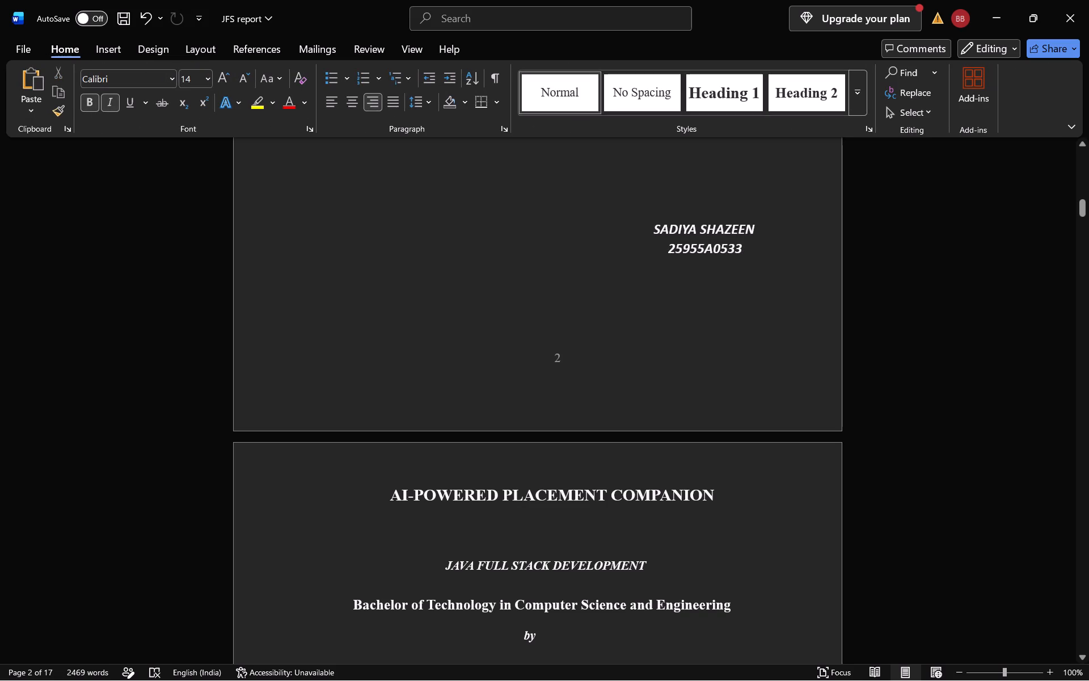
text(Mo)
Finish entering the new student's name above the roll number on page 2 and delete the old student name after it.
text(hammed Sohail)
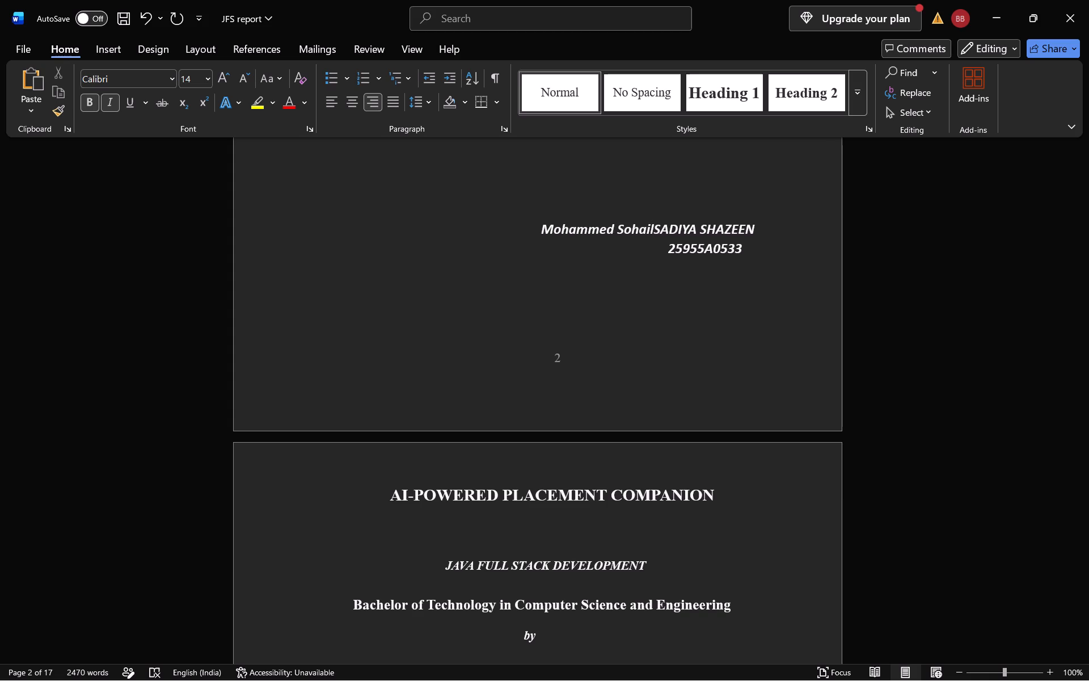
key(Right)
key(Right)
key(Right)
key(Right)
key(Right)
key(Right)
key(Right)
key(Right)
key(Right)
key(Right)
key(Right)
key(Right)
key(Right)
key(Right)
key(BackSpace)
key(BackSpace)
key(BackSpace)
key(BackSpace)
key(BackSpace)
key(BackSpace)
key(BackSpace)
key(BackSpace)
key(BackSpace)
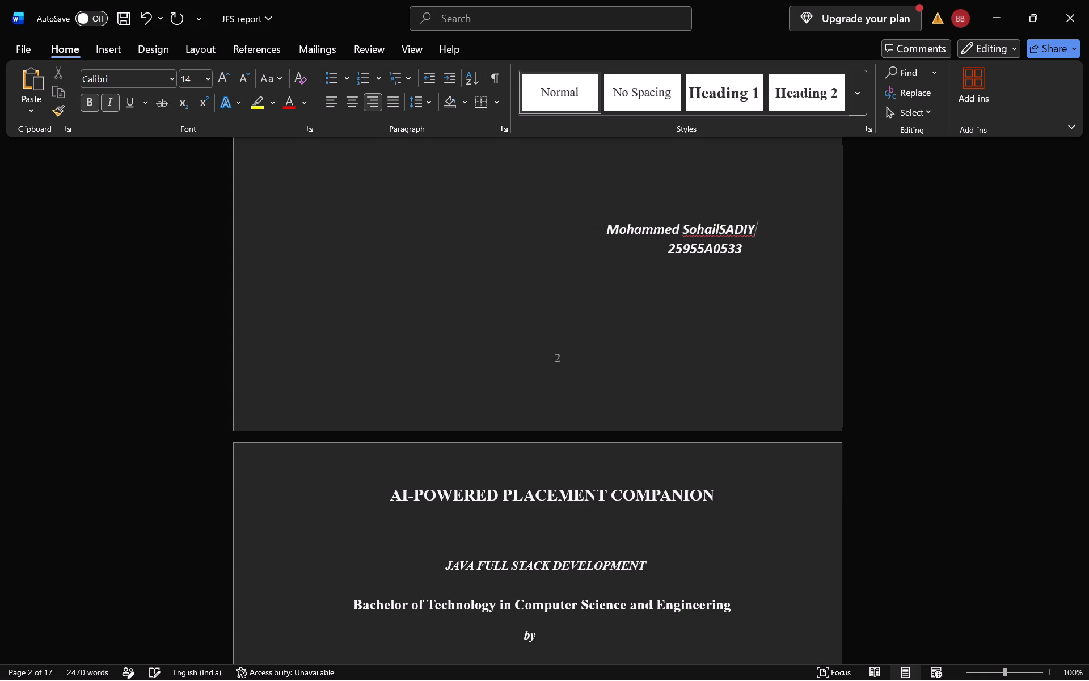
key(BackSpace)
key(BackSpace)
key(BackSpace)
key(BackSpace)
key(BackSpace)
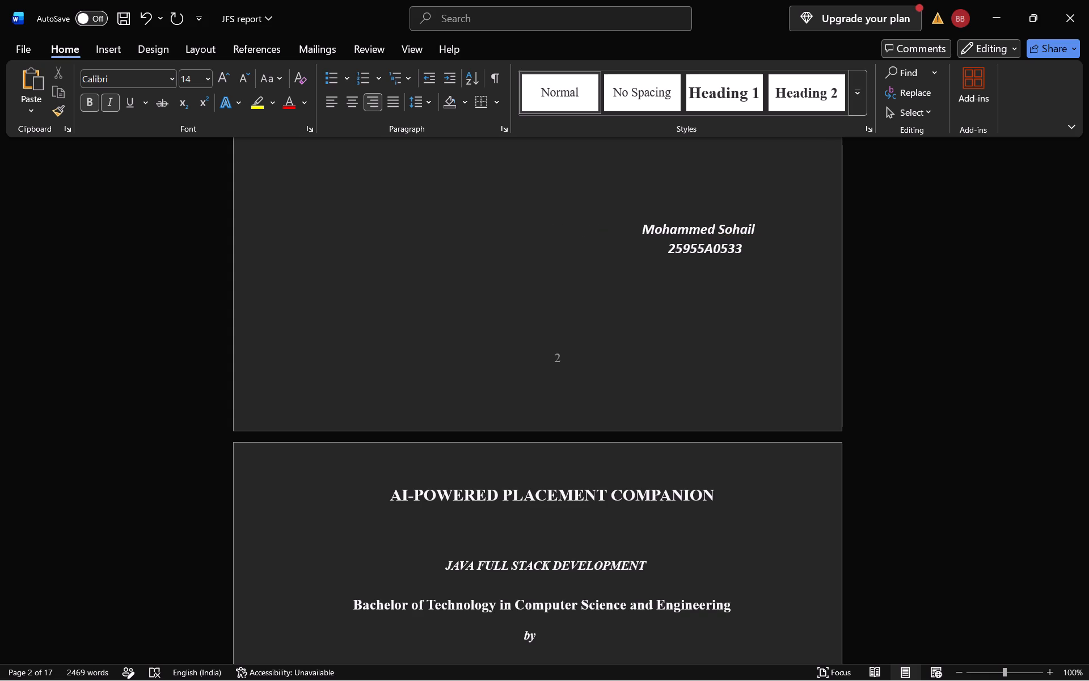
Start editing the end of the roll number under the student name on page 2.
click(740, 252)
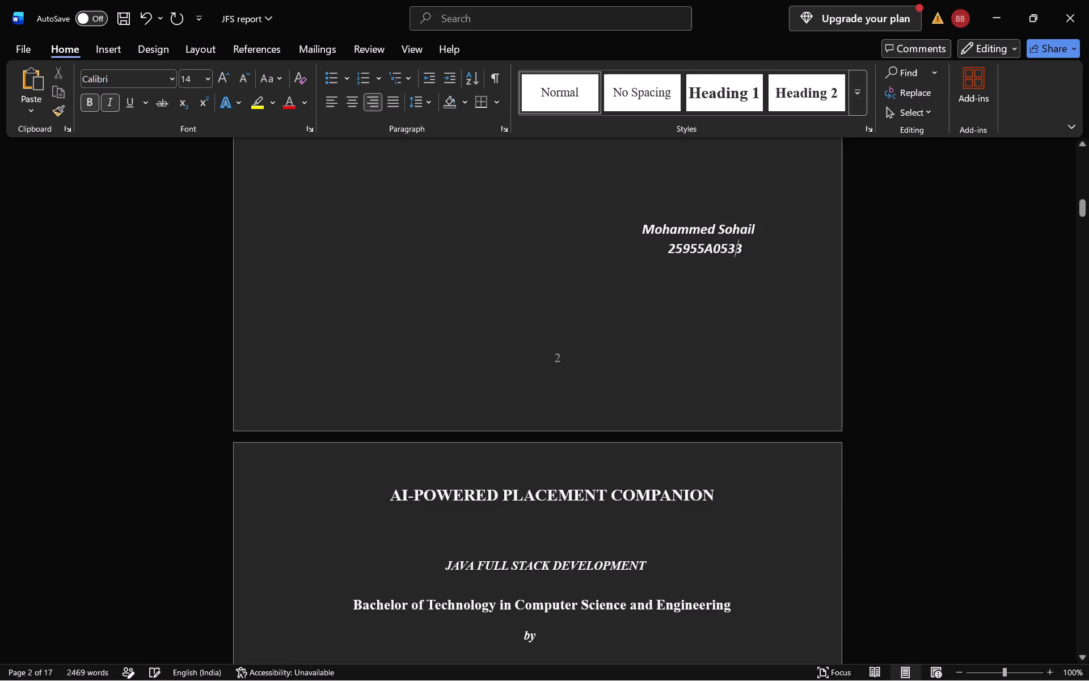
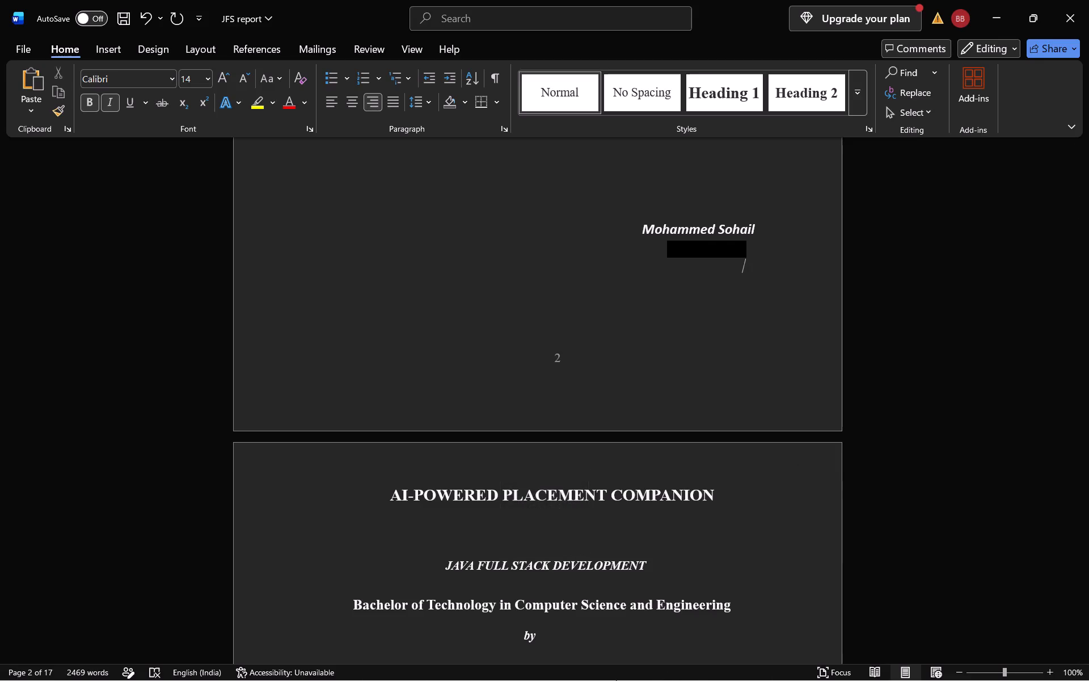
Switch to File Explorer and open the EDP ppt presentation from the EDP folder inside PROJ on Drive (E:).
click(459, 674)
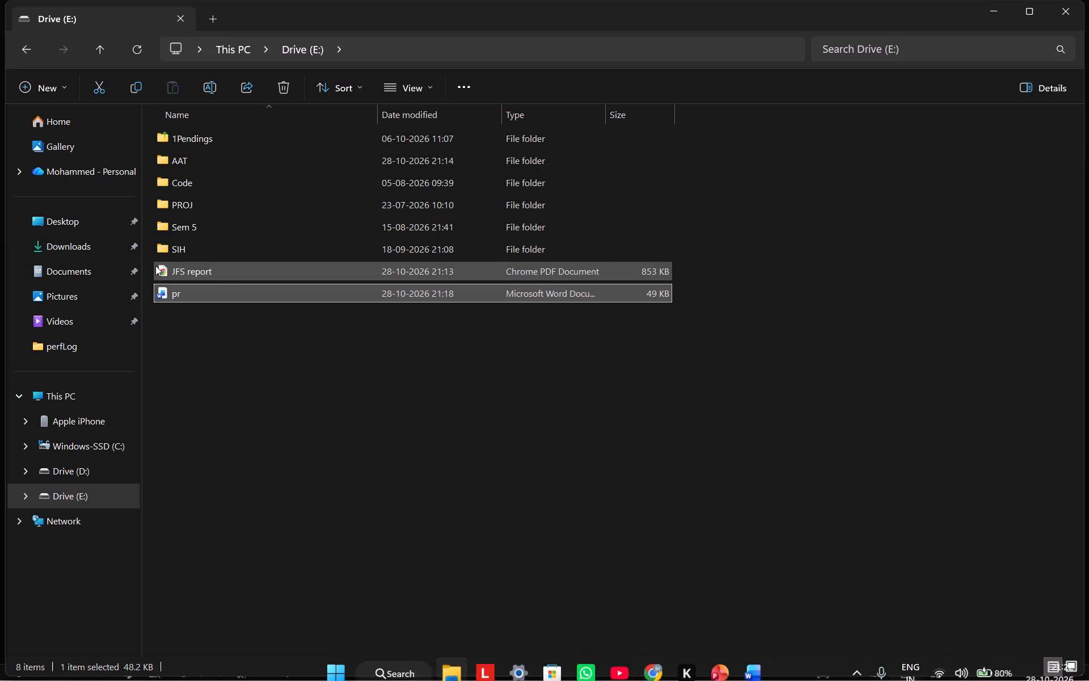
double_click(195, 203)
double_click(200, 178)
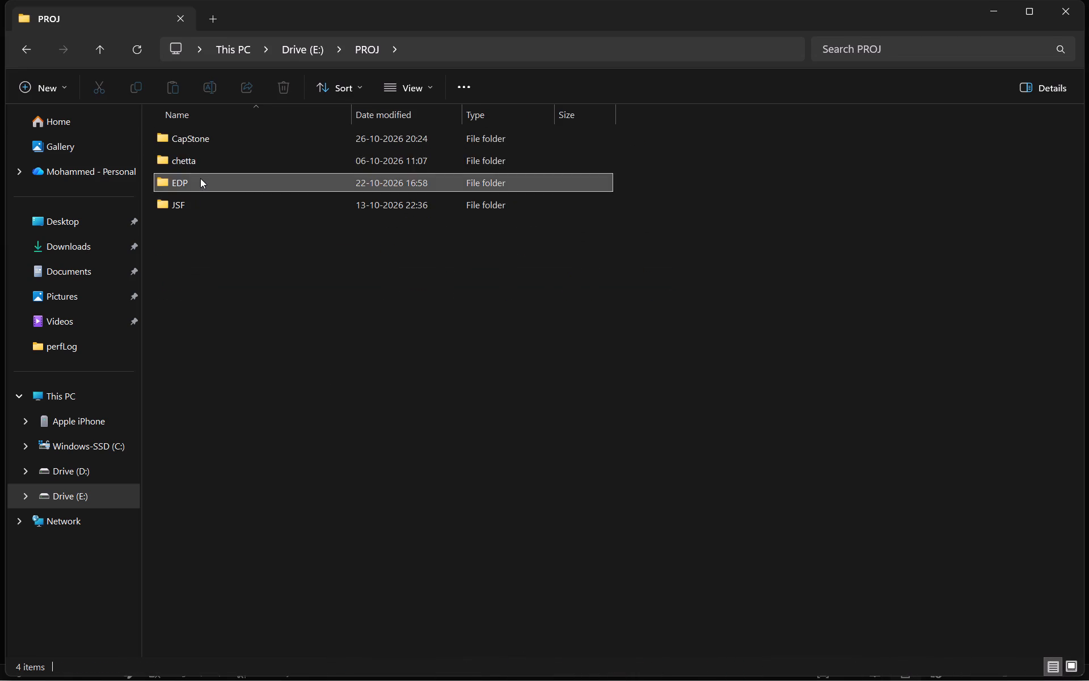
click(208, 143)
click(207, 143)
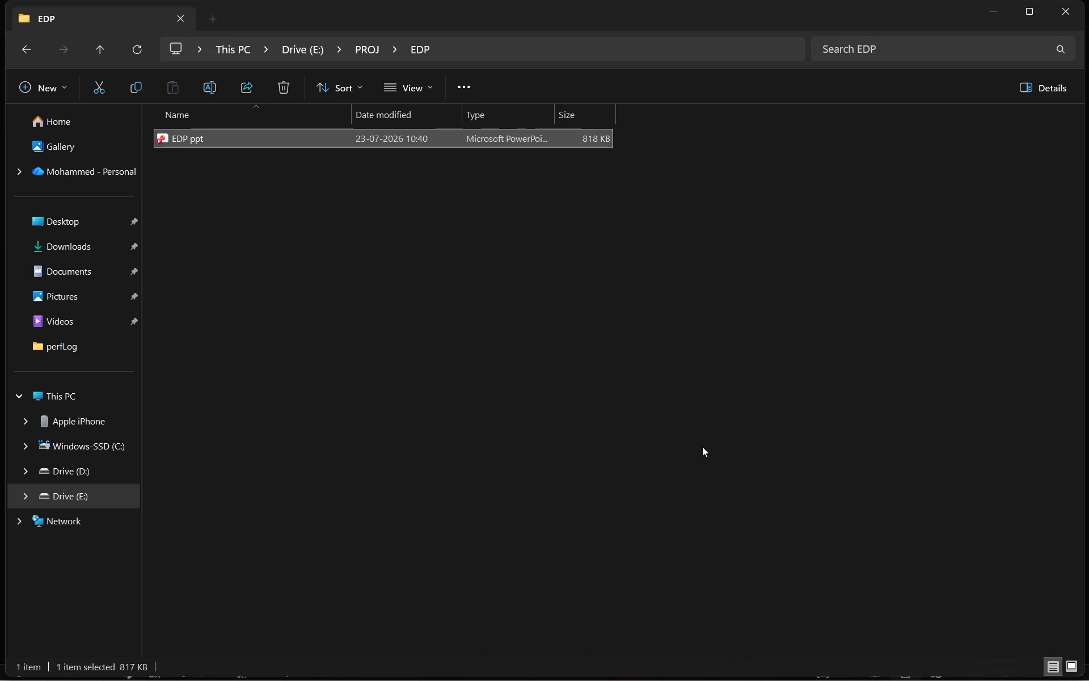
Open the EDP ppt presentation to check the second team member's name and roll number, close its folder window, and return to the JFS report.
double_click(474, 134)
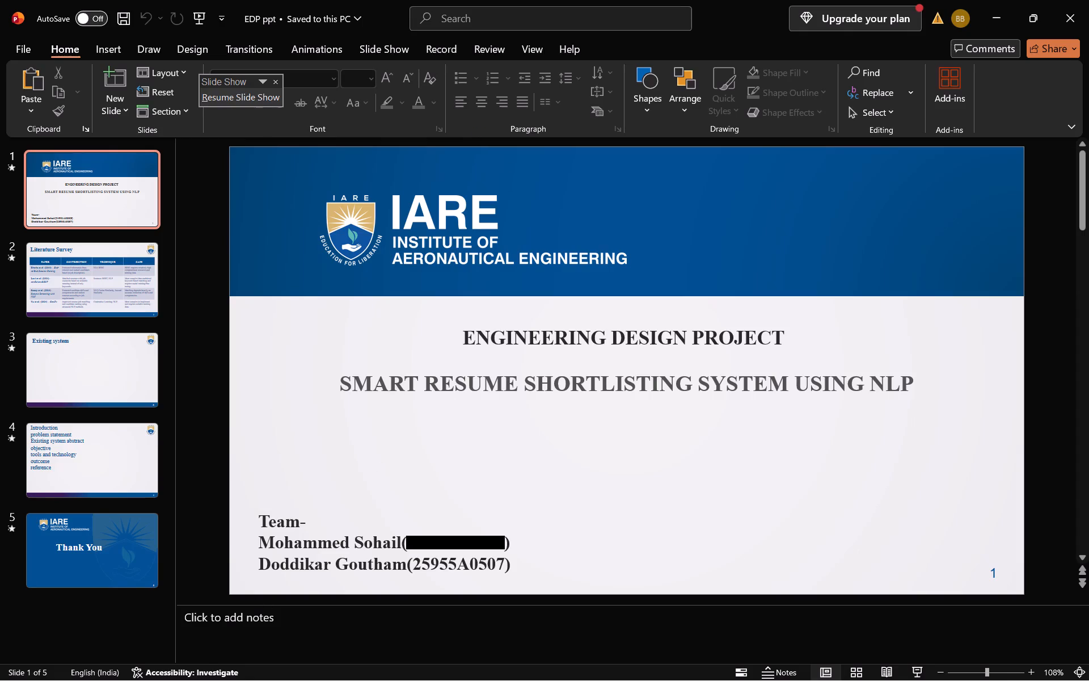
key(alt+Tab)
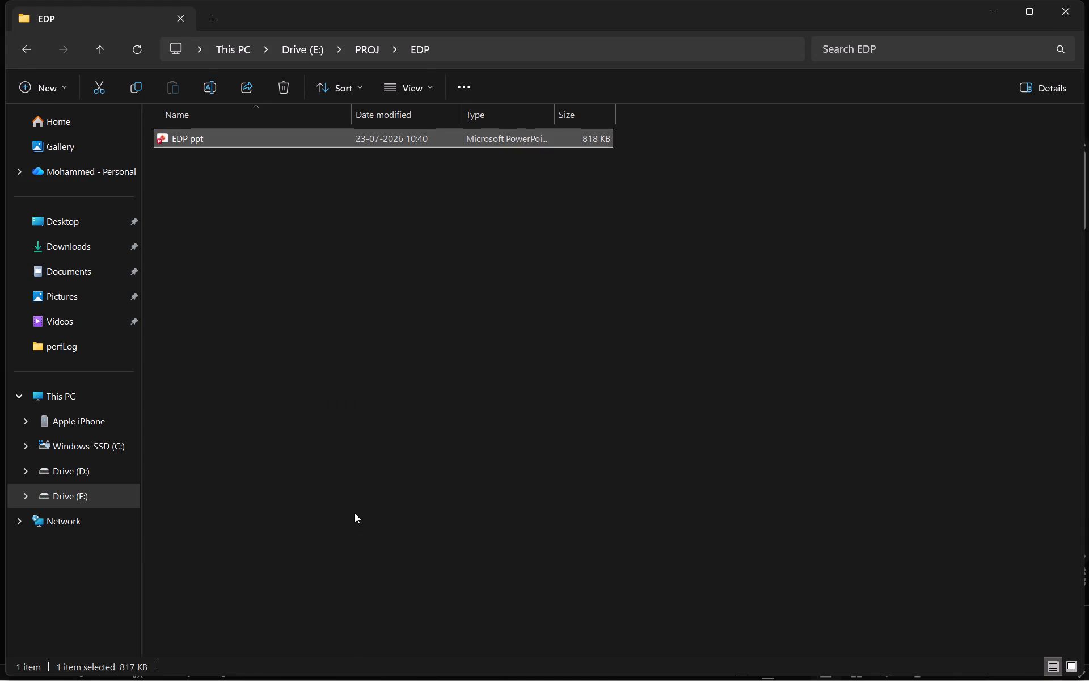
key(alt+Tab)
key(alt+Tab)
click(1057, 18)
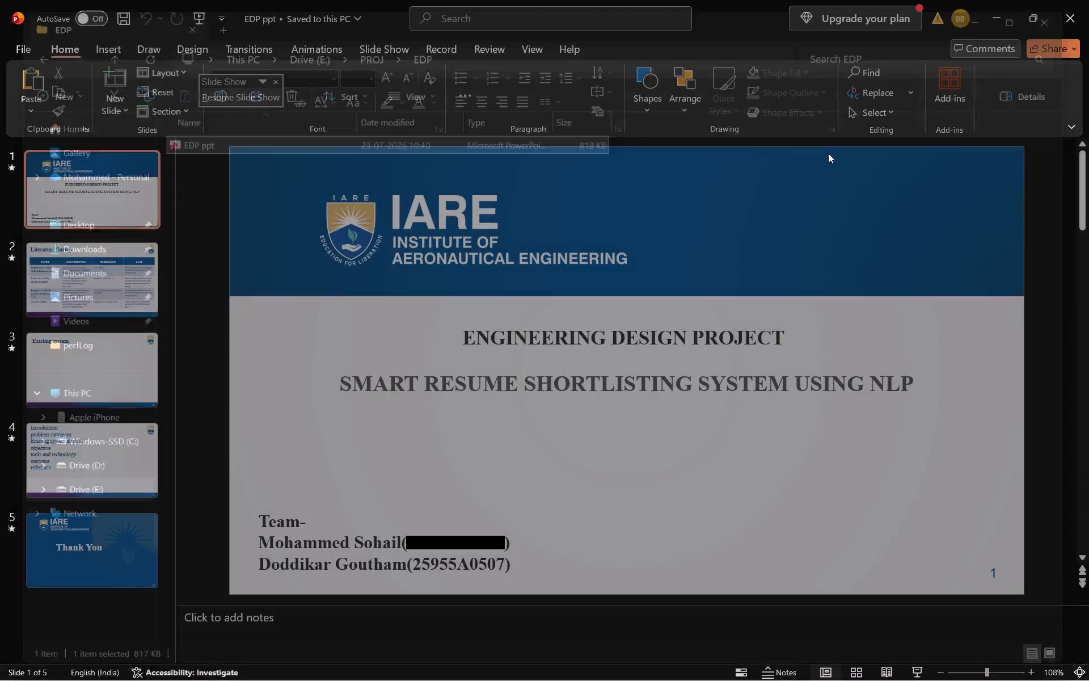
key(alt+Tab)
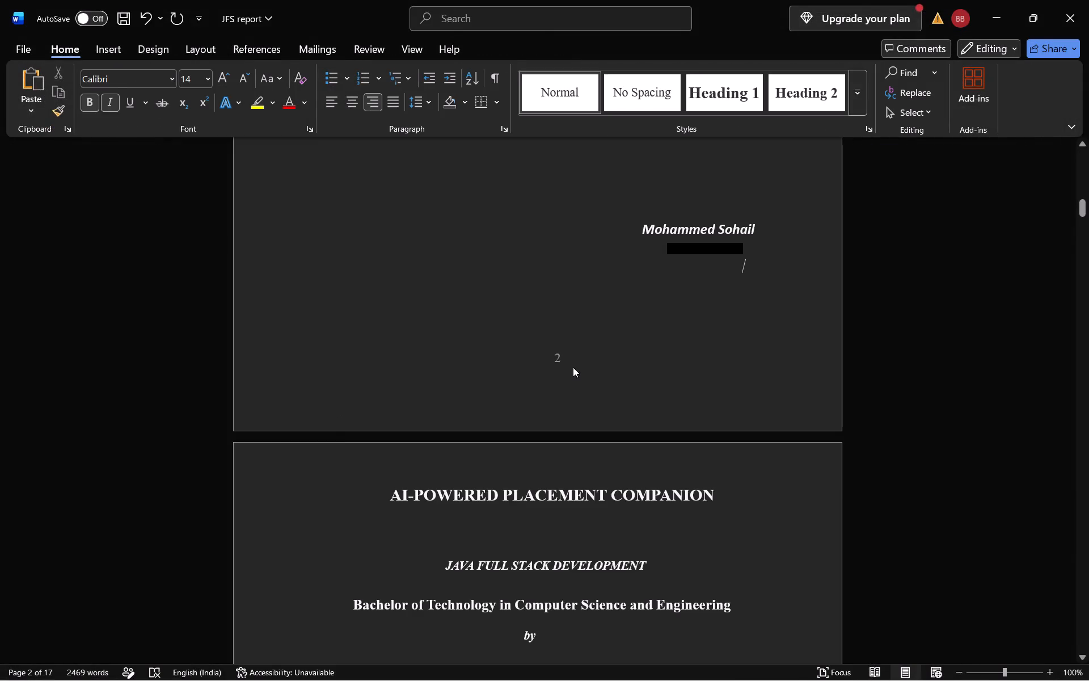
Enter the second team member's name in title case on the empty line below the first student's roll number on page 2.
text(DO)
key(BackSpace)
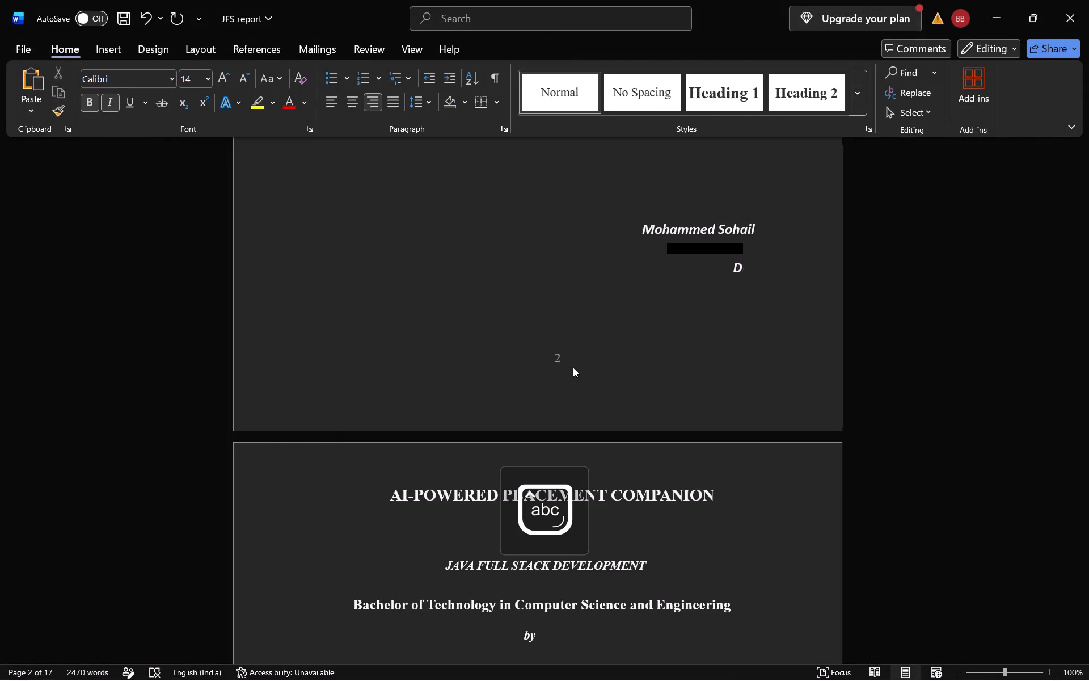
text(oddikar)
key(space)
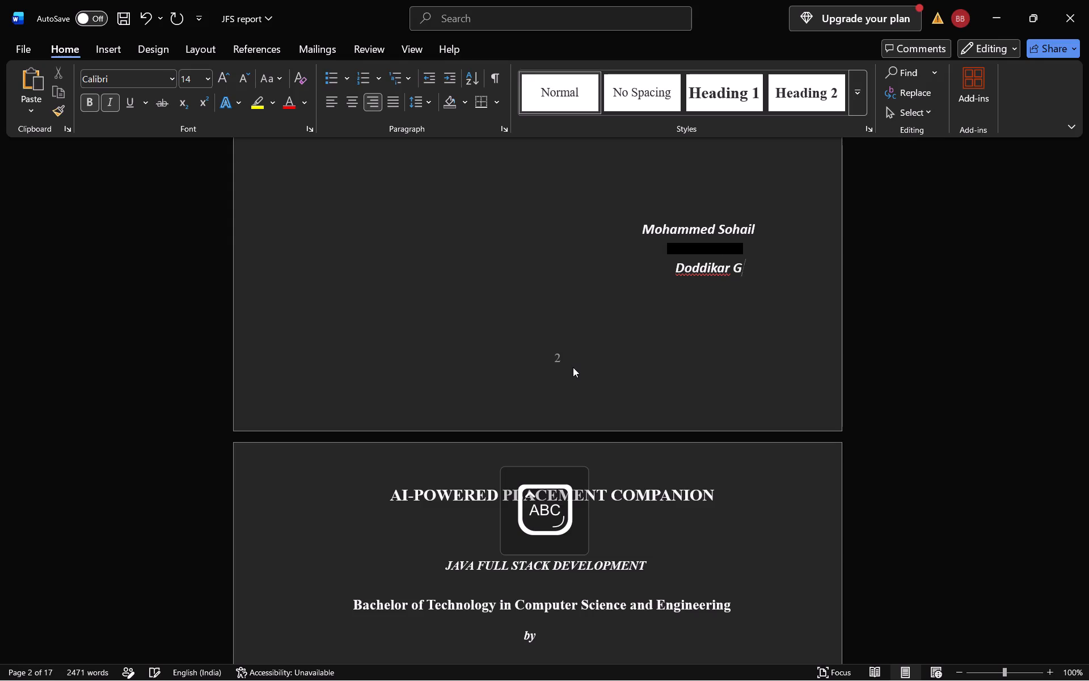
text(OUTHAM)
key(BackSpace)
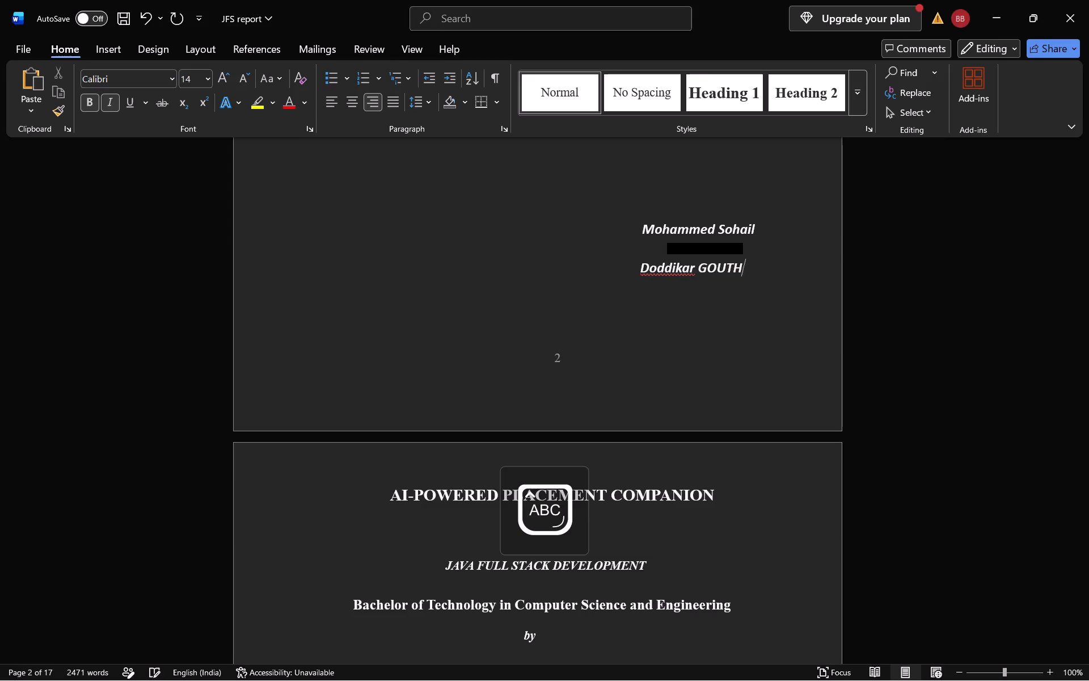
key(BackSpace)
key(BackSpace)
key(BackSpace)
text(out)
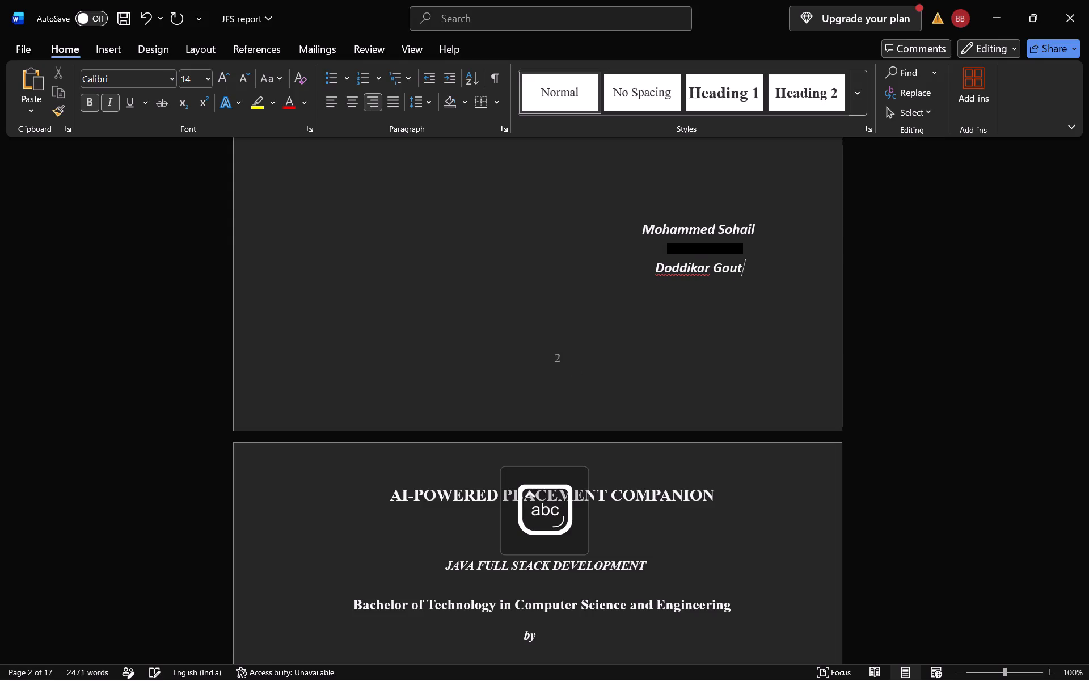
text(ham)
Add the second team member's roll number on a new line below their name, checking it against the EDP ppt title slide.
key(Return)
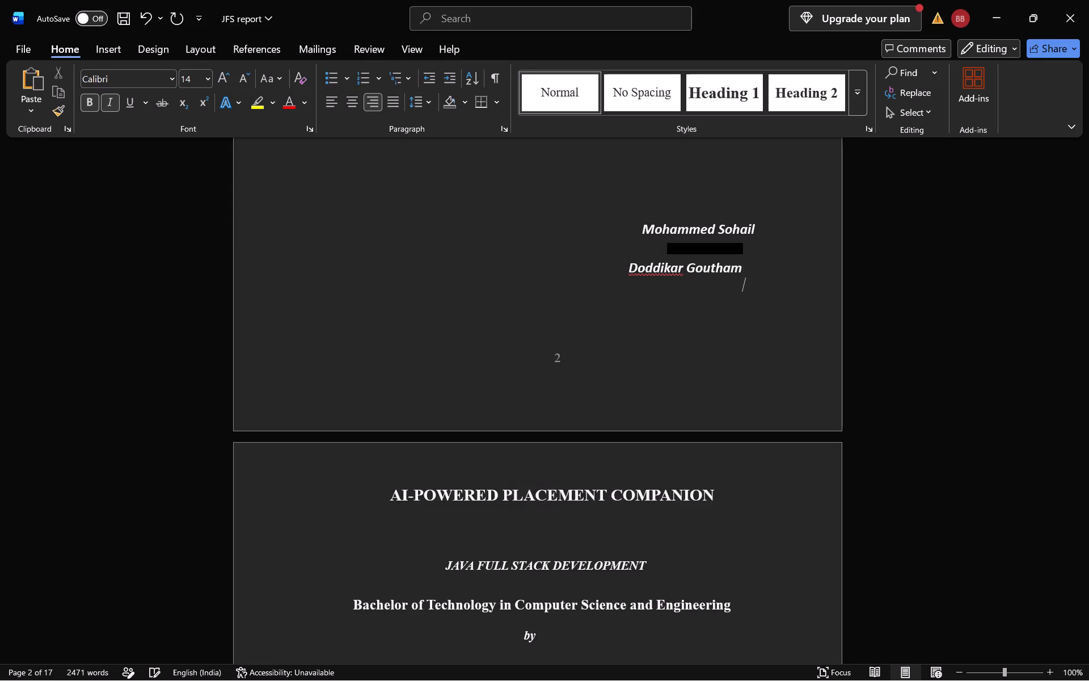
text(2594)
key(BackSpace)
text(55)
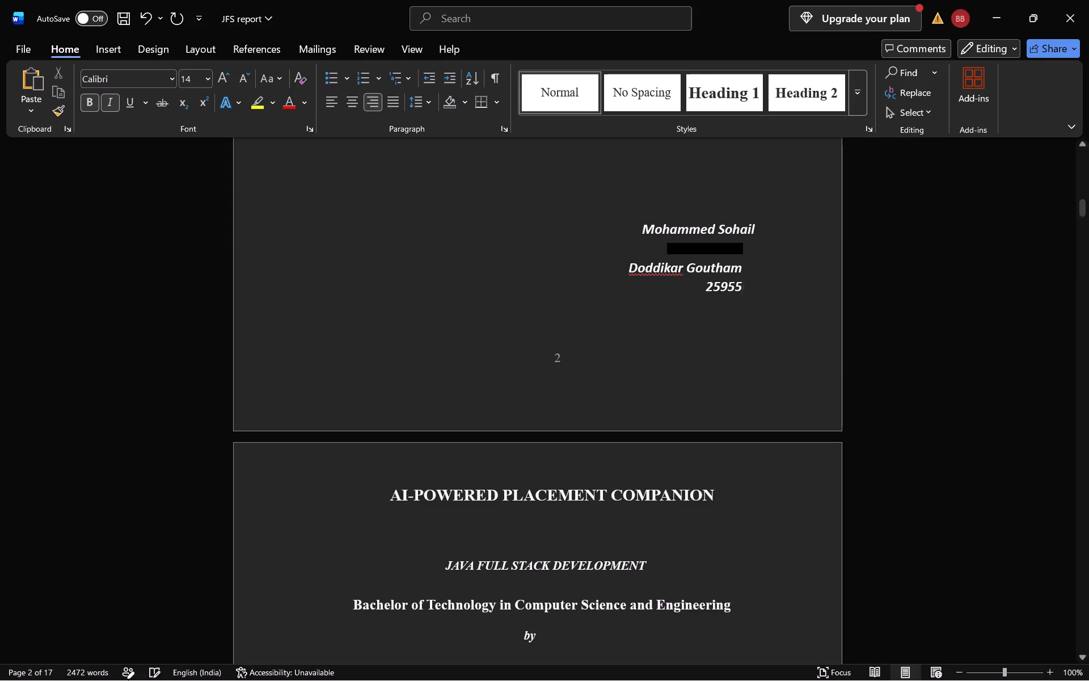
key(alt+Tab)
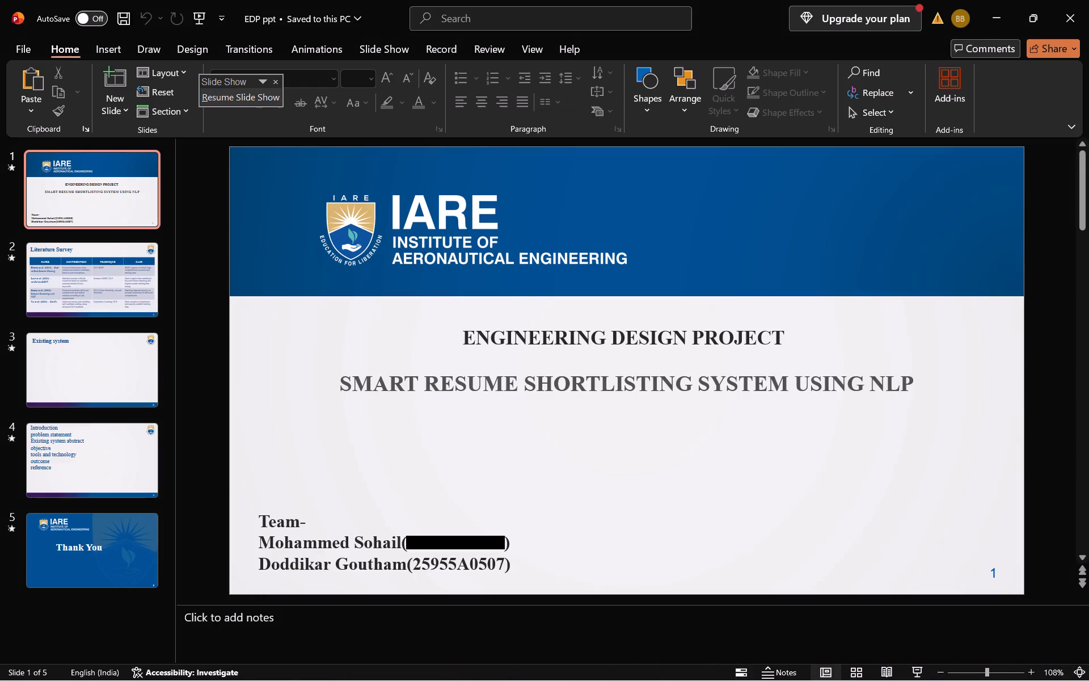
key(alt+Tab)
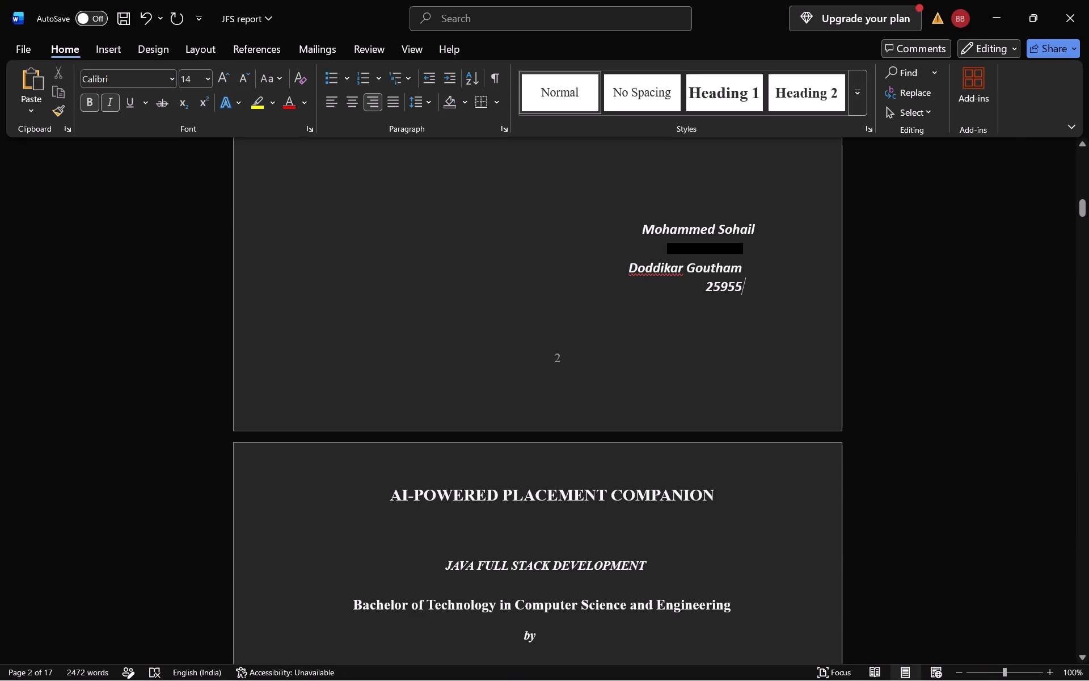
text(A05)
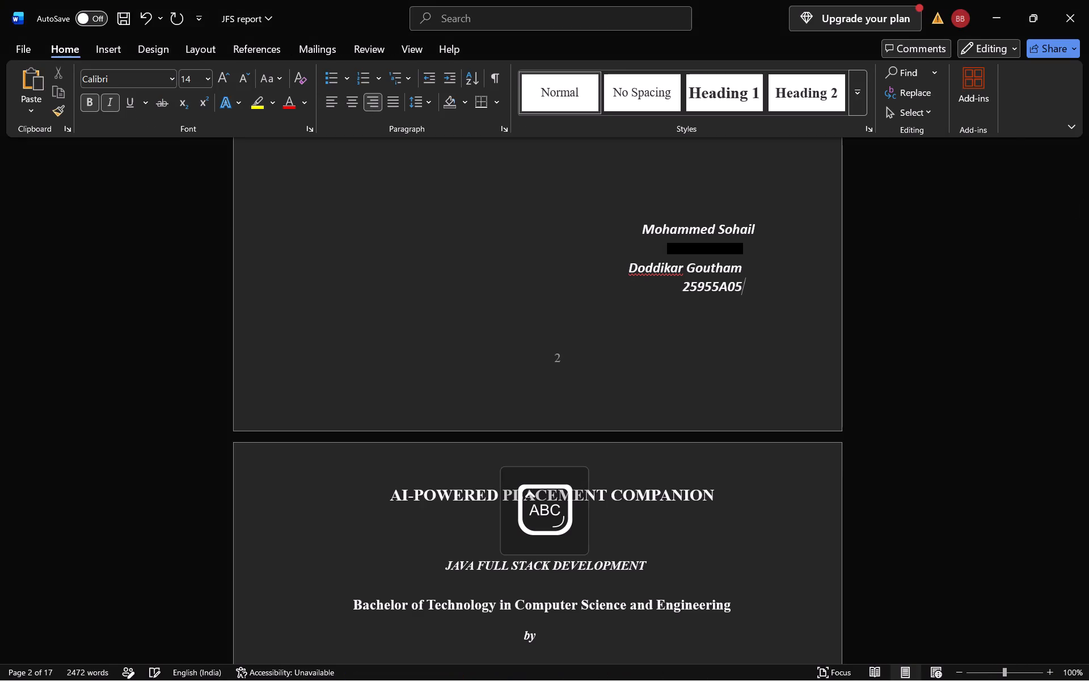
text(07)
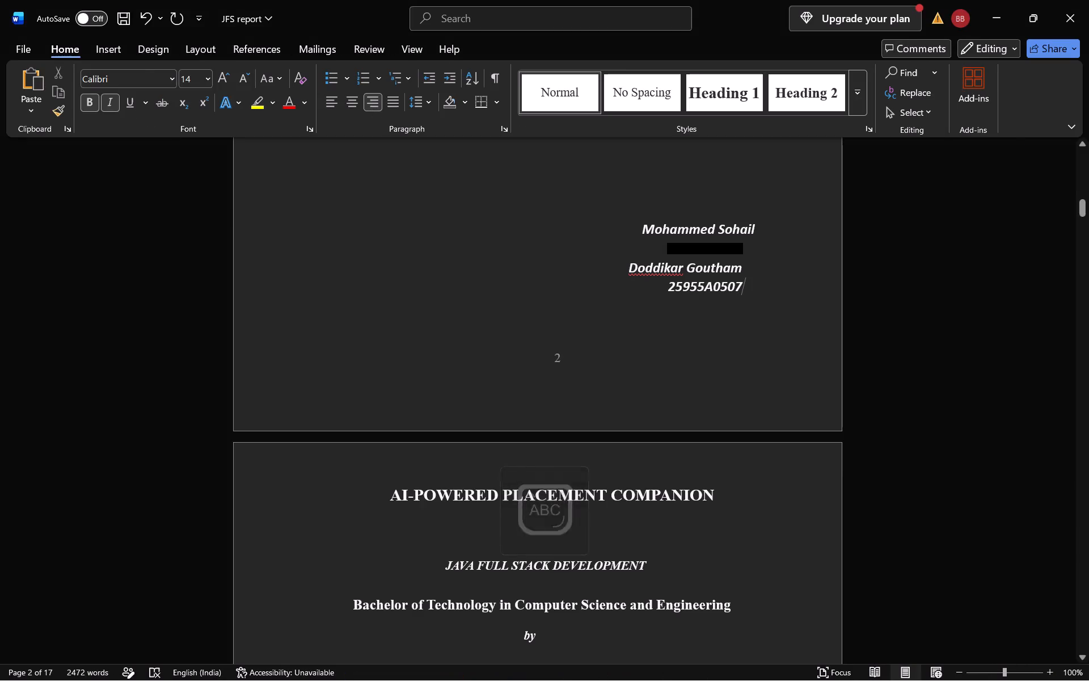
Insert one blank line above the first student's name on page 2 of the JFS report to shift the student details down.
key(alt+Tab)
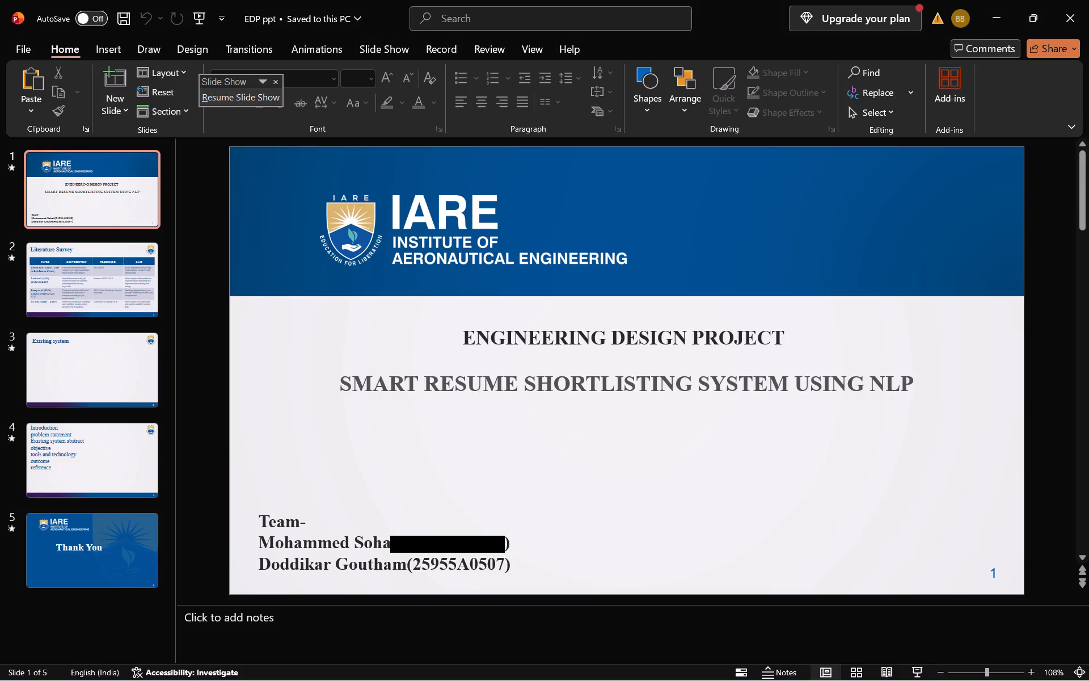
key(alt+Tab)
click(486, 280)
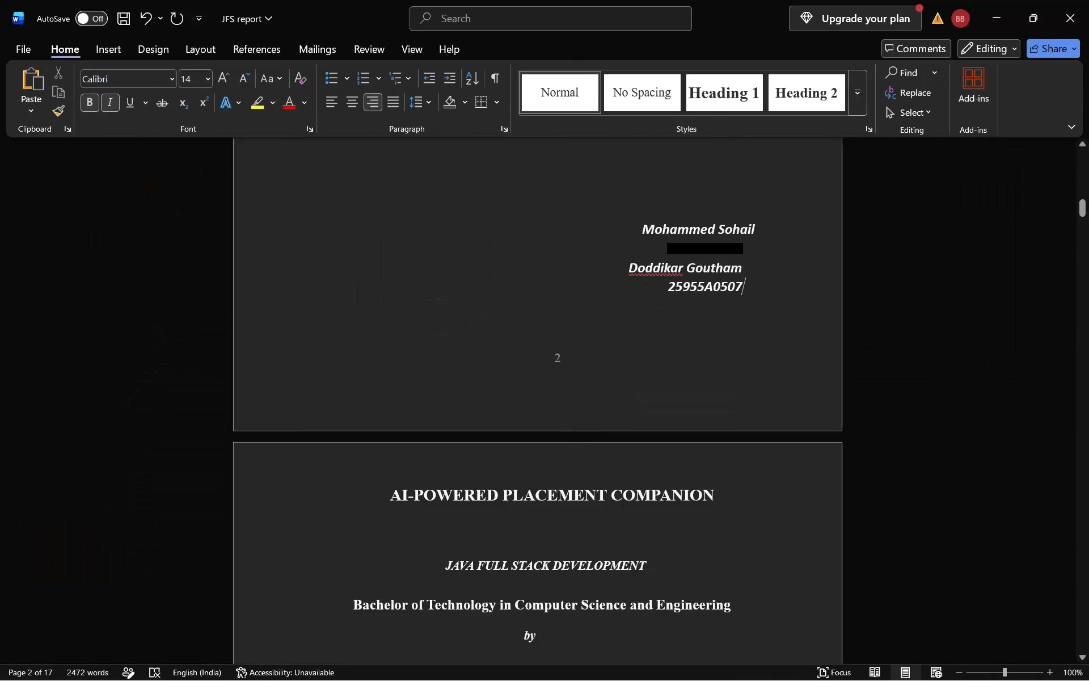
click(725, 312)
click(689, 196)
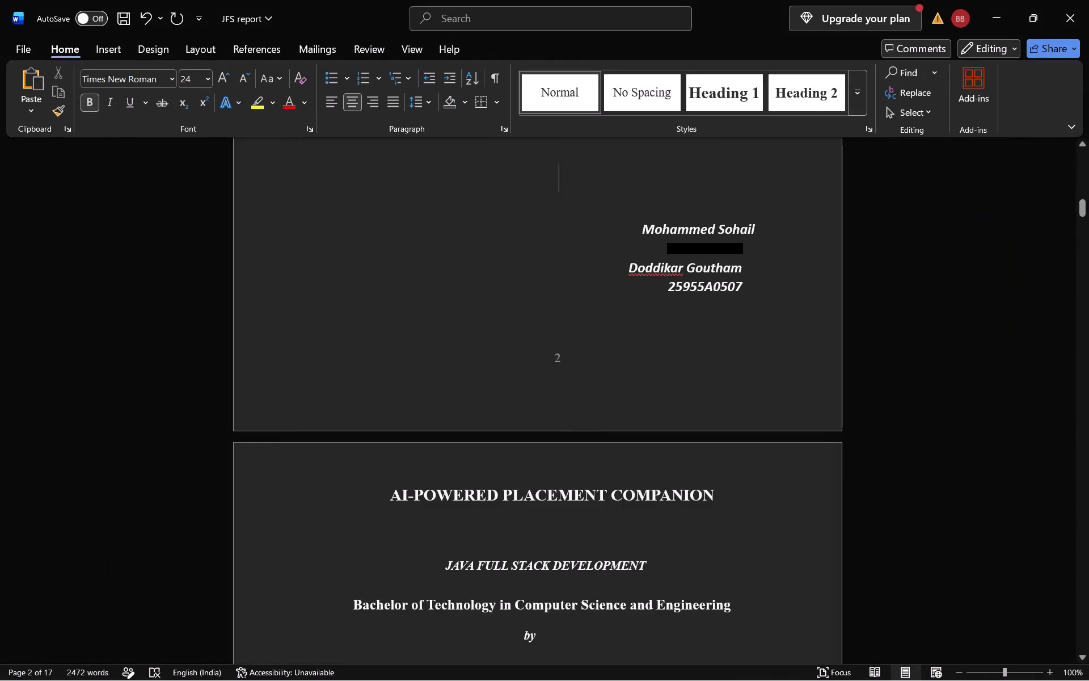
key(Return)
key(BackSpace)
key(Return)
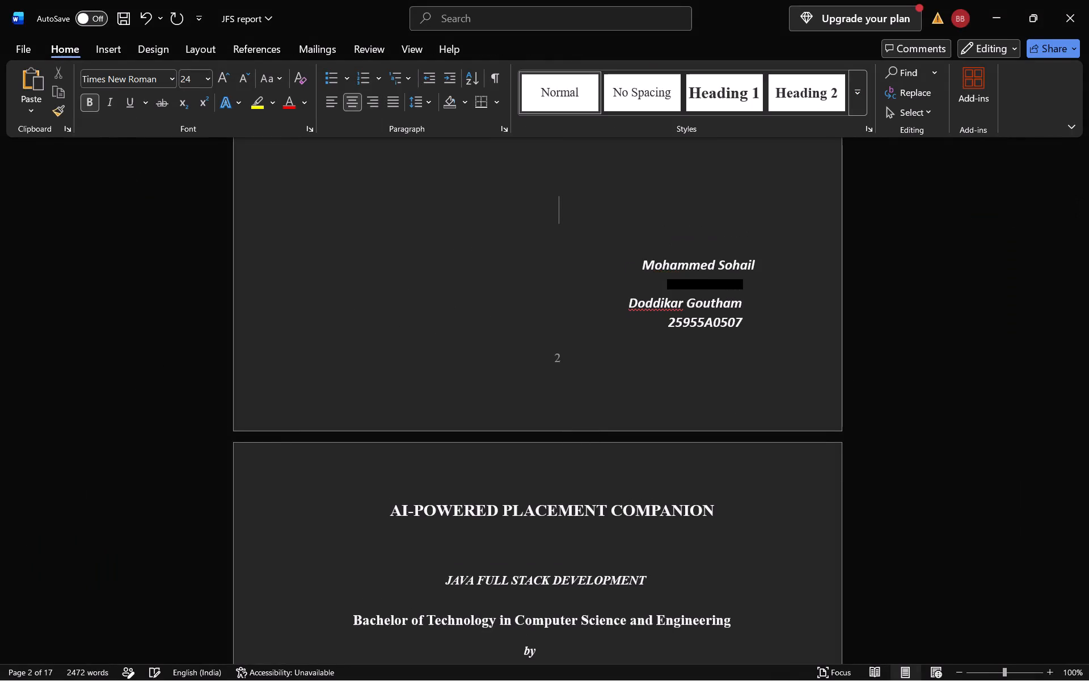
Close the EDP ppt presentation.
scroll(697, 211, down, 4)
click(714, 361)
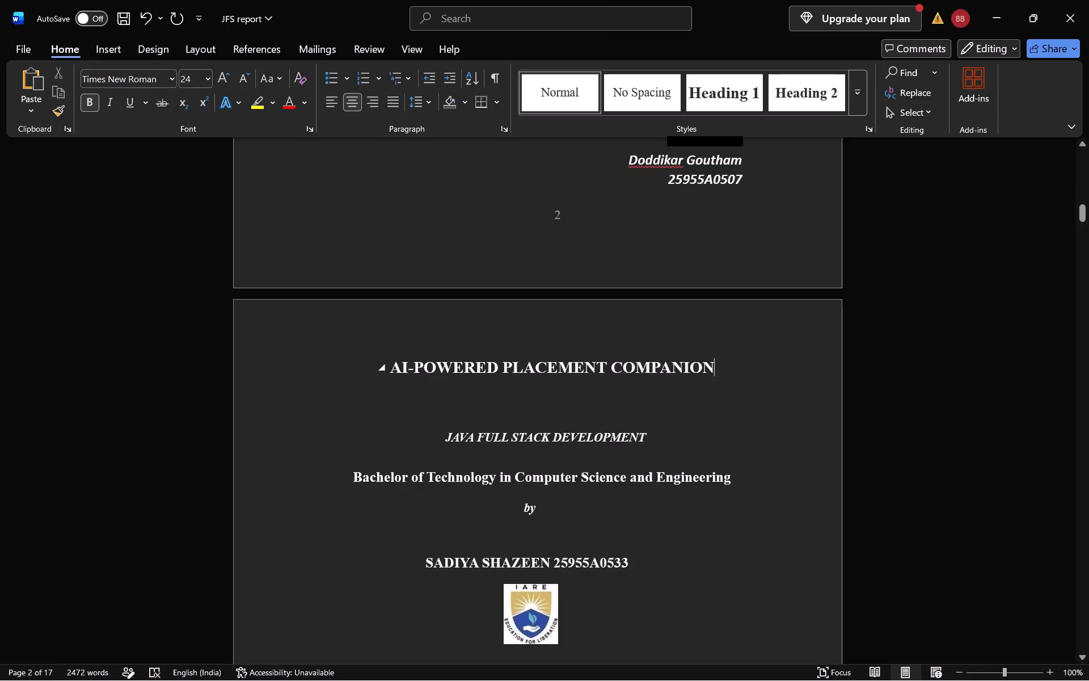
key(alt+Tab)
click(1081, 2)
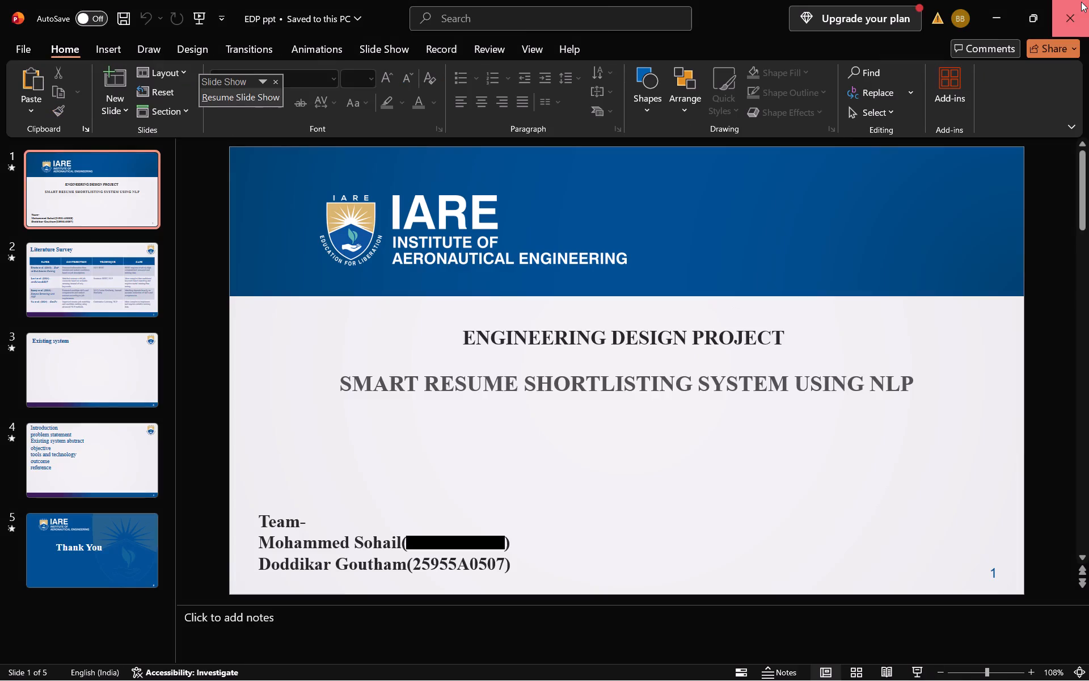
scroll(774, 431, up, 2)
Copy the CAMPUSFIND PRO title from the cover page of the pr document and return to the JFS report.
key(alt+Tab)
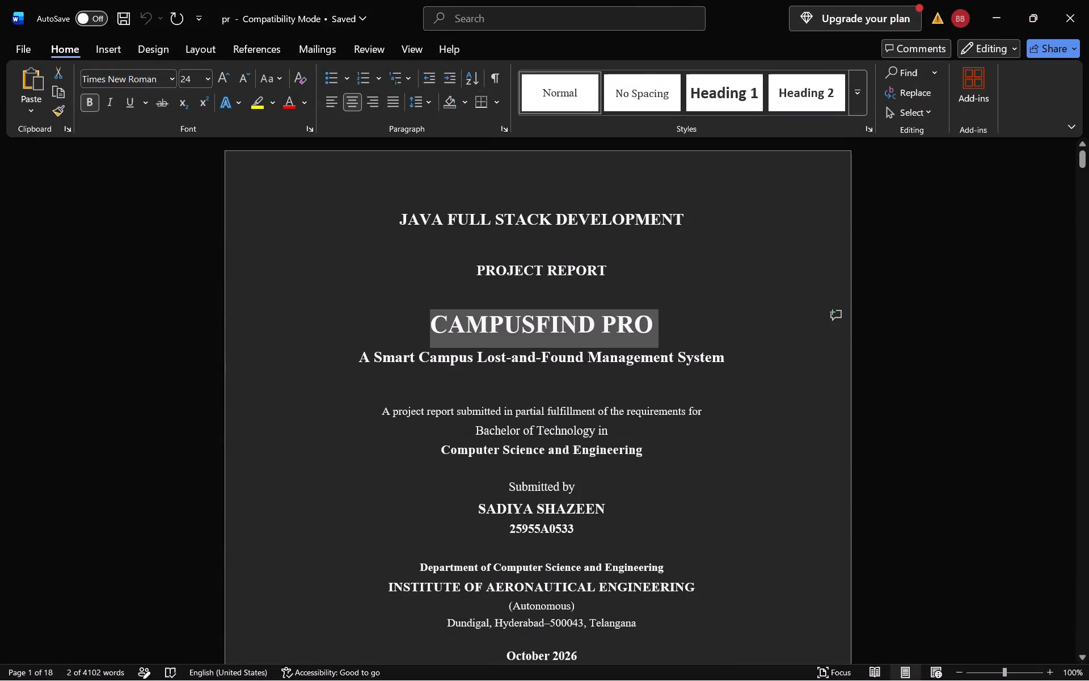
key(alt+Tab)
key(alt+Tab)
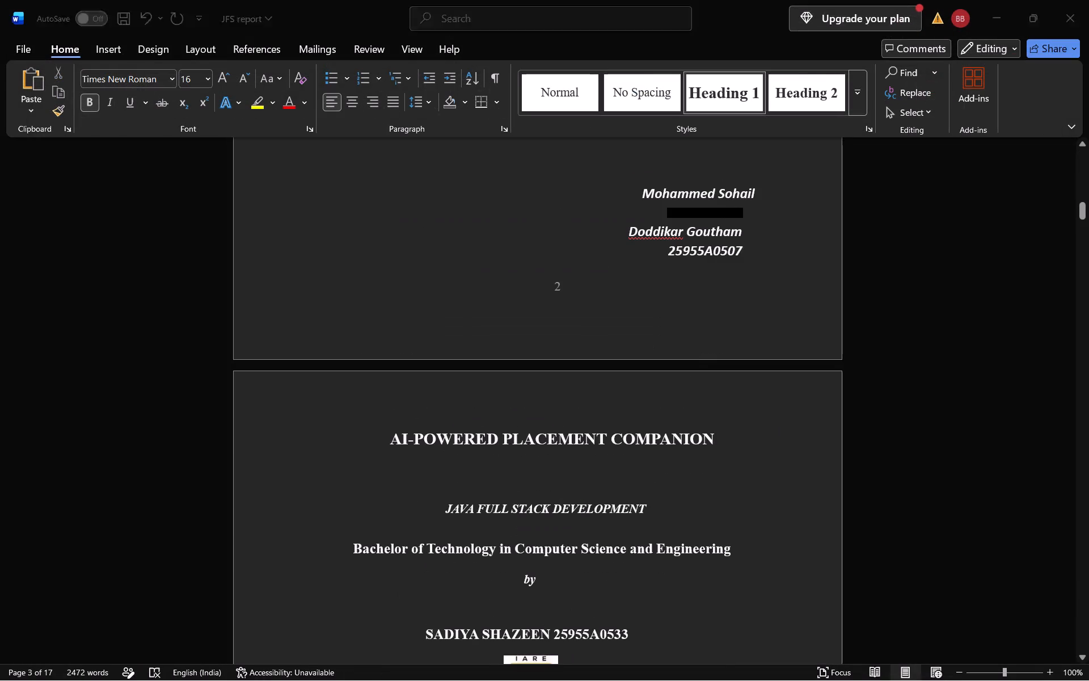
key(ctrl+c)
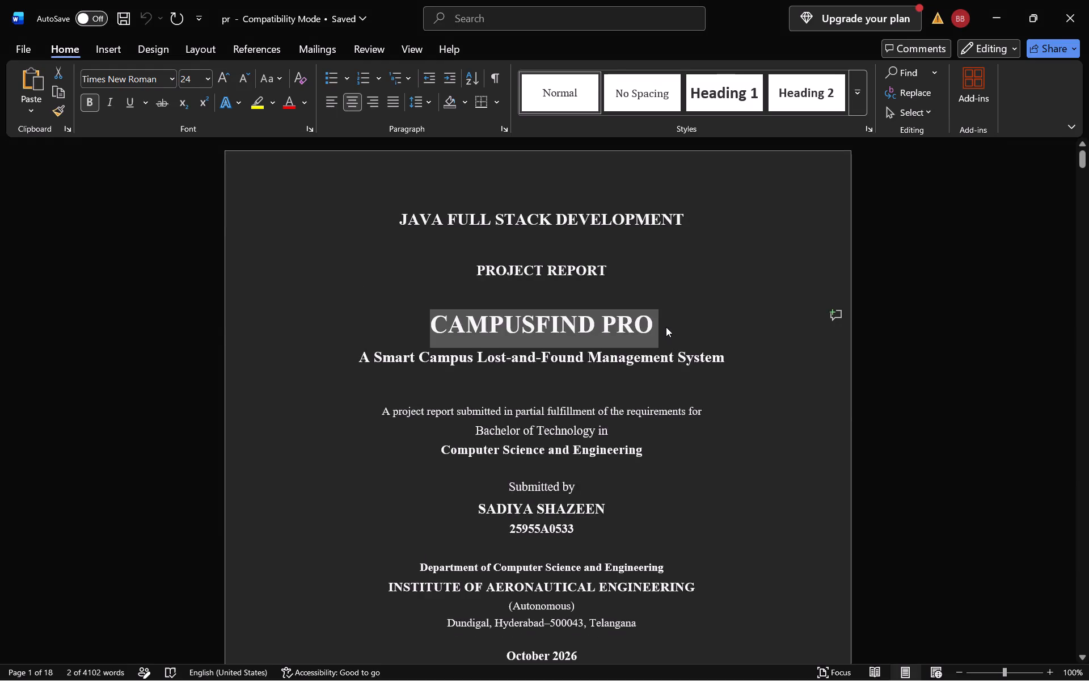
key(alt+Tab)
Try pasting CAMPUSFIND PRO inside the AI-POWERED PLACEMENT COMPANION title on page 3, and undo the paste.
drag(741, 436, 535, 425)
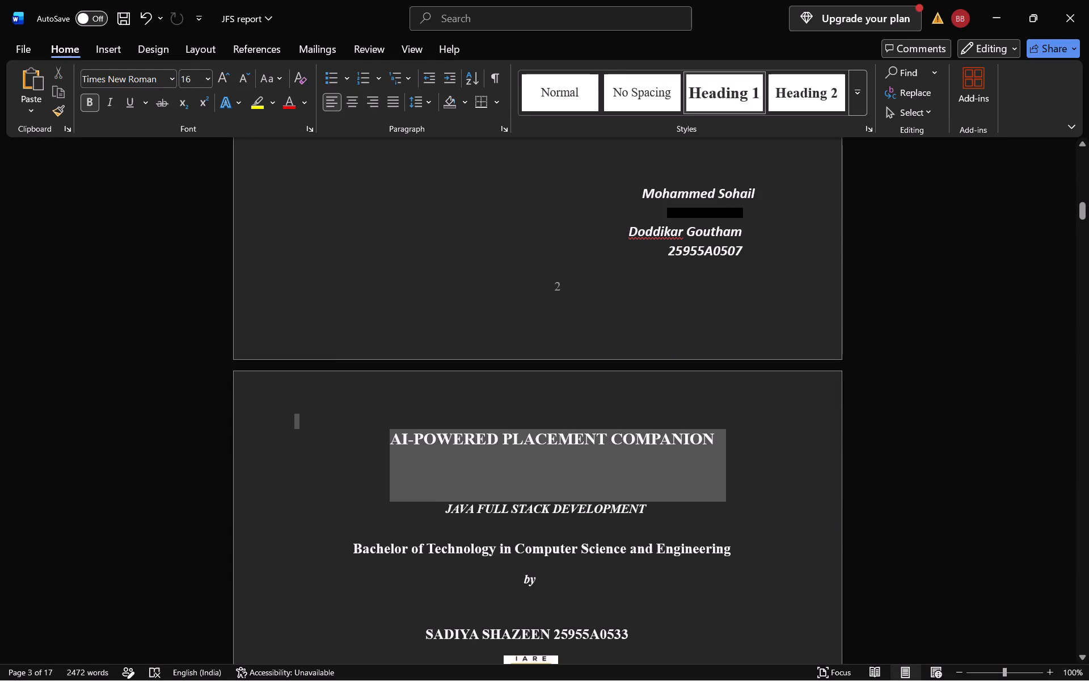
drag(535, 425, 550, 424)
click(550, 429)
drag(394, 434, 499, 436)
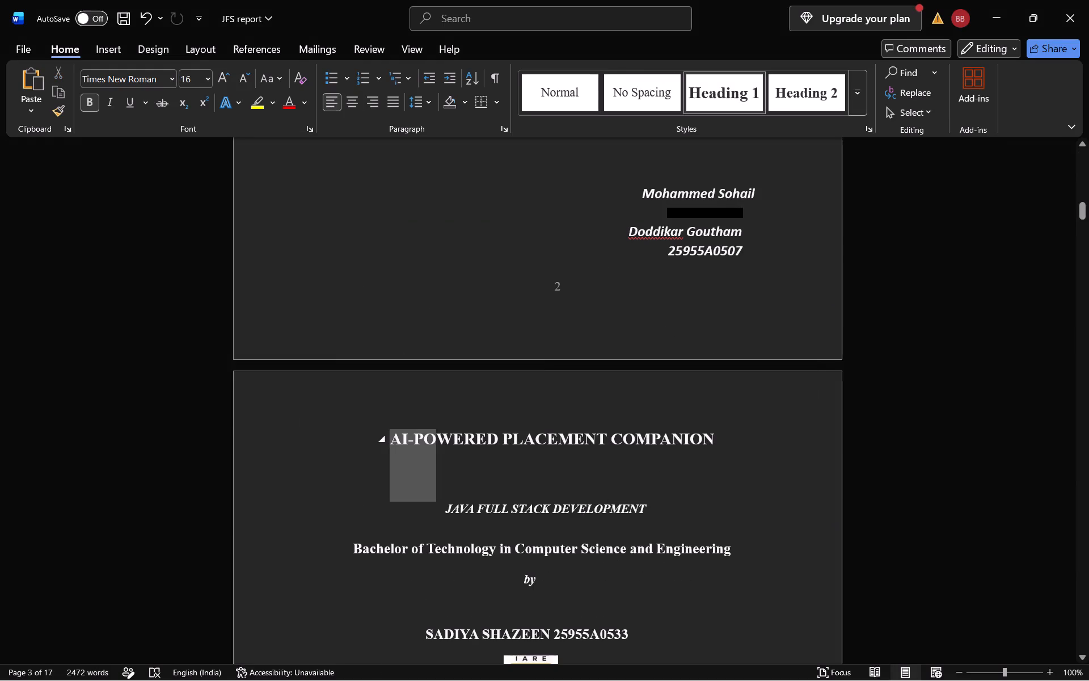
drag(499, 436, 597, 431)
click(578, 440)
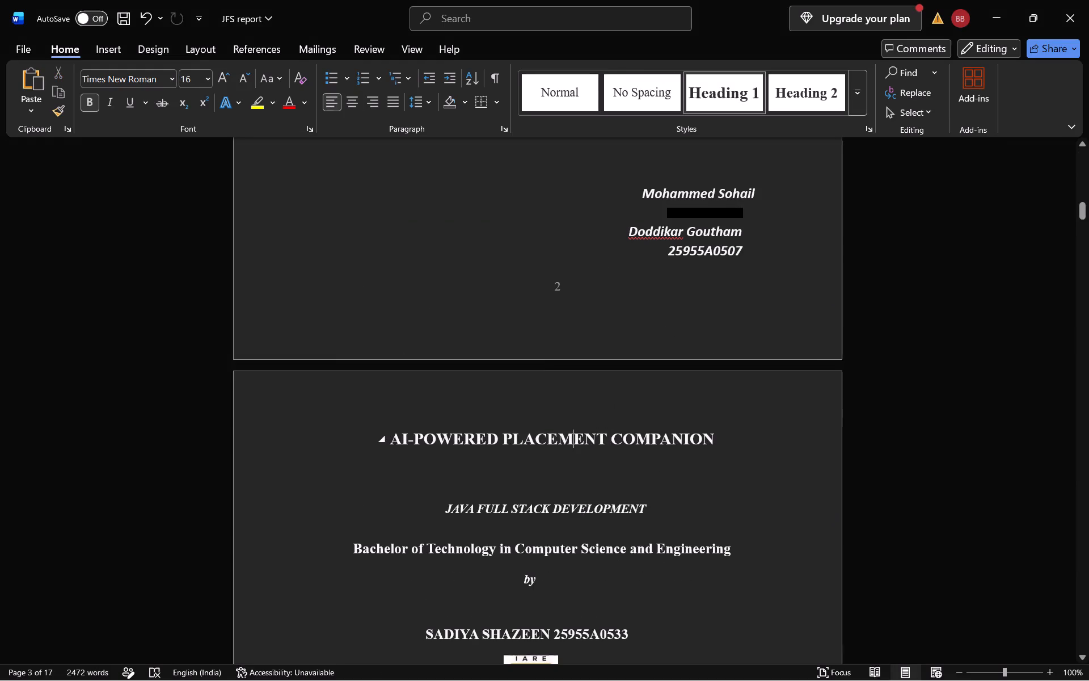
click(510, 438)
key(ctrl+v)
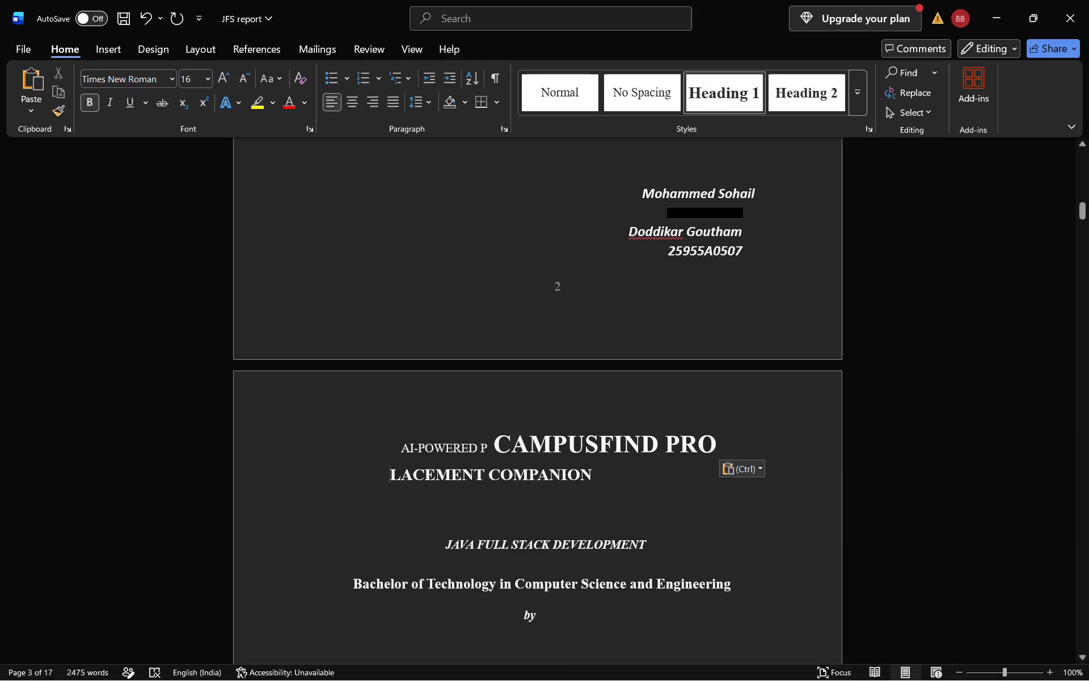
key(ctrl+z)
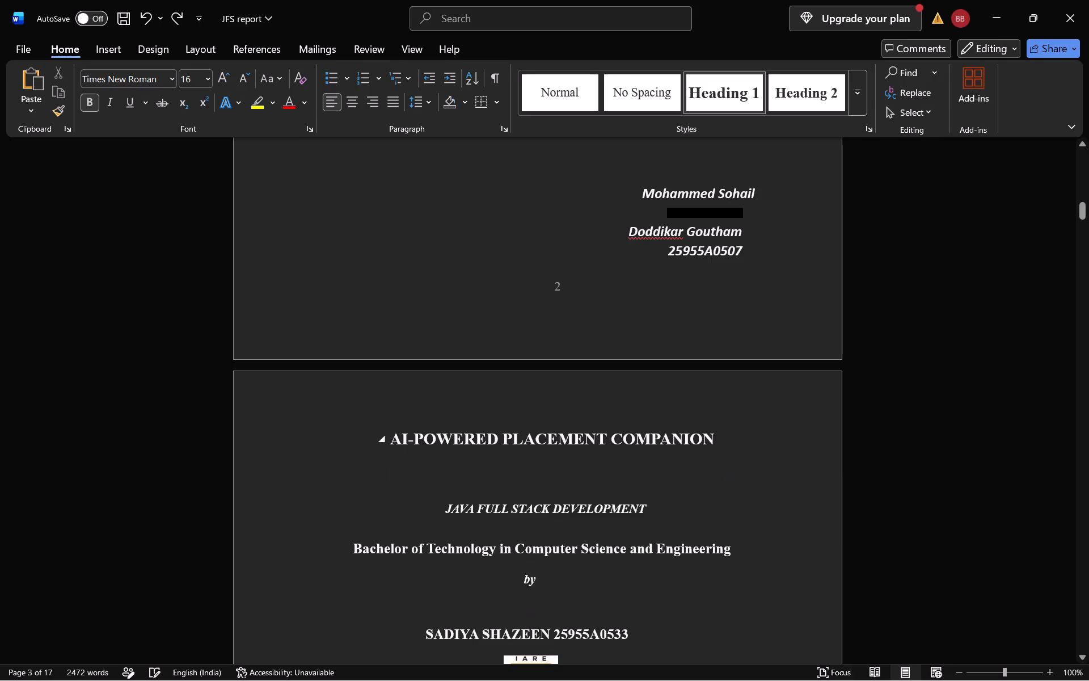
Replace the AI-POWERED PLACEMENT COMPANION title on page 3 with the copied CAMPUSFIND PRO, deleting the leftover old title text.
drag(663, 441, 573, 442)
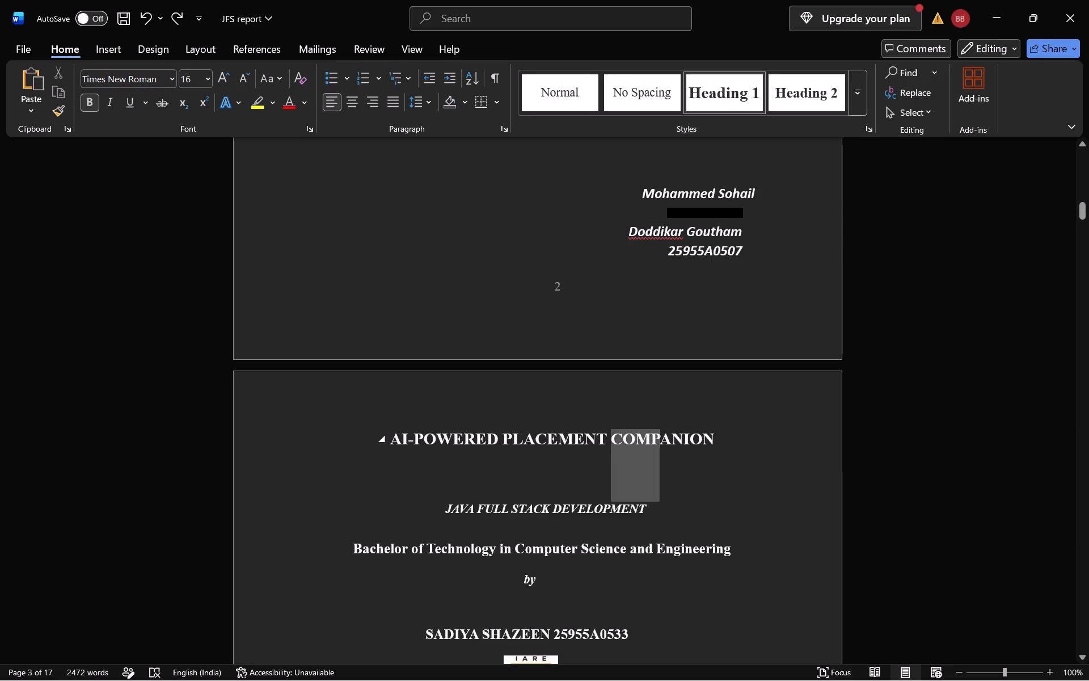
drag(573, 442, 486, 435)
key(ctrl+v)
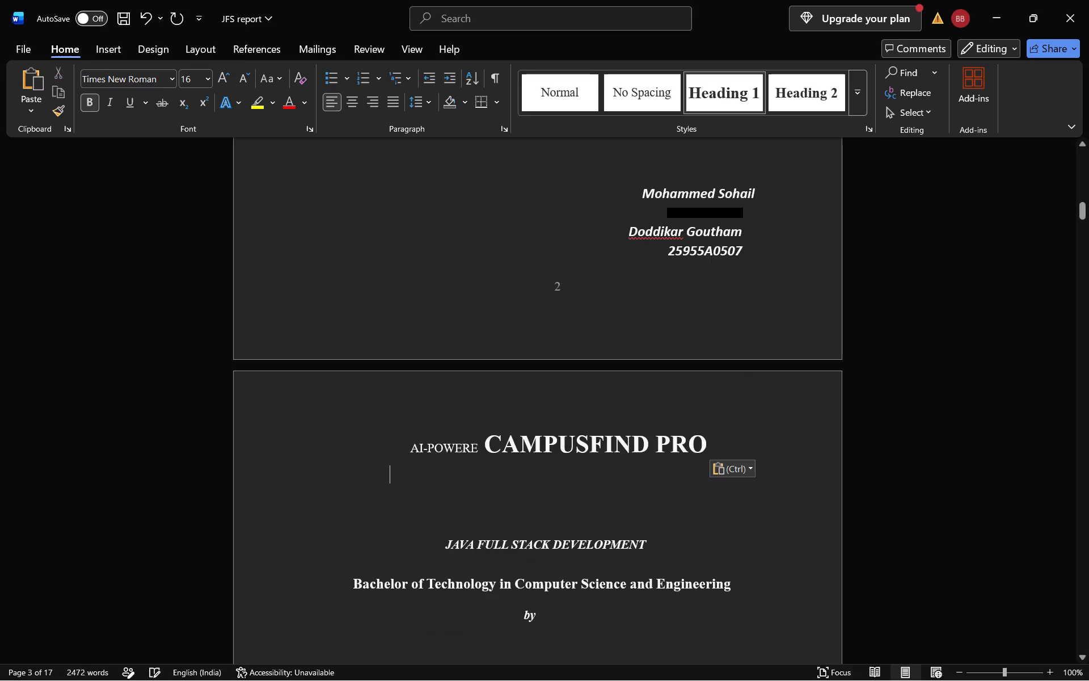
drag(491, 442, 413, 444)
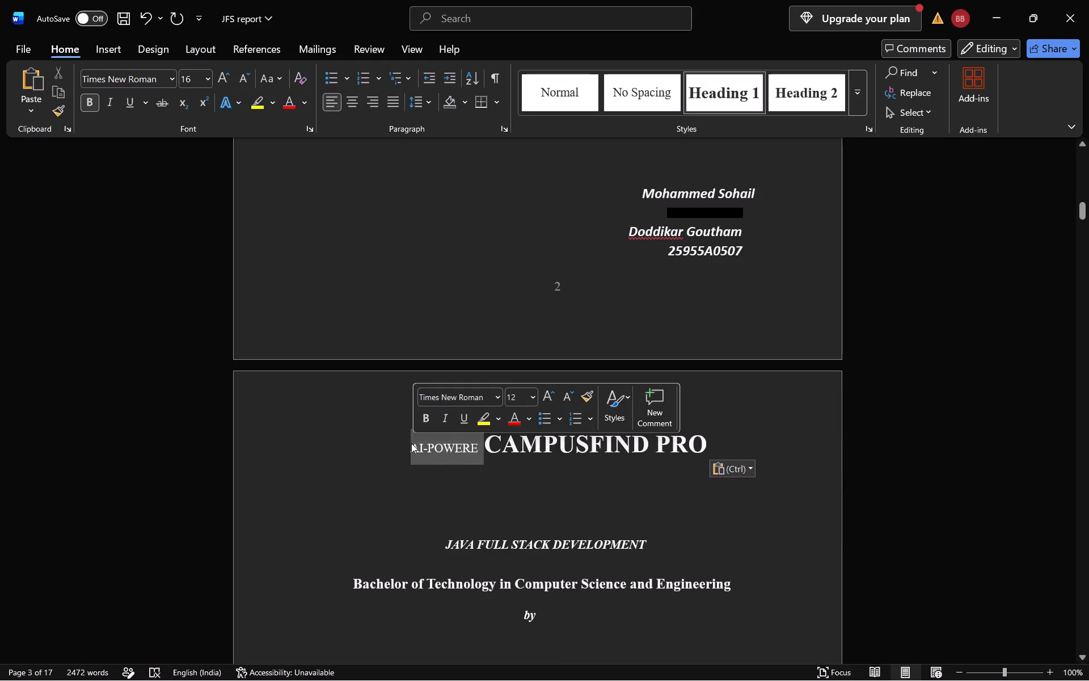
key(BackSpace)
key(BackSpace)
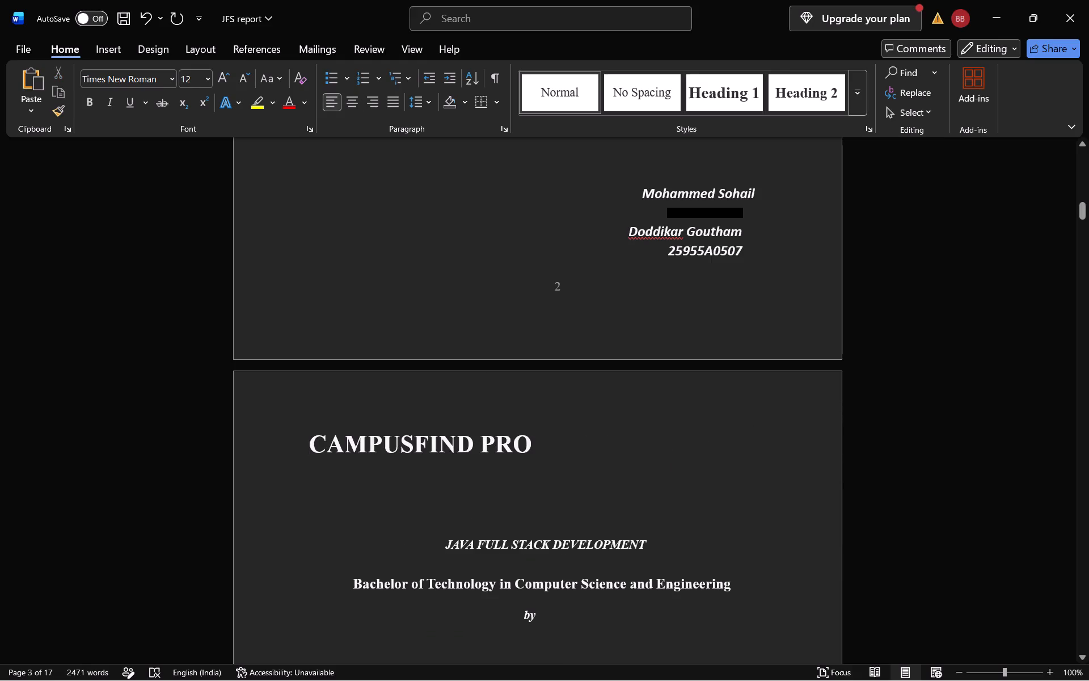
Center the CAMPUSFIND PRO title on page 3 and set its font size to 22.
click(357, 104)
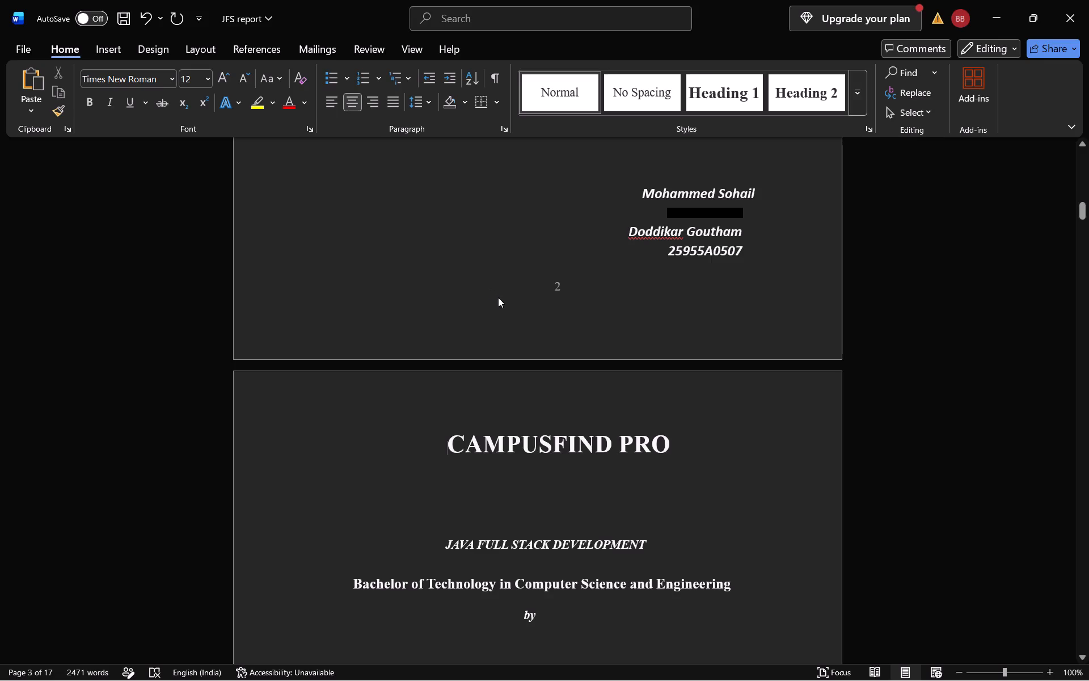
key(ctrl+z)
click(514, 442)
drag(514, 442, 345, 414)
click(360, 100)
click(207, 78)
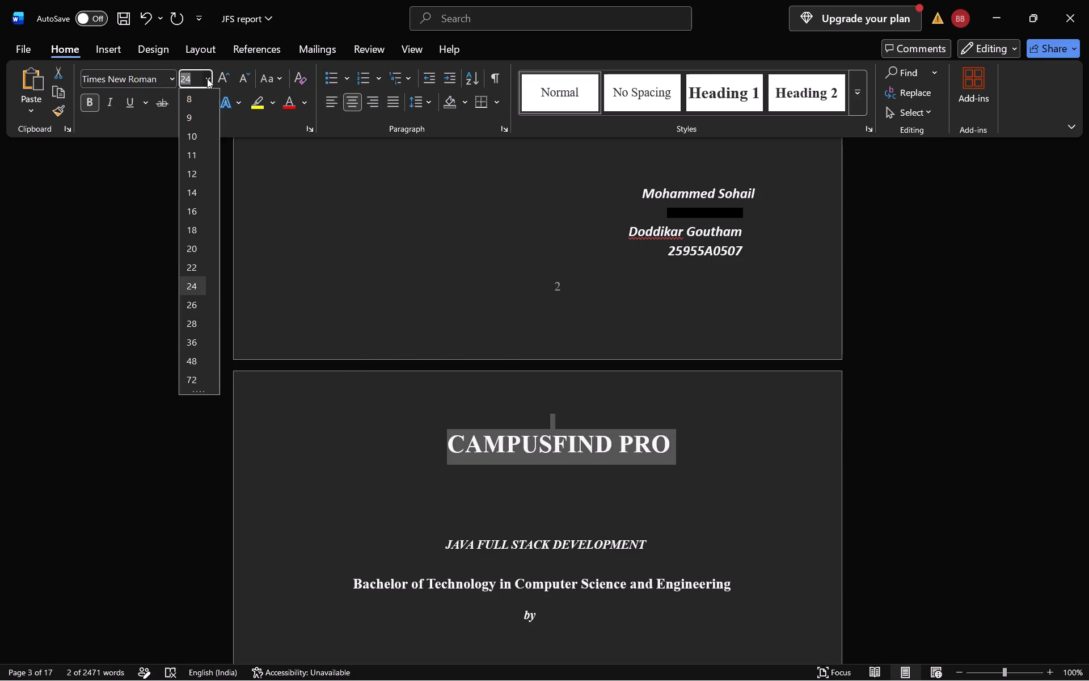
click(199, 275)
scroll(1018, 629, down, 5)
scroll(959, 551, down, 5)
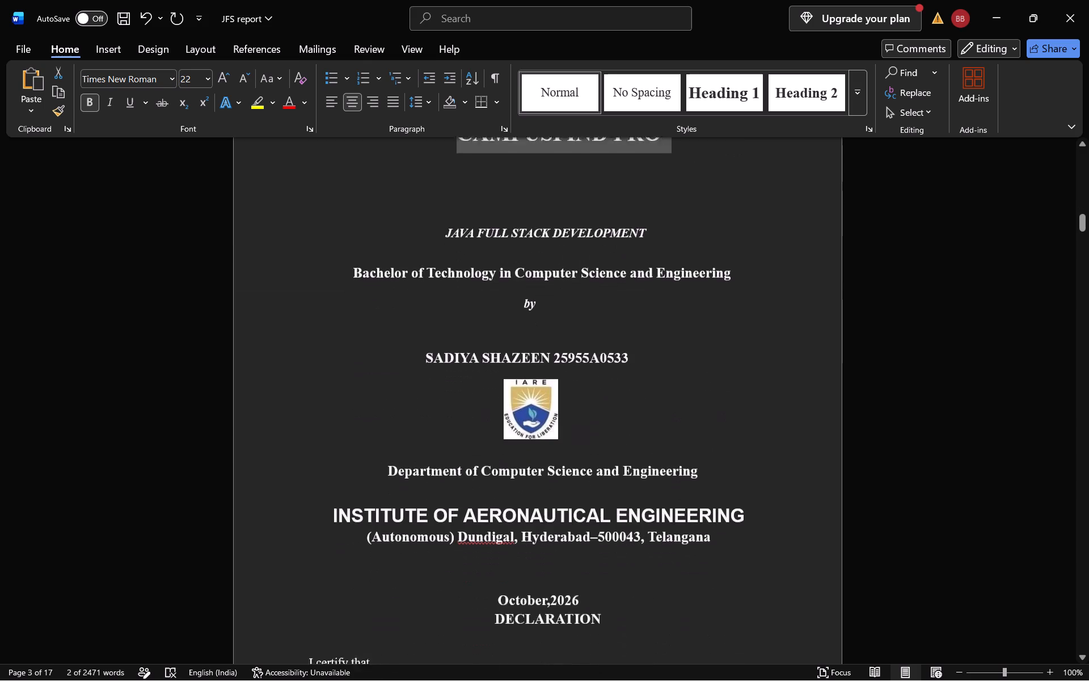
scroll(938, 466, up, 1)
click(921, 456)
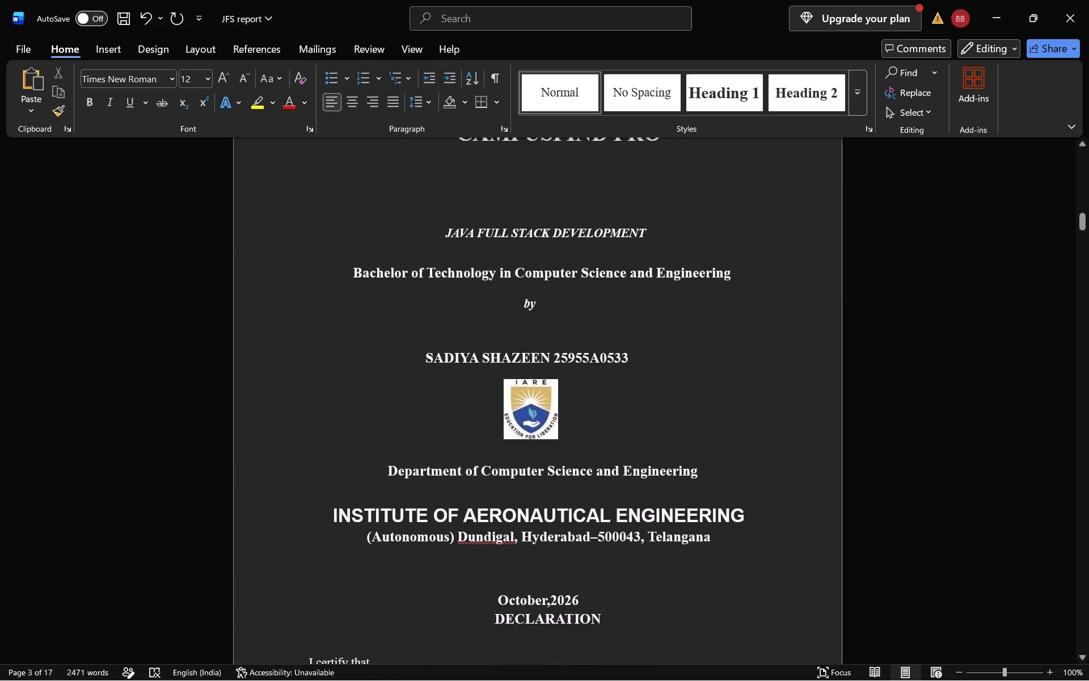
key(alt+Tab)
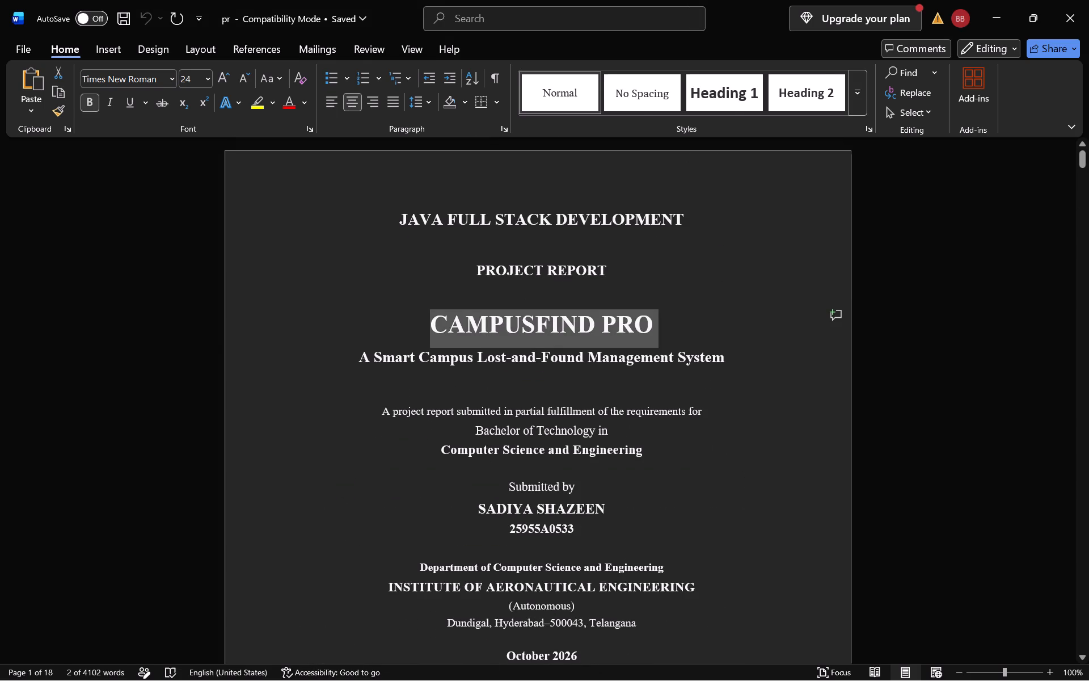
click(411, 385)
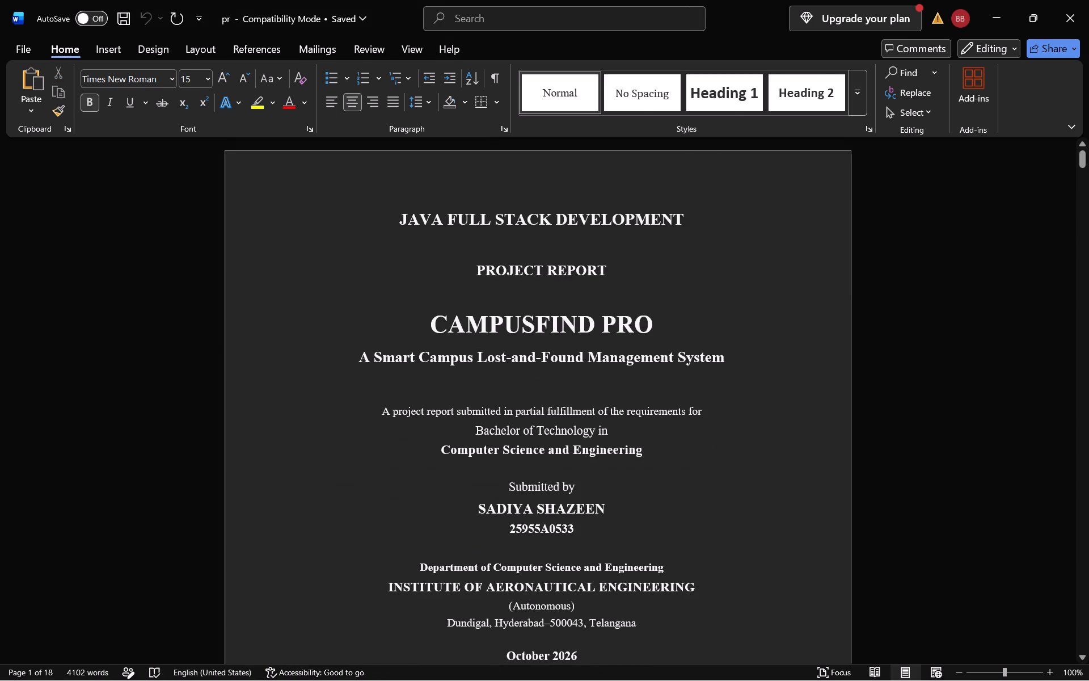
key(alt+Tab)
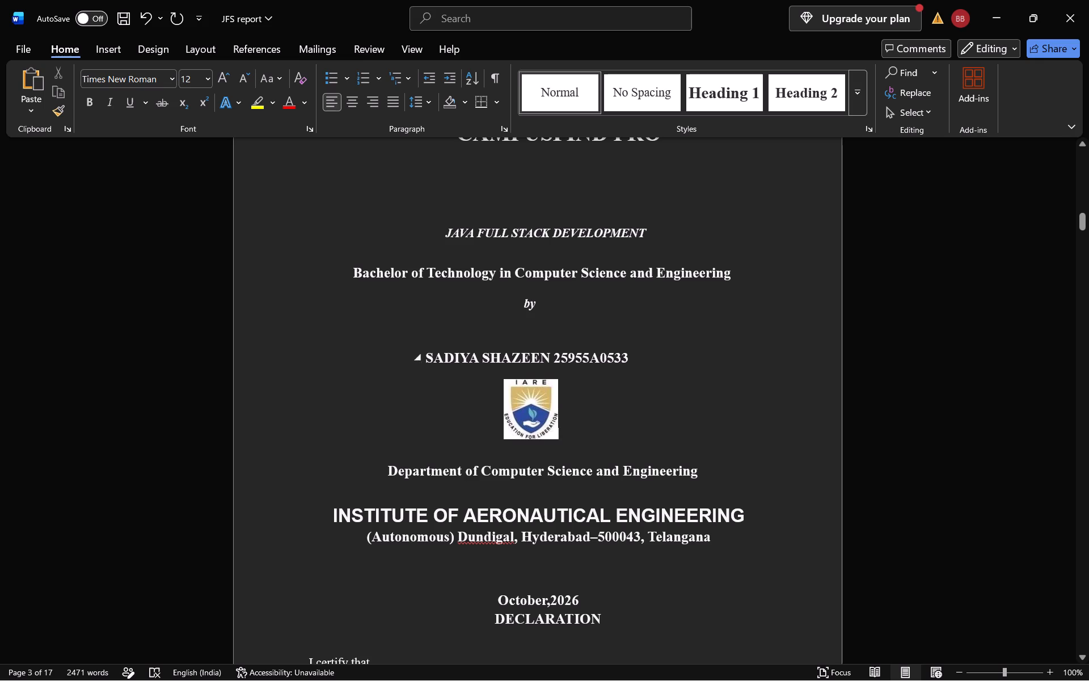
drag(447, 234, 657, 230)
click(645, 663)
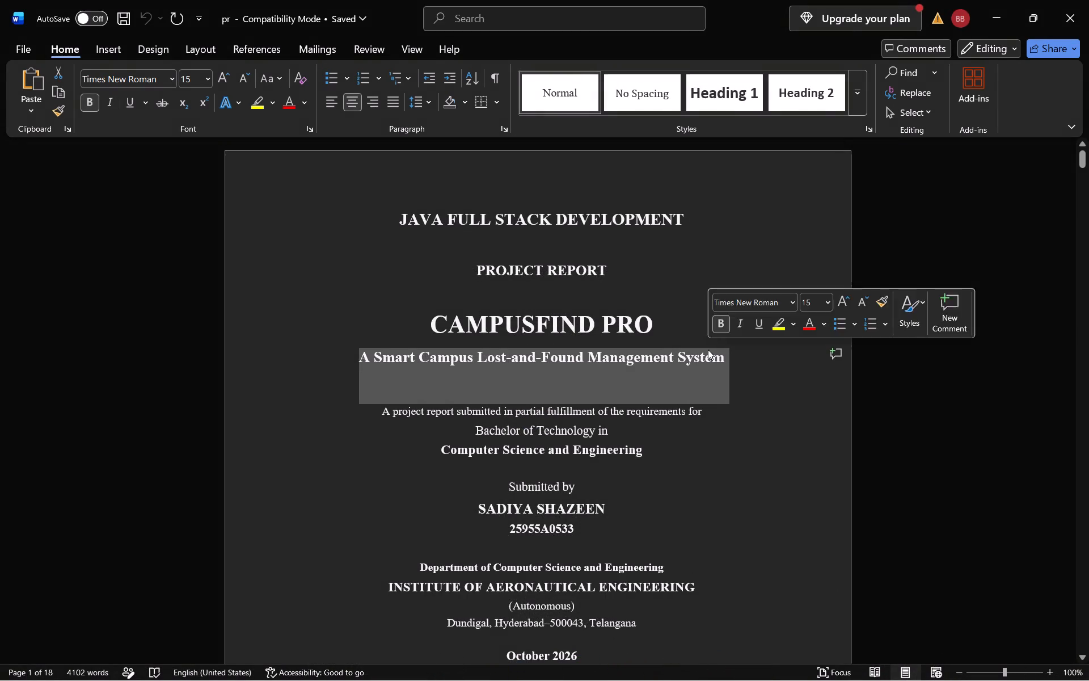
key(ctrl+c)
key(alt+Tab)
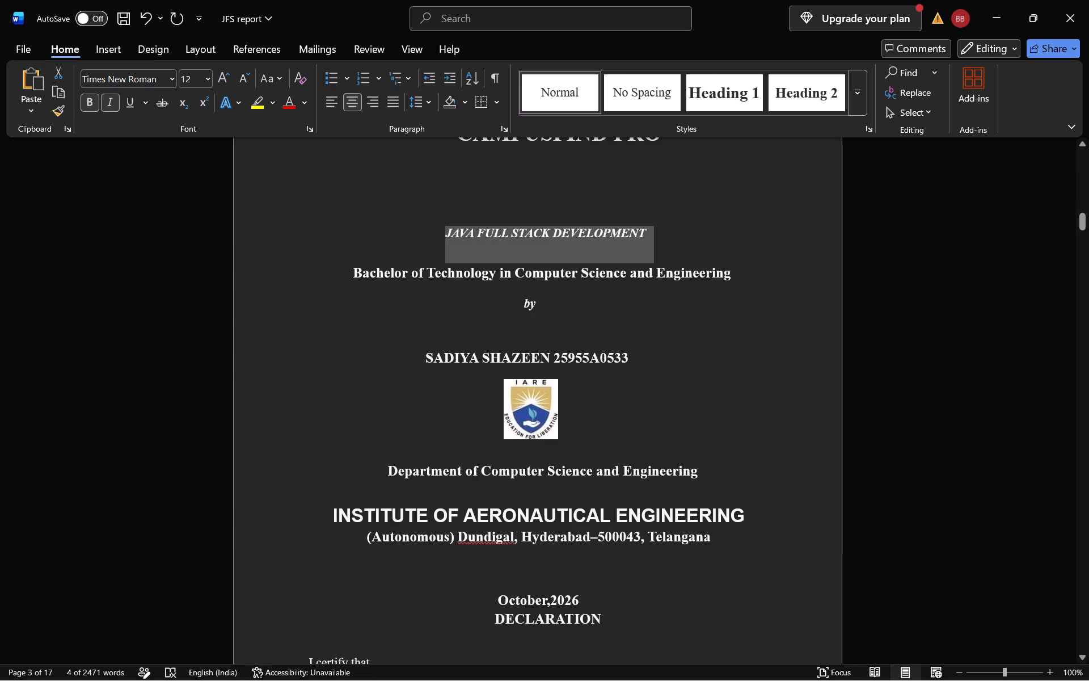
Check page 3 of the JFS report against the pr document's cover page and look through the declaration down to the student signature block.
scroll(472, 327, up, 2)
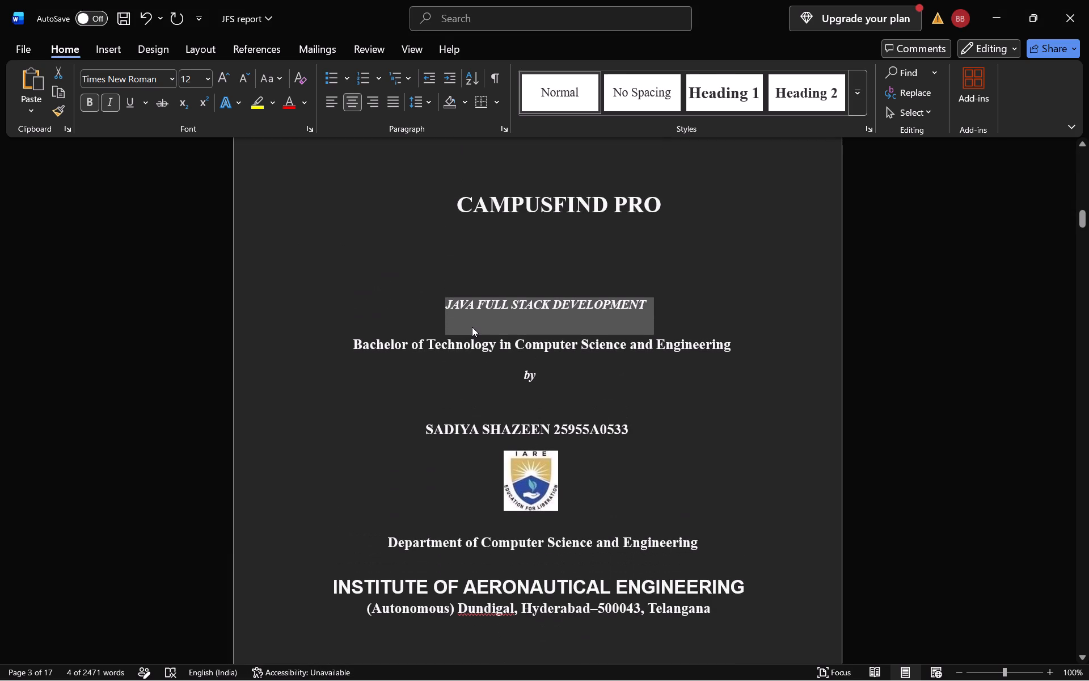
scroll(472, 327, down, 1)
click(480, 332)
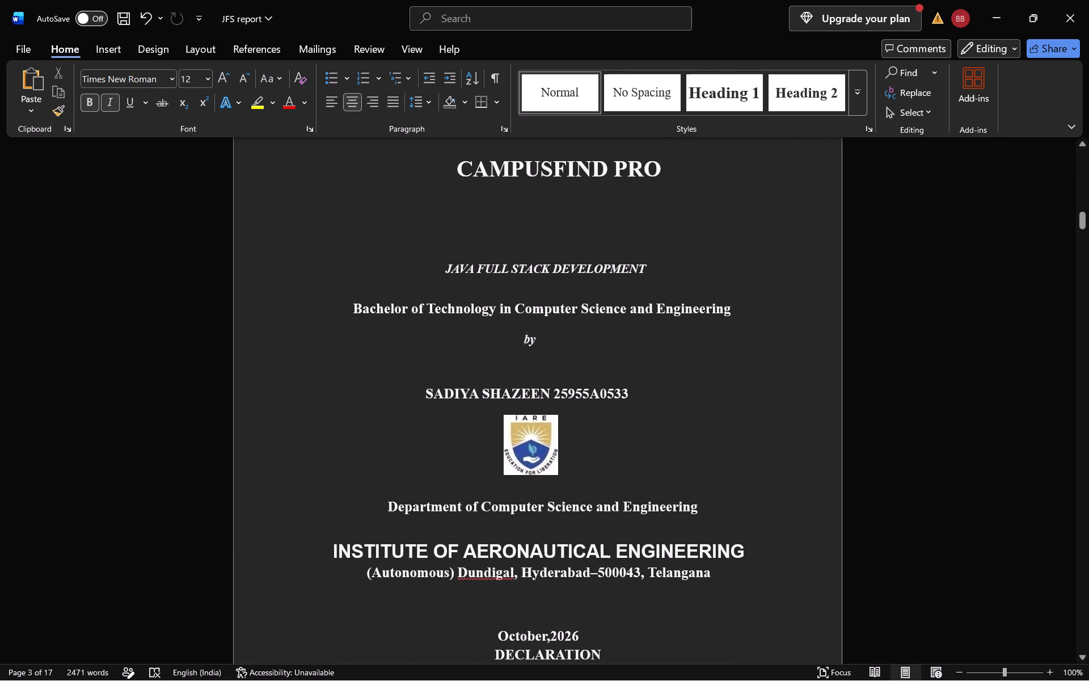
scroll(529, 324, up, 1)
key(alt+Tab)
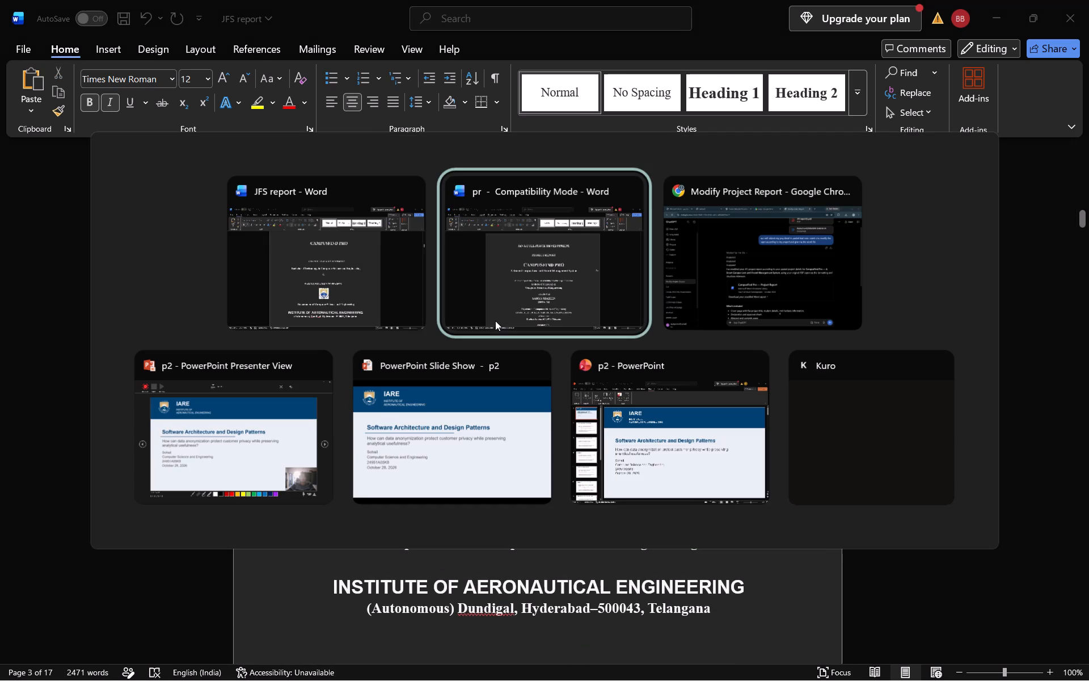
click(538, 291)
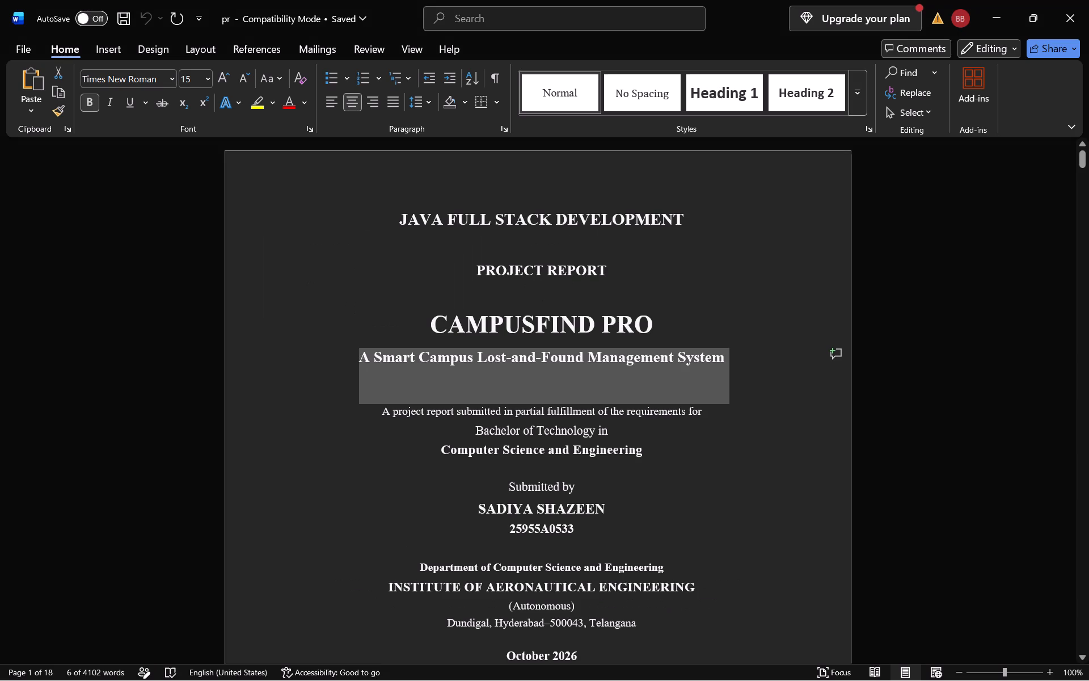
key(alt+Tab)
scroll(526, 312, down, 4)
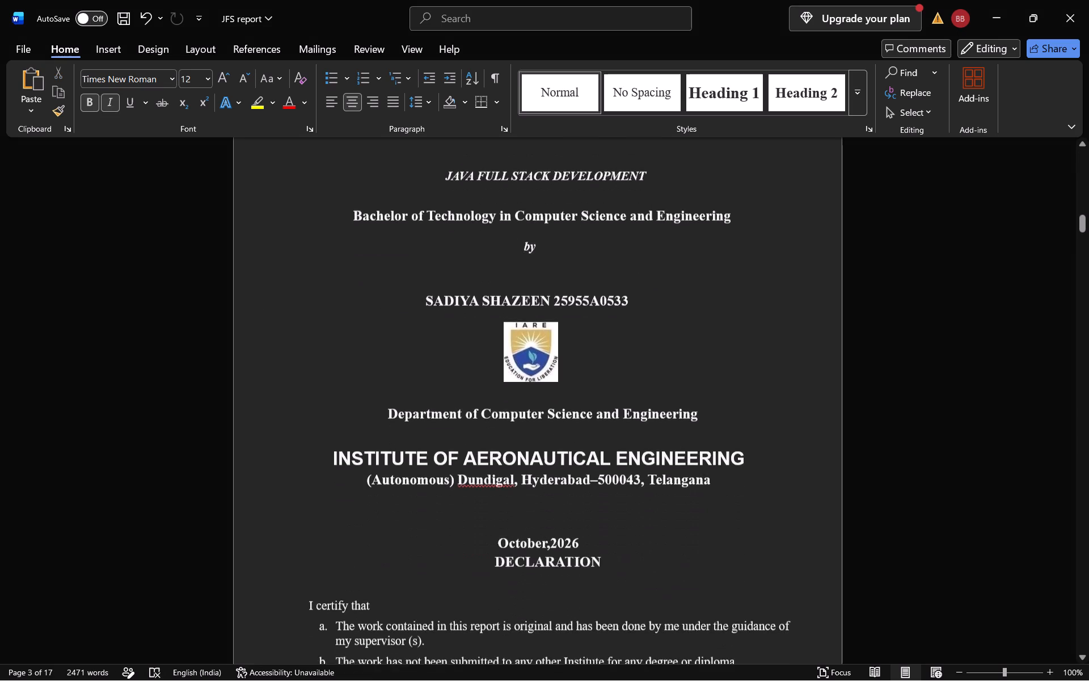
scroll(524, 323, down, 15)
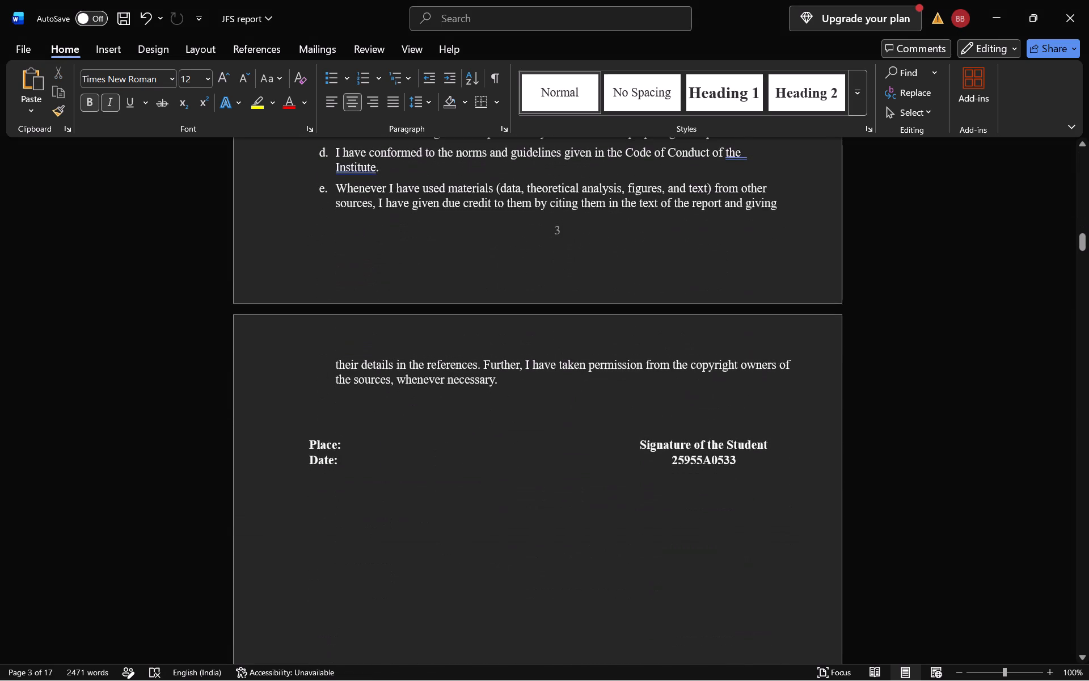
scroll(524, 323, up, 9)
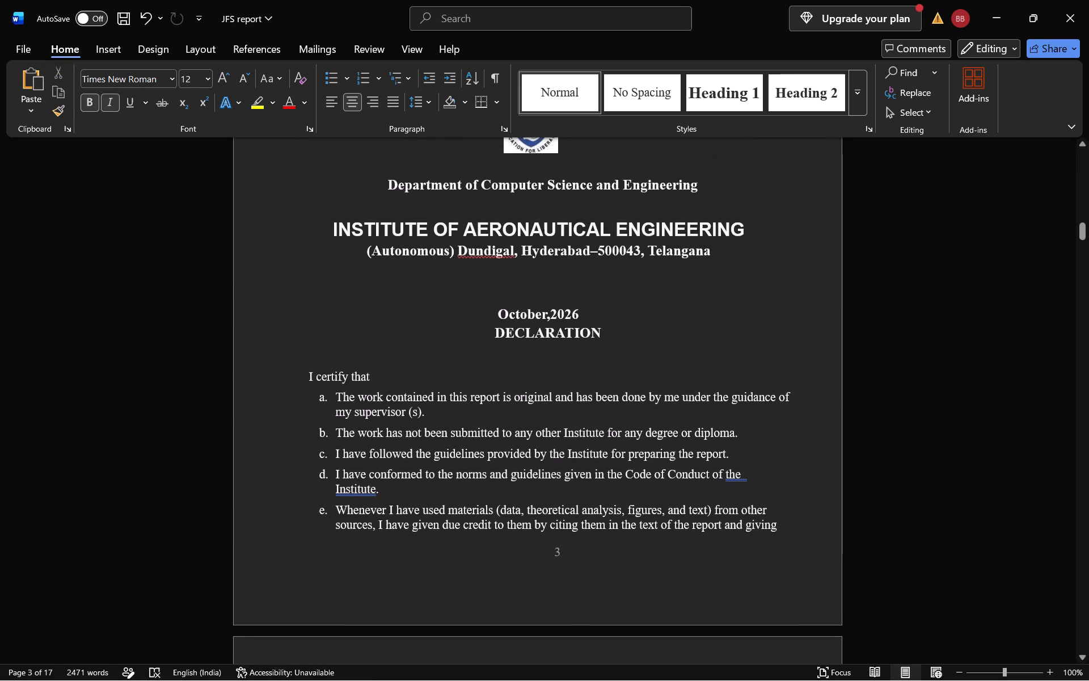
Insert blank lines after the October,2026 line on page 3 so the DECLARATION heading starts at the top of page 4.
click(588, 316)
key(Return)
key(Return)
key(Return)
key(Return)
scroll(596, 310, down, 4)
key(Return)
key(Return)
key(Return)
scroll(593, 314, down, 3)
key(Return)
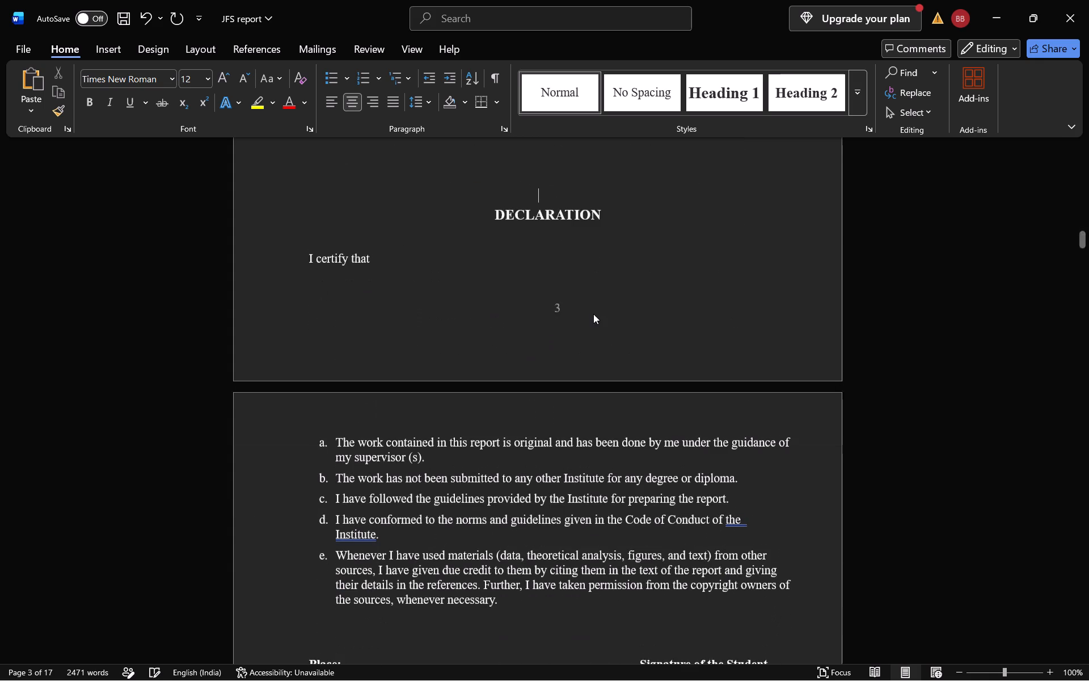
key(Return)
key(Return)
key(Return)
key(Return)
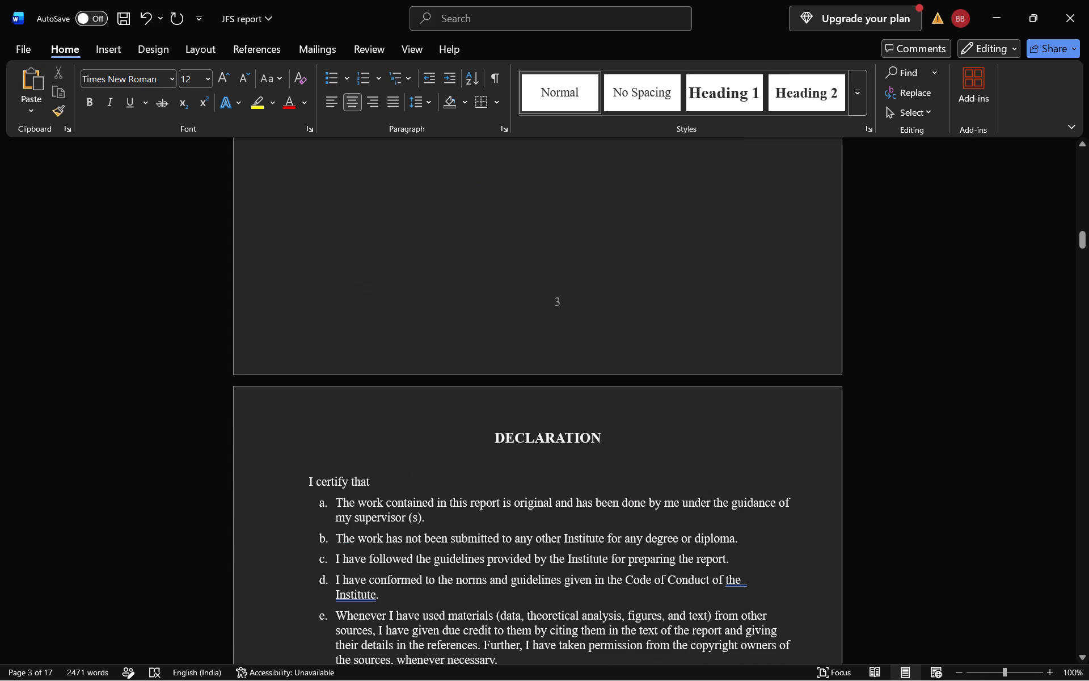
key(BackSpace)
Select the Place, Date and student signature block with the roll number below the declaration on page 4.
scroll(593, 290, down, 9)
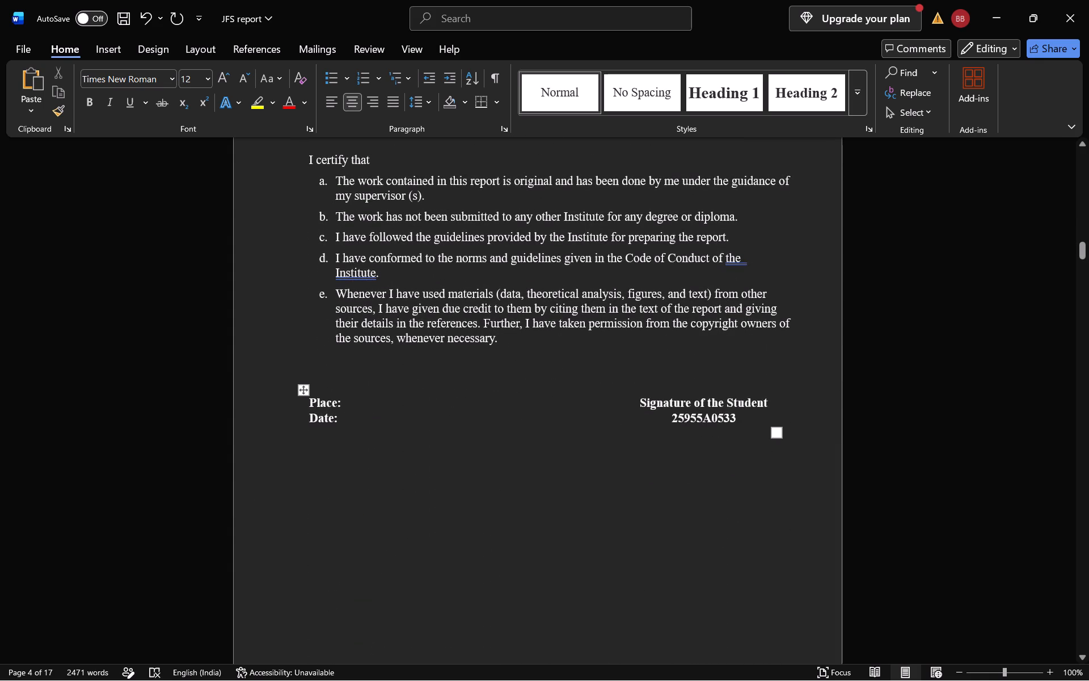
drag(737, 415, 666, 418)
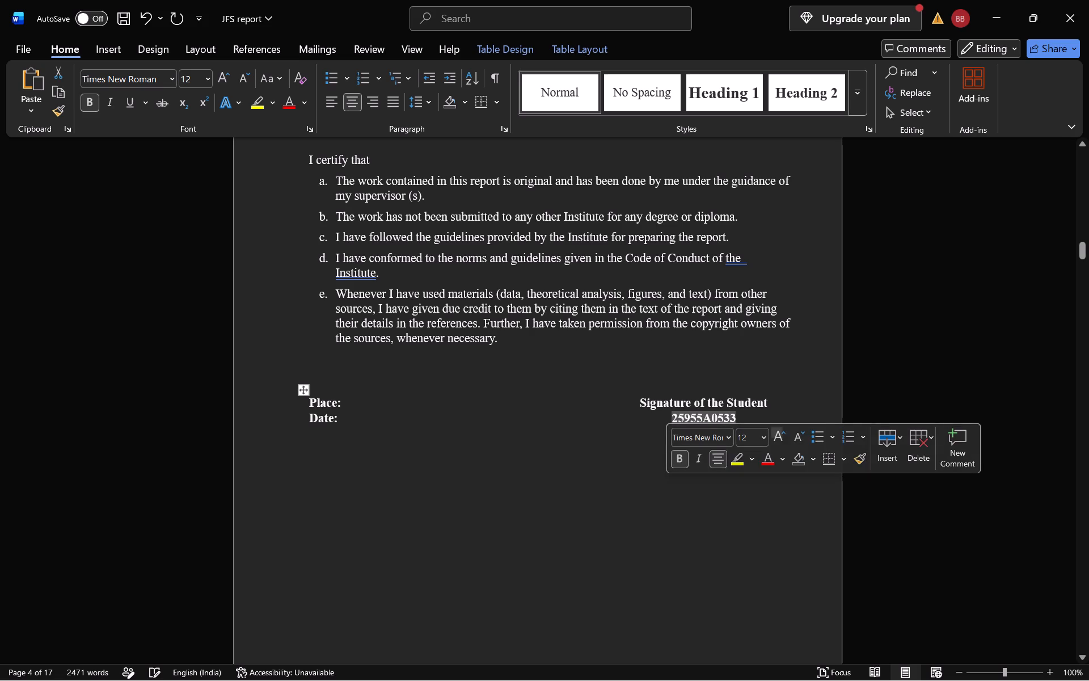
click(770, 395)
click(725, 437)
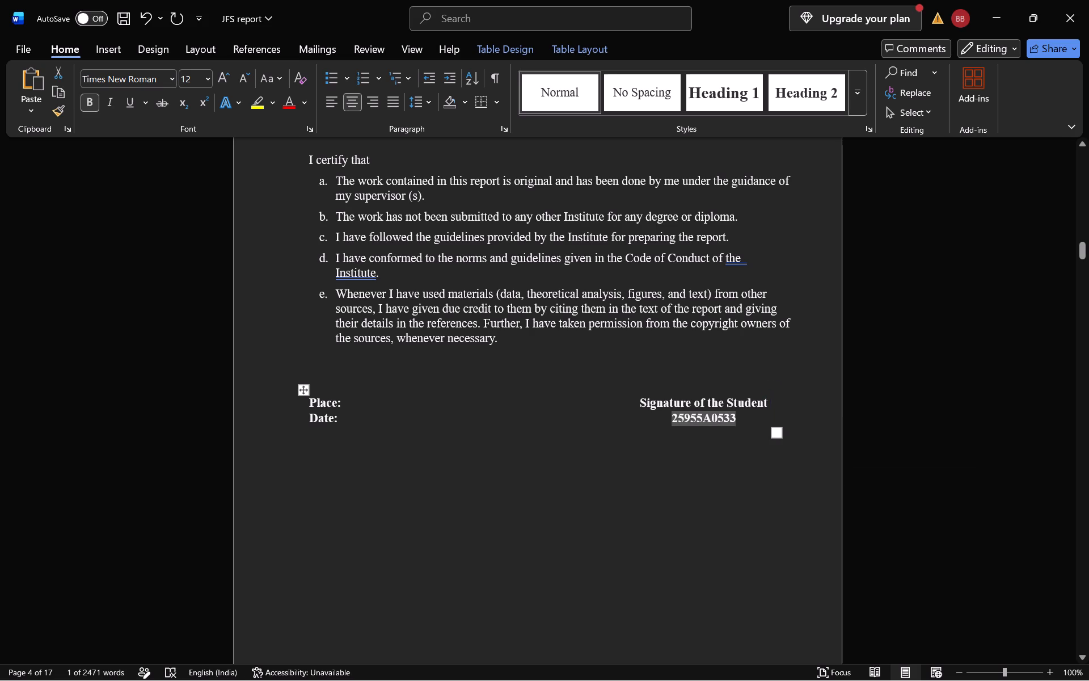
drag(635, 401, 773, 423)
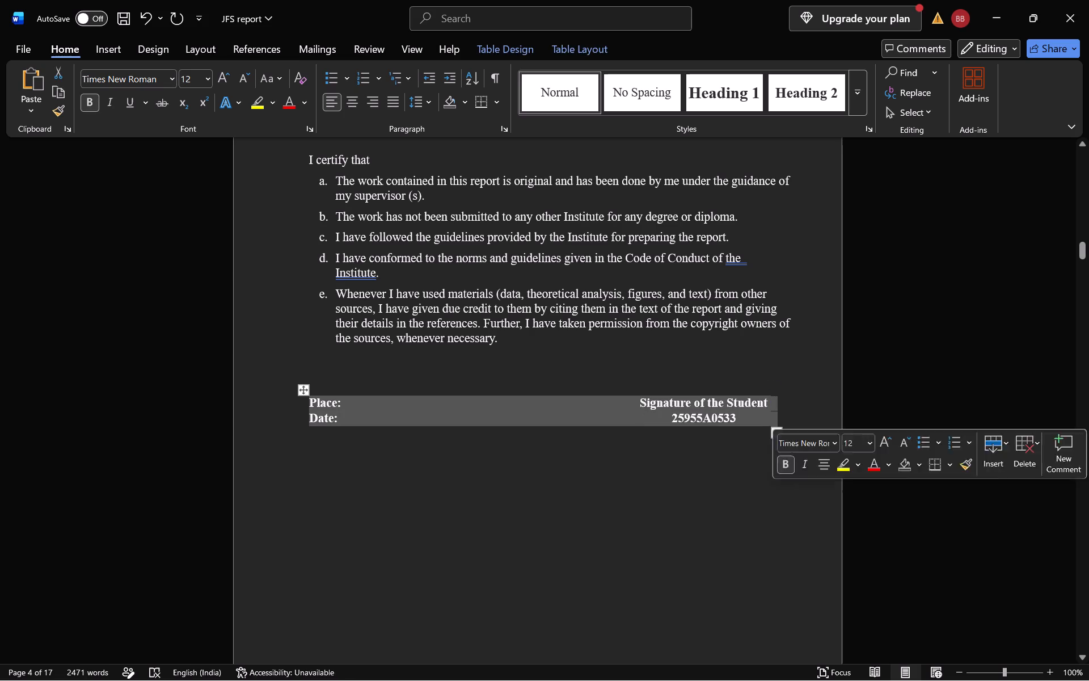
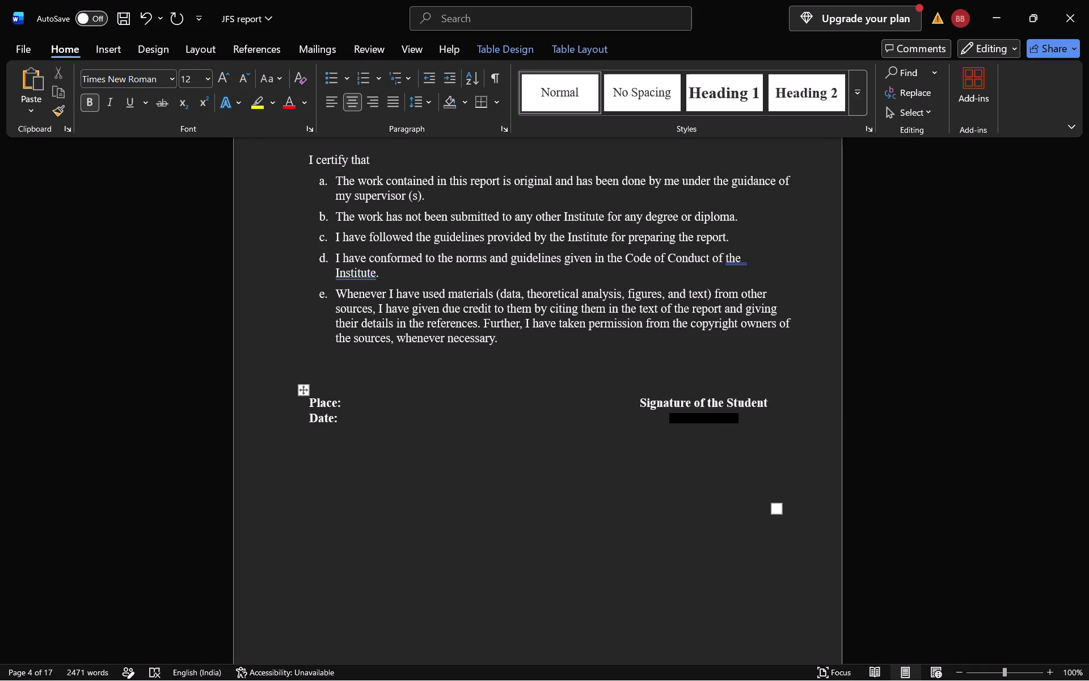
Leave blank lines below the existing student signature block on the declaration page and add the line "Signature of the student".
key(Return)
key(Return)
key(Return)
key(Return)
key(BackSpace)
key(BackSpace)
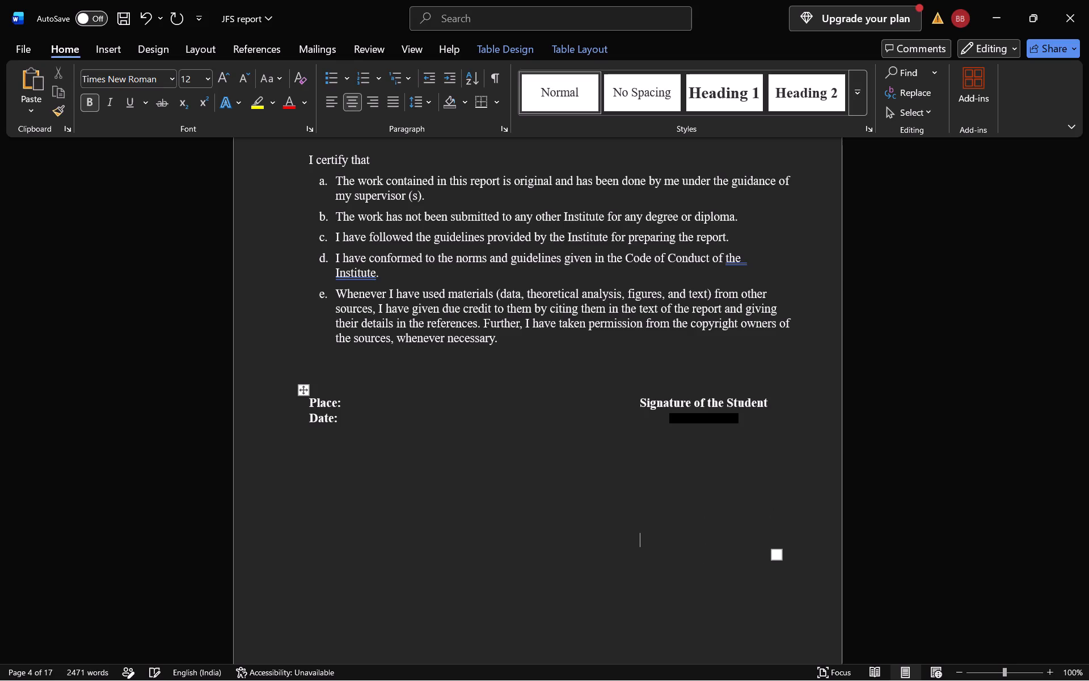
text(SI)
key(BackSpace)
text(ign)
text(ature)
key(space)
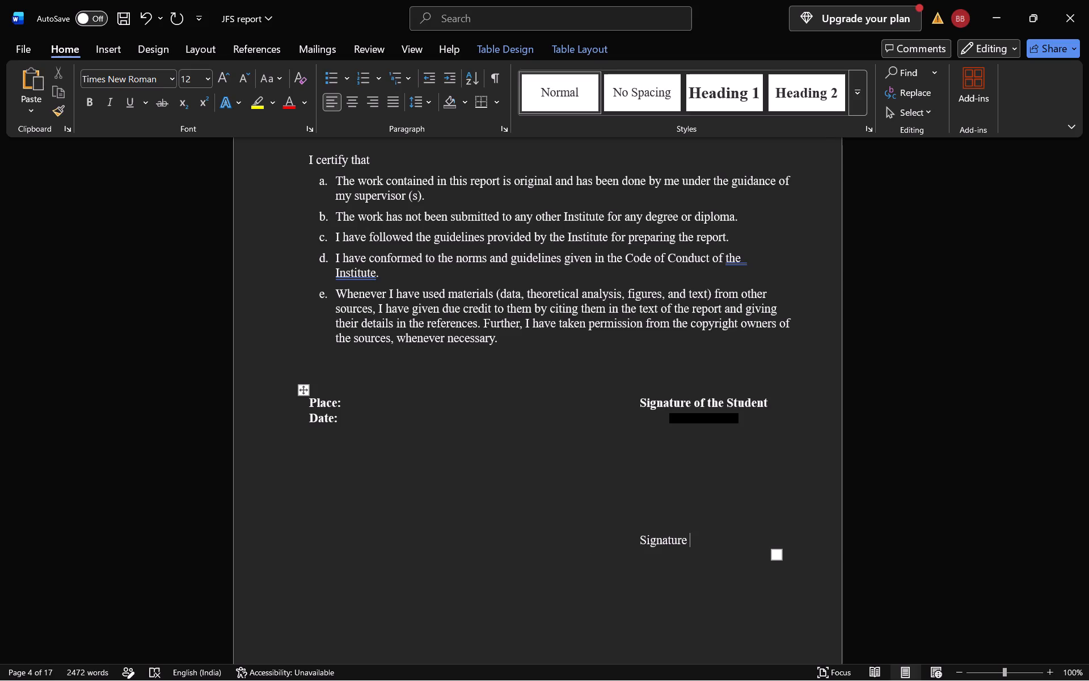
Complete the second signature label below the declaration on page 4 so it reads "Signature of the student".
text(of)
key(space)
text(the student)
Make the added "Signature of the student" line bold.
drag(626, 541, 694, 541)
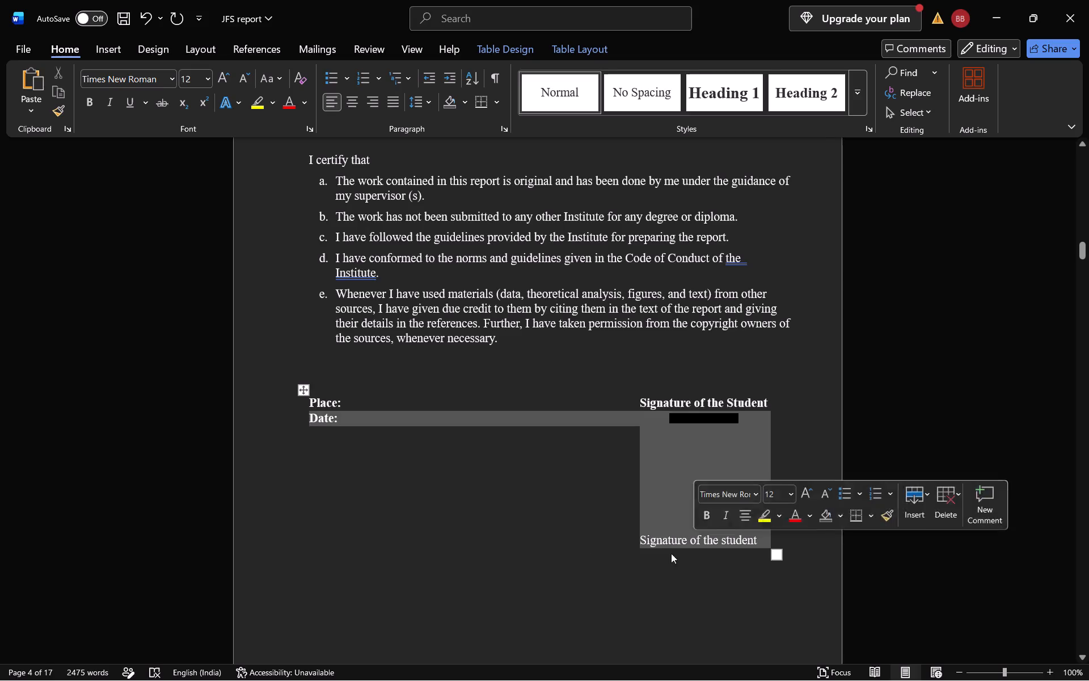
click(654, 566)
drag(623, 545, 766, 544)
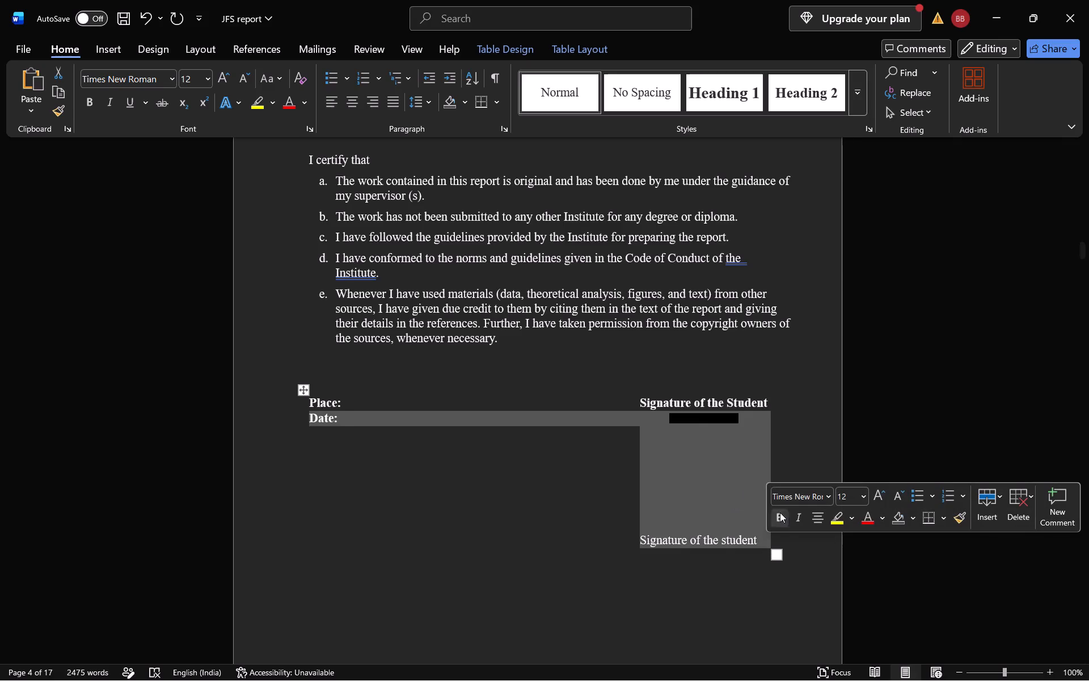
click(782, 514)
click(780, 515)
click(695, 574)
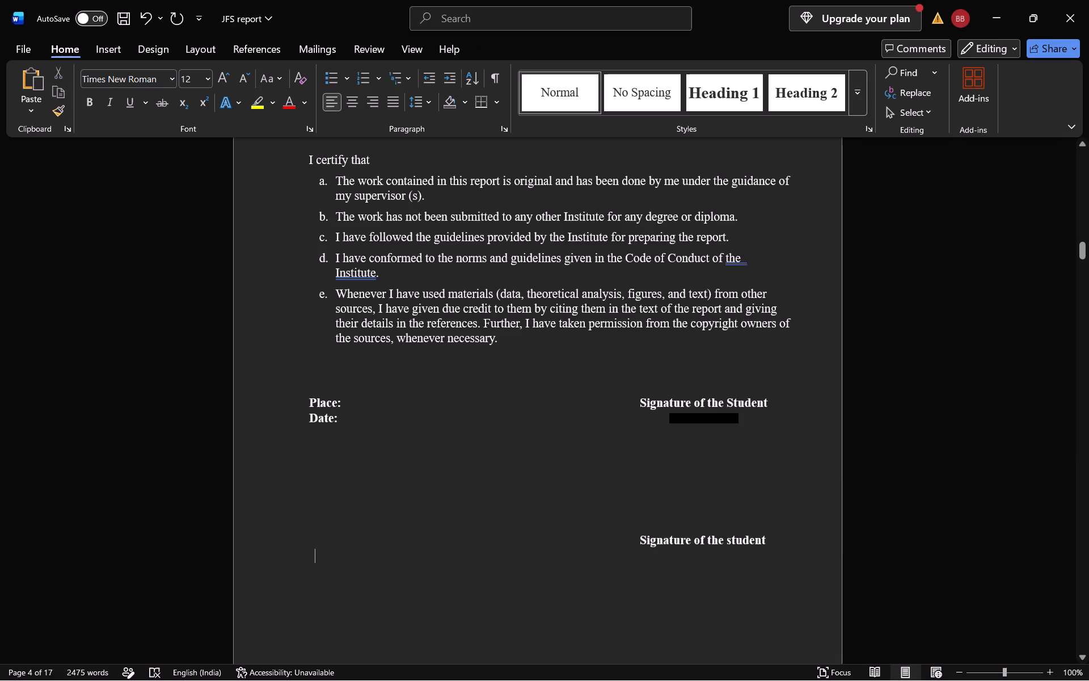
Add the student's roll number on a new line under the added "Signature of the student" text.
click(777, 541)
click(785, 538)
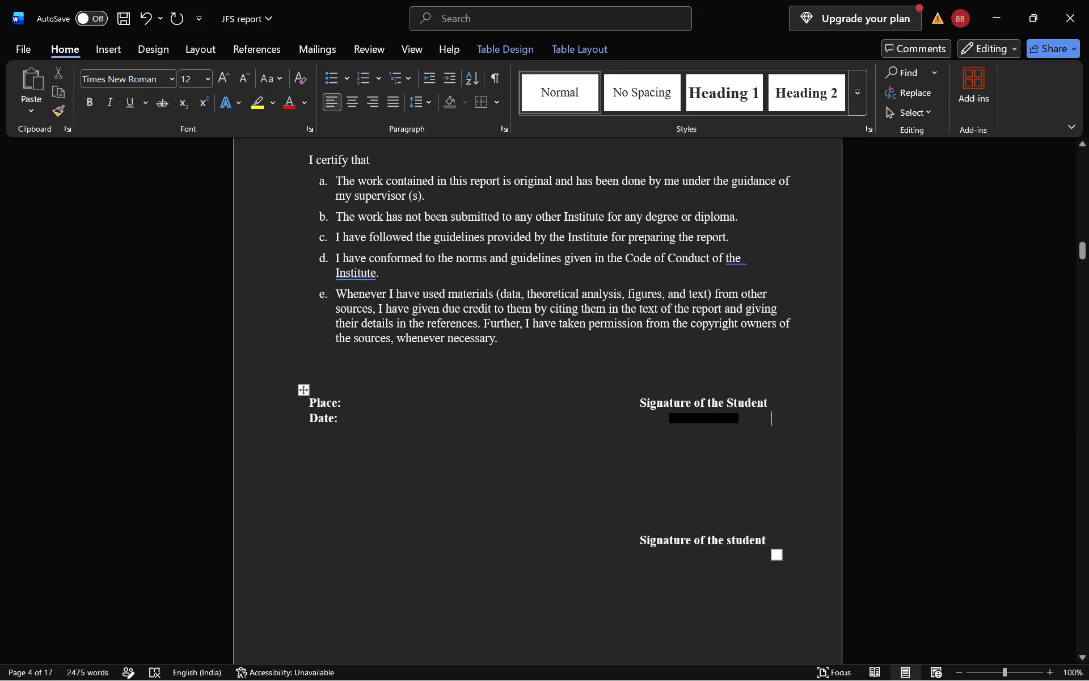
click(761, 547)
click(761, 541)
key(Right)
key(Return)
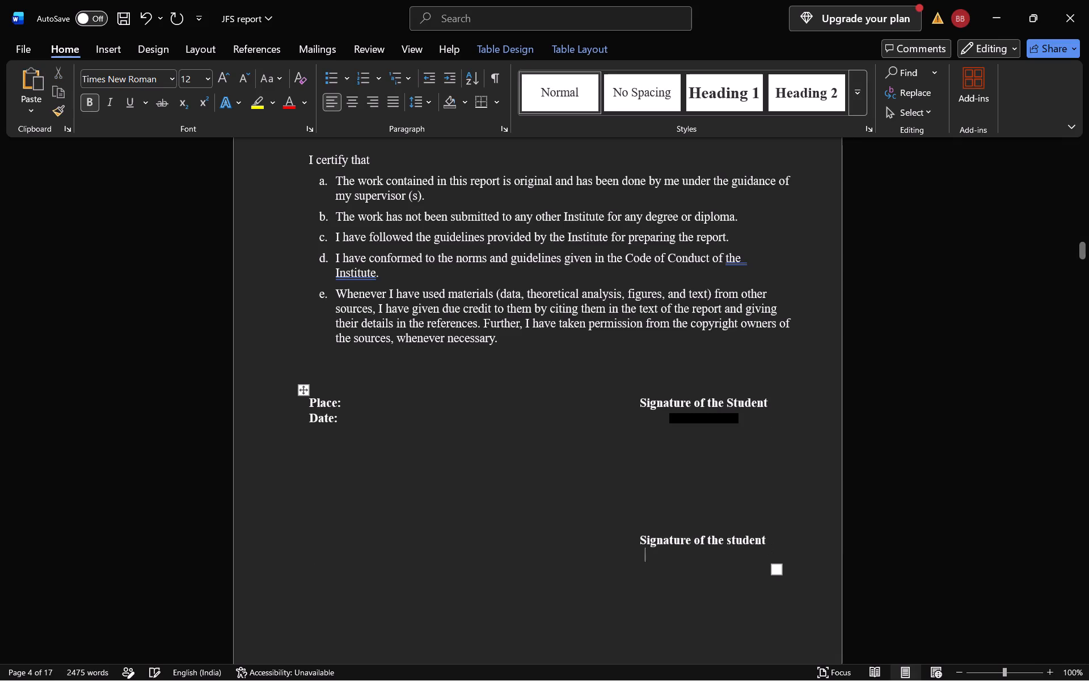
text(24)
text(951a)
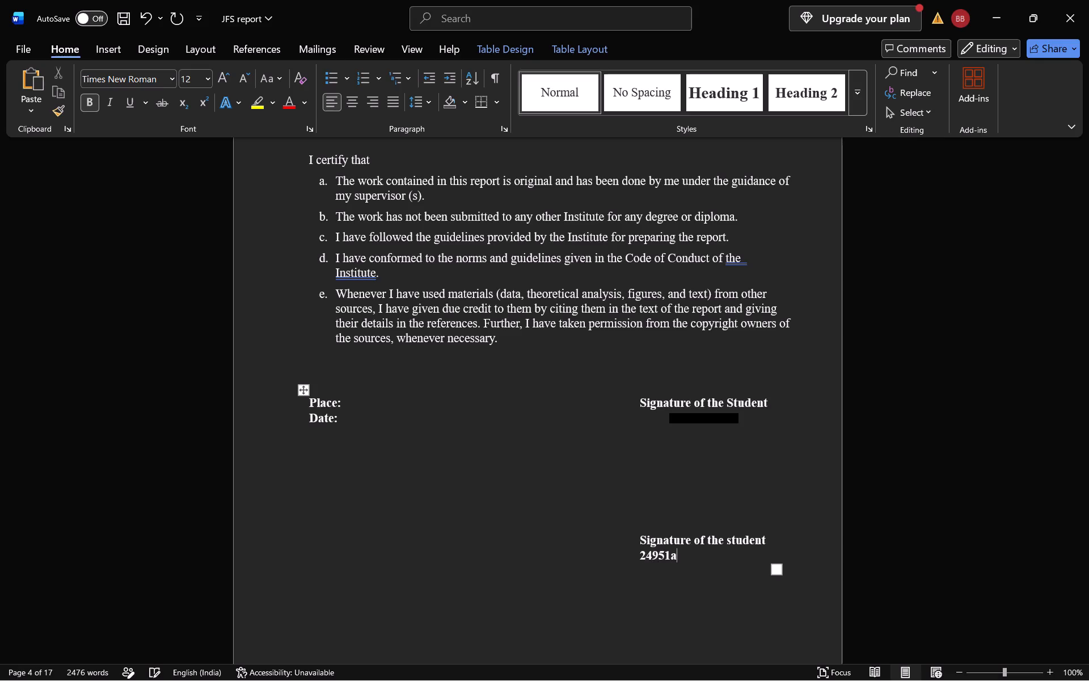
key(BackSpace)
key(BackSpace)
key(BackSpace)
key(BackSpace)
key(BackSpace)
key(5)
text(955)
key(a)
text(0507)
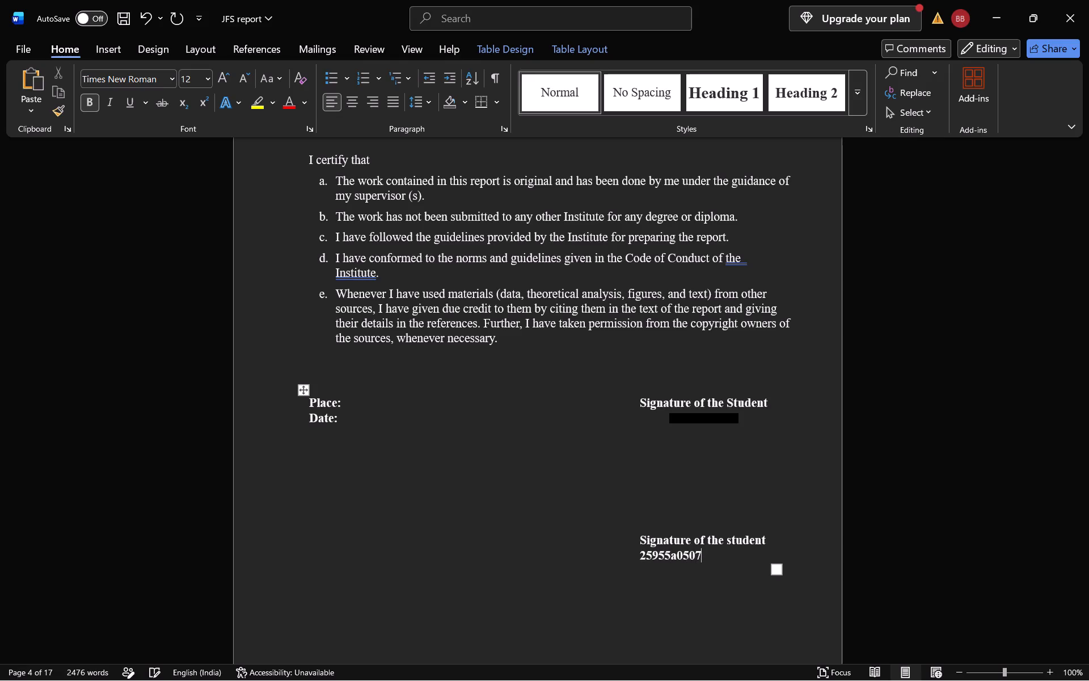
Retype the end of the roll number so that its letter is a capital A.
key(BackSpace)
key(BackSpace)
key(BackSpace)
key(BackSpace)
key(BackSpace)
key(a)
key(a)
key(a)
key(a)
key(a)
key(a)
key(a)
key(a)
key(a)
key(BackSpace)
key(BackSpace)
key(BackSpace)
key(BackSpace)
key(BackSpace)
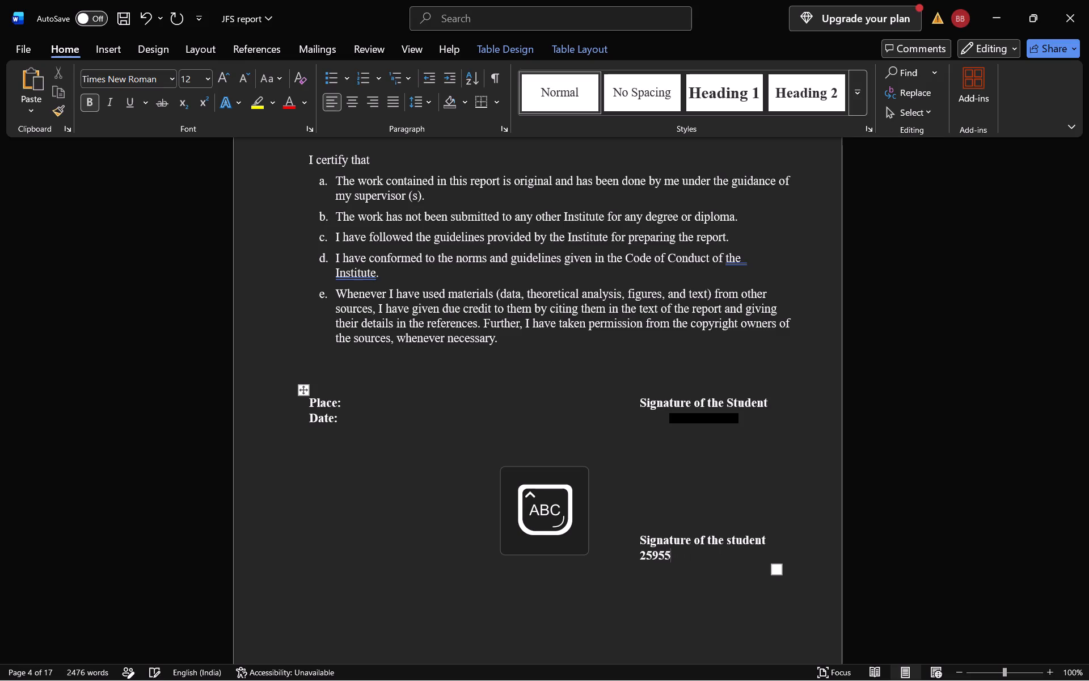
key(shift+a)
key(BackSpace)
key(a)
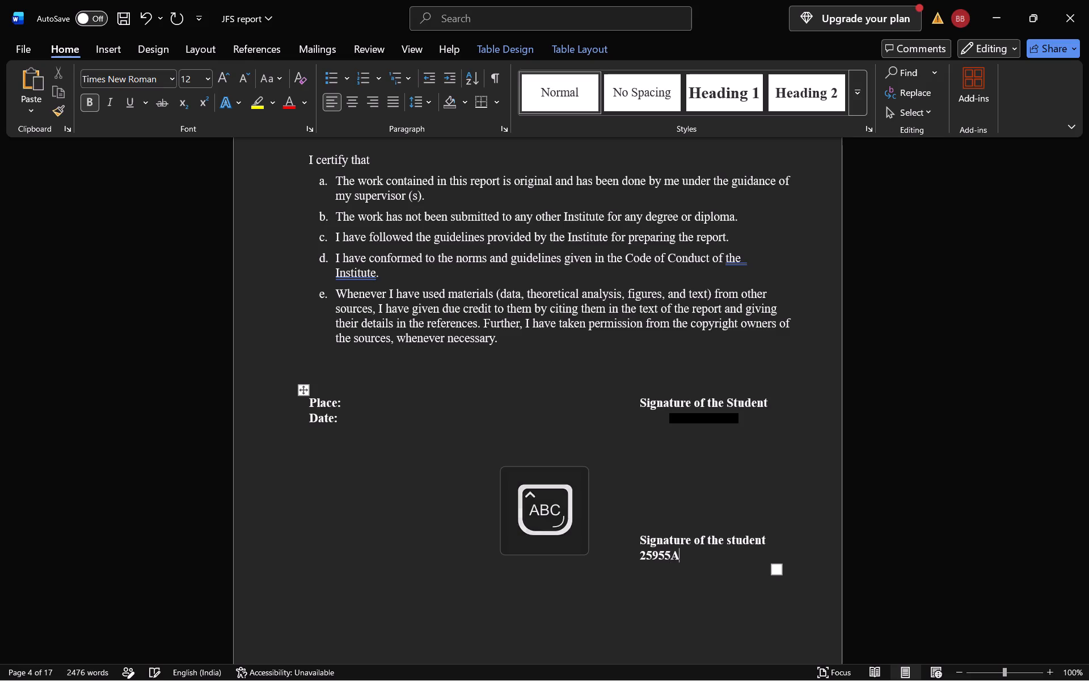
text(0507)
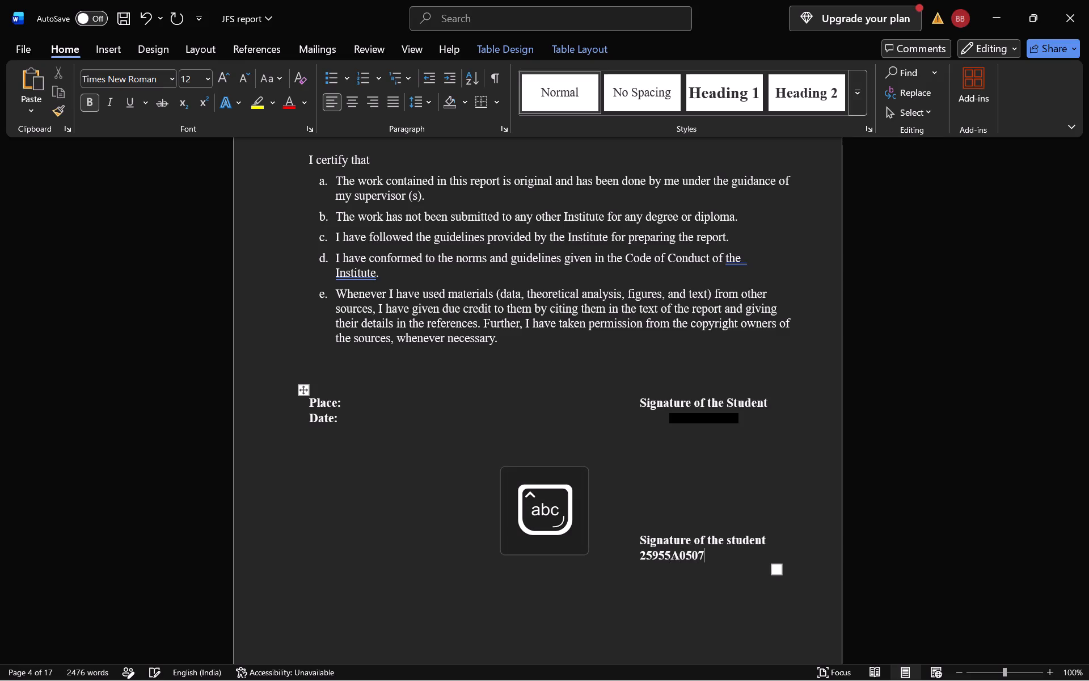
Center the roll number under the added "Signature of the student" line.
double_click(683, 550)
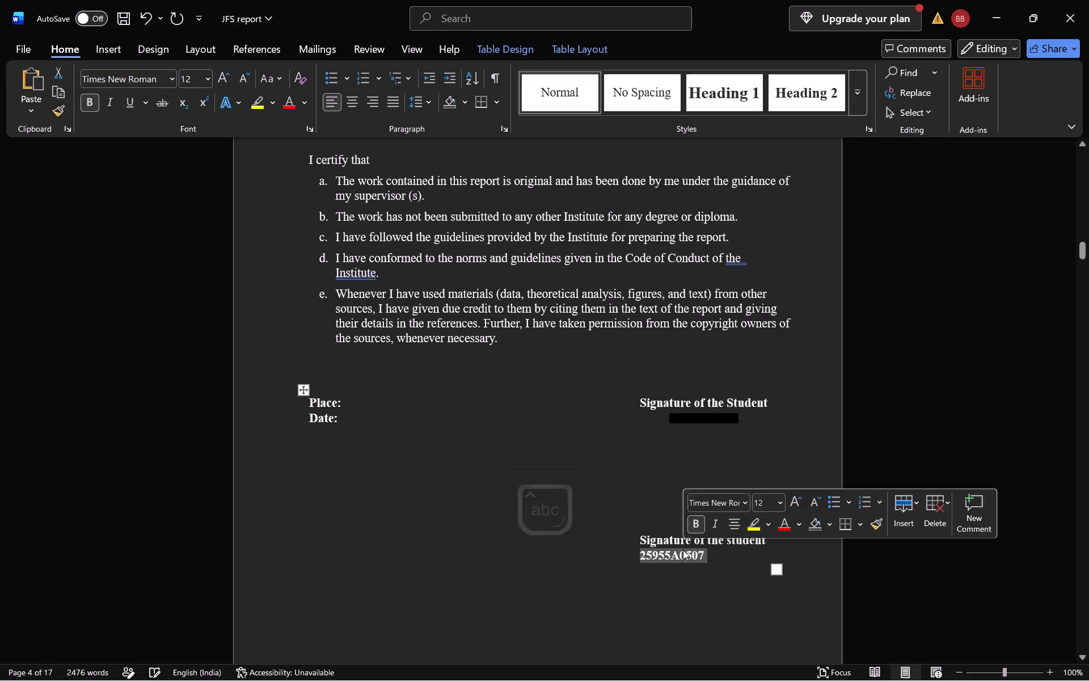
click(352, 98)
click(410, 421)
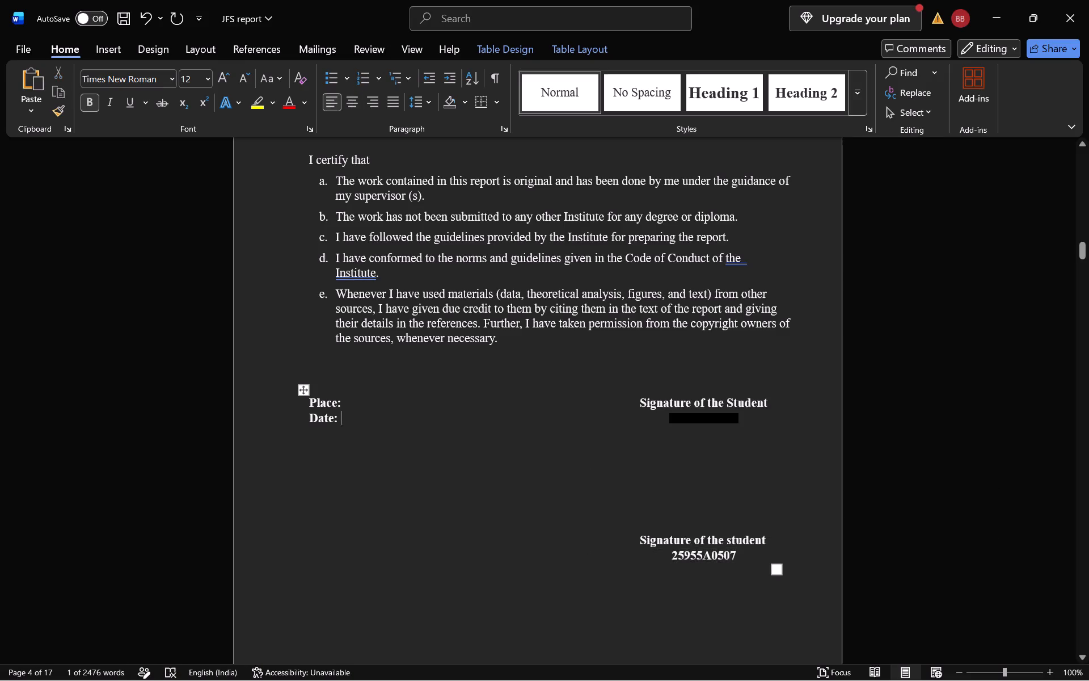
Add blank space between the last item of the declaration list and the Place and Date block.
key(alt+Tab)
key(alt+Tab)
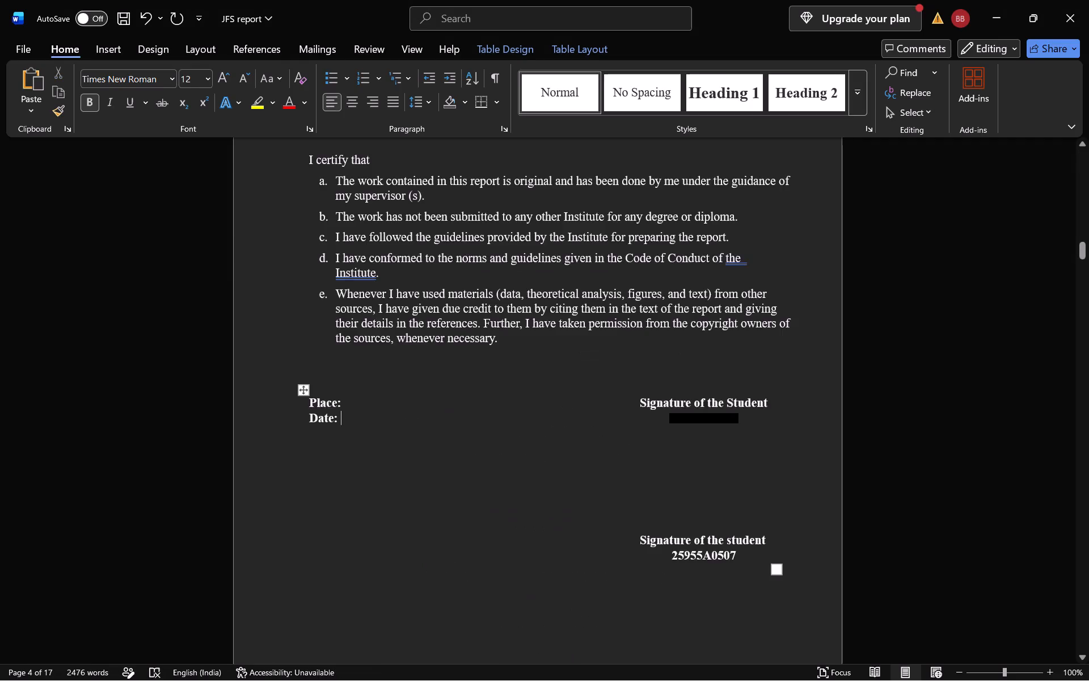
scroll(549, 405, up, 6)
scroll(544, 445, down, 6)
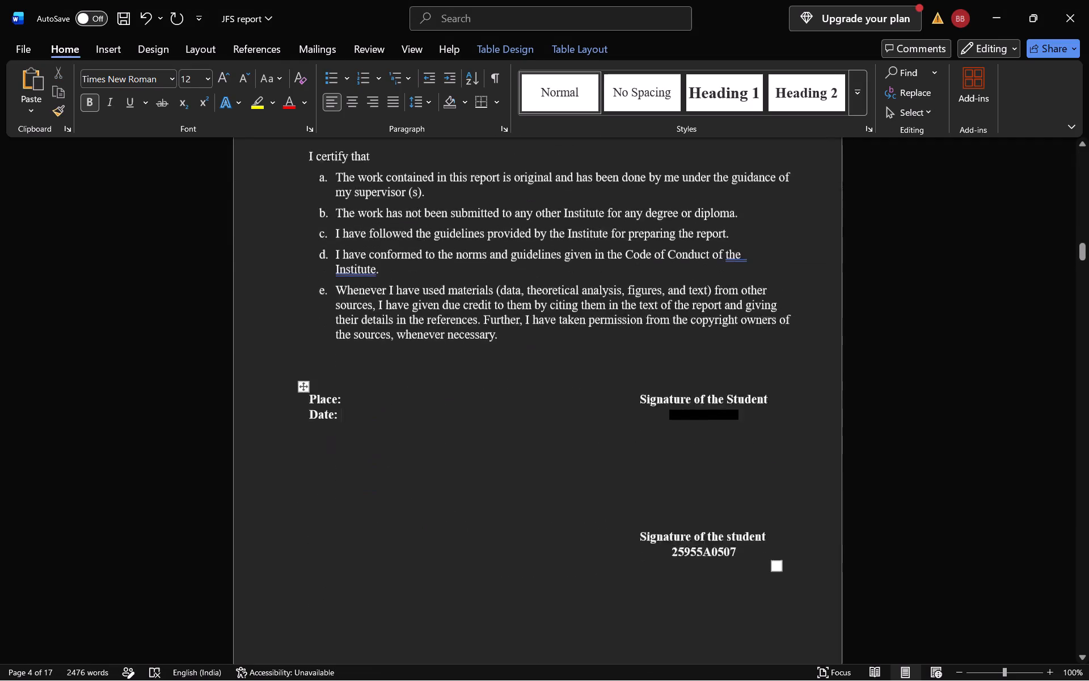
scroll(553, 437, down, 4)
scroll(549, 435, up, 7)
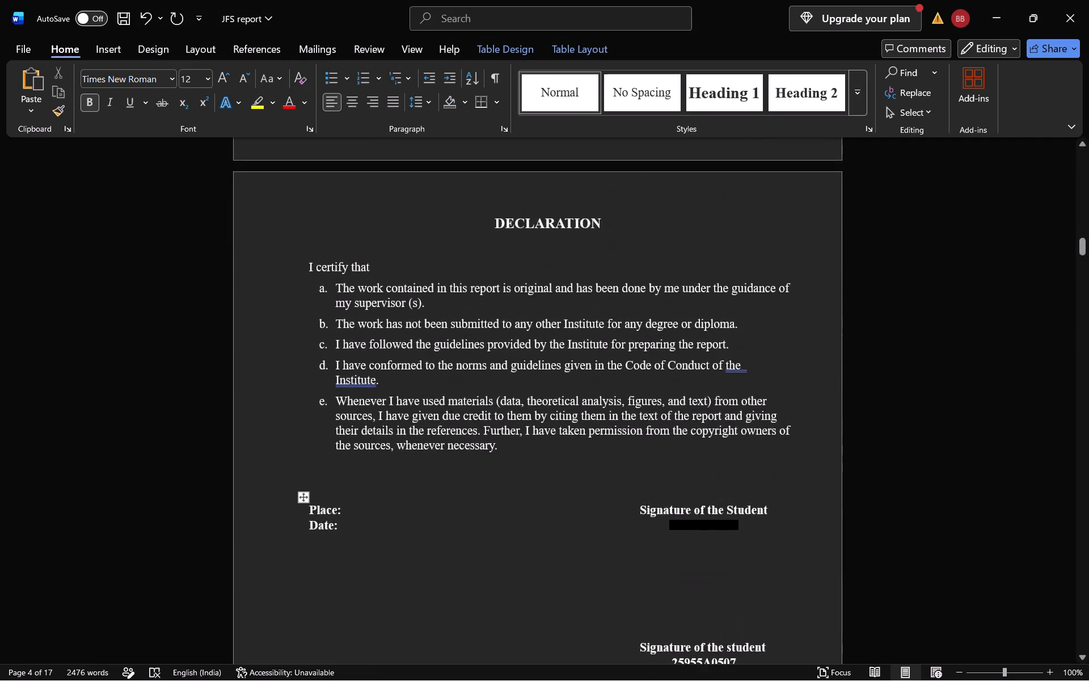
scroll(549, 435, down, 8)
click(596, 178)
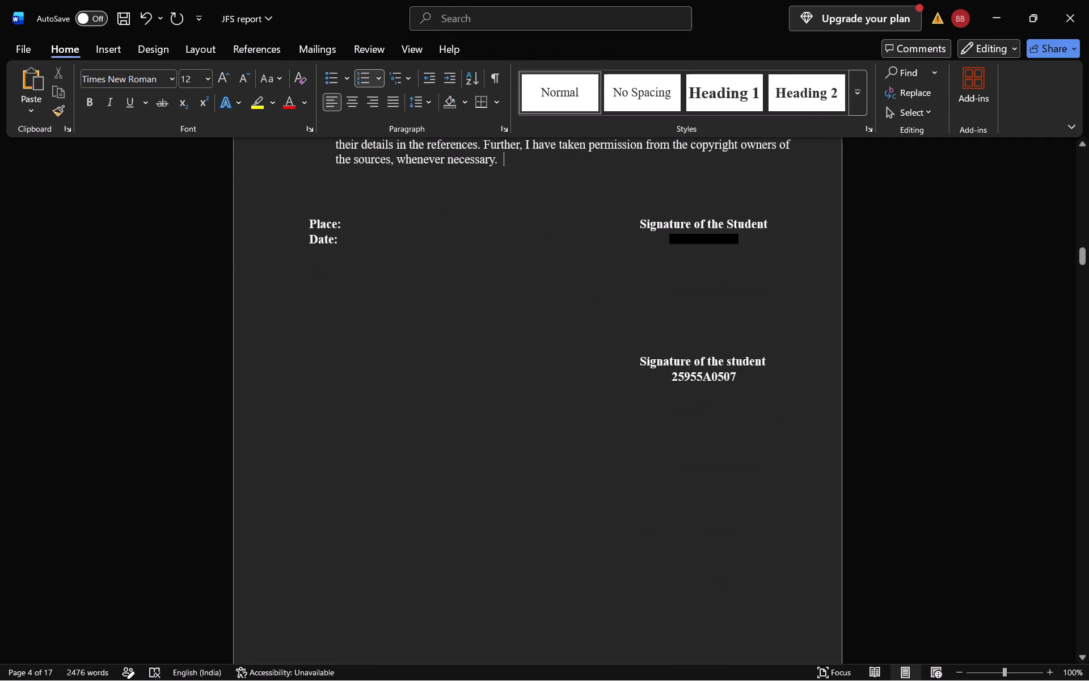
key(Return)
key(Return)
Go to the APPROVAL SHEET on page 5 and examine its project title and student details.
scroll(631, 200, down, 6)
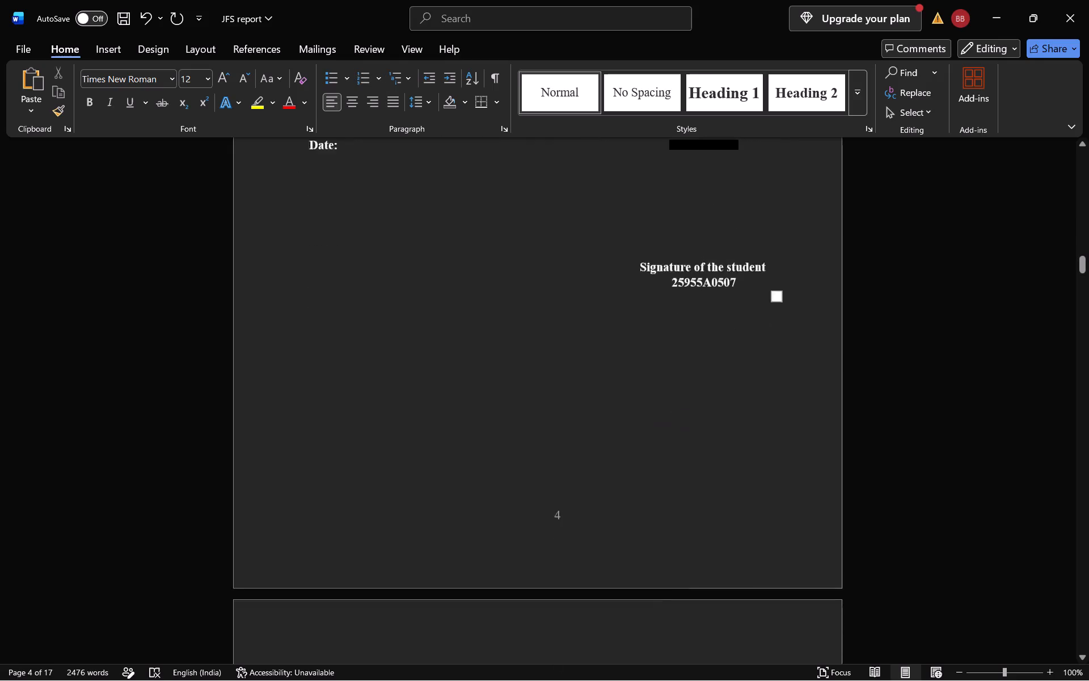
scroll(631, 201, down, 12)
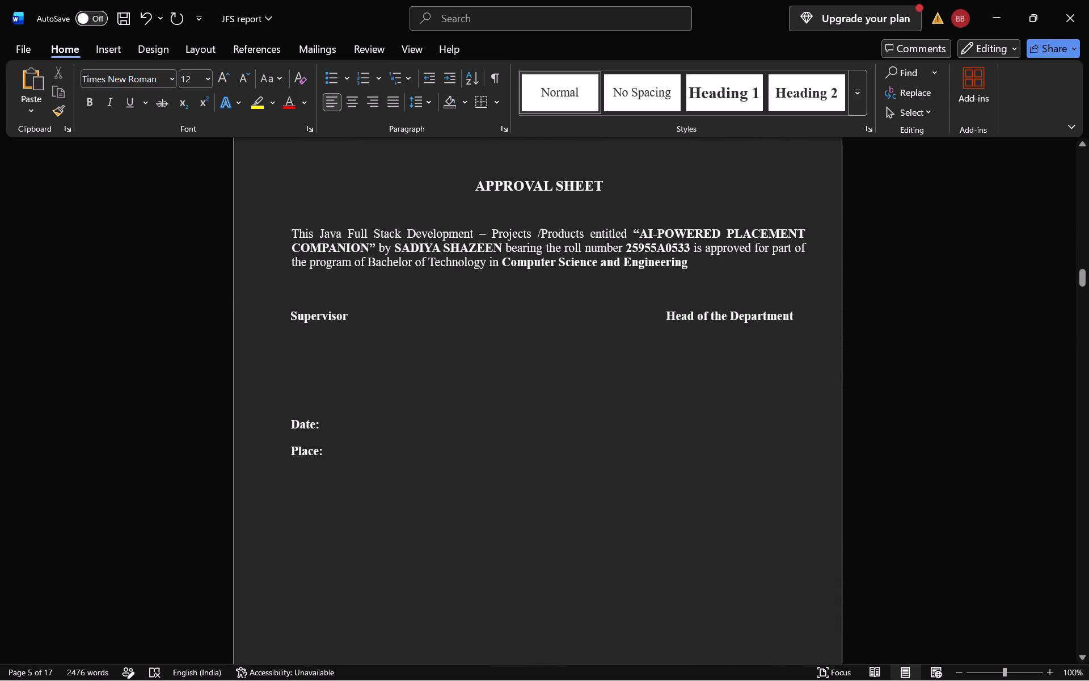
Replace the title AI-POWERED PLACEMENT COMPANION inside the quotation marks on the approval sheet with CAMPUSFIND PRO.
double_click(639, 249)
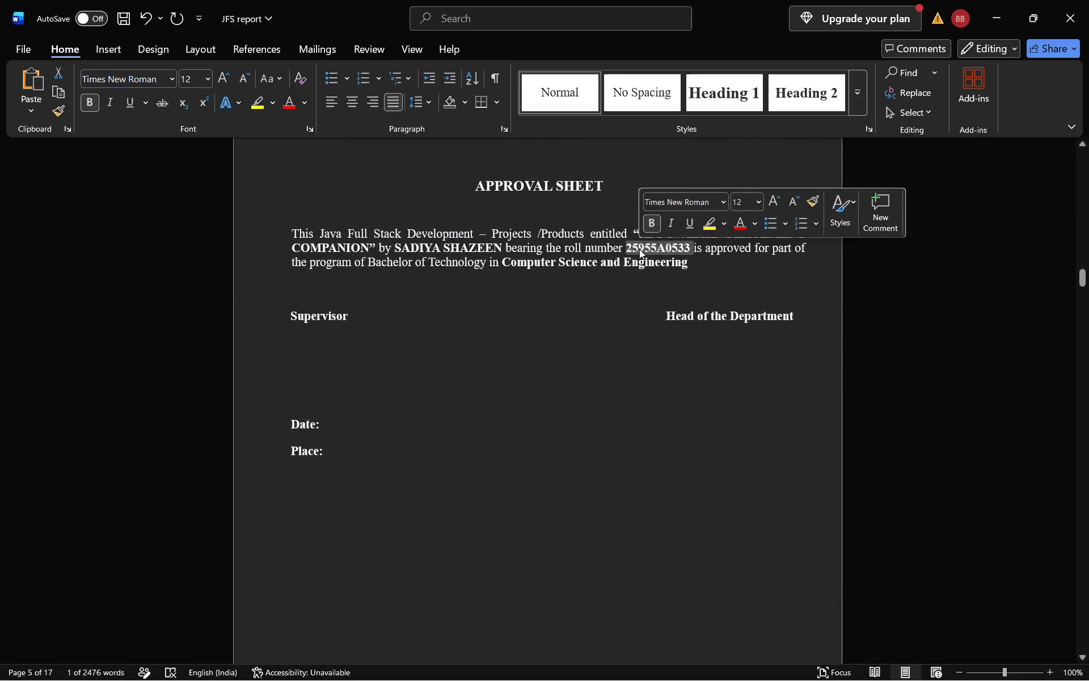
click(597, 295)
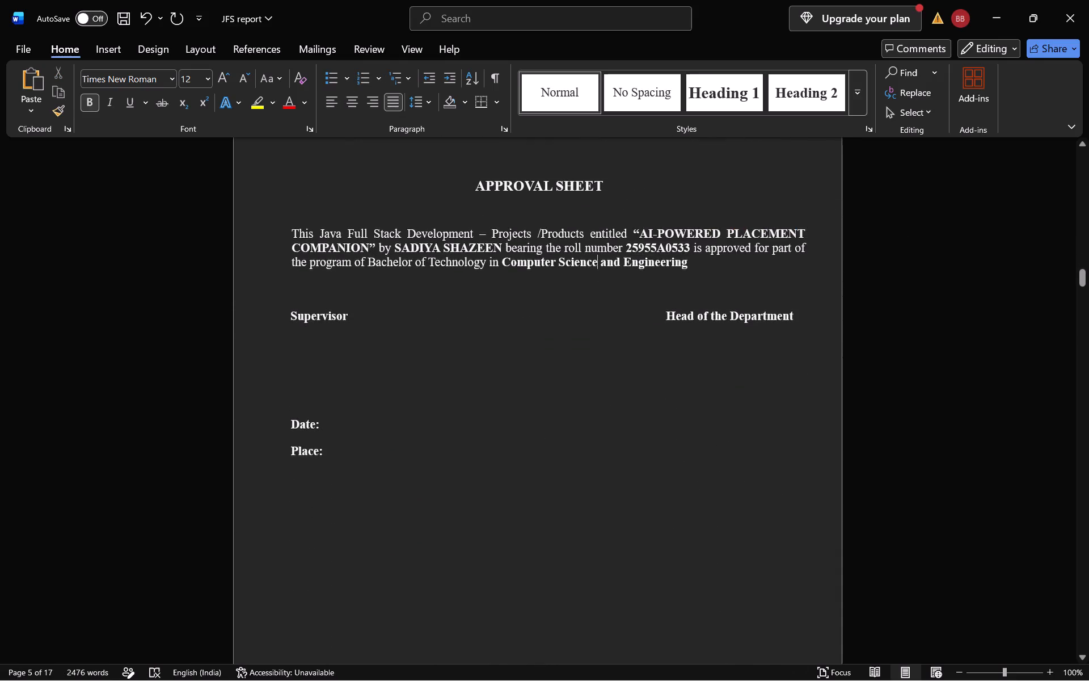
drag(639, 232, 372, 251)
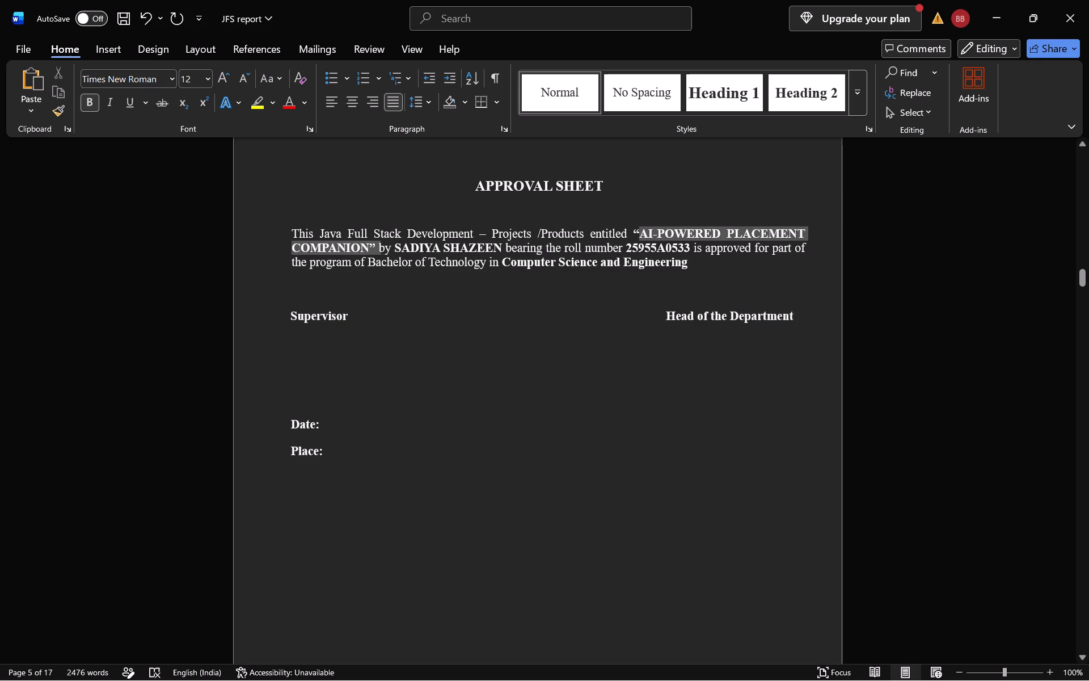
drag(372, 251, 370, 251)
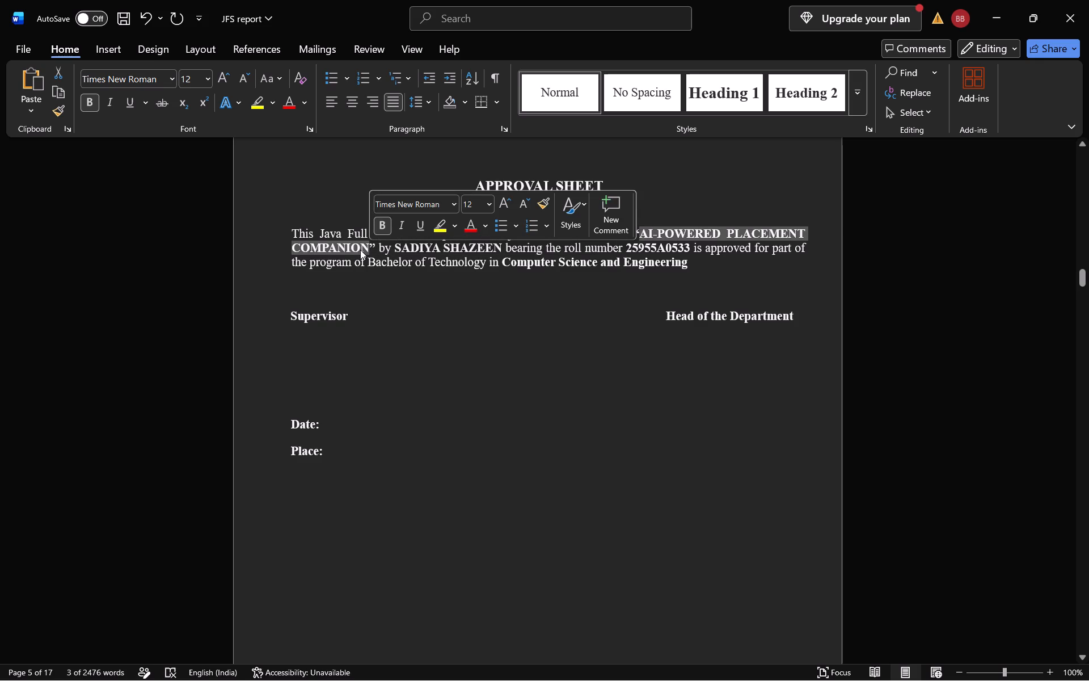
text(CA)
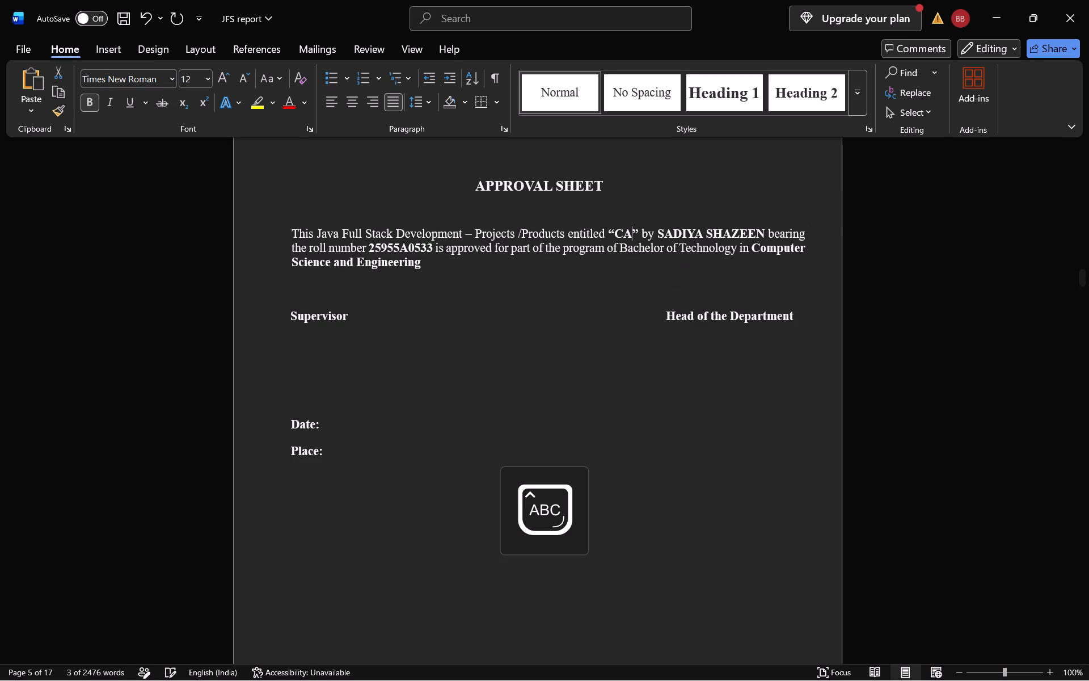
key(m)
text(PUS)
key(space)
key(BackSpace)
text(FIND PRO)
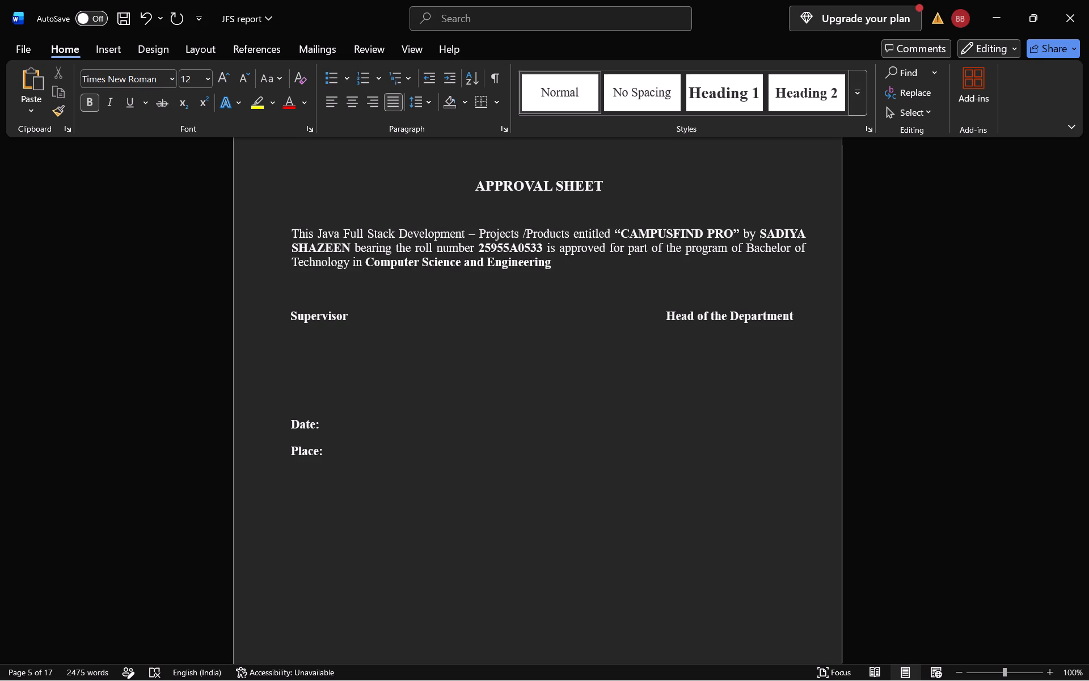
Replace the old student's first name in the approval sheet paragraph with the first team member's full name.
double_click(776, 229)
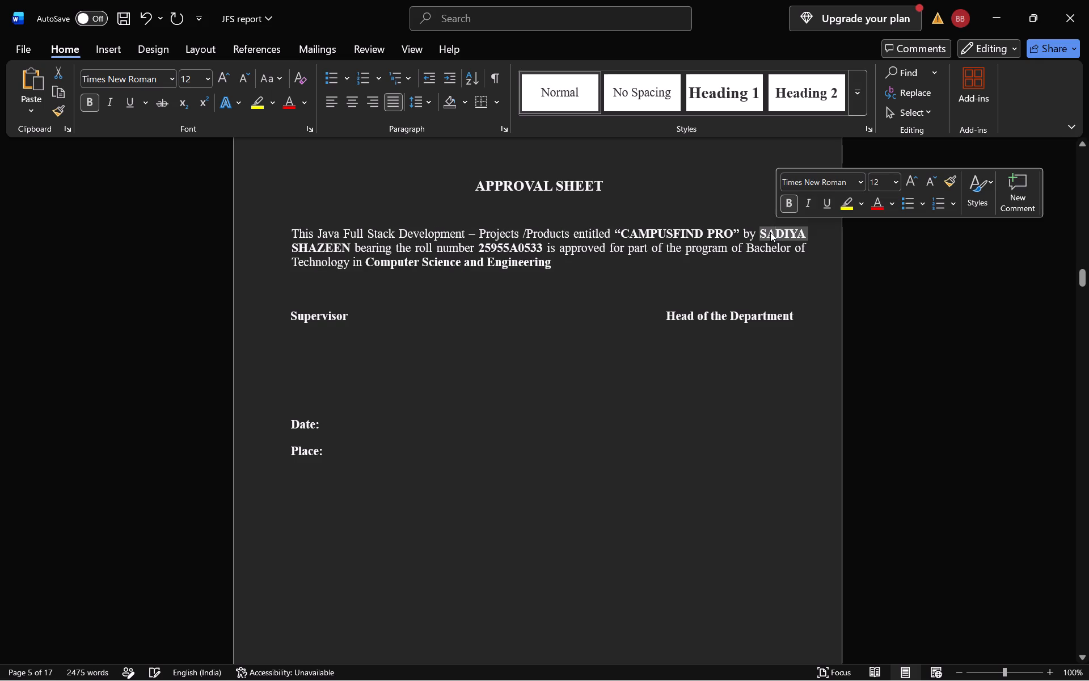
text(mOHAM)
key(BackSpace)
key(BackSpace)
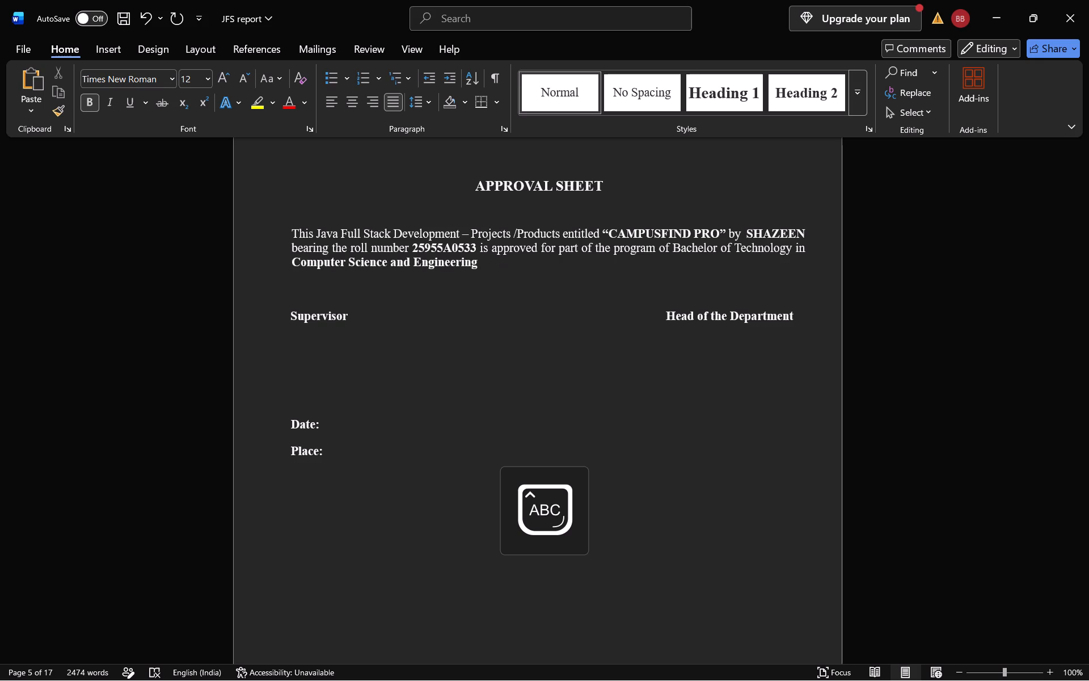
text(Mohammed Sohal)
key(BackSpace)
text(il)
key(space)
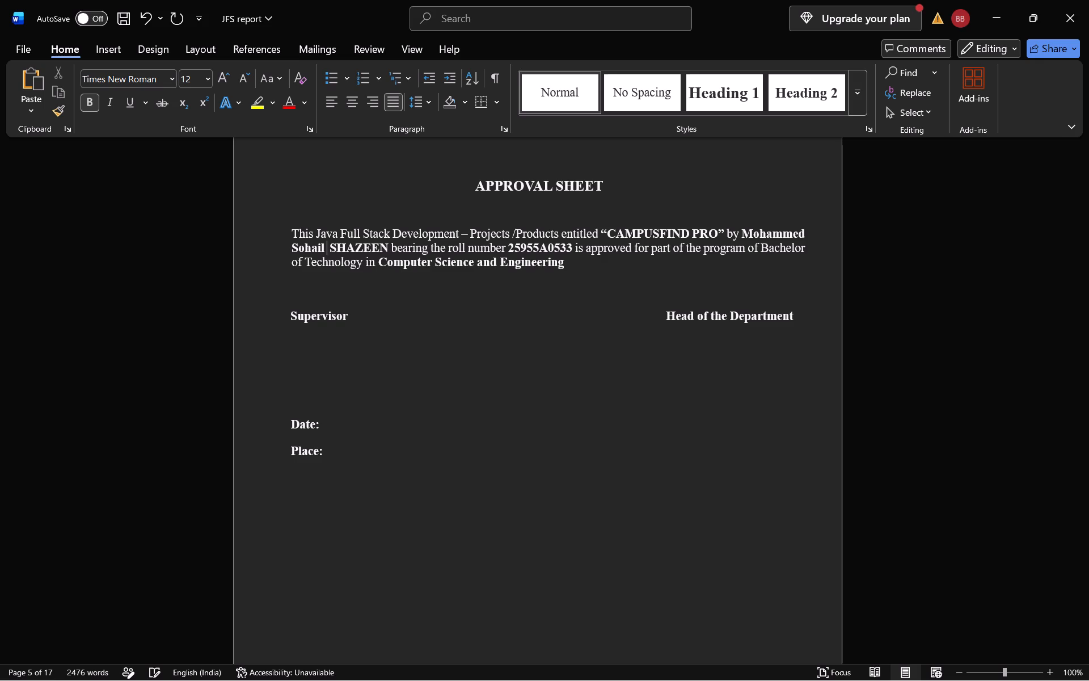
Add "and" plus the second team member's full name in the approval sheet paragraph, and delete the old student's leftover surname.
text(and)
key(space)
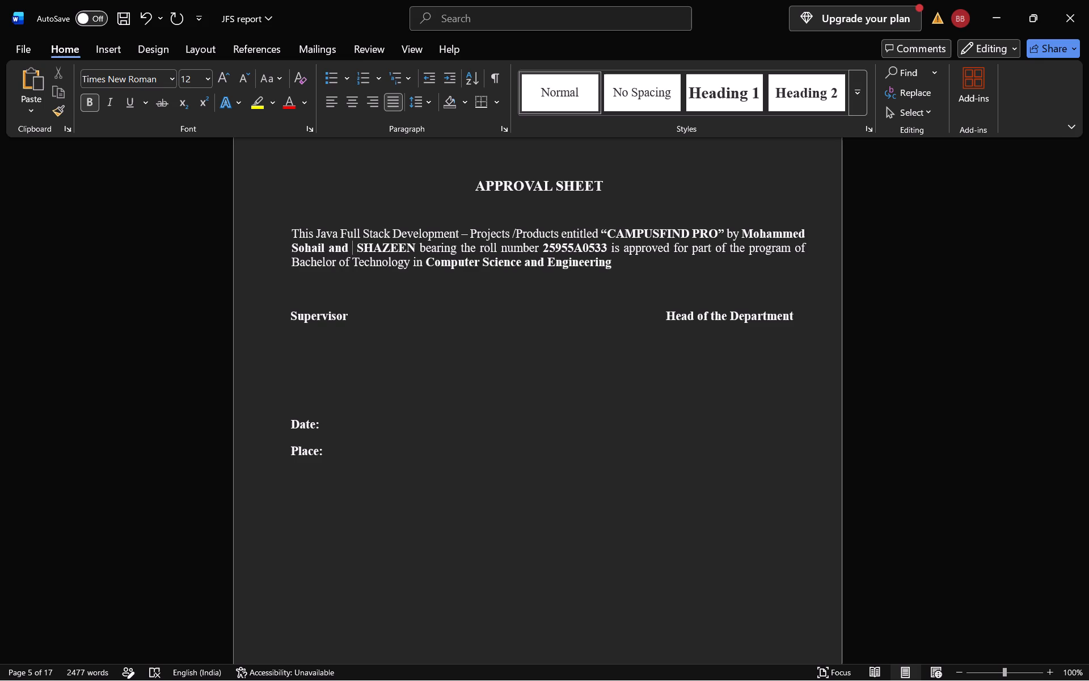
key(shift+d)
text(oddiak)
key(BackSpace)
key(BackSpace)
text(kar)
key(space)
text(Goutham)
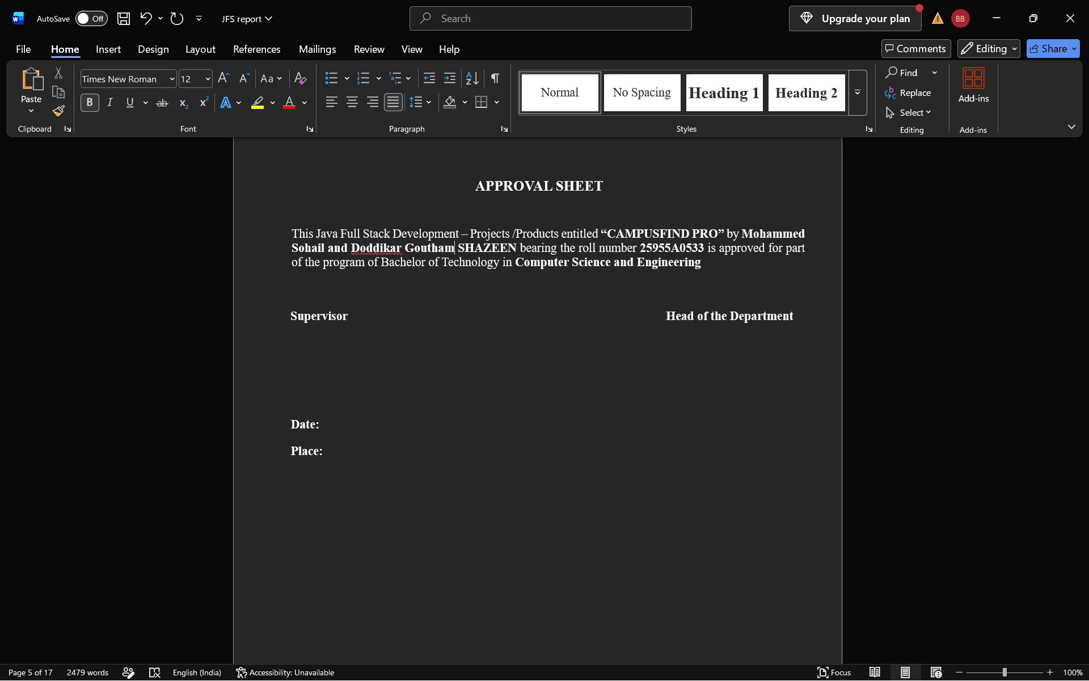
scroll(770, 232, up, 1)
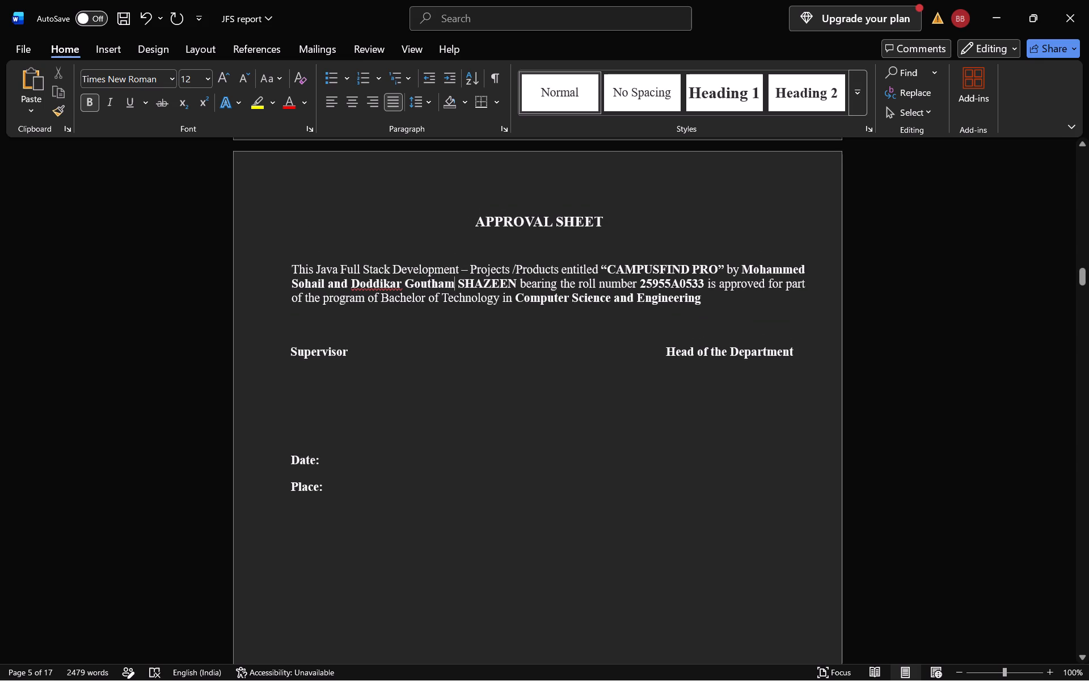
double_click(506, 285)
key(BackSpace)
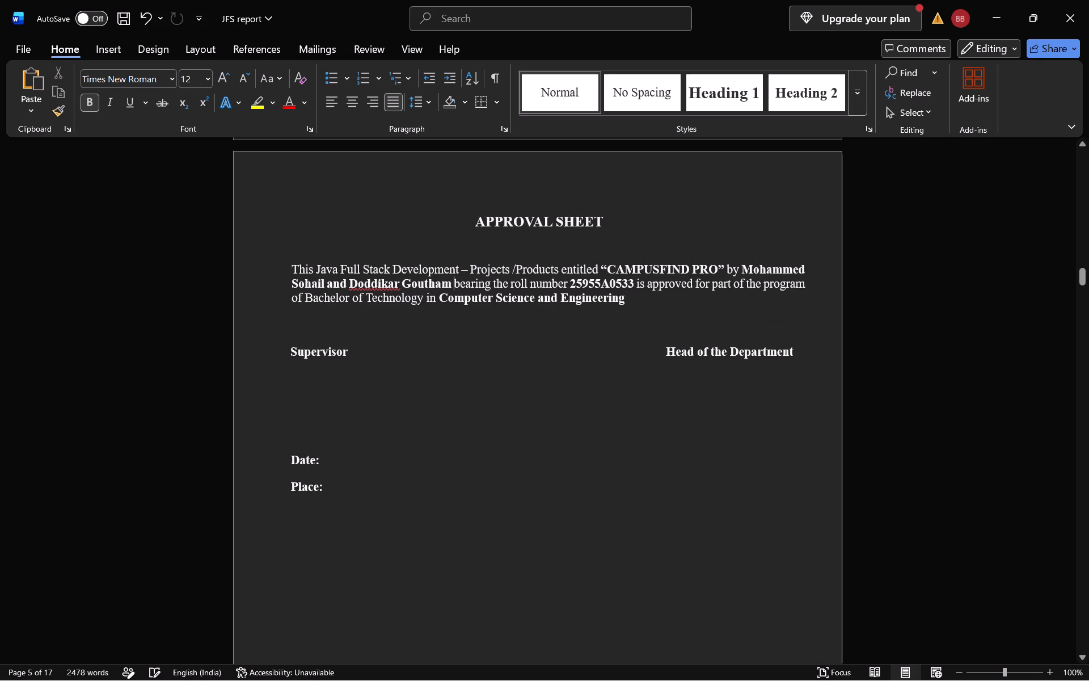
Replace the last two digits of the roll number on the approval sheet with the team member's digits.
click(633, 282)
key(BackSpace)
key(BackSpace)
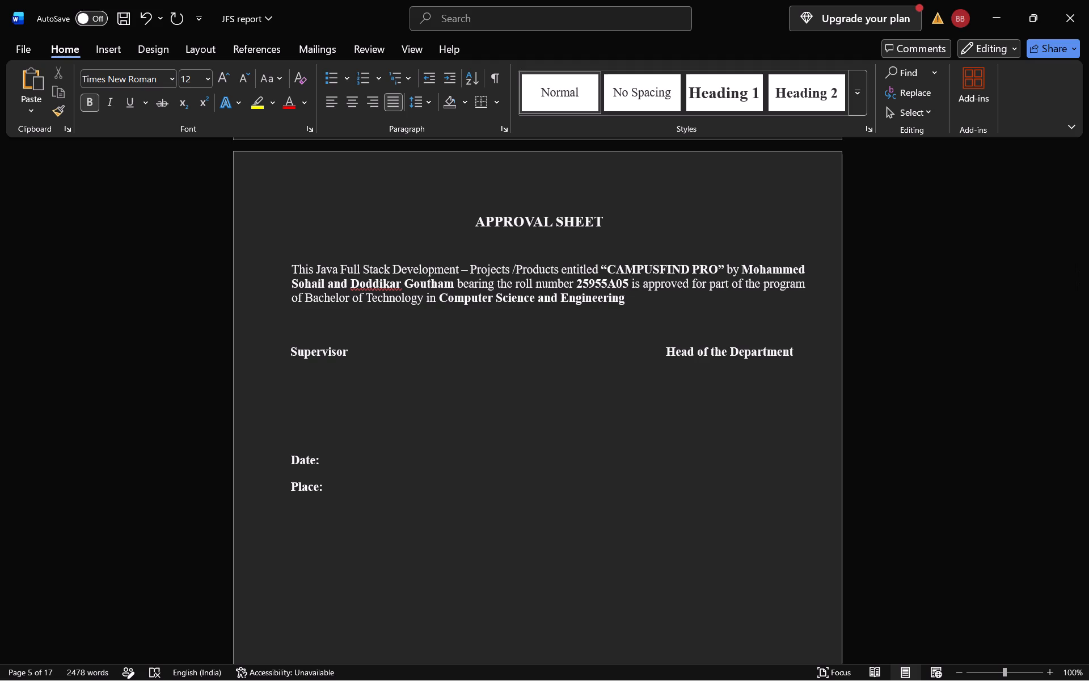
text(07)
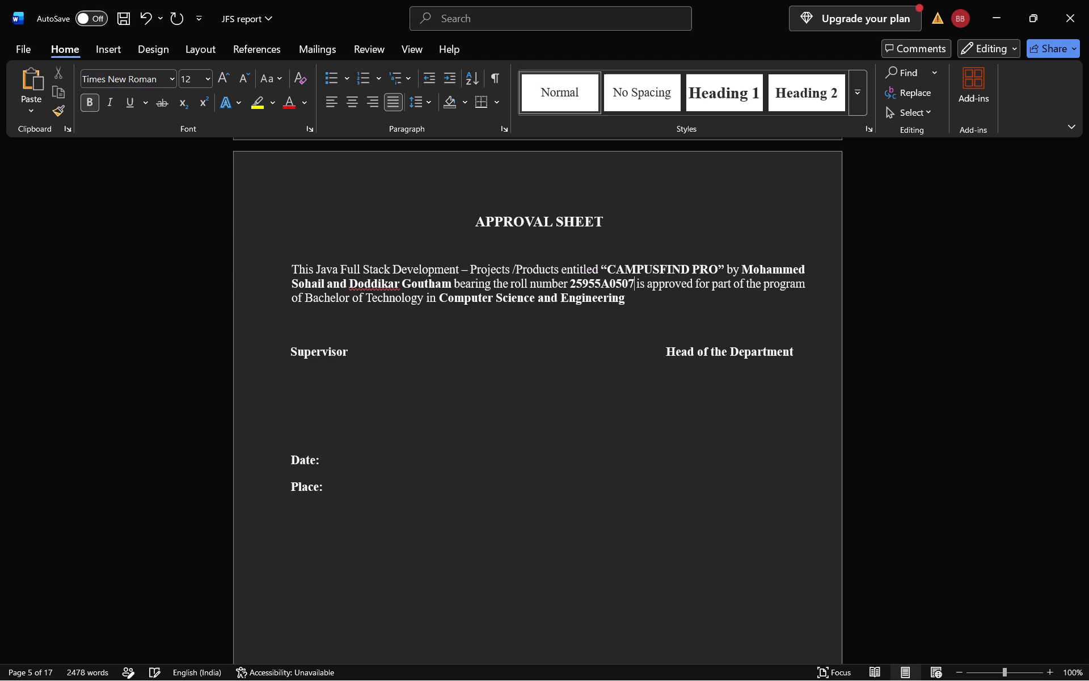
Insert a space directly before the roll number in the approval sheet paragraph.
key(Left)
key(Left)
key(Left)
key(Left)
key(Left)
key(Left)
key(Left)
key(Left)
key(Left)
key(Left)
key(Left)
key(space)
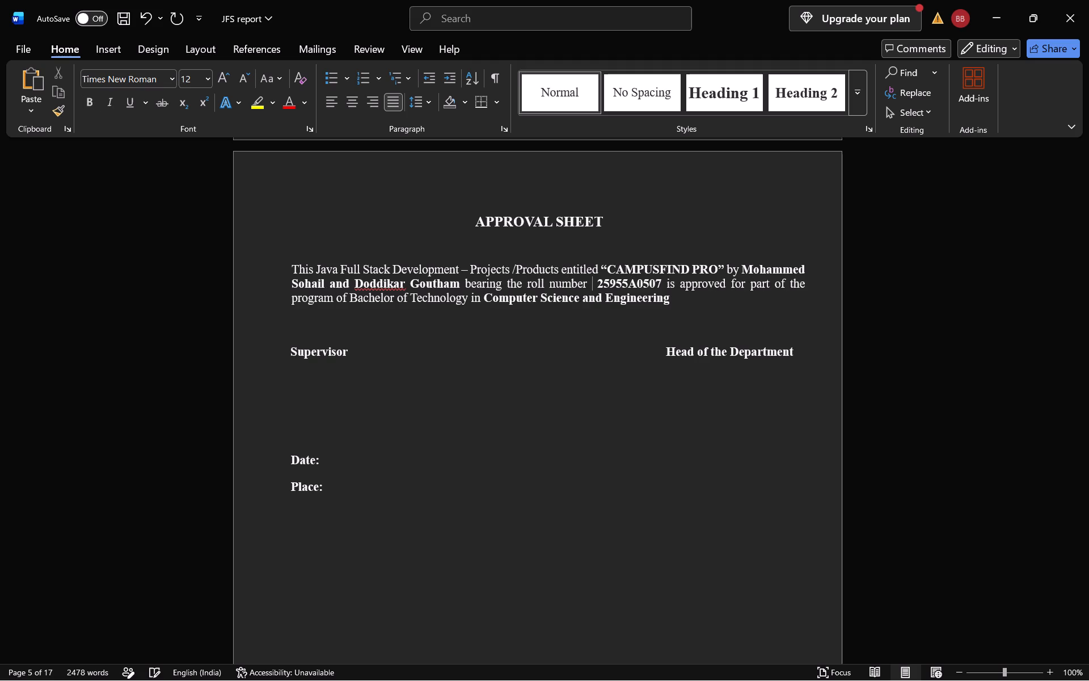
Insert the word "and" with a trailing space directly before the roll number in the approval sheet paragraph.
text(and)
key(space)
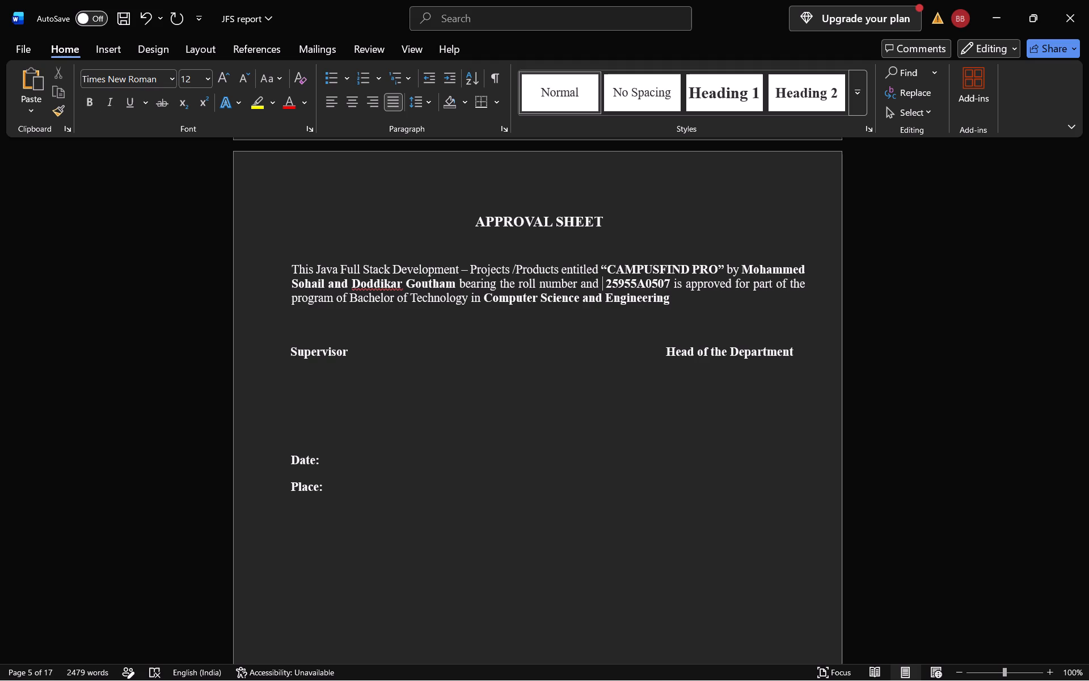
Turn on bold formatting at the insertion point between "and" and the roll number in the approval sheet paragraph.
click(84, 92)
click(85, 96)
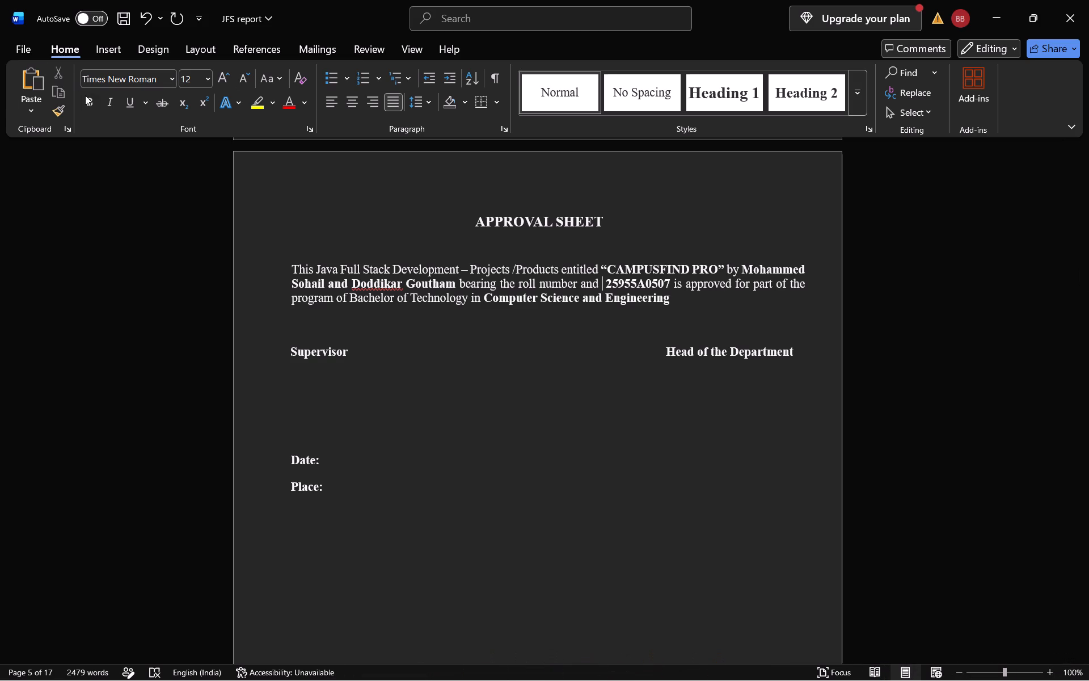
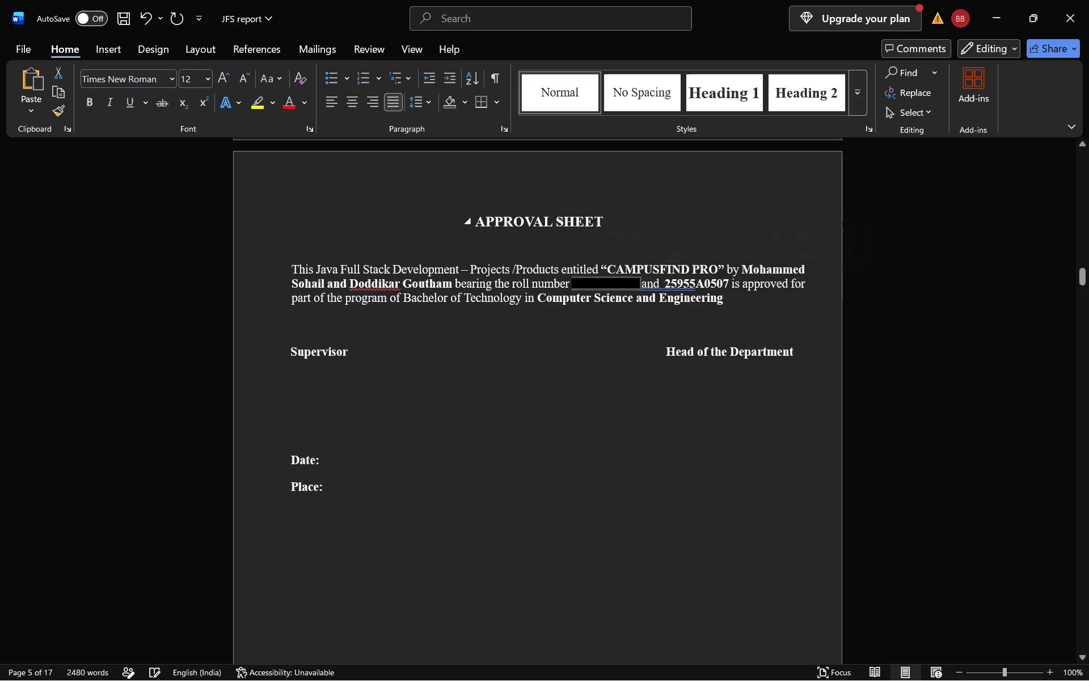
Make the first roll number in the approval sheet paragraph bold.
click(81, 102)
click(454, 423)
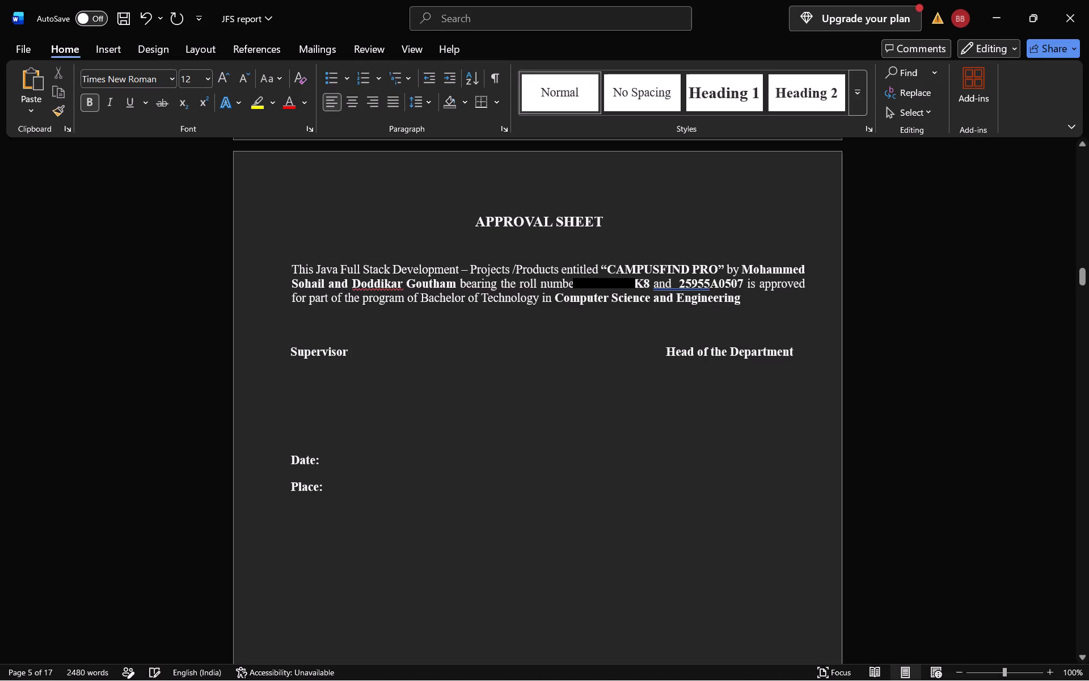
click(397, 382)
Insert a space inside each quotation mark around the title CAMPUSFIND PRO in the approval sheet paragraph.
click(609, 271)
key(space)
click(716, 270)
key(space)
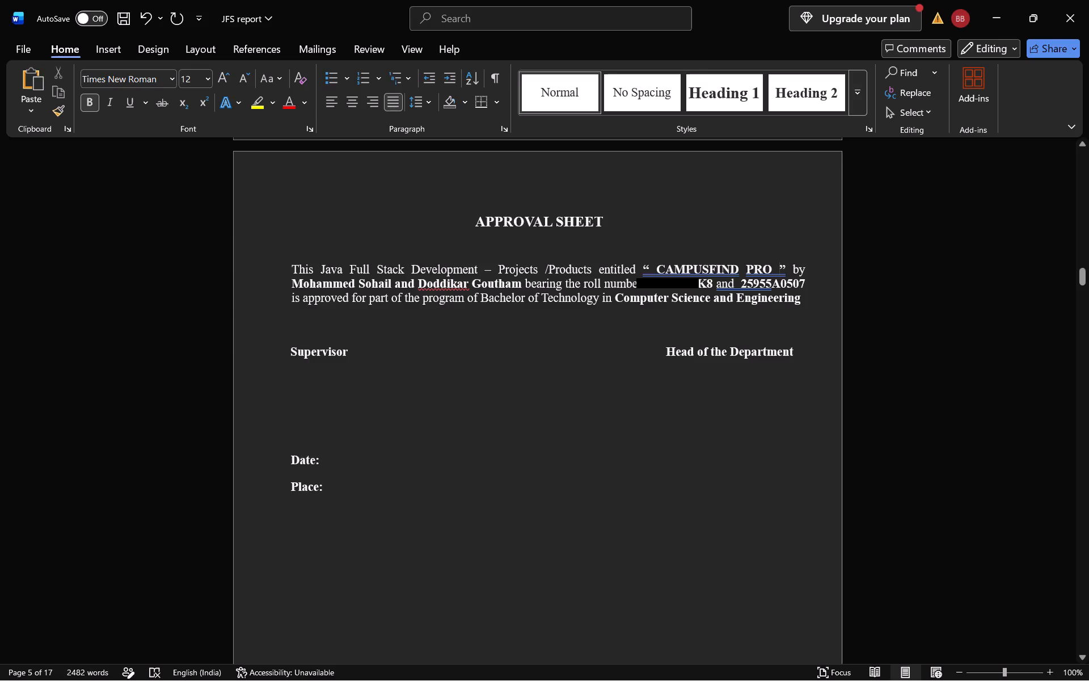
click(543, 376)
click(681, 331)
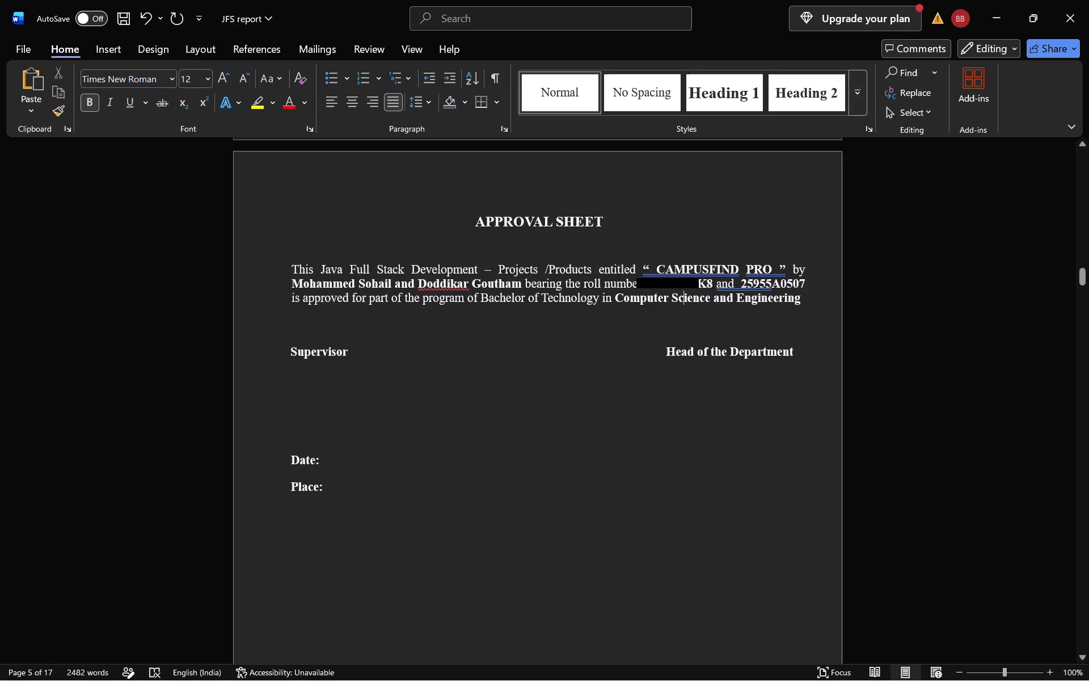
Add a blank line between the approval sheet paragraph and the Supervisor and Head of the Department line.
click(822, 313)
key(Return)
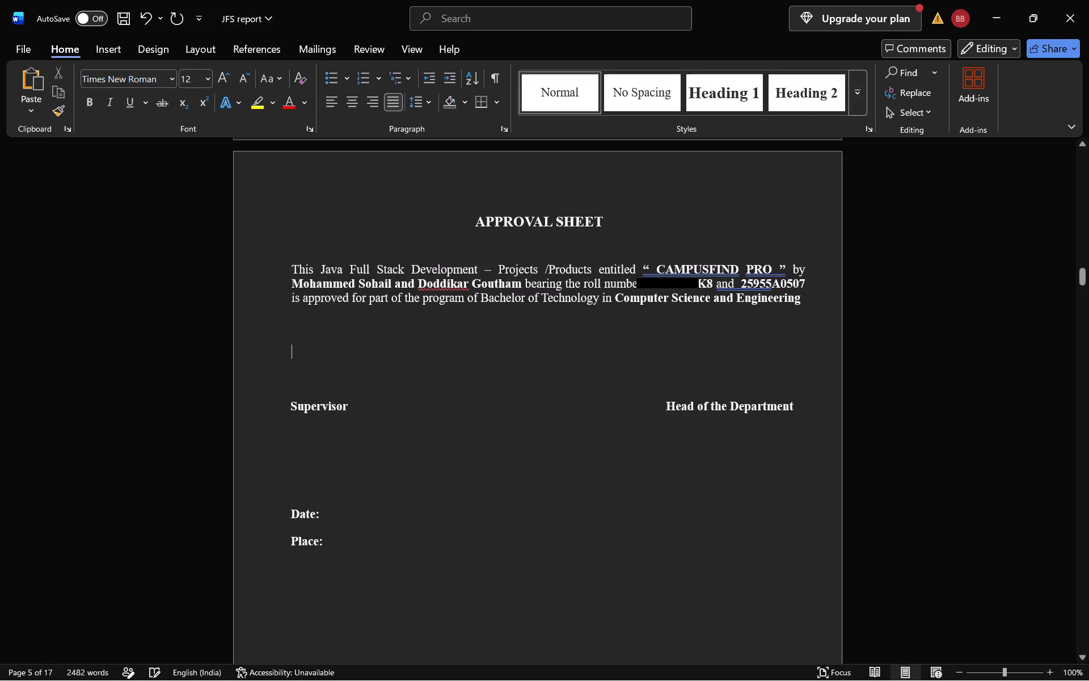
click(450, 403)
drag(659, 402, 442, 397)
click(773, 479)
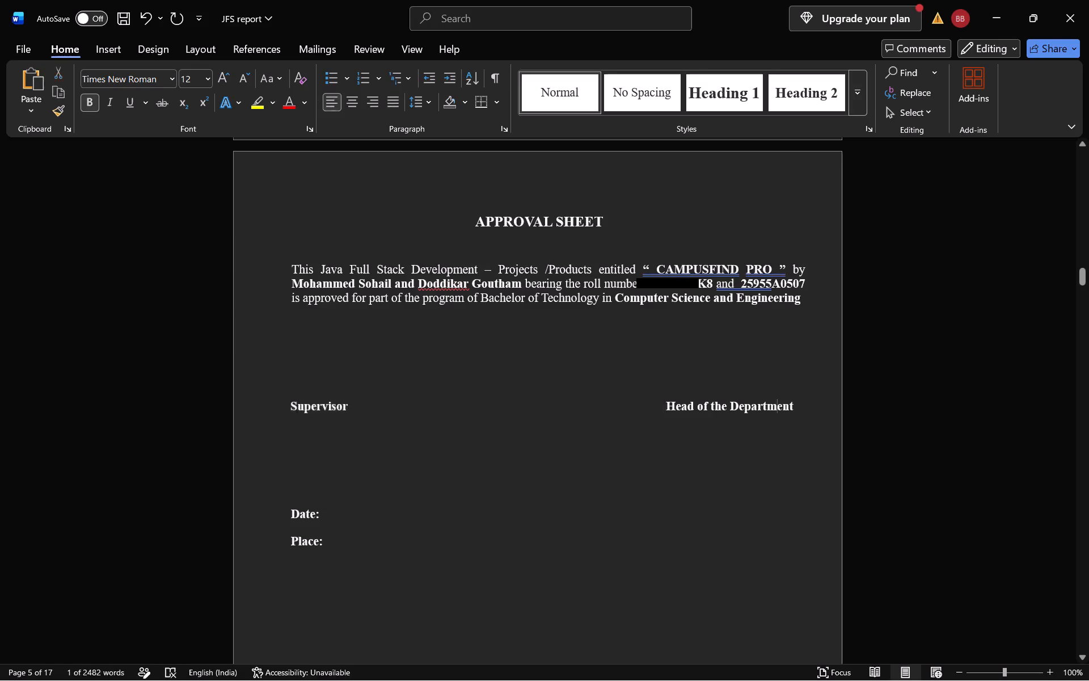
Copy the full abstract text, including the keywords line, from the pr document's Abstract page.
scroll(714, 494, down, 2)
scroll(398, 376, down, 15)
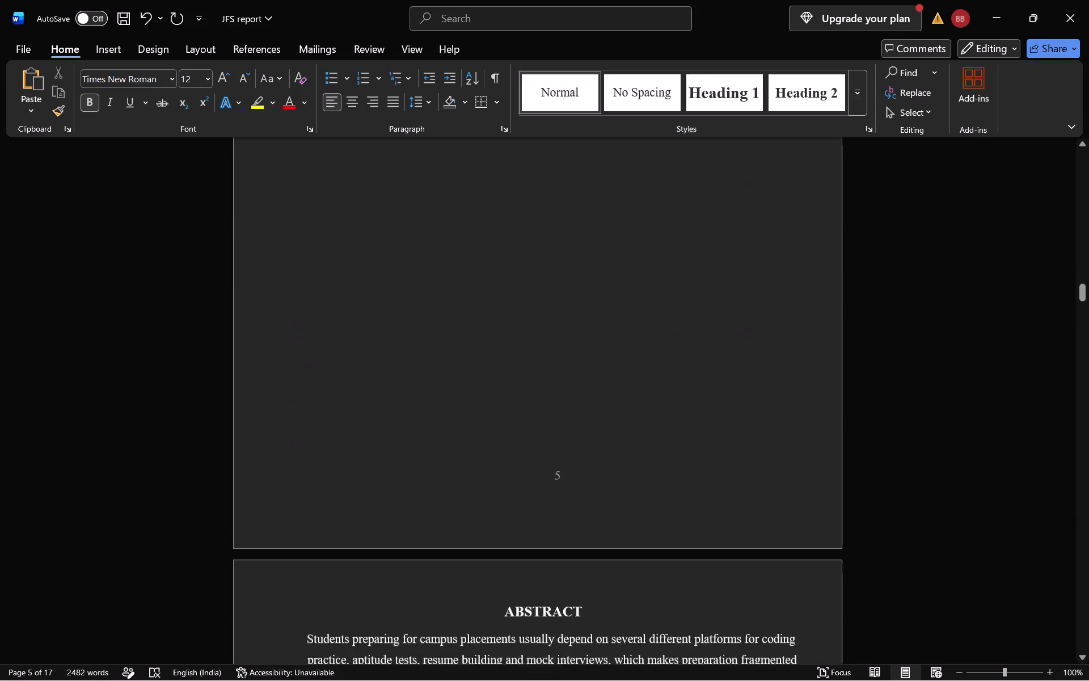
scroll(403, 379, down, 7)
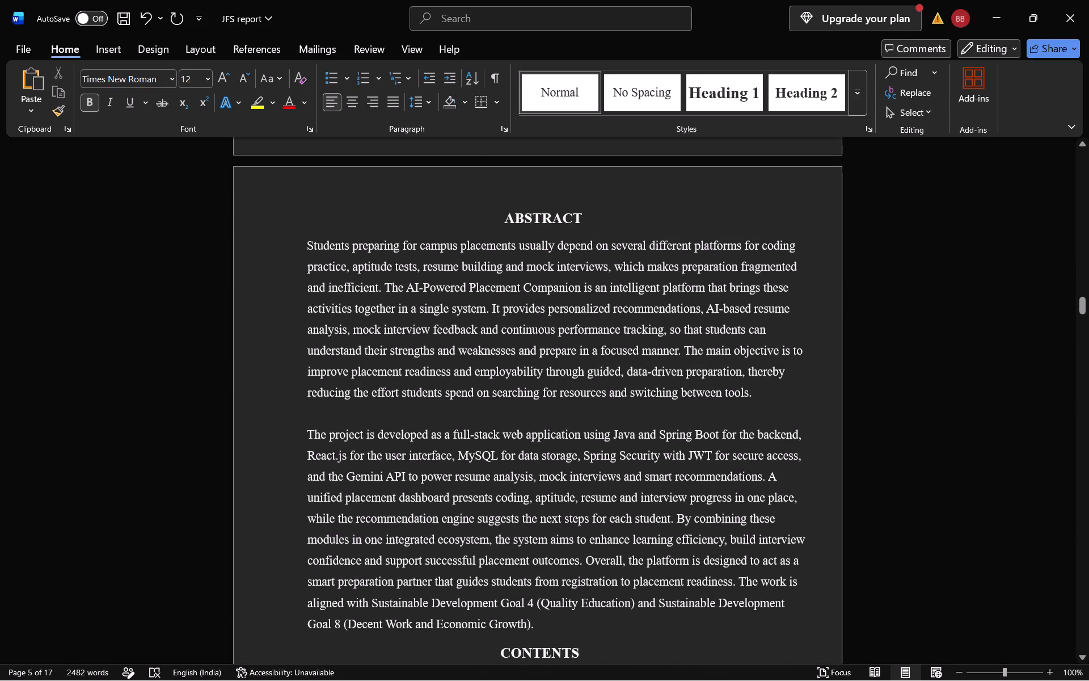
drag(405, 240, 675, 359)
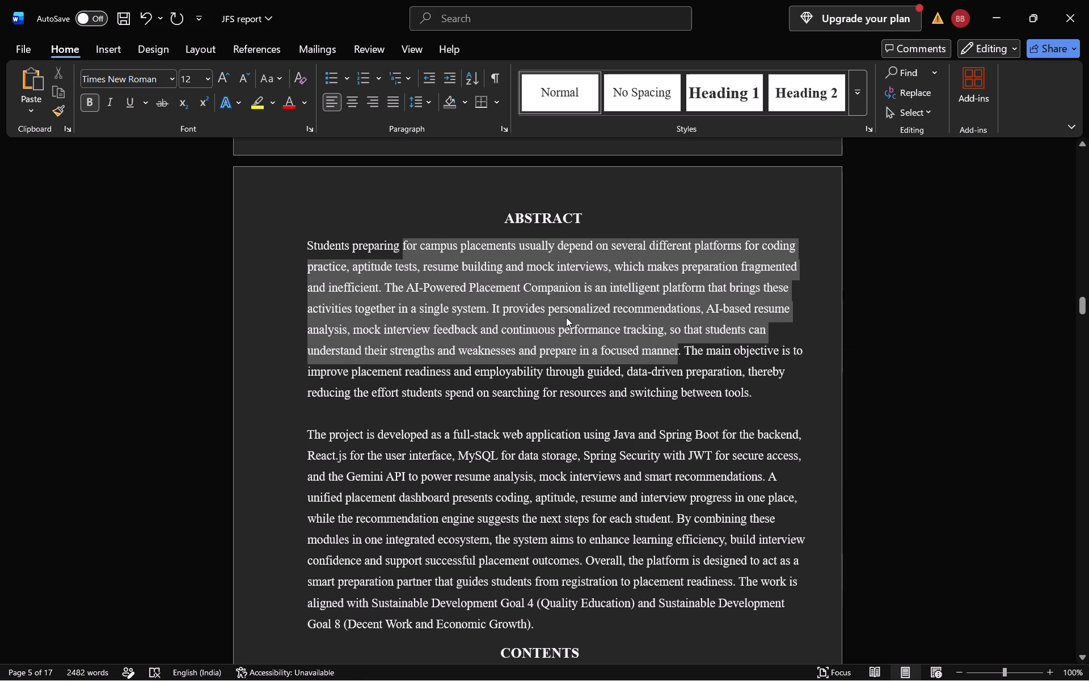
scroll(566, 317, down, 3)
key(alt+Tab)
scroll(564, 316, down, 8)
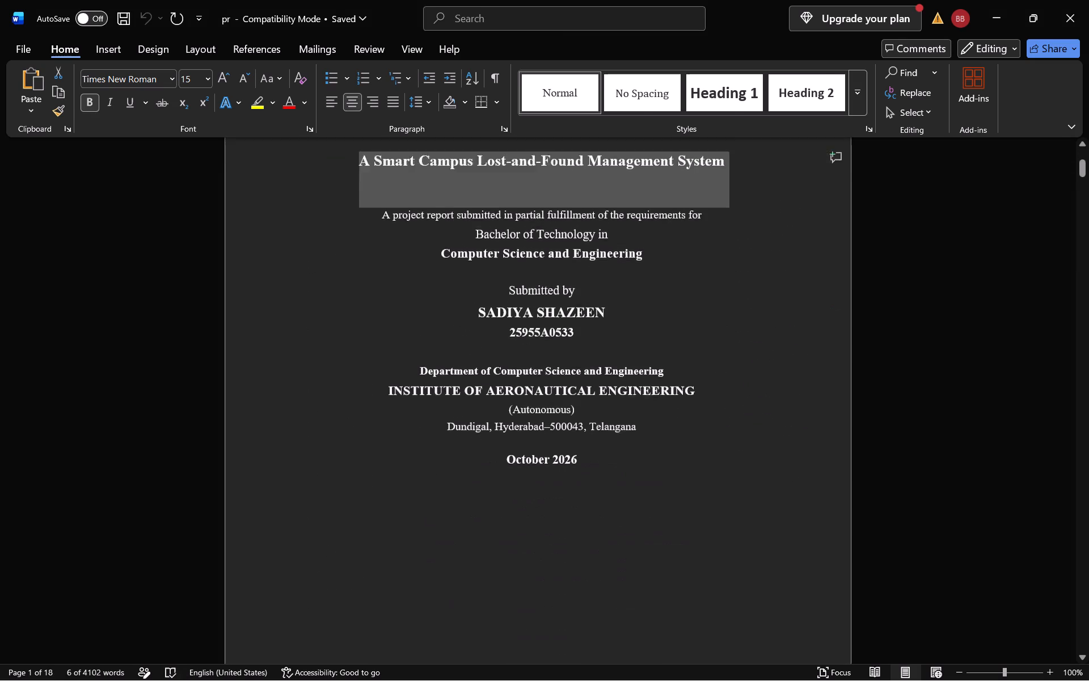
scroll(558, 314, up, 6)
scroll(541, 318, down, 15)
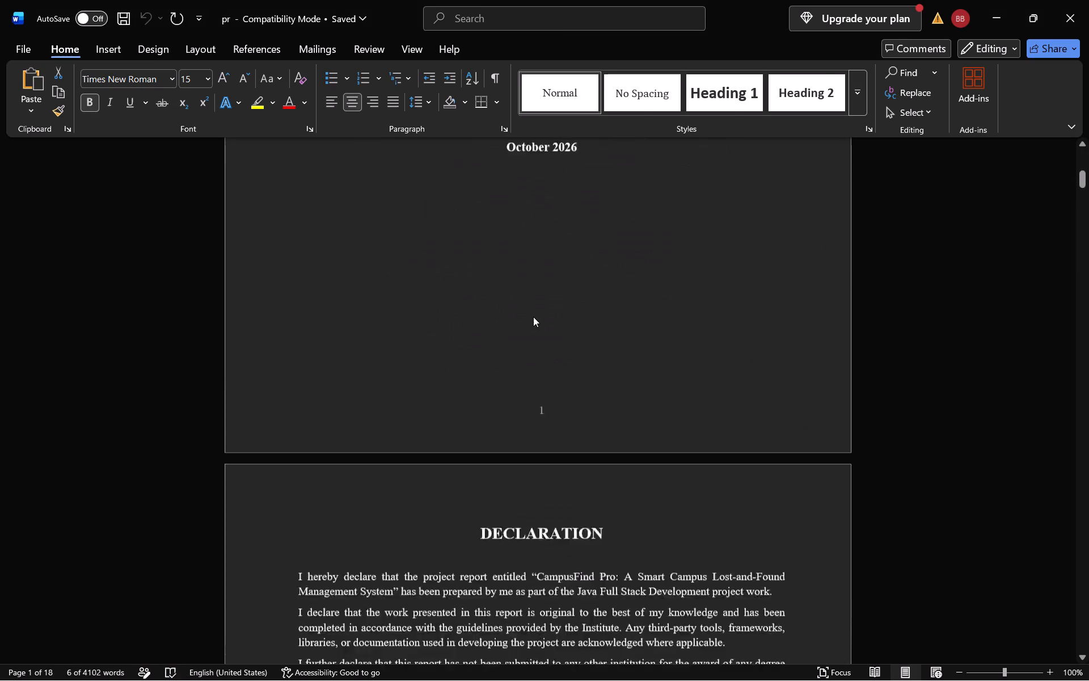
scroll(528, 318, down, 8)
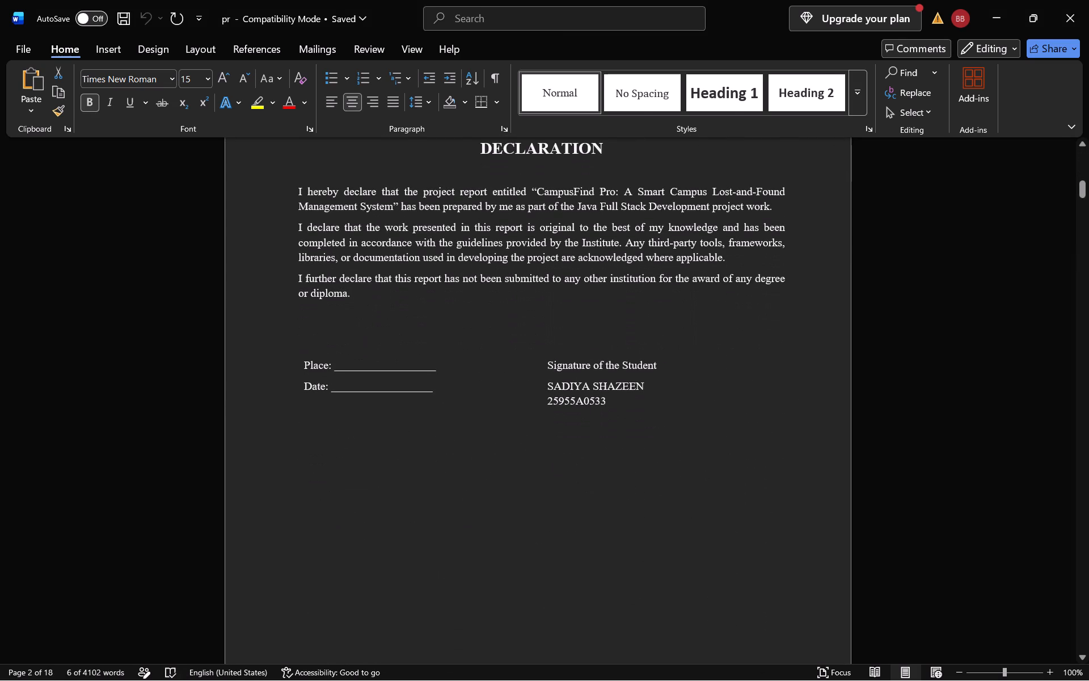
scroll(526, 317, down, 20)
scroll(509, 316, down, 2)
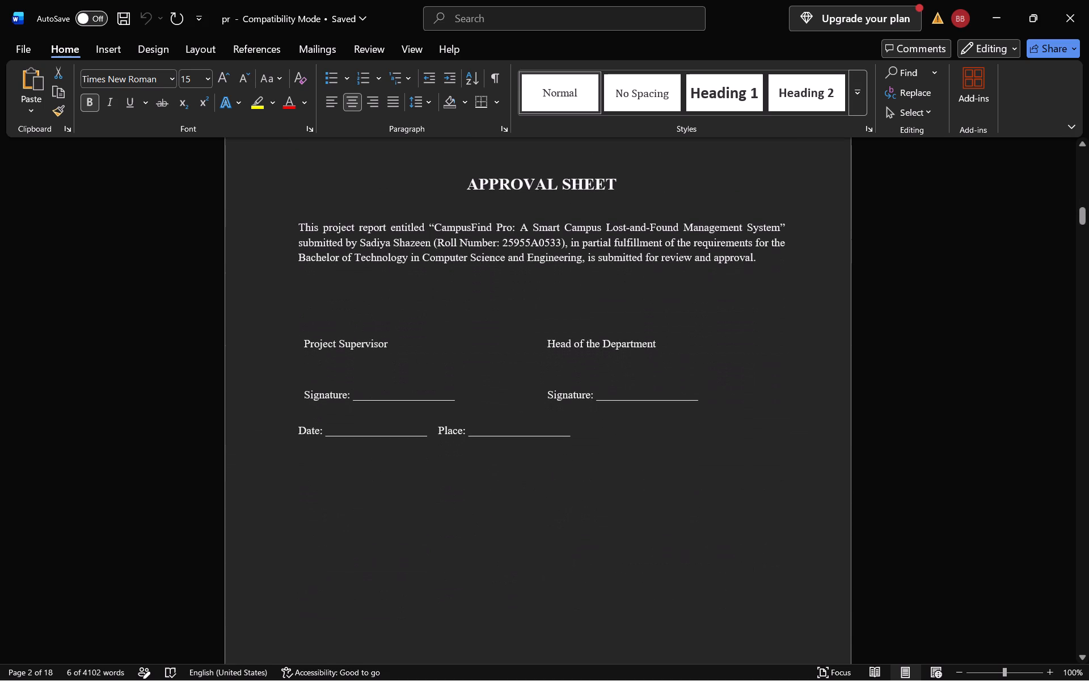
key(alt+Tab)
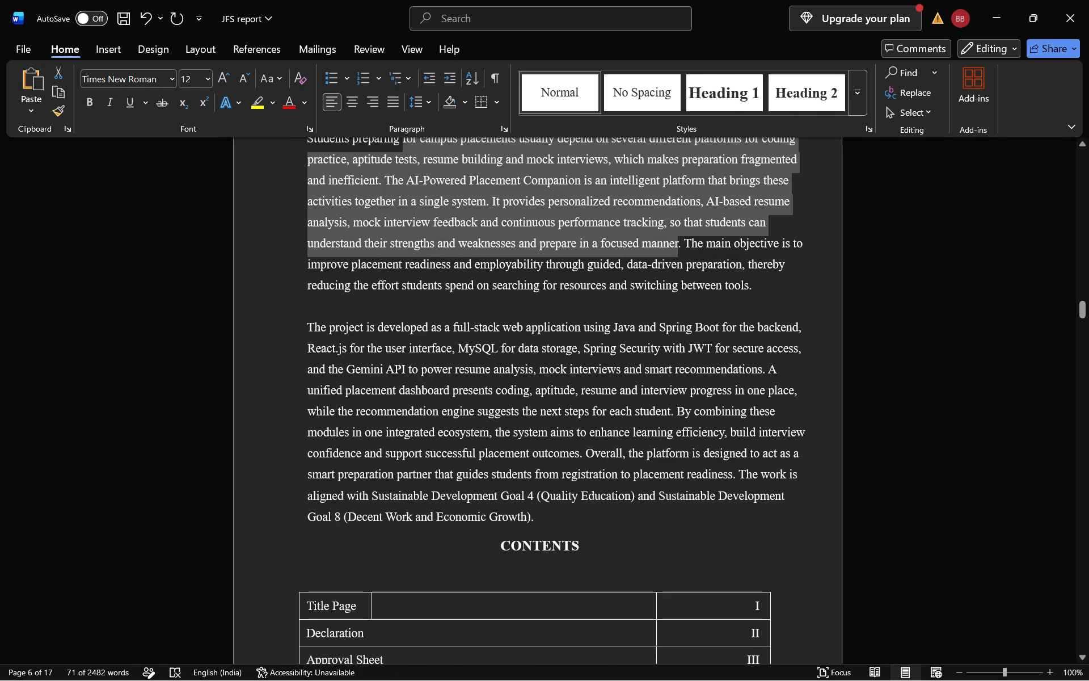
key(alt+Tab)
key(alt+Tab)
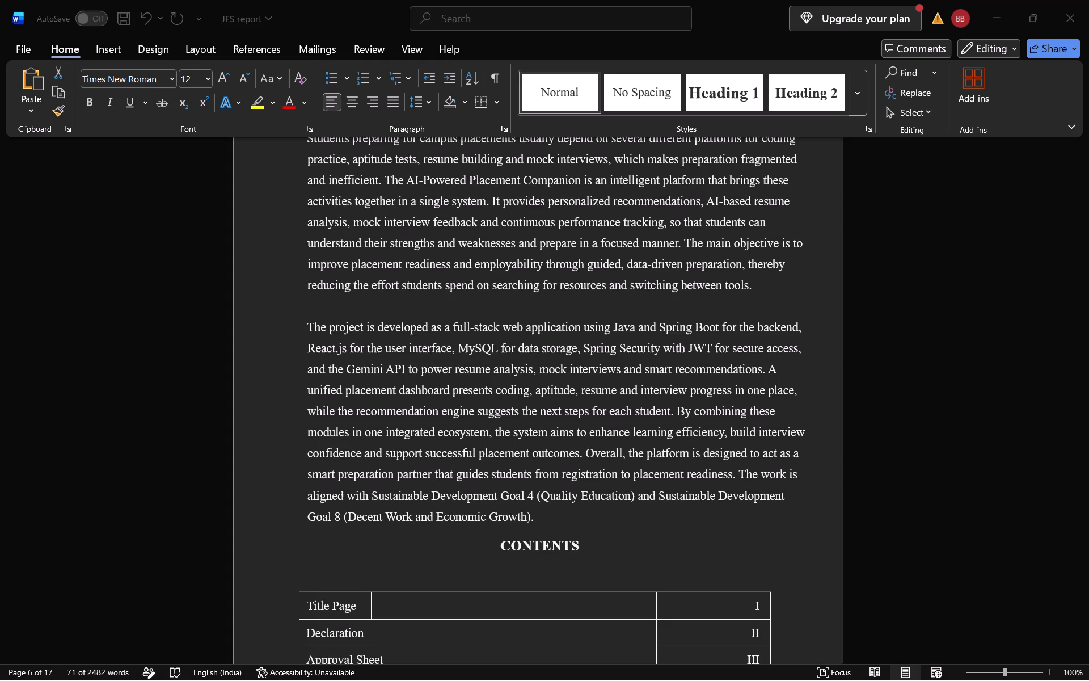
scroll(495, 315, down, 1)
scroll(495, 315, up, 5)
key(alt+Tab)
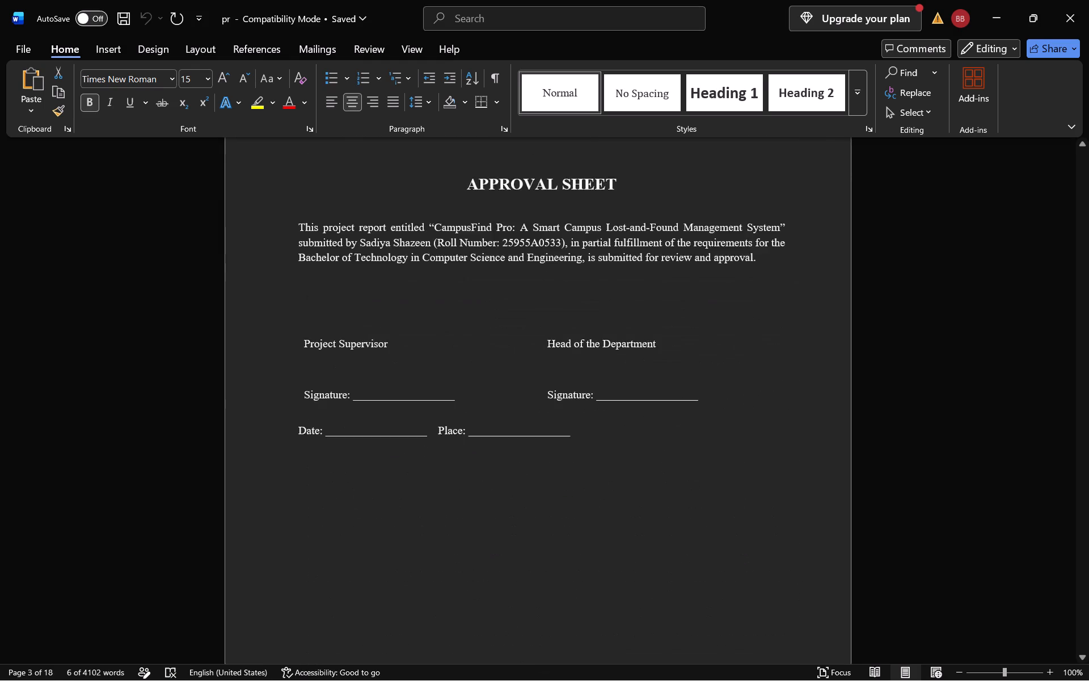
scroll(466, 321, down, 20)
scroll(466, 321, down, 7)
scroll(450, 312, up, 1)
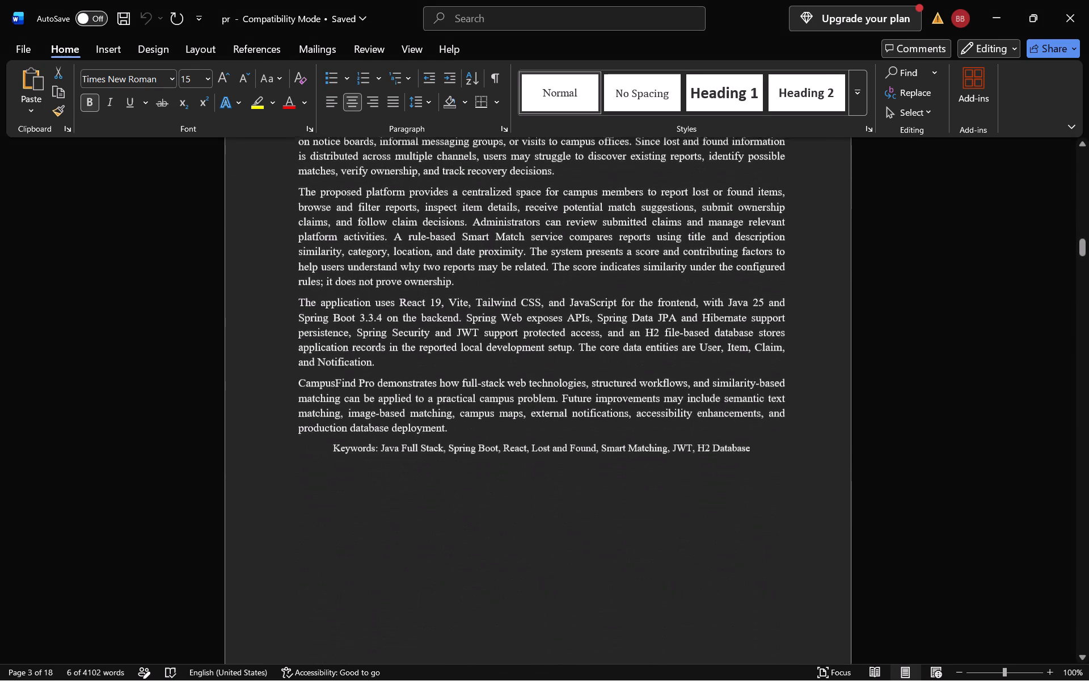
scroll(396, 289, up, 3)
drag(297, 218, 702, 514)
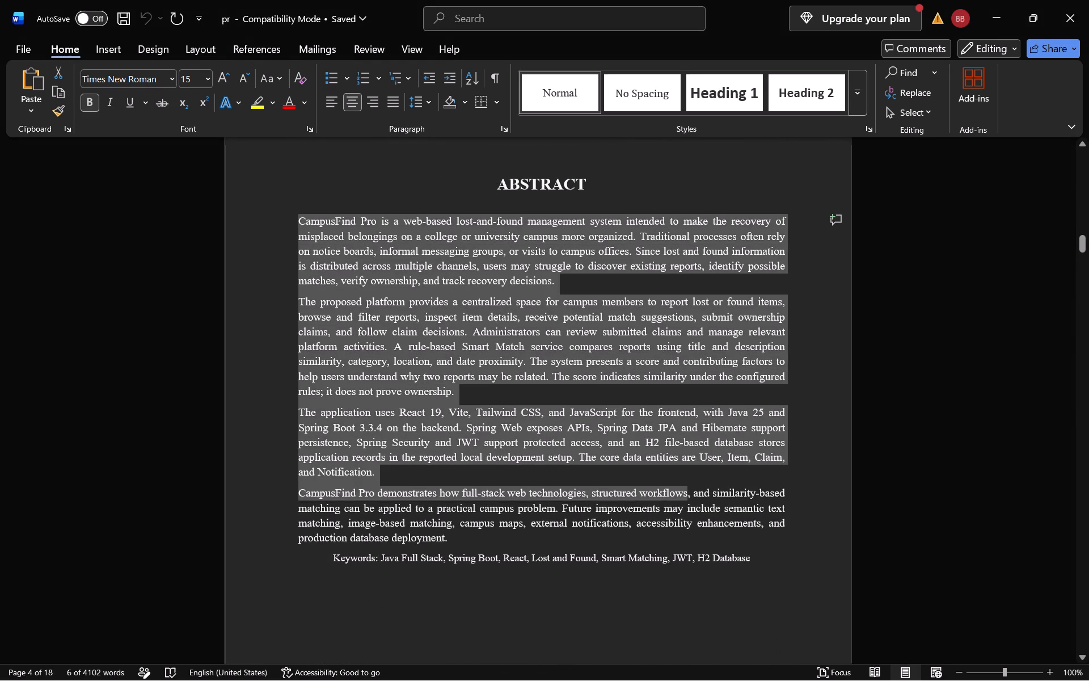
drag(702, 514, 763, 572)
key(ctrl+c)
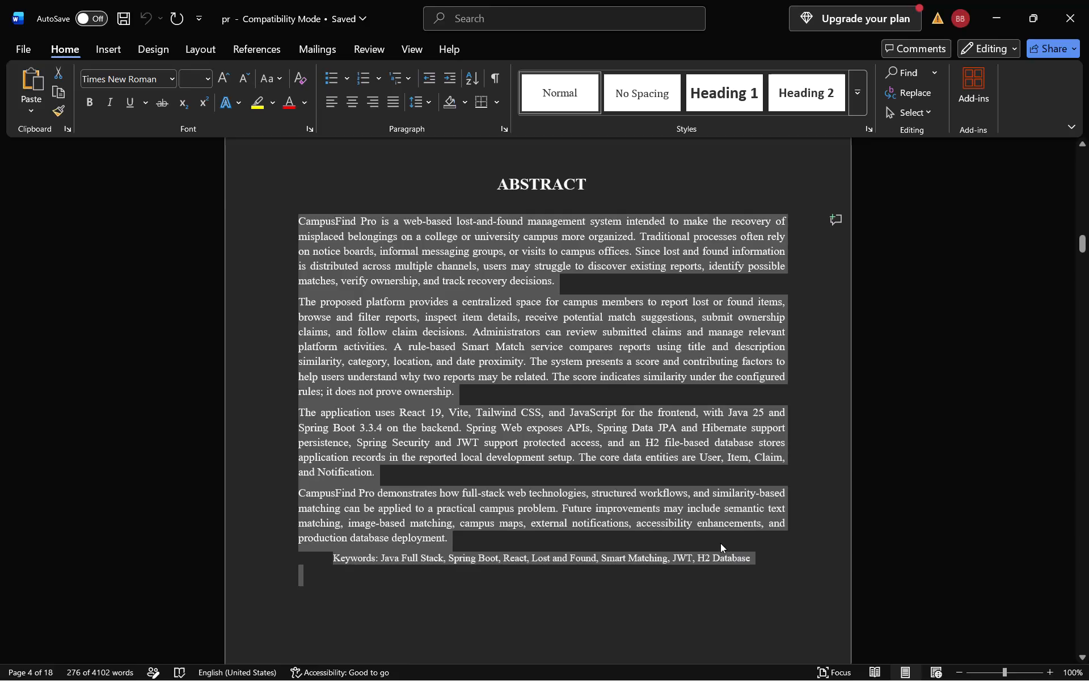
Replace both old abstract paragraphs in the JFS report with the copied CampusFind Pro abstract.
key(alt+Tab)
scroll(611, 484, down, 9)
scroll(601, 452, up, 4)
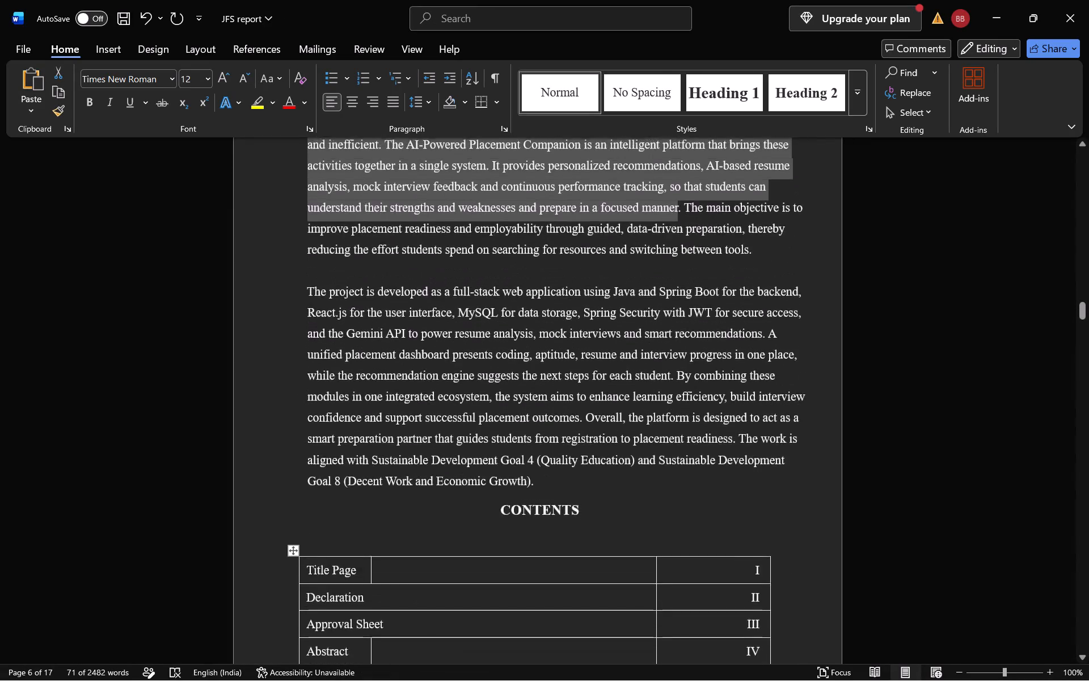
scroll(601, 452, up, 4)
click(282, 248)
drag(306, 245, 533, 628)
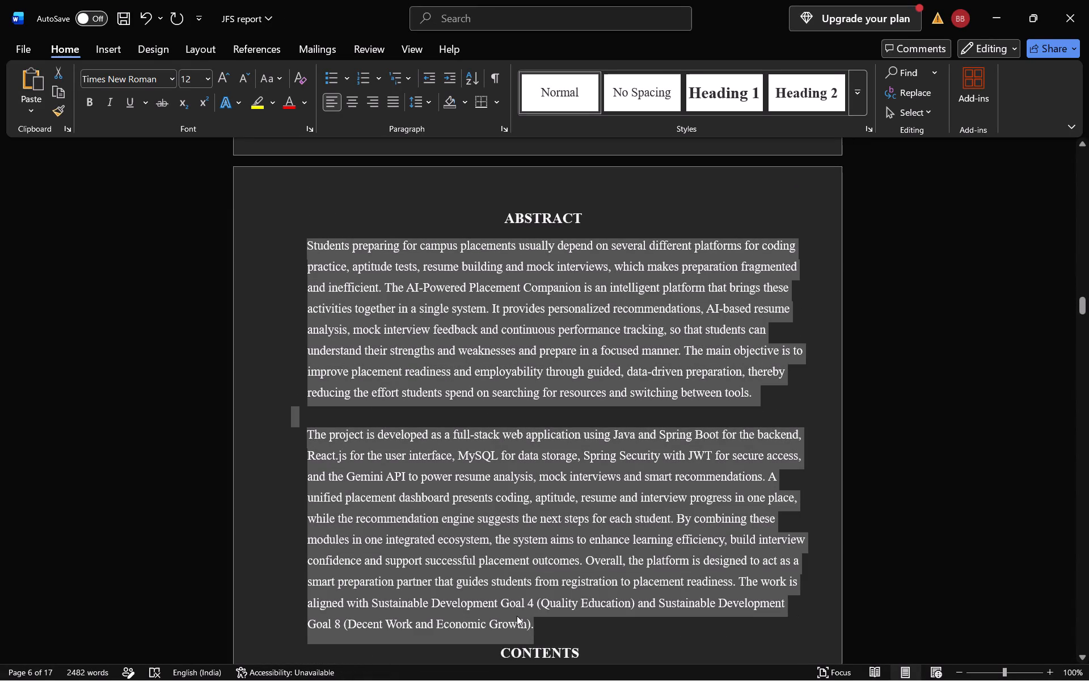
key(ctrl+v)
scroll(559, 486, up, 10)
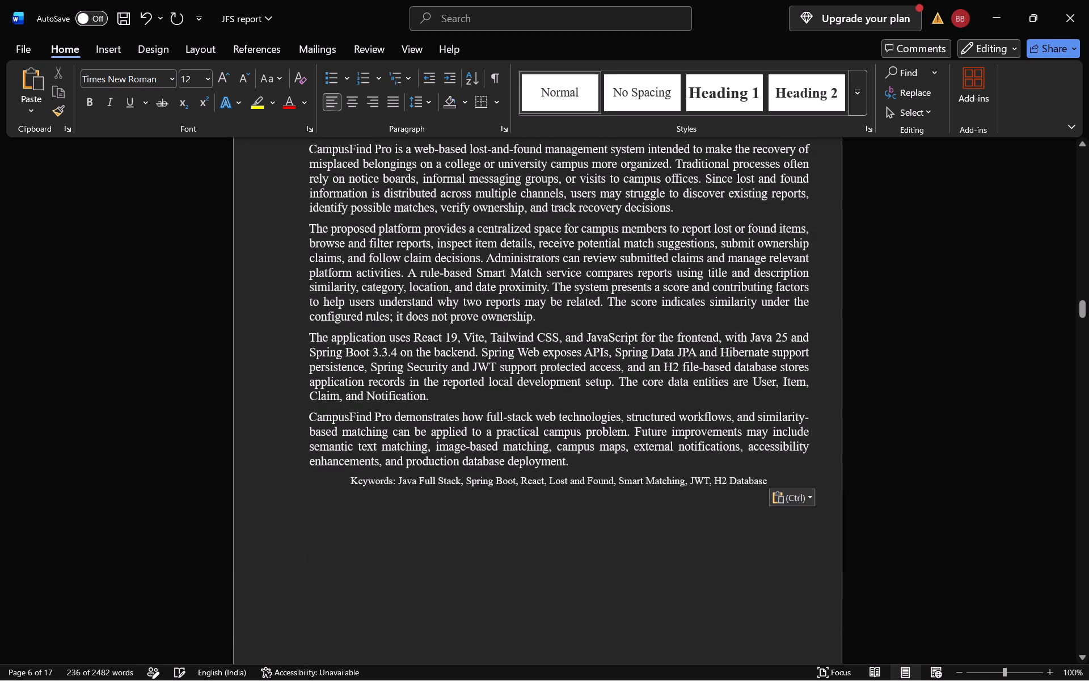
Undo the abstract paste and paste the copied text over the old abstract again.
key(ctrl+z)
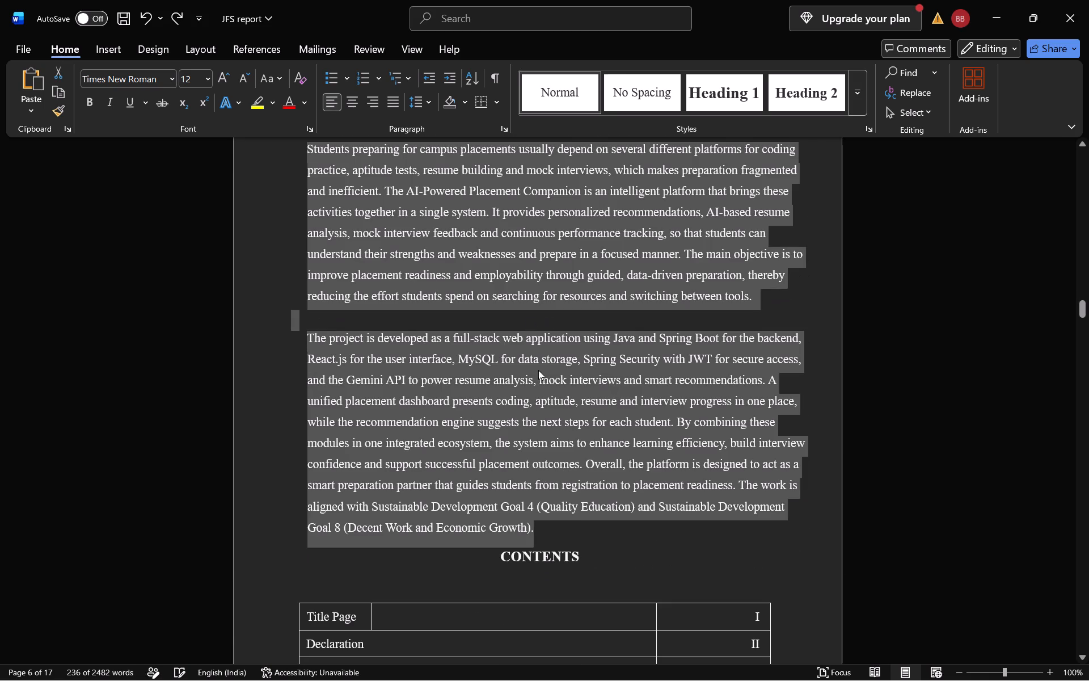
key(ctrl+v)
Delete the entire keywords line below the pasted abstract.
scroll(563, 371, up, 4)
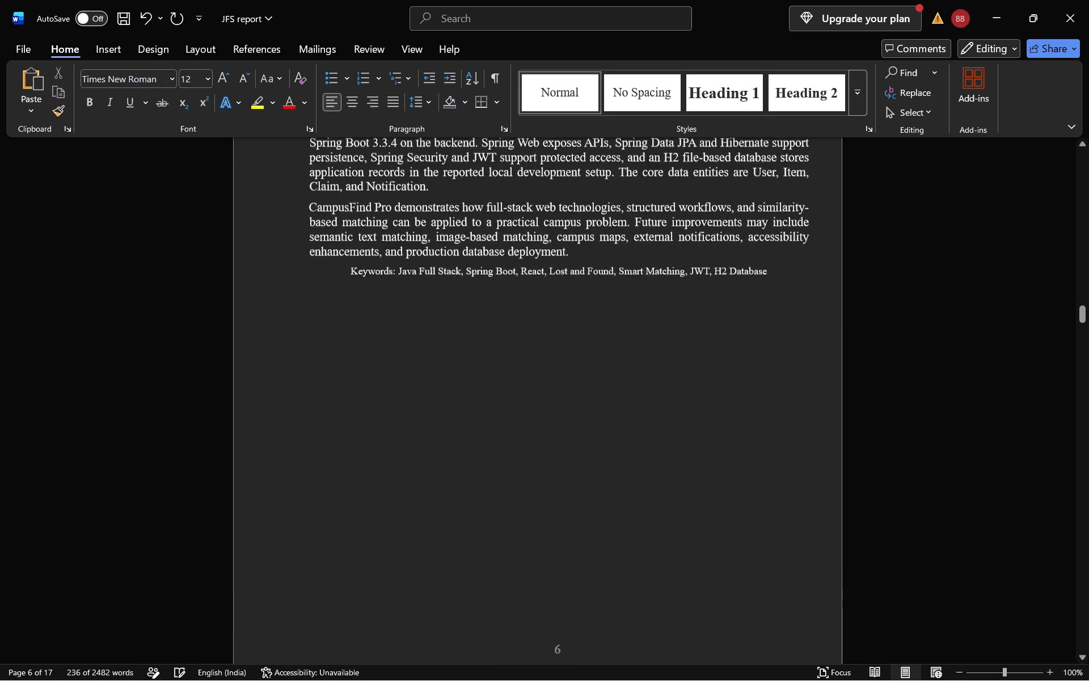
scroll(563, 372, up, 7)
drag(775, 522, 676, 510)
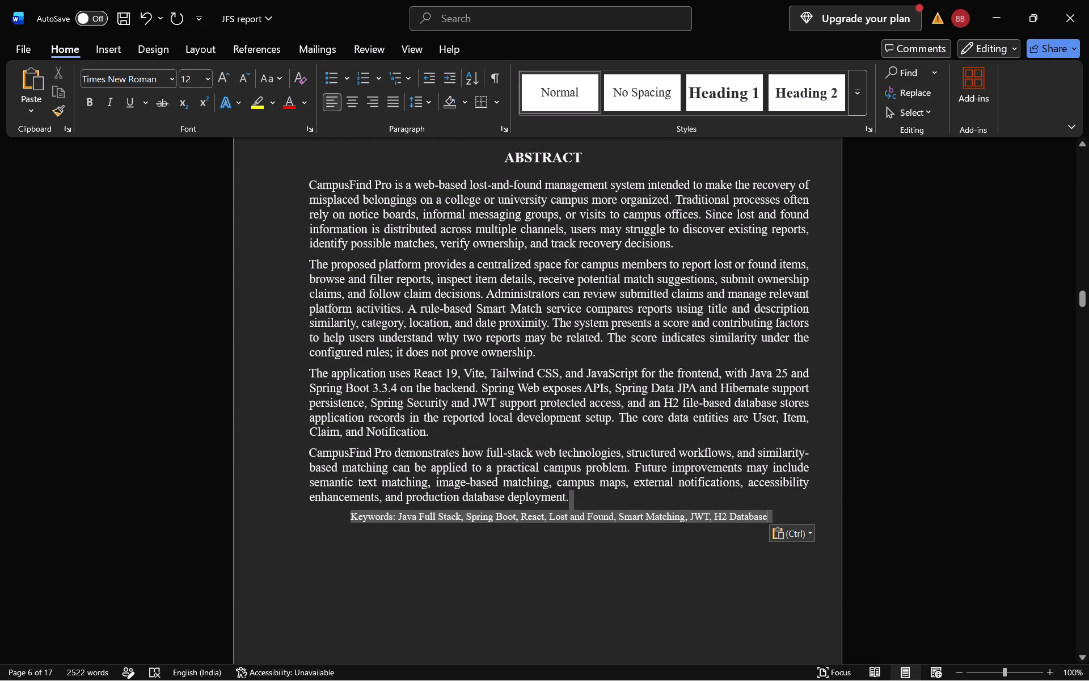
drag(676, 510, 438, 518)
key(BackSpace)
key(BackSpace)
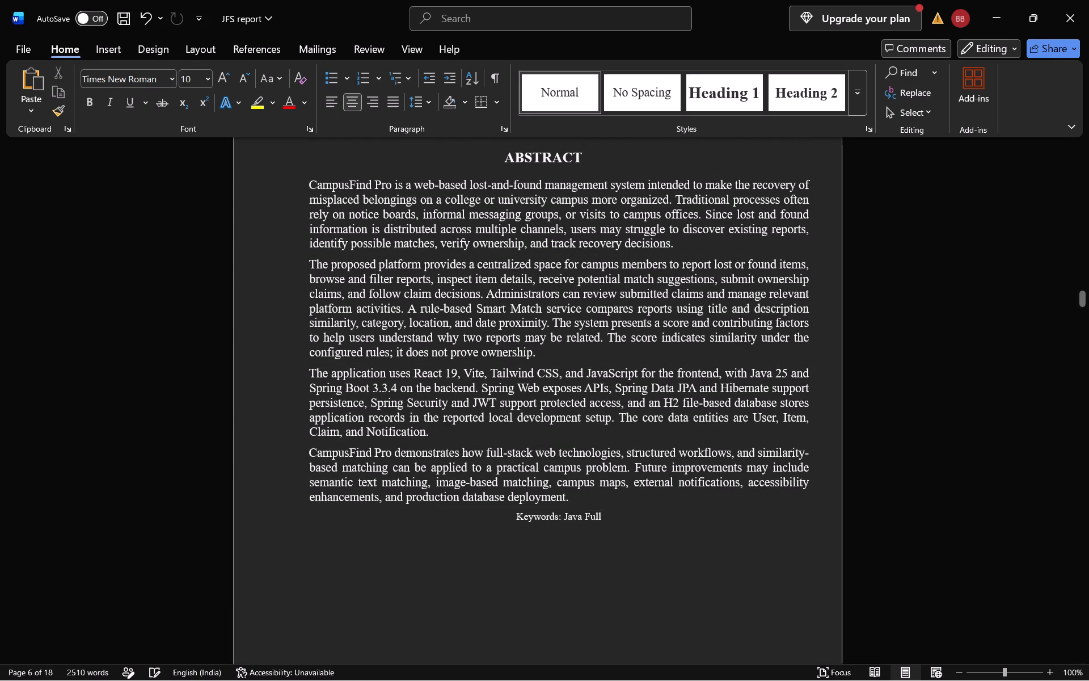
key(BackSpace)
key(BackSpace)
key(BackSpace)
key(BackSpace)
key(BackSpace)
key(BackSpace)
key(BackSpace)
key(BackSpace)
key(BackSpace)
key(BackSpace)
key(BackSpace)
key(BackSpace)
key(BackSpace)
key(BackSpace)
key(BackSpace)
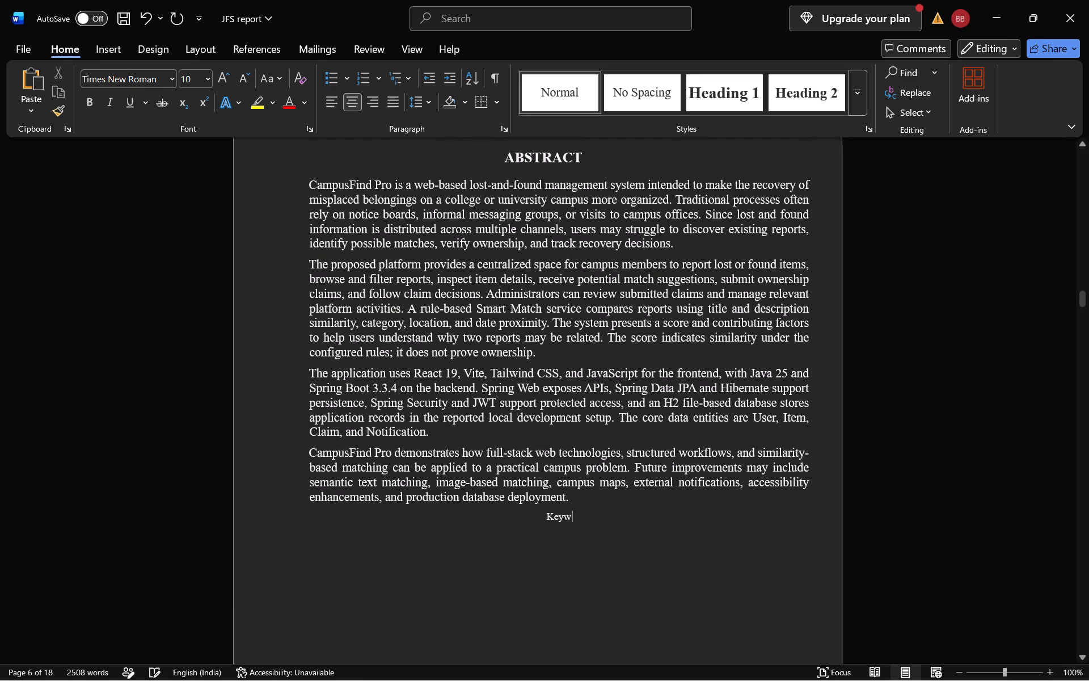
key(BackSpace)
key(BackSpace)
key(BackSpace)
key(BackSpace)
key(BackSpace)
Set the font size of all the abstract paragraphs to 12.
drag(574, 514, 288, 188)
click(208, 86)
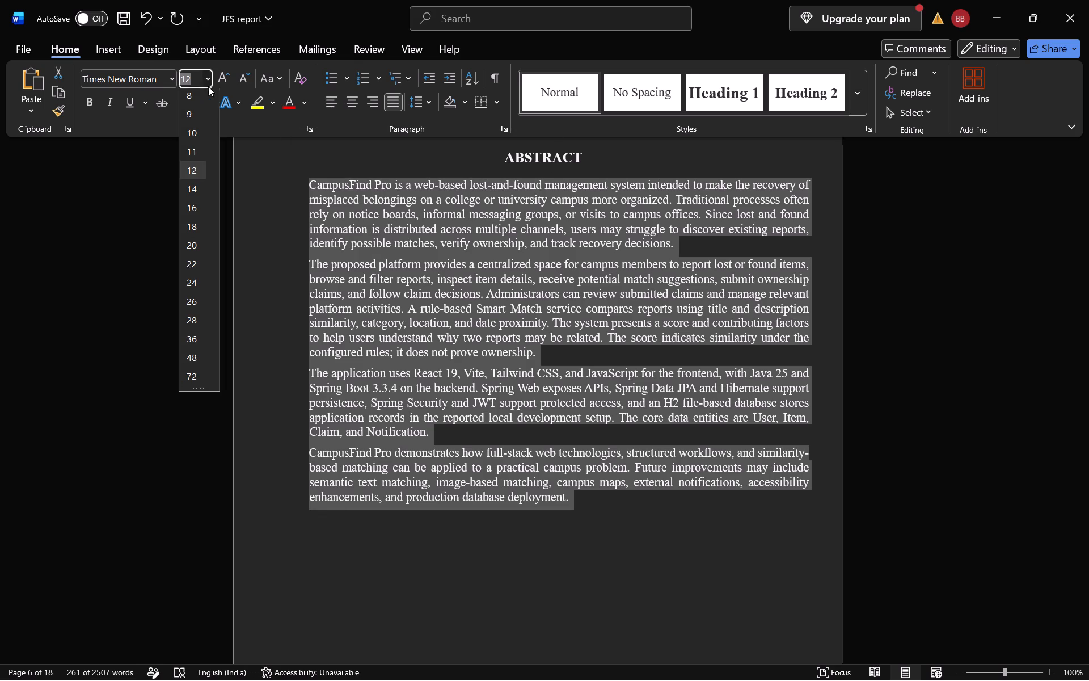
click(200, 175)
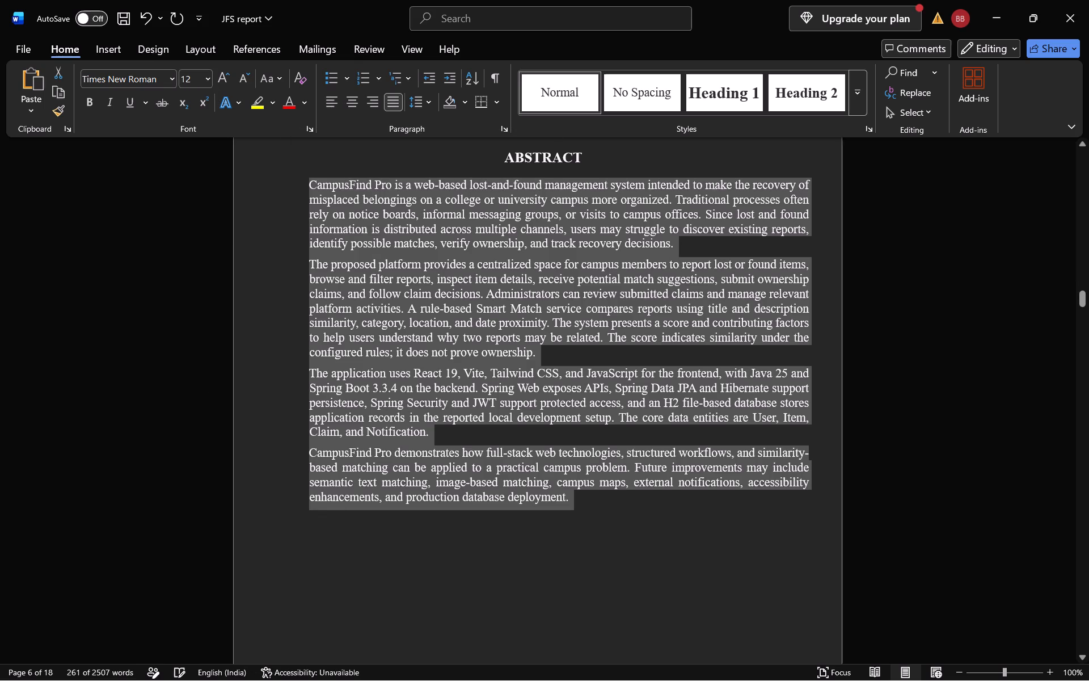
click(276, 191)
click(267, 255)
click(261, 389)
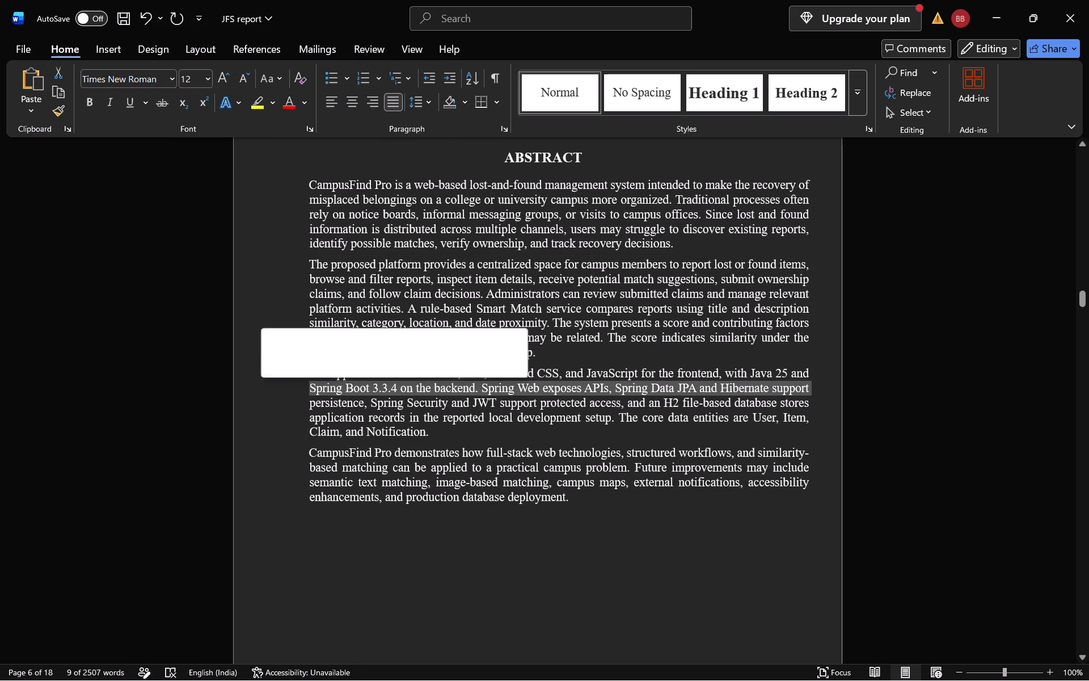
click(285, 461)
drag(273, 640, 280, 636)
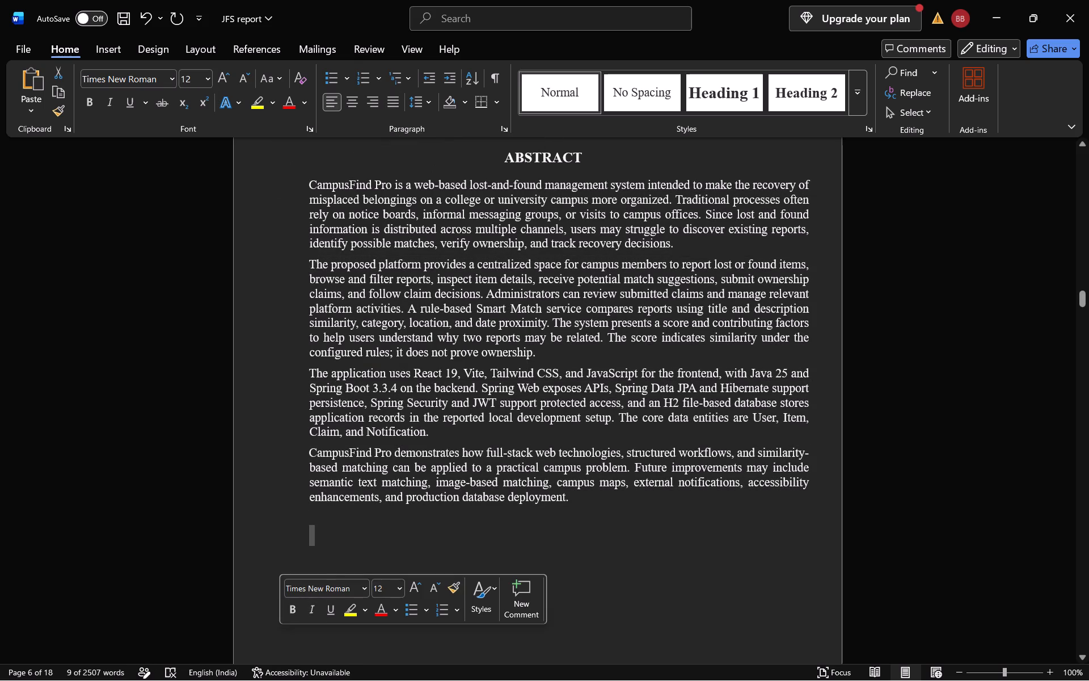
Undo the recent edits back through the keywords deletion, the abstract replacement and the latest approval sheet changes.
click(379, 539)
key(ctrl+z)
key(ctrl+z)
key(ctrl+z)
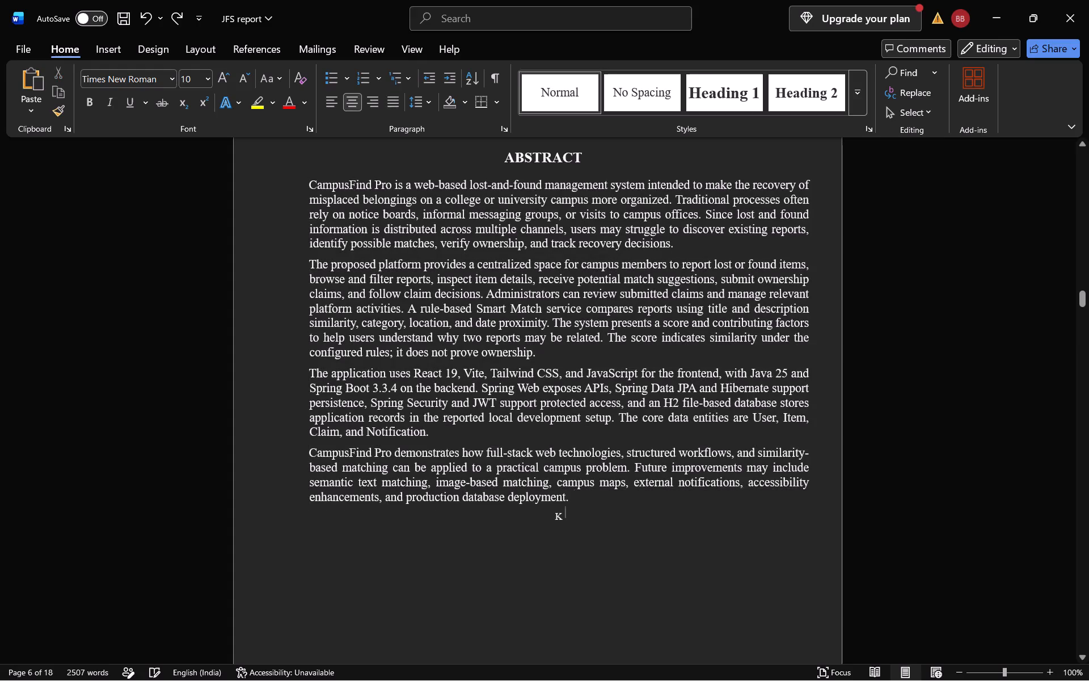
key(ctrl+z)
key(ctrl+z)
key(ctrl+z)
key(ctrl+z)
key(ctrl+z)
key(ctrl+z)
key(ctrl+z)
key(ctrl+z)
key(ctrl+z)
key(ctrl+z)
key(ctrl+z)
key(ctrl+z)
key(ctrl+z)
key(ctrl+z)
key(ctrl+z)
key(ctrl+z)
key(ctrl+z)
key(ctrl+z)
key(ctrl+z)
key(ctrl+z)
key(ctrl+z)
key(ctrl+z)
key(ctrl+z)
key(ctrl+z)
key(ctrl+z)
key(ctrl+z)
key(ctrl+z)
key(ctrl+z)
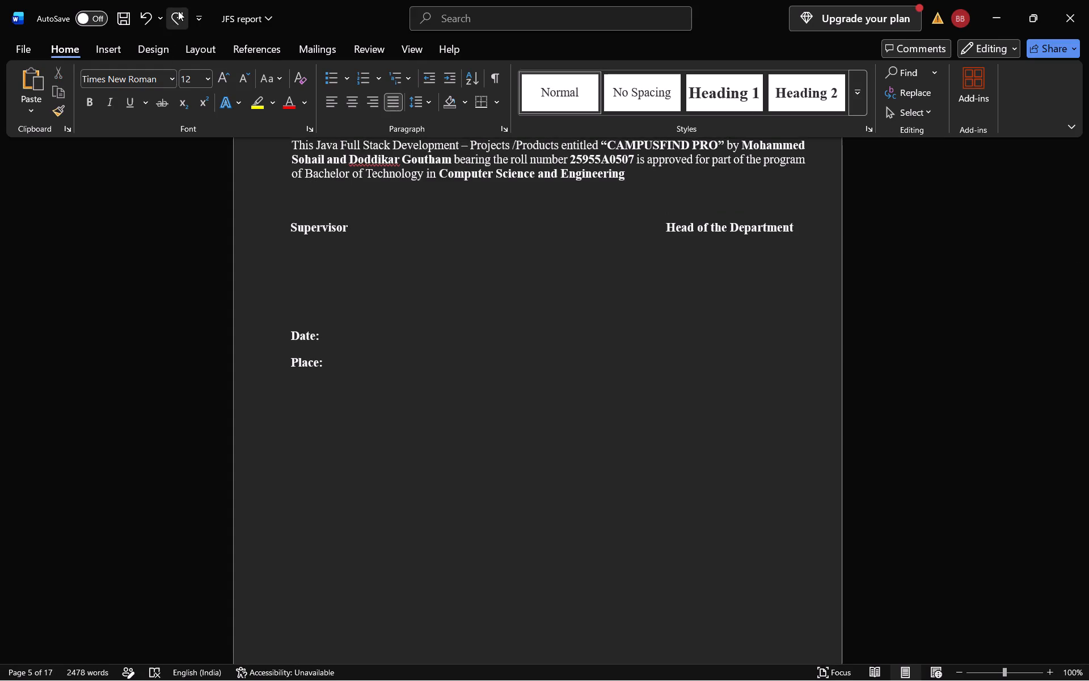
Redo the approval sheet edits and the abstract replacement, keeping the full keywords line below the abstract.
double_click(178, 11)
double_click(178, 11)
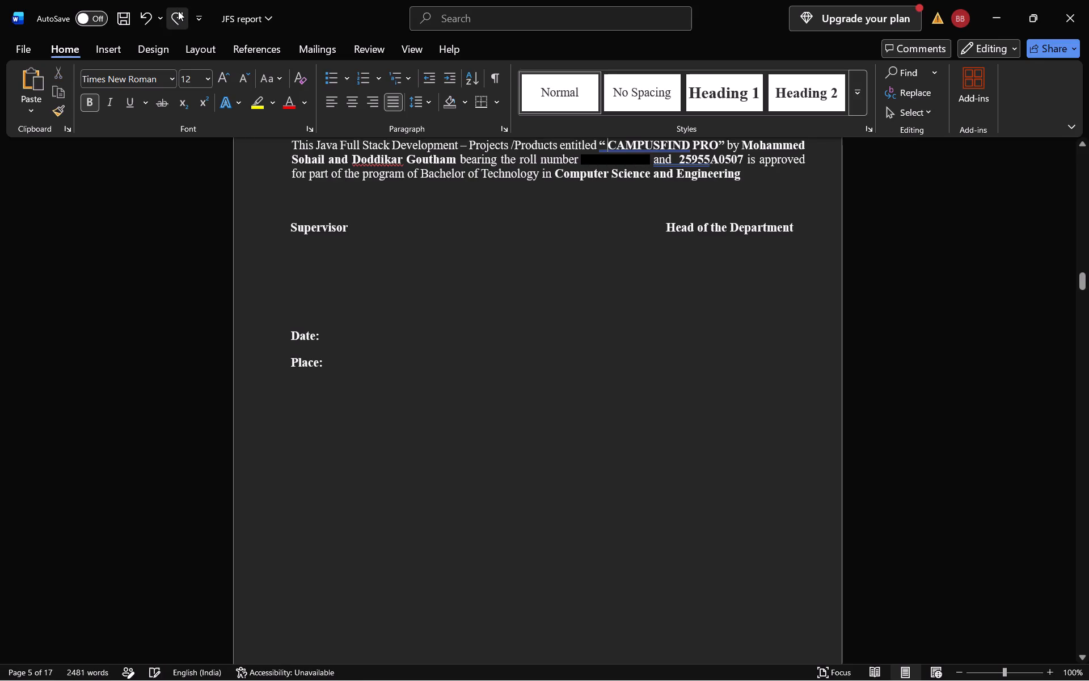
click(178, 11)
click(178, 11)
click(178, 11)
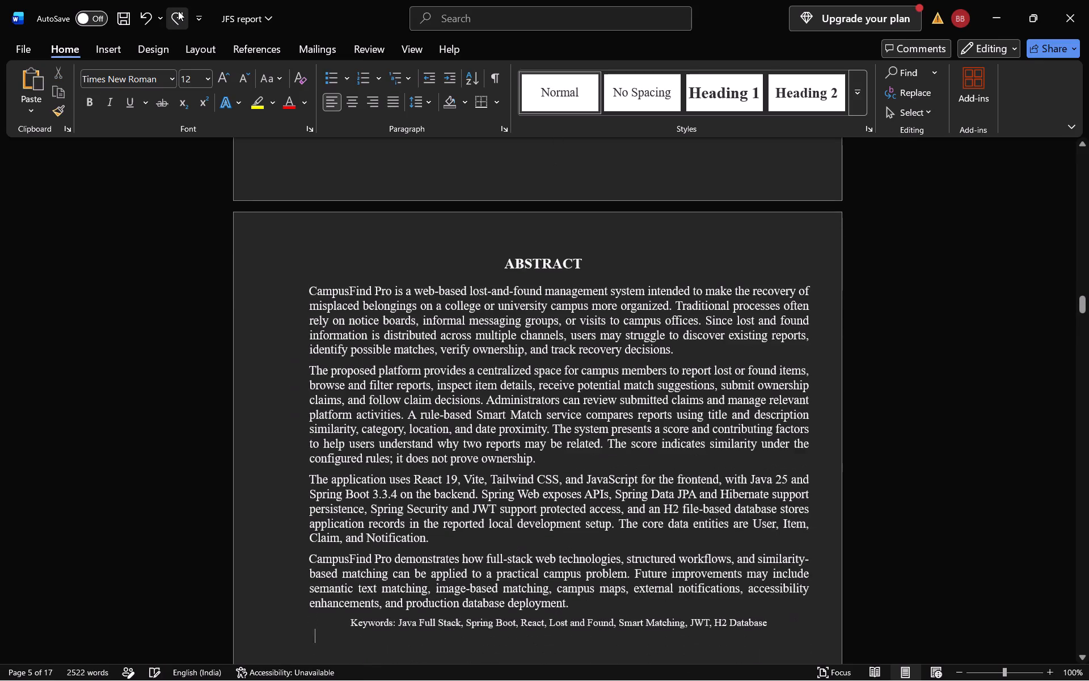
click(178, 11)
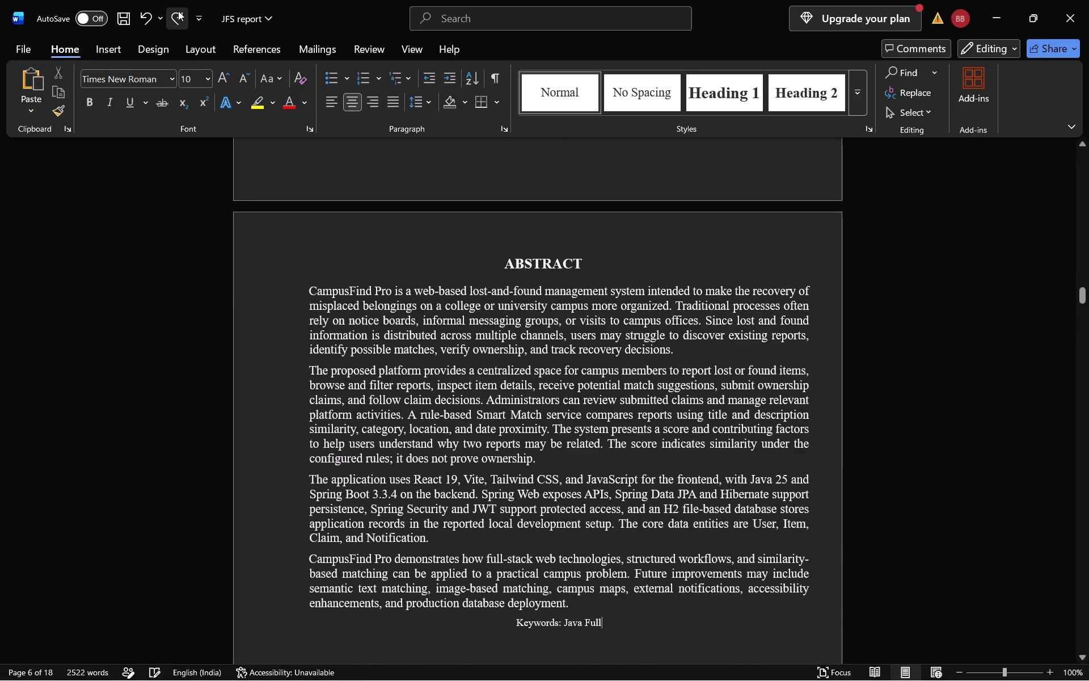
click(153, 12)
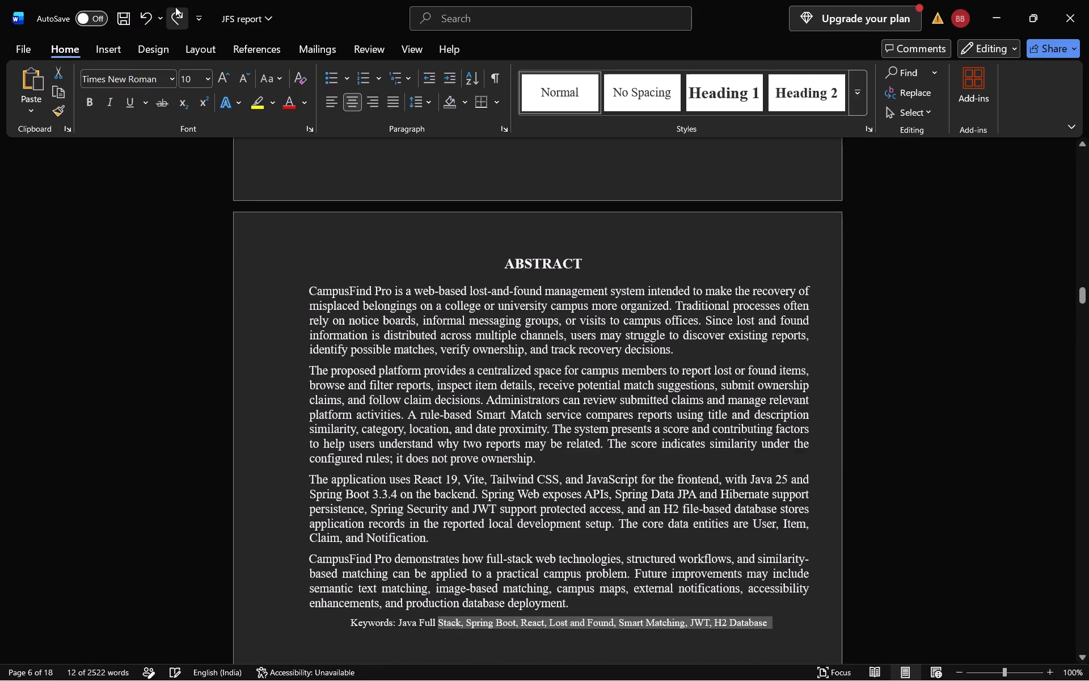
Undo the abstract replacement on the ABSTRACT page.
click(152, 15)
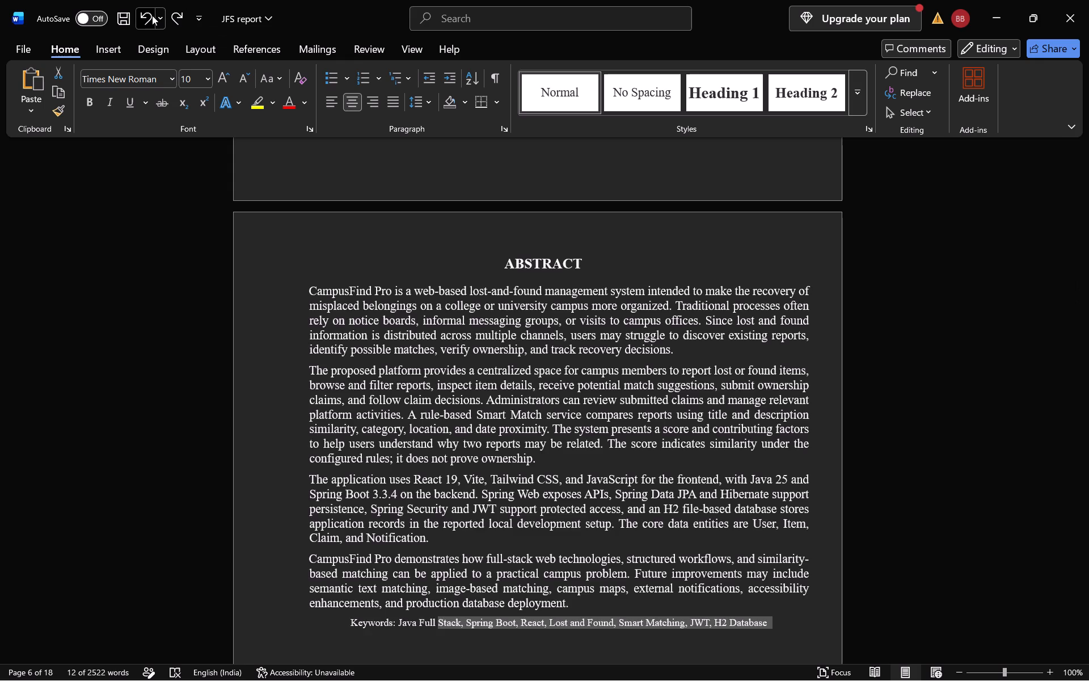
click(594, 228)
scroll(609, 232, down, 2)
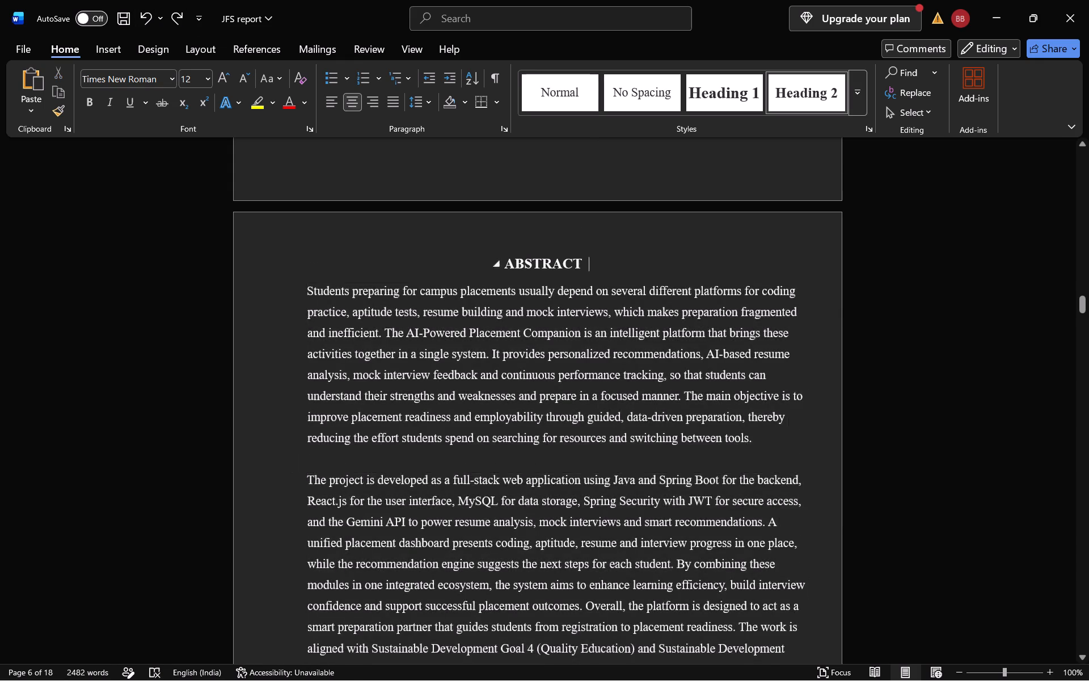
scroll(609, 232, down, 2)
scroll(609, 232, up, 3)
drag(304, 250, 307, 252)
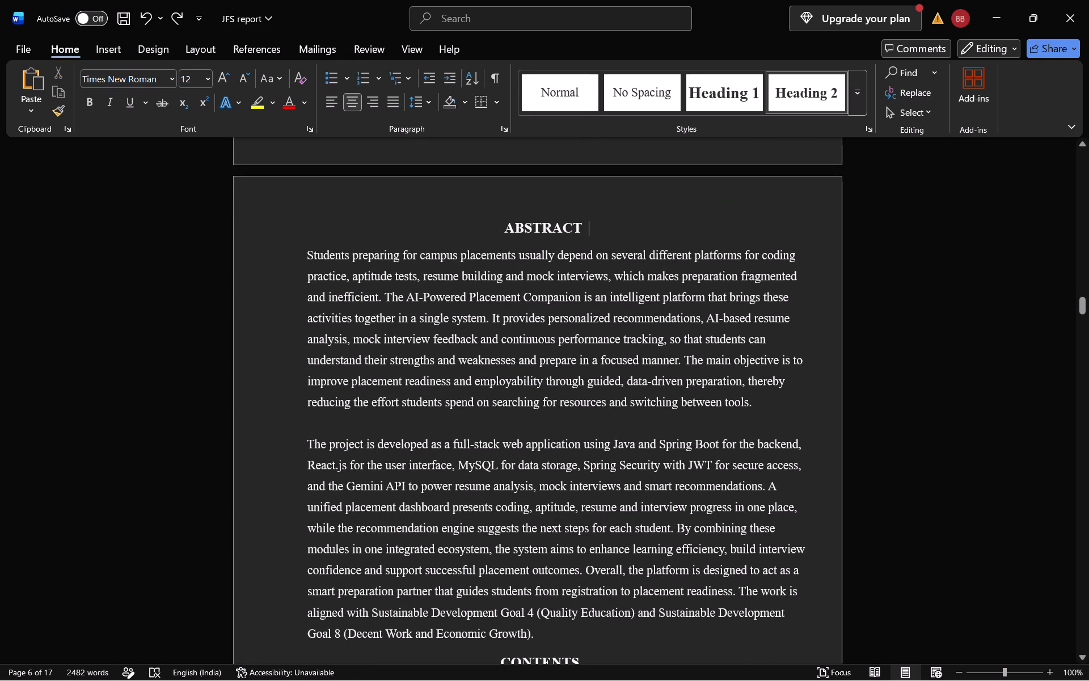
Replace both old AI-Powered Placement Companion abstract paragraphs with the copied CampusFind Pro abstract.
drag(307, 252, 534, 630)
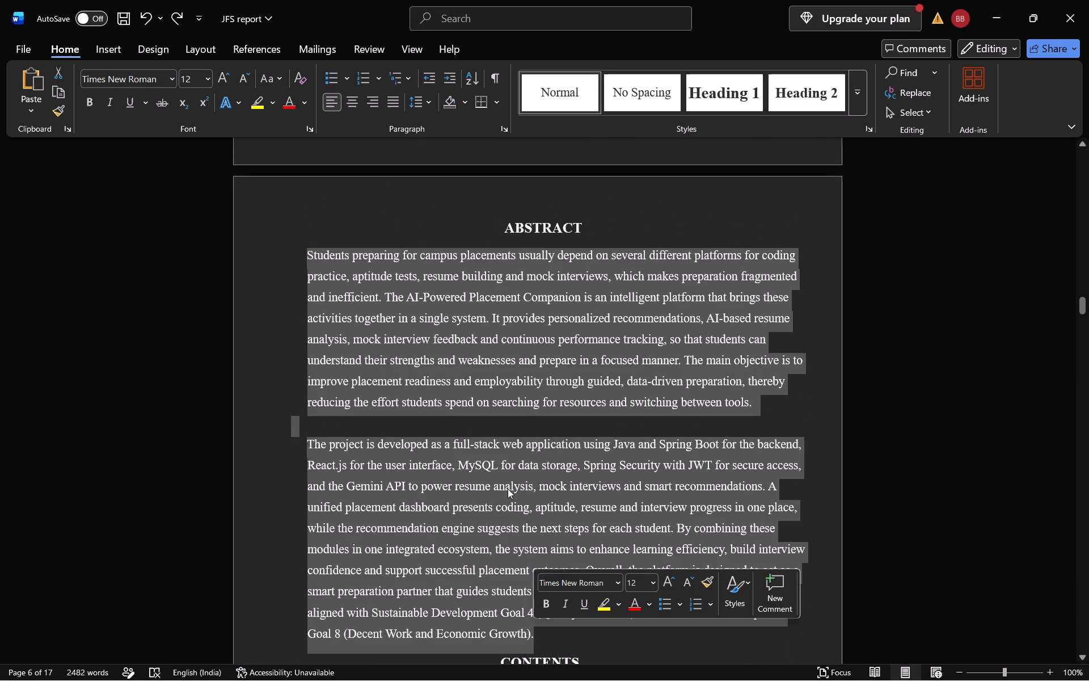
key(ctrl+v)
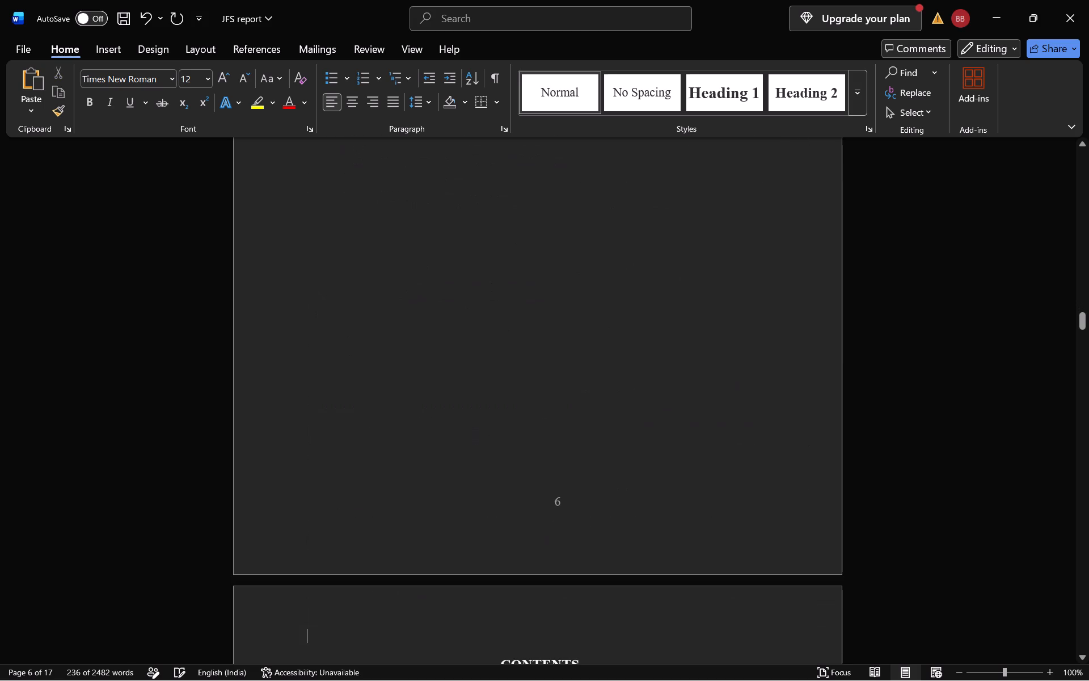
scroll(535, 326, up, 7)
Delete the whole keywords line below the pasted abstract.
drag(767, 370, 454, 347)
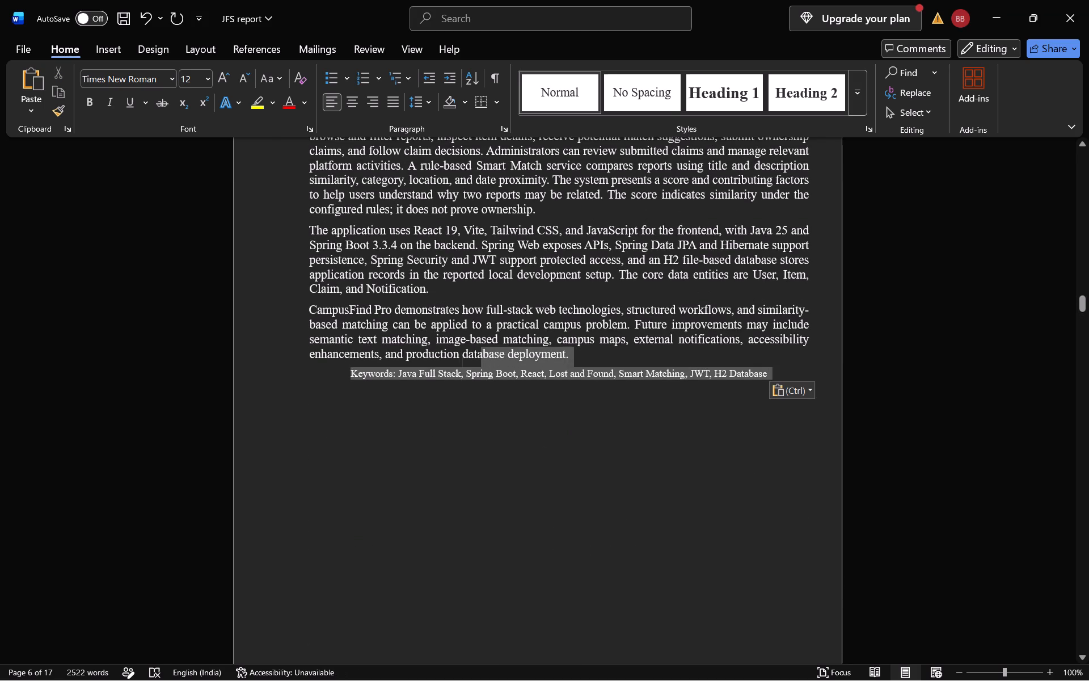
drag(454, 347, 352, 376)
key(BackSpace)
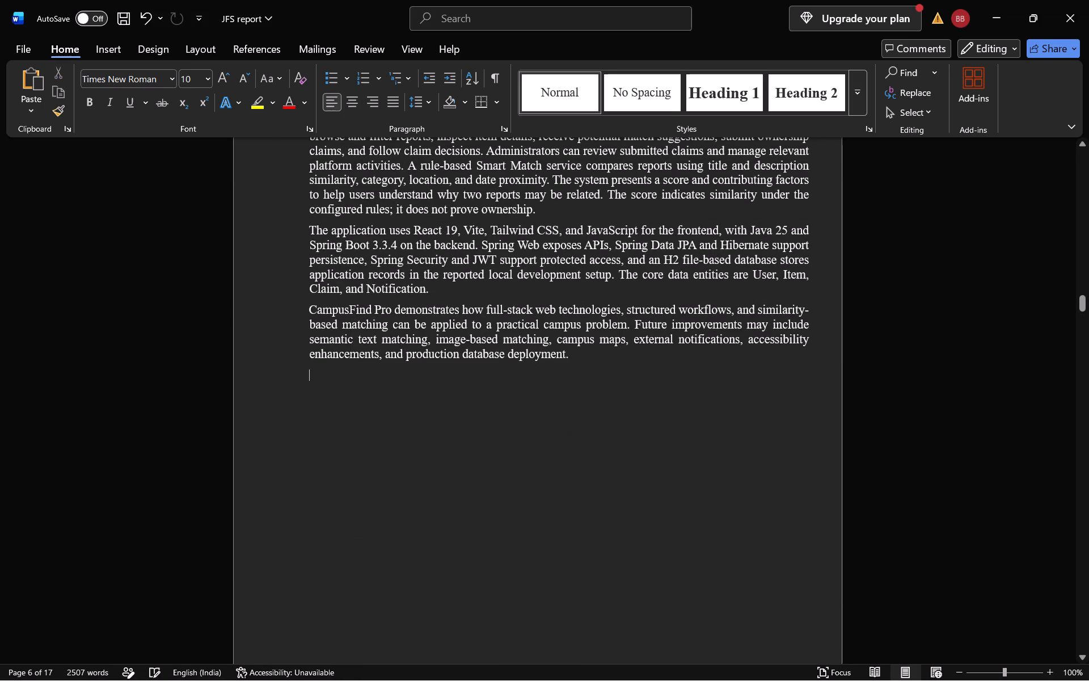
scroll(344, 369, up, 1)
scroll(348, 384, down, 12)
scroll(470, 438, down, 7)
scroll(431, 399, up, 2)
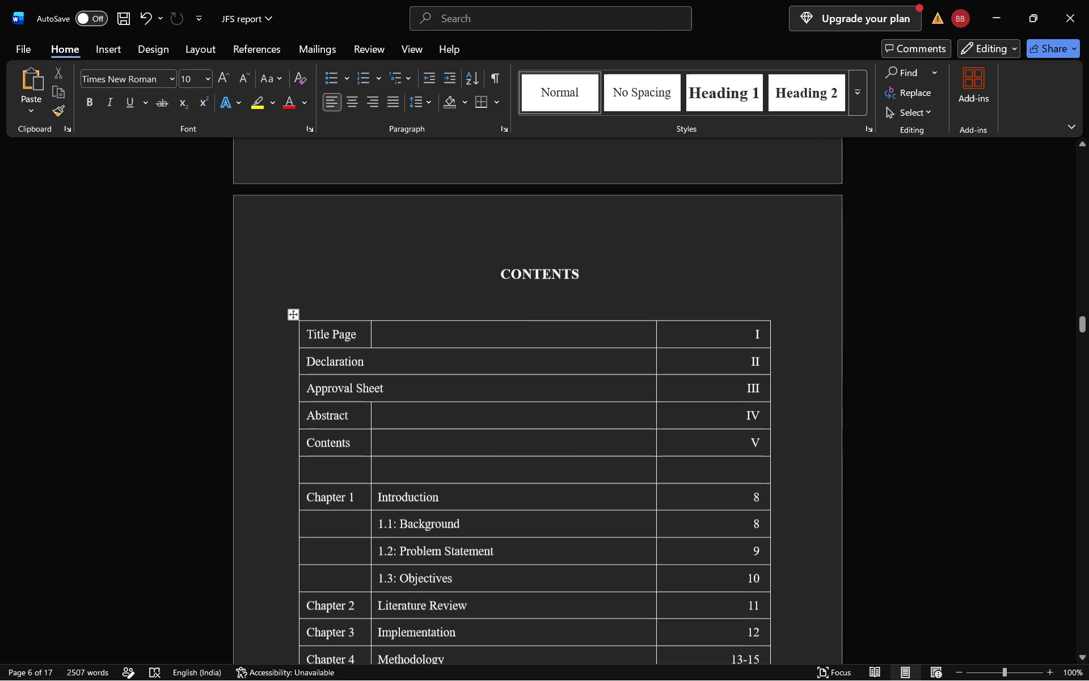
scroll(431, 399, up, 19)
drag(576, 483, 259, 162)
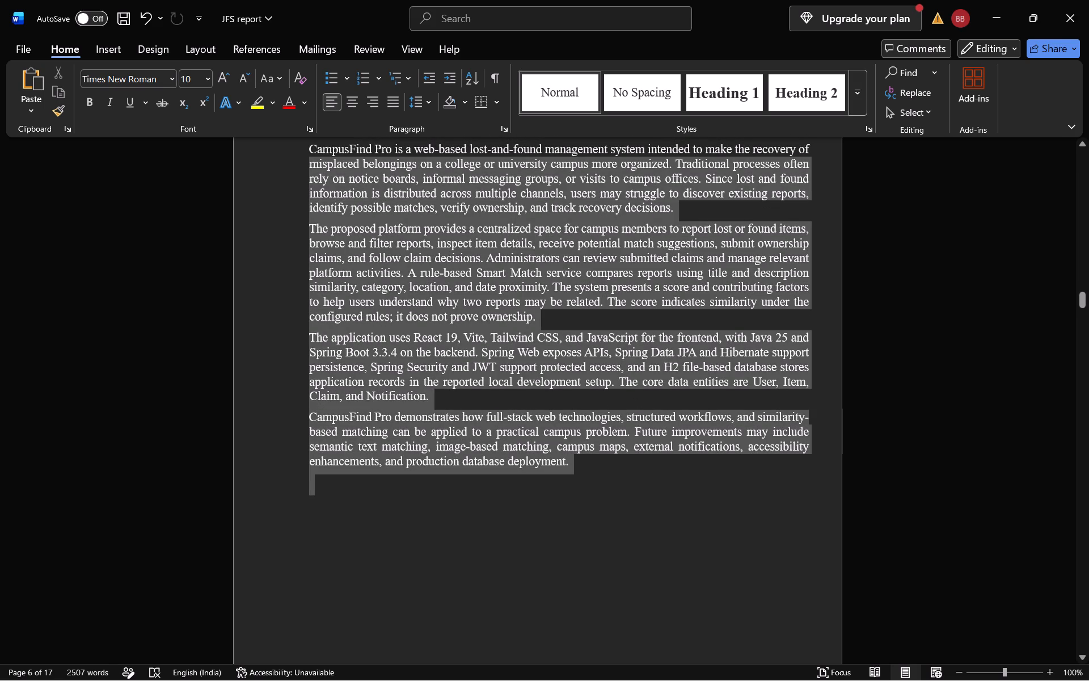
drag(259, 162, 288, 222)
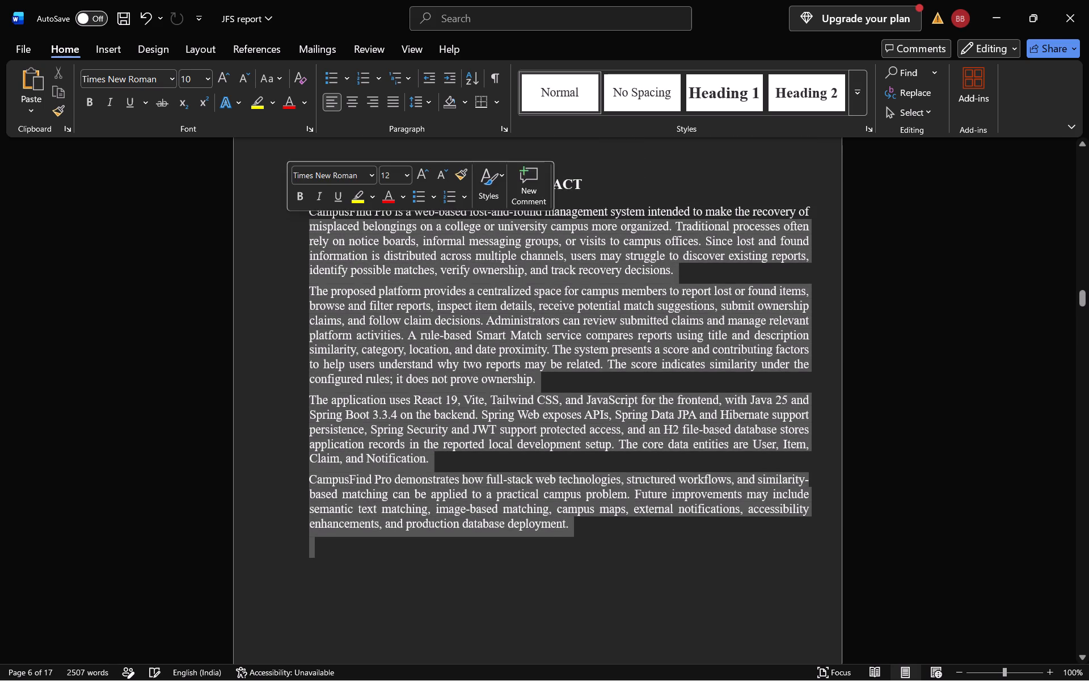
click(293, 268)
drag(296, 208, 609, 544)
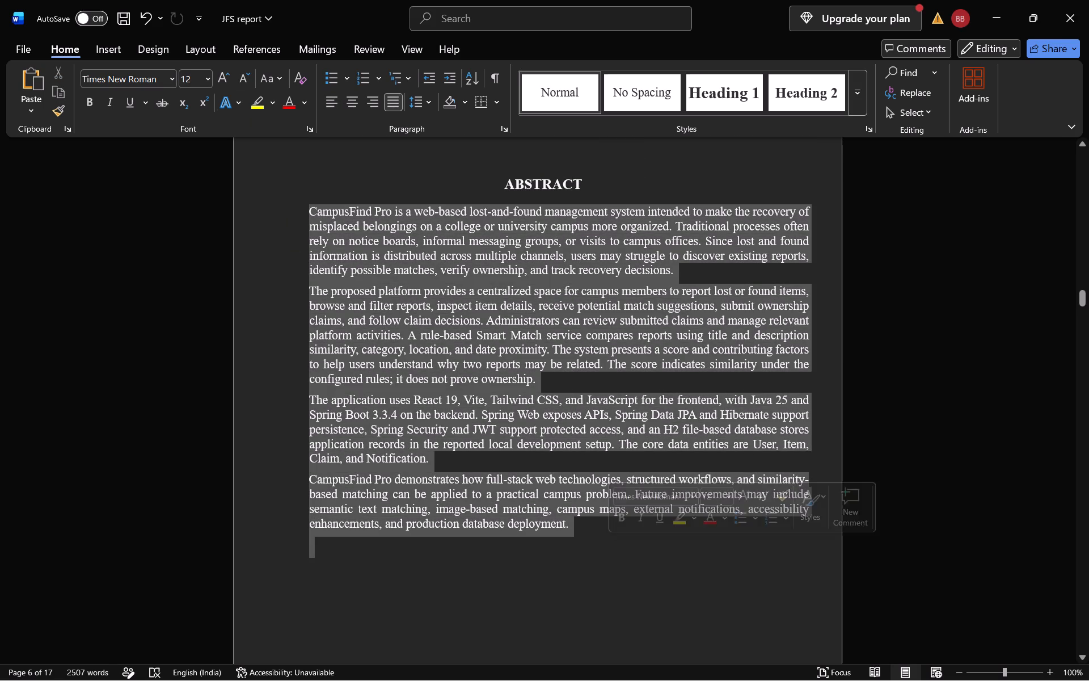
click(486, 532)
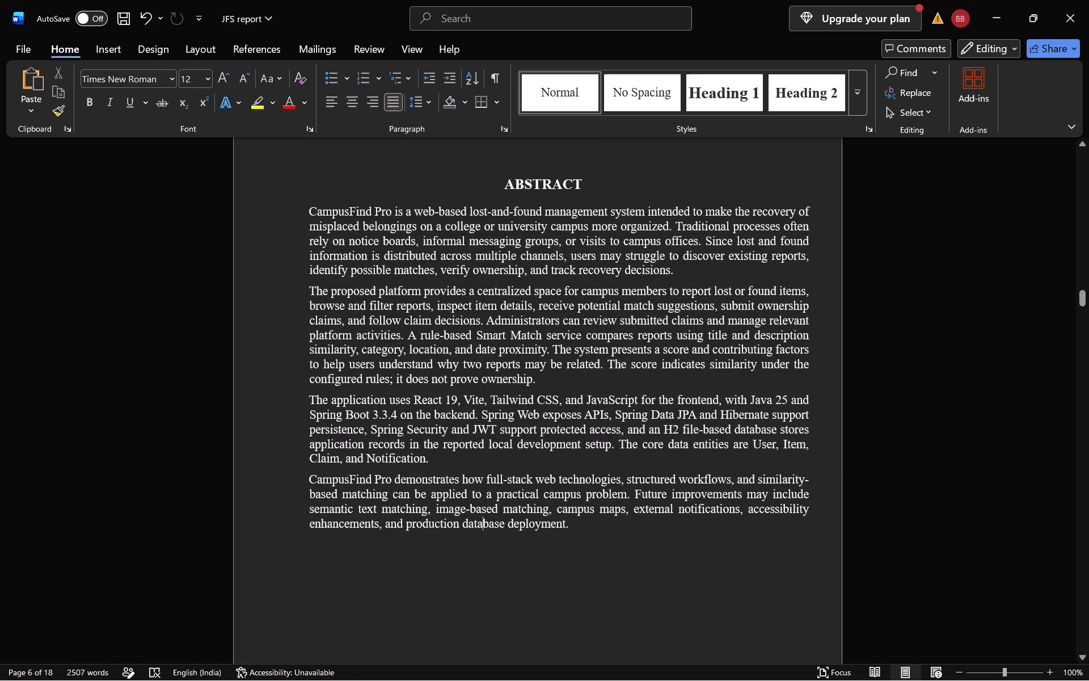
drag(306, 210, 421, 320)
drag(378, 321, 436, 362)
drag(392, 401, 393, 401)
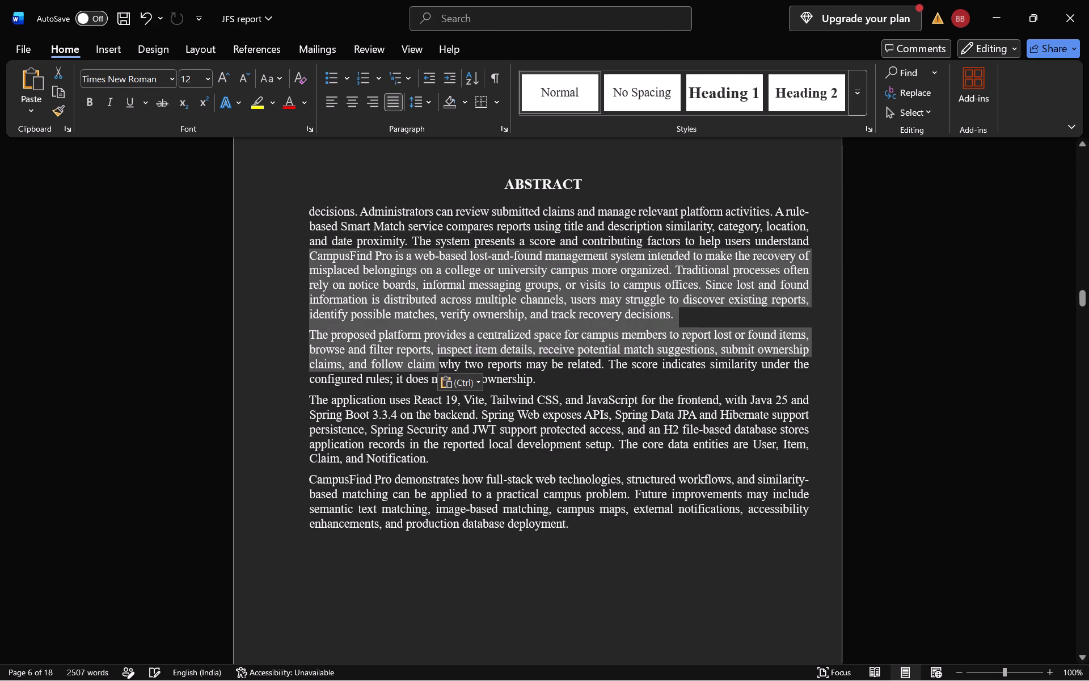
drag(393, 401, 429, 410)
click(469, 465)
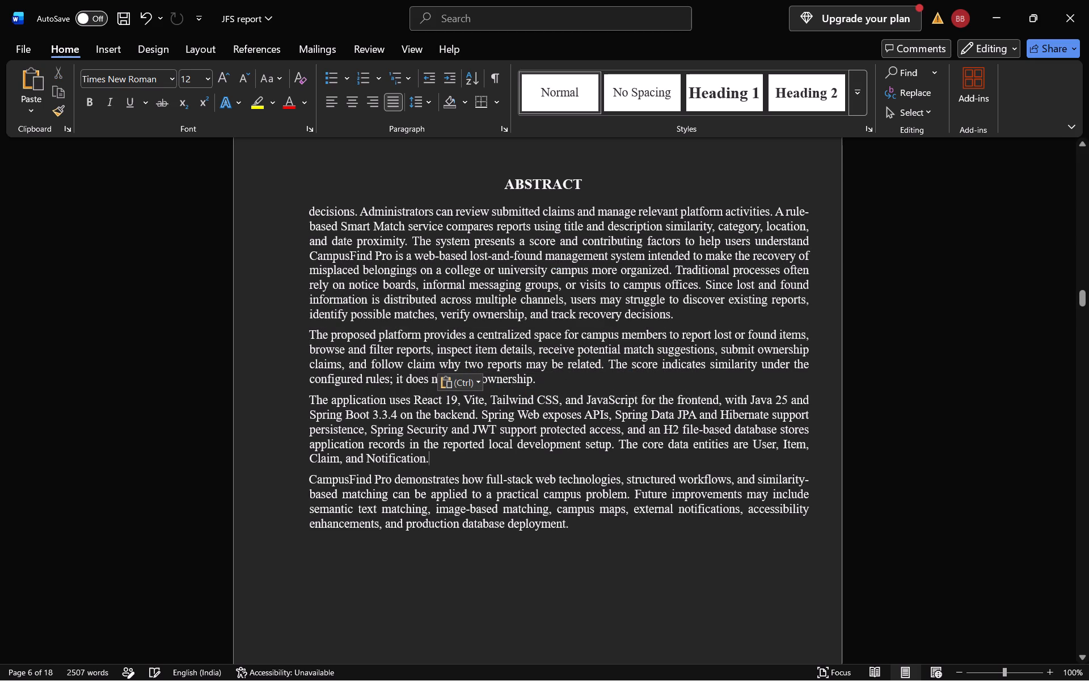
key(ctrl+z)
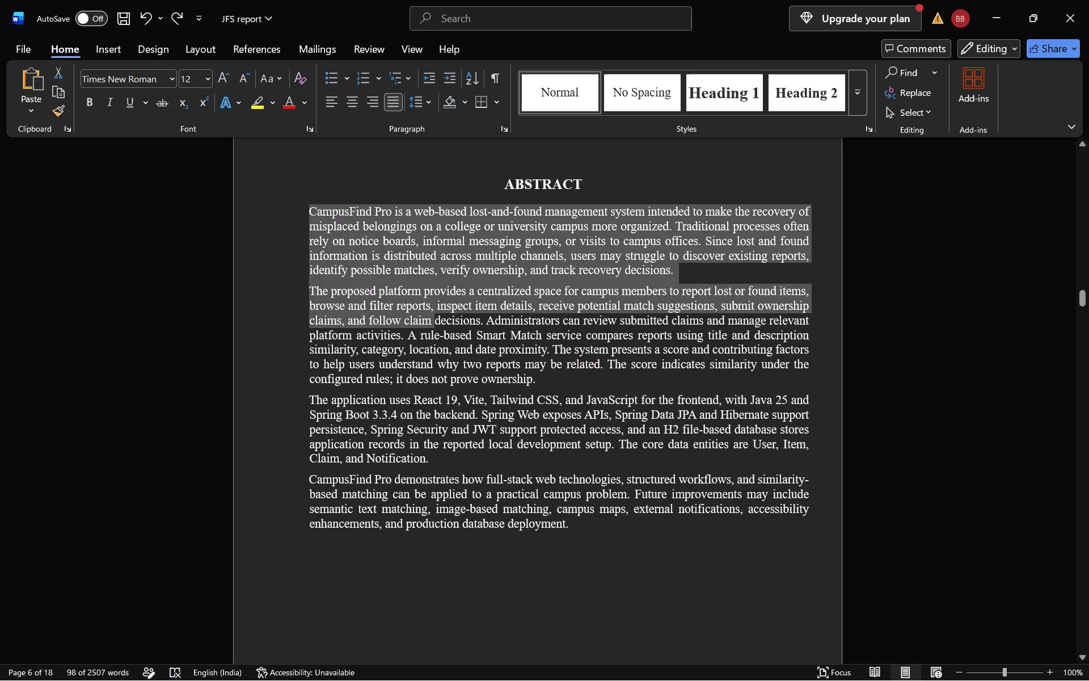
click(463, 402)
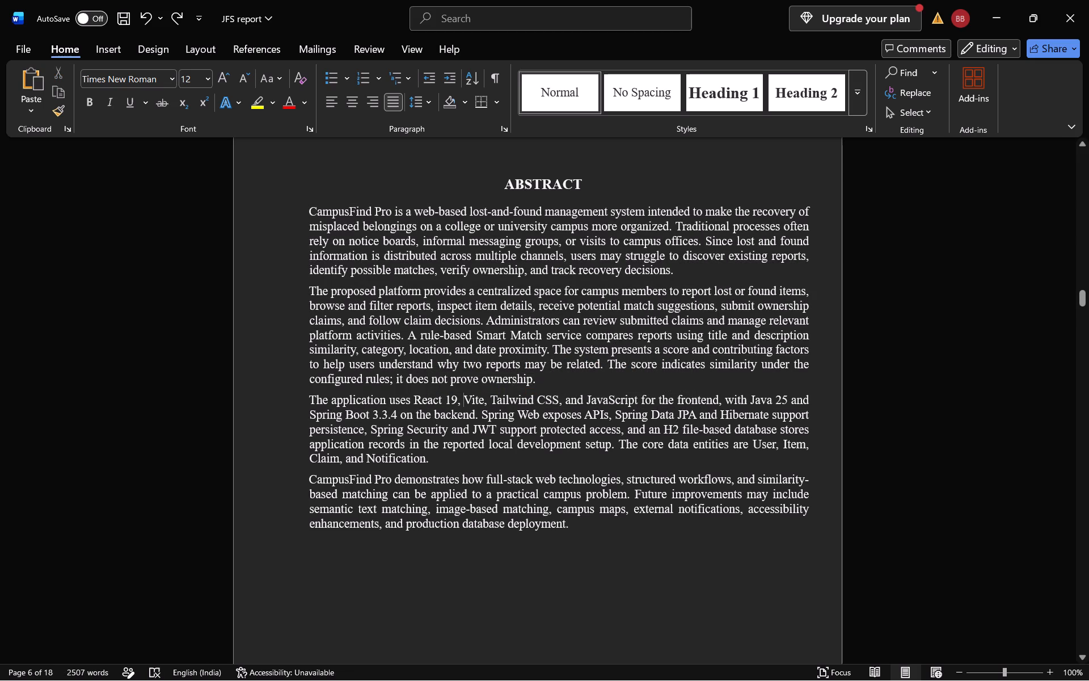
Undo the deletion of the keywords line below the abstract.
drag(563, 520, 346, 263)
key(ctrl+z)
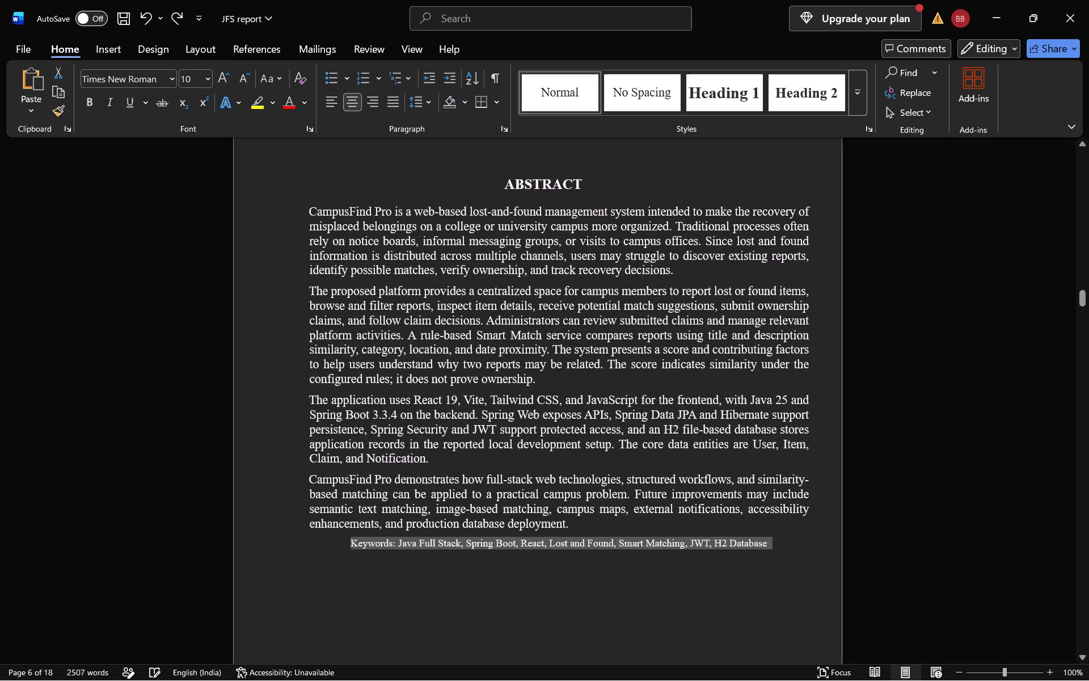
Set the font size of all abstract paragraphs and the keywords line to 12.
click(586, 533)
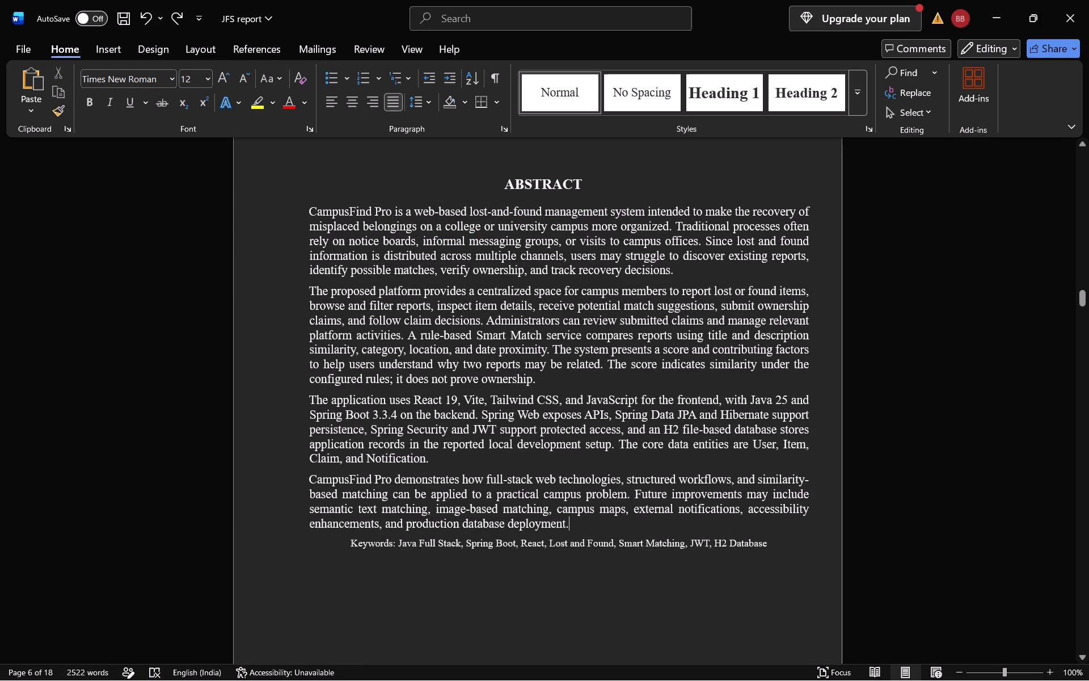
drag(784, 552, 311, 218)
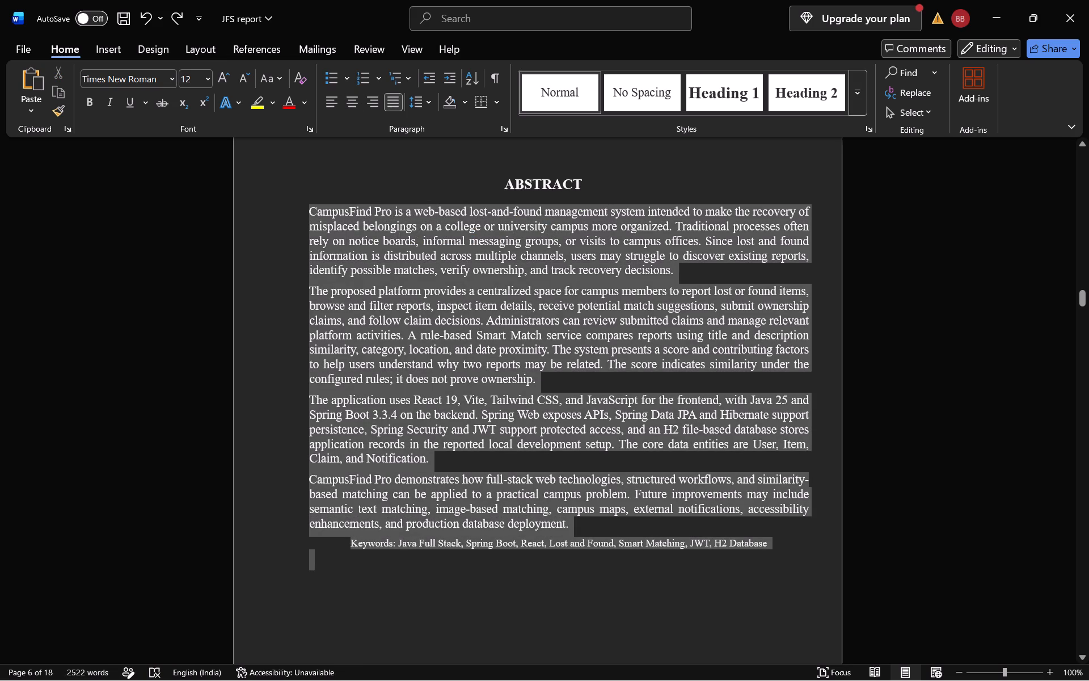
drag(311, 218, 306, 212)
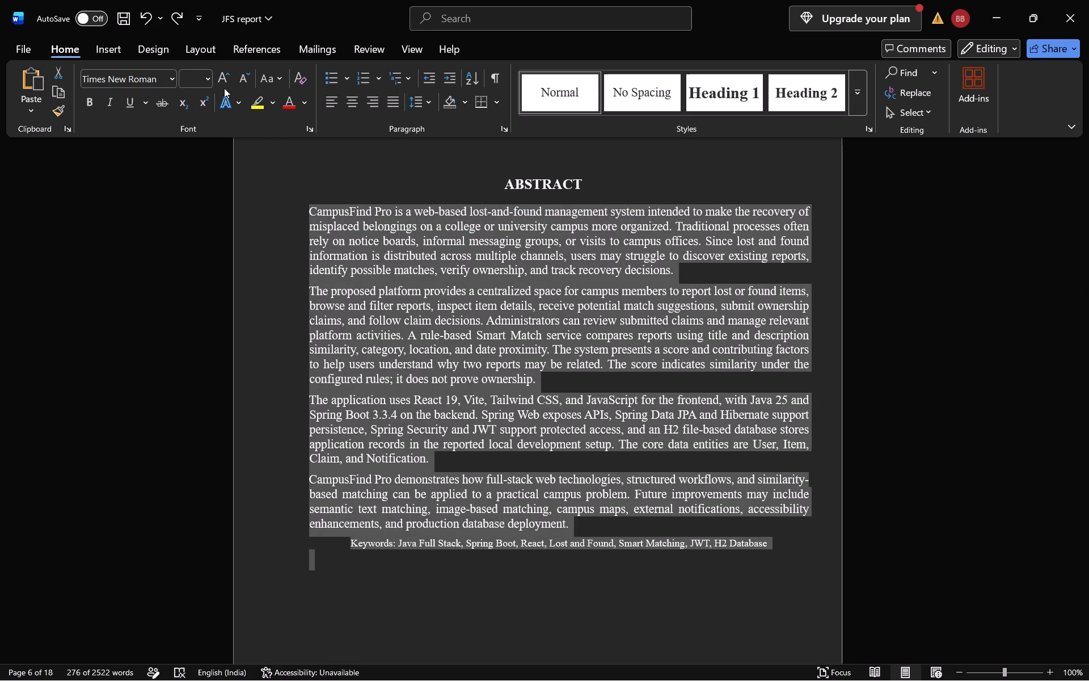
click(209, 80)
click(200, 178)
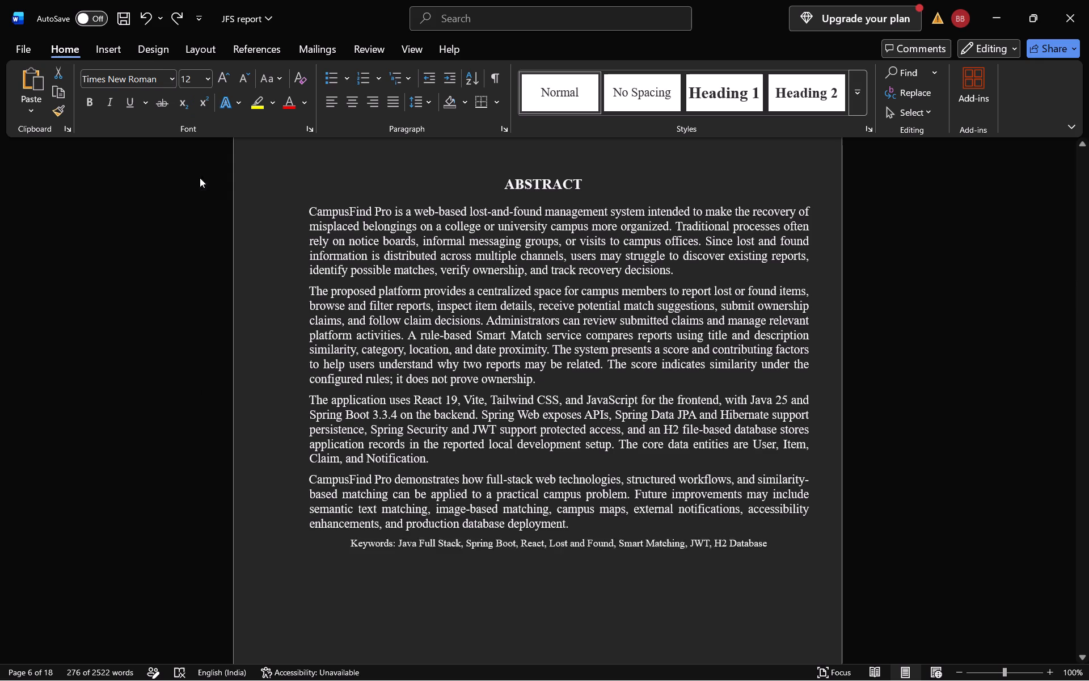
Delete the keywords line below the last abstract paragraph.
click(796, 579)
drag(813, 545, 262, 449)
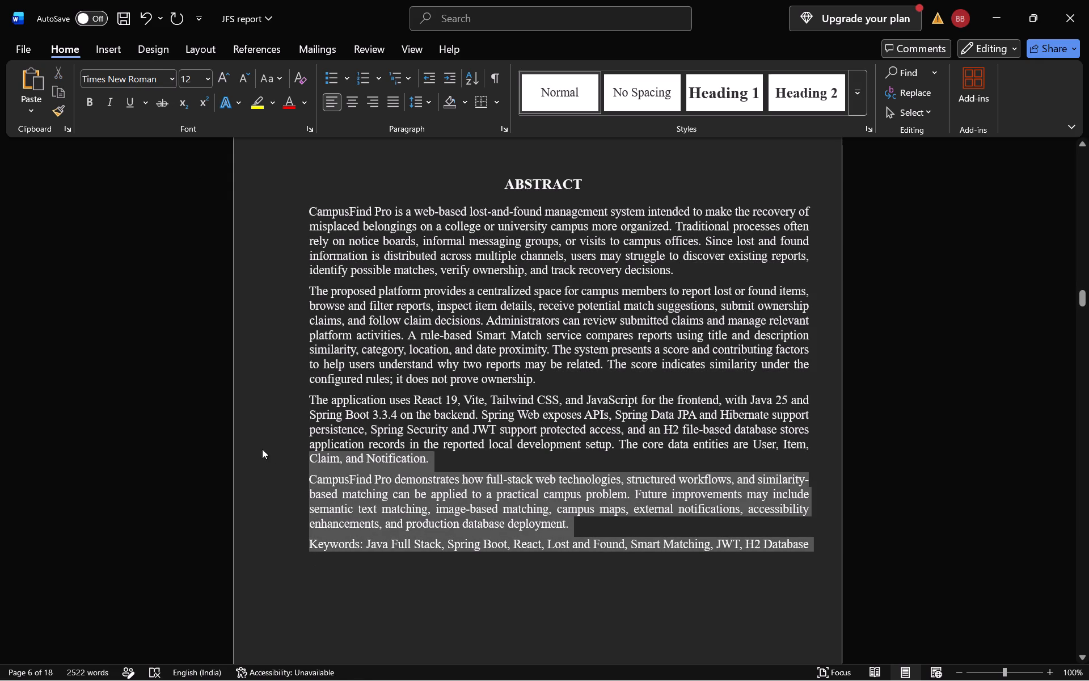
drag(262, 449, 226, 549)
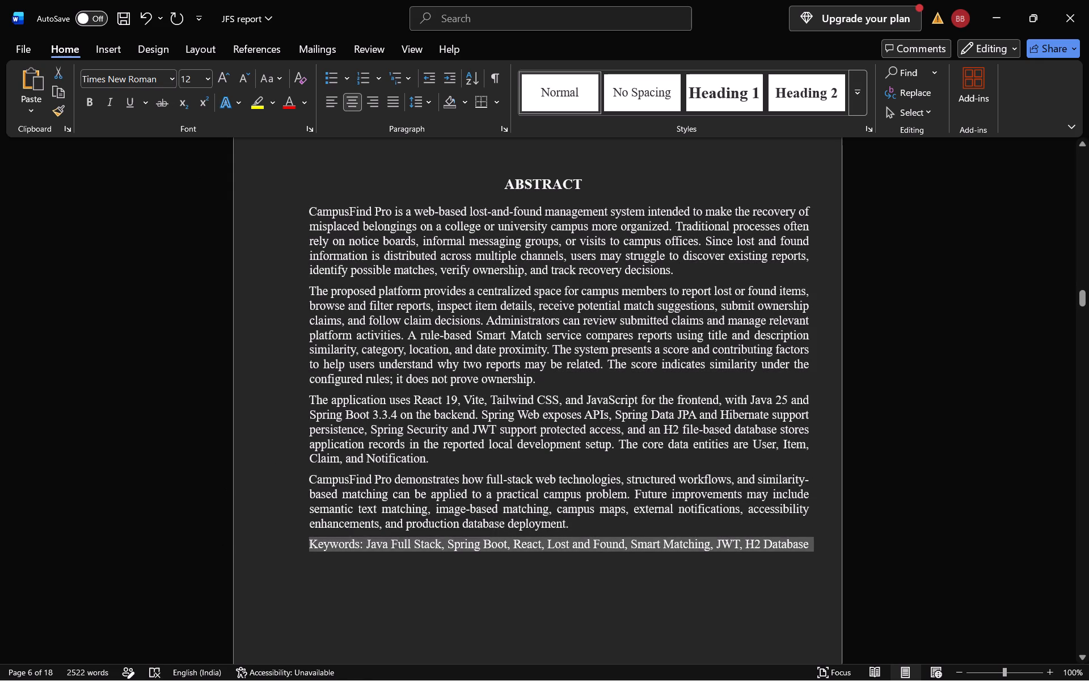
key(BackSpace)
scroll(552, 503, down, 3)
scroll(534, 493, up, 3)
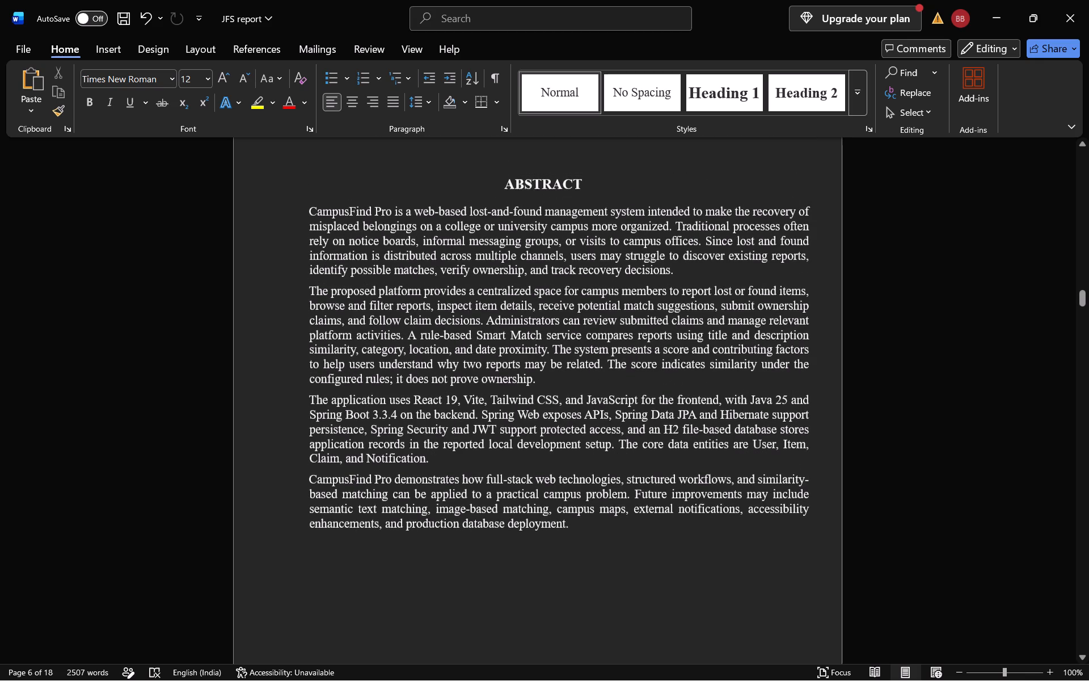
Set the line spacing of all four abstract paragraphs to 1.15.
drag(581, 528, 305, 203)
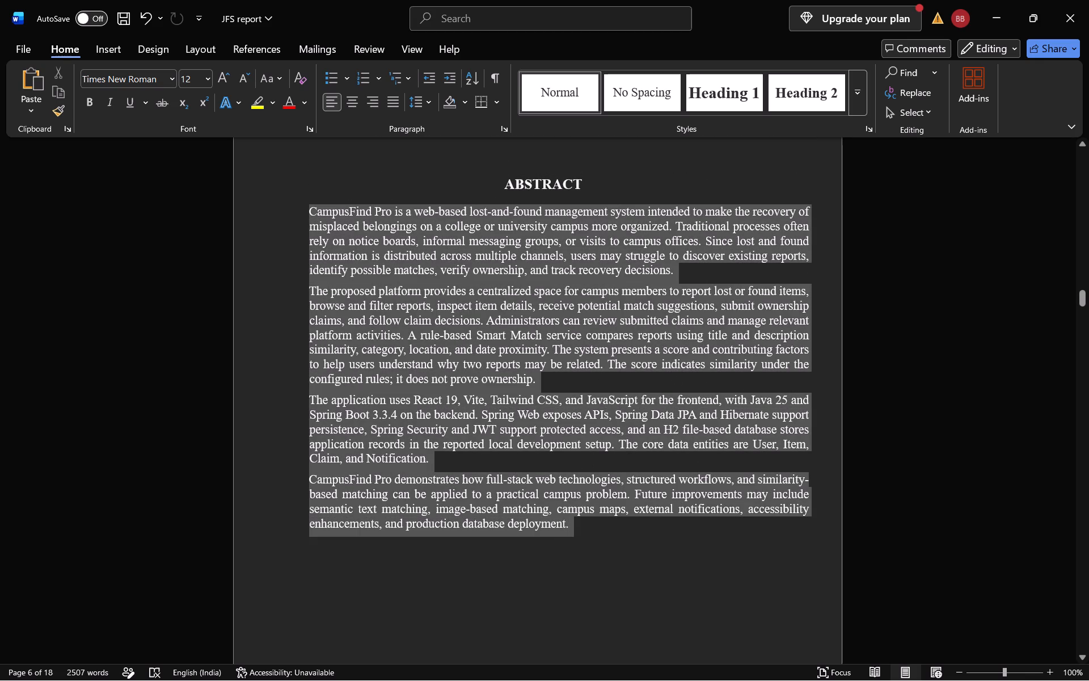
drag(305, 203, 306, 218)
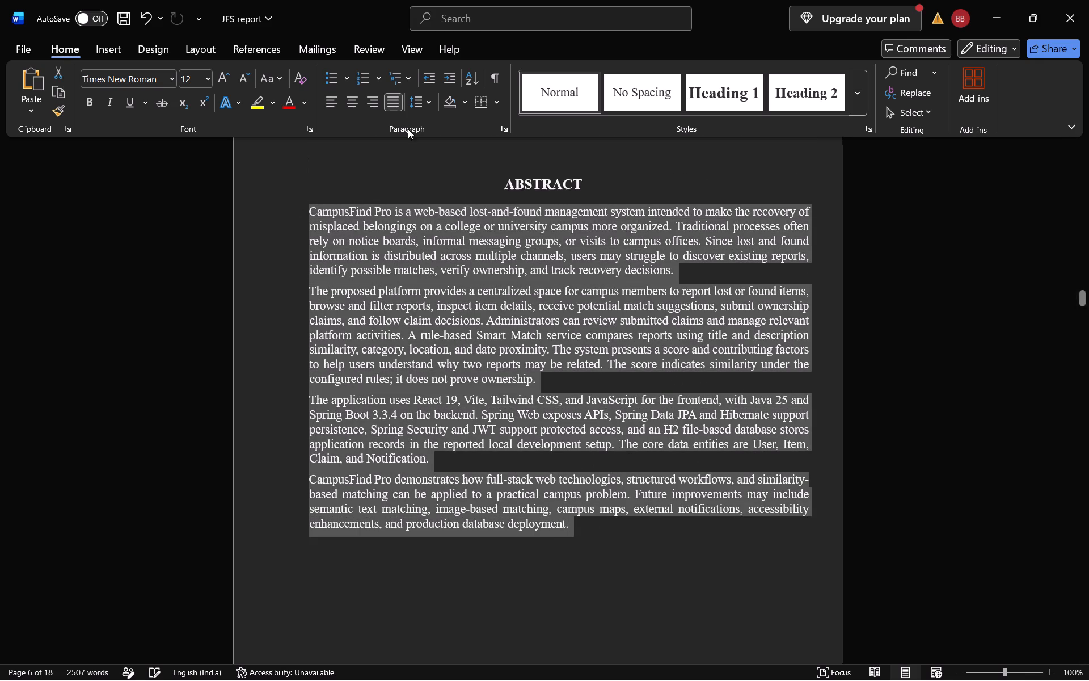
click(434, 101)
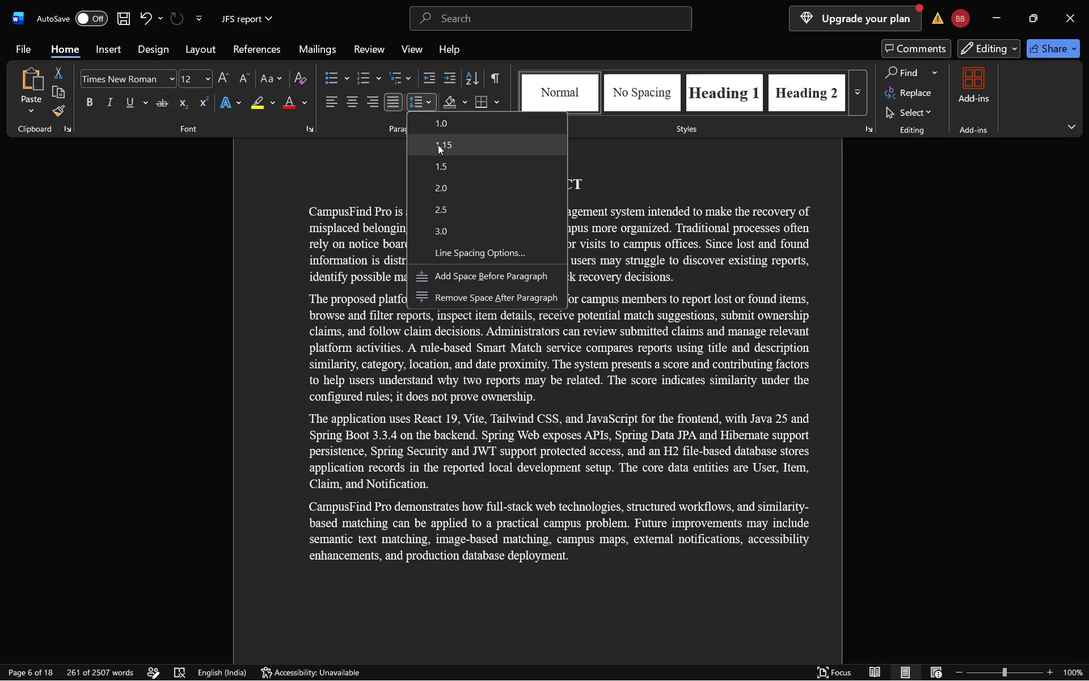
click(438, 145)
click(724, 648)
Add an empty row below the References row at the end of the contents table.
scroll(677, 525, down, 12)
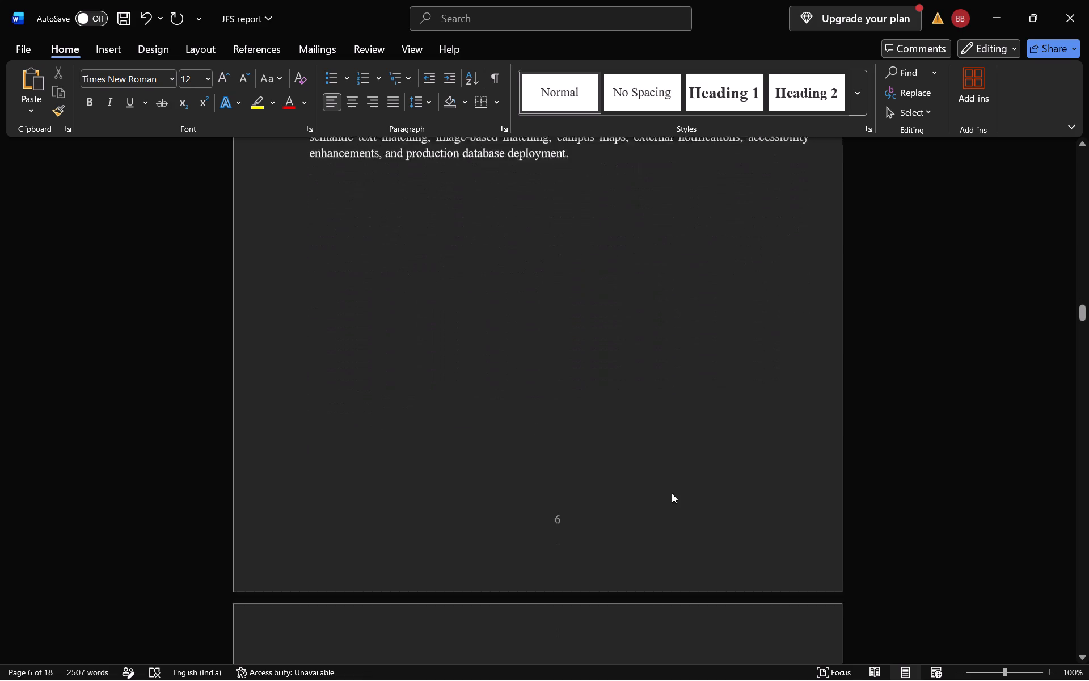
scroll(672, 493, down, 8)
scroll(666, 491, down, 20)
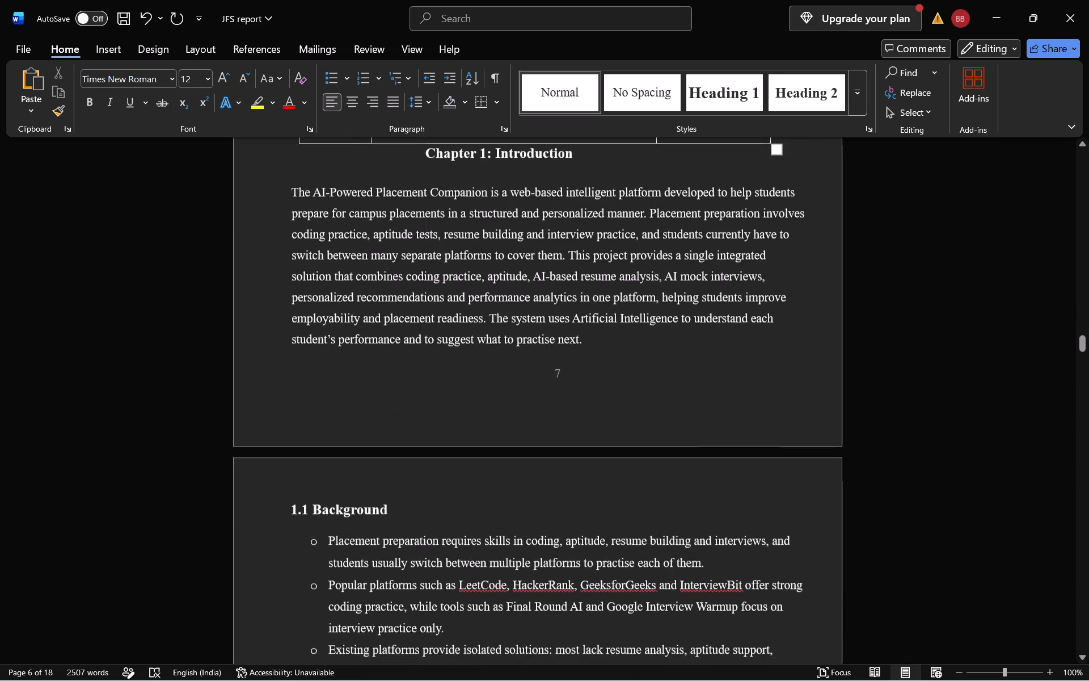
scroll(645, 464, up, 2)
click(796, 192)
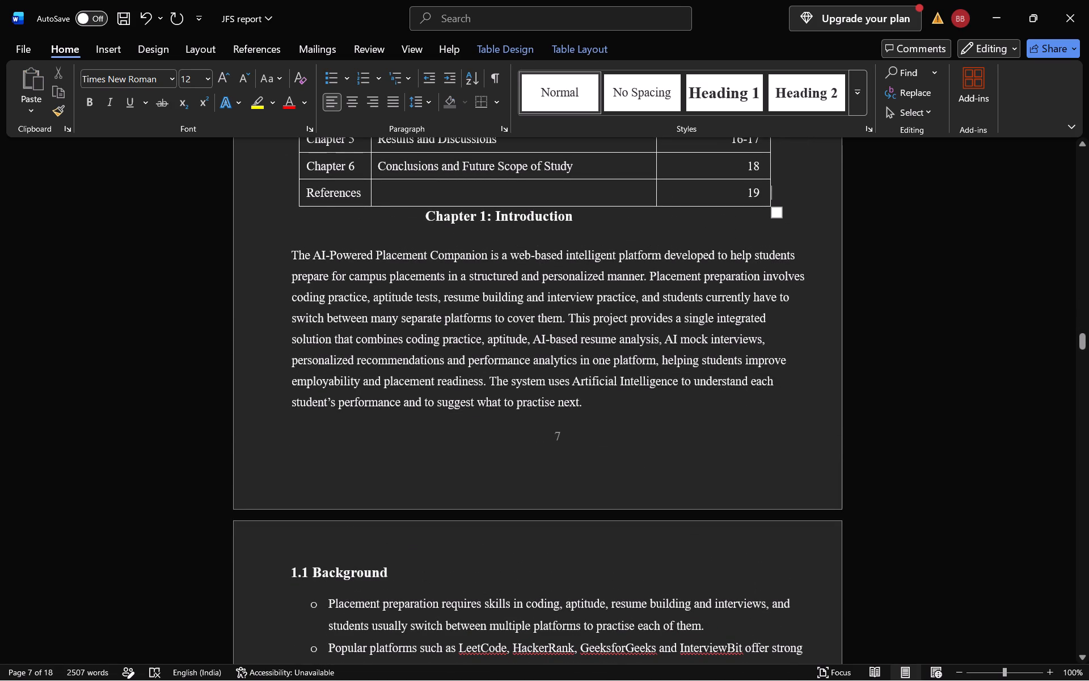
key(Return)
key(Return)
key(Return)
key(BackSpace)
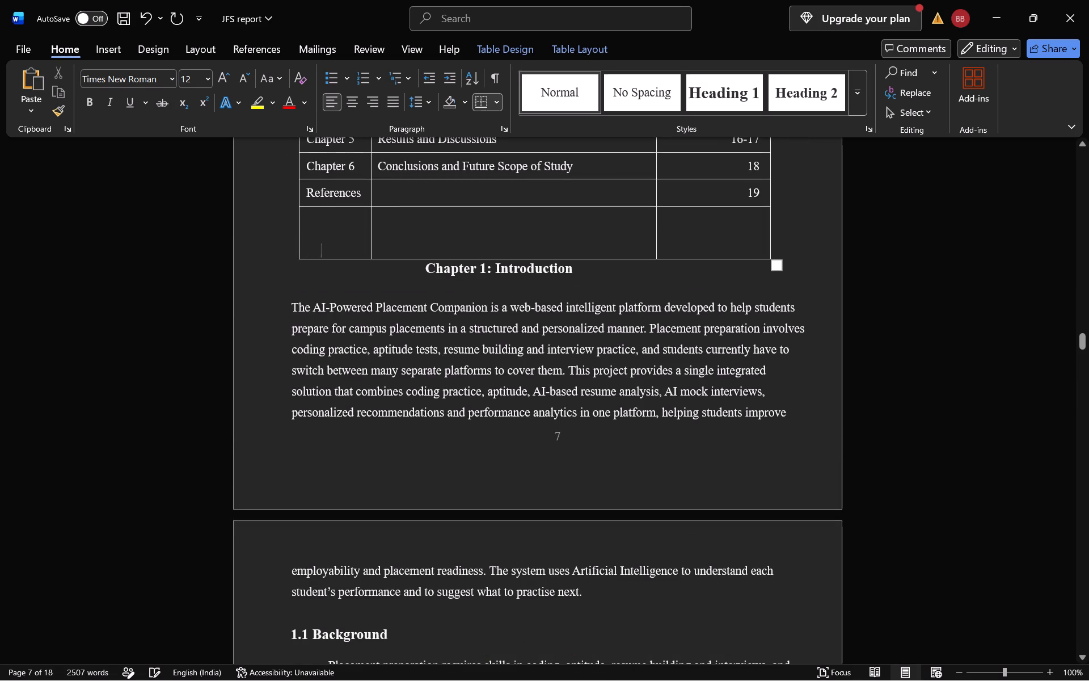
key(BackSpace)
Insert blank lines above the Chapter 1: Introduction heading to push it onto the next page.
click(392, 265)
key(Return)
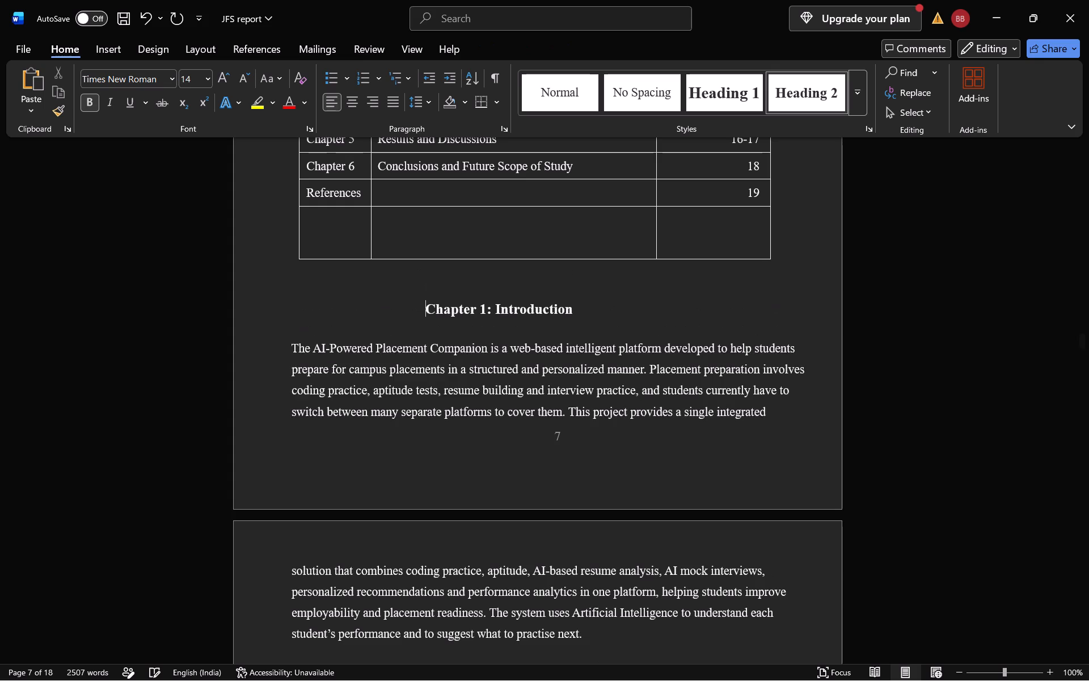
key(Return)
key(Return)
key(Return)
key(BackSpace)
key(BackSpace)
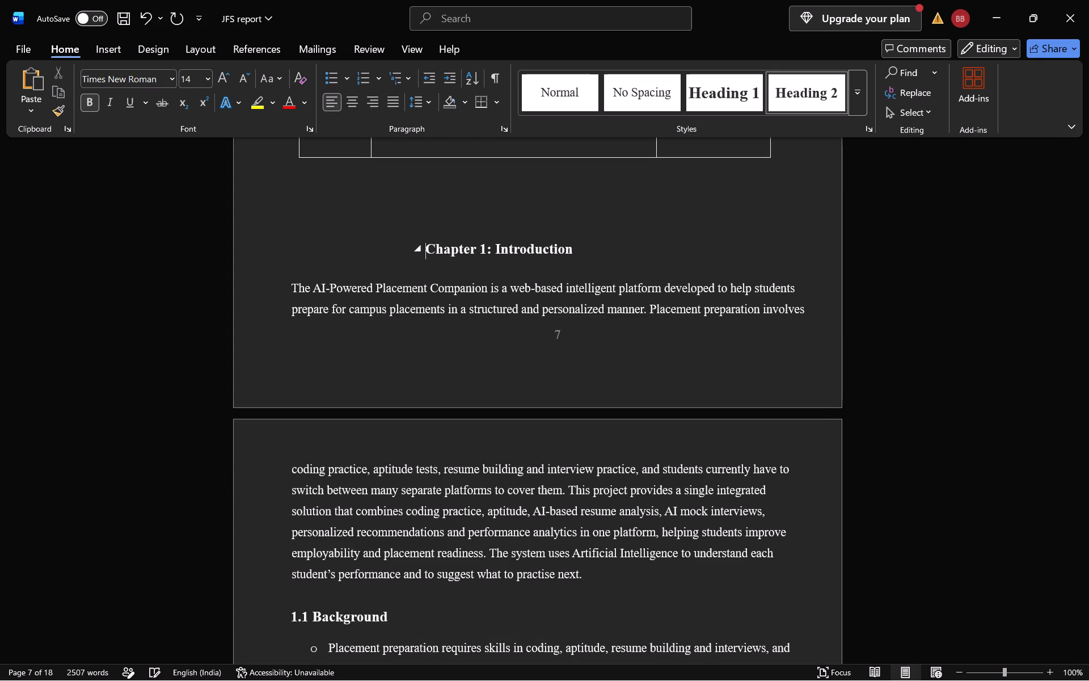
key(Return)
scroll(436, 275, down, 5)
Delete the surplus blank lines above the Chapter 1: Introduction heading.
drag(413, 342, 408, 333)
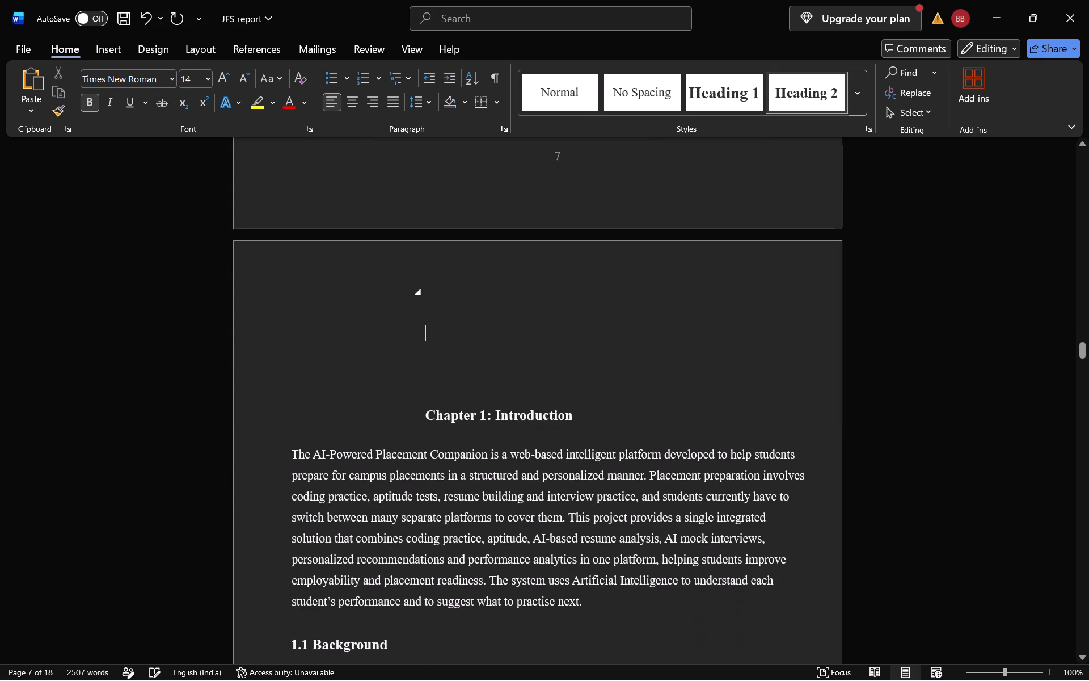
drag(440, 369, 384, 279)
key(BackSpace)
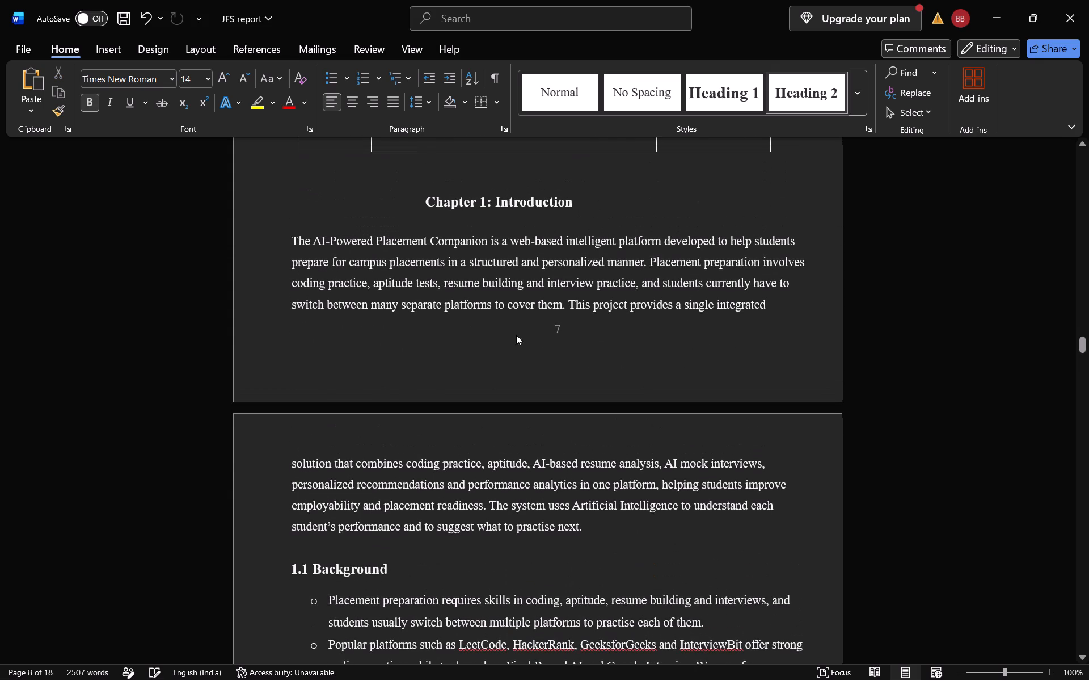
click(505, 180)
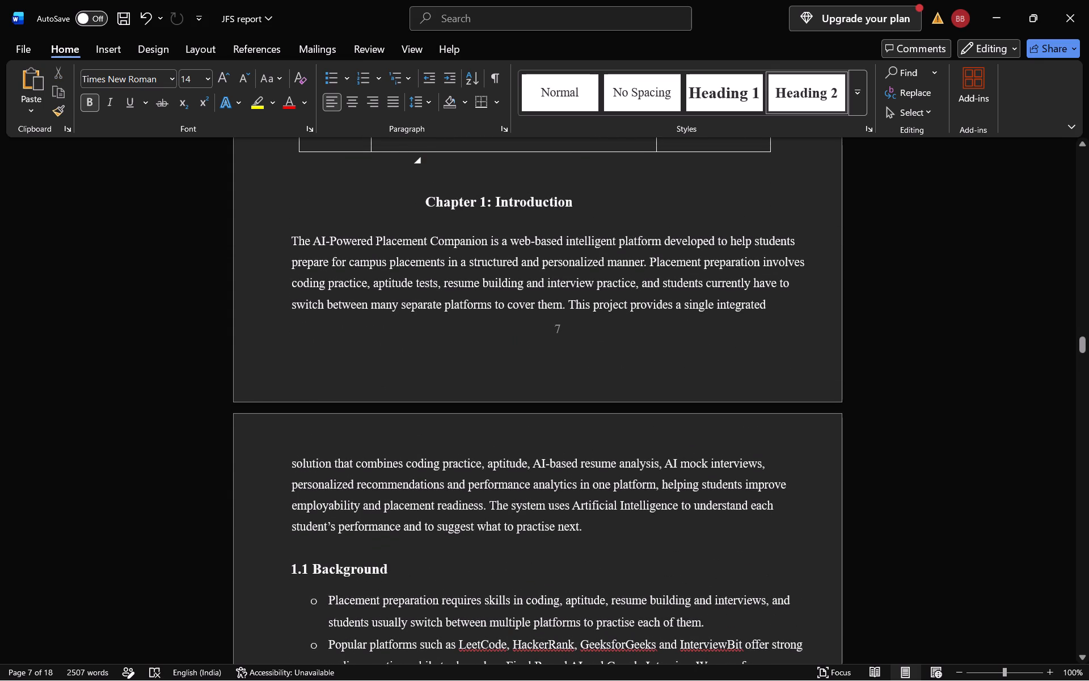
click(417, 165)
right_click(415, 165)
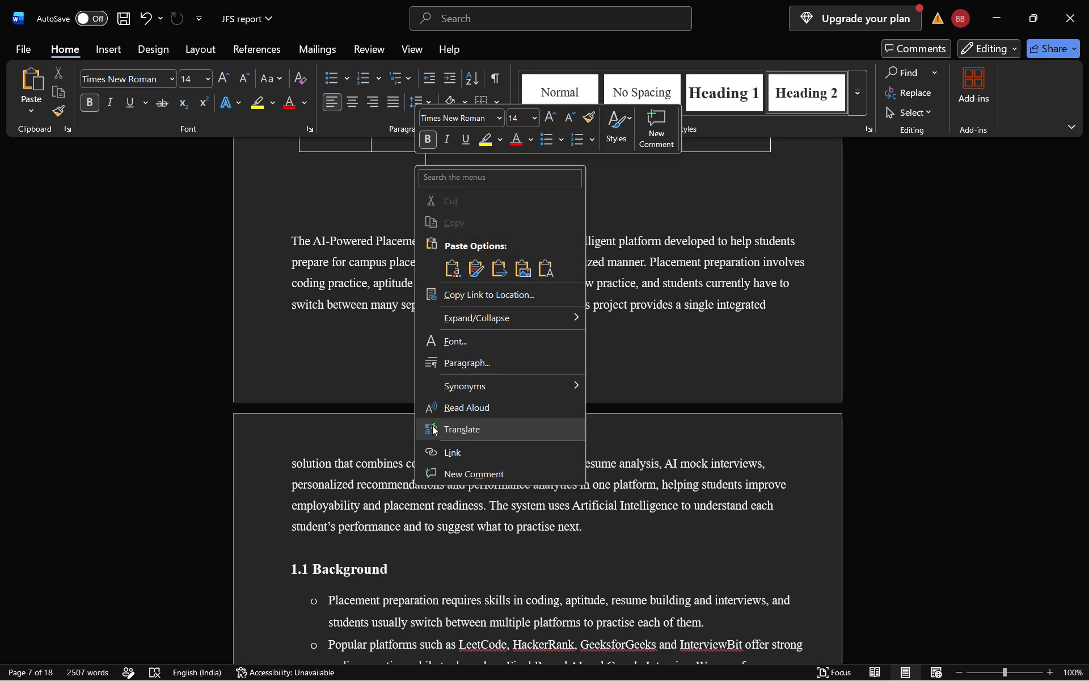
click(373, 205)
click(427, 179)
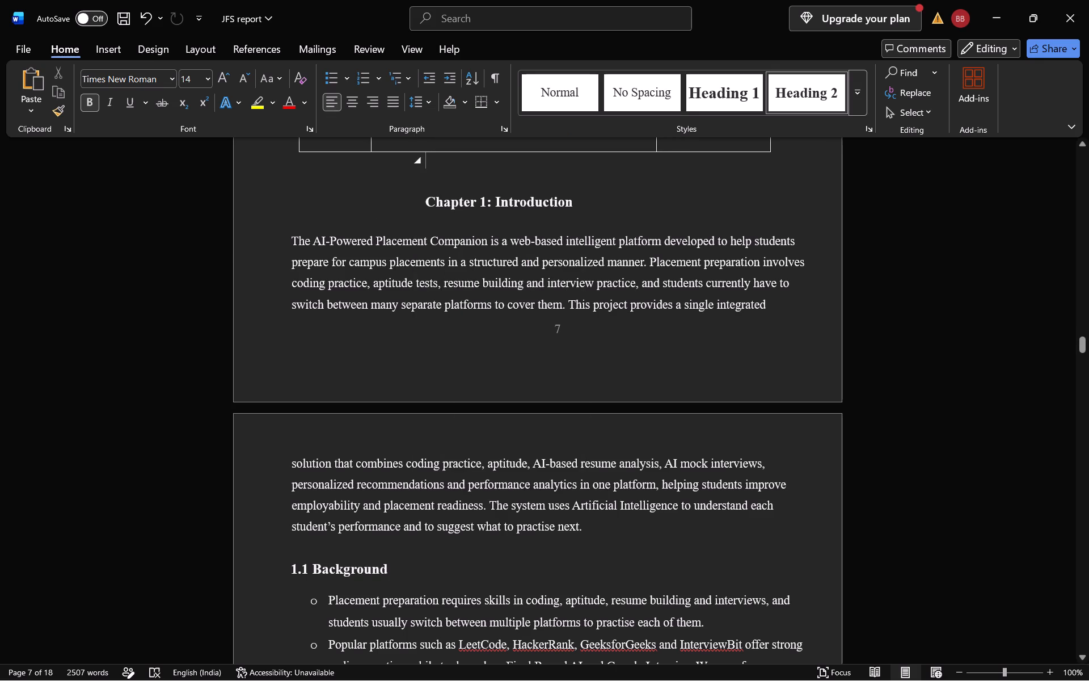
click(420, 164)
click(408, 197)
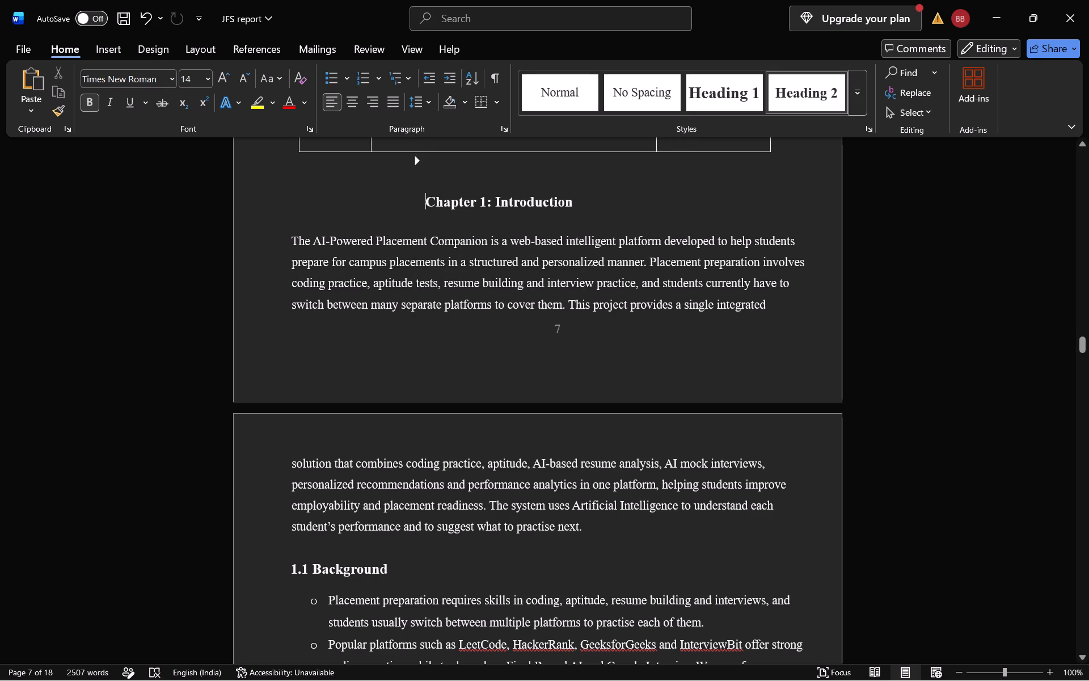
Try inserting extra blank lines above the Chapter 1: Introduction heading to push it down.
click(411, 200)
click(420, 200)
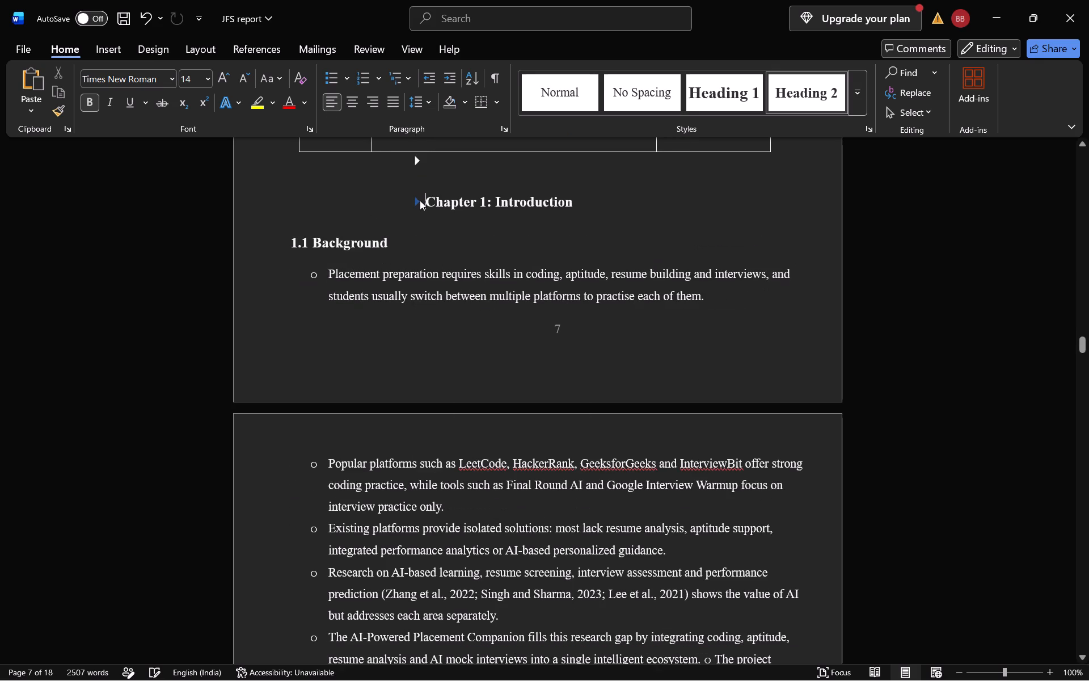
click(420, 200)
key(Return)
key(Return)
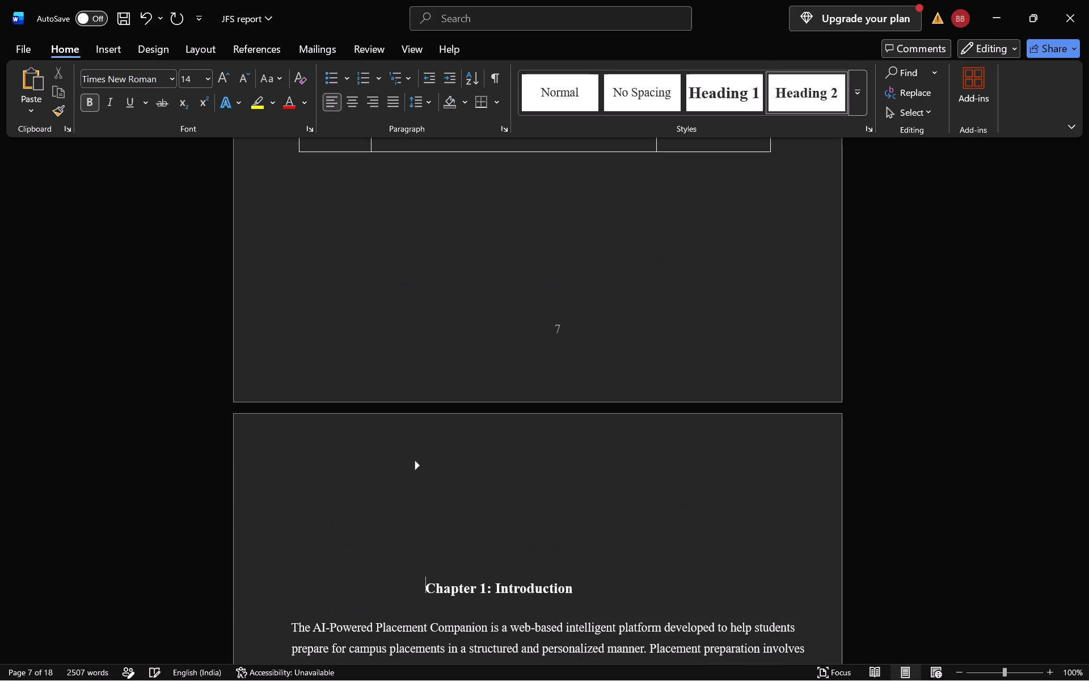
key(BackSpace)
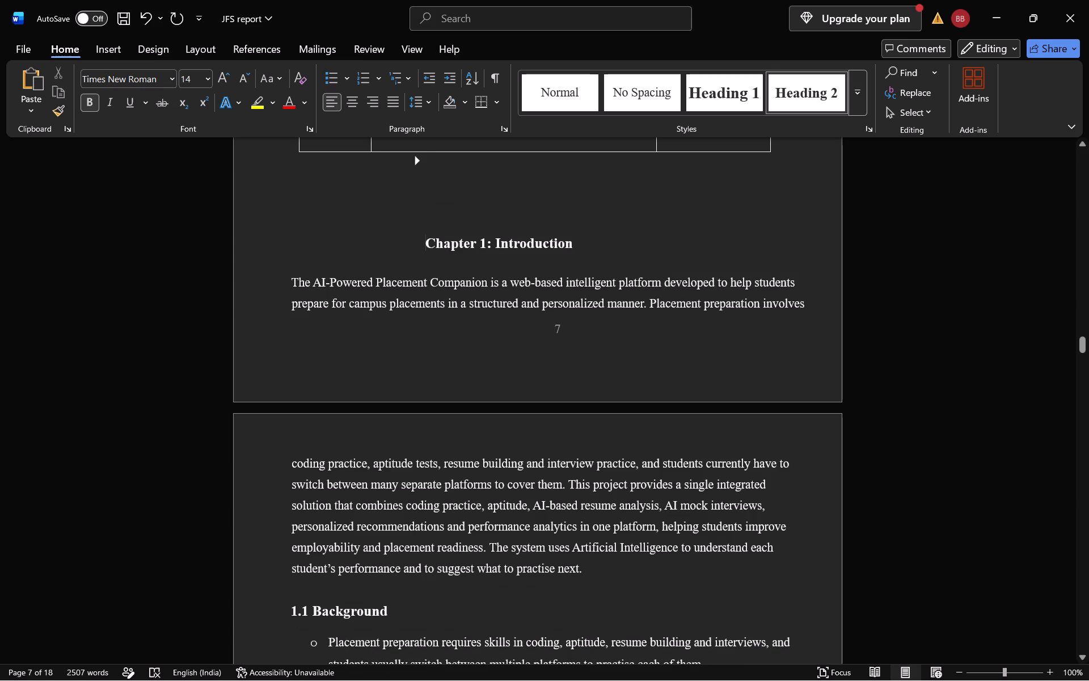
Delete the surplus blank lines and their indent between the contents table and the Chapter 1: Introduction heading.
click(414, 167)
drag(406, 165, 528, 184)
key(BackSpace)
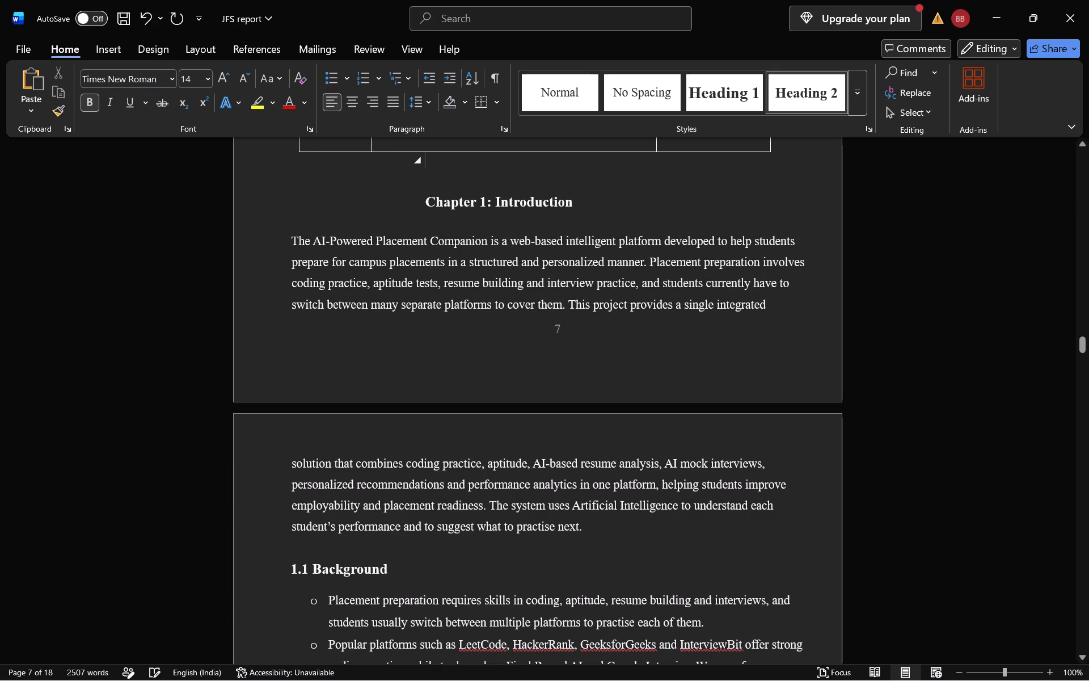
key(BackSpace)
key(BackSpace)
click(419, 204)
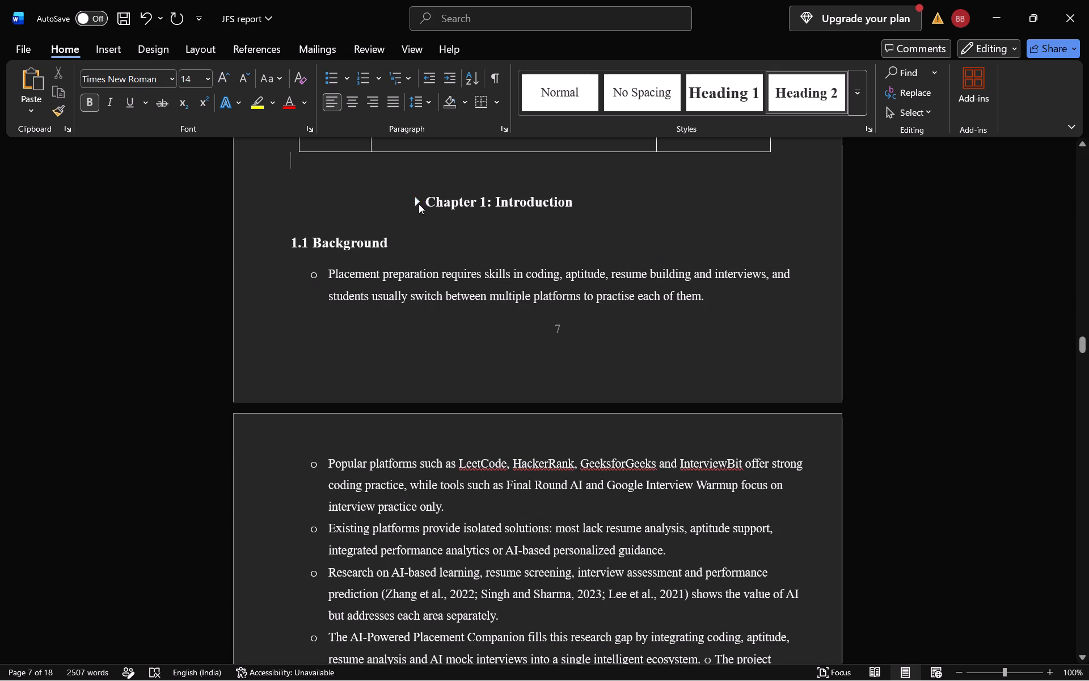
click(408, 204)
click(395, 203)
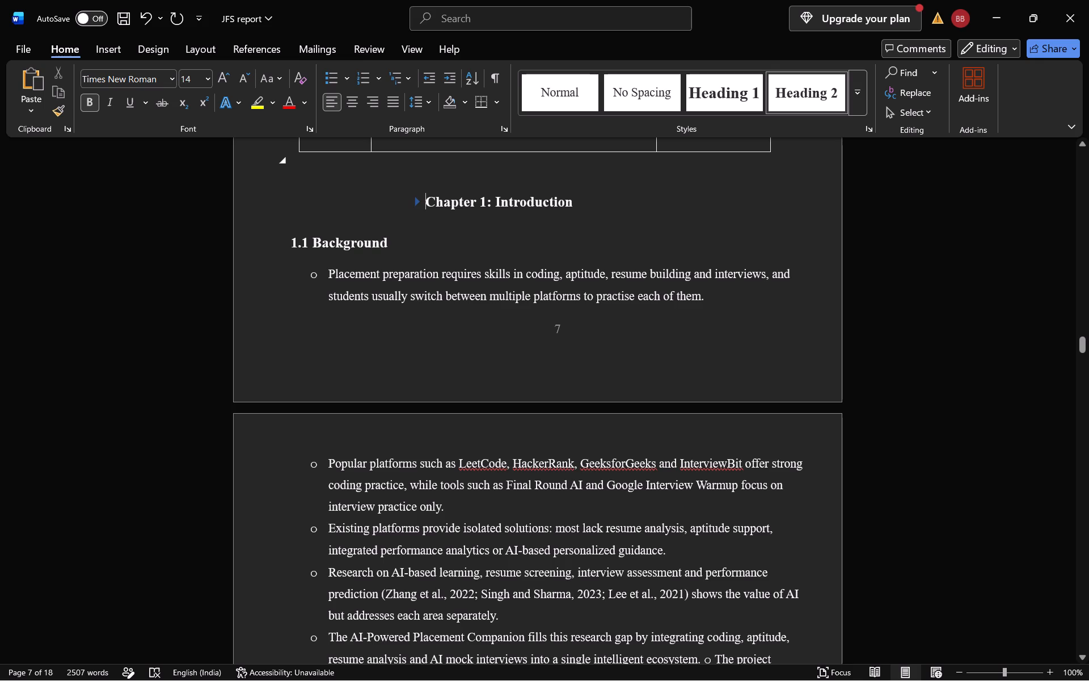
click(379, 177)
key(BackSpace)
key(BackSpace)
key(BackSpace)
click(368, 192)
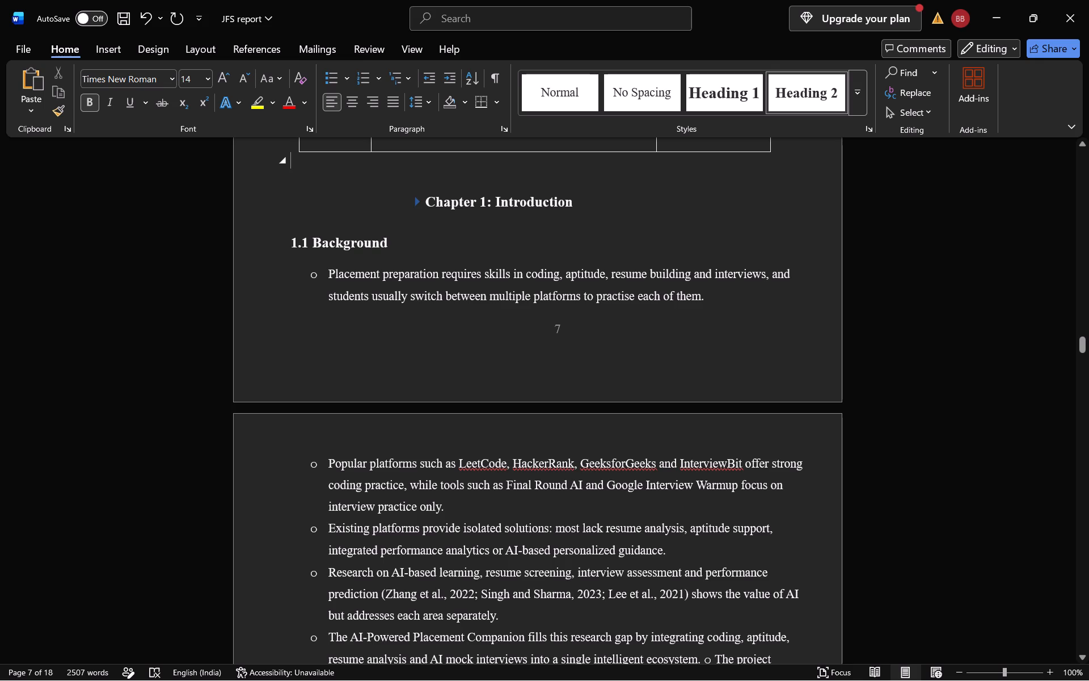
Insert six blank lines below the contents table to move the Chapter 1: Introduction heading onto the next page.
click(452, 170)
key(Return)
key(Return)
key(Return)
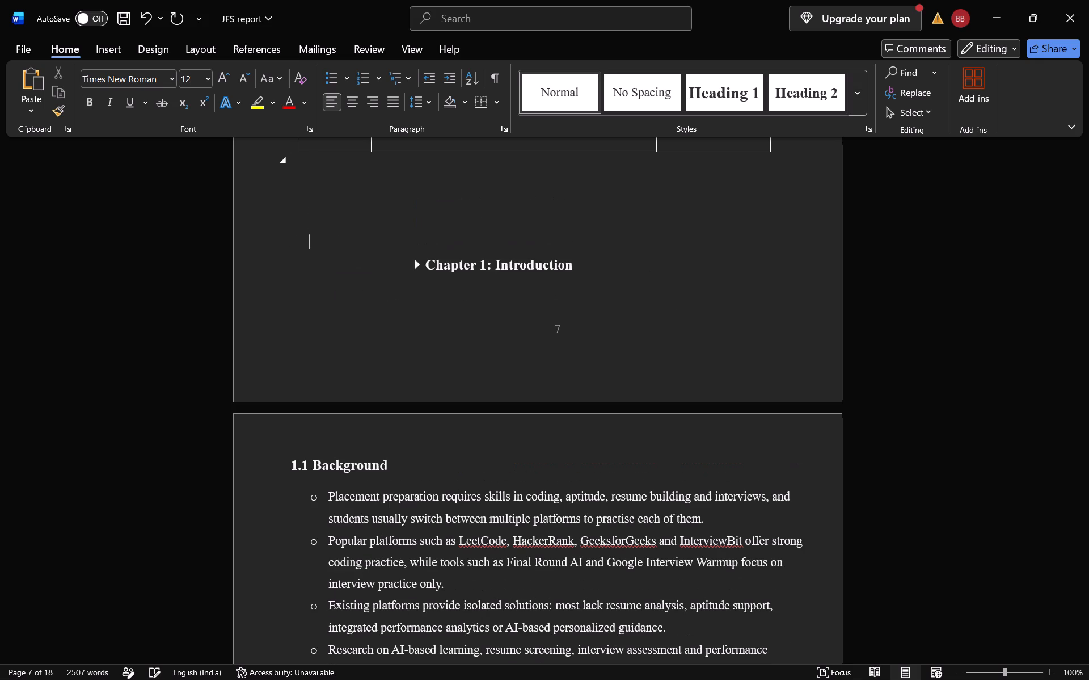
key(Return)
key(Return)
key(Return)
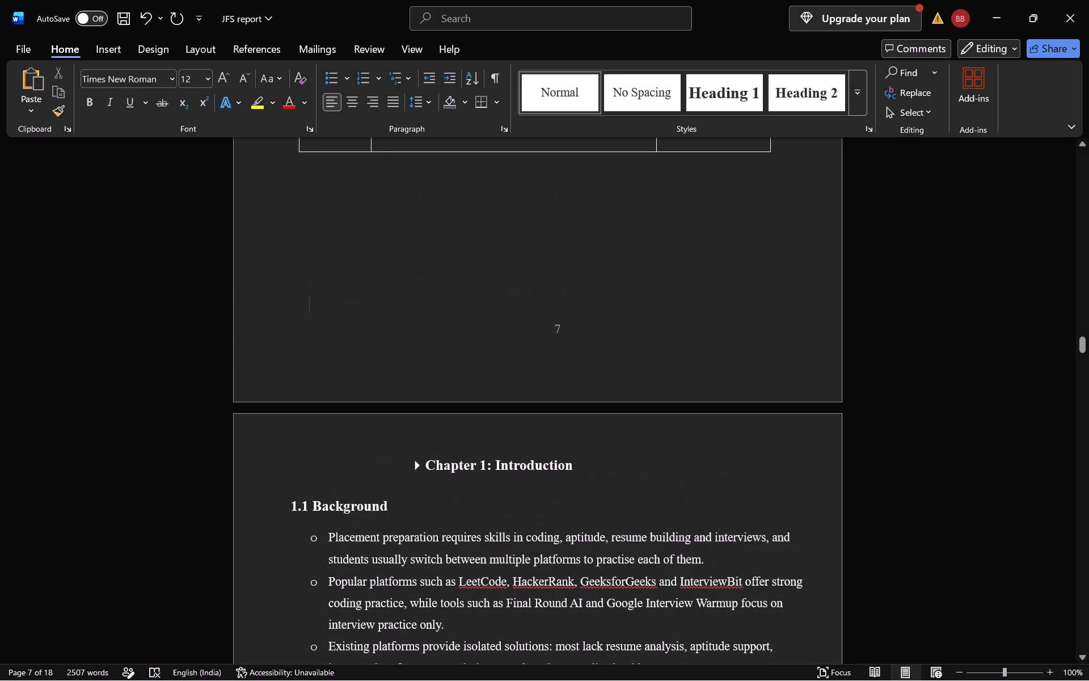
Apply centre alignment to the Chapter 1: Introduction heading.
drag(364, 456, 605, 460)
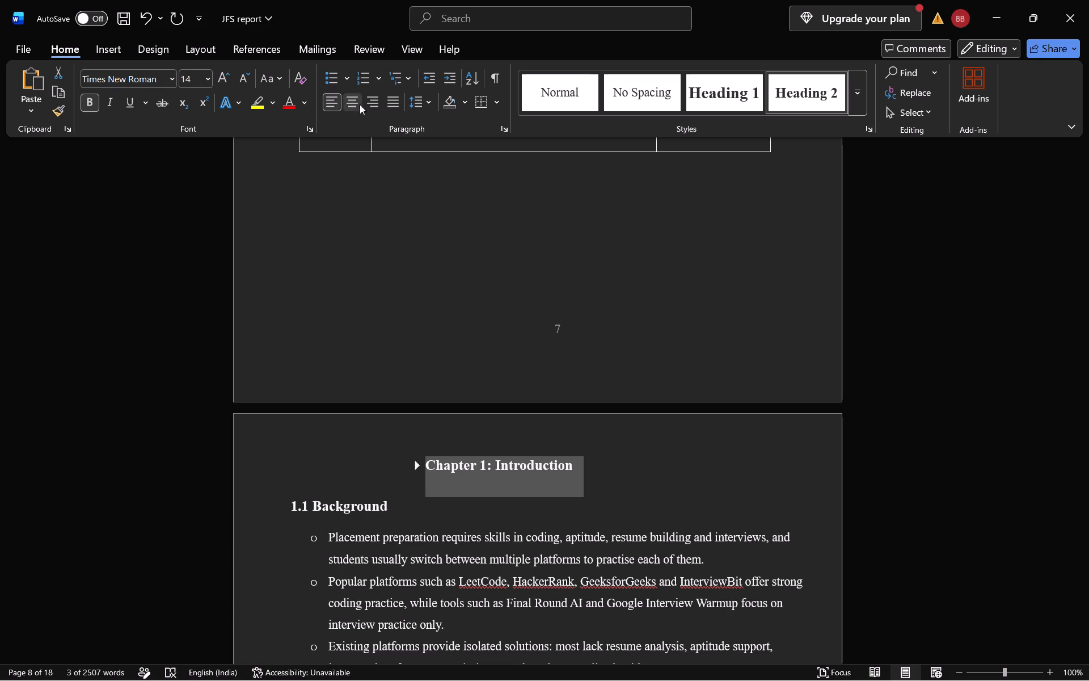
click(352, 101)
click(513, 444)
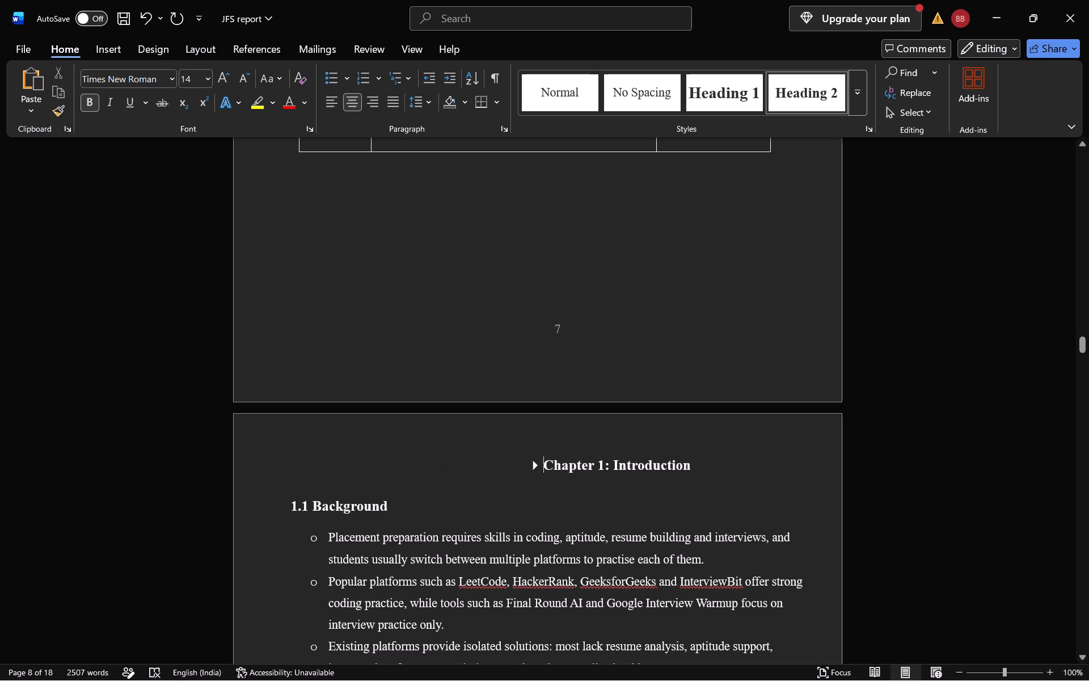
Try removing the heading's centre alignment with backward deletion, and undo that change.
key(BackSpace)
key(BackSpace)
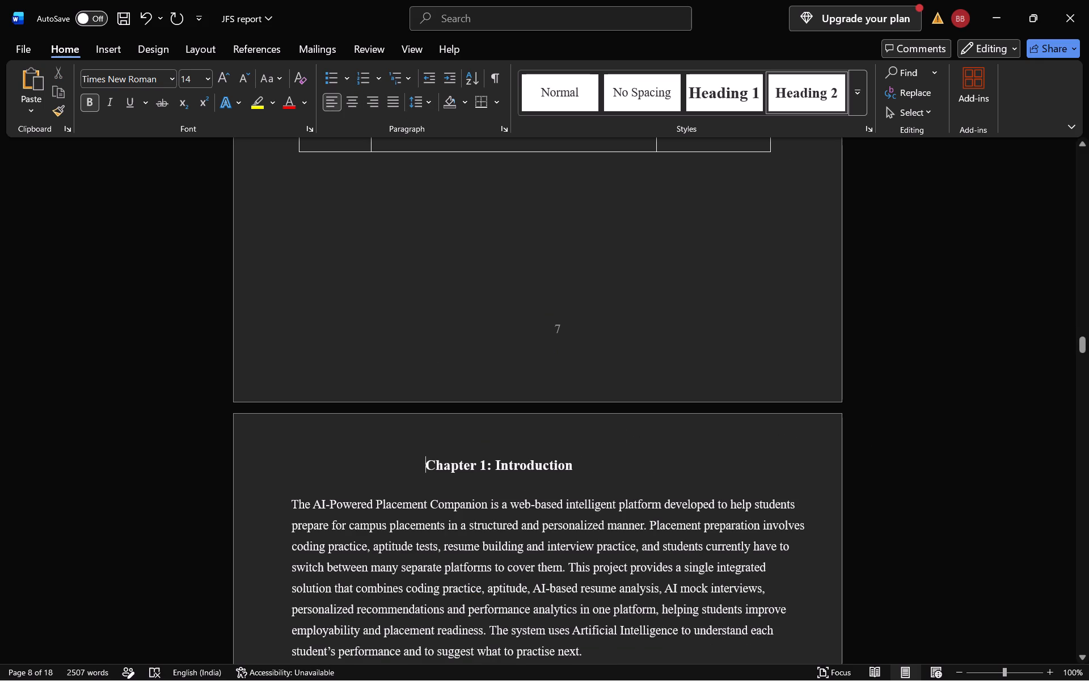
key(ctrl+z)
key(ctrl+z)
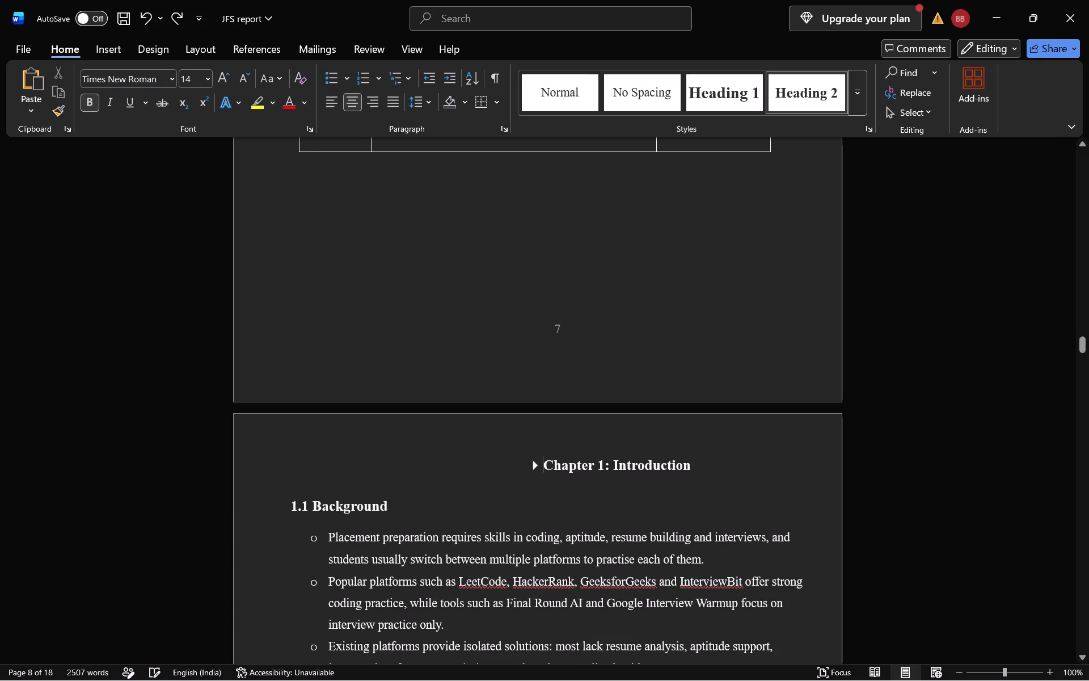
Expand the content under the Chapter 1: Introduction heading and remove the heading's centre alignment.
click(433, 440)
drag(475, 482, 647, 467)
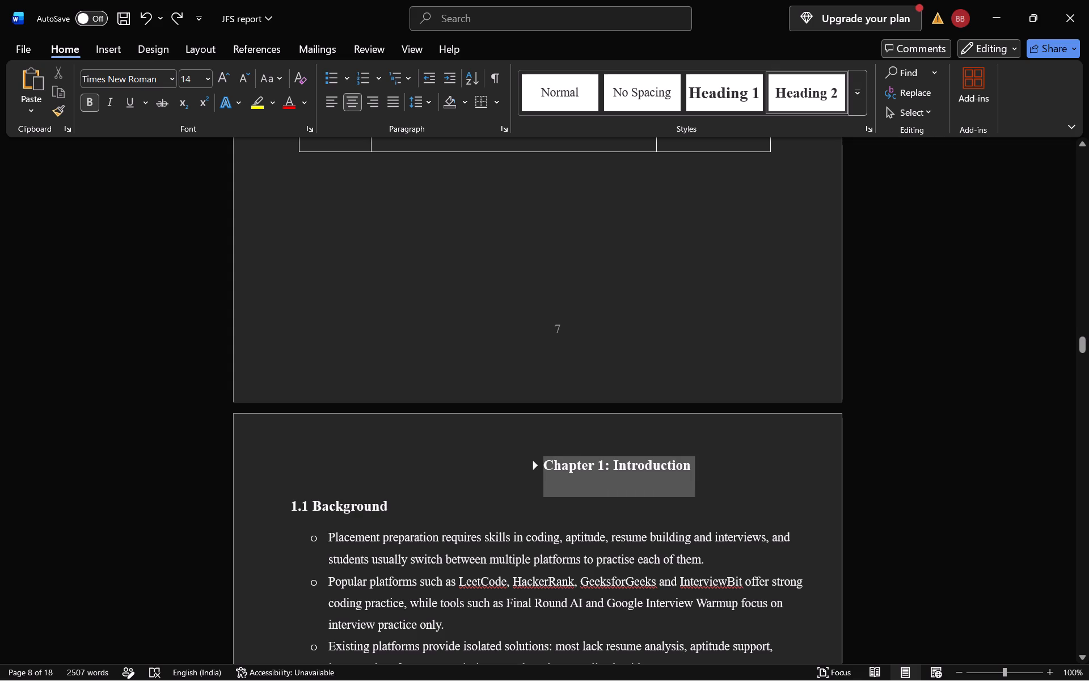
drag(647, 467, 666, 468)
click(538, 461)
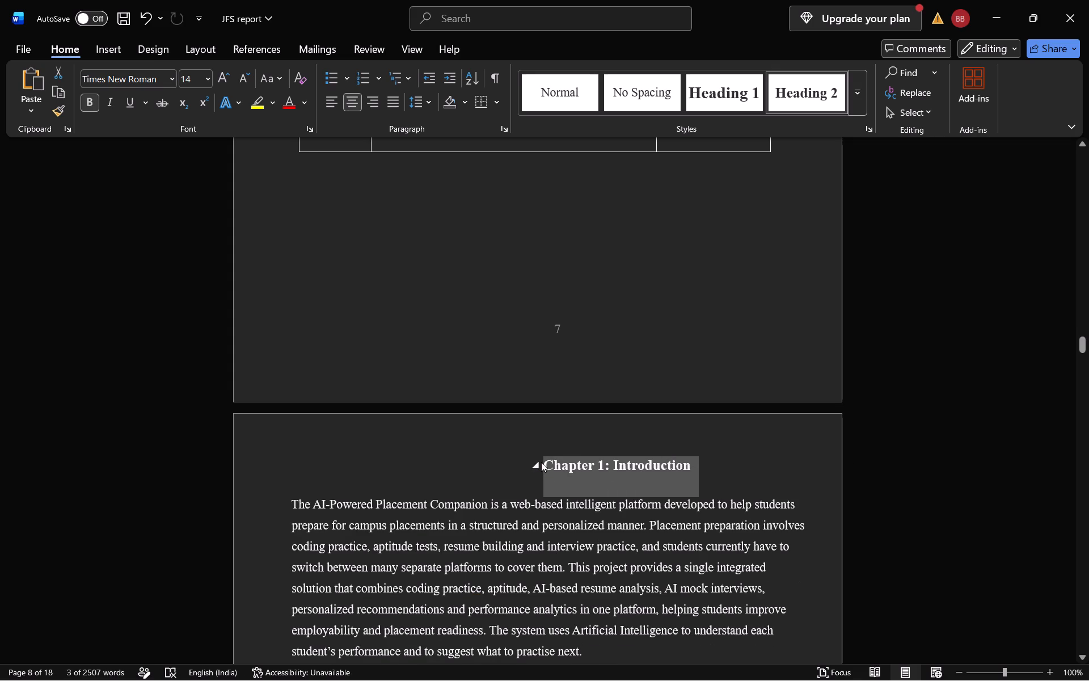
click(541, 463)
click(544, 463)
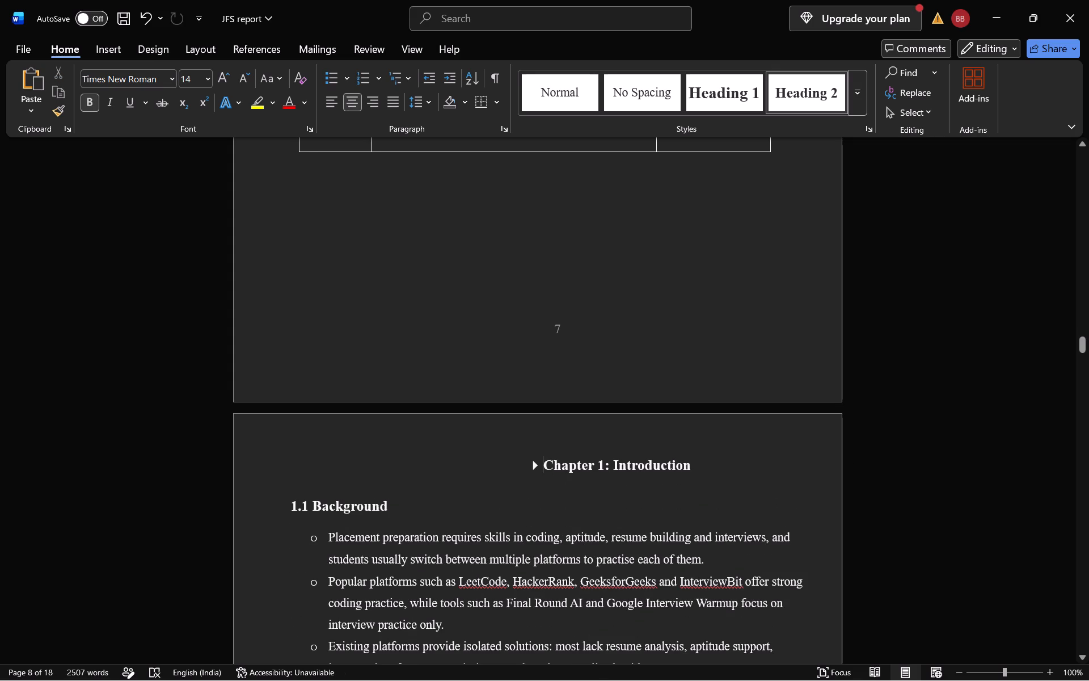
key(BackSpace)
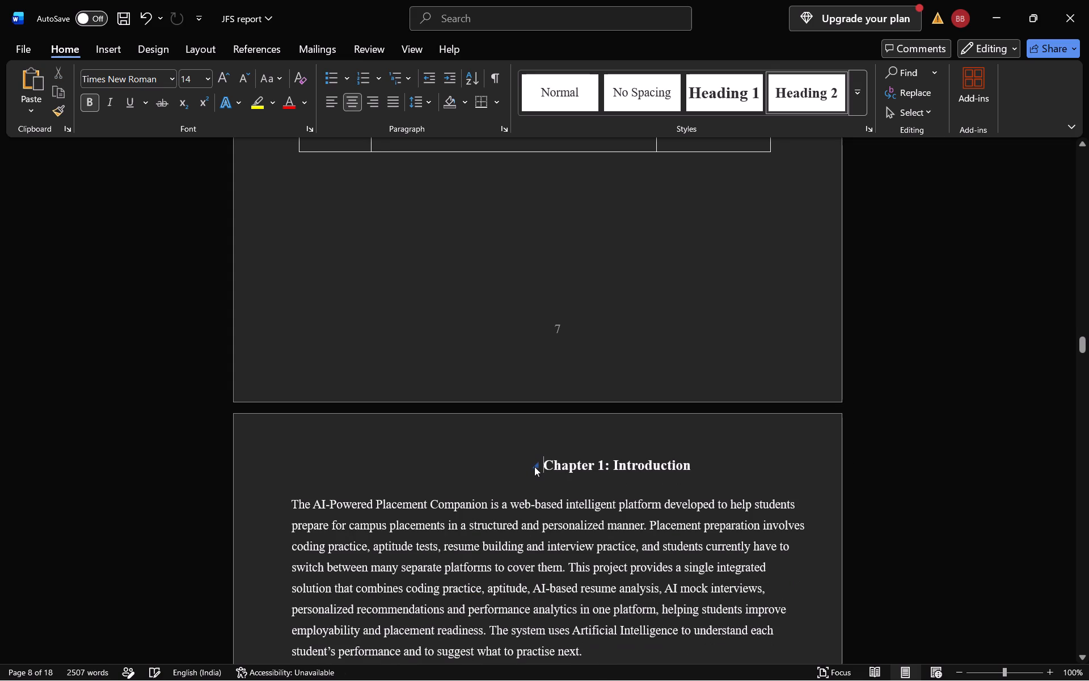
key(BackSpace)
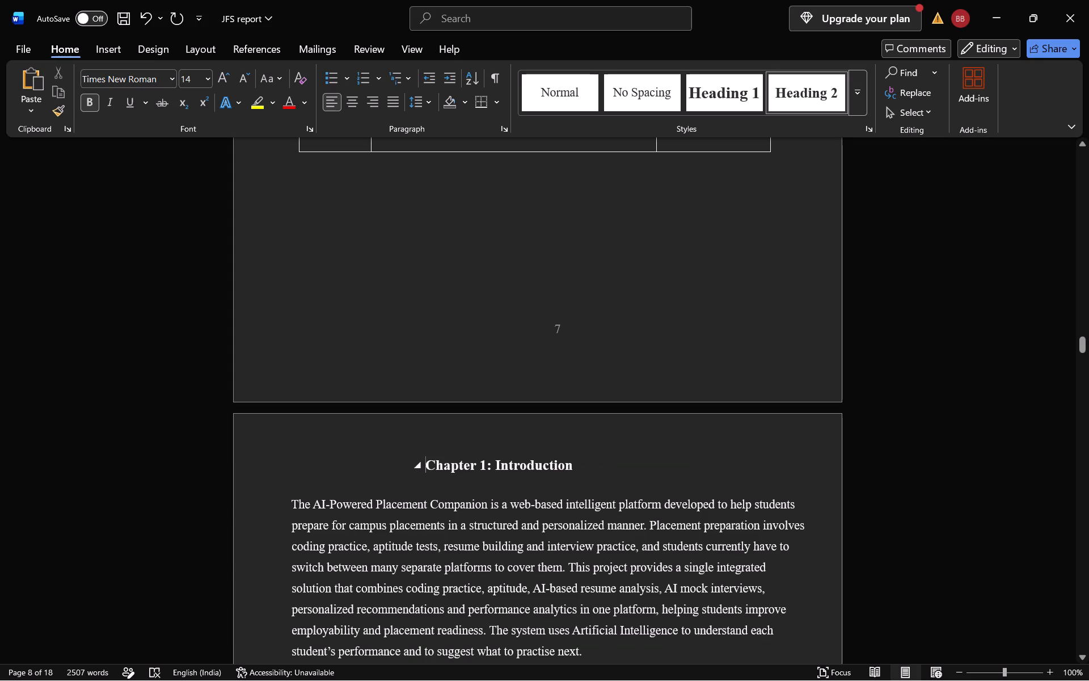
Shift the Chapter 1: Introduction heading to the middle of the page by adding spaces before it.
key(space)
key(space)
key(space)
key(space)
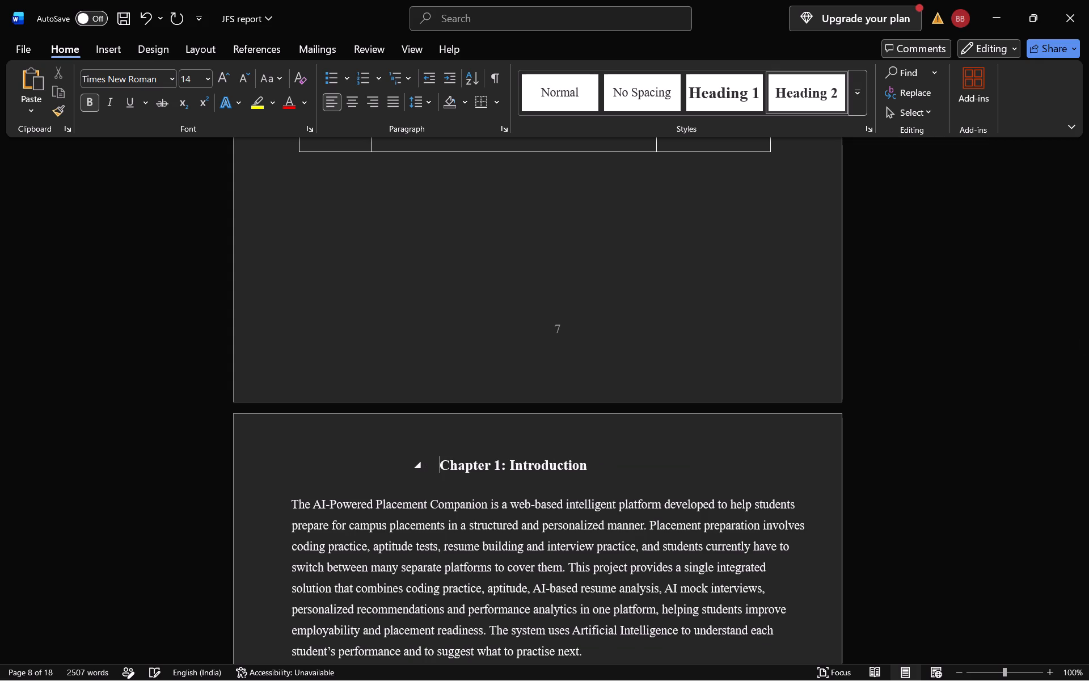
key(BackSpace)
key(BackSpace)
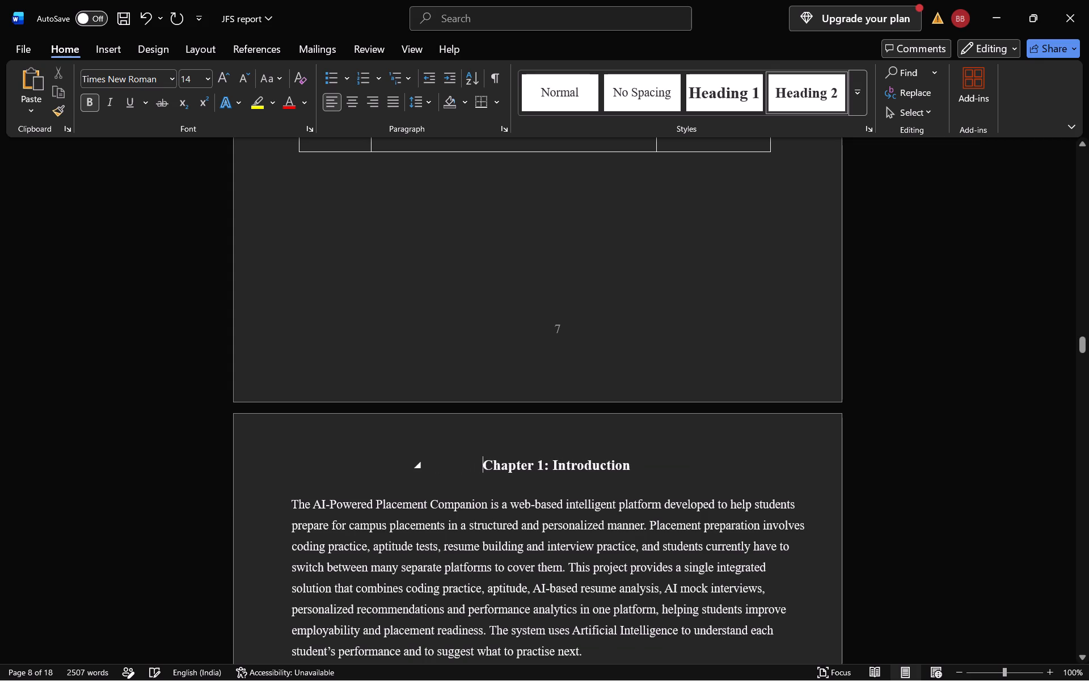
key(BackSpace)
key(BackSpace)
Add a blank line below the Chapter 1: Introduction heading.
click(645, 474)
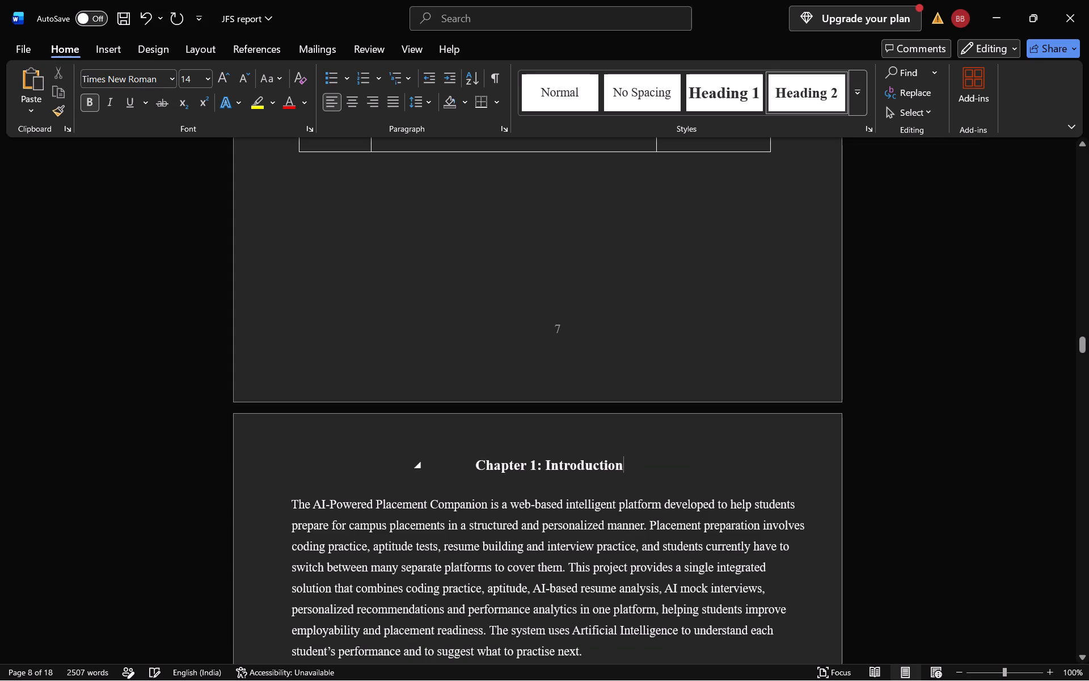
key(Return)
Copy the CampusFind Pro paragraph under Chapter 1: Introduction in the pr document and return to the JFS report.
scroll(647, 469, down, 5)
key(alt+Tab)
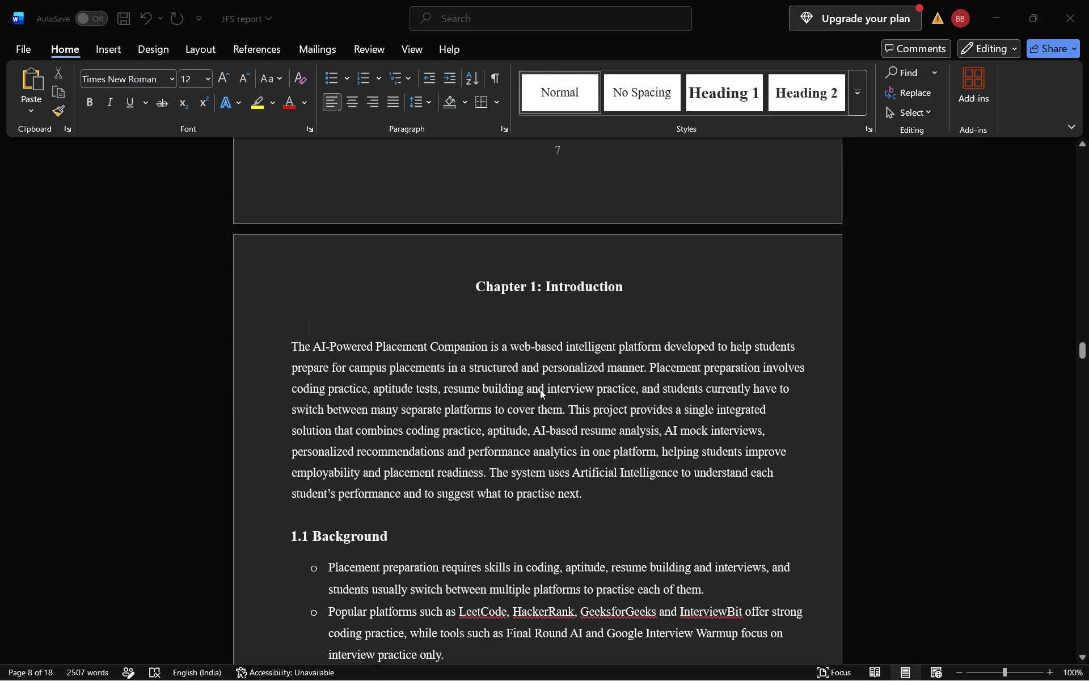
scroll(543, 369, down, 6)
scroll(529, 379, down, 20)
scroll(529, 379, down, 4)
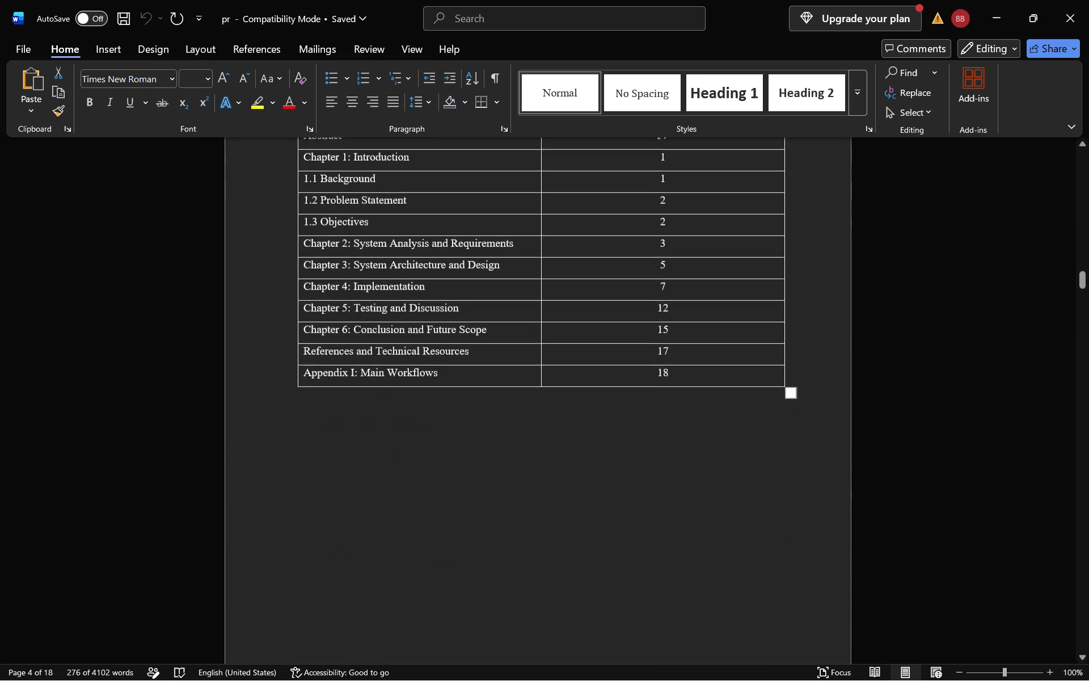
scroll(486, 376, down, 14)
drag(291, 278, 556, 321)
key(ctrl+c)
key(ctrl+c)
key(alt+Tab)
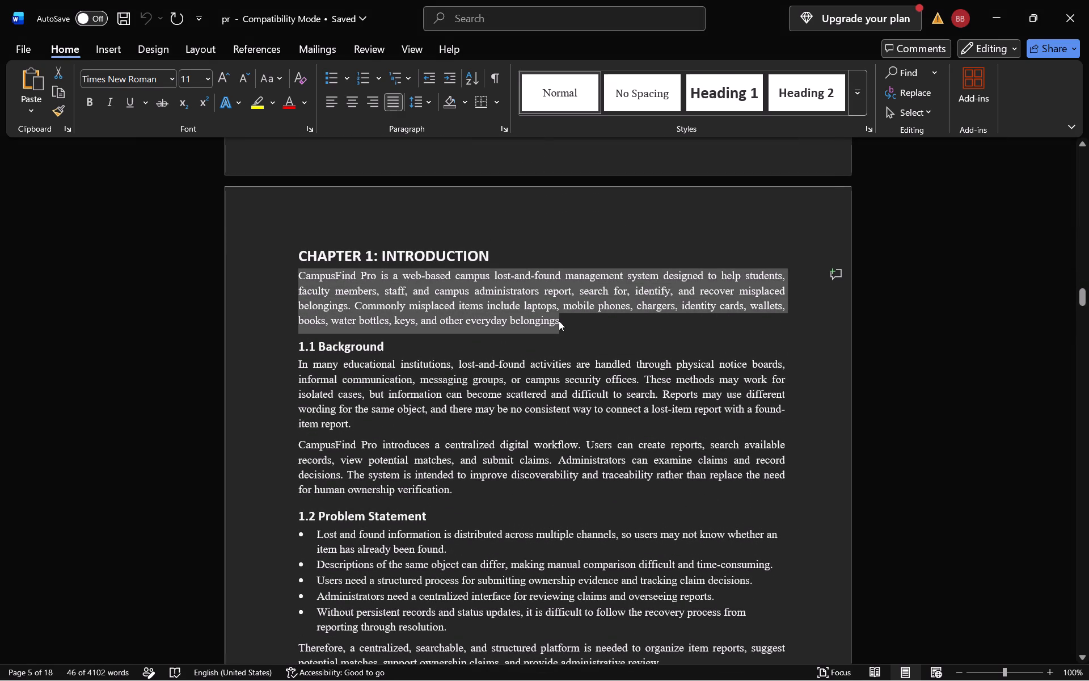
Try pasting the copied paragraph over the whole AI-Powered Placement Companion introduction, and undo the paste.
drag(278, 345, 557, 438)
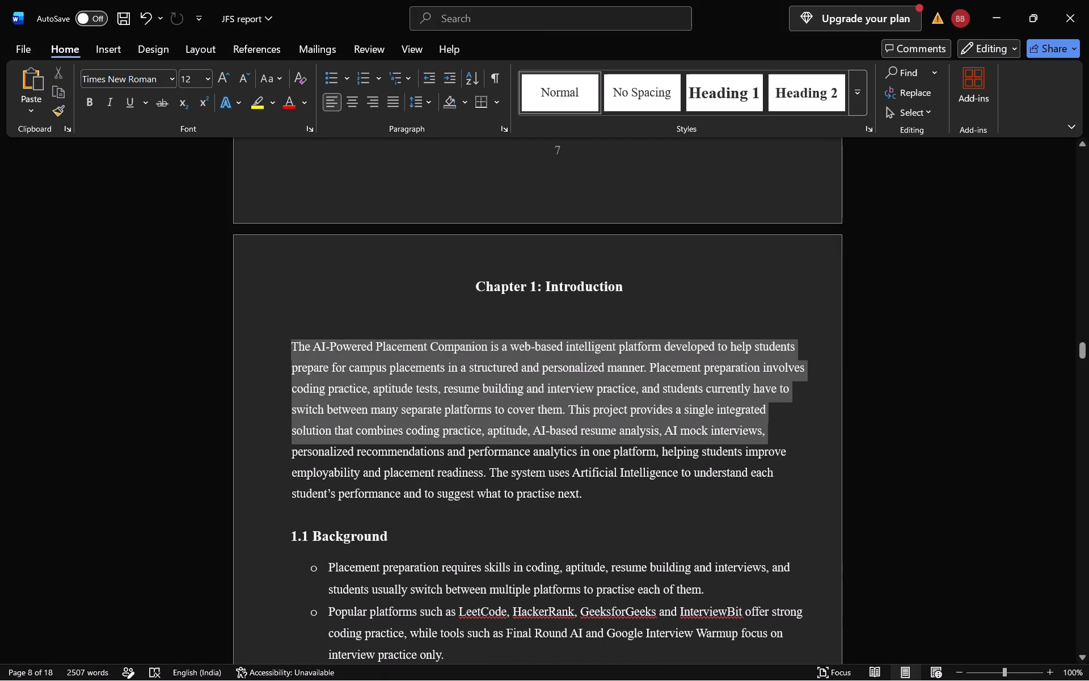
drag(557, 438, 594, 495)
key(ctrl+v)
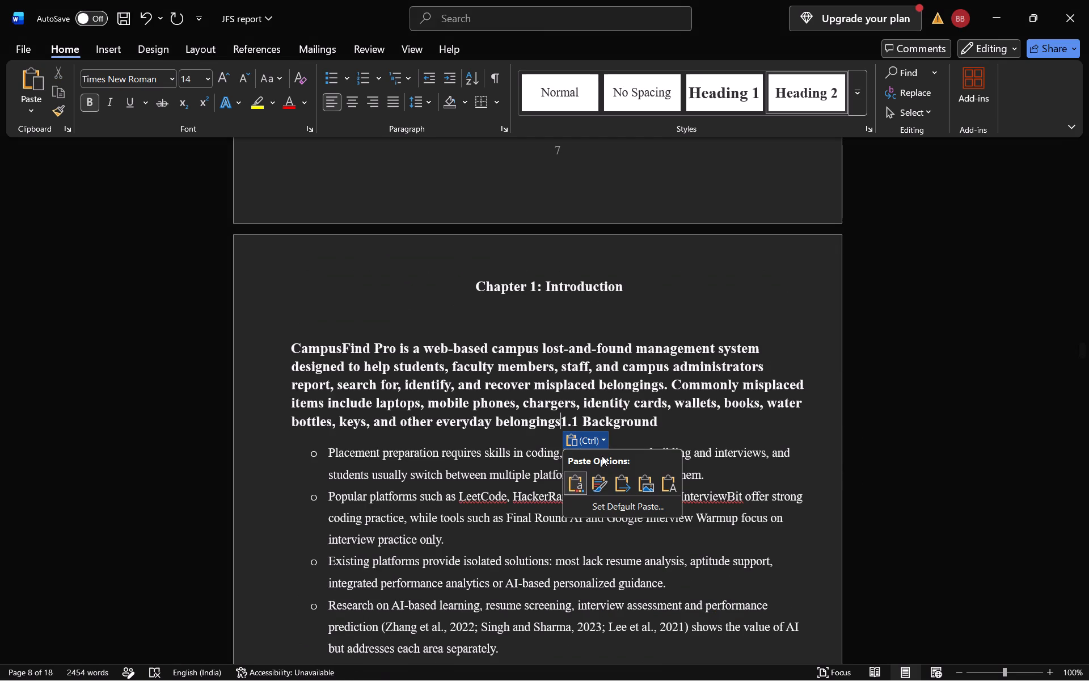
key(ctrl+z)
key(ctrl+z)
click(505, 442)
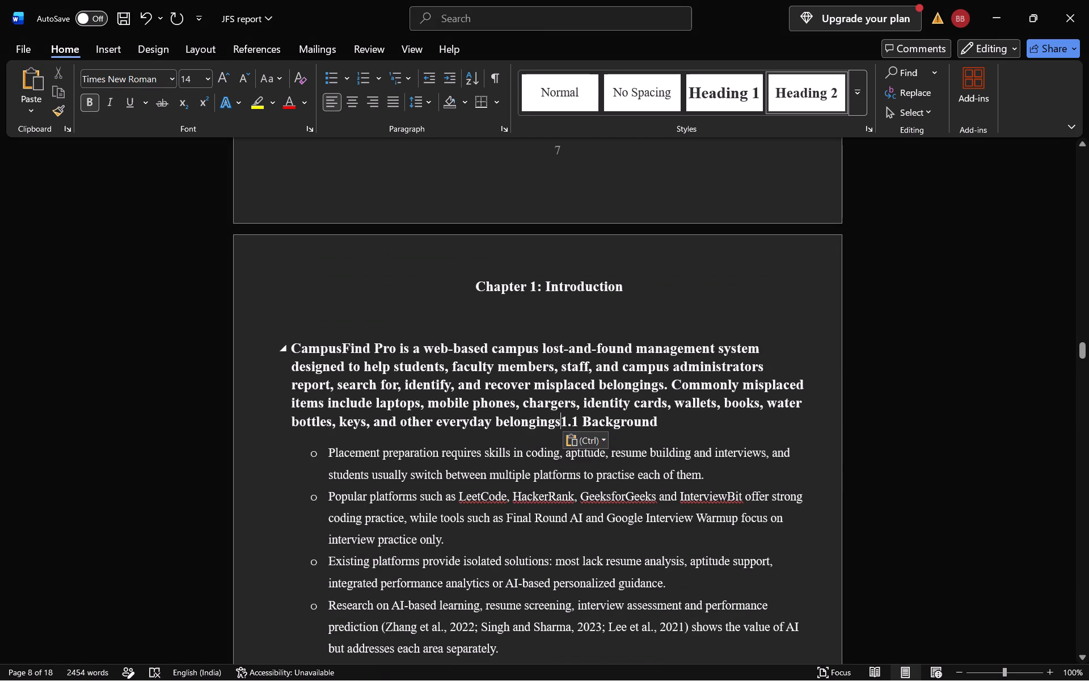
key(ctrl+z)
Replace the AI-Powered Placement Companion introduction text with the copied CampusFind Pro paragraph, keeping 1.1 Background as a separate heading.
click(408, 394)
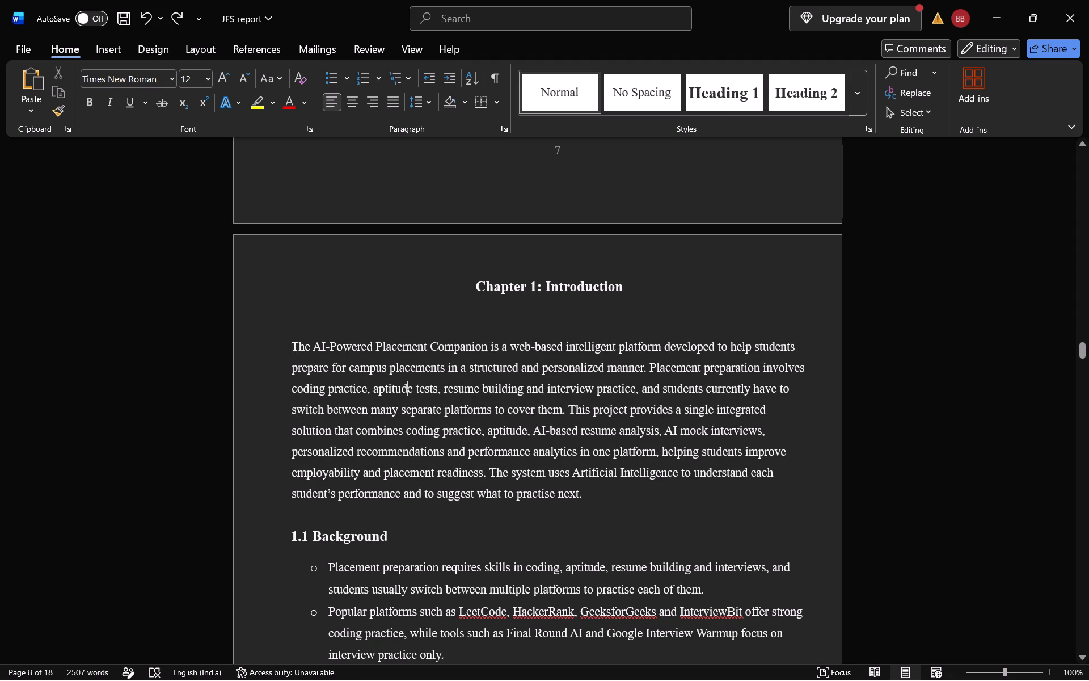
drag(293, 340, 560, 490)
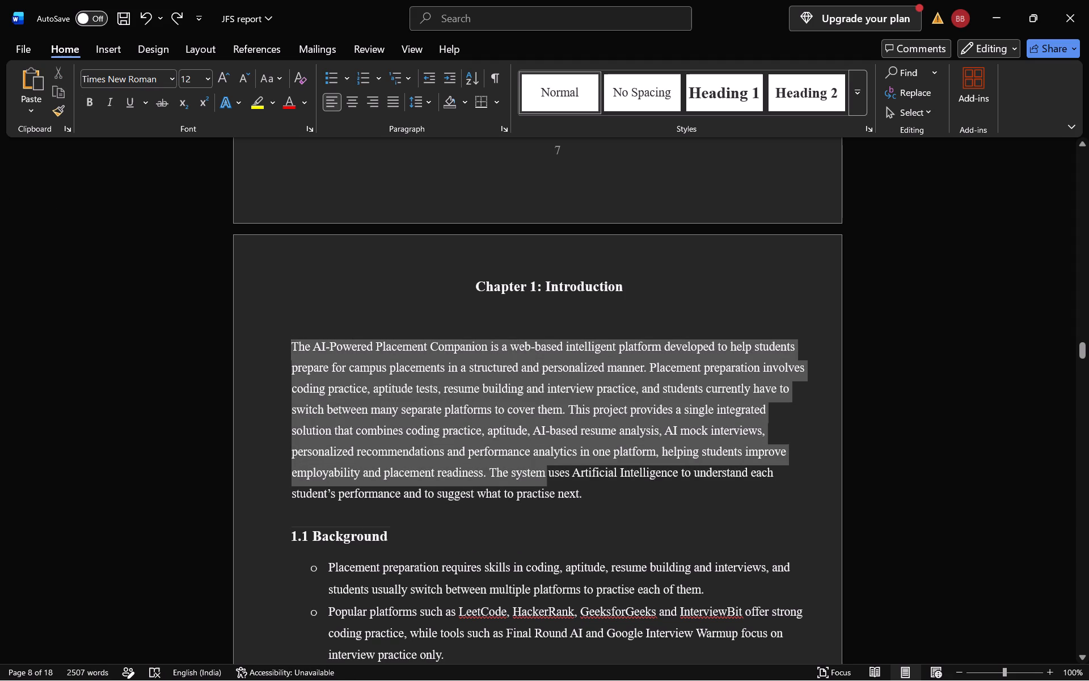
drag(560, 490, 565, 489)
key(ctrl+v)
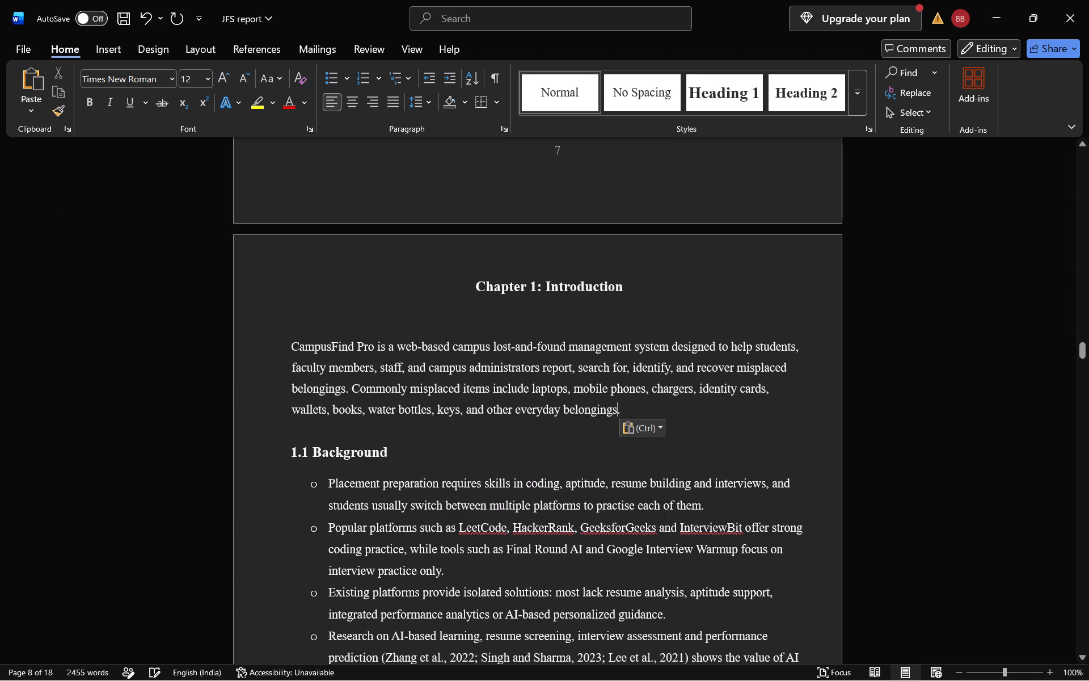
key(alt+Tab)
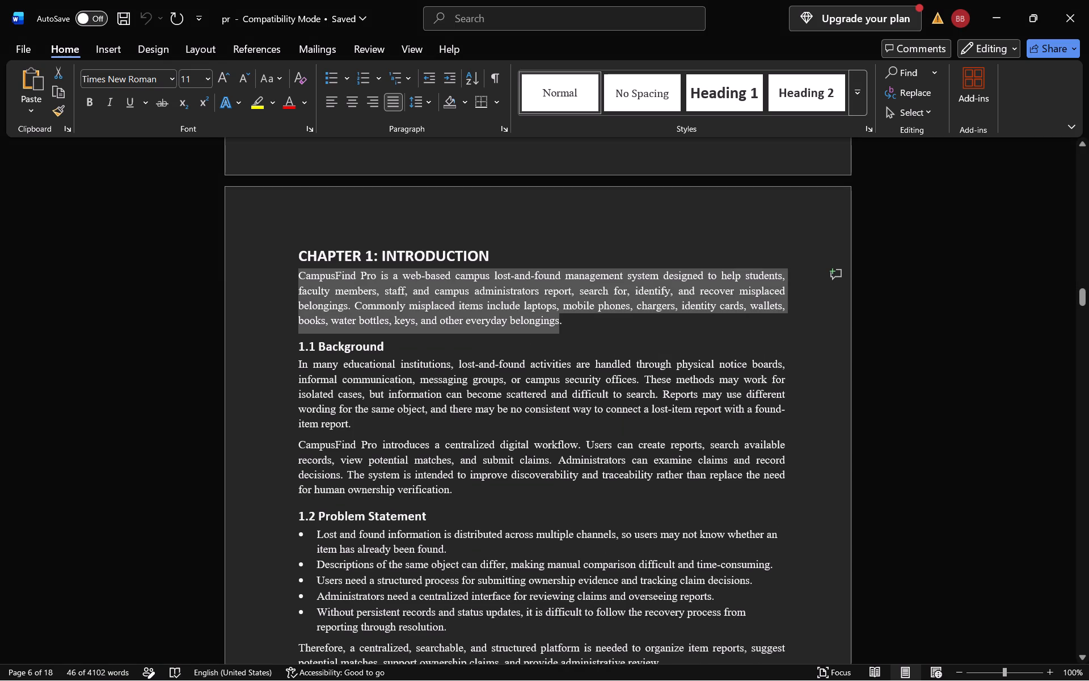
drag(298, 364, 448, 494)
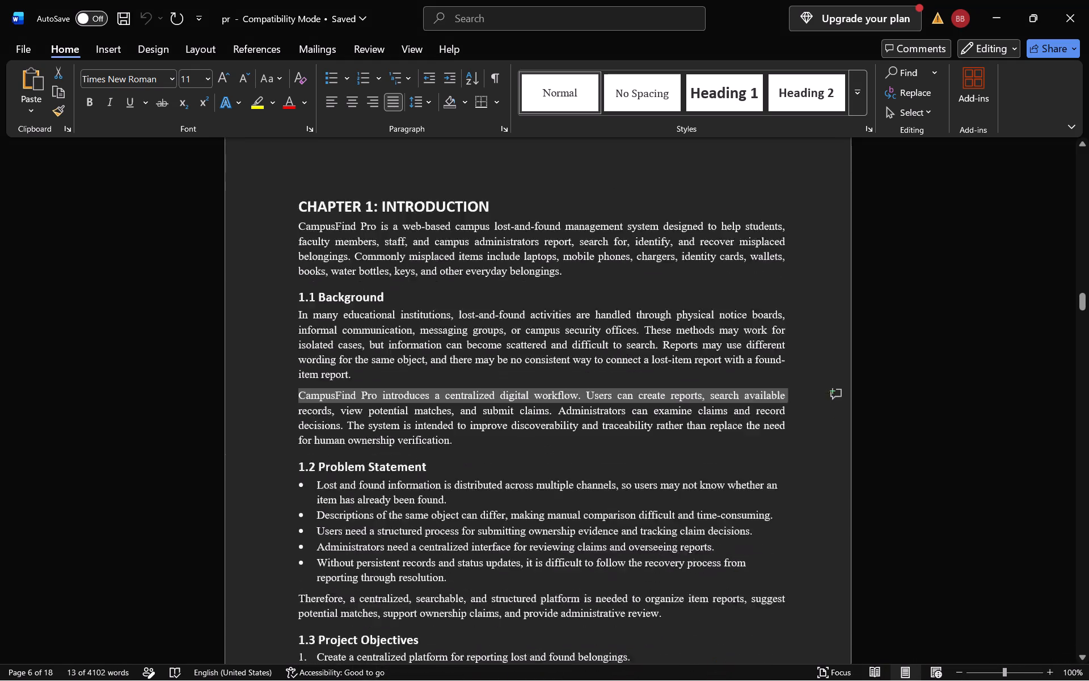
scroll(448, 430, down, 10)
key(alt+Tab)
scroll(461, 363, down, 1)
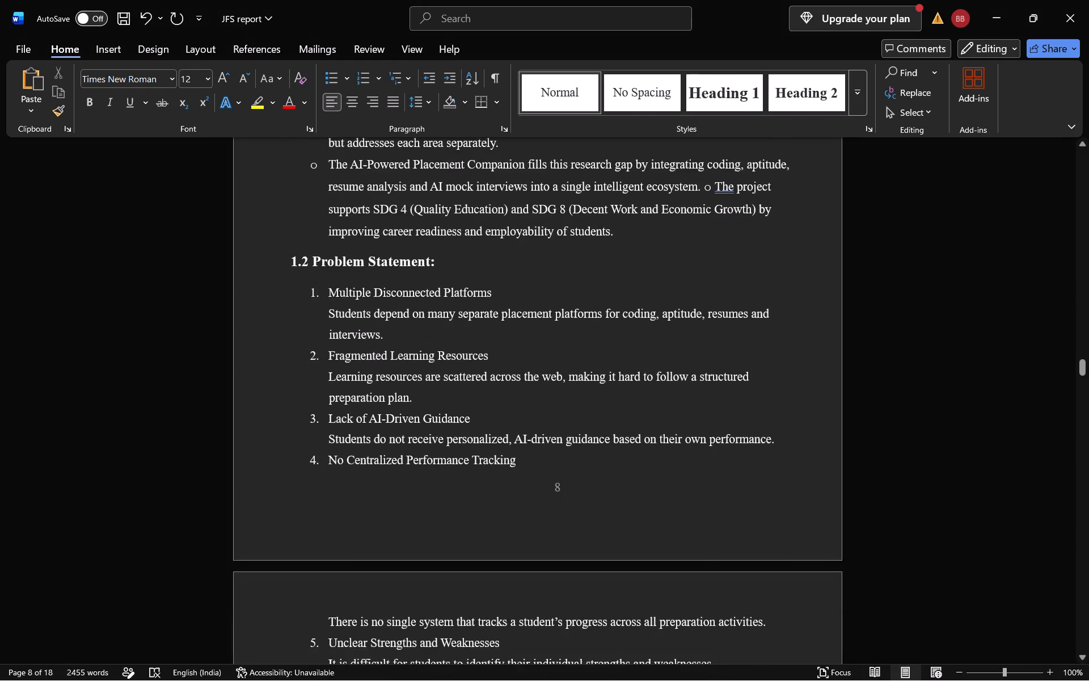
scroll(461, 363, up, 4)
key(alt+Tab)
Copy everything from 1.1 Background to the end of the 1.3 Project Objectives list in the pr document and return to the JFS report.
scroll(374, 241, up, 10)
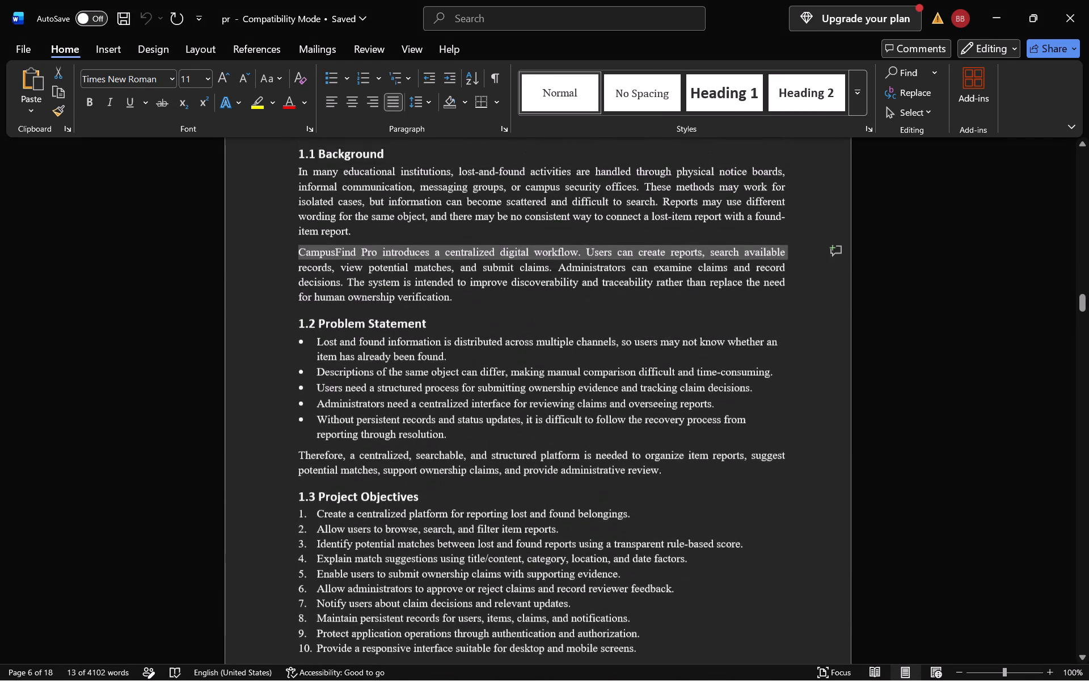
scroll(349, 236, up, 2)
drag(272, 232, 463, 680)
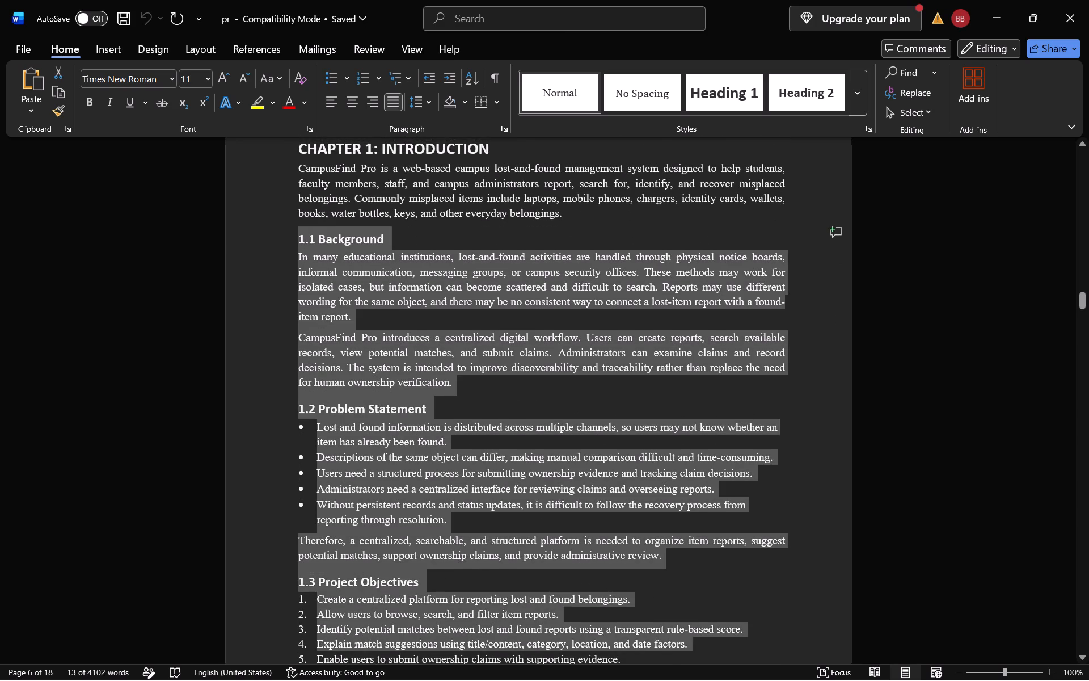
drag(463, 680, 649, 411)
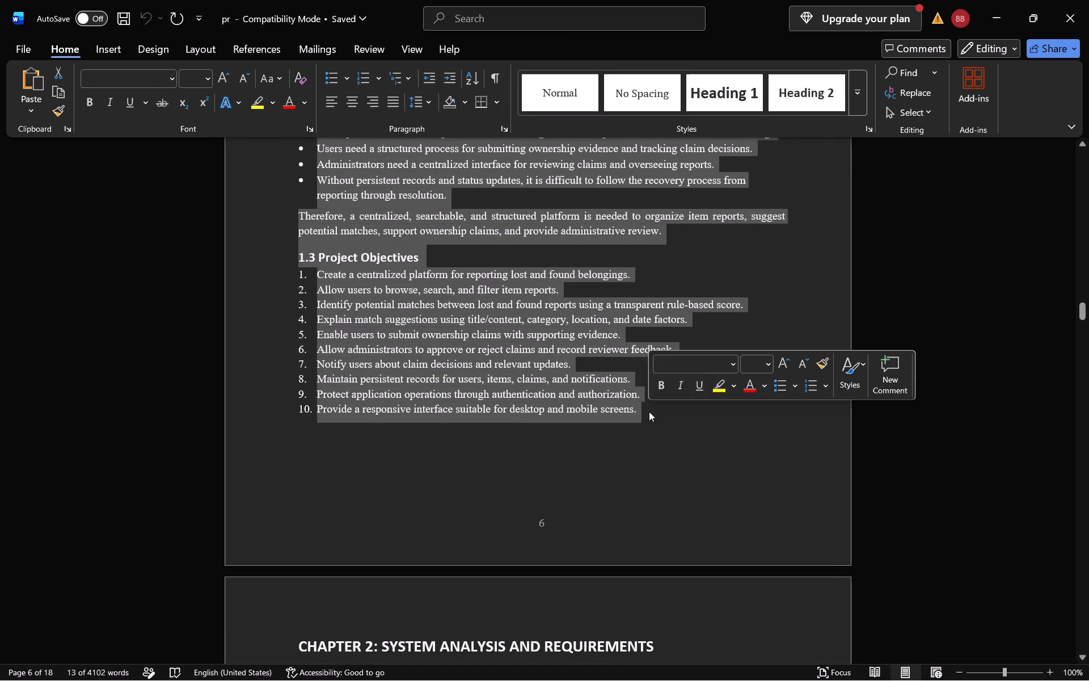
key(ctrl+c)
key(alt+Tab)
Replace the JFS report's sections 1.1 Background through 1.3 Objectives, up to the Chapter 2 heading, with the copied CampusFind Pro sections.
scroll(413, 436, up, 3)
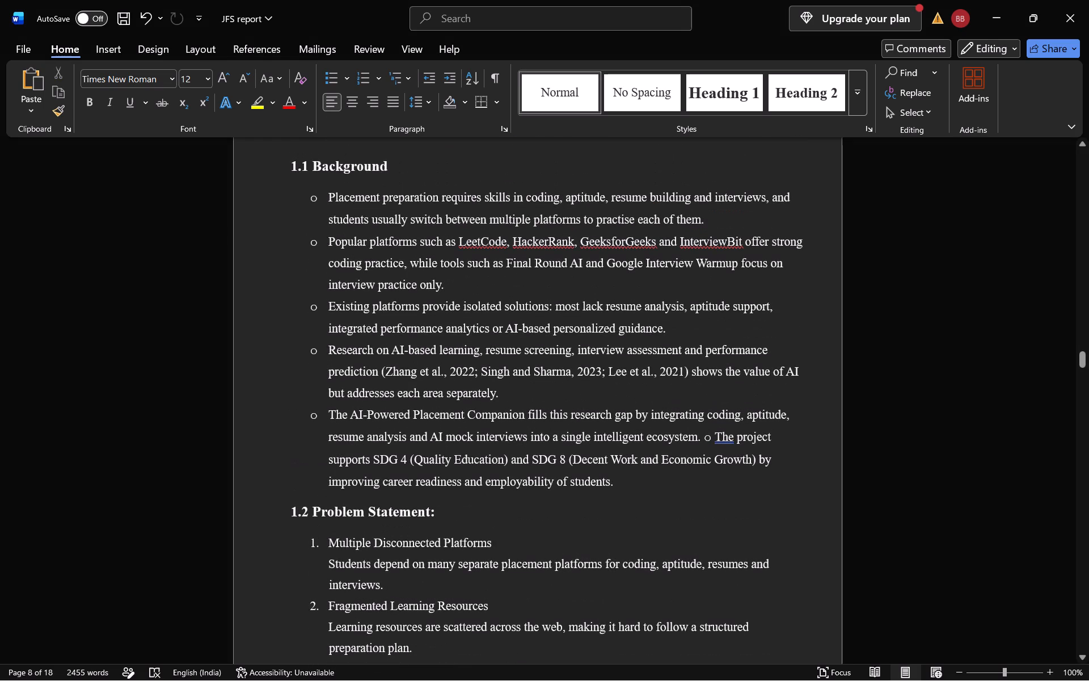
drag(418, 303, 478, 409)
scroll(343, 250, up, 2)
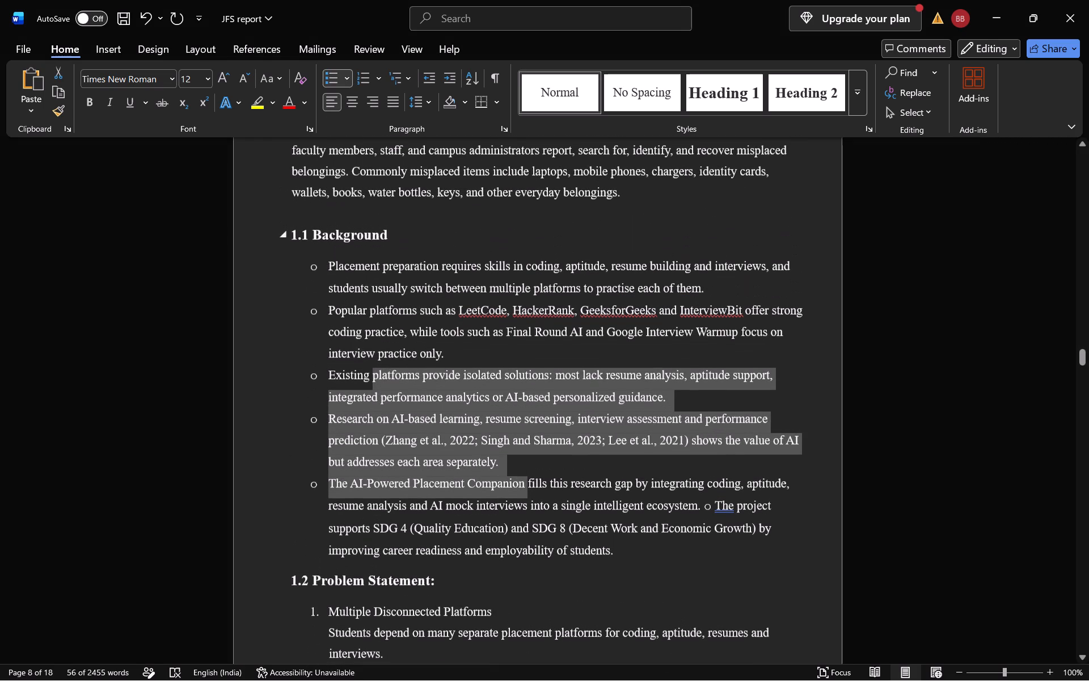
drag(256, 231, 542, 680)
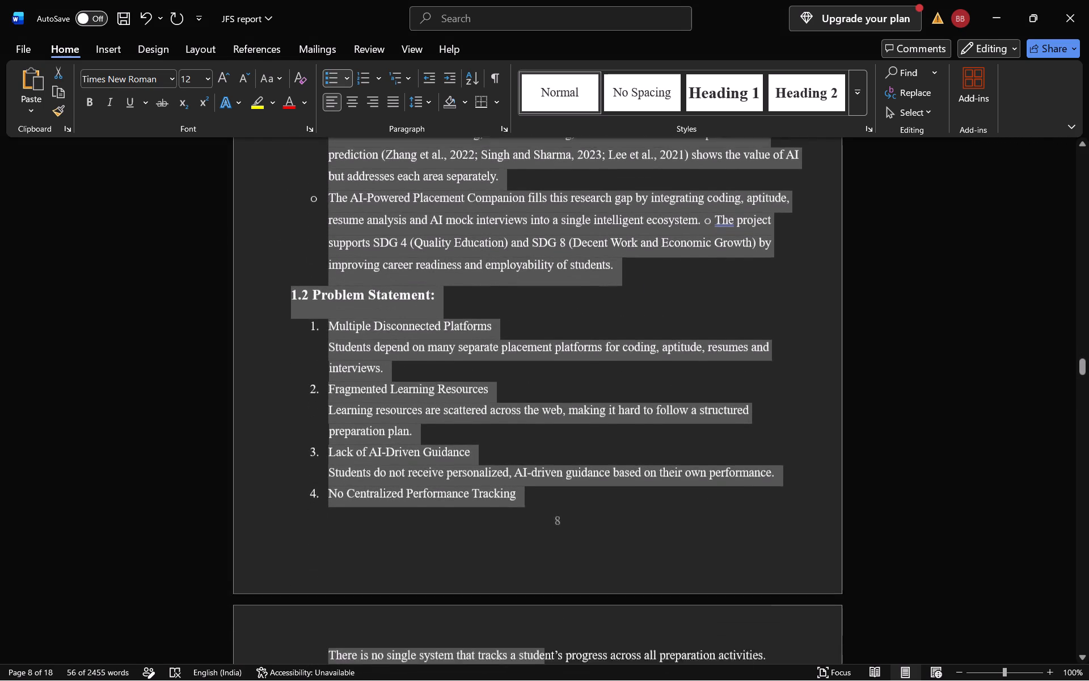
drag(542, 680, 540, 680)
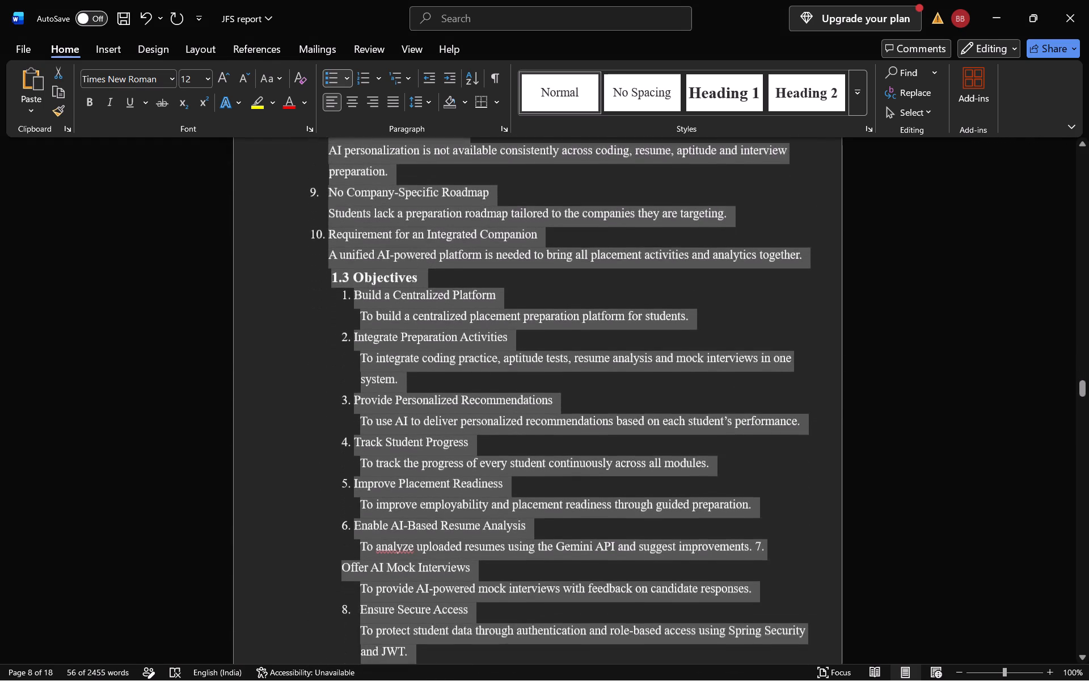
drag(540, 680, 623, 680)
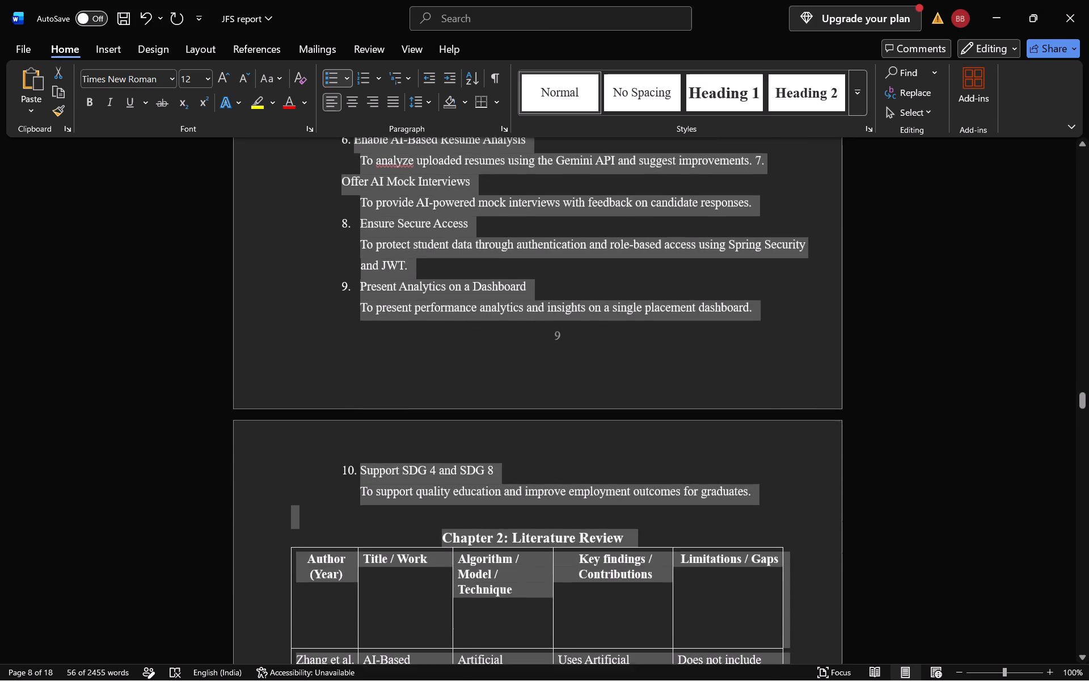
drag(623, 680, 602, 450)
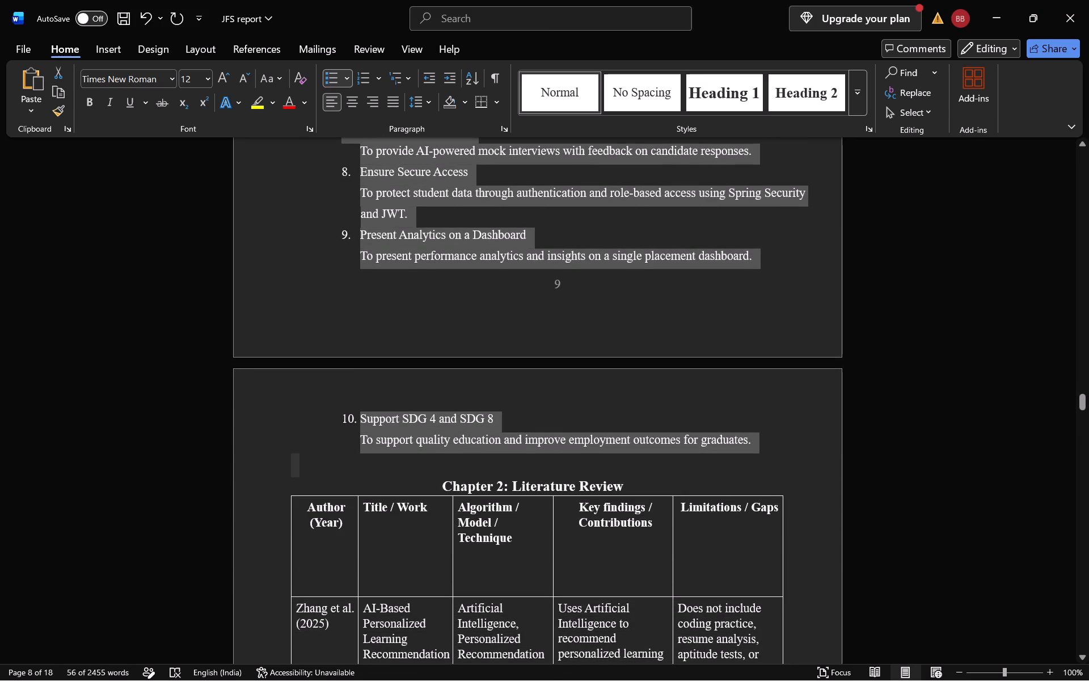
drag(602, 450, 736, 442)
key(ctrl+v)
Remove the indent from the pasted 1.1 Background, 1.2 Problem Statement and 1.3 Project Objectives headings so they start at the left margin.
scroll(647, 392, up, 11)
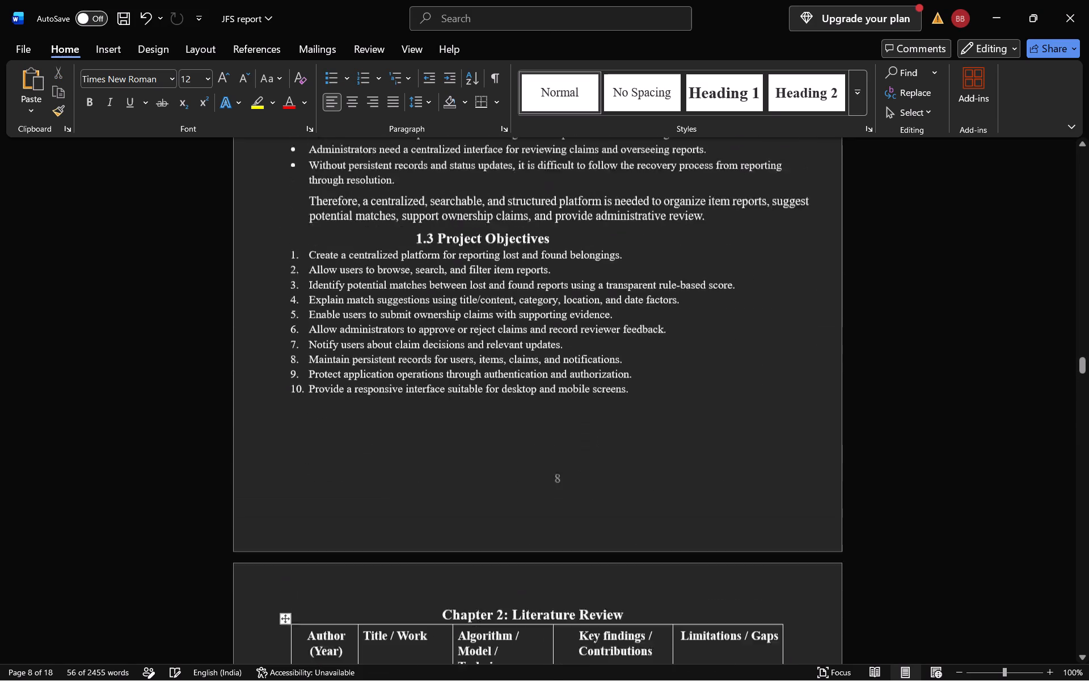
scroll(576, 356, up, 1)
drag(682, 569, 326, 117)
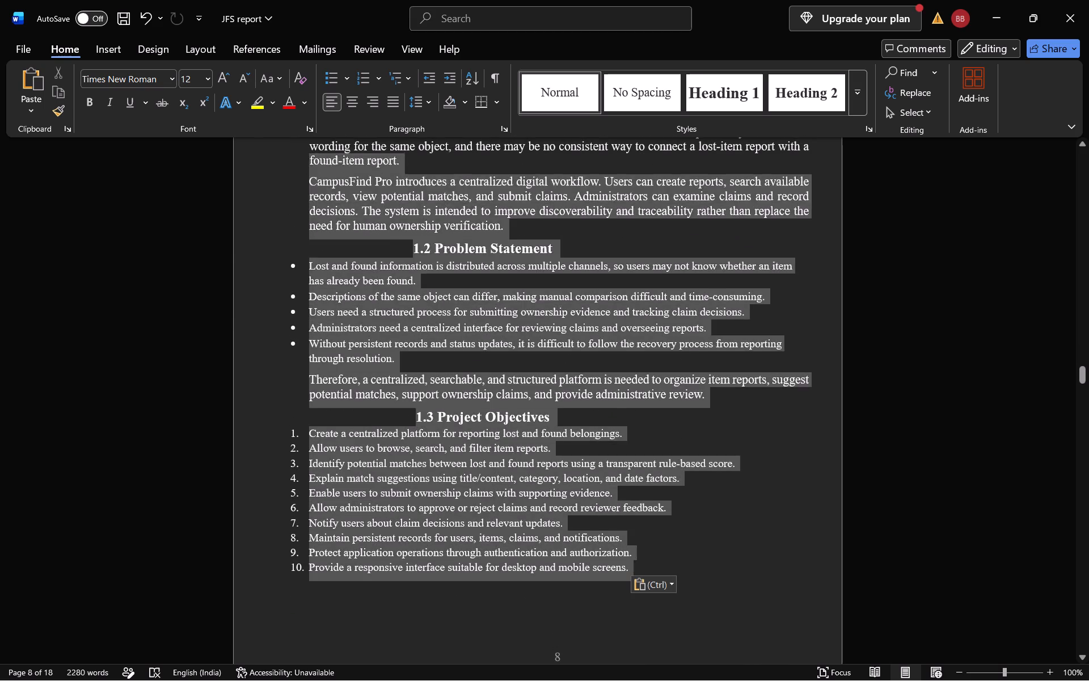
drag(326, 117, 326, 488)
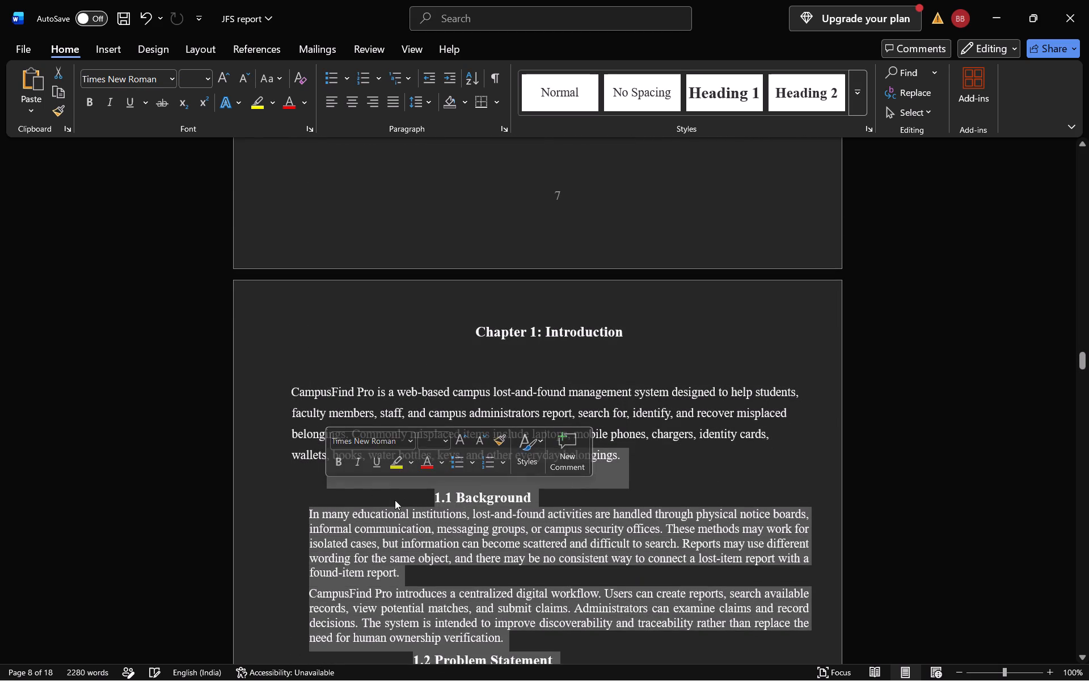
click(432, 498)
key(BackSpace)
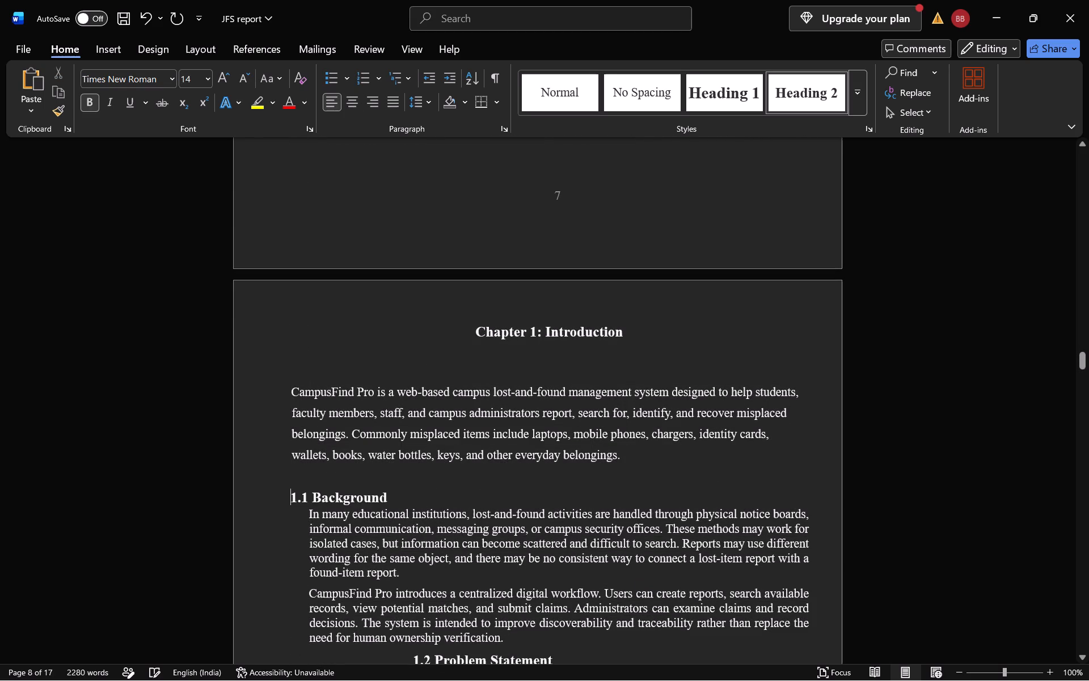
scroll(444, 478, down, 3)
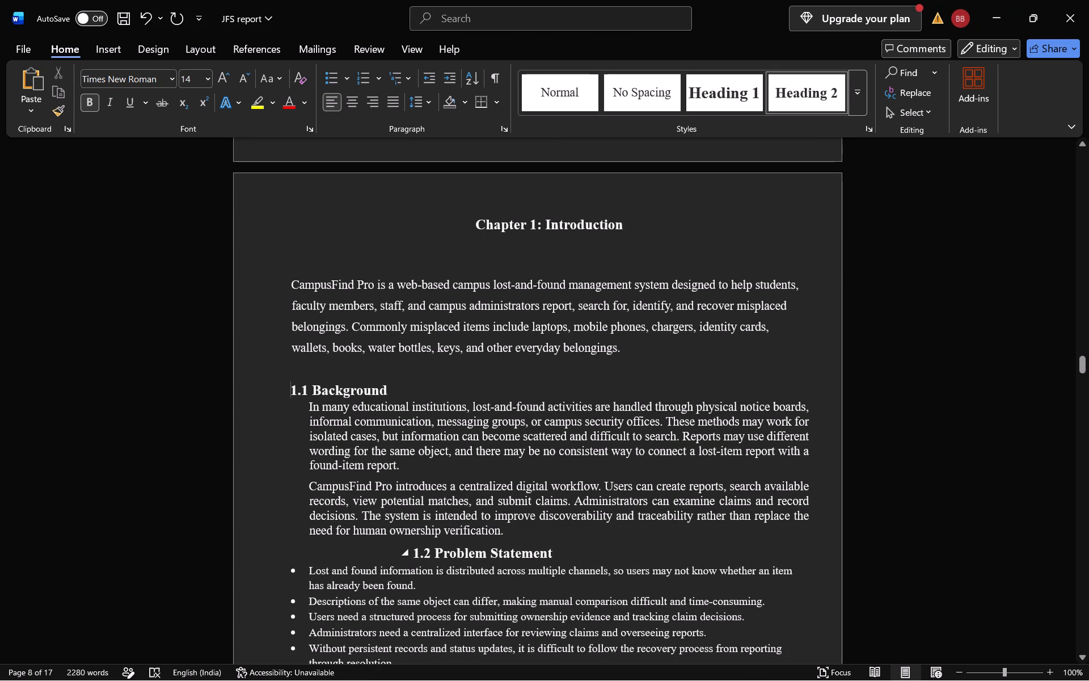
click(415, 551)
key(BackSpace)
scroll(436, 537, down, 5)
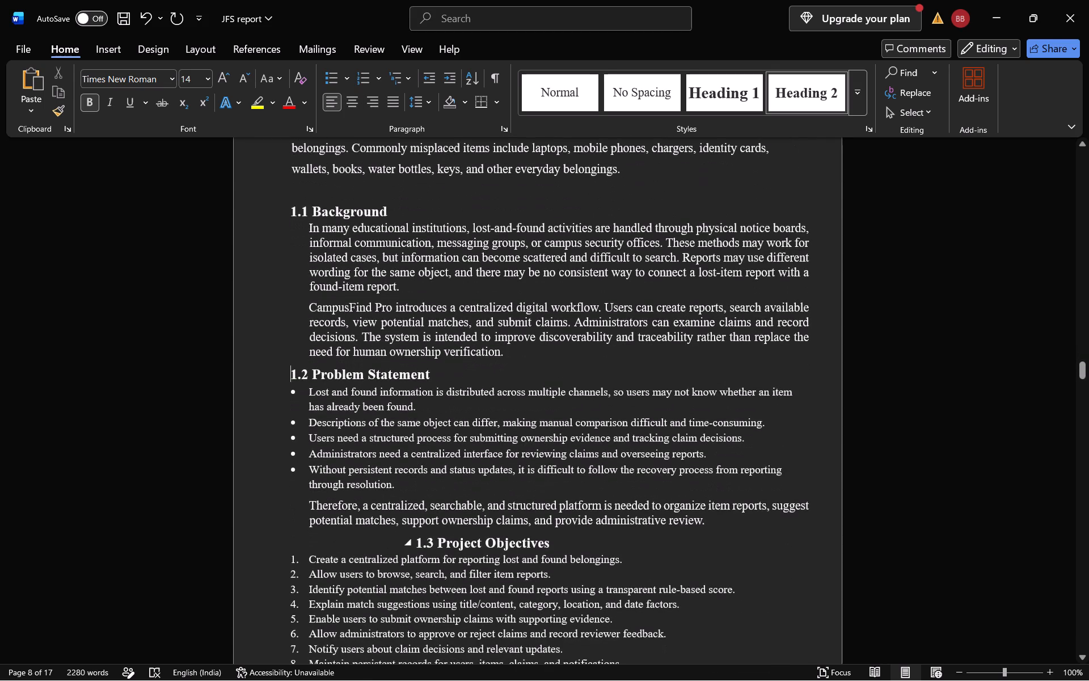
click(416, 545)
key(BackSpace)
Set the font size of all pasted text from 1.1 Background to the end of the 1.3 Project Objectives list to 12.
scroll(496, 488, down, 4)
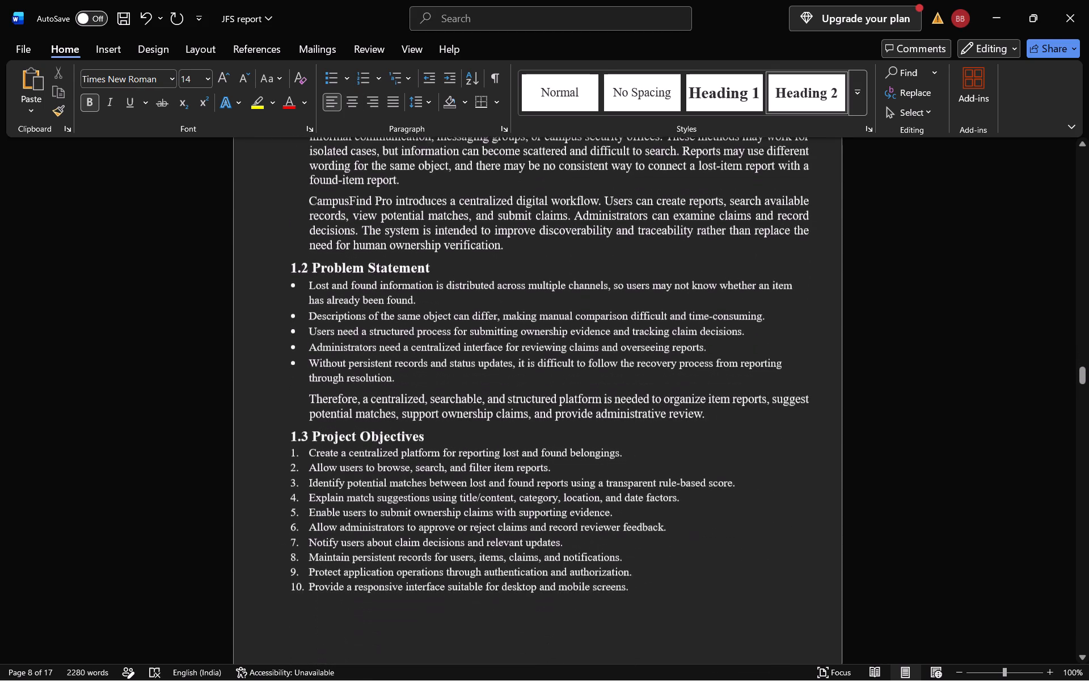
drag(634, 572, 133, 133)
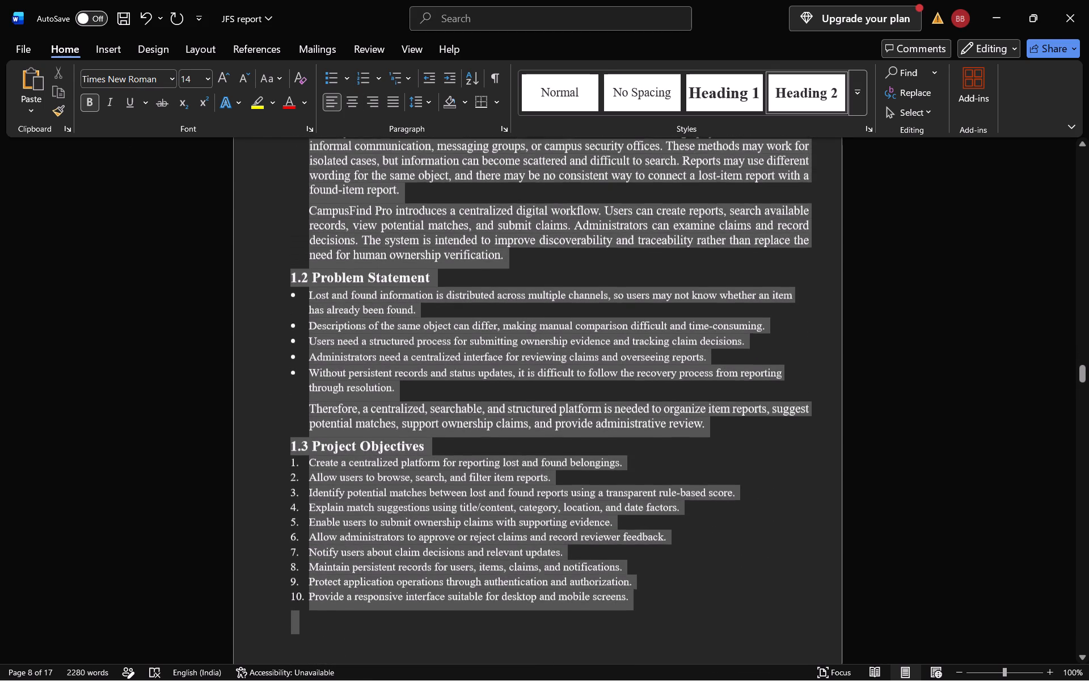
drag(133, 133, 242, 225)
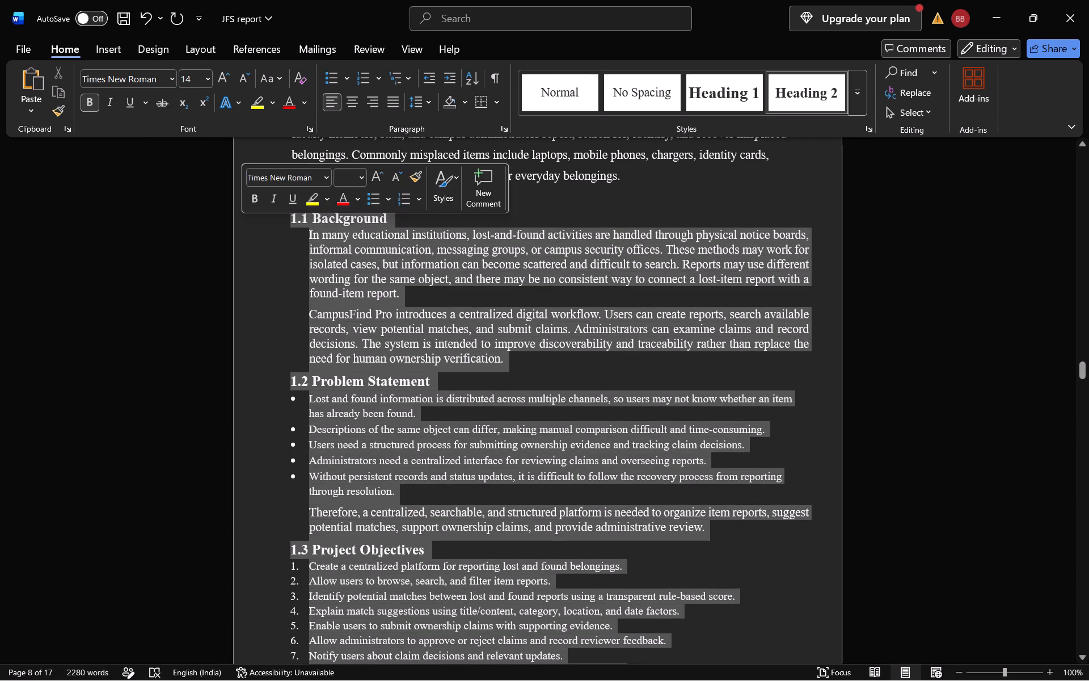
click(205, 79)
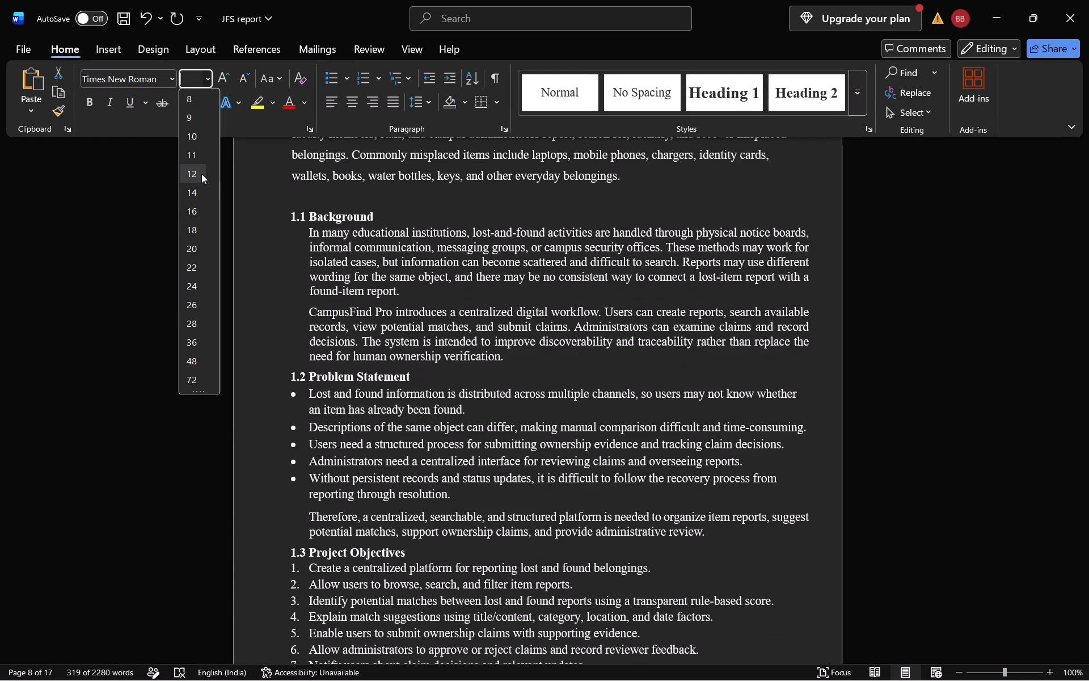
click(201, 174)
Add a blank line below the 1.1 Background heading and blank lines above and below the 1.2 Problem Statement heading.
click(390, 214)
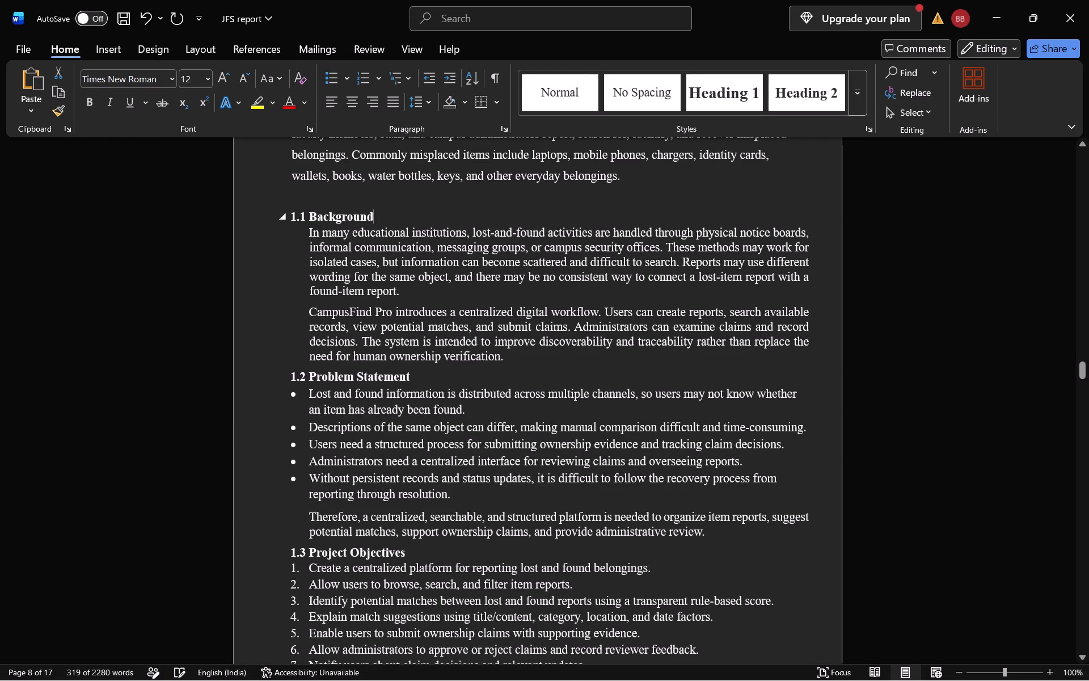
key(Return)
scroll(395, 222, down, 2)
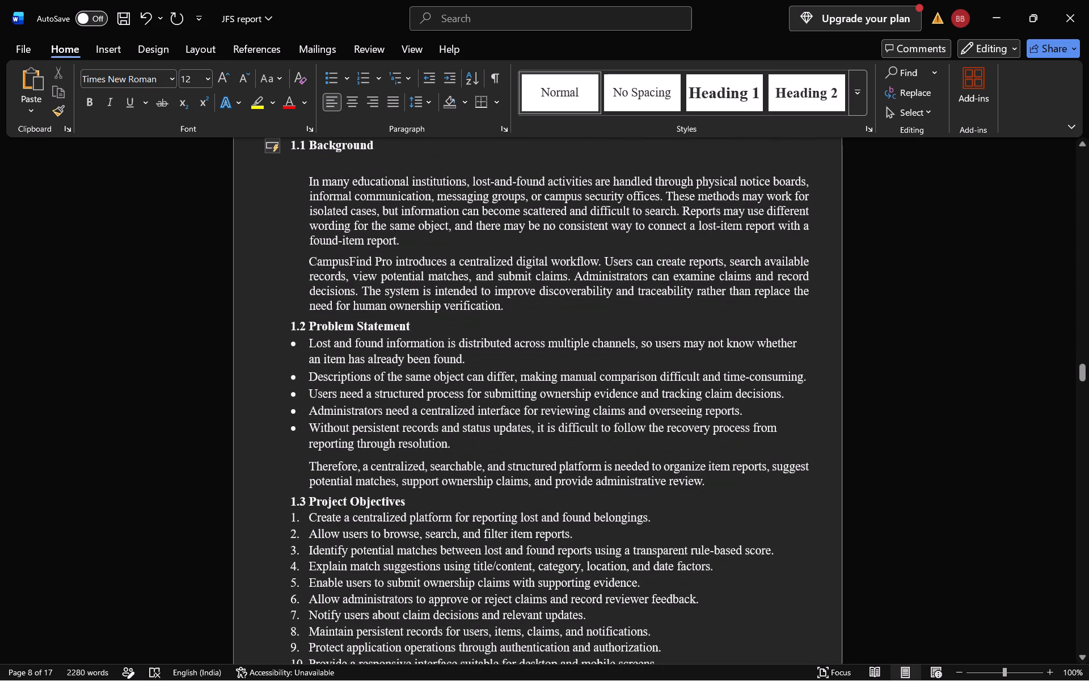
click(415, 330)
click(505, 303)
key(Return)
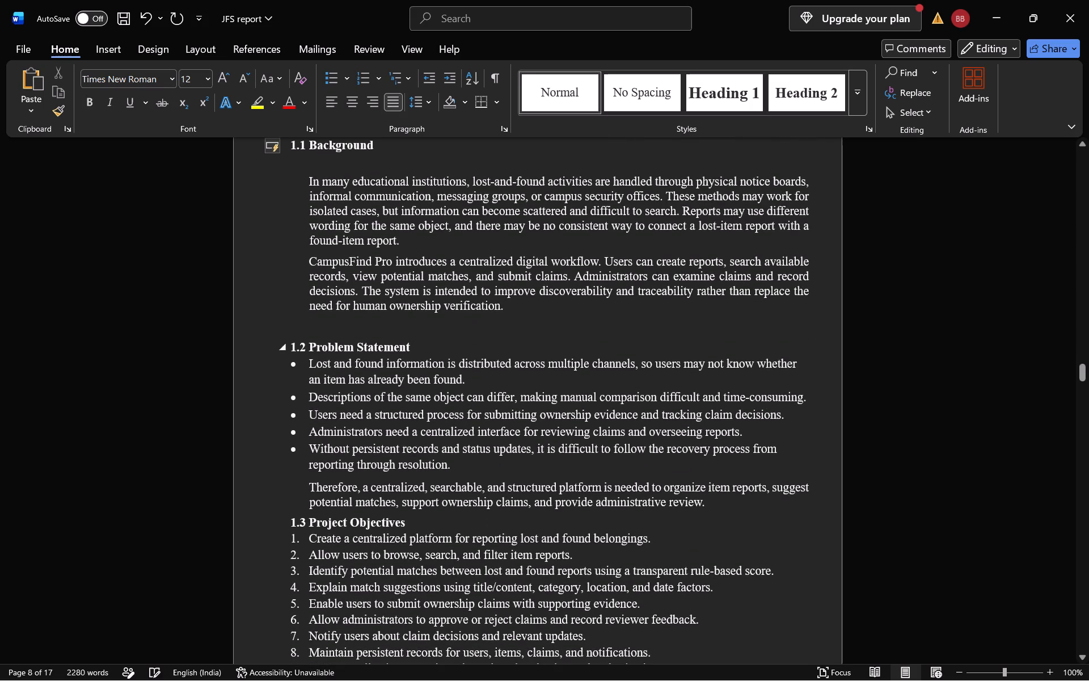
click(417, 350)
key(Return)
scroll(439, 354, down, 3)
key(BackSpace)
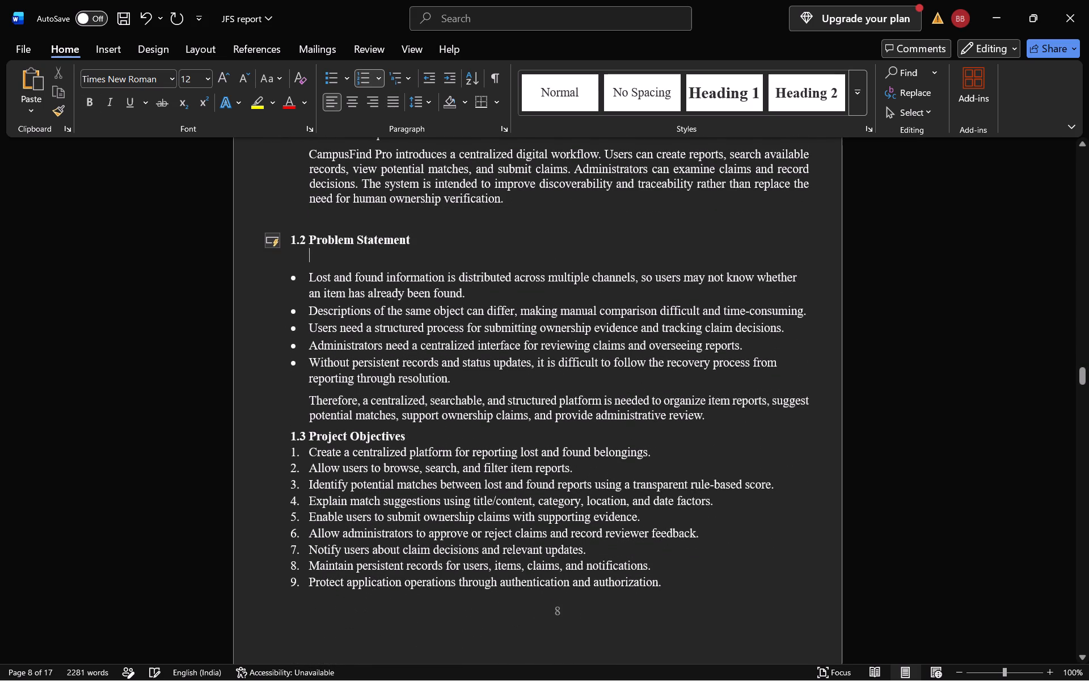
Add blank lines above and below the 1.3 Project Objectives heading, leaving the new line below it unnumbered.
scroll(407, 270, up, 6)
scroll(373, 296, down, 6)
click(709, 418)
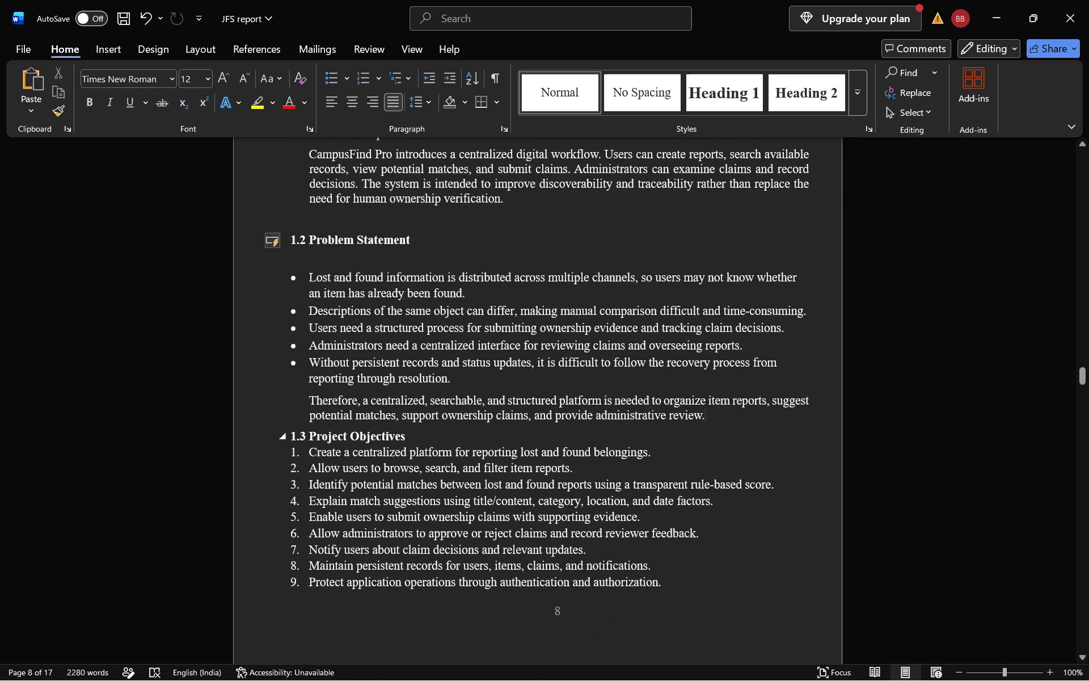
key(Return)
click(483, 455)
key(Return)
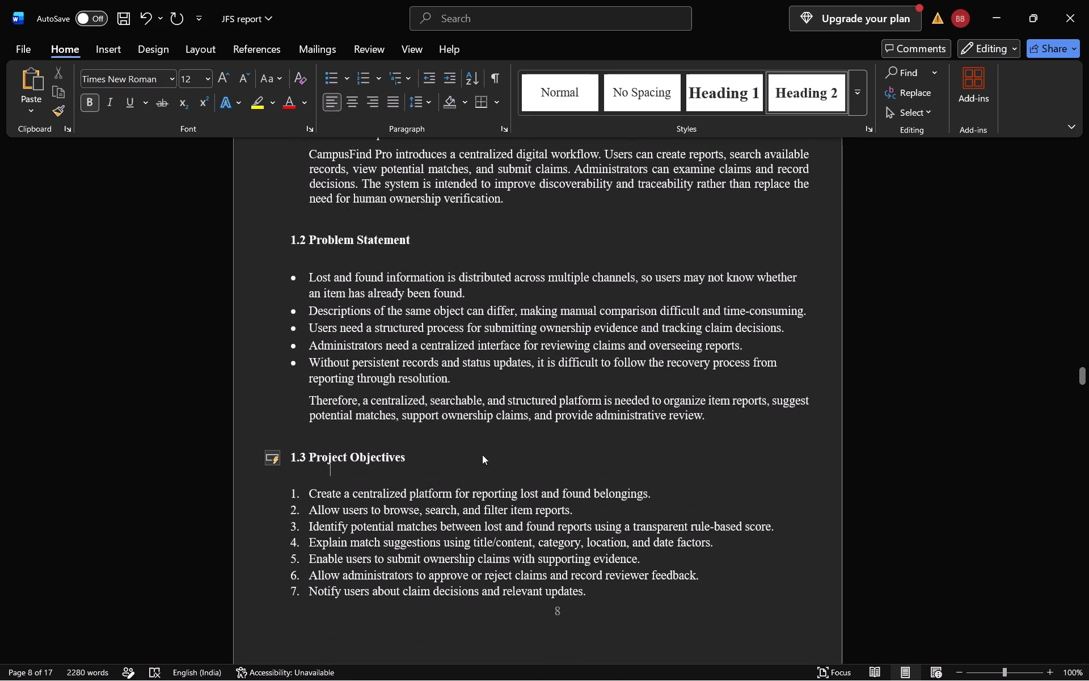
key(BackSpace)
Remove the extra blank line between the Chapter 1: Introduction heading and the CampusFind Pro opening paragraph.
scroll(474, 451, down, 2)
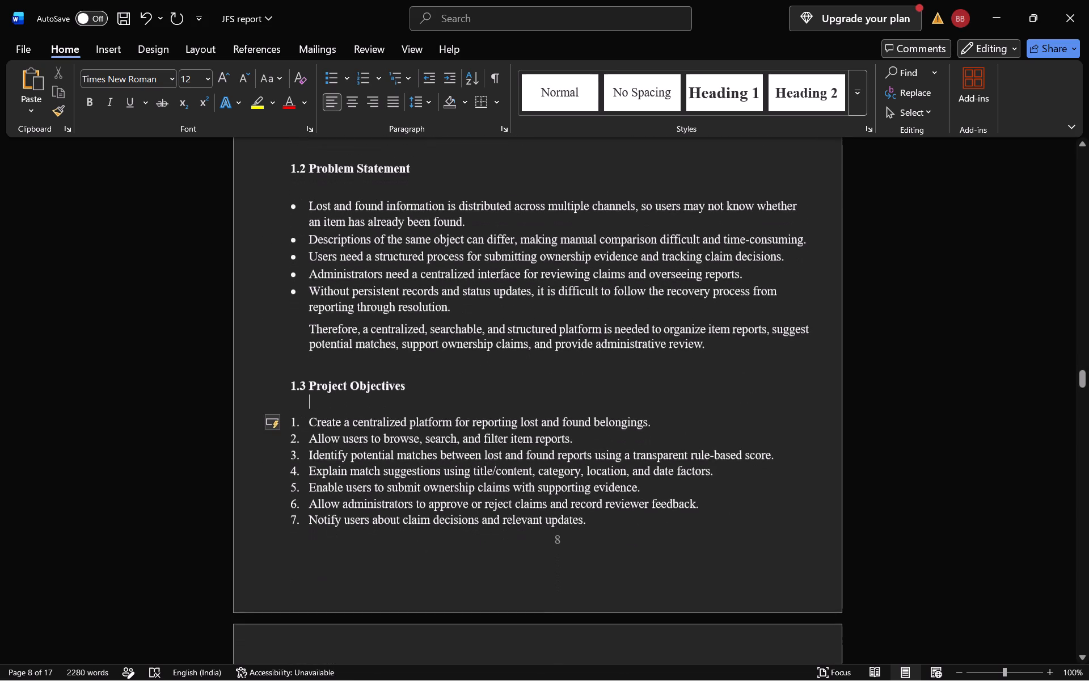
scroll(473, 451, down, 9)
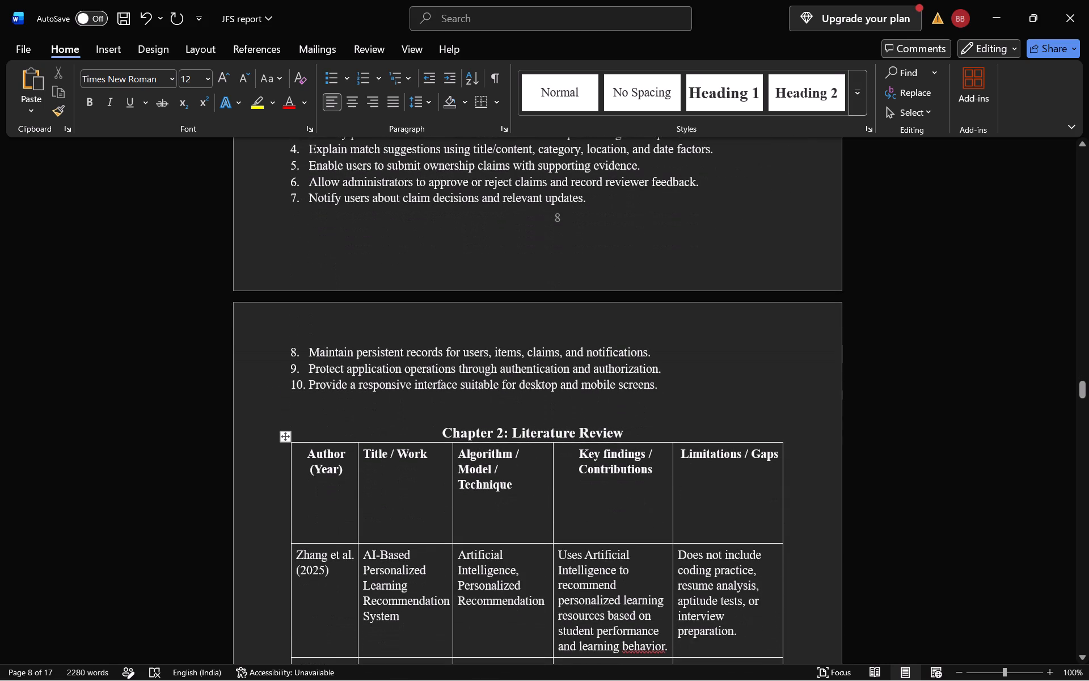
scroll(523, 312, up, 3)
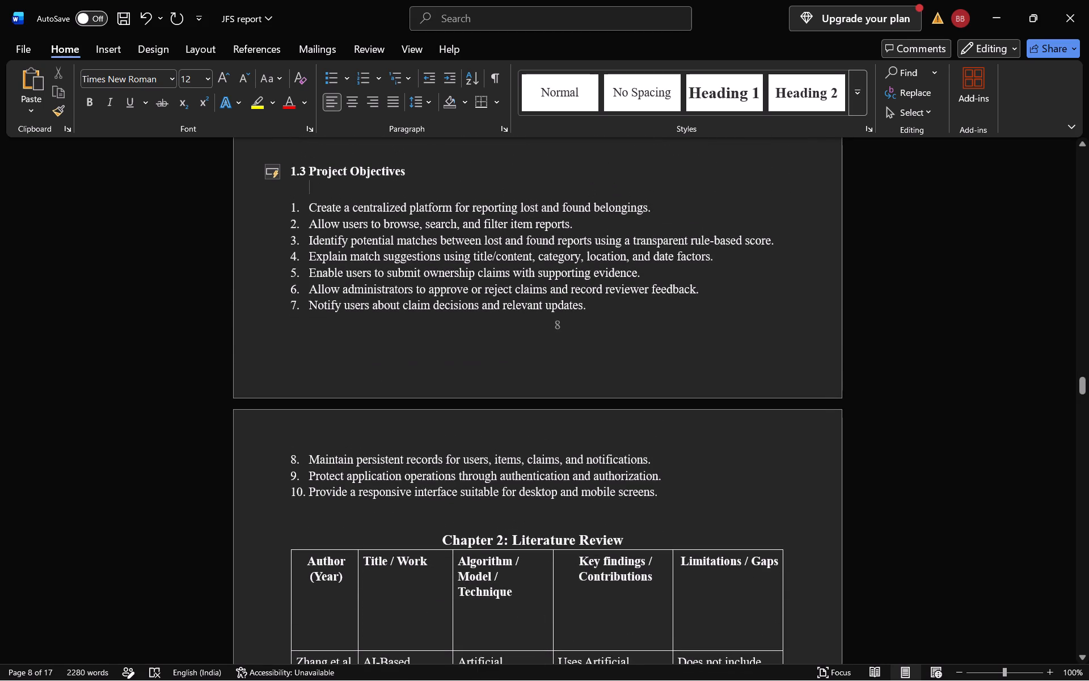
scroll(552, 425, up, 1)
scroll(632, 506, up, 8)
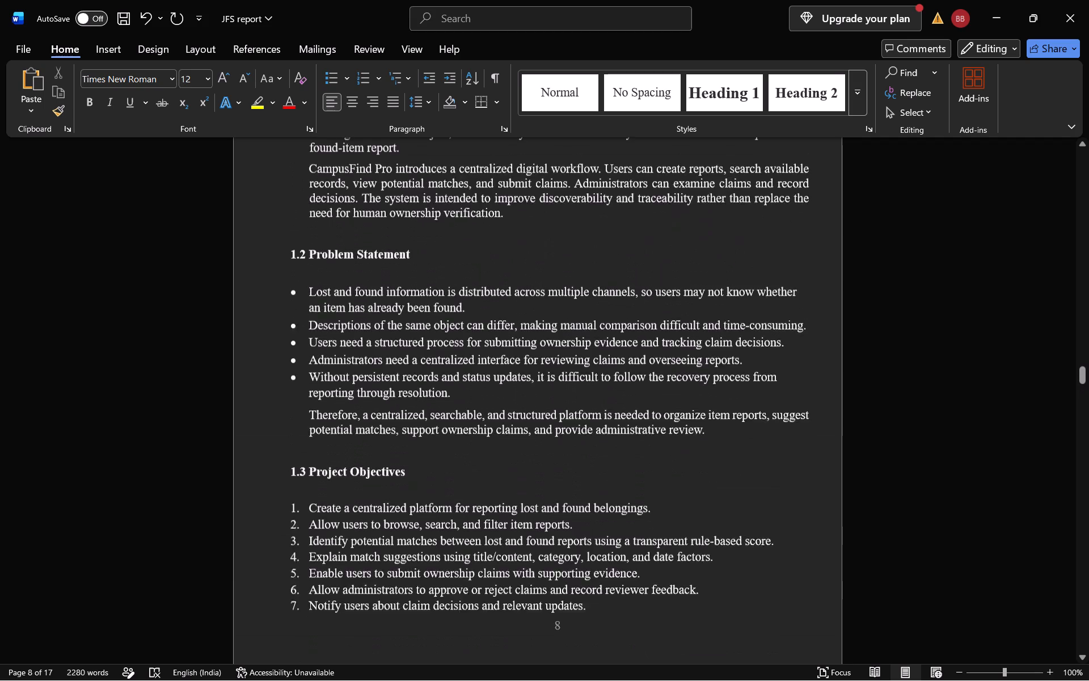
scroll(603, 444, up, 7)
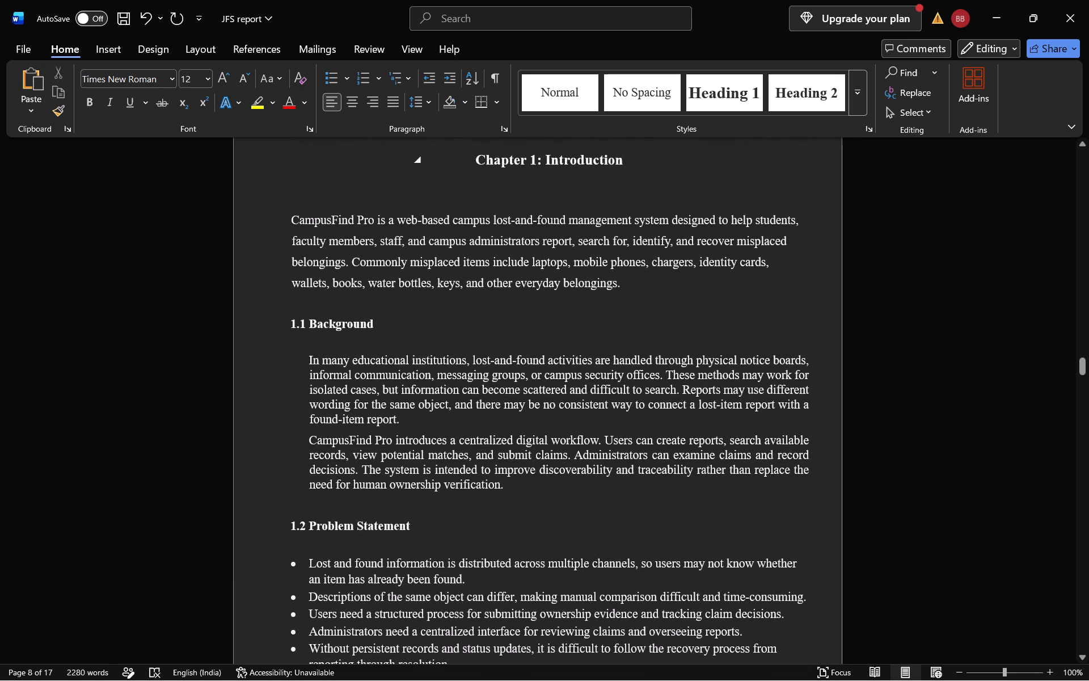
click(550, 192)
key(BackSpace)
key(BackSpace)
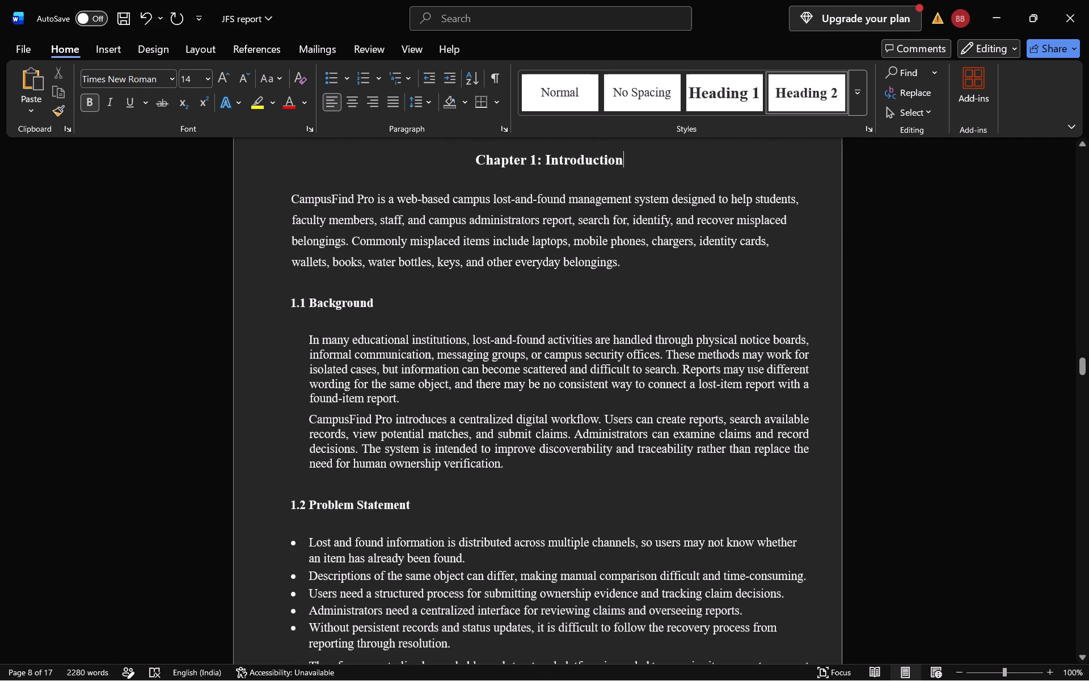
Delete objectives 9 and 10, on authentication and responsive interface, from the 1.3 Project Objectives list.
scroll(547, 220, down, 15)
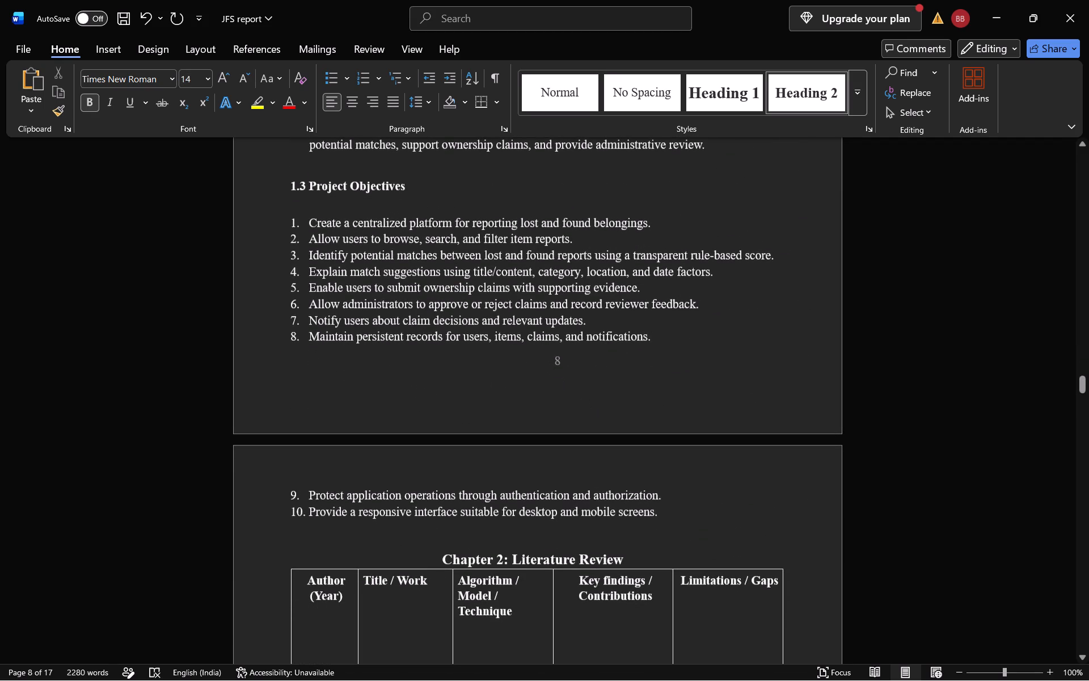
drag(666, 515, 248, 470)
key(BackSpace)
key(BackSpace)
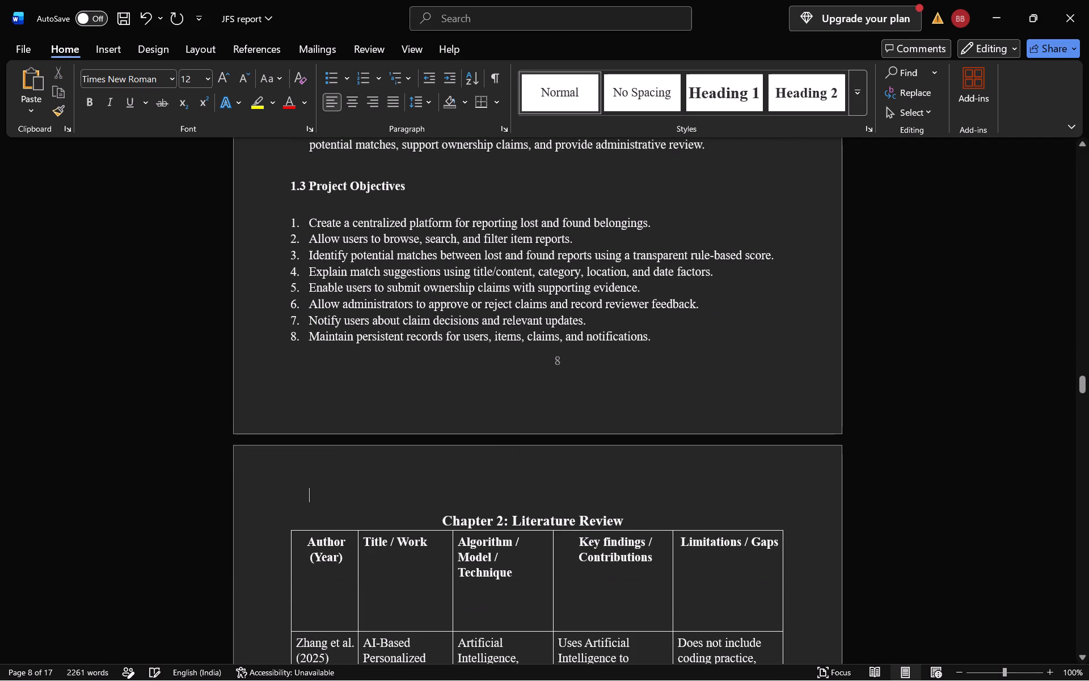
Compare the JFS report's Chapter 2: Literature Review with the System Analysis and Requirements chapter in the pr document.
scroll(600, 513, down, 9)
key(alt+Tab)
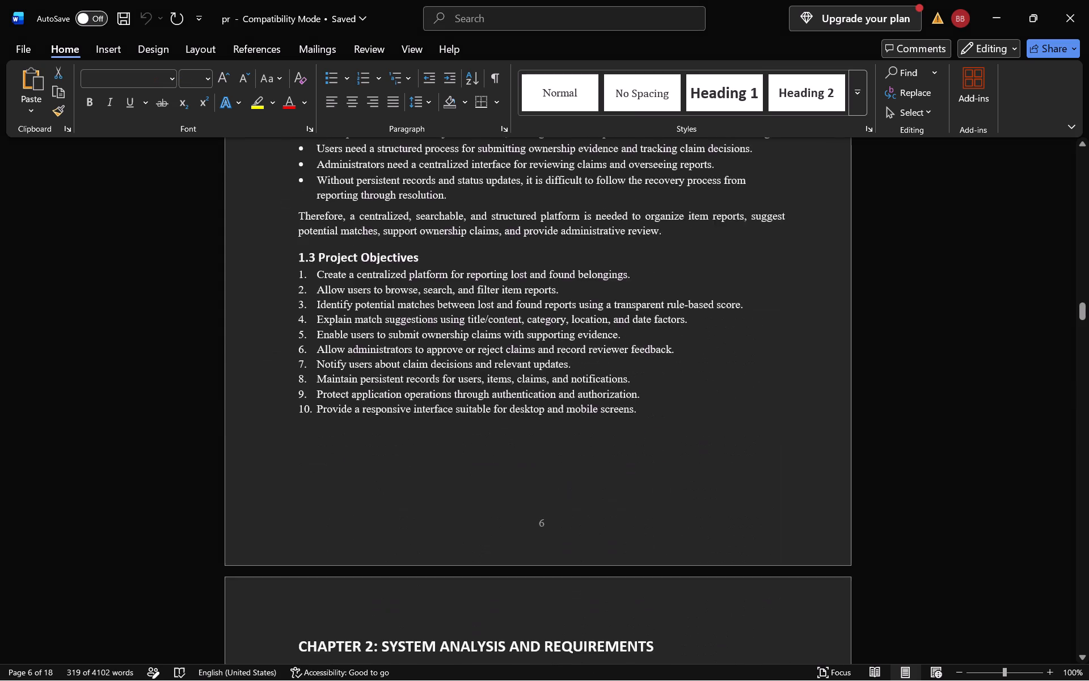
scroll(509, 440, down, 12)
key(alt+Tab)
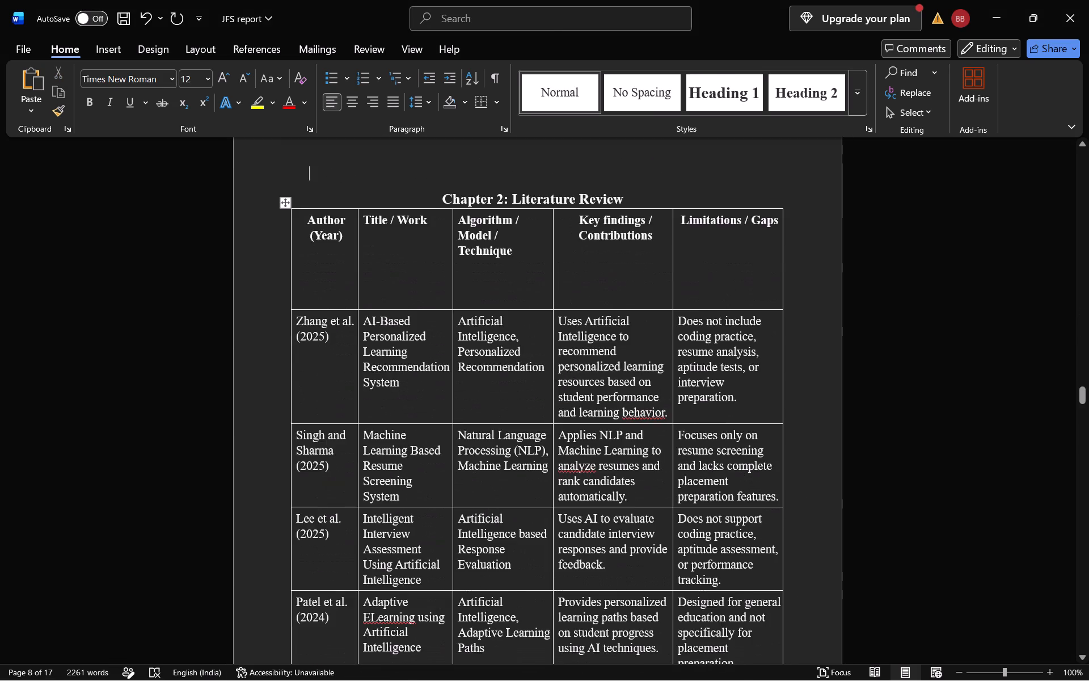
scroll(486, 377, down, 2)
scroll(470, 377, up, 2)
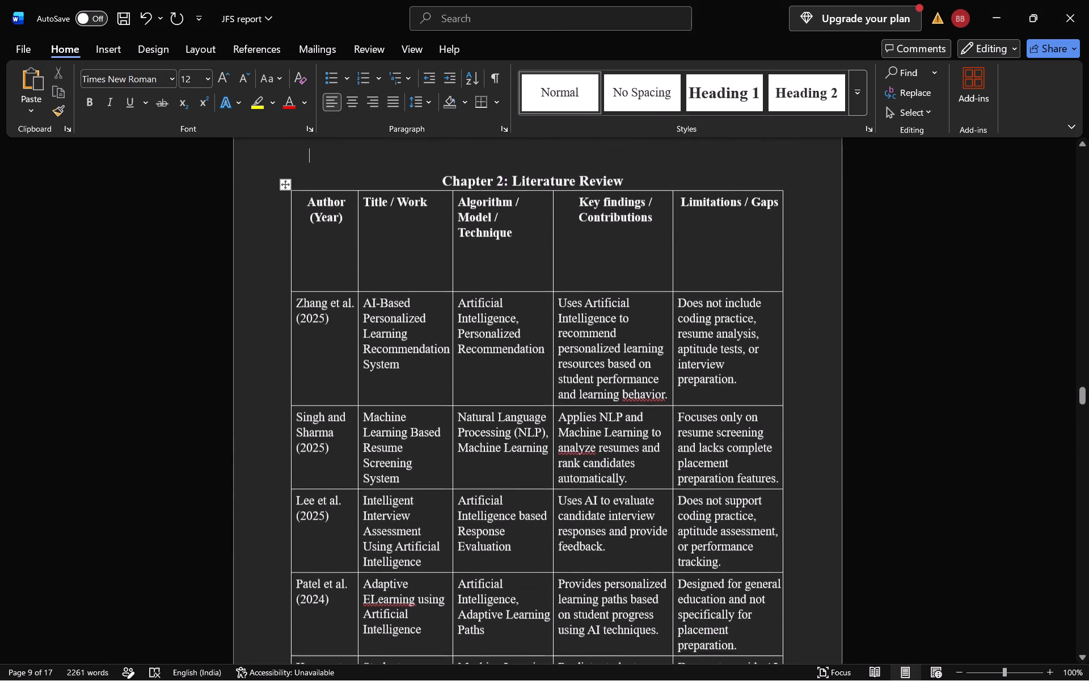
key(alt+Tab)
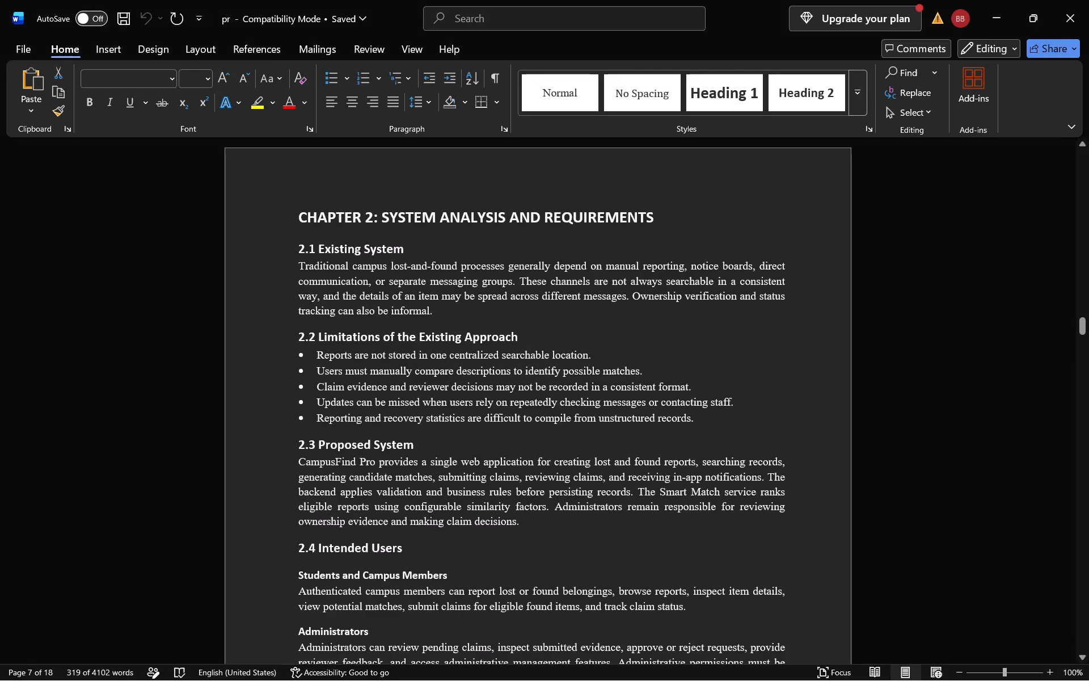
key(alt+Tab)
scroll(402, 249, up, 6)
scroll(402, 250, down, 4)
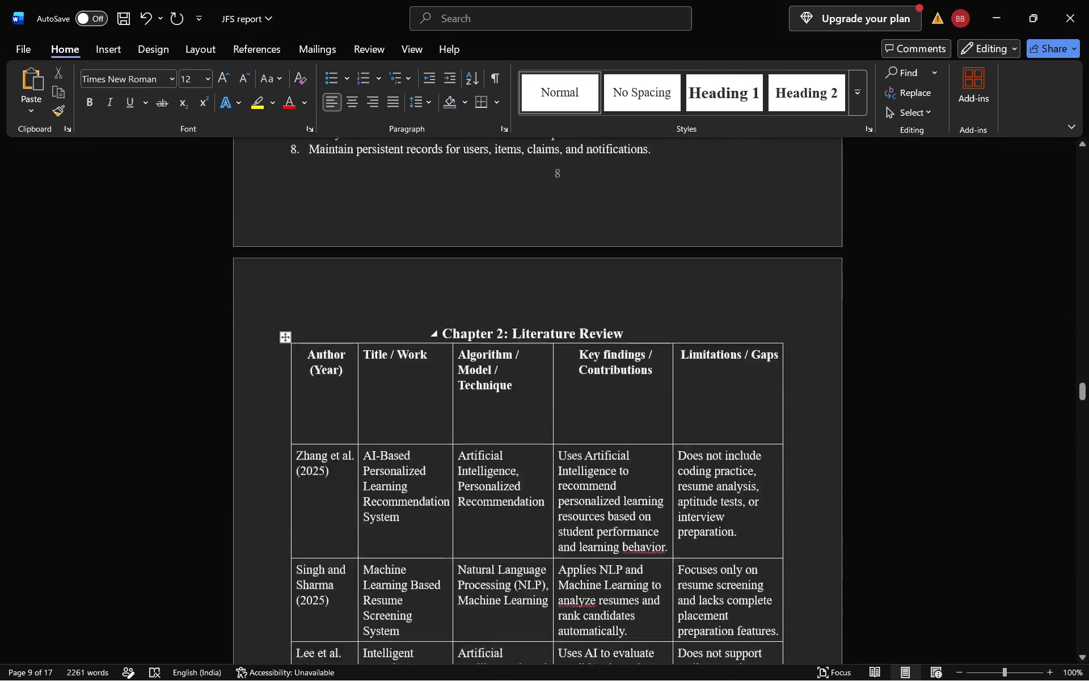
key(alt+Tab)
key(alt+Tab)
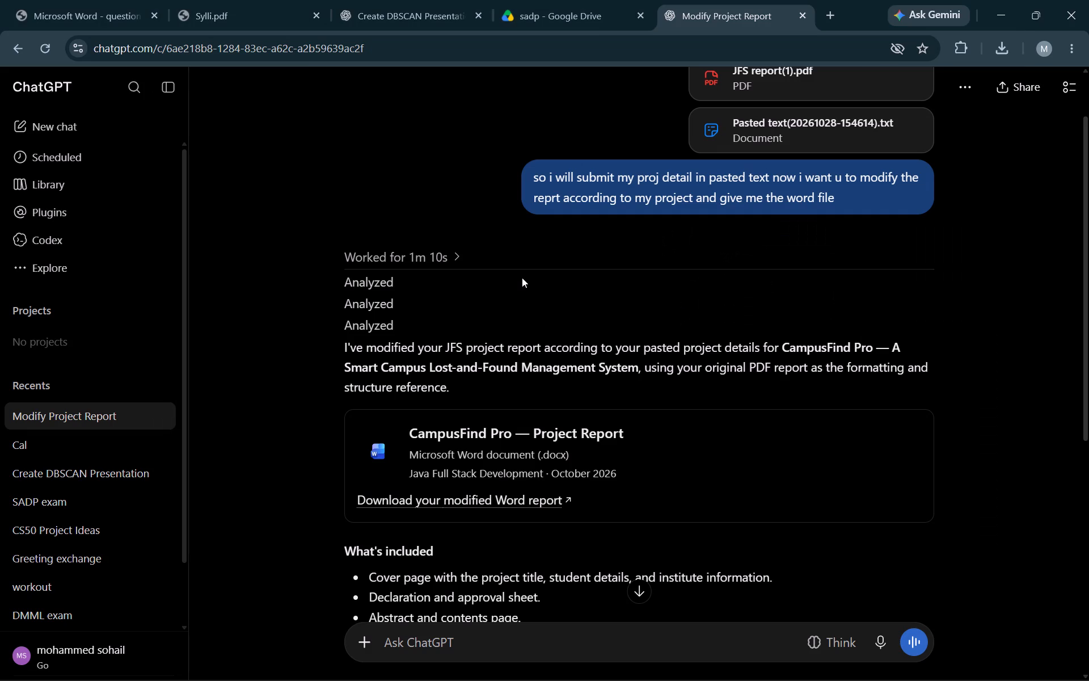
key(alt+Tab)
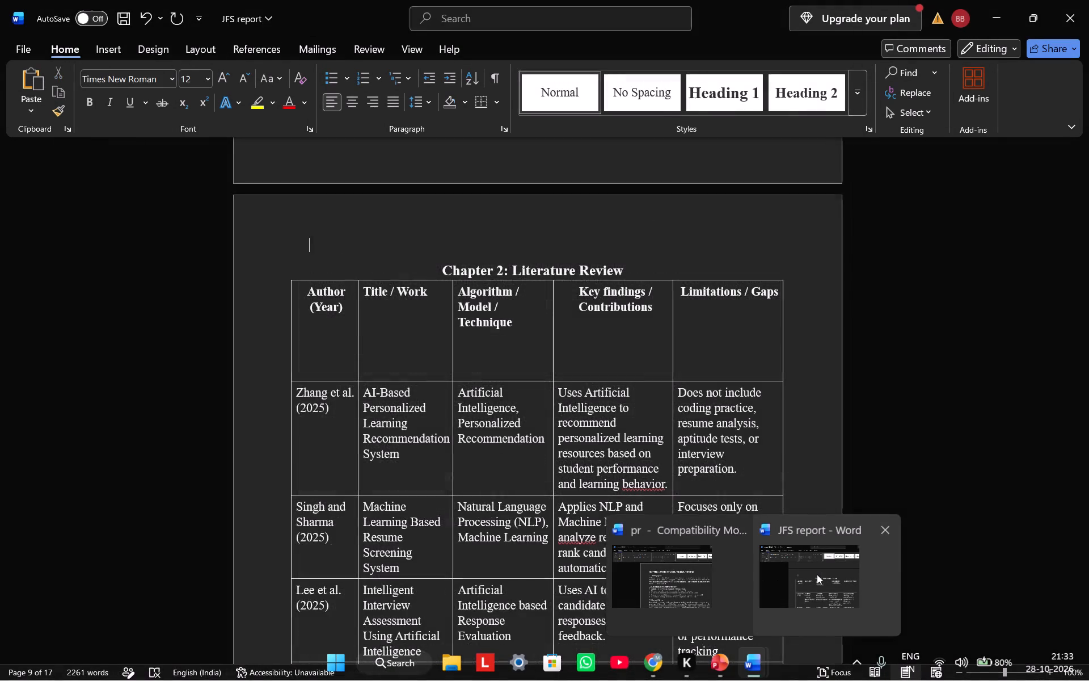
click(720, 579)
scroll(659, 545, up, 7)
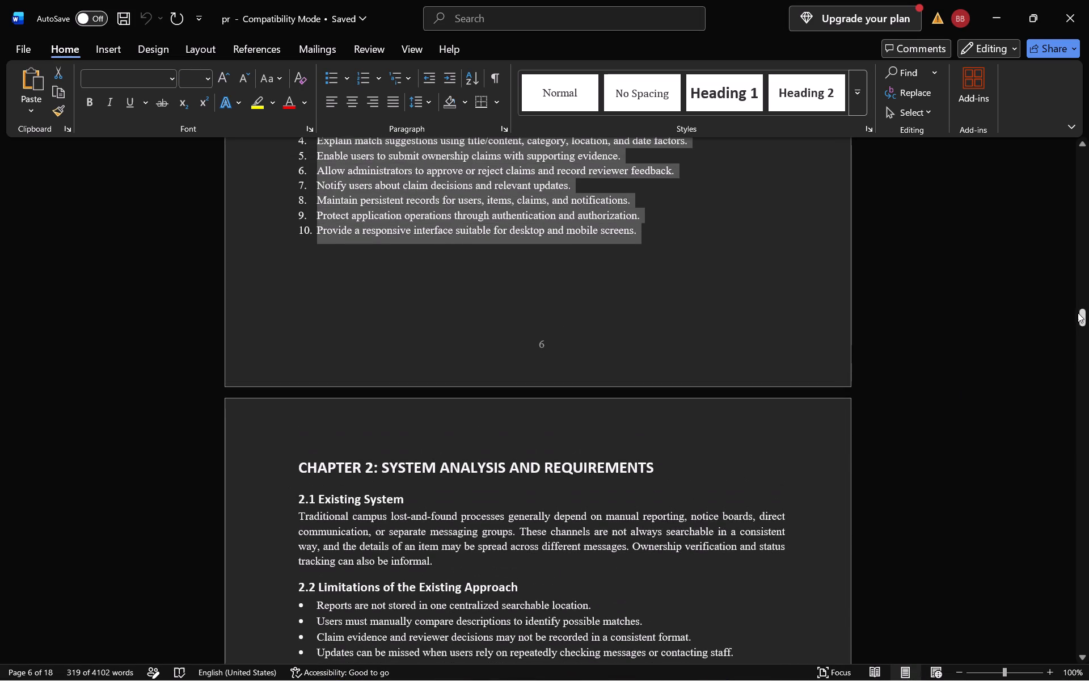
drag(1081, 321, 1042, 267)
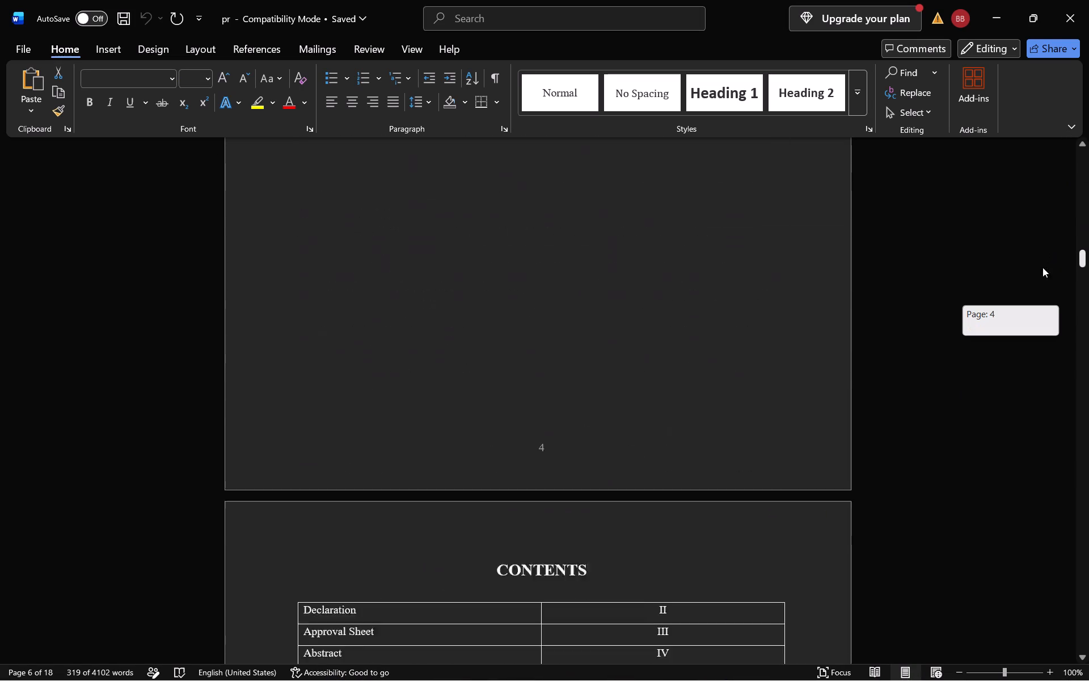
drag(1042, 267, 940, 411)
scroll(830, 421, down, 6)
Compare the JFS report's Chapter 3: Implementation diagrams with the System Architecture and Design chapter in the pr document.
key(alt+Tab)
scroll(711, 319, down, 14)
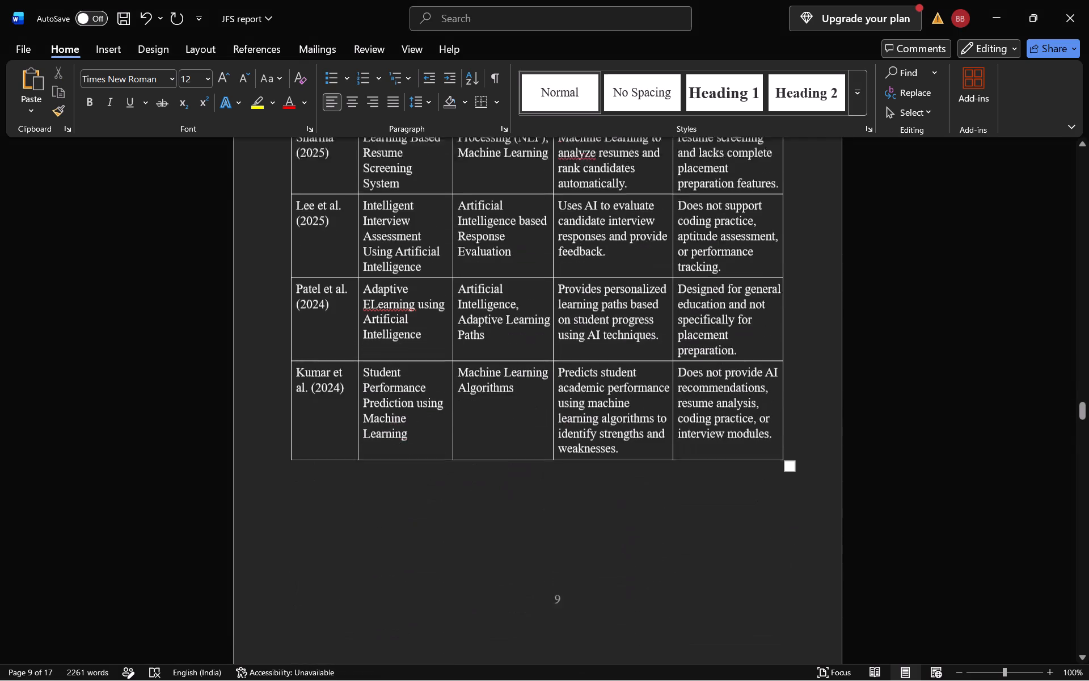
scroll(793, 252, down, 12)
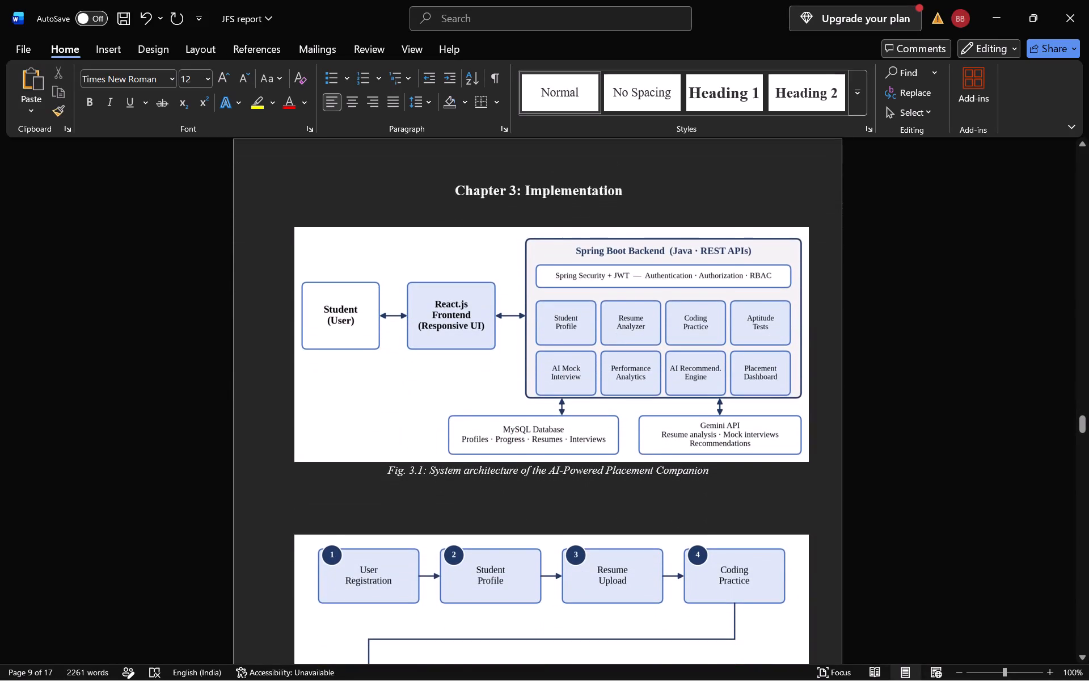
scroll(753, 254, down, 2)
key(alt+Tab)
scroll(752, 251, down, 16)
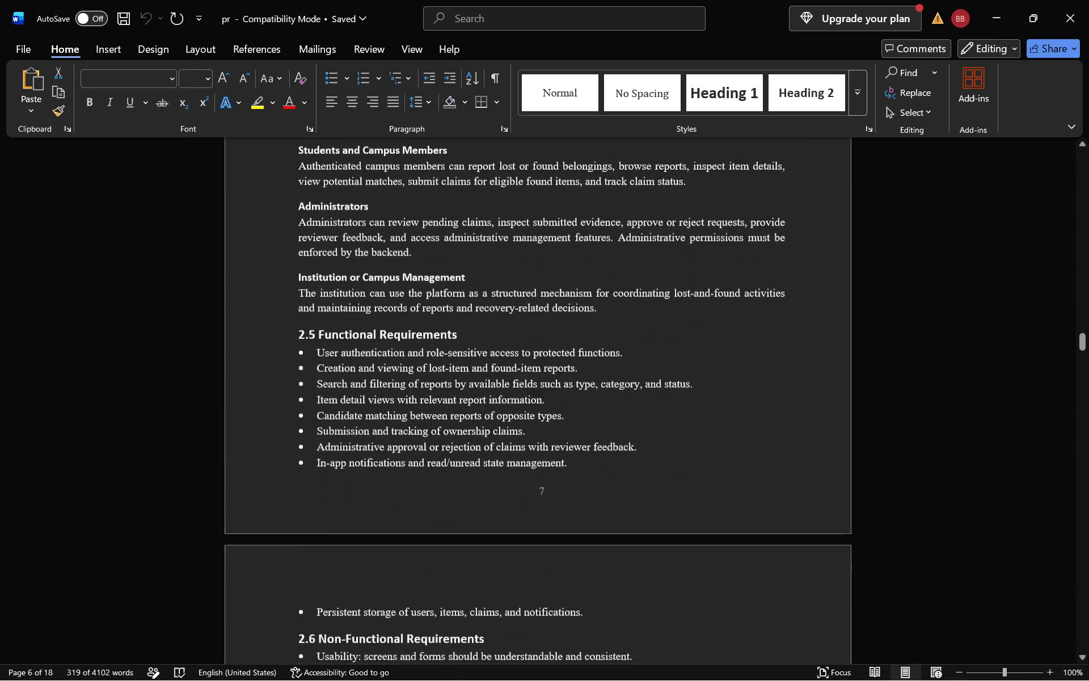
scroll(759, 255, down, 6)
scroll(760, 258, down, 16)
scroll(760, 253, down, 7)
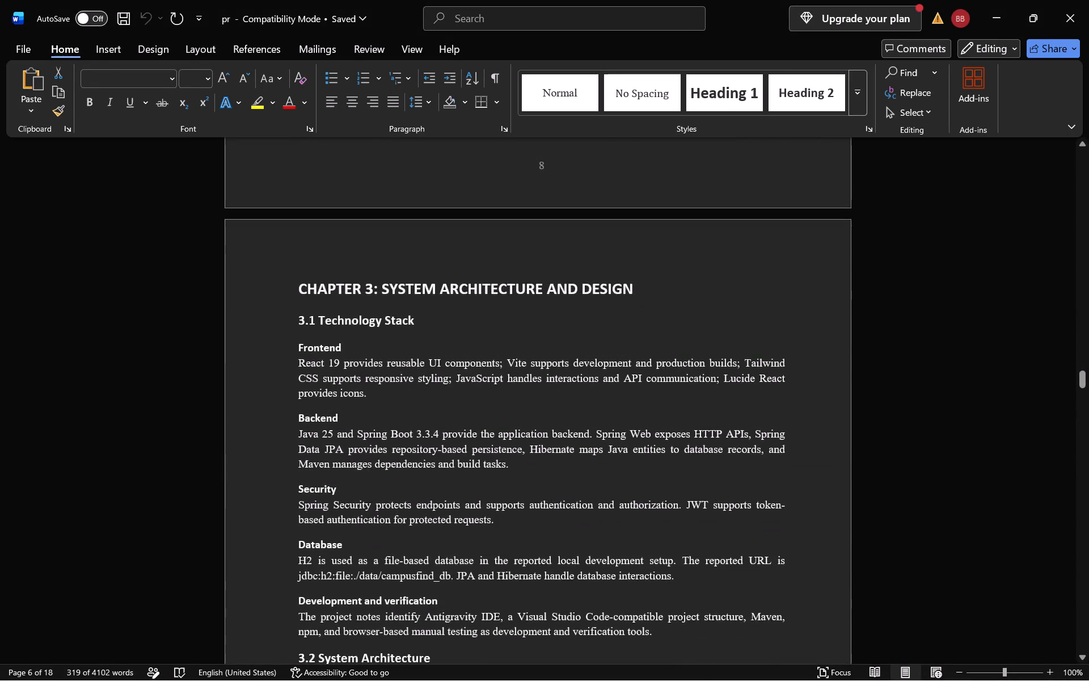
scroll(755, 255, down, 5)
scroll(752, 258, up, 3)
scroll(752, 258, down, 7)
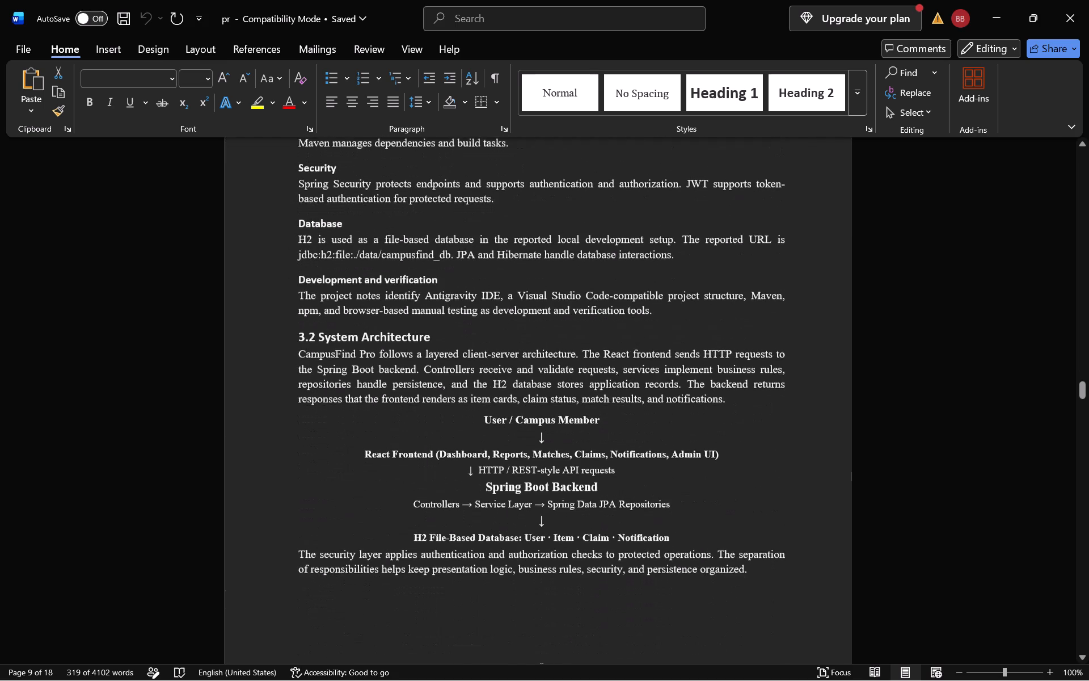
scroll(752, 258, down, 15)
key(alt+Tab)
Add a blank line in the JFS report below the Fig. 3.2 system workflow caption, before Chapter 4: Methodology.
scroll(704, 236, down, 7)
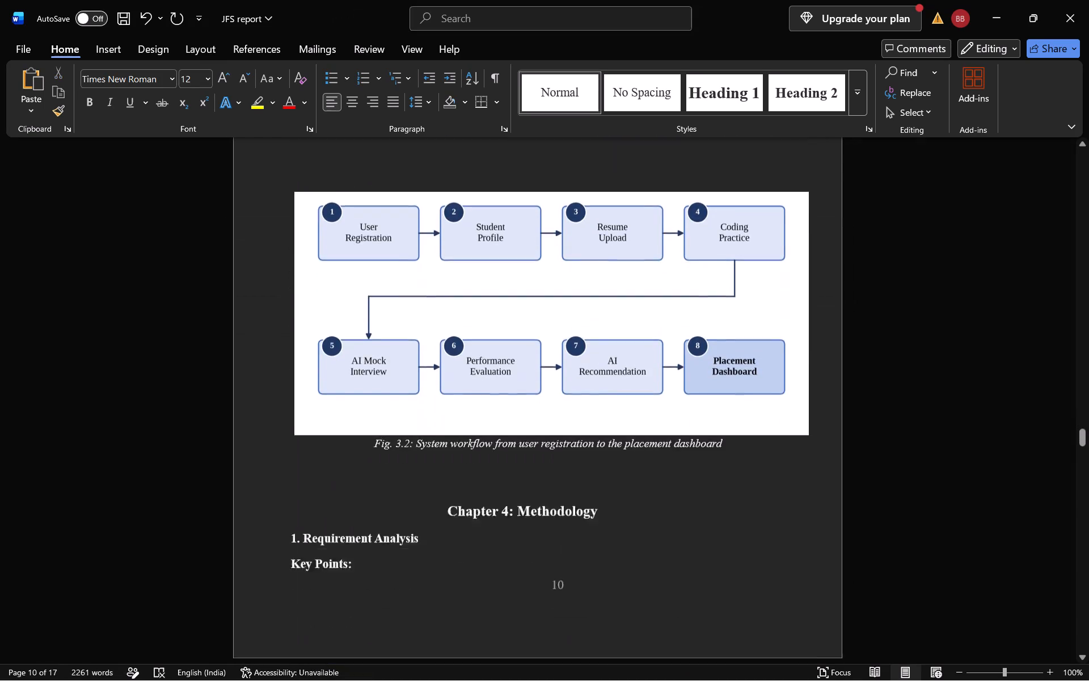
scroll(697, 245, down, 7)
click(590, 239)
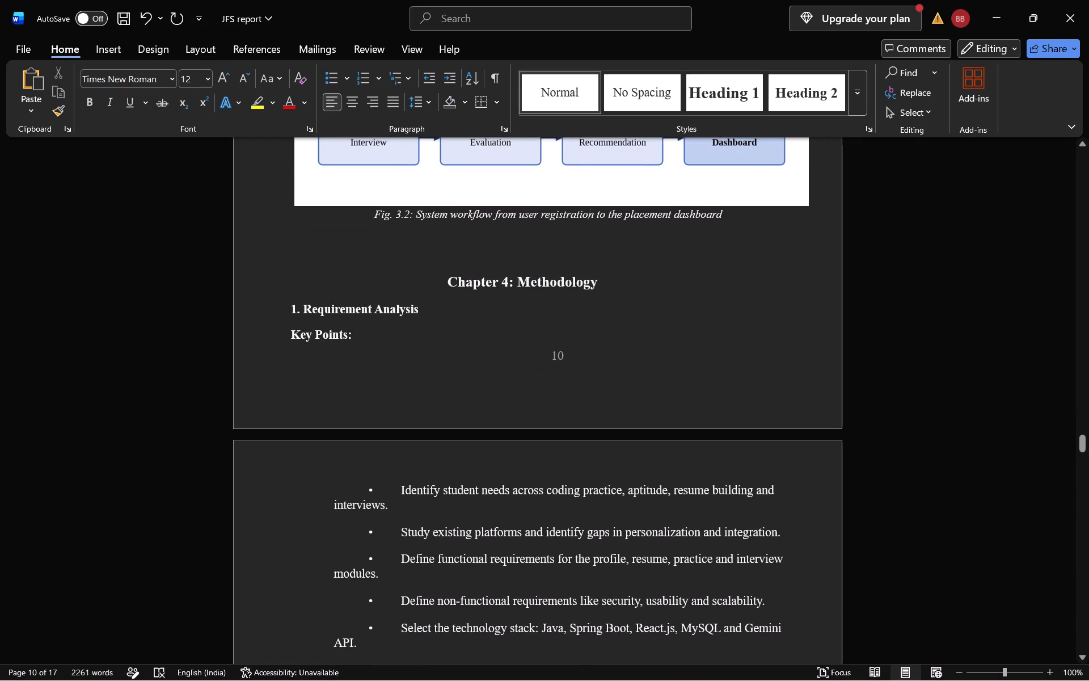
click(745, 221)
key(Return)
Review the pr document from its 3.4 Database Design section through Chapter 4: Implementation to the start of Chapter 5.
key(alt+Tab)
scroll(708, 218, down, 8)
scroll(660, 242, down, 2)
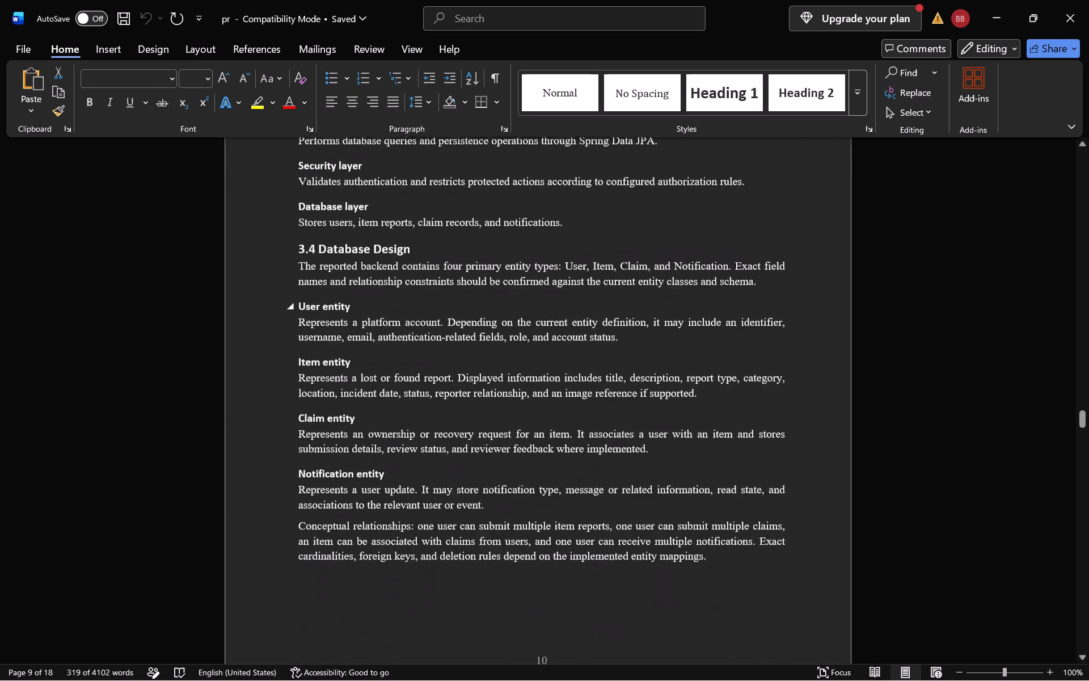
scroll(660, 243, down, 15)
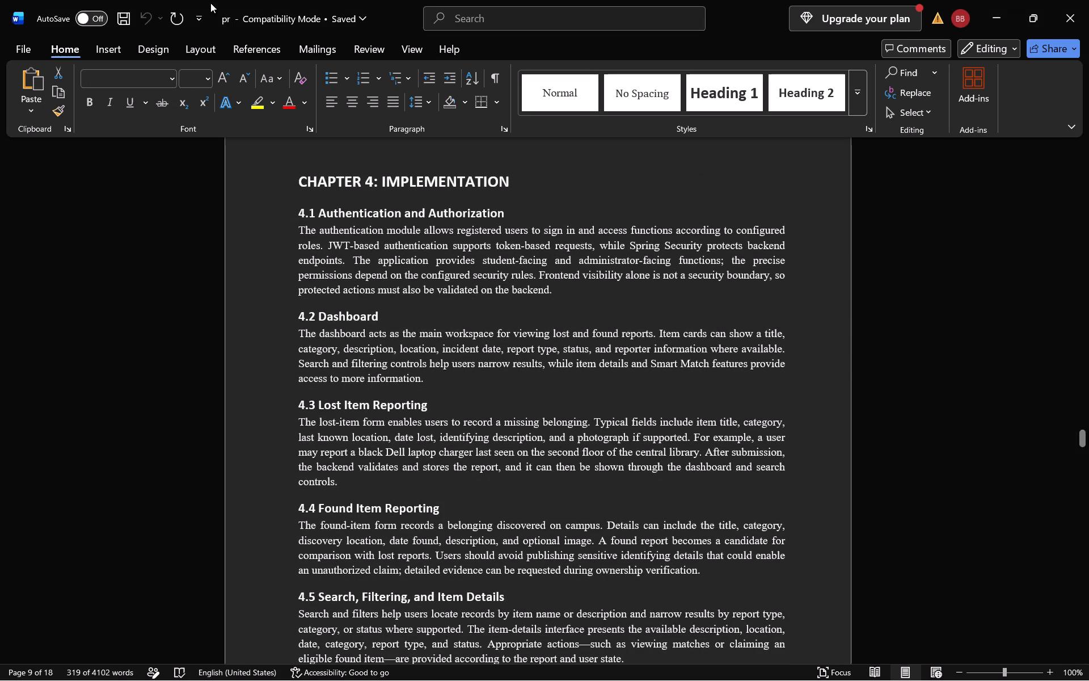
scroll(324, 251, down, 18)
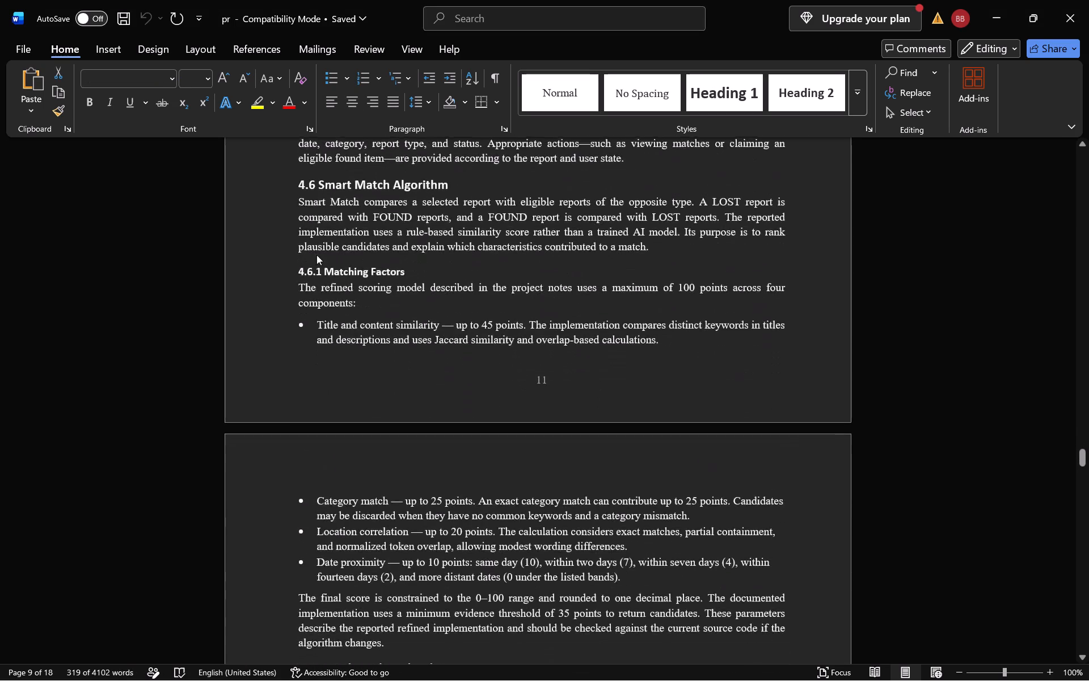
scroll(316, 255, down, 16)
scroll(297, 262, down, 5)
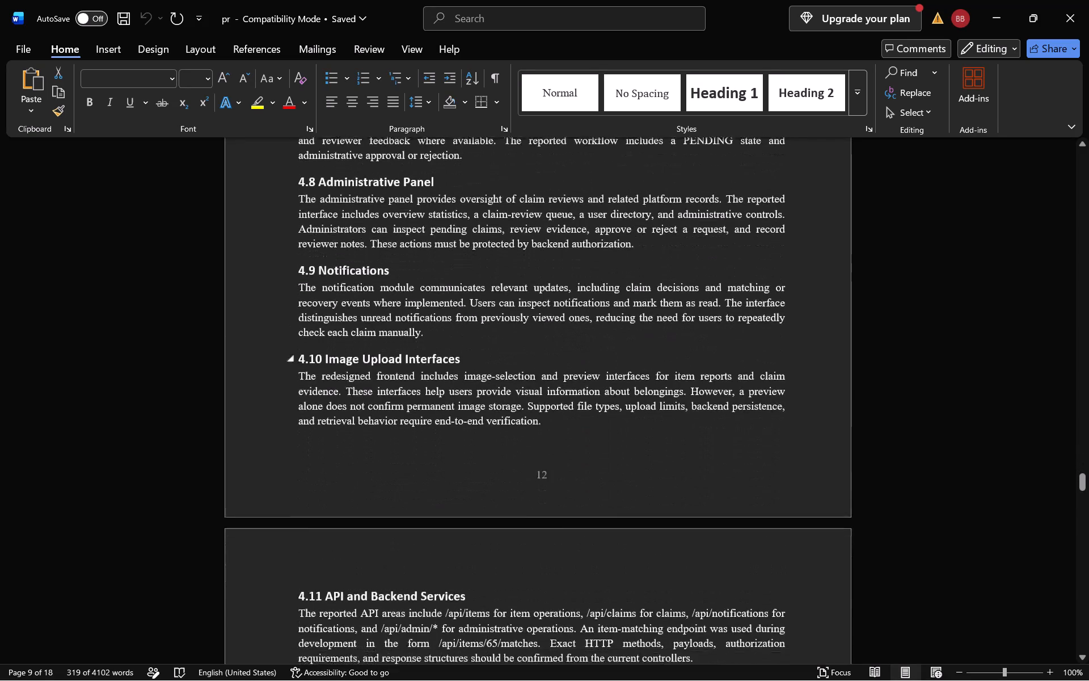
scroll(297, 262, down, 17)
scroll(290, 260, down, 7)
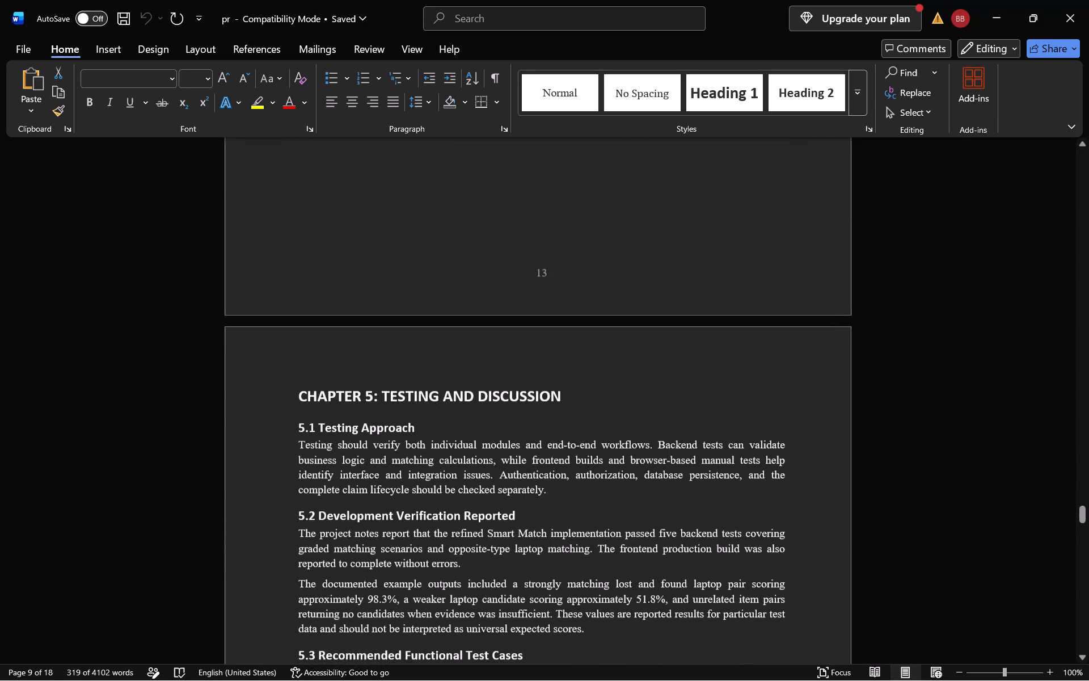
Review the JFS report from Chapter 4: Methodology to the start of Chapter 5: Results and Discussion.
key(alt+Tab)
scroll(290, 260, down, 13)
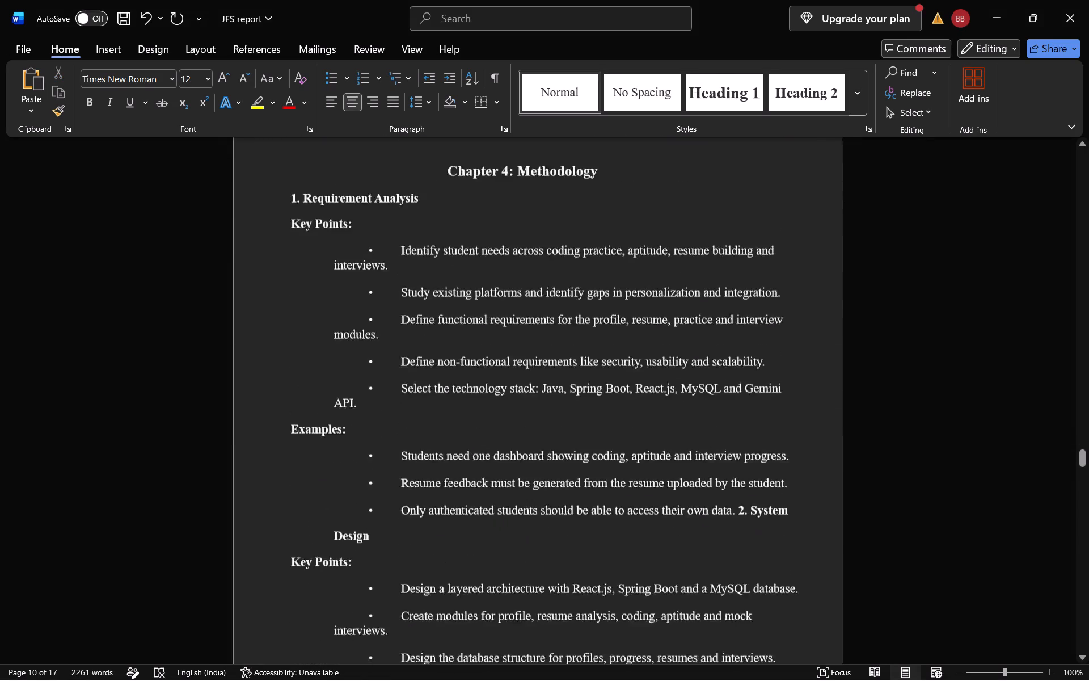
scroll(299, 282, down, 14)
scroll(298, 281, down, 7)
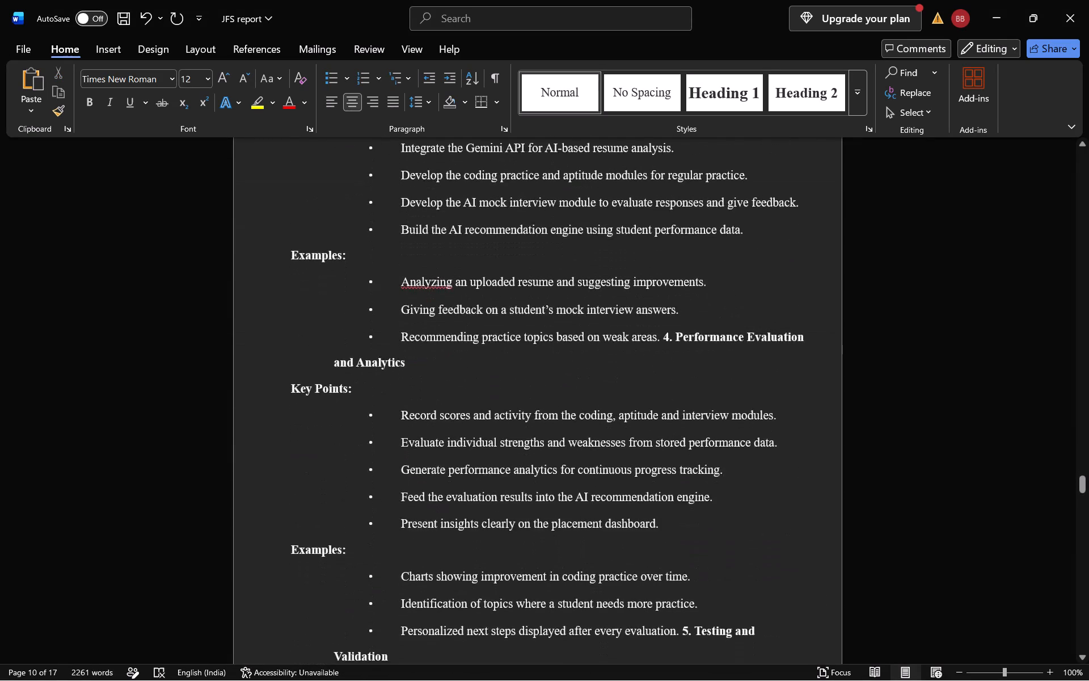
scroll(297, 277, down, 14)
scroll(295, 270, down, 11)
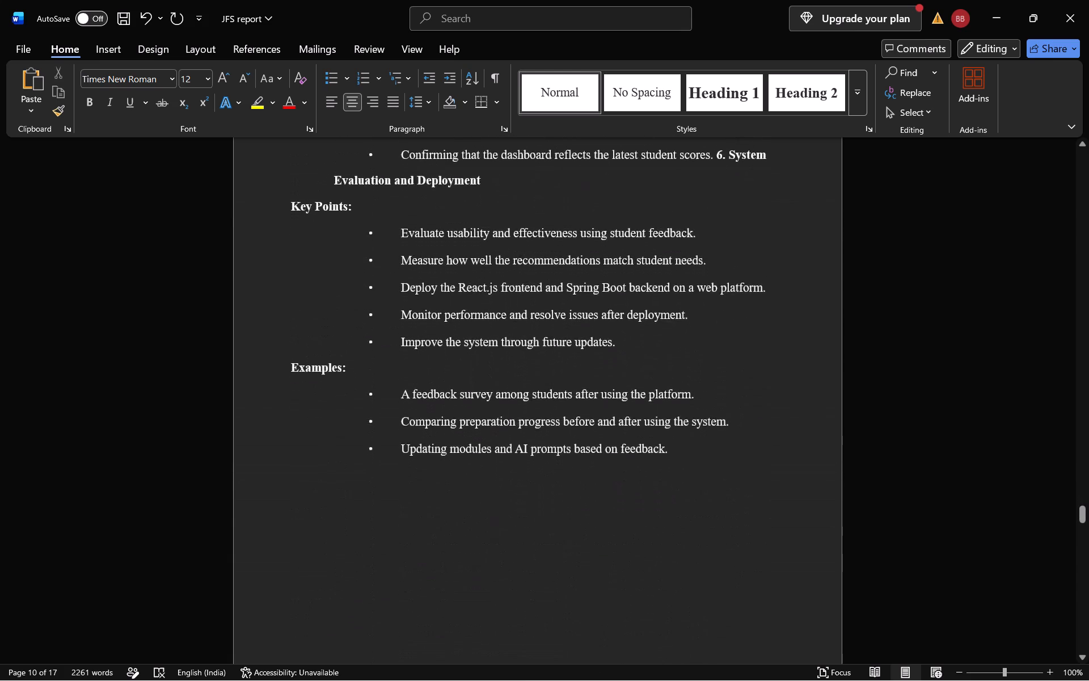
scroll(291, 270, down, 19)
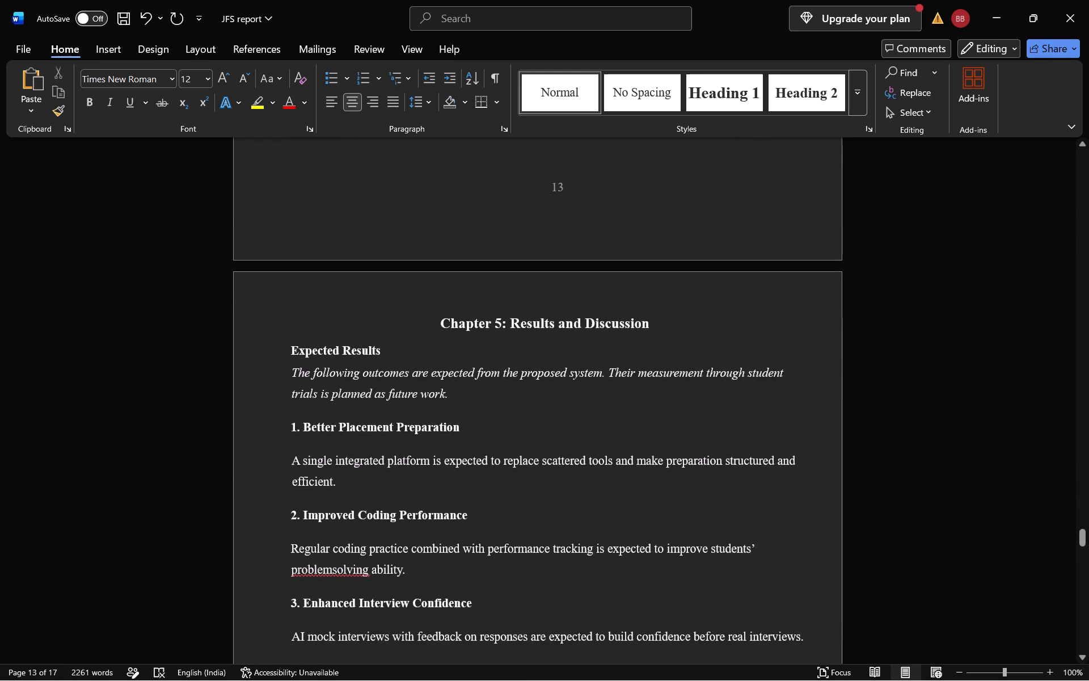
Compare the pr document's Chapter 5: Testing and Discussion with the JFS report's Chapter 5: Results and Discussion.
key(alt+Tab)
scroll(292, 258, down, 16)
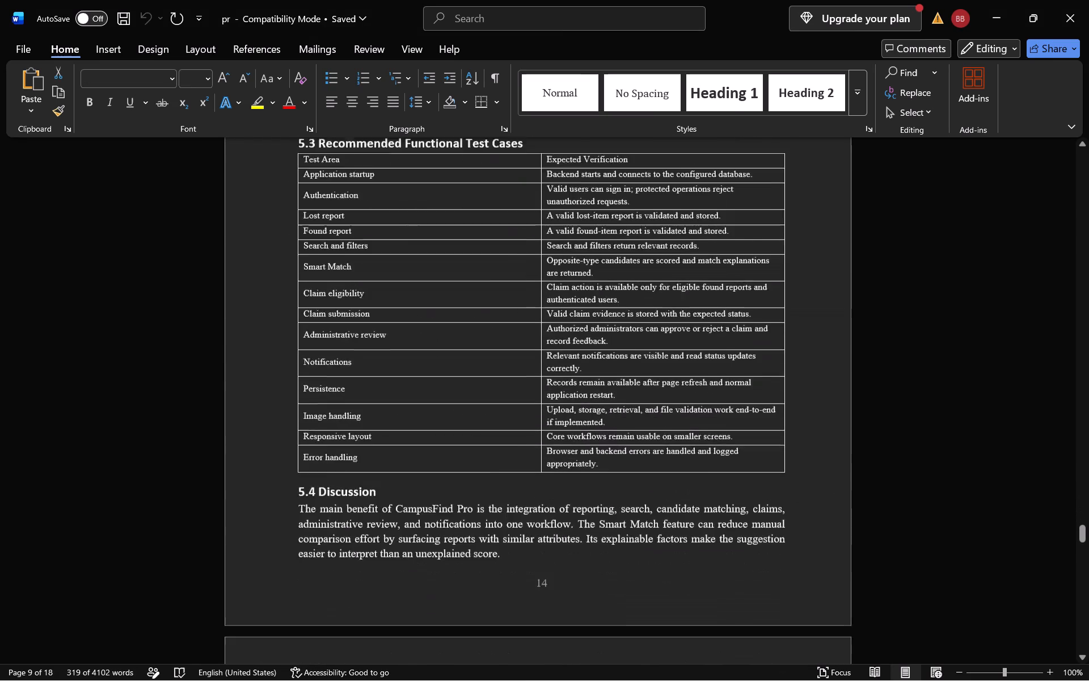
scroll(301, 252, down, 8)
scroll(309, 239, down, 20)
scroll(309, 239, down, 3)
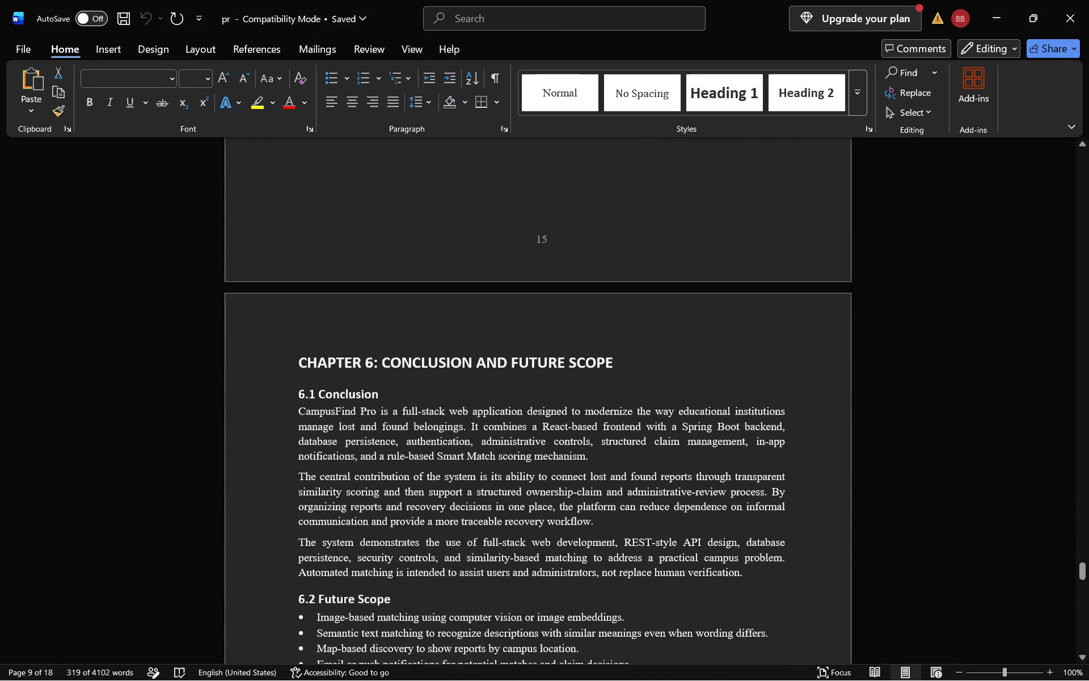
scroll(303, 245, down, 4)
key(alt+Tab)
scroll(334, 221, down, 15)
scroll(334, 219, up, 1)
scroll(332, 221, down, 9)
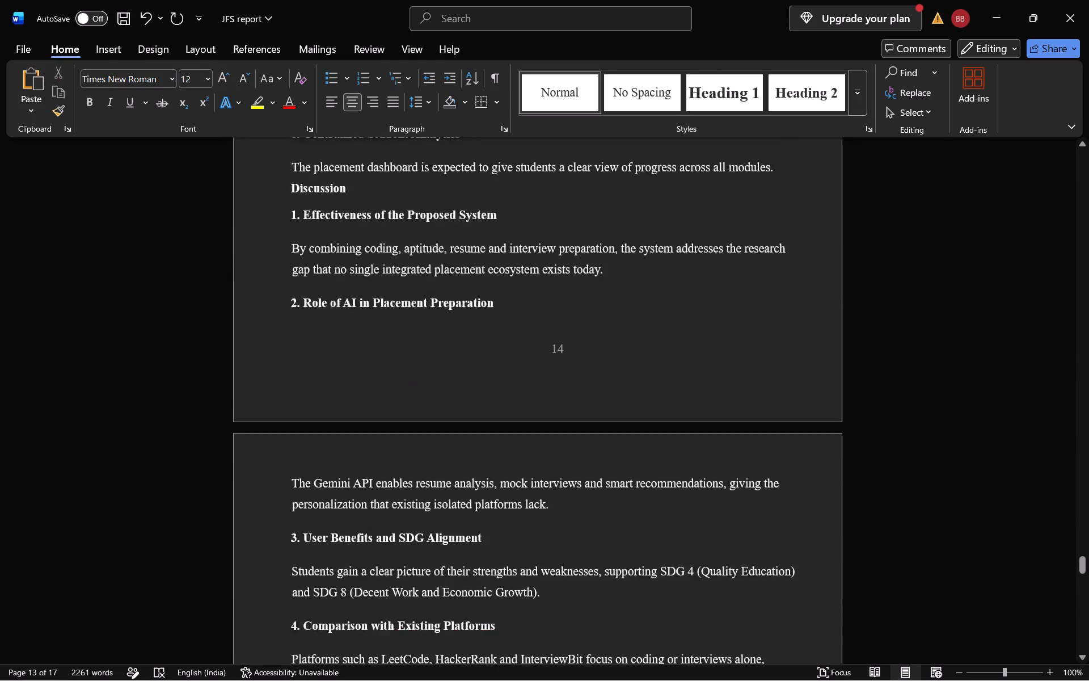
Examine the JFS report's Appendix I output screens and References alongside the pr document's Chapter 6: Conclusion and Future Scope.
drag(1082, 567, 1083, 680)
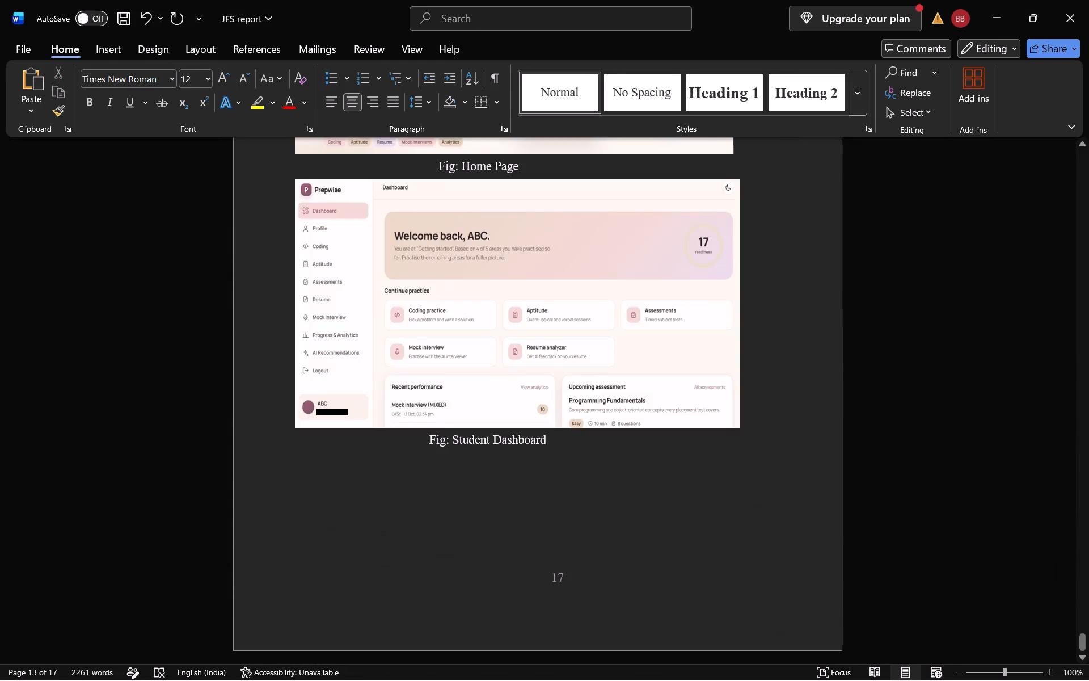
scroll(803, 516, up, 16)
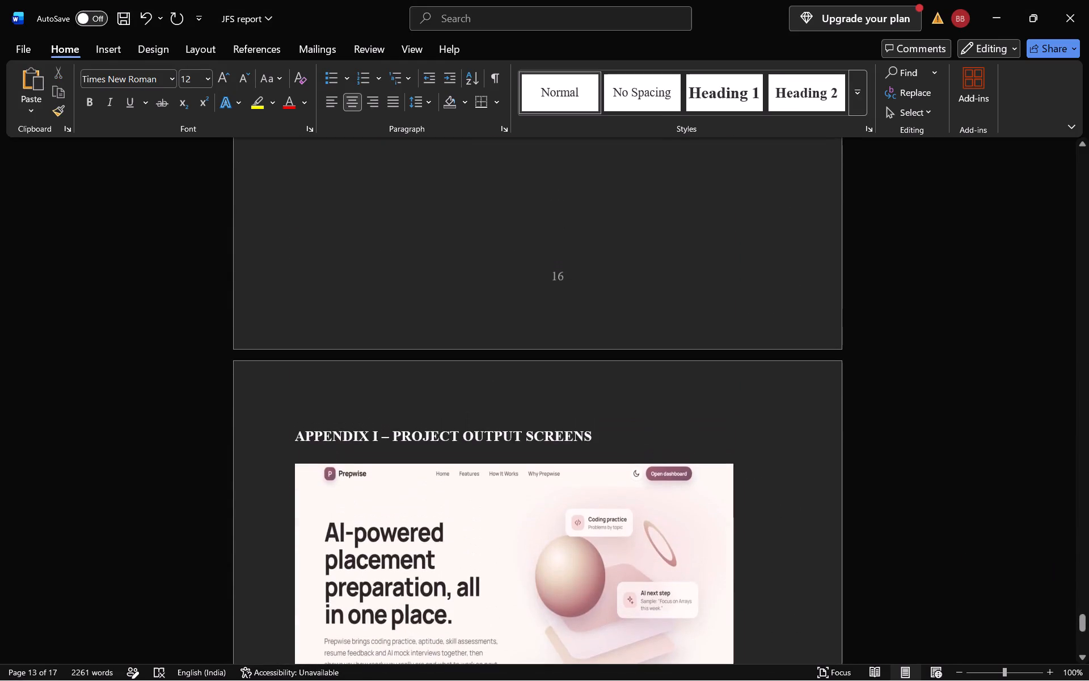
scroll(774, 487, down, 15)
drag(774, 516, 277, 229)
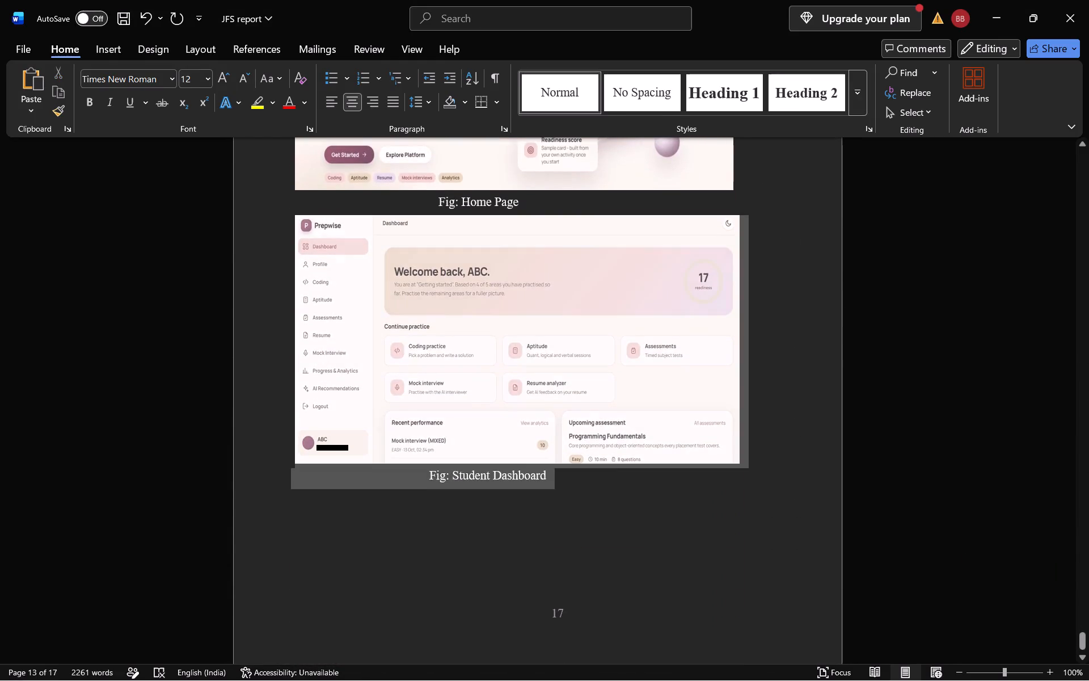
drag(277, 229, 300, 127)
scroll(592, 284, up, 18)
scroll(594, 278, up, 5)
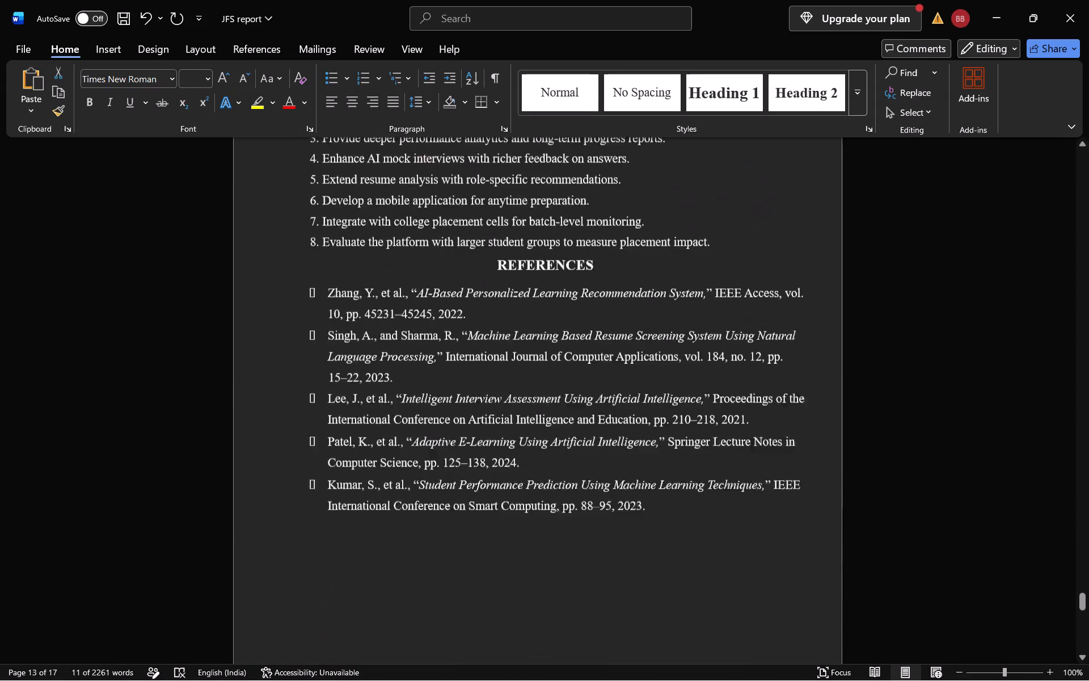
key(alt+Tab)
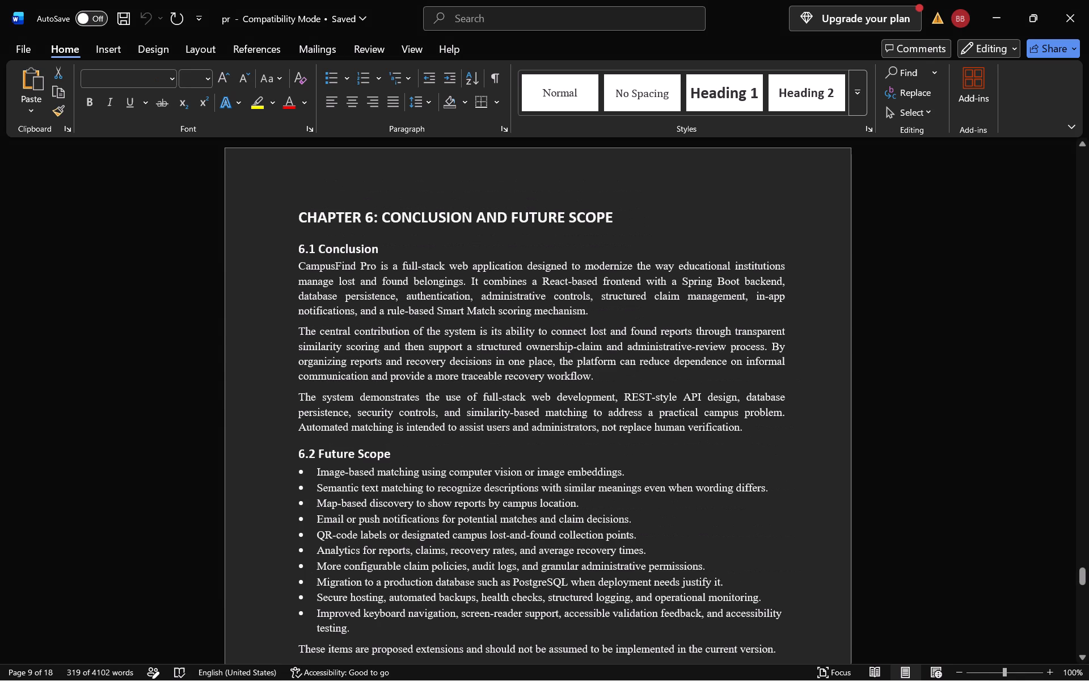
key(alt+Tab)
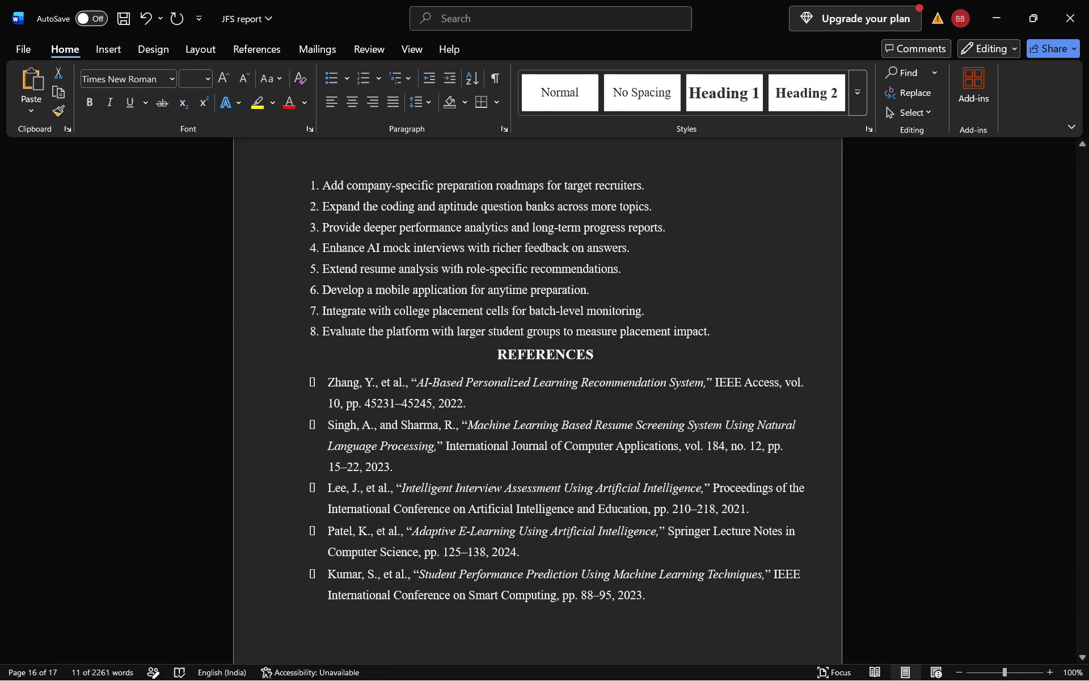
Insert blank lines after the eighth future scope item in the JFS report to push the REFERENCES heading onto the next page.
scroll(576, 289, up, 1)
scroll(563, 297, down, 2)
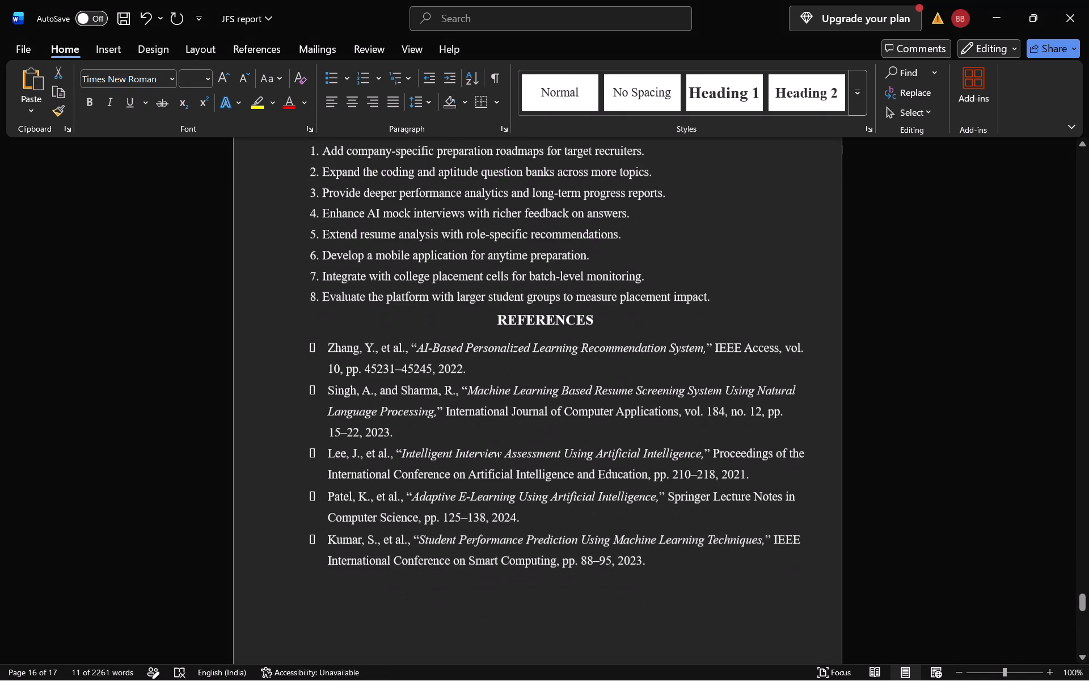
click(716, 296)
key(Return)
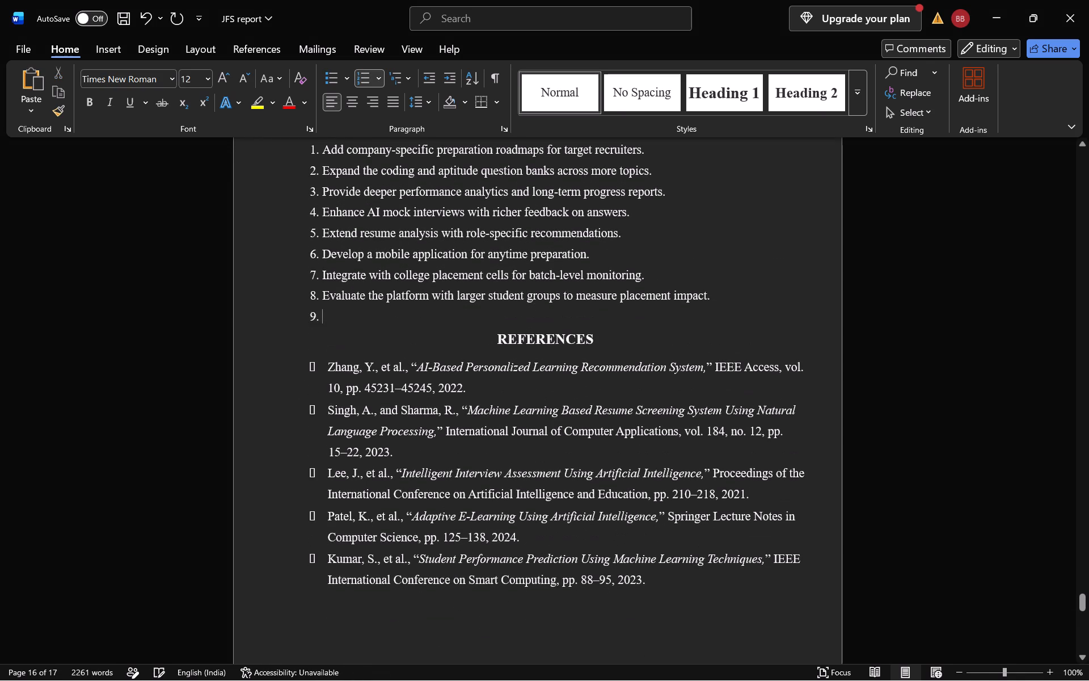
key(Return)
key(Return)
key(Return)
key(Return)
key(Return)
key(Return)
key(Return)
key(Return)
key(Return)
key(Return)
key(Return)
key(Return)
key(Return)
scroll(693, 309, down, 7)
key(Return)
scroll(674, 346, down, 6)
key(Return)
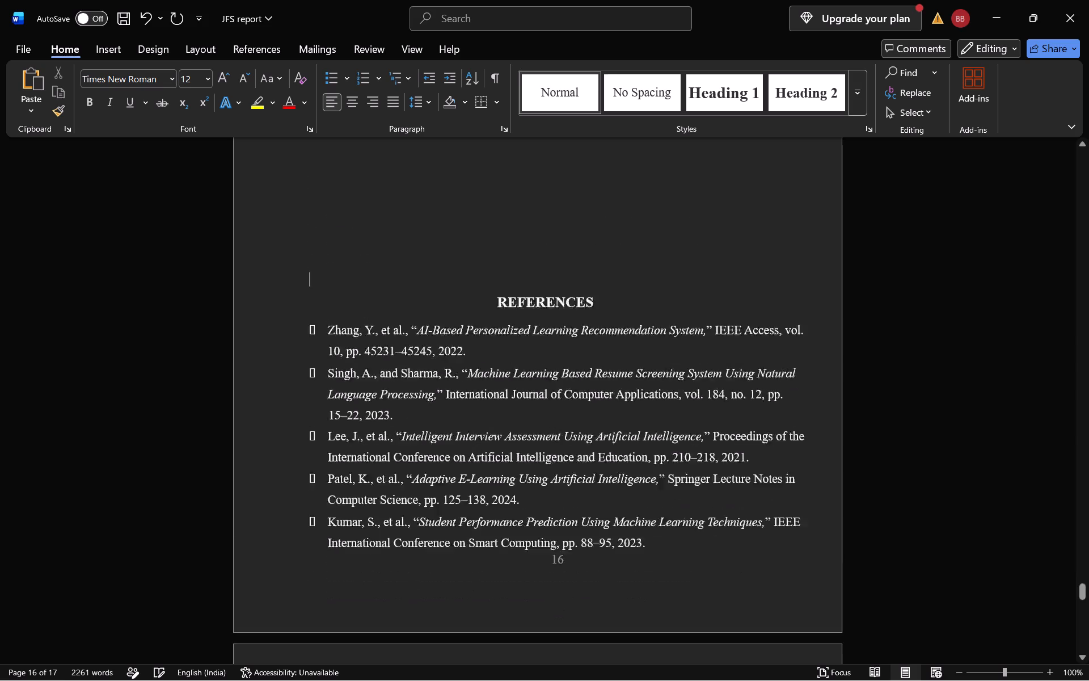
key(Return)
scroll(672, 349, down, 5)
key(Return)
key(Return)
scroll(672, 347, up, 3)
key(Return)
key(Return)
key(Return)
key(Return)
key(Return)
scroll(672, 347, down, 1)
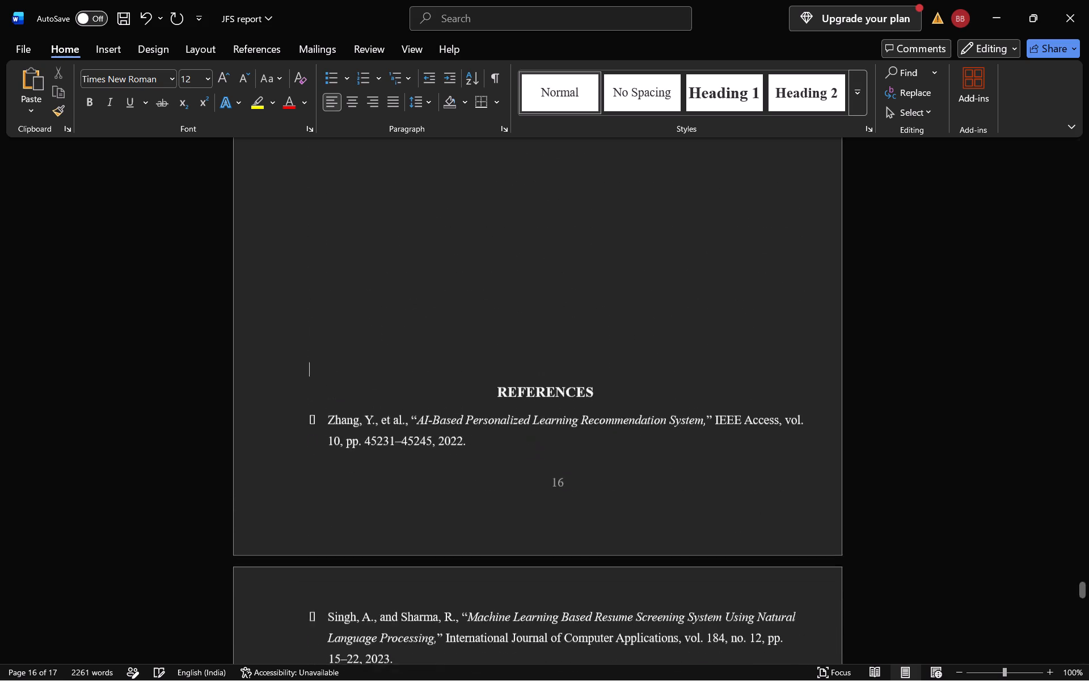
key(Return)
scroll(672, 347, down, 1)
key(Return)
key(Return)
Insert blank lines after the Future Improvements paragraph to move the Chapter 6 heading to a new page, removing the surplus lines above it.
scroll(672, 347, up, 16)
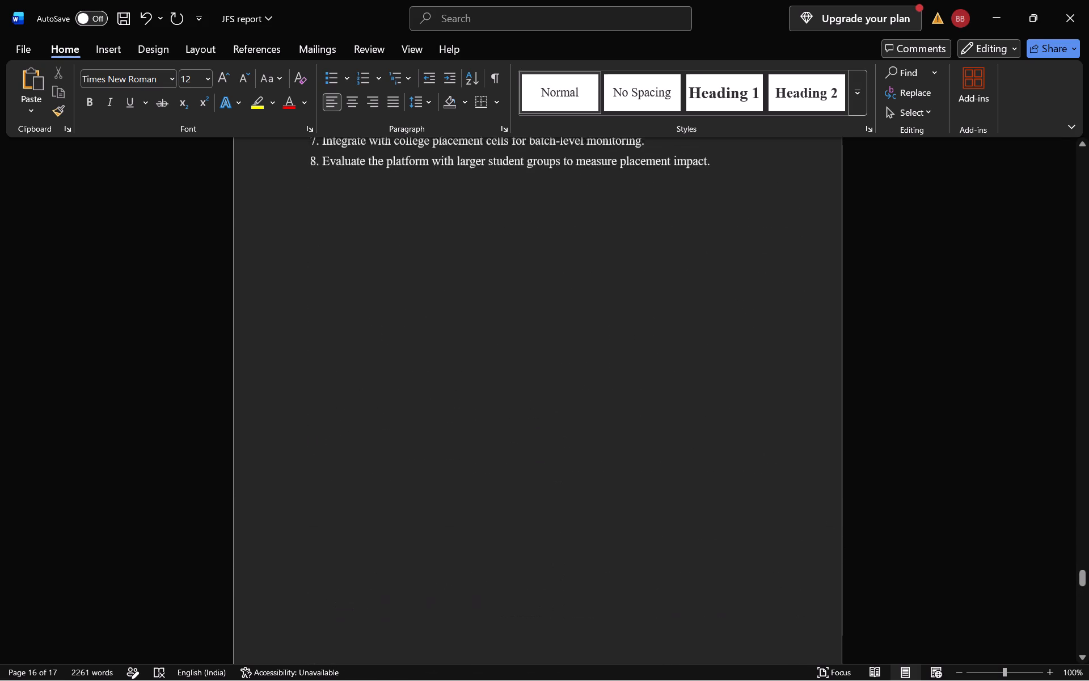
scroll(674, 323, up, 20)
scroll(674, 323, up, 4)
scroll(660, 314, down, 5)
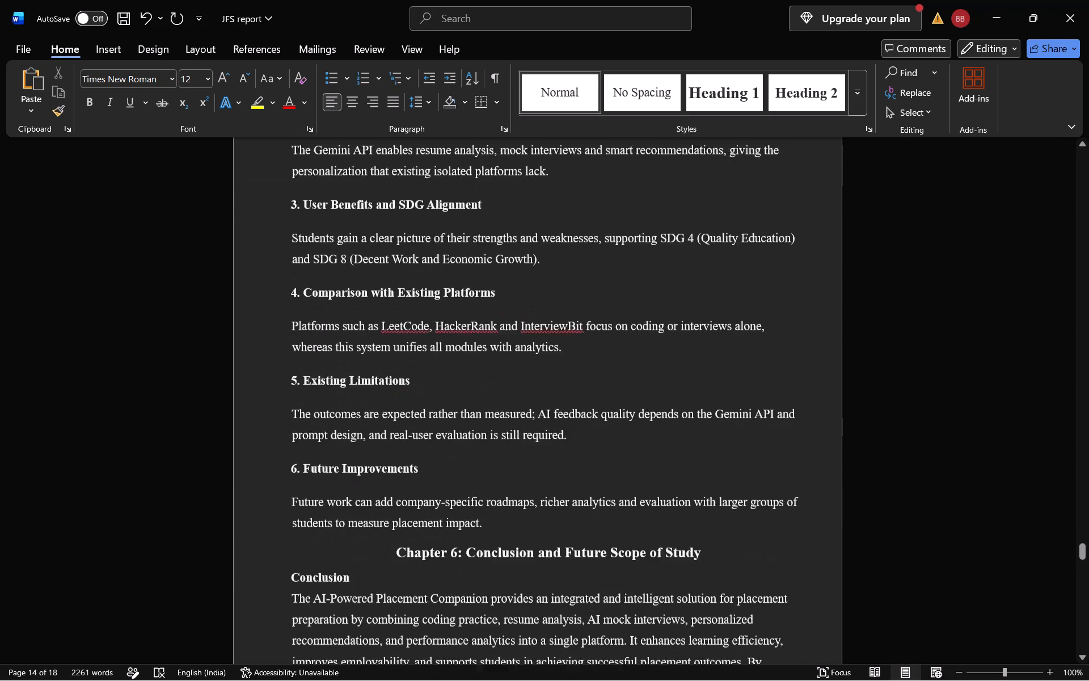
scroll(617, 377, down, 5)
click(502, 266)
key(Return)
key(Return)
key(Return)
key(Return)
key(Return)
key(Return)
key(Return)
key(Return)
key(Return)
key(Return)
key(Return)
key(Return)
key(Return)
key(Return)
key(Return)
key(Return)
key(Return)
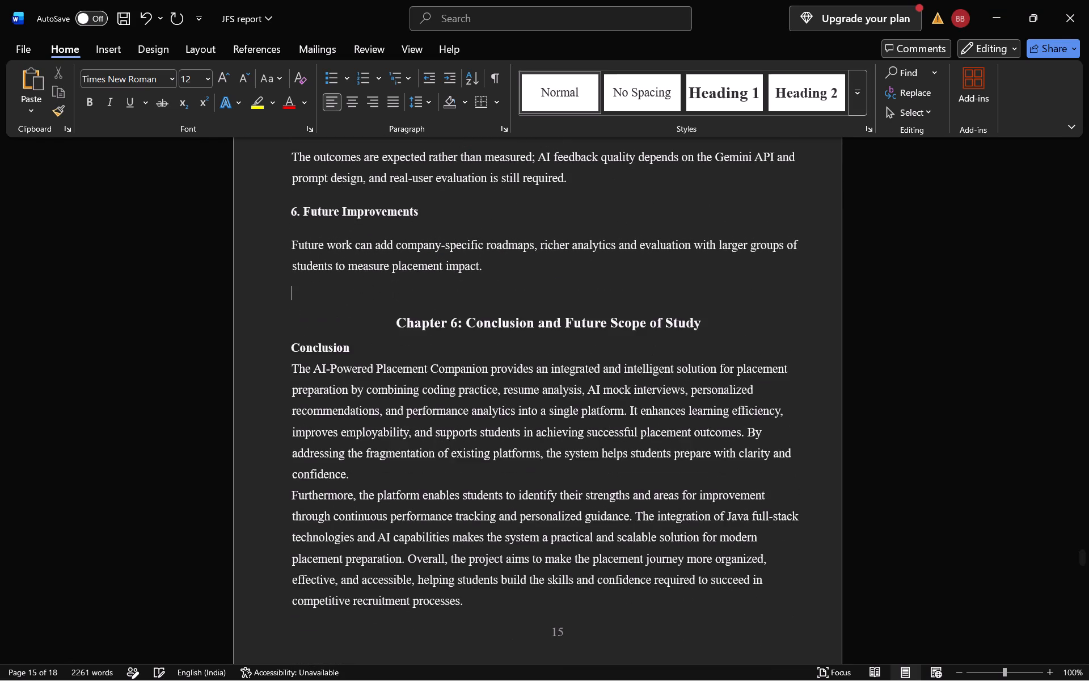
scroll(503, 272, down, 7)
key(BackSpace)
key(BackSpace)
key(BackSpace)
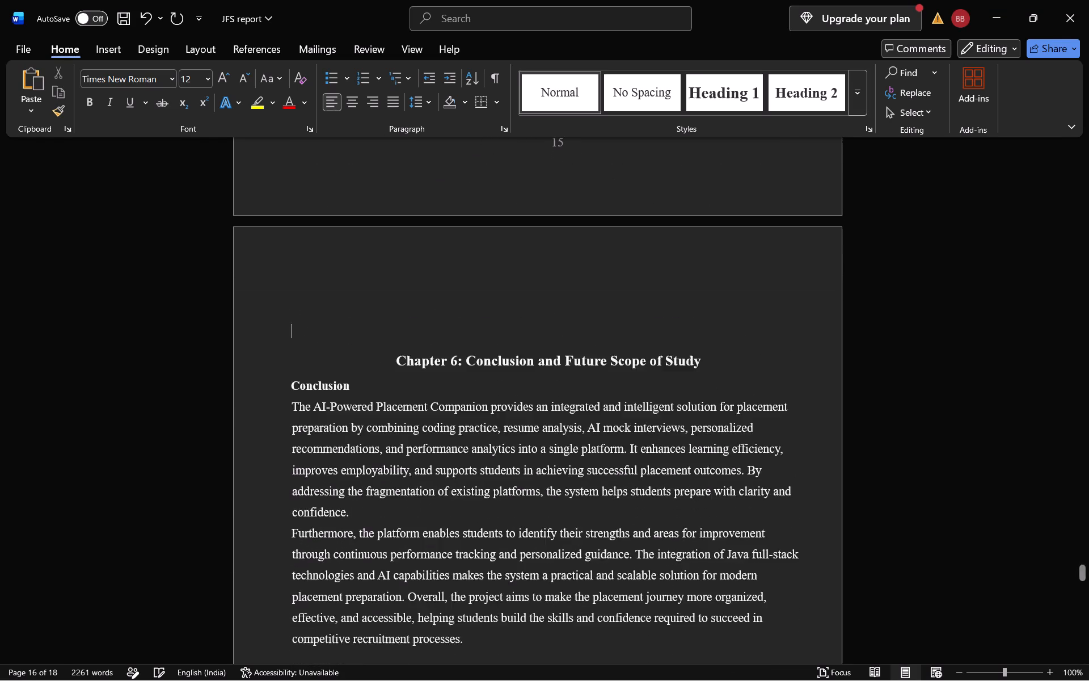
key(BackSpace)
key(BackSpace)
Delete the surplus blank lines above the REFERENCES heading so it starts at the top of its page.
scroll(513, 274, down, 20)
scroll(513, 274, down, 6)
scroll(520, 299, up, 1)
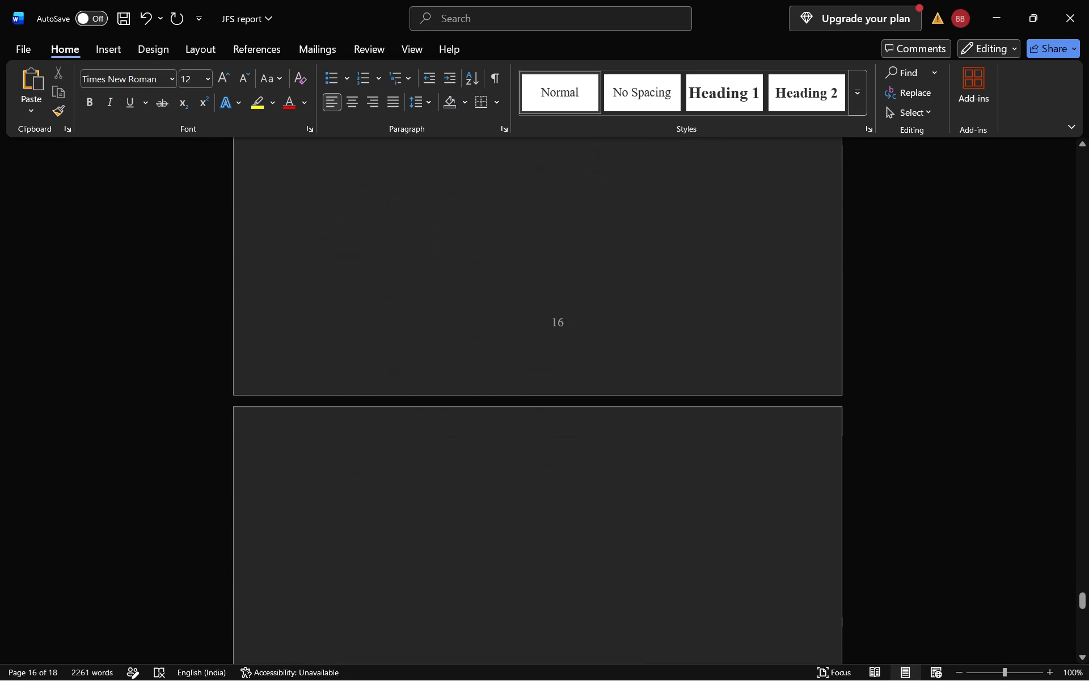
scroll(521, 312, down, 1)
drag(513, 565, 525, 263)
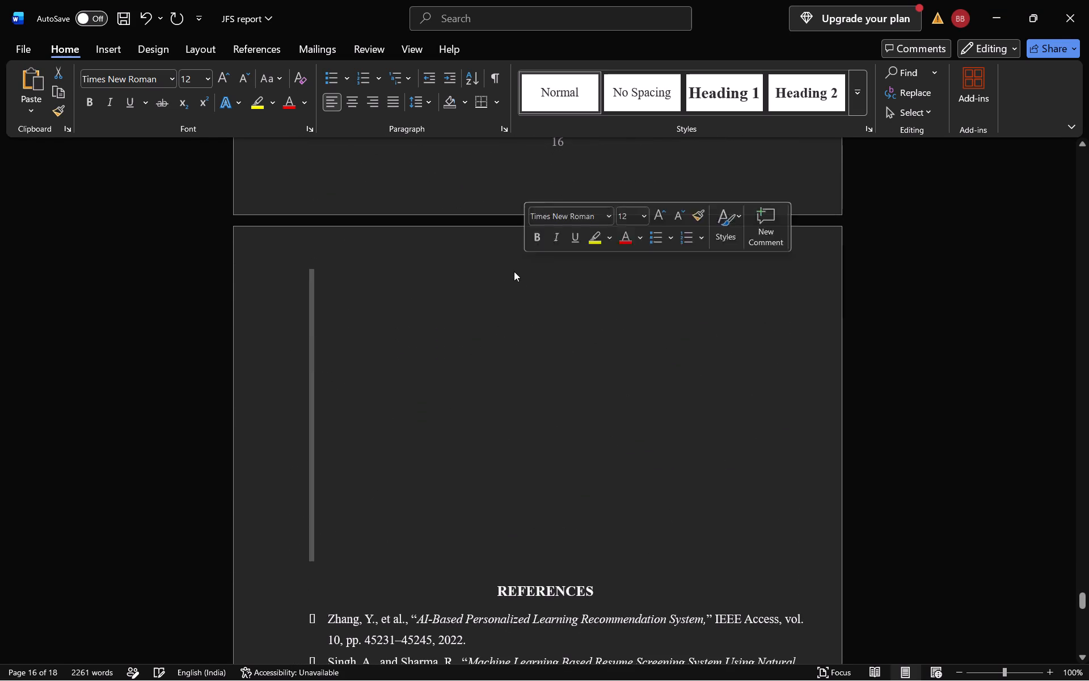
key(BackSpace)
key(BackSpace)
key(BackSpace)
scroll(514, 272, up, 9)
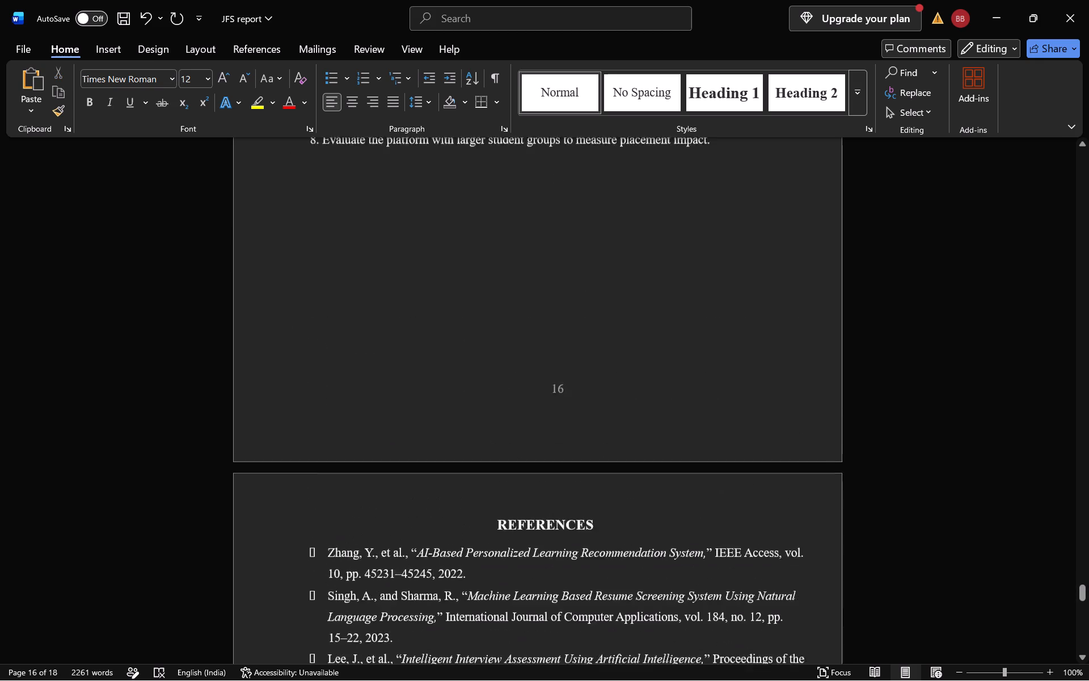
Review the JFS report's layout from Chapter 5 back to the Chapter 3 diagrams and through the Chapter 4: Methodology sections.
scroll(508, 267, up, 20)
scroll(508, 267, up, 20)
scroll(508, 267, up, 1)
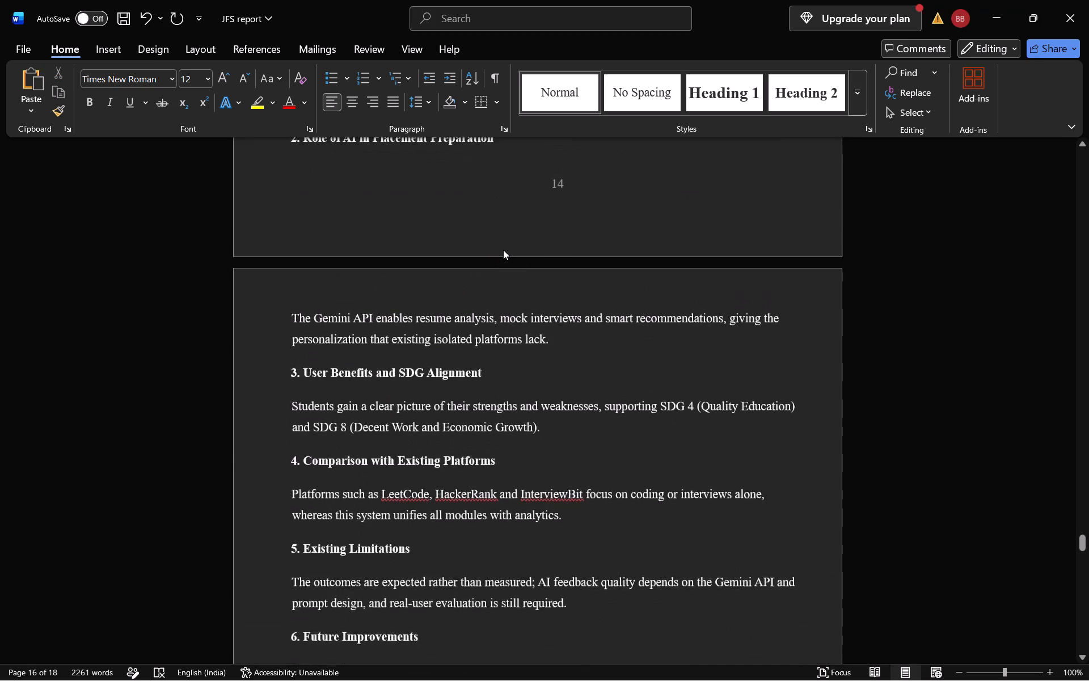
scroll(503, 250, up, 13)
scroll(503, 250, up, 13)
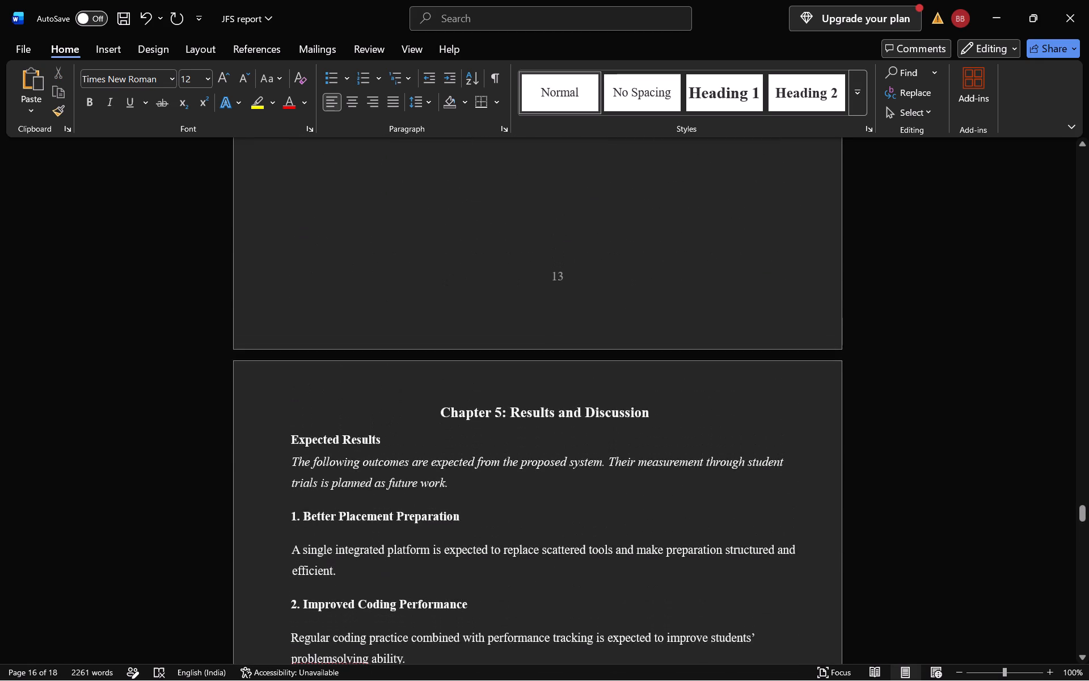
scroll(503, 250, up, 20)
scroll(503, 250, up, 17)
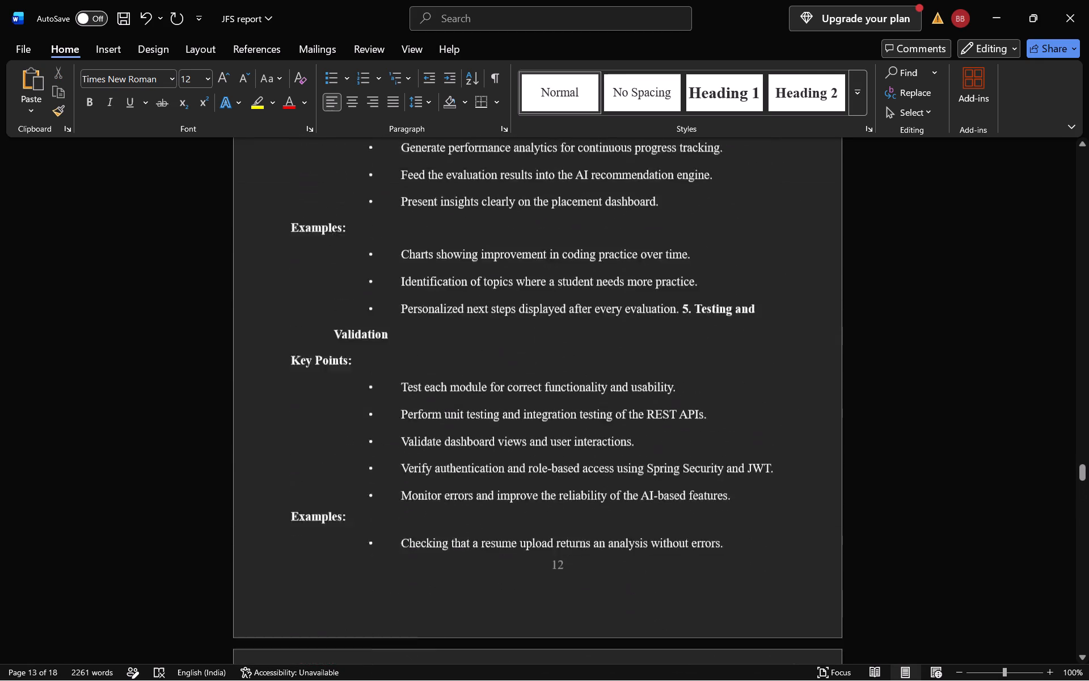
scroll(493, 238, up, 8)
scroll(491, 230, up, 20)
scroll(491, 230, up, 4)
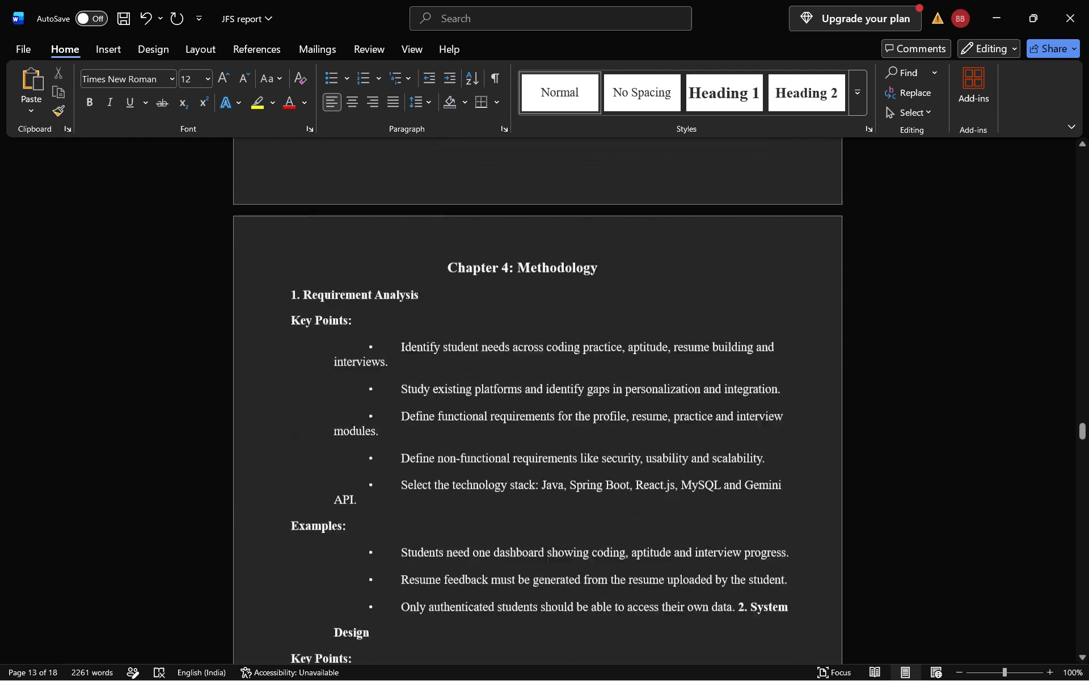
scroll(491, 230, up, 20)
scroll(496, 226, down, 8)
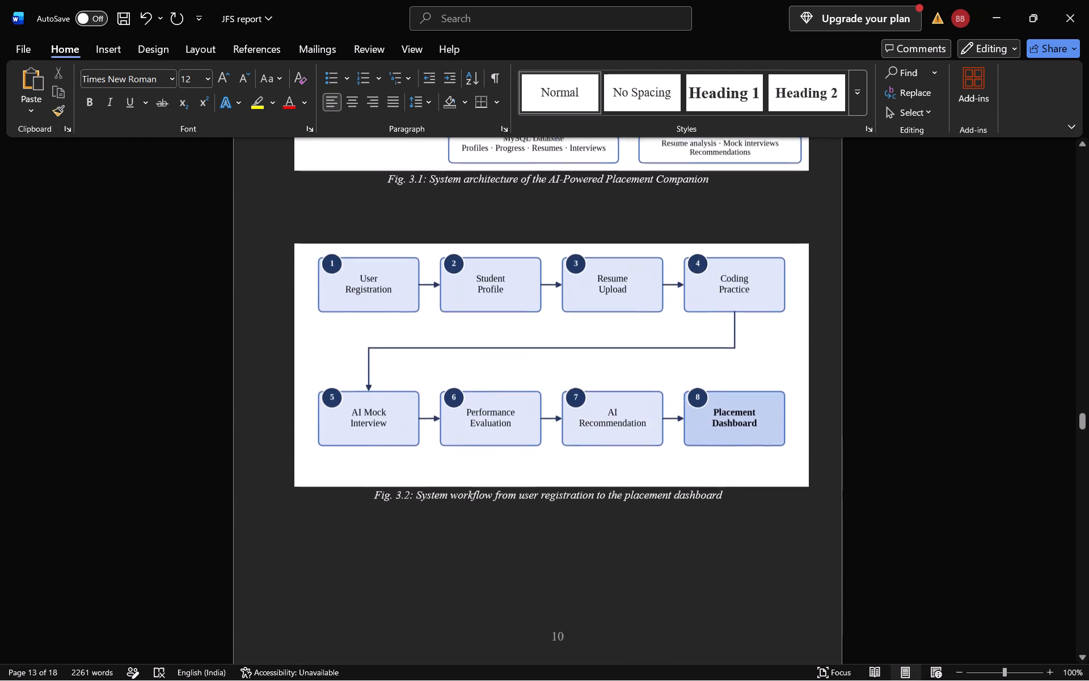
scroll(490, 203, down, 15)
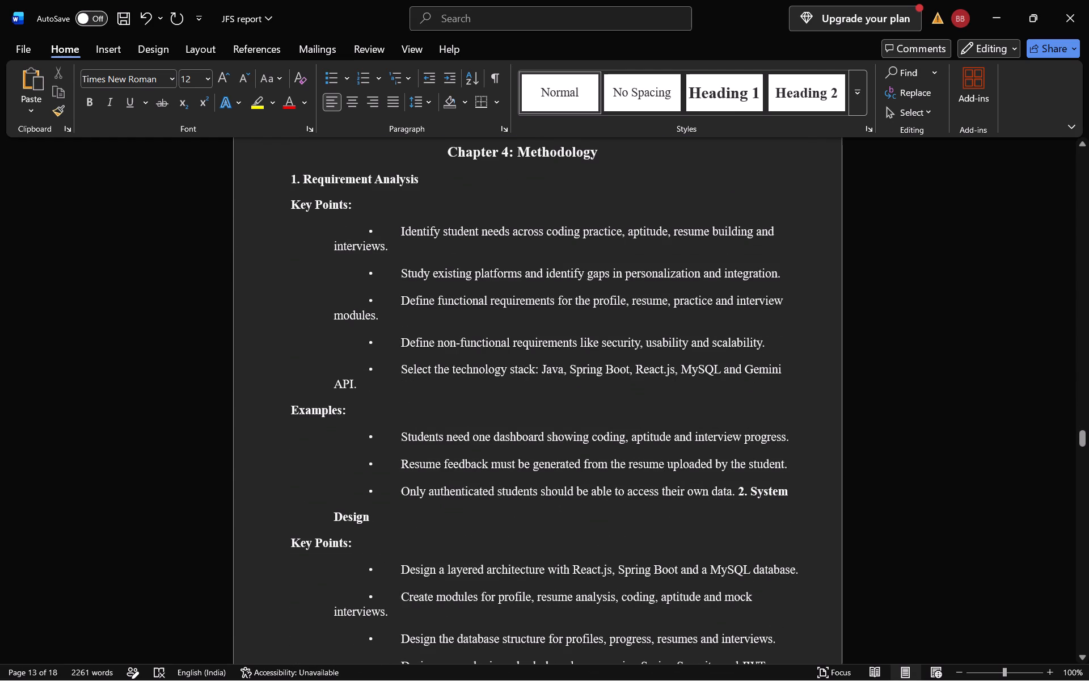
scroll(313, 167, up, 1)
drag(429, 189, 475, 443)
click(329, 403)
scroll(347, 336, down, 10)
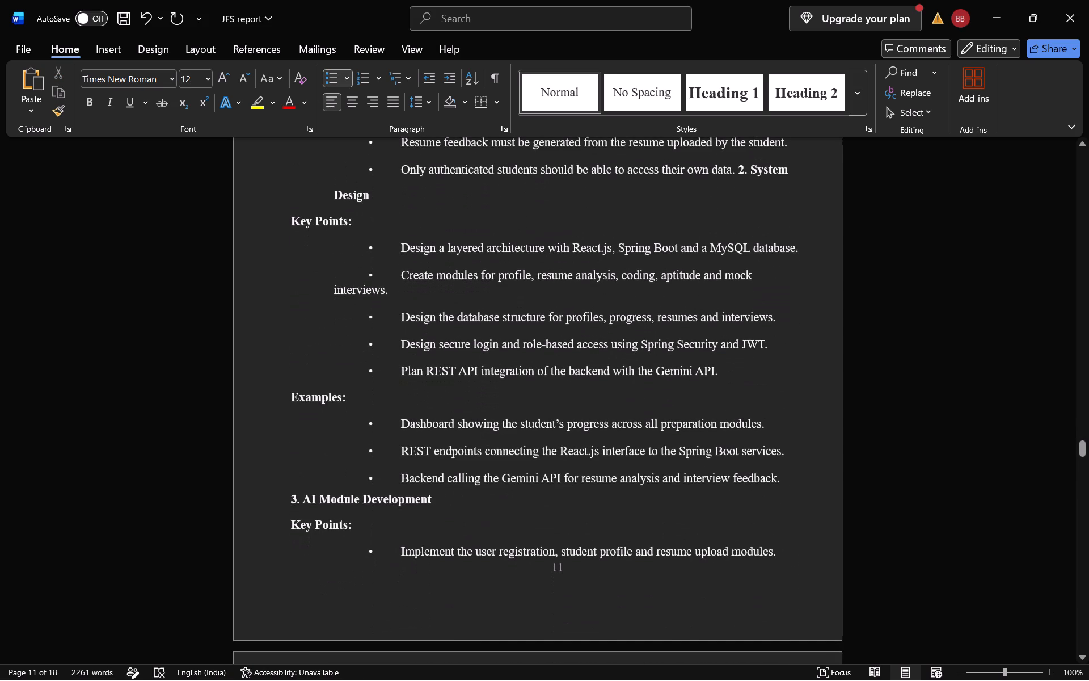
scroll(396, 350, down, 8)
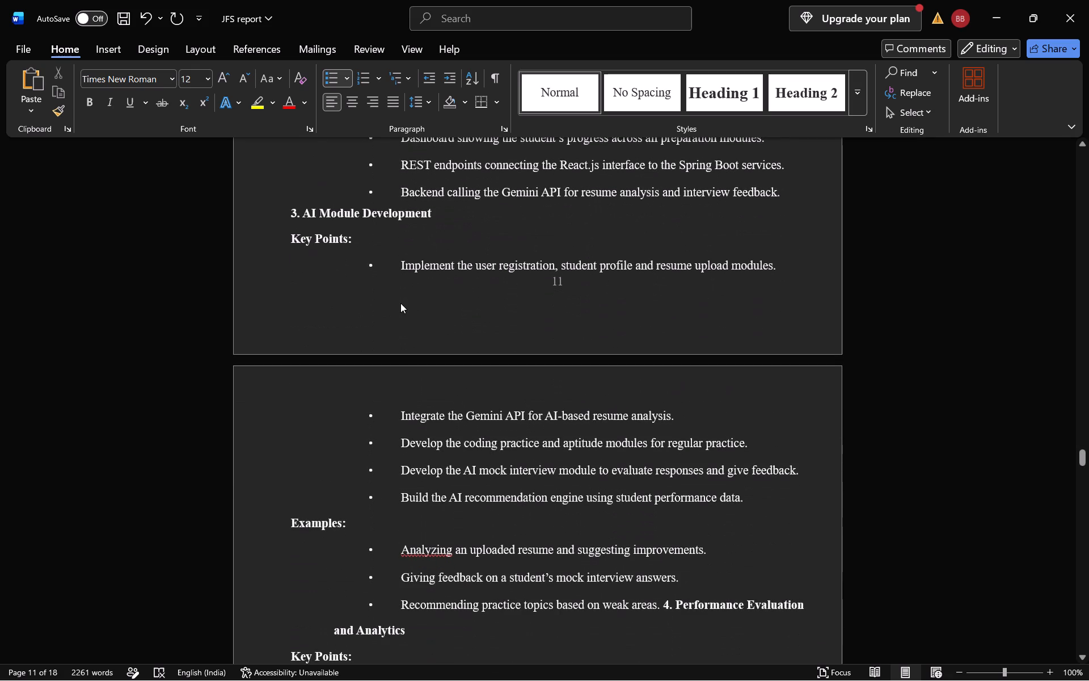
Switch to the pr document and review it from 6.2 Future Scope through the references to Appendix I.
key(alt+Tab)
scroll(373, 304, down, 7)
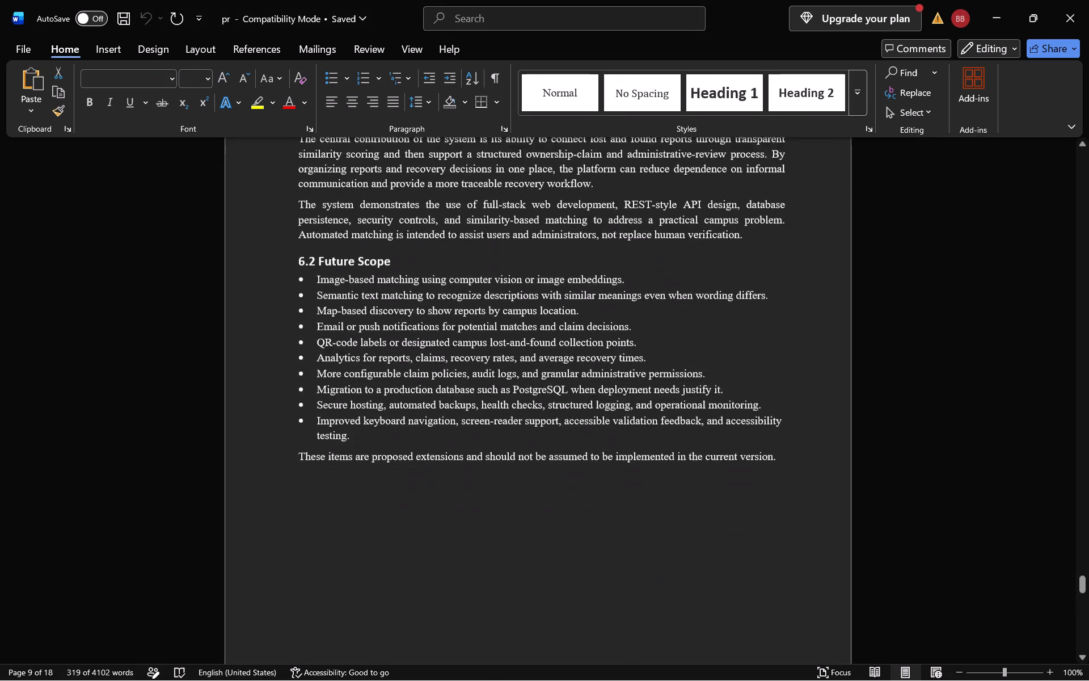
scroll(315, 337, down, 12)
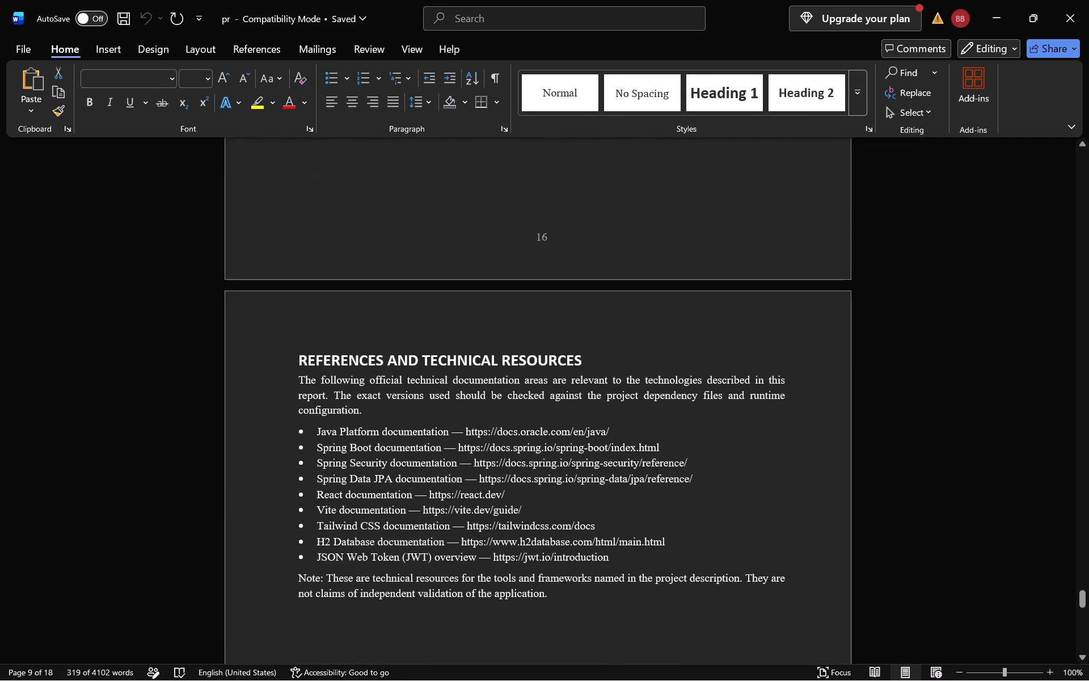
scroll(310, 409, down, 8)
scroll(308, 402, up, 1)
scroll(307, 403, down, 11)
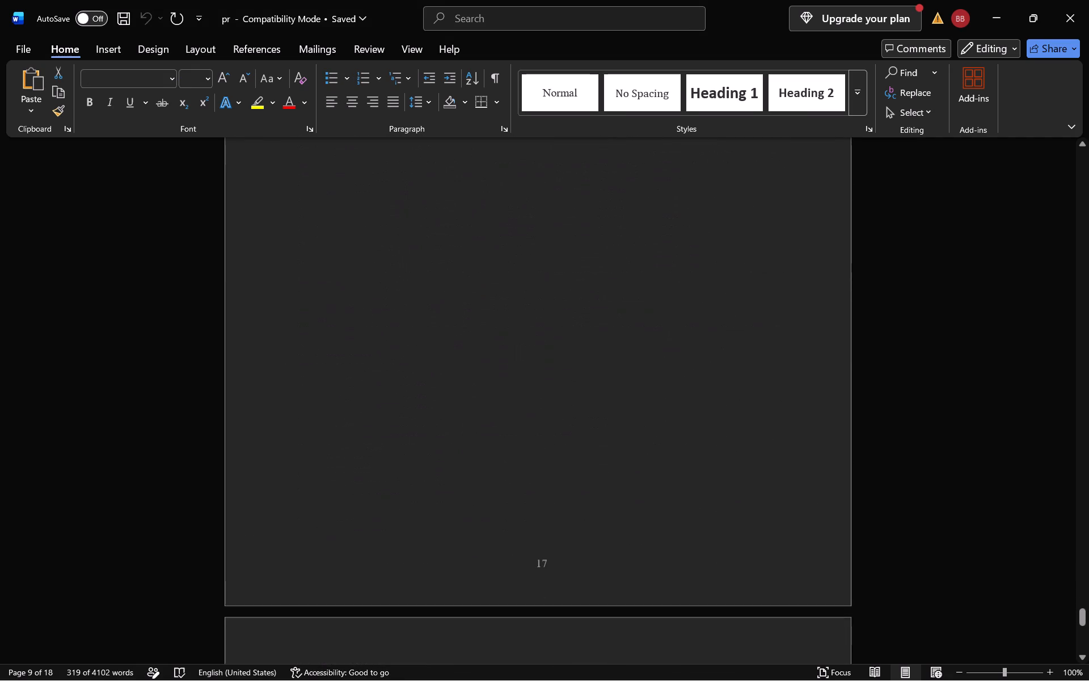
scroll(305, 399, down, 6)
key(alt+Tab)
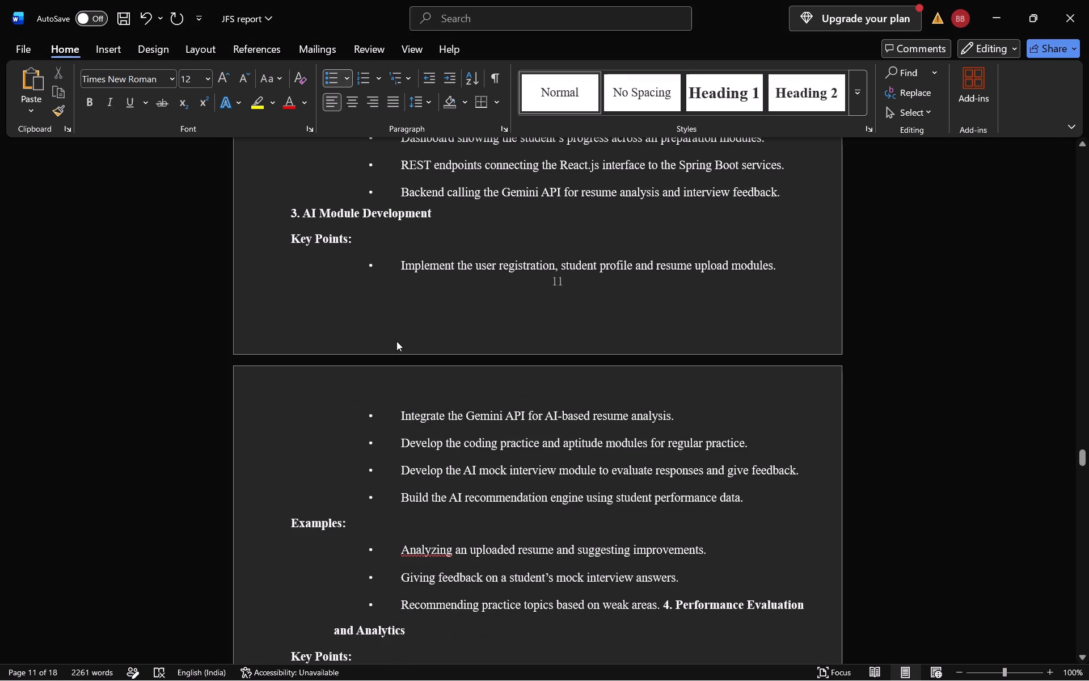
Close the pr document.
key(alt+Tab)
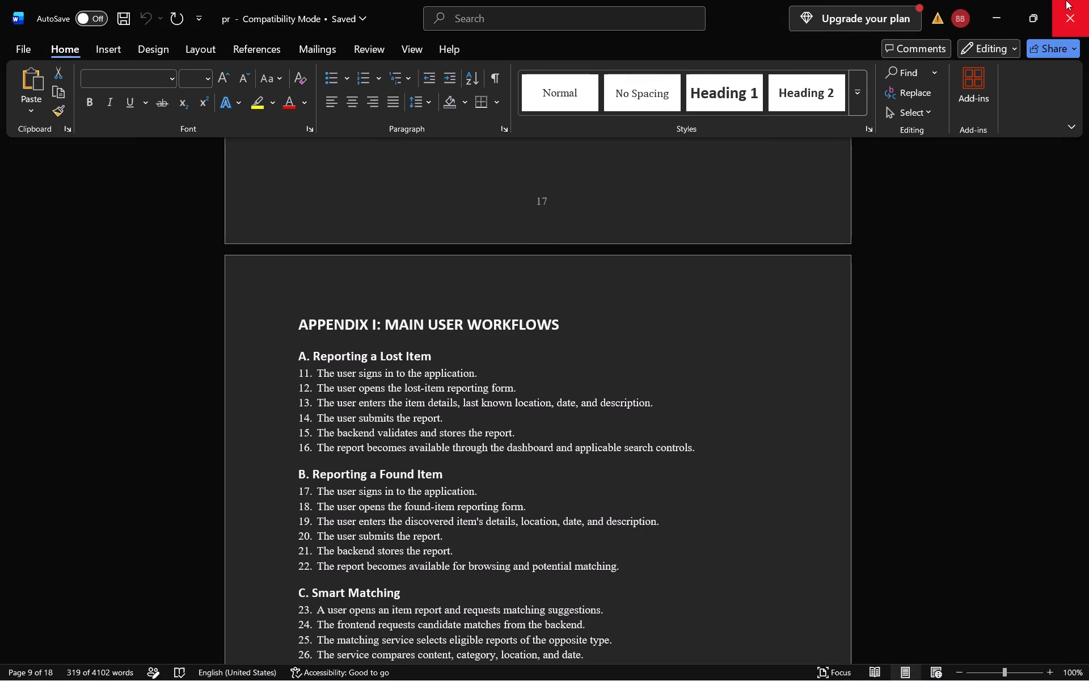
click(1066, 0)
Read ChatGPT's summary of the modified report in Chrome, and check the Chapter 3: Implementation diagrams in the JFS report in Word.
click(660, 658)
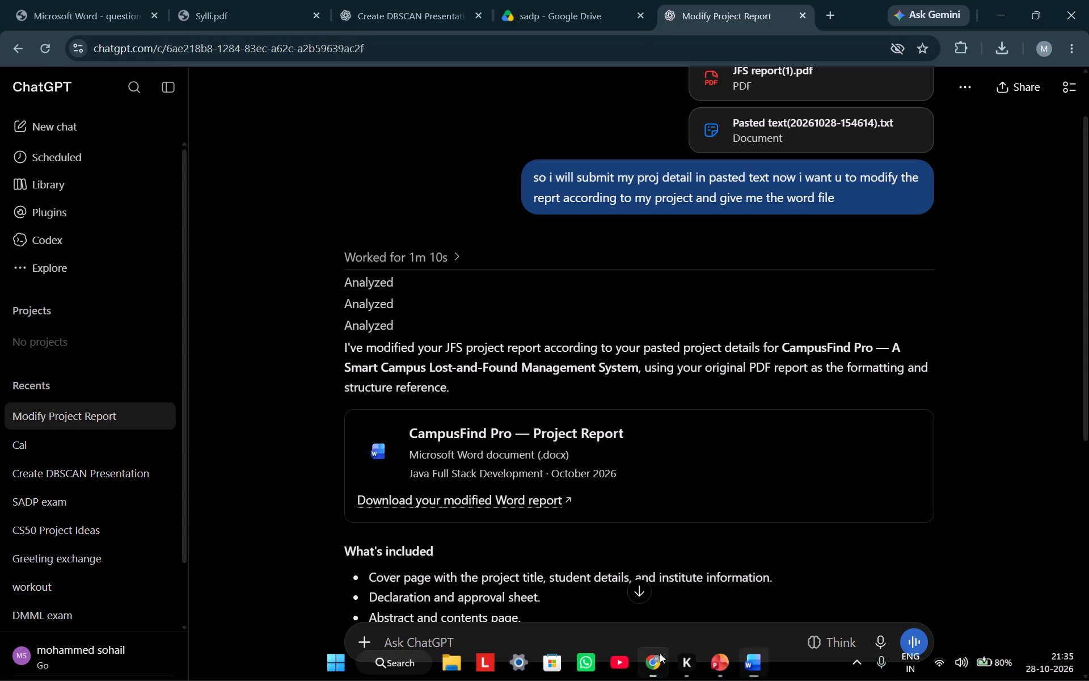
scroll(572, 457, down, 15)
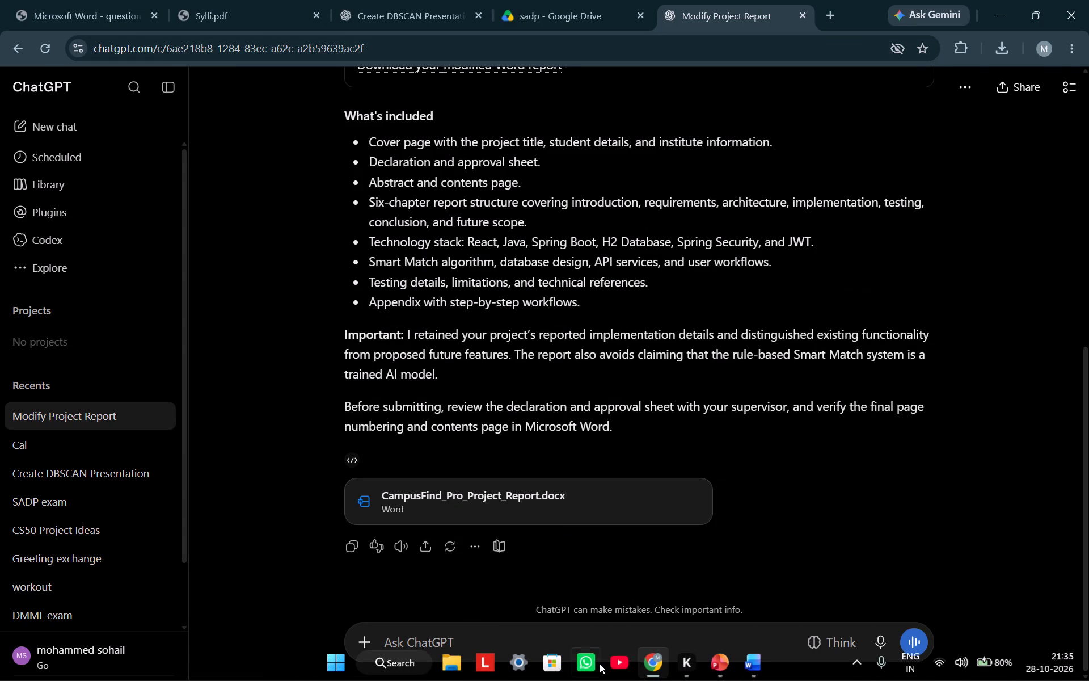
key(alt+Tab)
scroll(653, 504, up, 15)
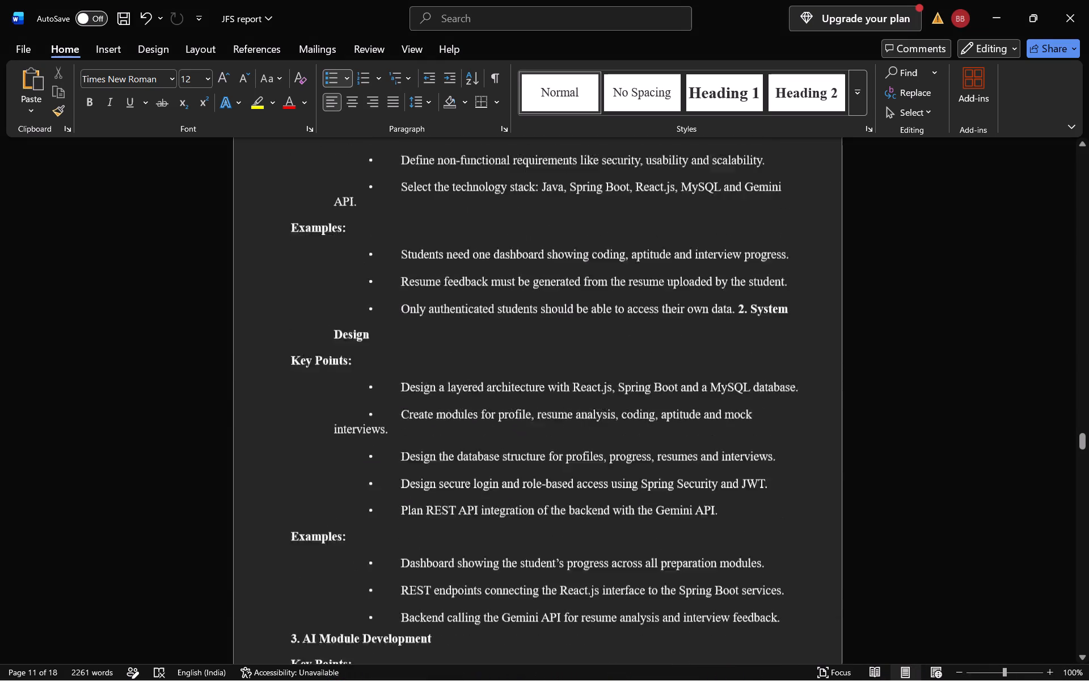
scroll(649, 482, up, 20)
scroll(649, 482, up, 3)
scroll(707, 419, up, 7)
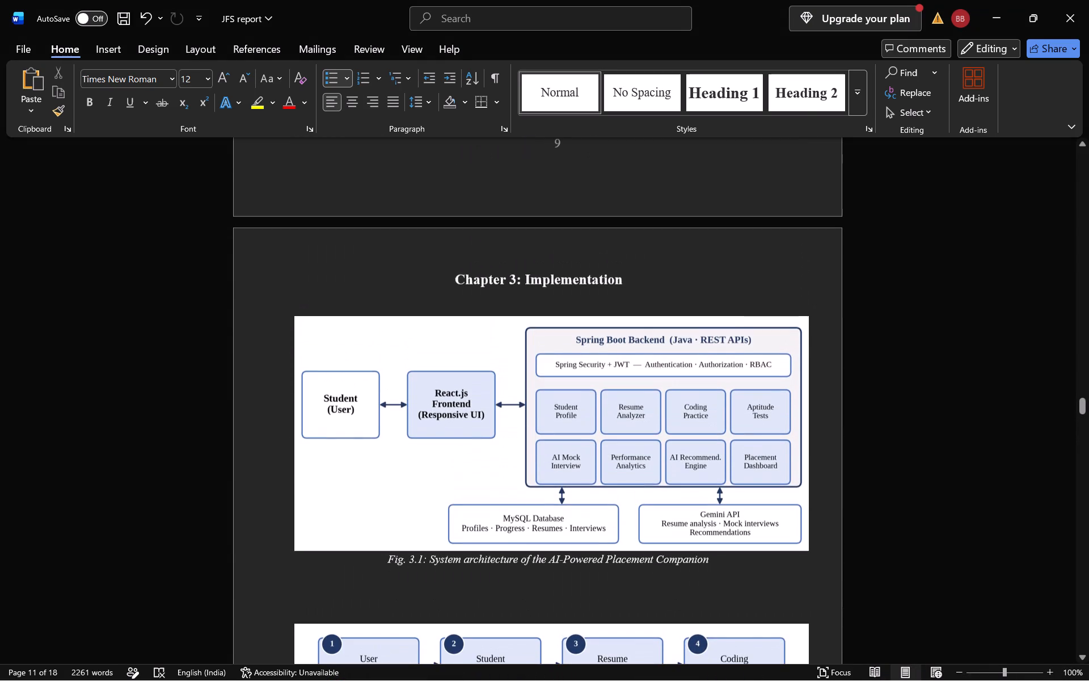
scroll(684, 421, down, 2)
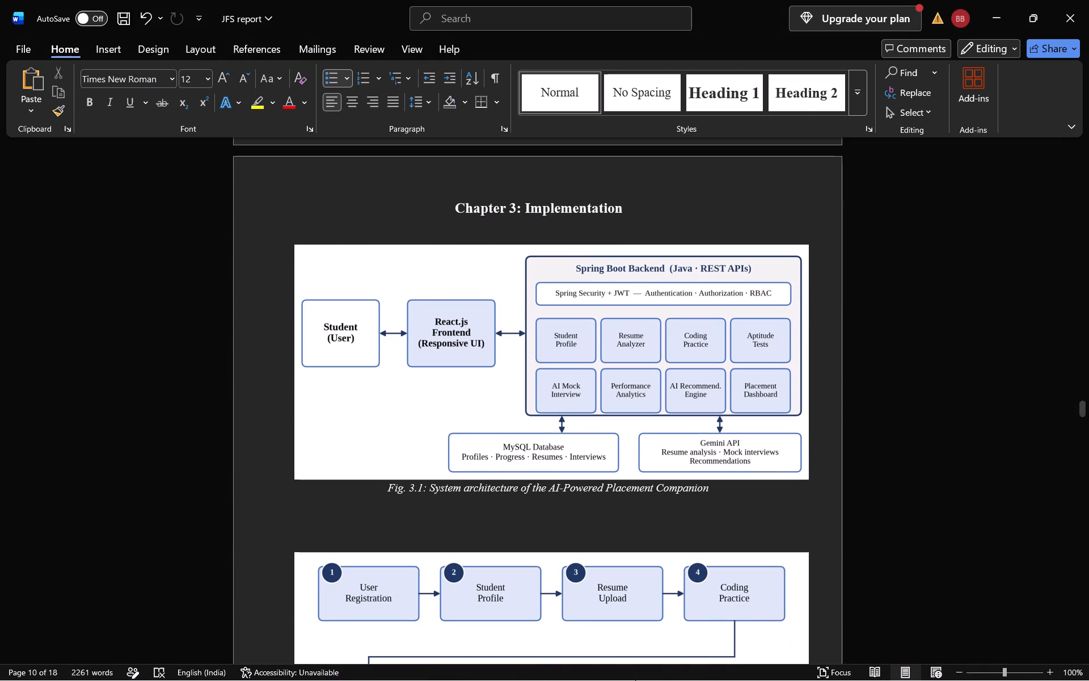
In Chrome, search Google for eraser ai in a new tab and open the Eraser AI site.
click(641, 662)
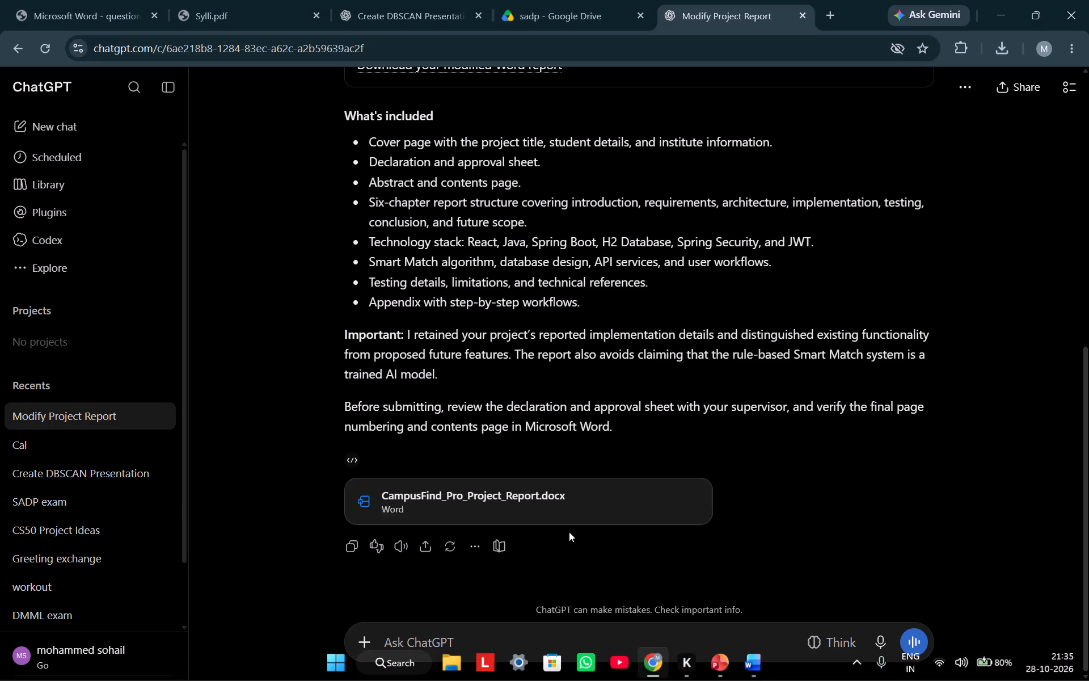
click(820, 16)
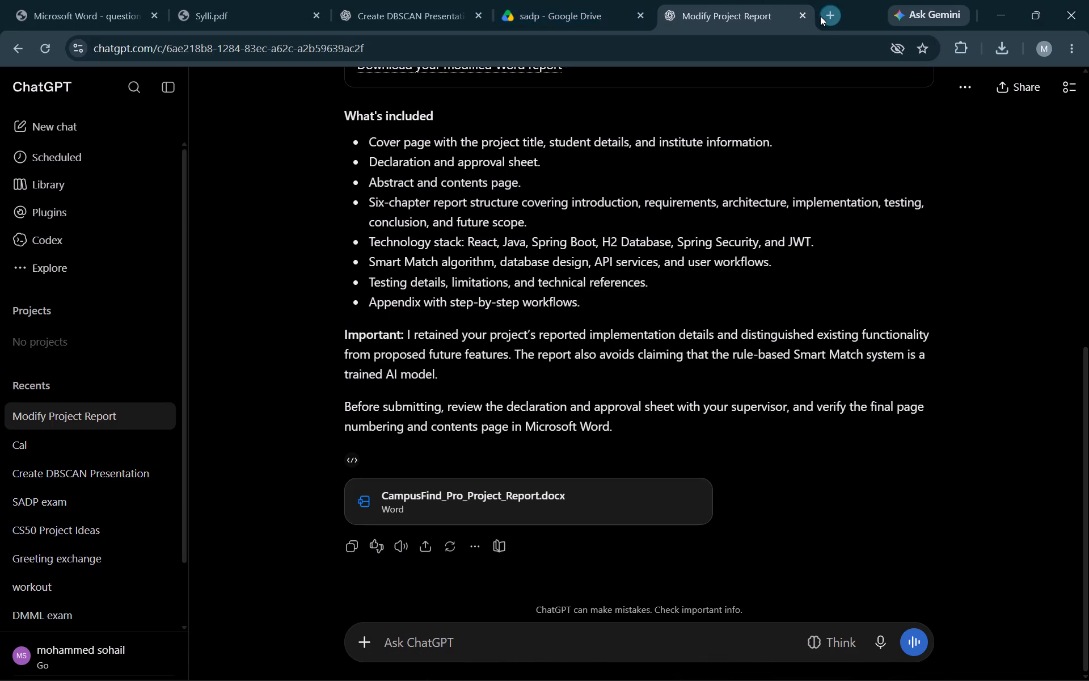
click(560, 300)
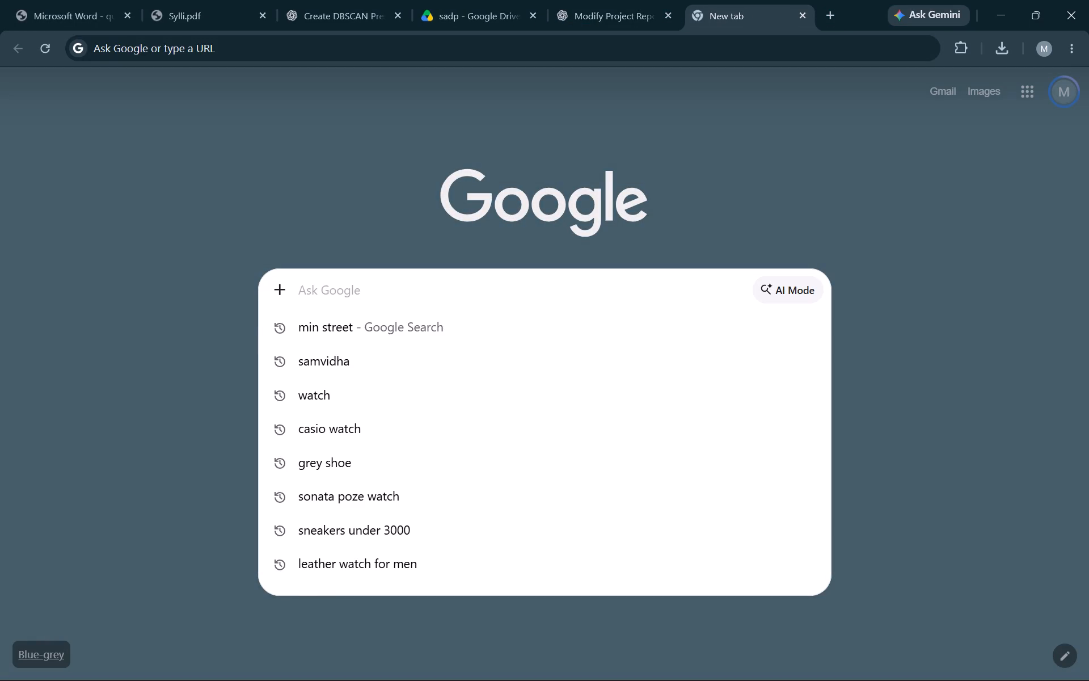
text(ERASER A)
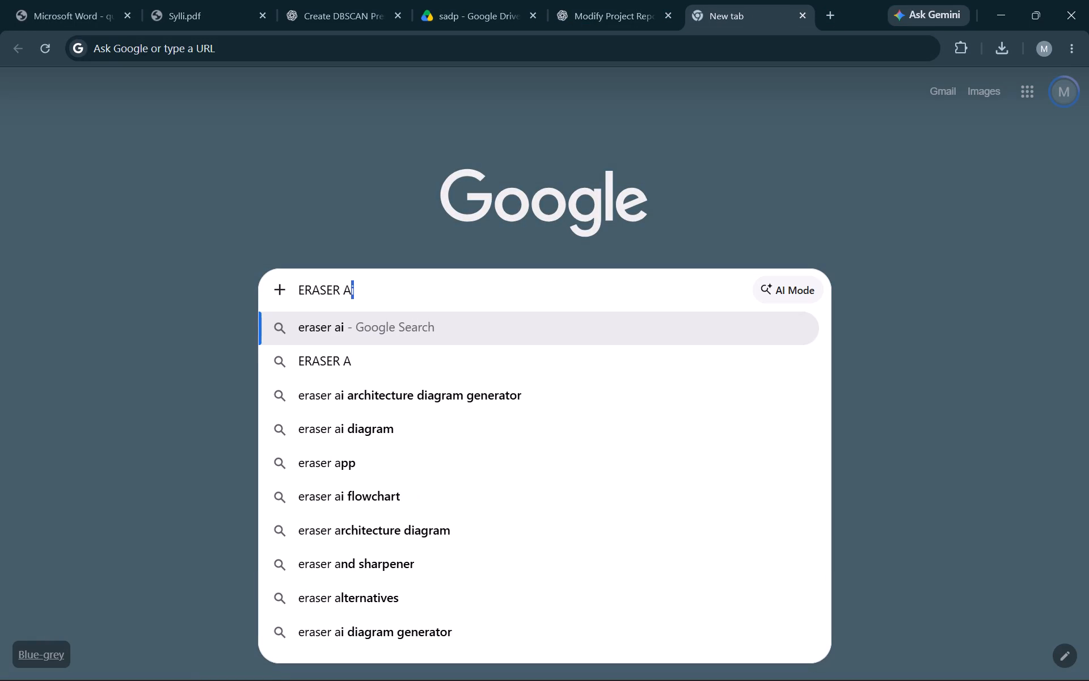
key(i)
key(Return)
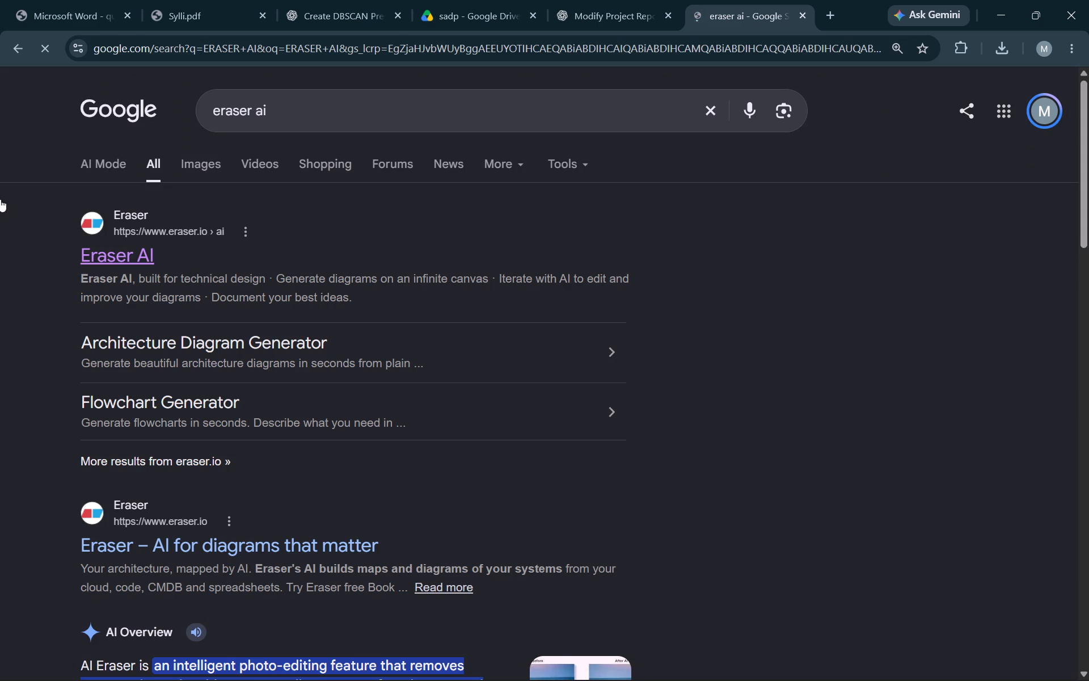
click(114, 244)
key(alt+Tab)
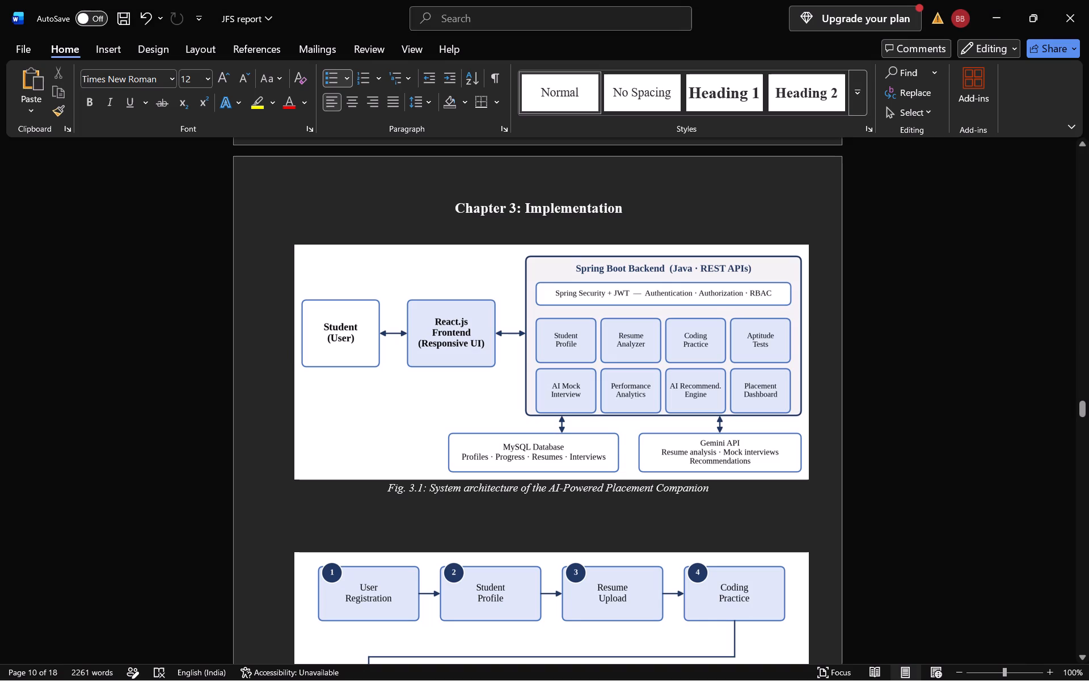
scroll(399, 364, down, 3)
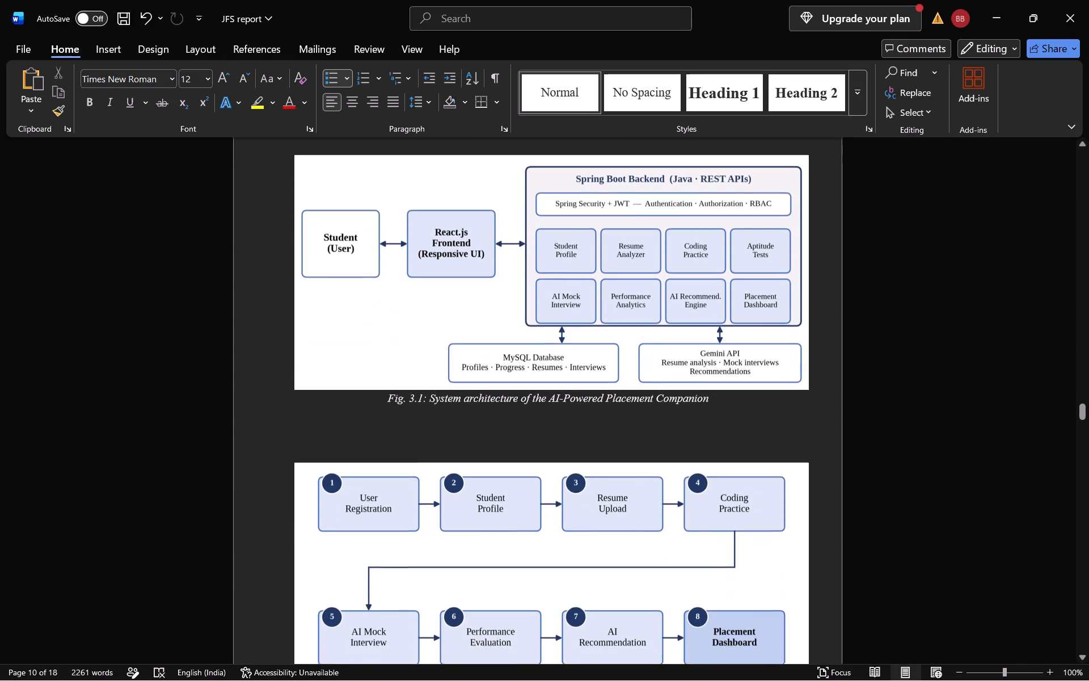
scroll(399, 365, up, 6)
scroll(399, 365, down, 5)
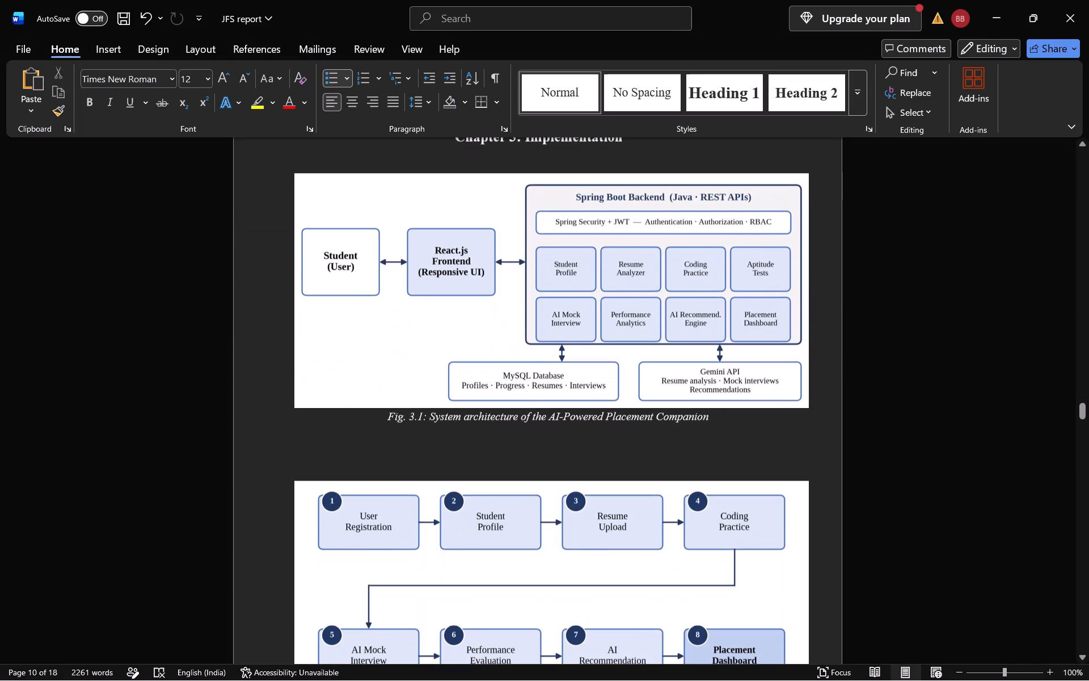
scroll(440, 348, down, 3)
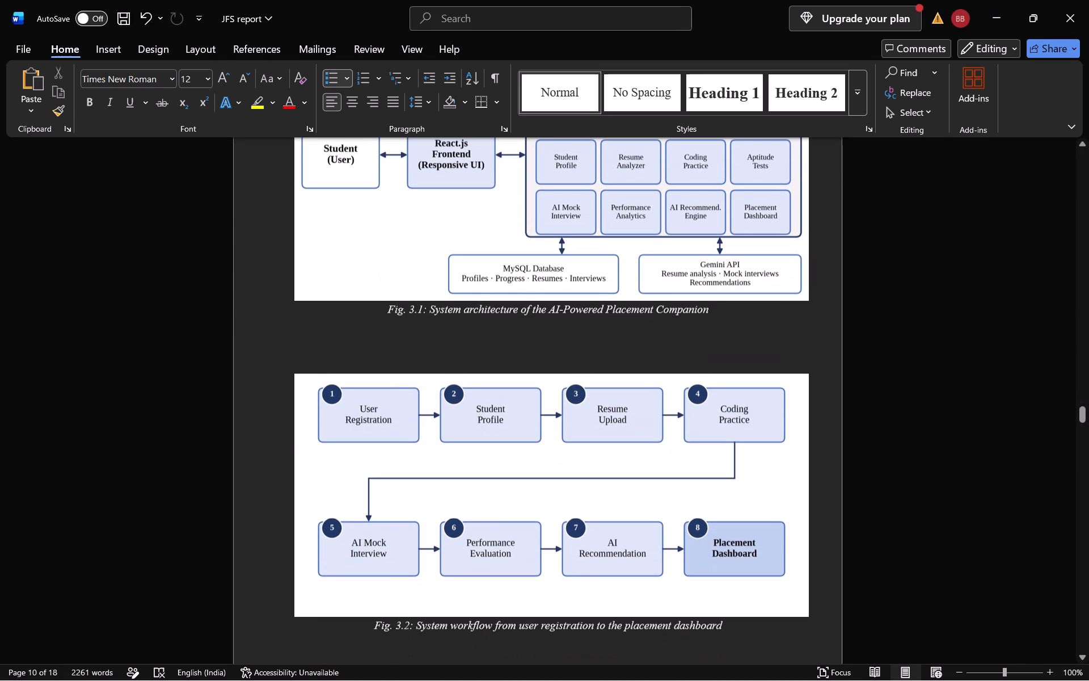
scroll(442, 347, up, 1)
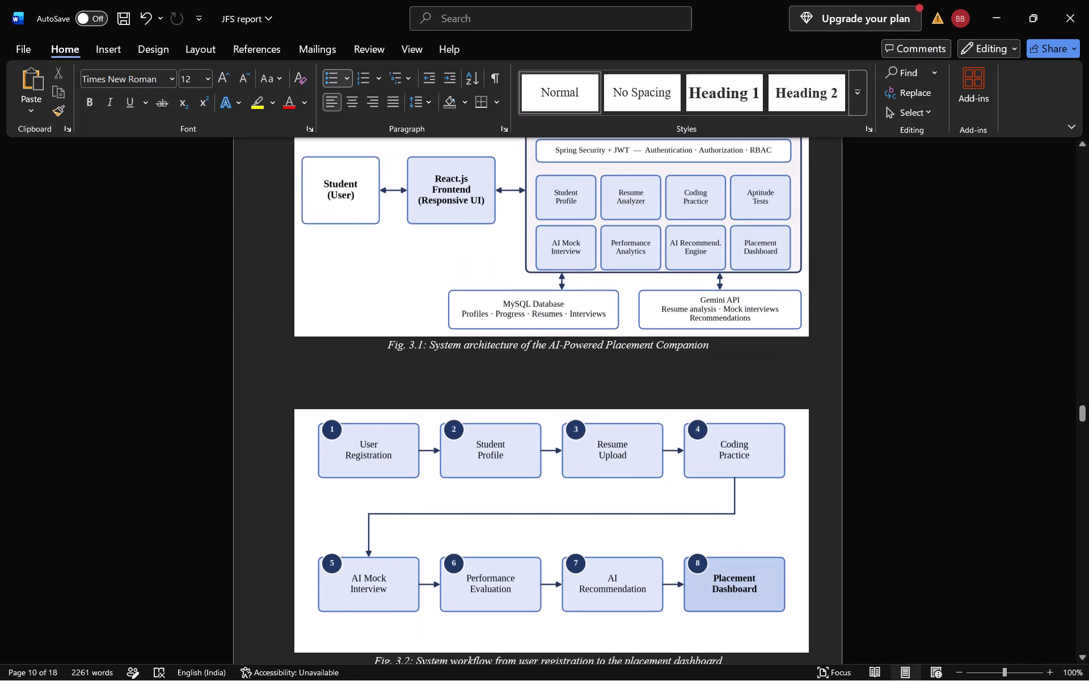
scroll(482, 340, down, 2)
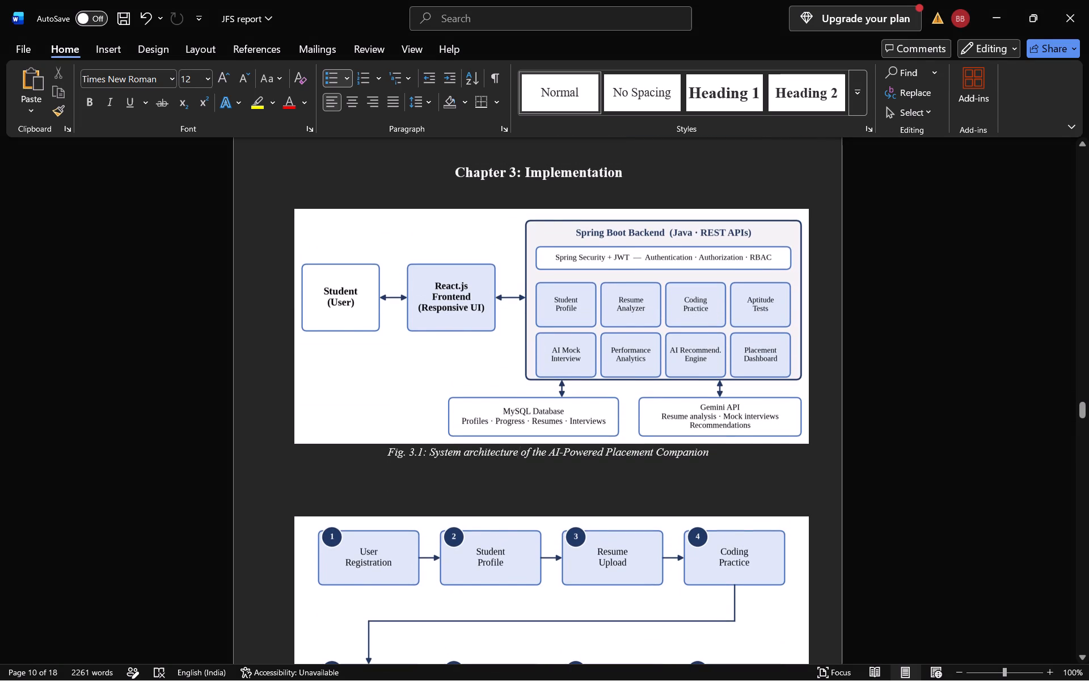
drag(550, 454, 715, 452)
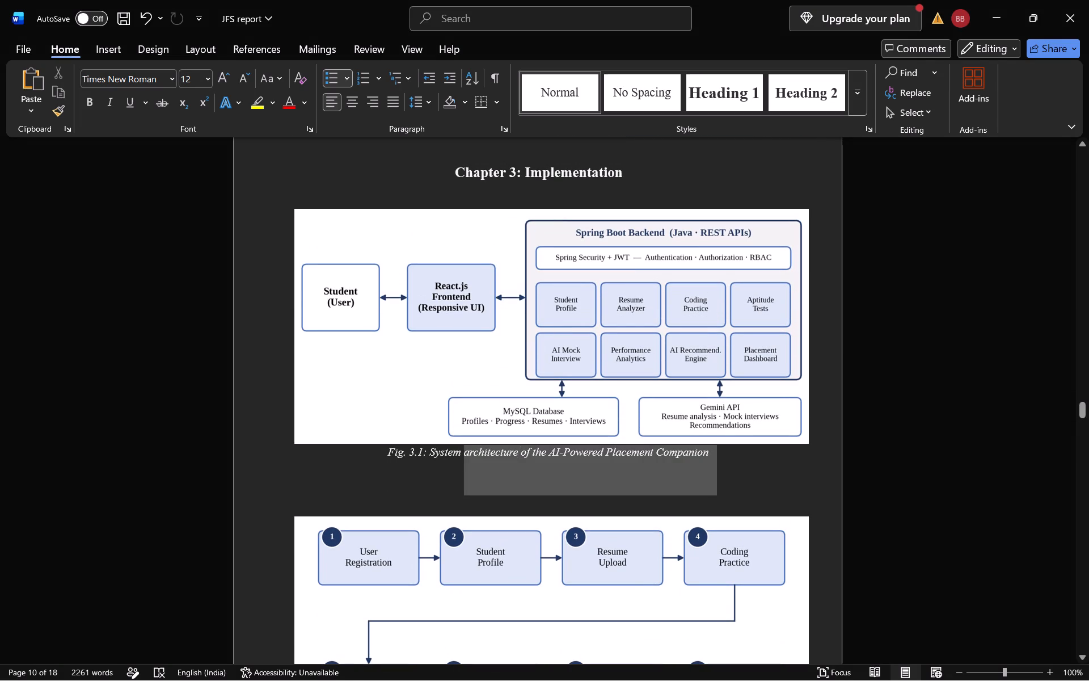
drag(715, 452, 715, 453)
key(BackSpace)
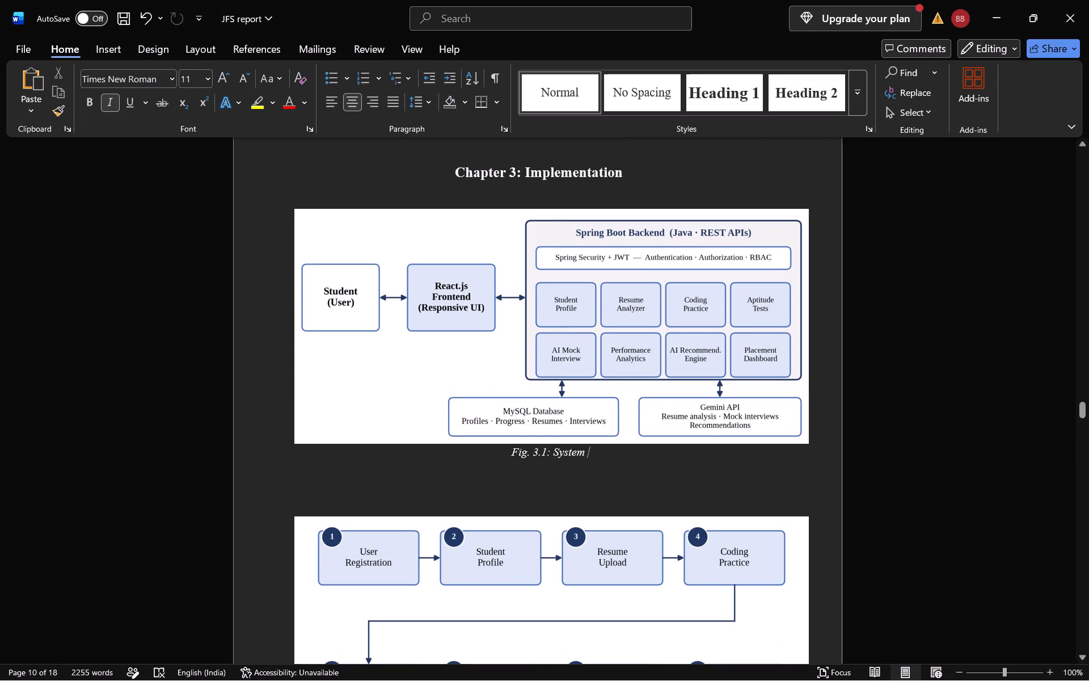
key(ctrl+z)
Shorten the Fig. 3.1 caption in the JFS report to "Fig. 3.1: System architecture".
click(500, 448)
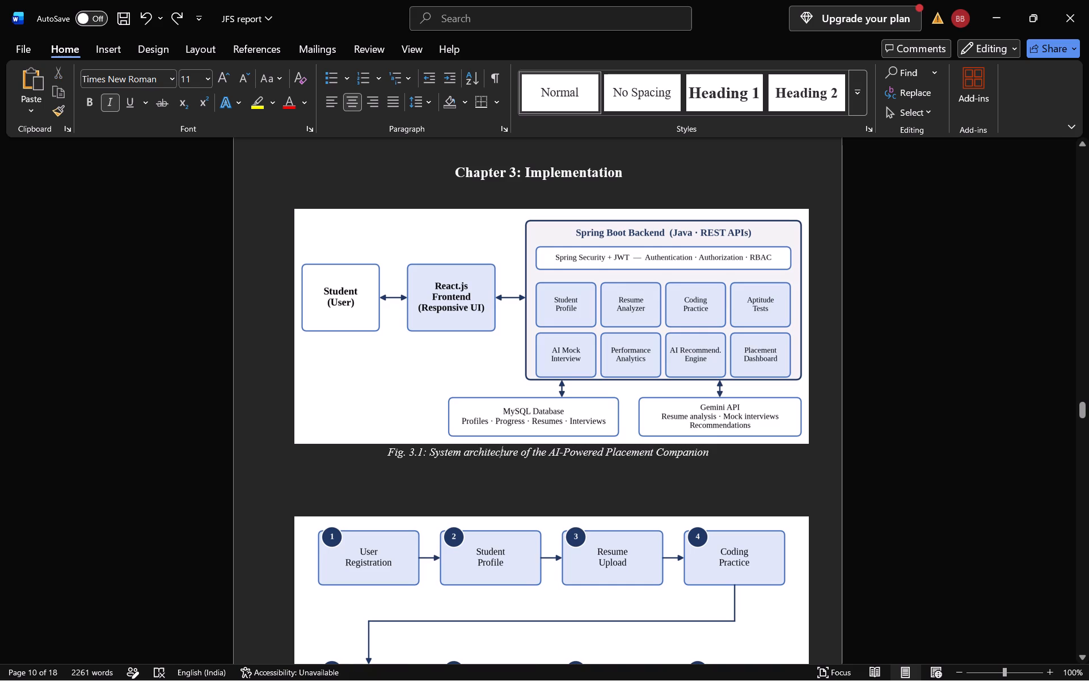
drag(521, 455, 567, 459)
click(561, 457)
drag(727, 455, 531, 455)
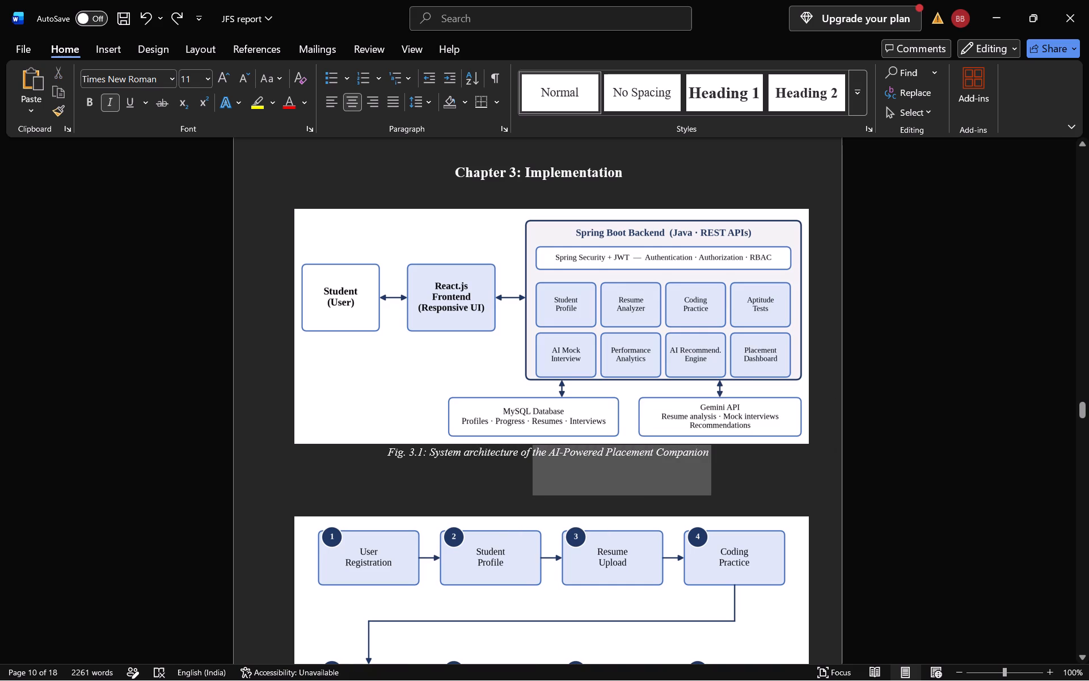
drag(531, 455, 530, 455)
key(BackSpace)
key(BackSpace)
scroll(570, 459, down, 8)
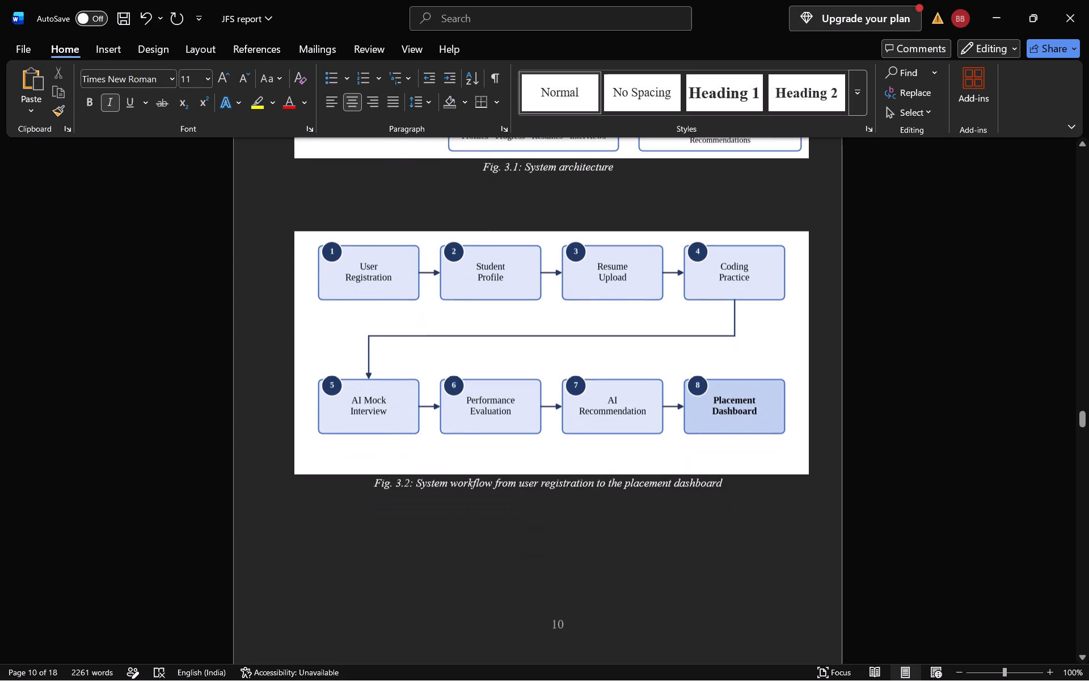
Shorten the Fig. 3.2 caption in the JFS report to "Fig. 3.2: System workflow".
drag(744, 490, 618, 508)
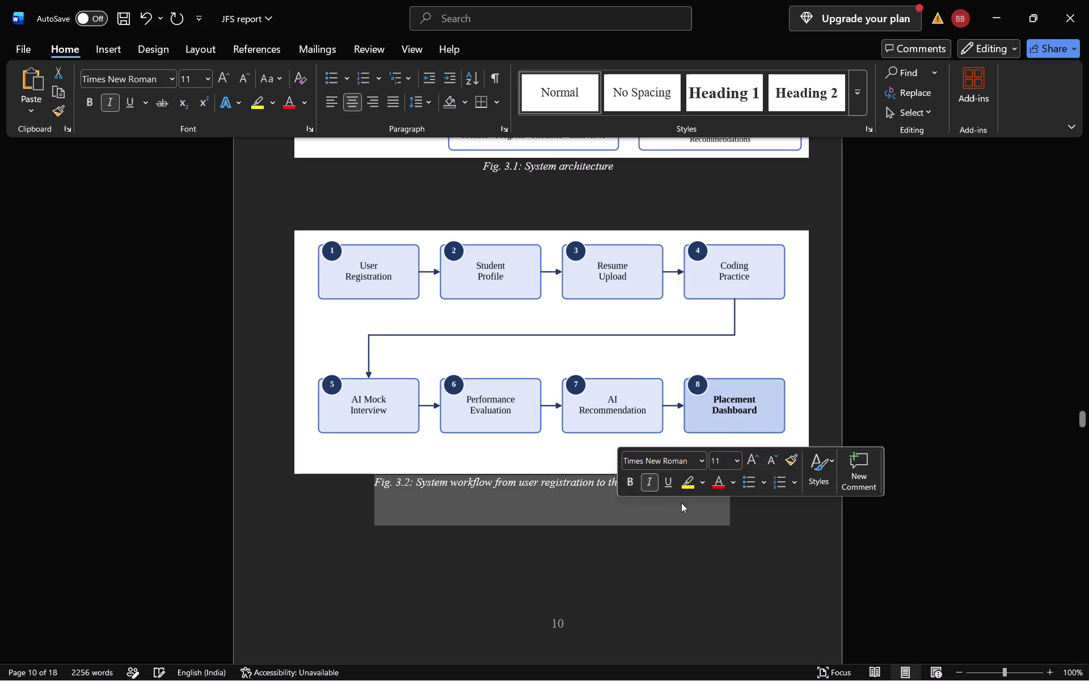
drag(686, 568, 689, 563)
drag(724, 480, 512, 481)
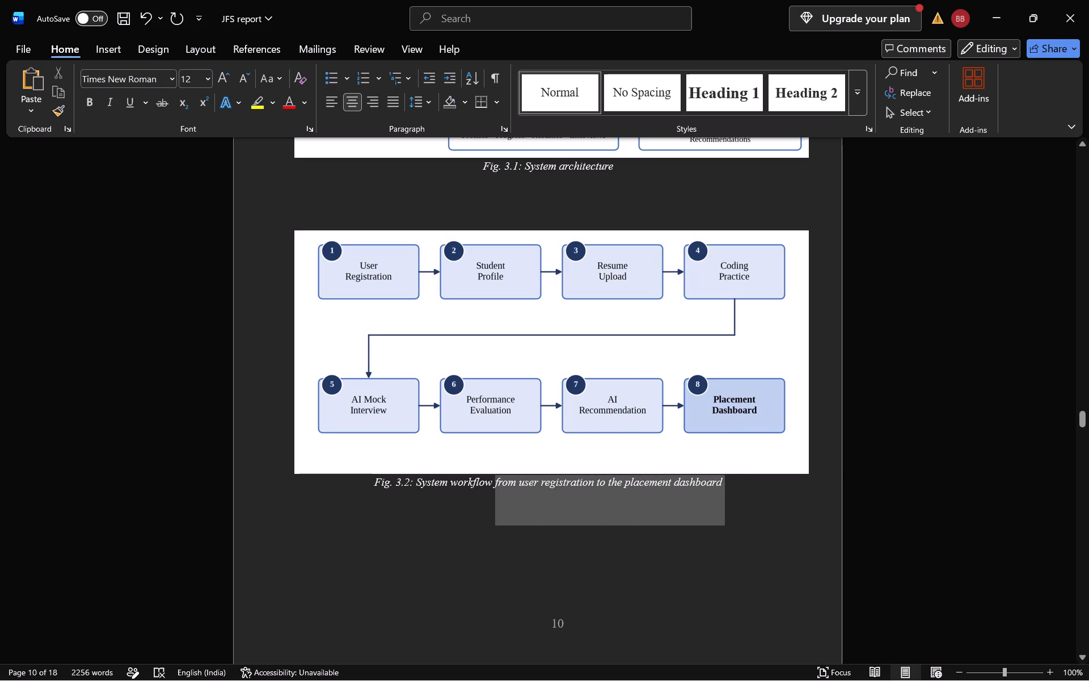
drag(512, 481, 511, 481)
key(BackSpace)
Switch to Eraser and examine the CampusFind Pro System Architecture diagram on the canvas.
key(alt+Tab)
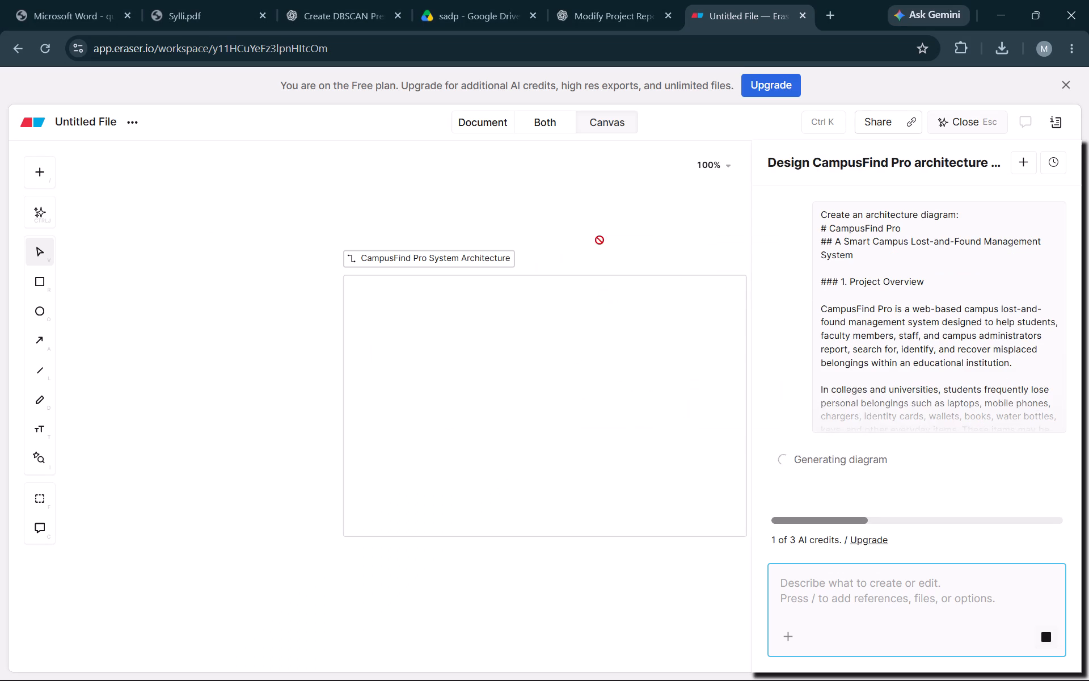
scroll(598, 204, down, 1)
scroll(598, 200, up, 1)
scroll(570, 222, left, 1)
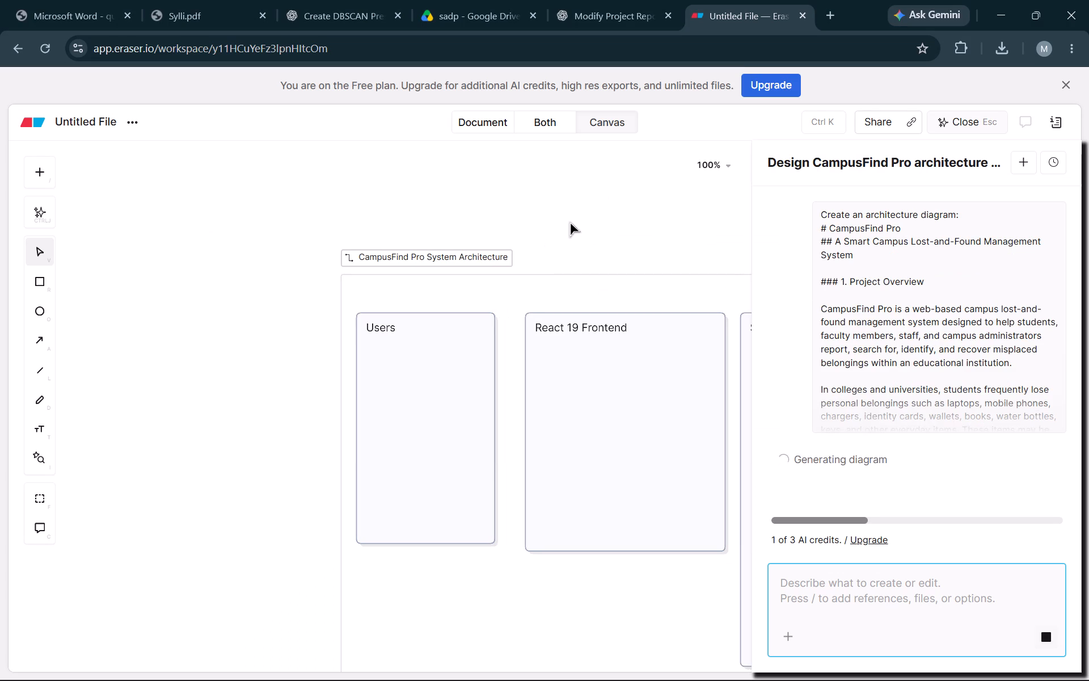
scroll(570, 222, left, 3)
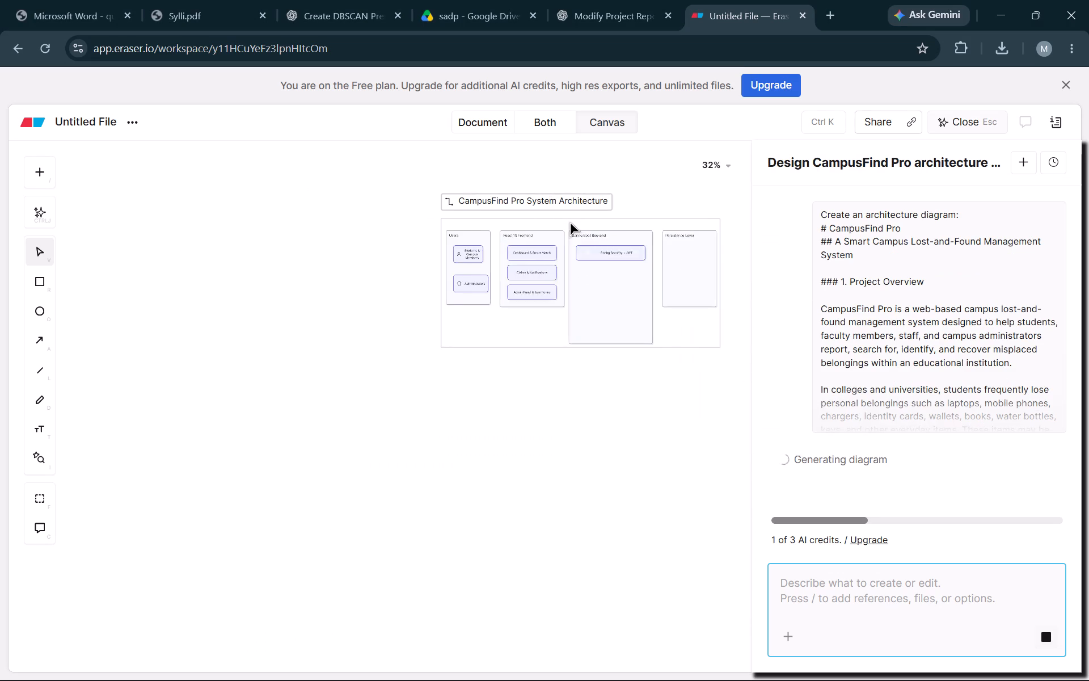
scroll(570, 222, left, 1)
scroll(571, 222, right, 2)
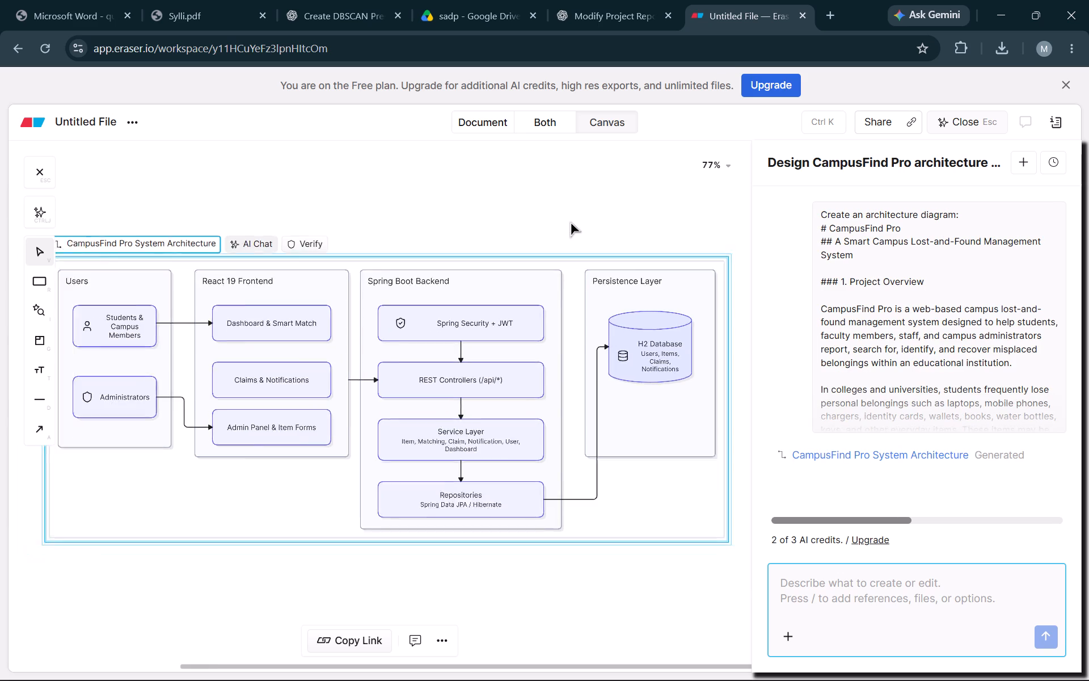
click(492, 495)
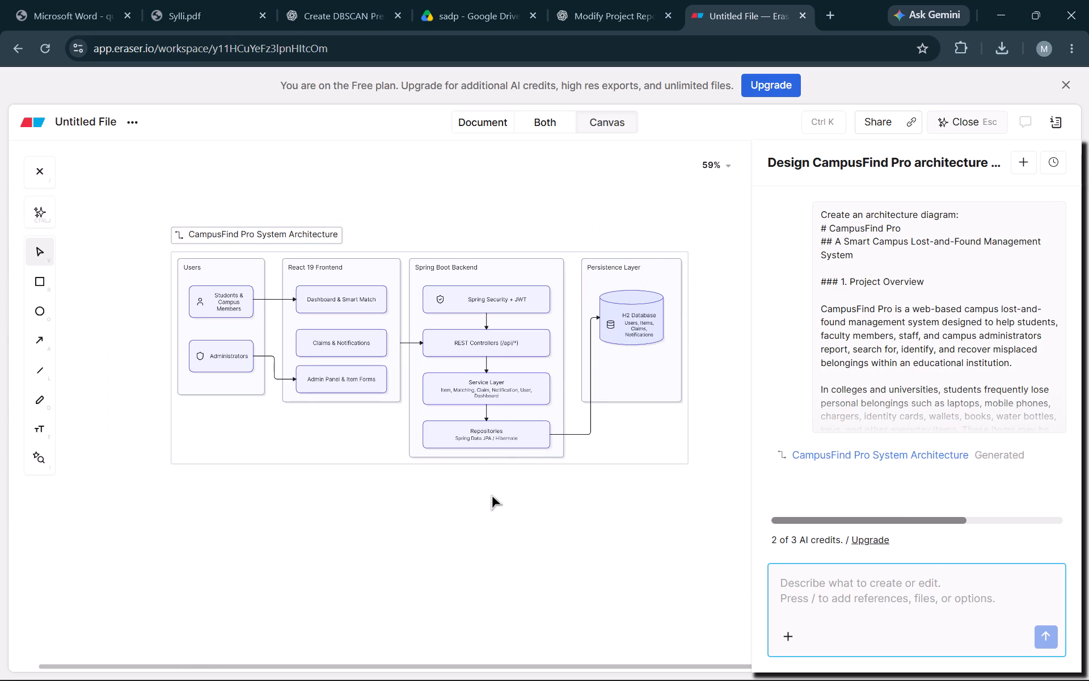
In Eraser's AI chat, send the request "NO I WANT A SYSTEM WORKFLOW DIAGRAM".
click(835, 600)
text(NO)
key(space)
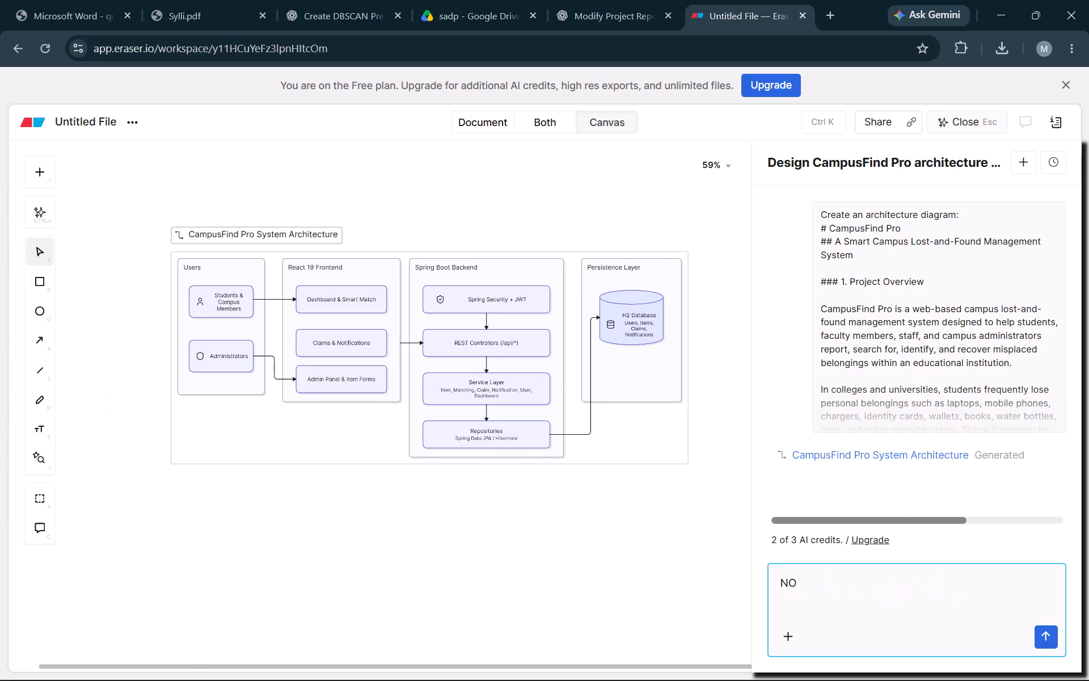
text(I)
key(space)
text(WANT A SYSTEM)
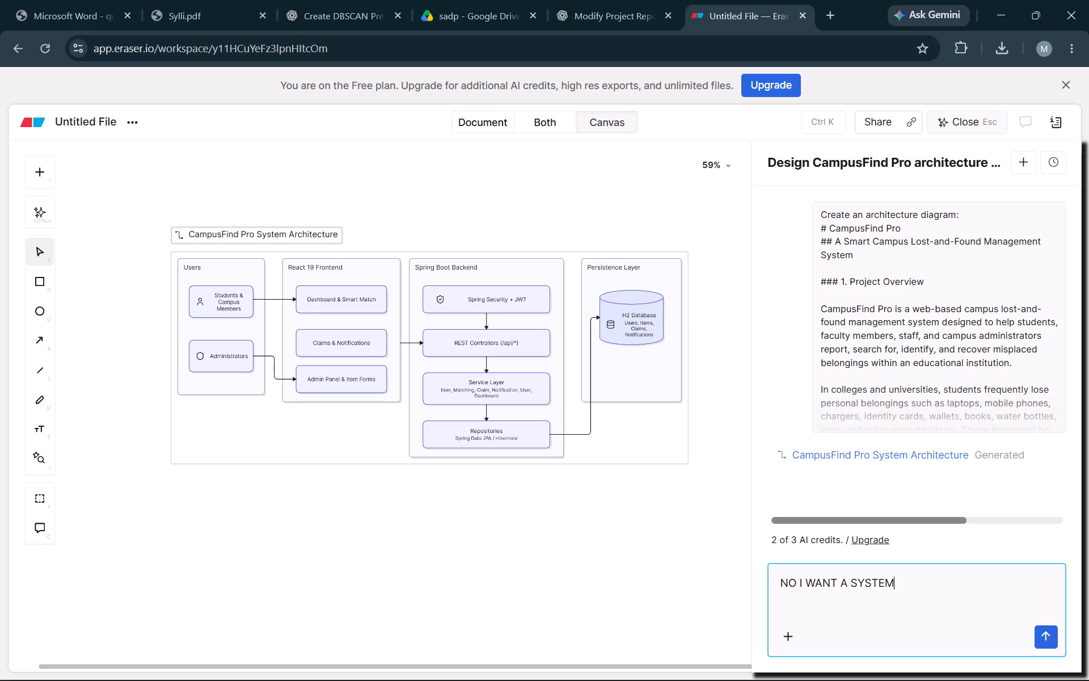
key(space)
text(WORK)
text(FLOW DIAGRAM)
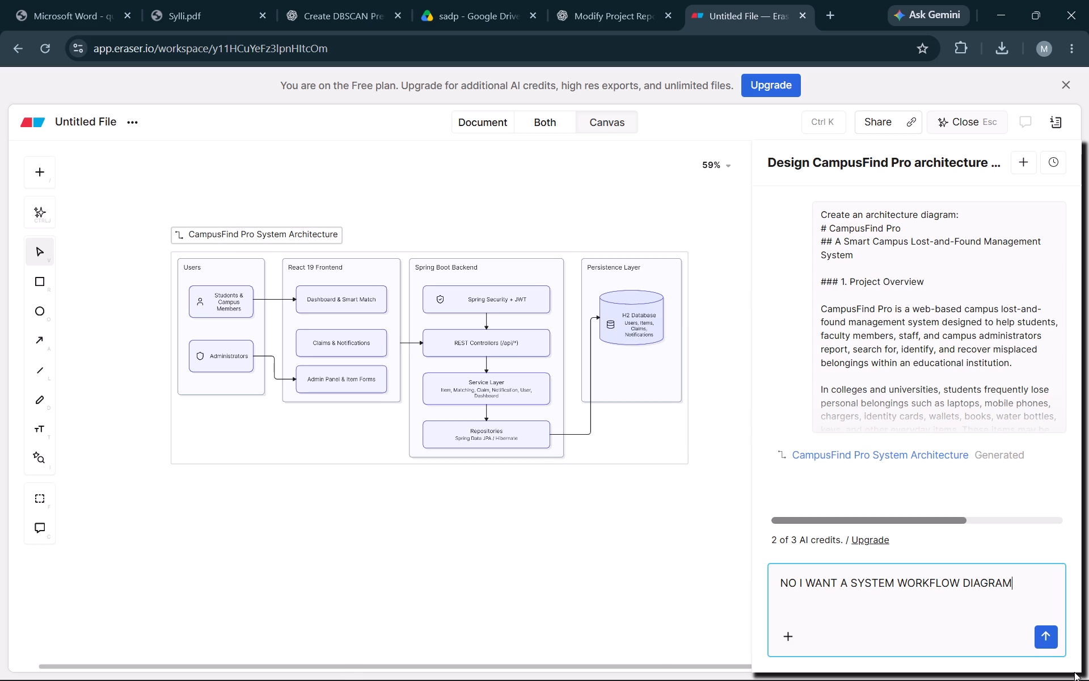
click(1045, 638)
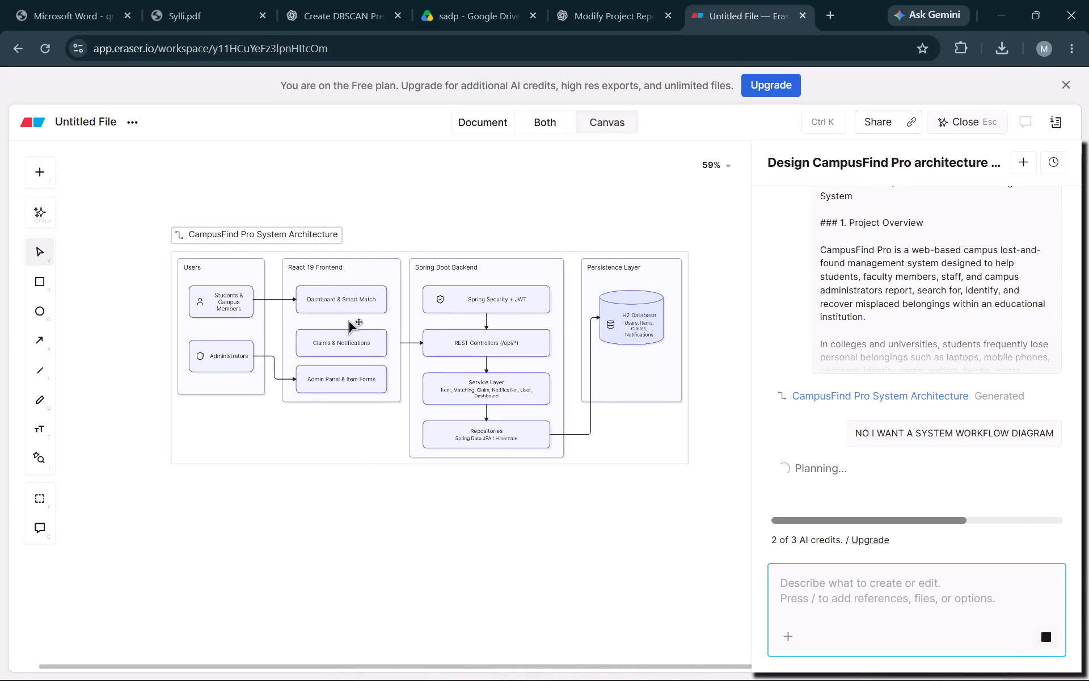
Export the canvas with the CampusFind Pro System Architecture diagram as a PNG image named KJBLKCBW on Drive (E:).
click(407, 225)
scroll(407, 224, left, 1)
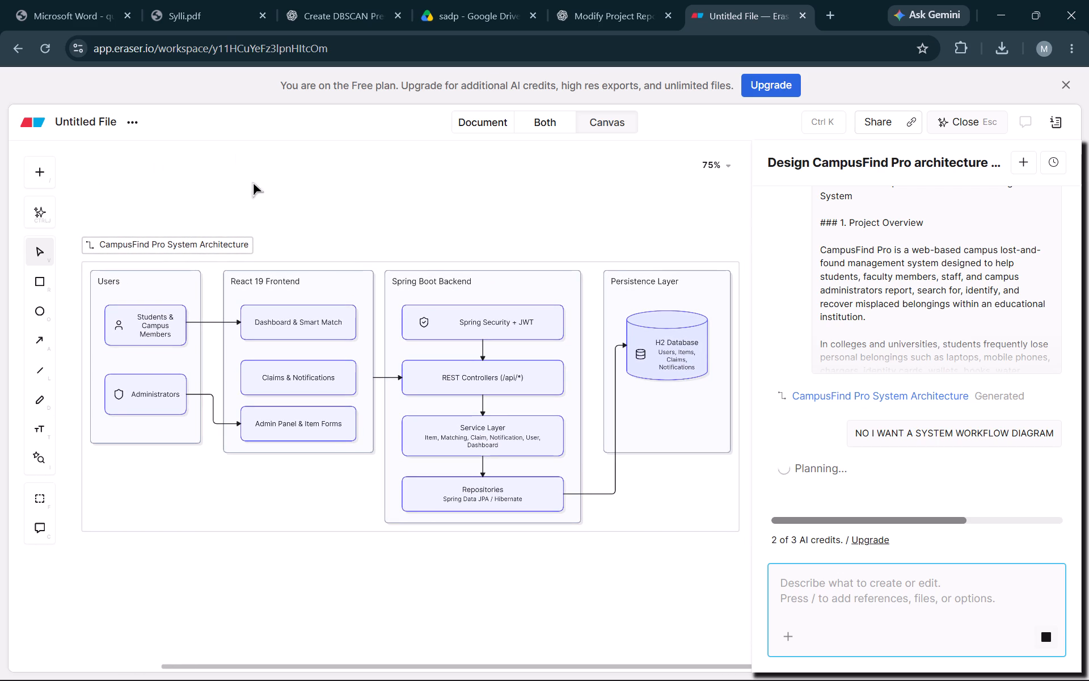
right_click(520, 215)
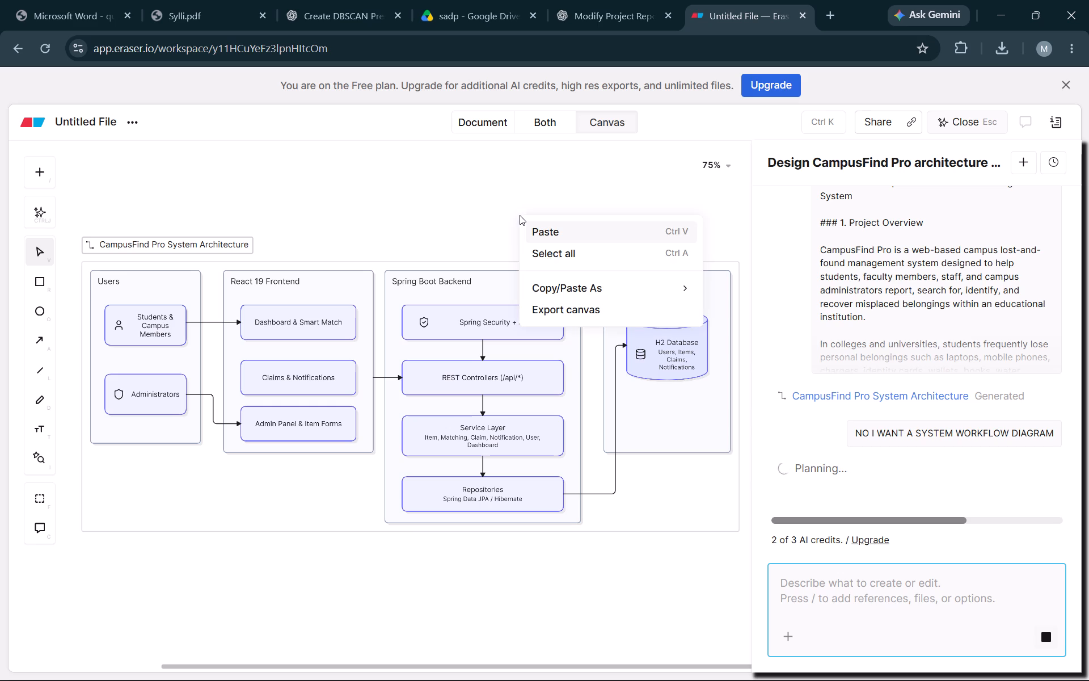
click(557, 308)
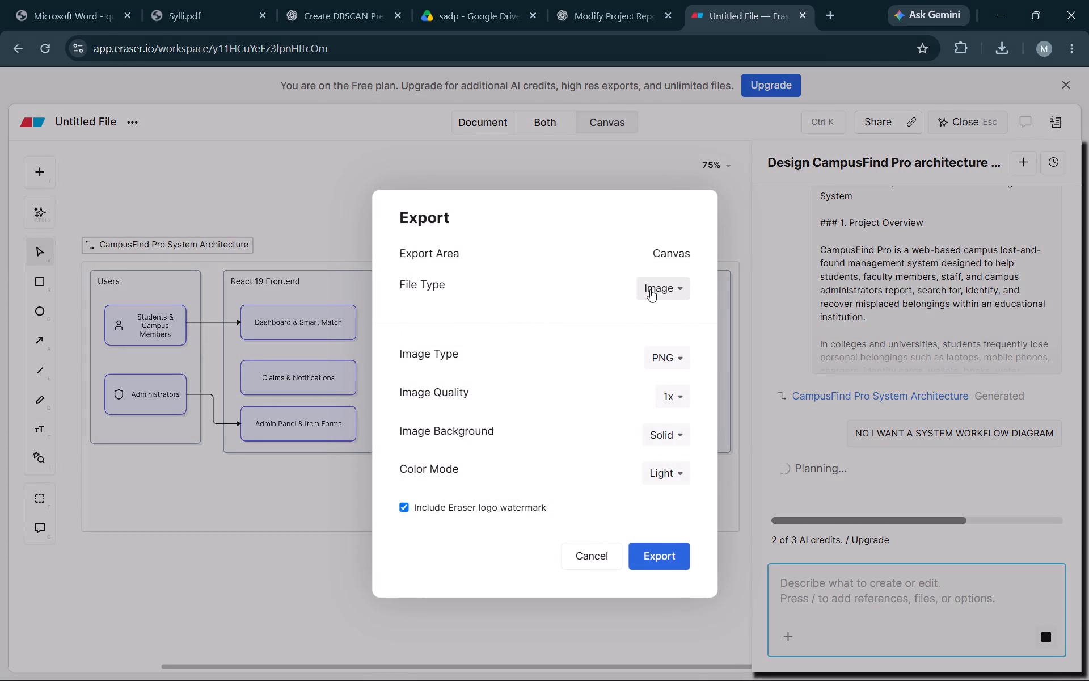
click(662, 551)
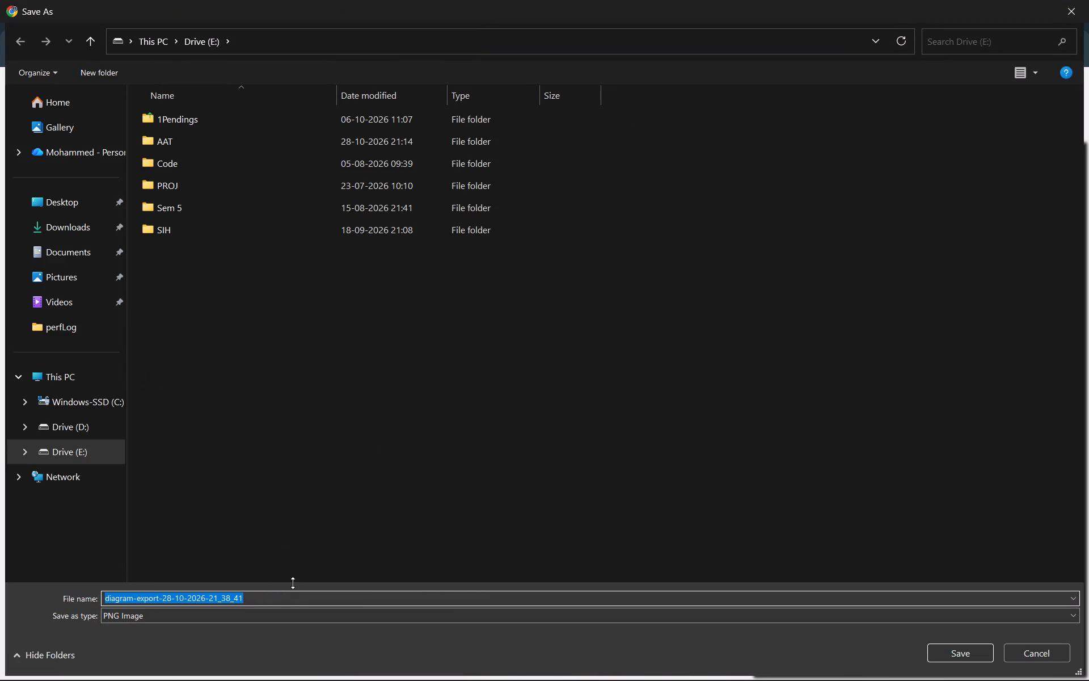
text(KJBLKCBW)
key(Return)
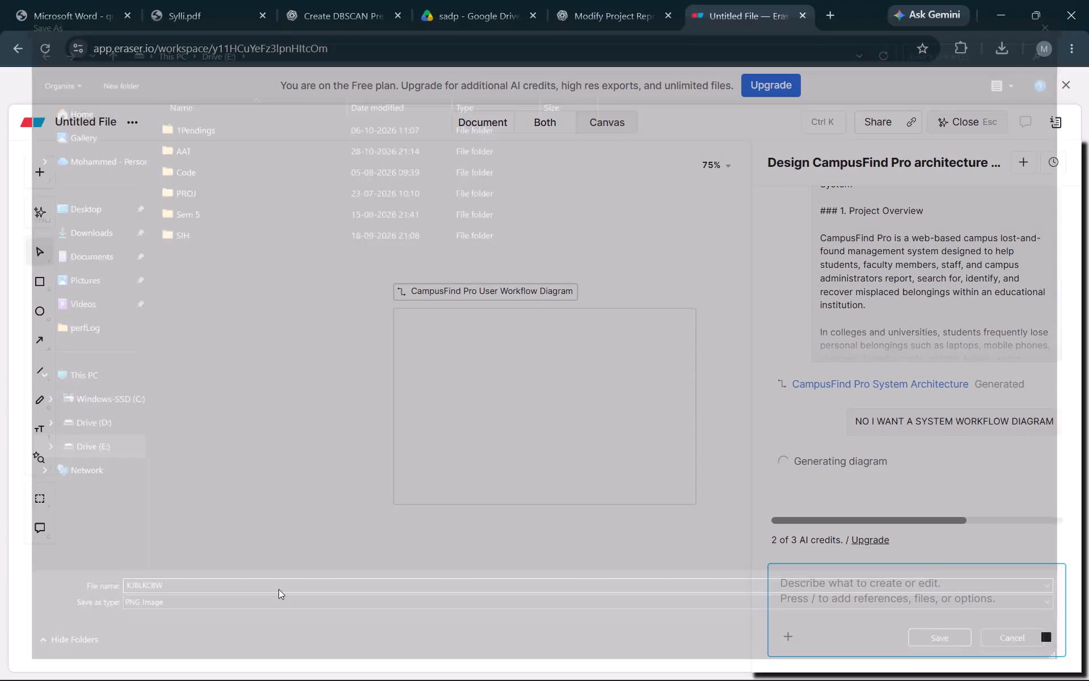
Open KJBLKCBW.png in Photos, crop the Eraser watermark strip off the bottom to 1161 x 487, save it and close Photos.
click(853, 70)
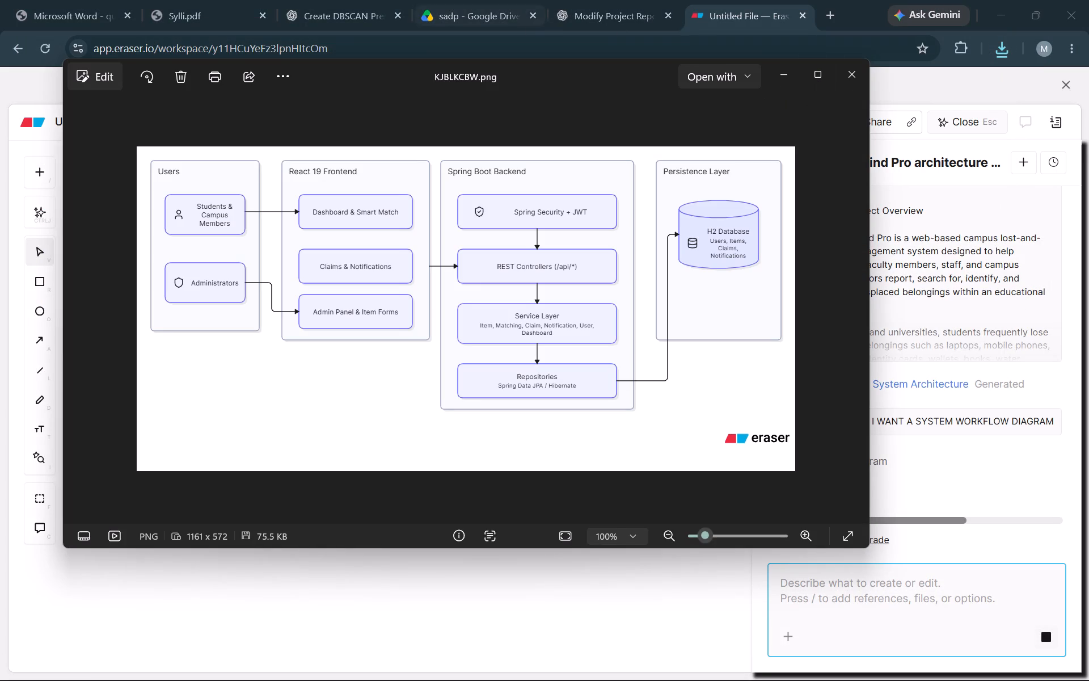
click(86, 75)
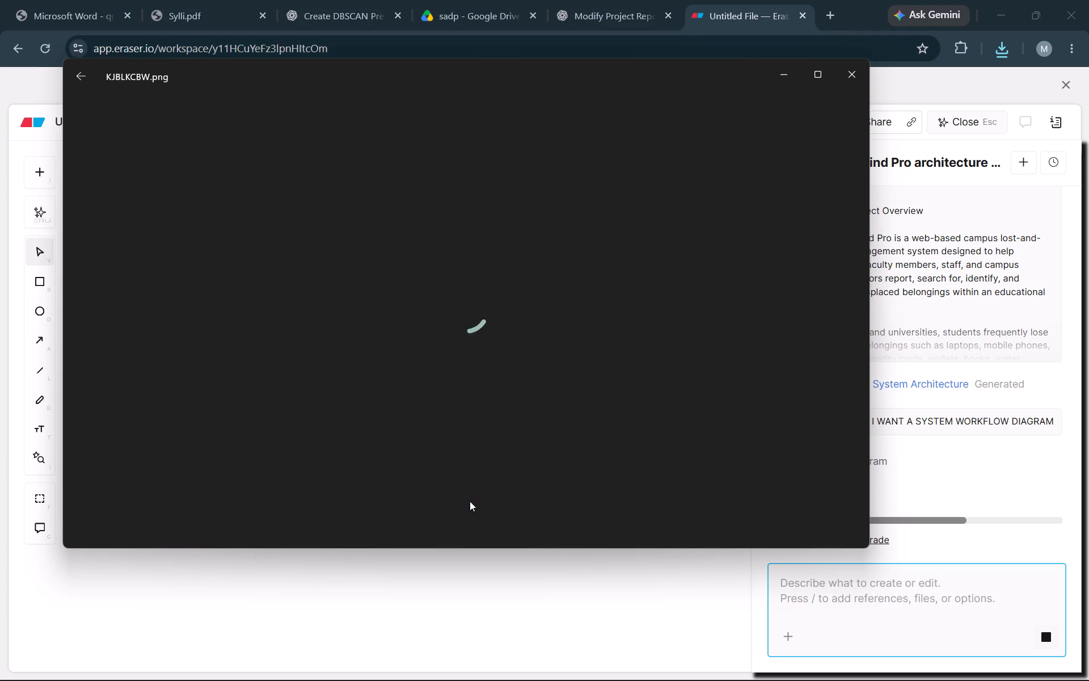
drag(473, 426, 480, 392)
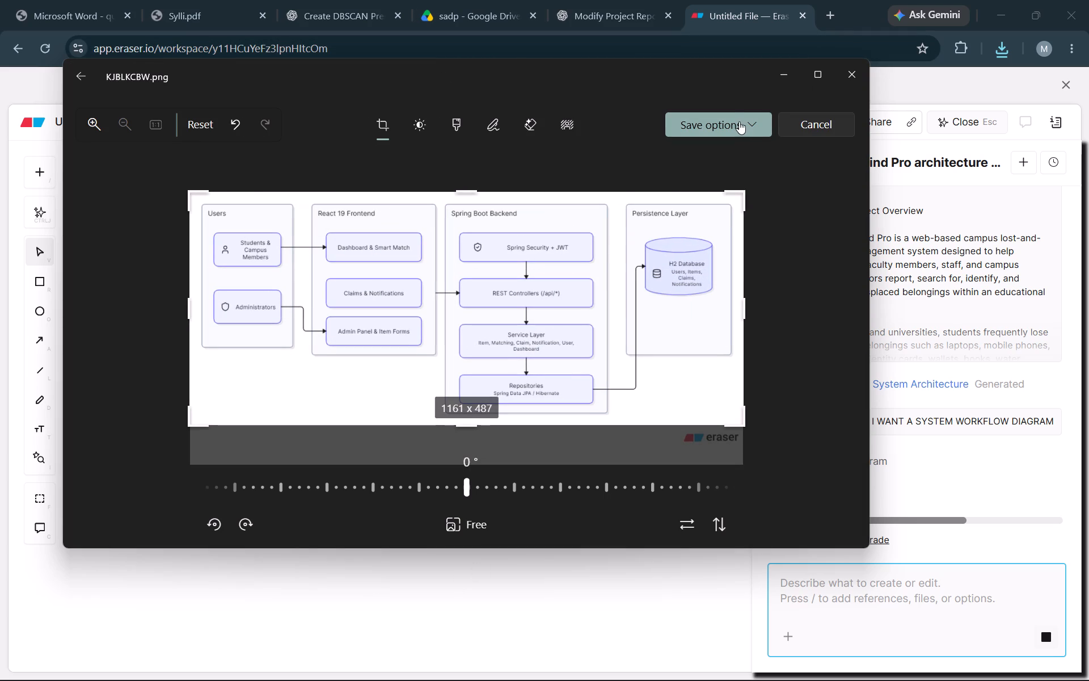
click(738, 121)
click(710, 179)
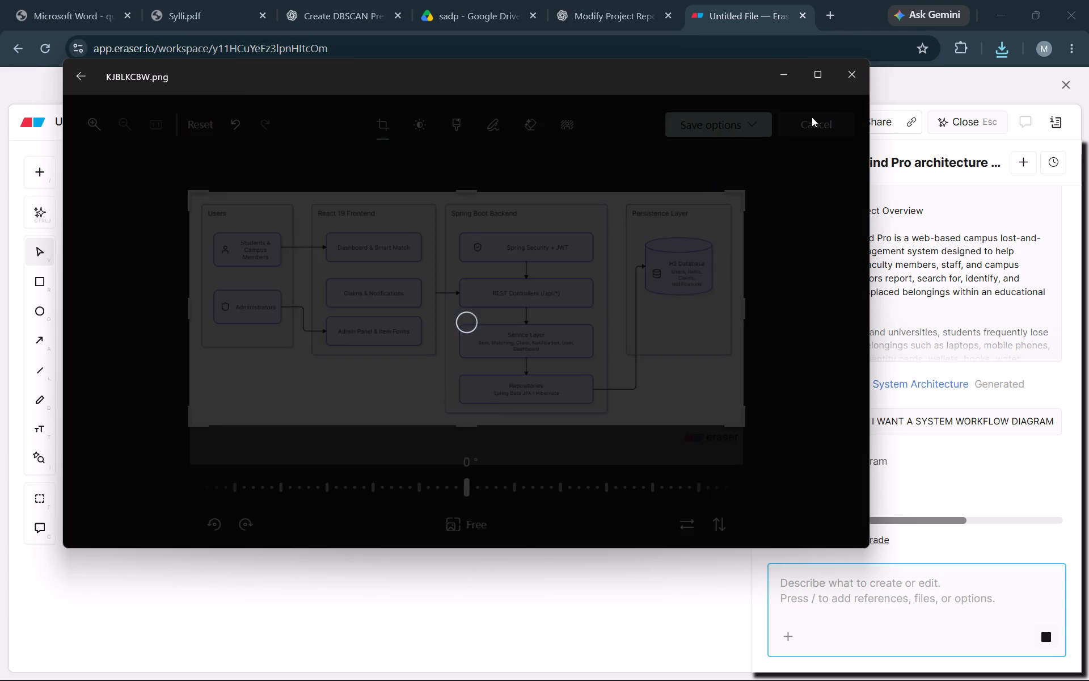
click(852, 81)
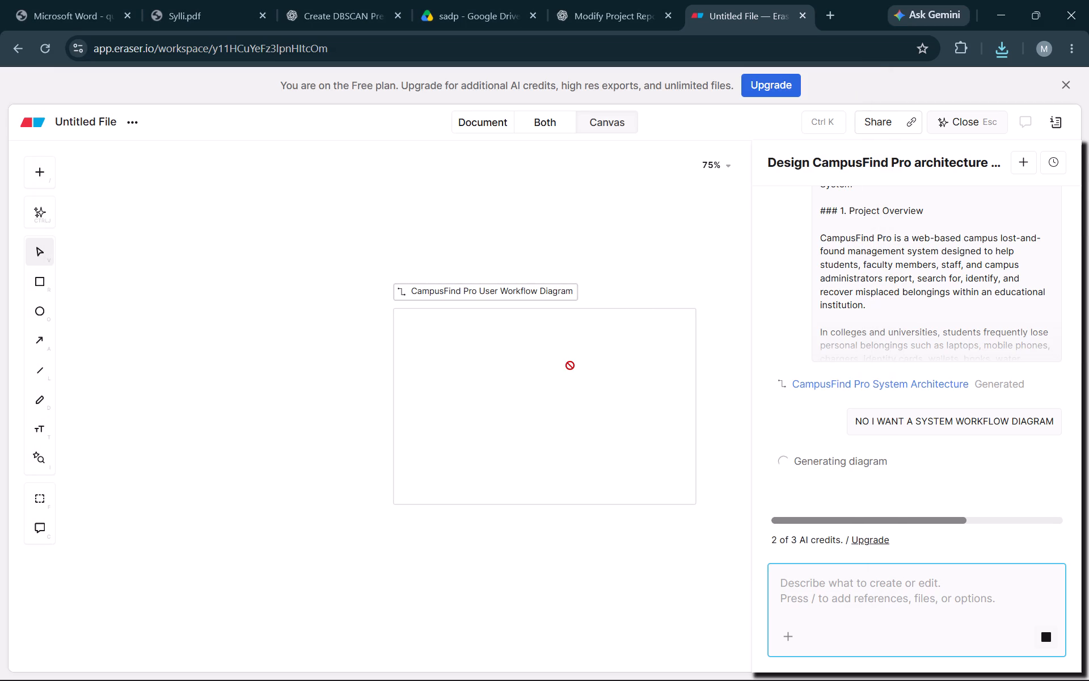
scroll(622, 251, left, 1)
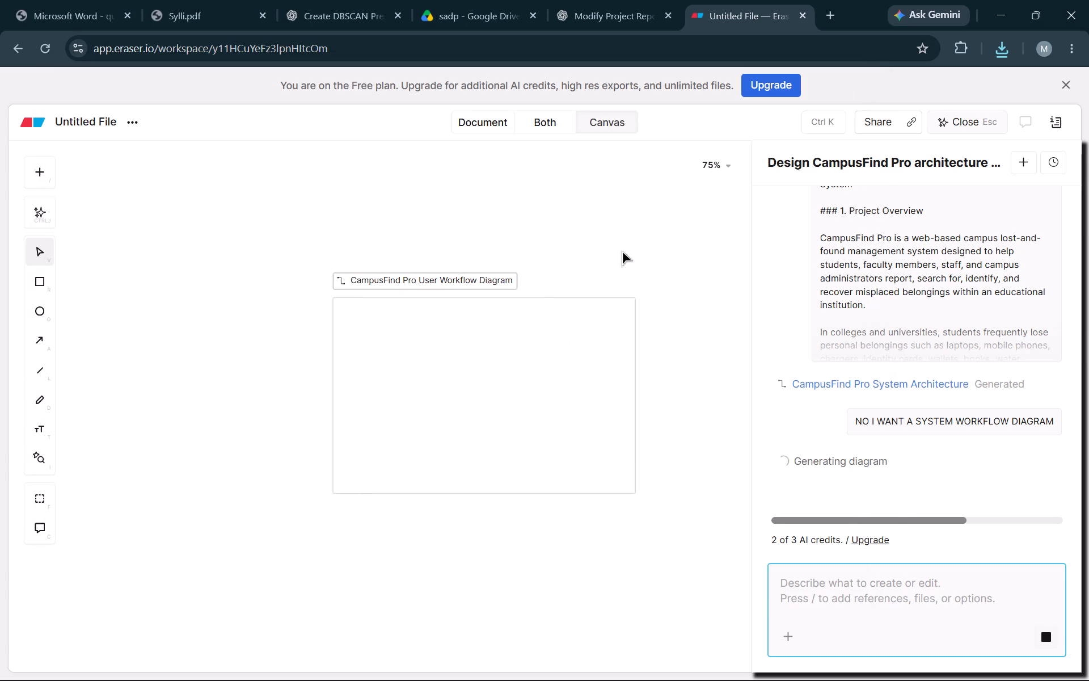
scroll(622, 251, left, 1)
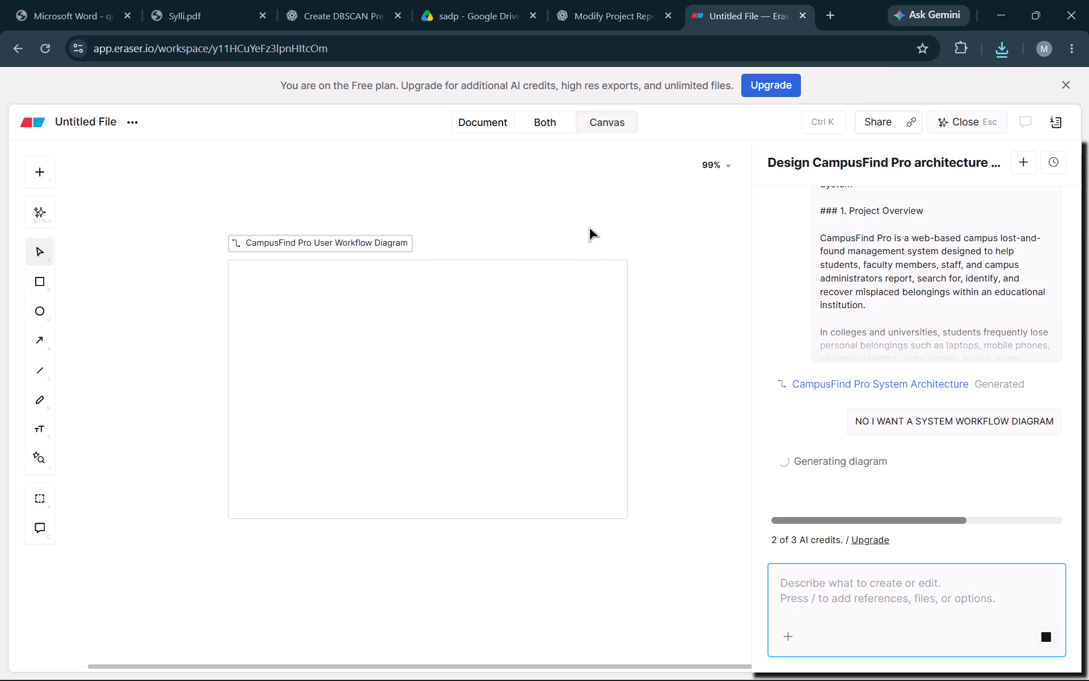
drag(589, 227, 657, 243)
Switch to Word and delete the old system architecture picture above the Fig. 3.1 caption.
key(alt+Tab)
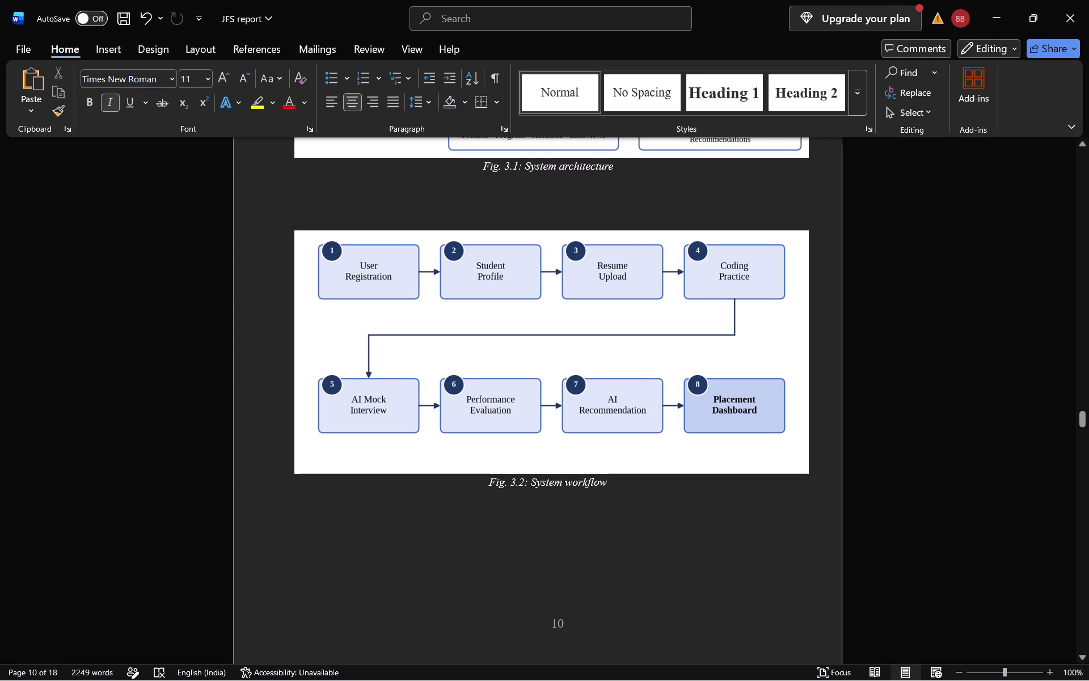
scroll(671, 326, up, 7)
click(622, 293)
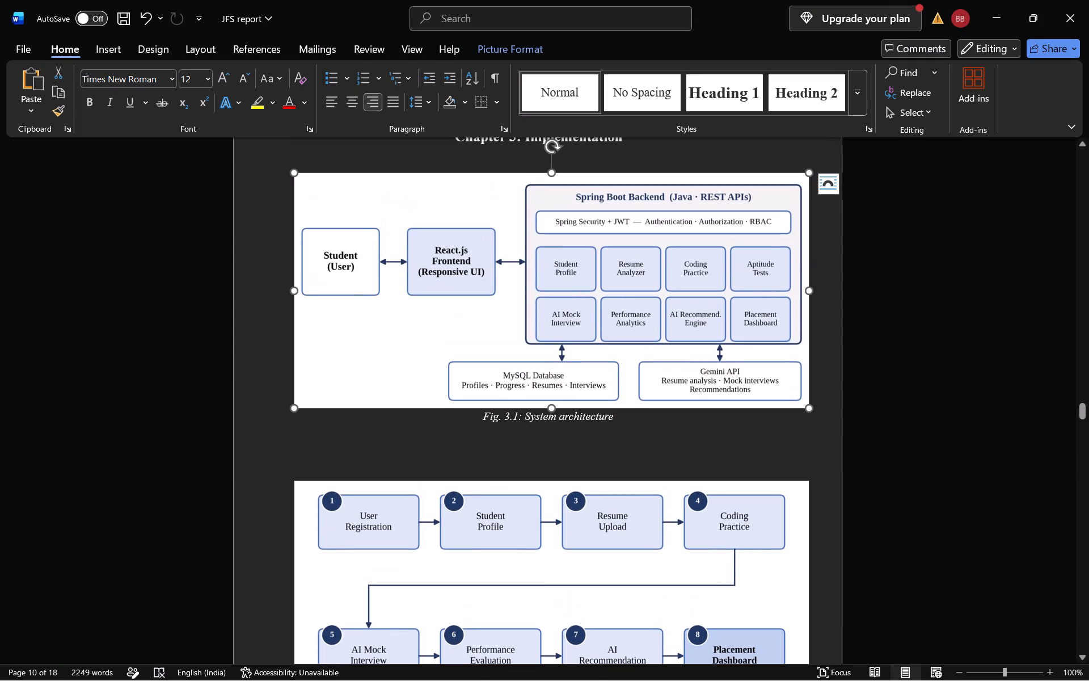
right_click(622, 292)
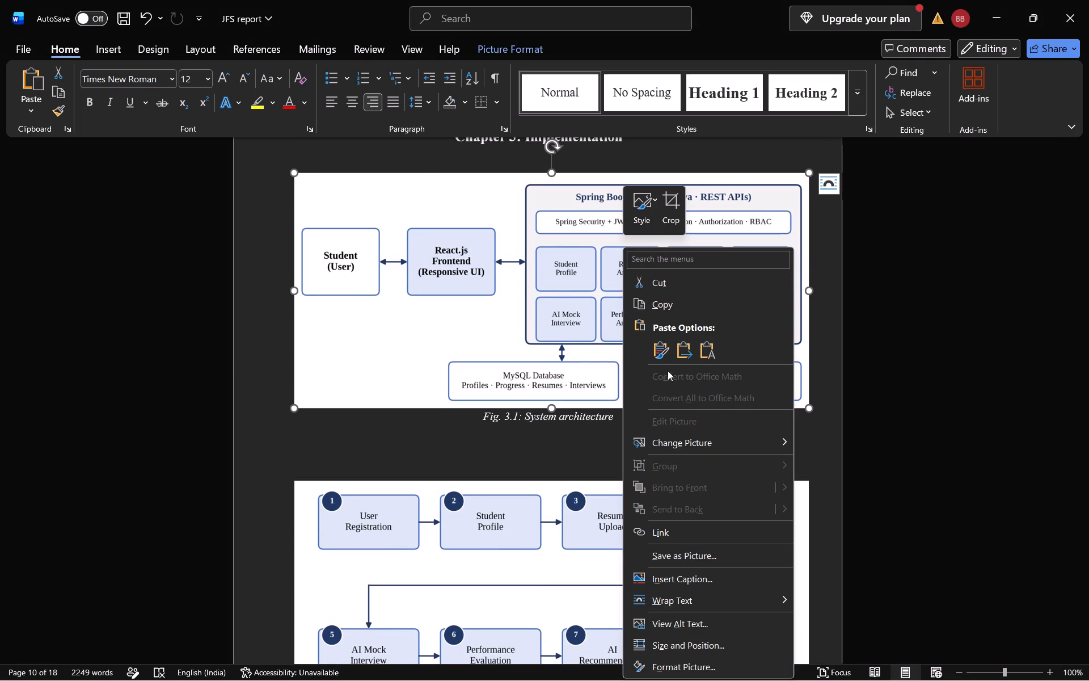
click(492, 257)
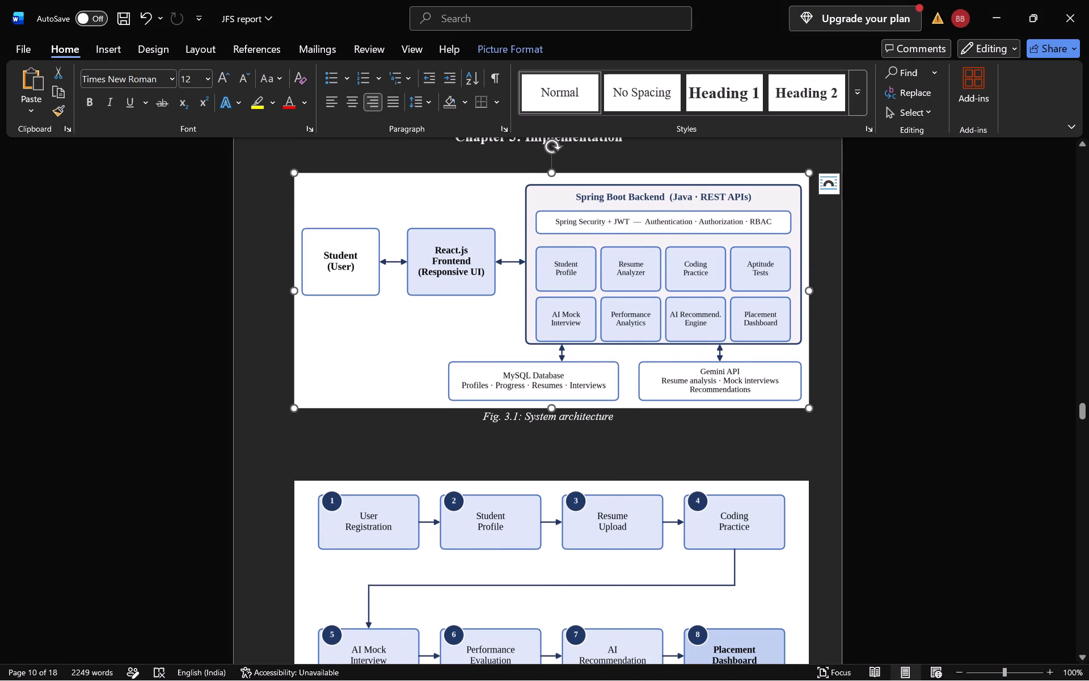
key(Delete)
Add a blank paragraph directly below the "Chapter 3: Implementation" heading.
scroll(551, 384, up, 4)
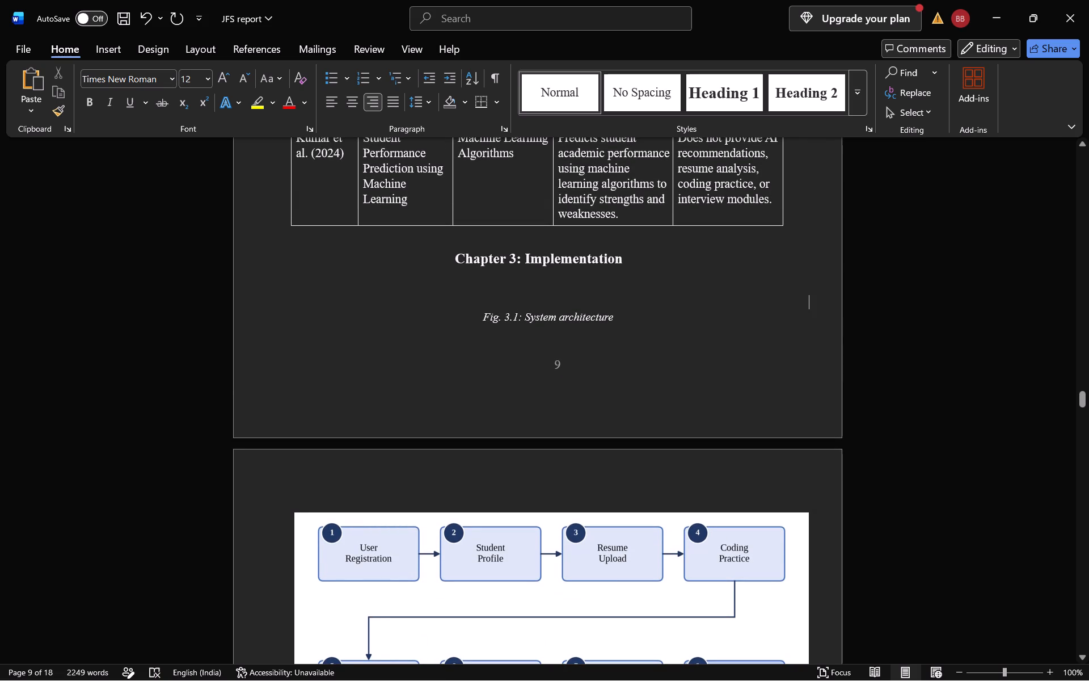
right_click(794, 311)
click(740, 291)
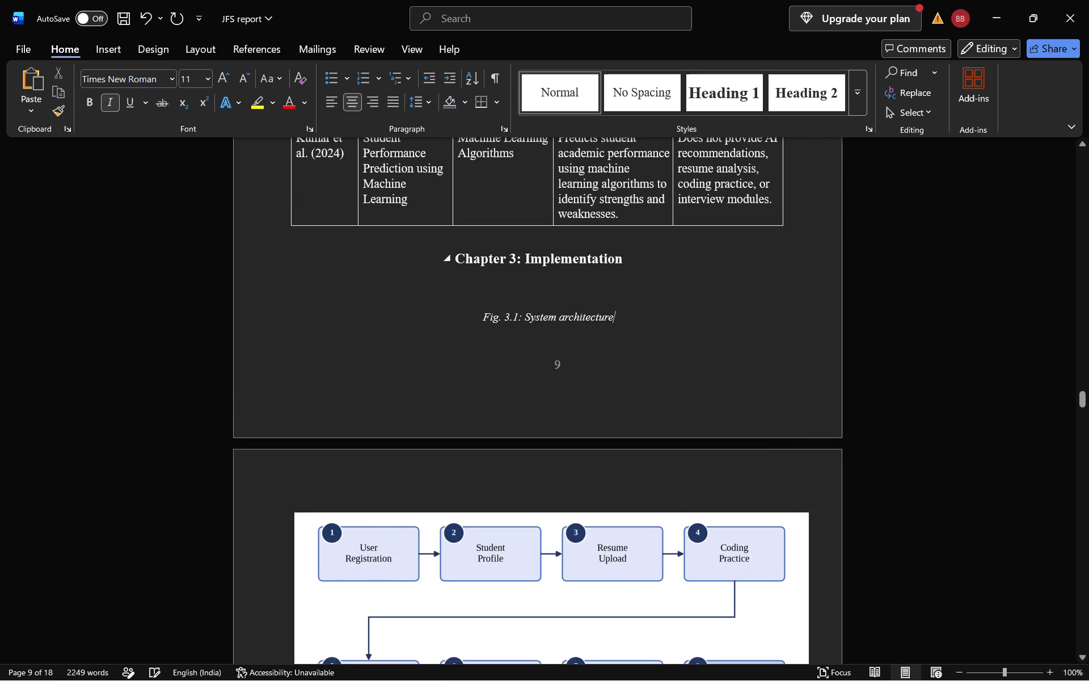
click(587, 291)
click(649, 289)
click(664, 289)
click(611, 291)
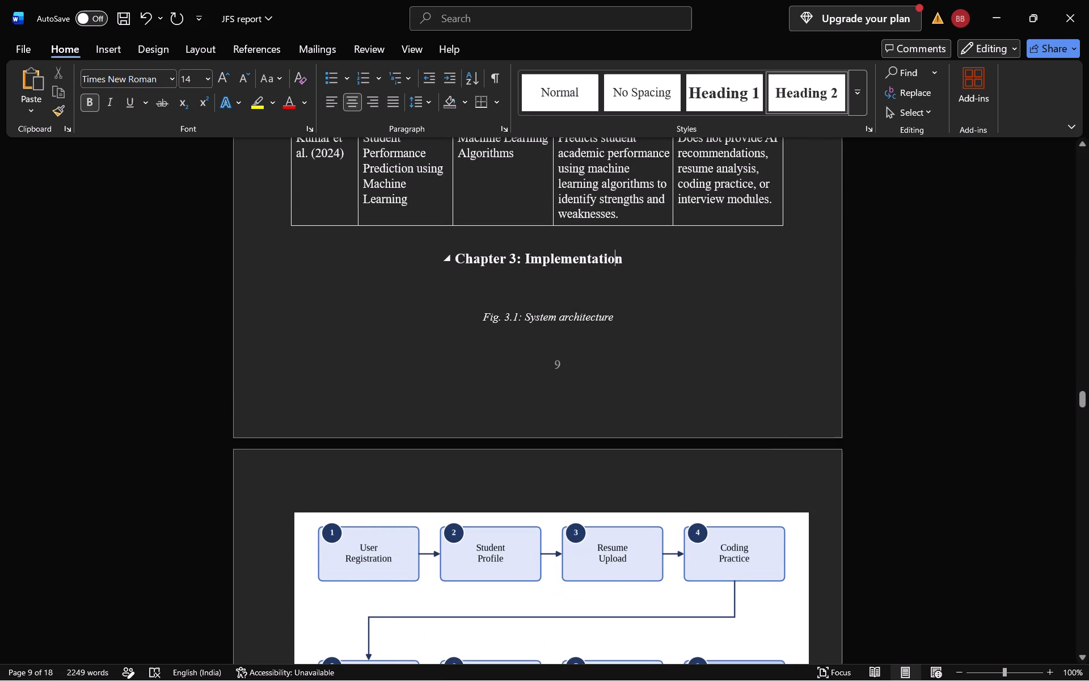
click(660, 264)
key(Return)
Insert the picture KJBLKCBW from Drive (E:) into the blank paragraph below the "Chapter 3: Implementation" heading.
right_click(580, 301)
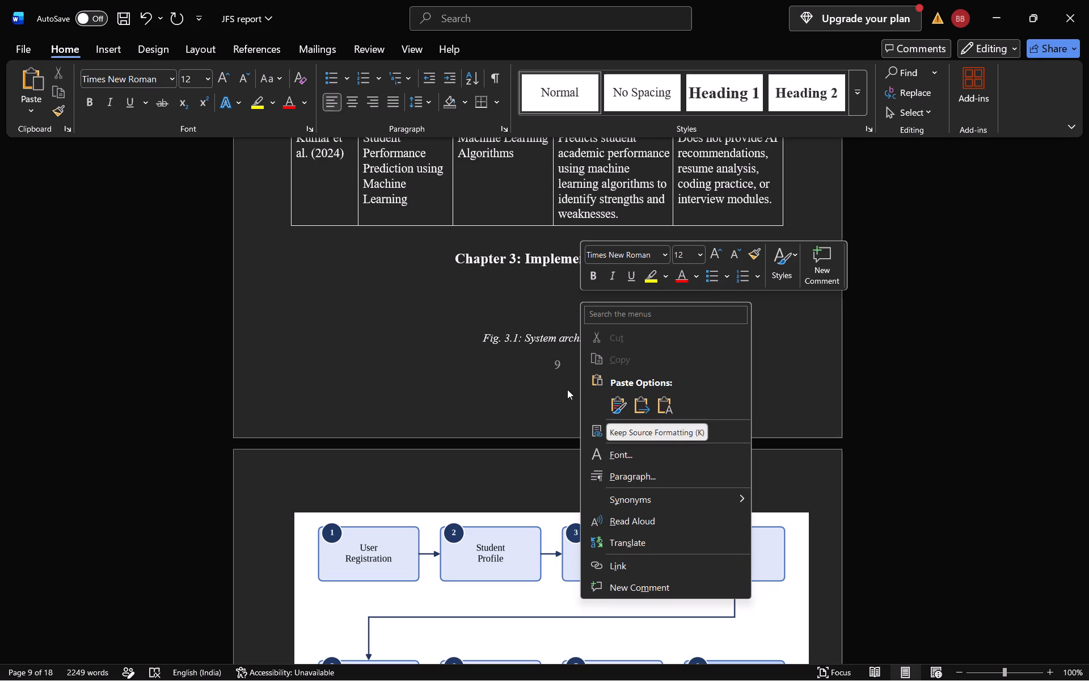
click(123, 51)
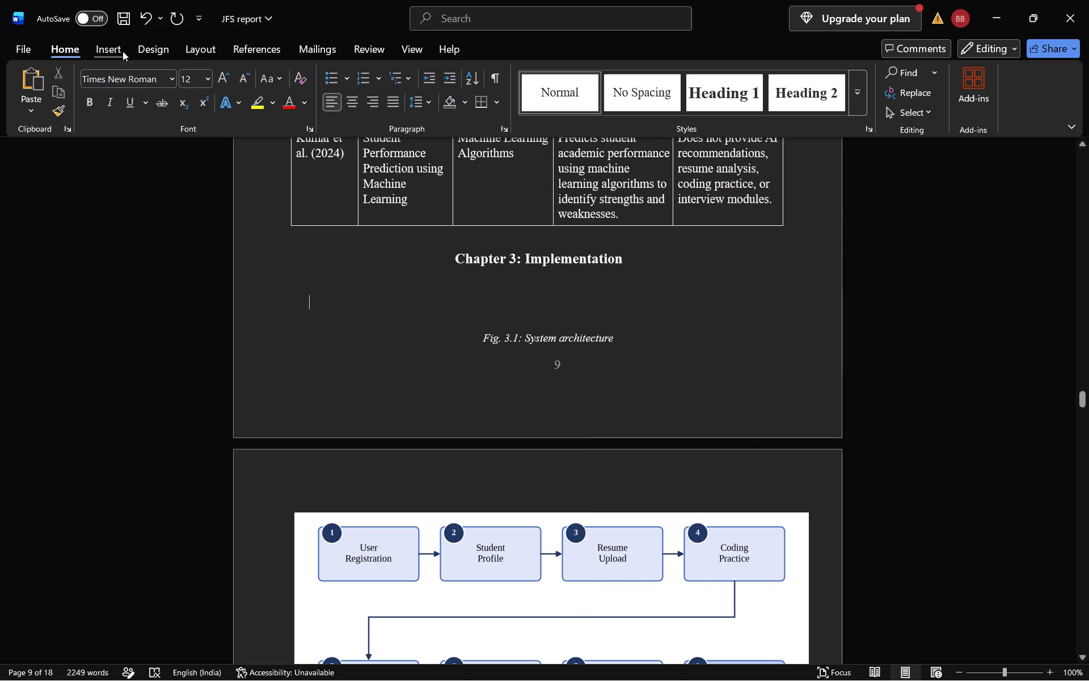
click(181, 97)
click(201, 161)
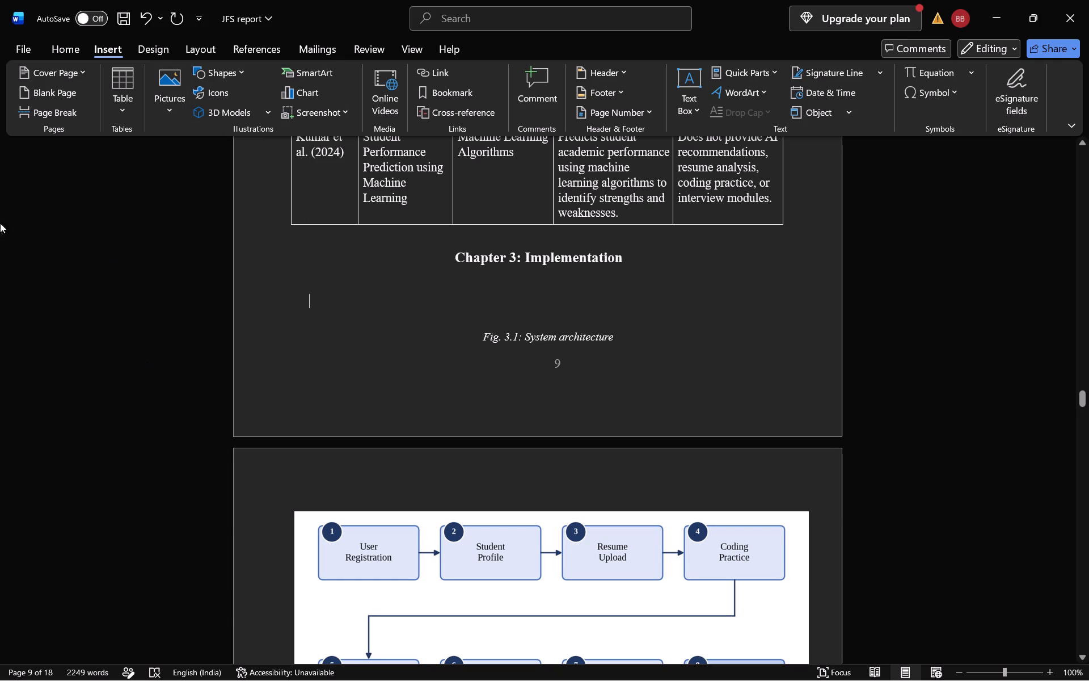
click(170, 91)
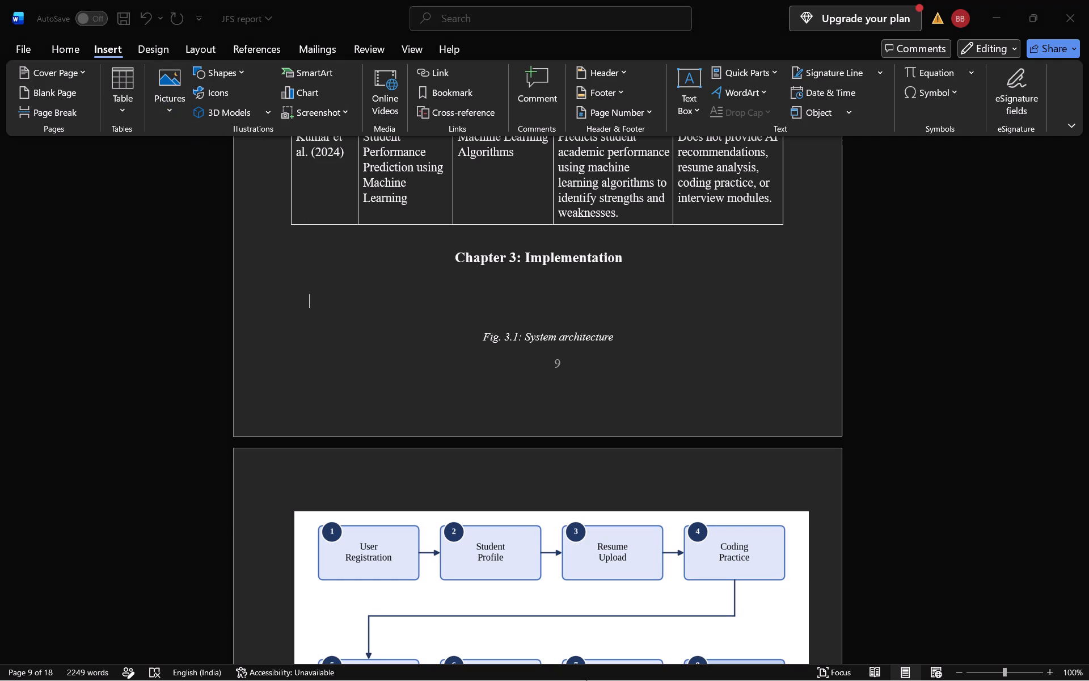
click(185, 245)
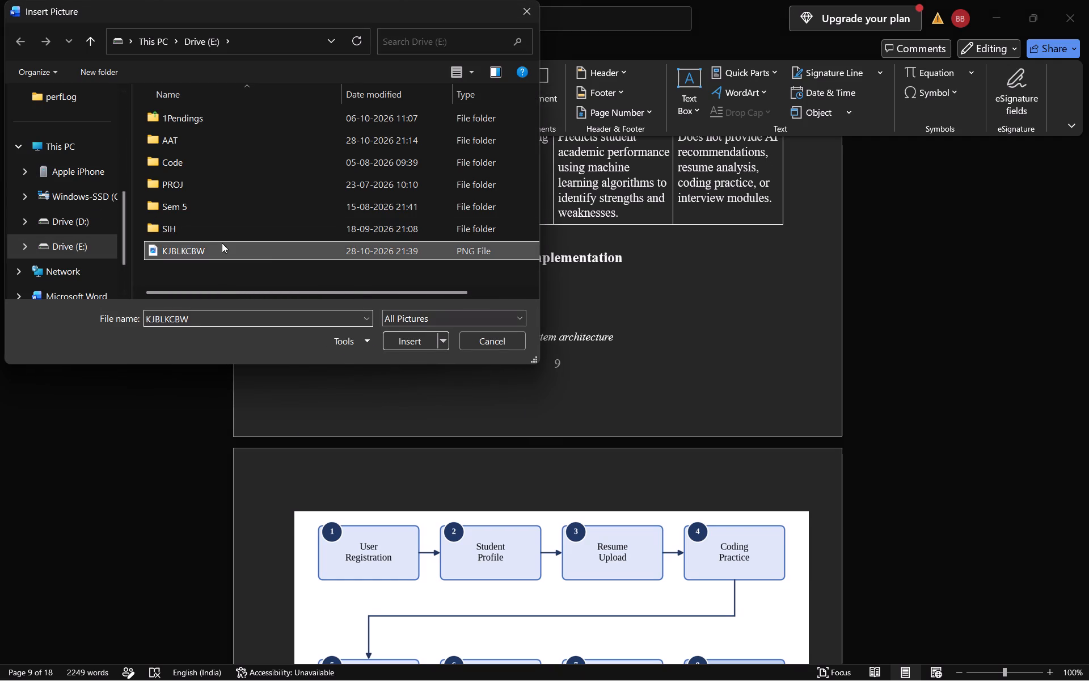
click(390, 337)
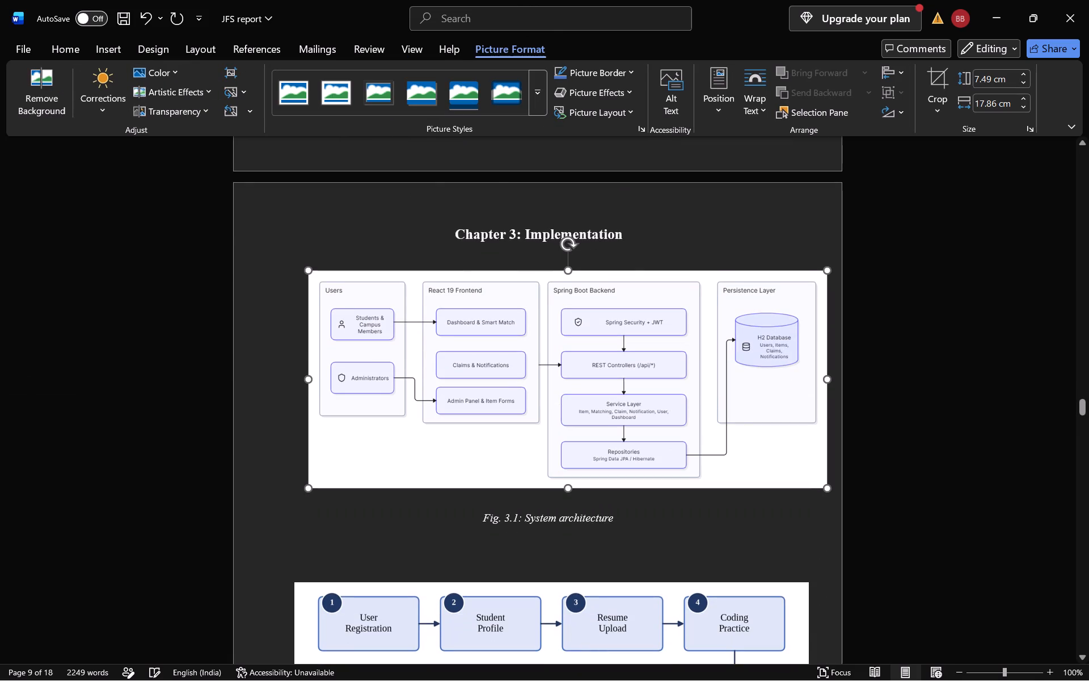
Centre the new architecture picture and remove its left indent, keeping it on its own line below the chapter heading.
click(75, 51)
click(357, 106)
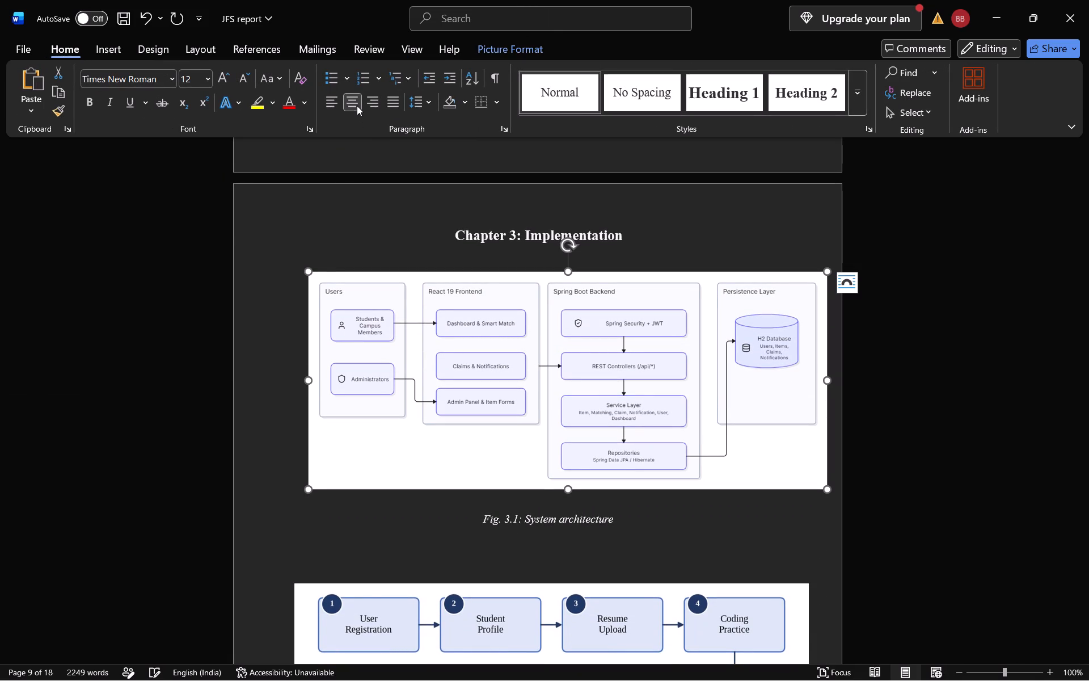
click(280, 318)
click(440, 367)
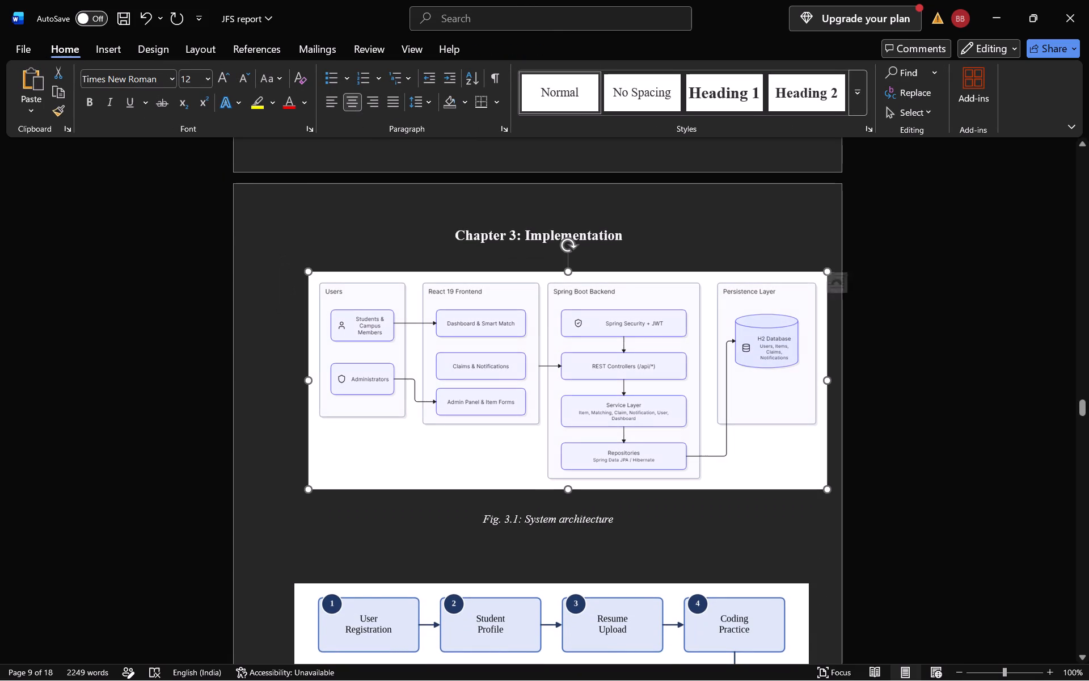
click(631, 393)
drag(630, 393, 516, 379)
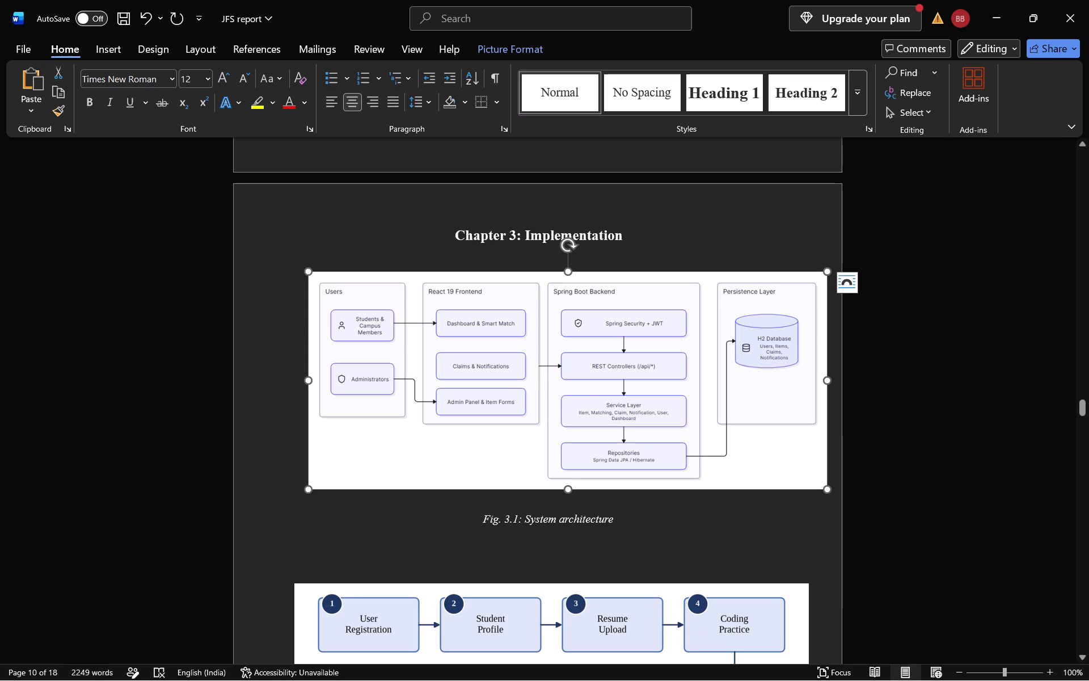
click(284, 314)
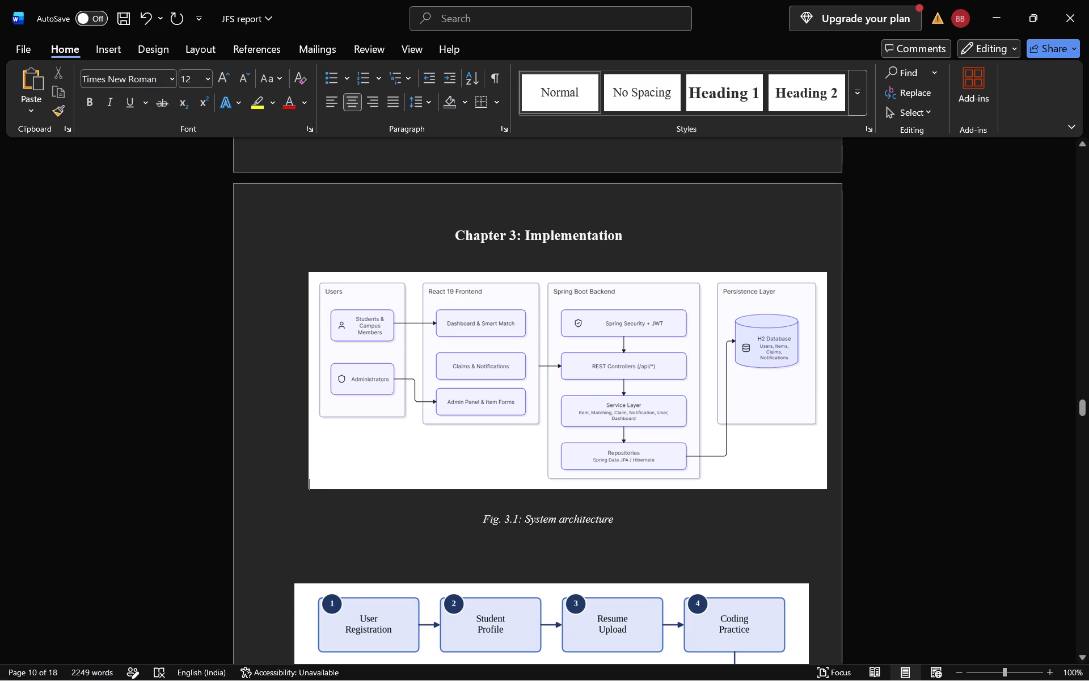
key(BackSpace)
click(311, 289)
click(299, 286)
key(BackSpace)
key(BackSpace)
key(Return)
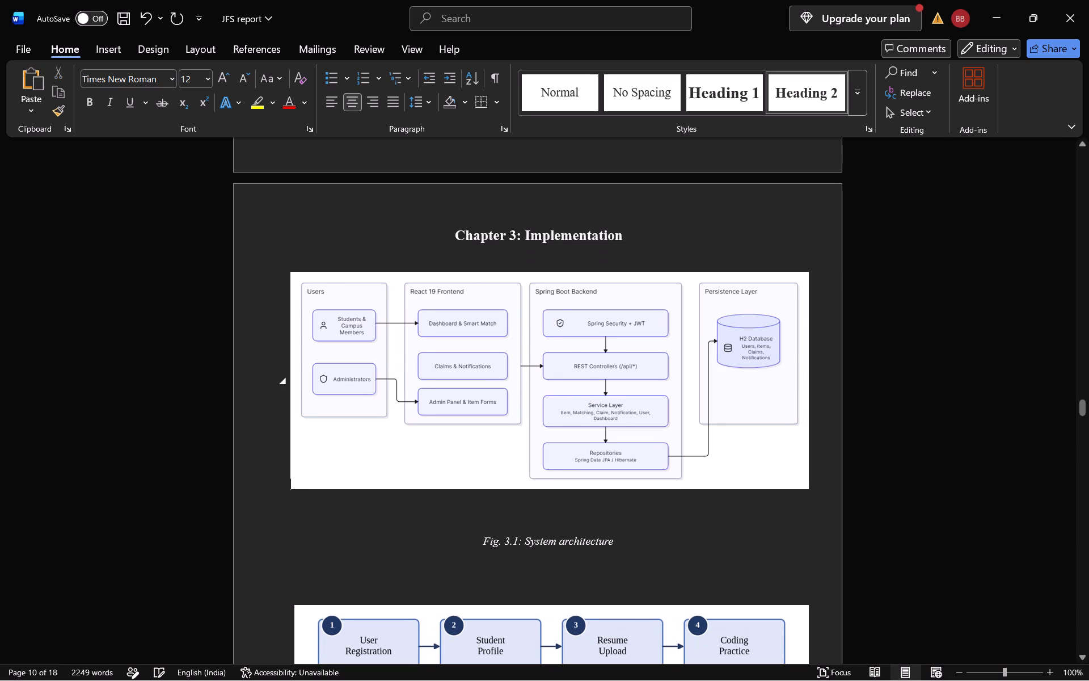
Remove the extra blank space between the architecture picture and the "Fig. 3.1: System architecture" caption.
scroll(518, 311, down, 2)
click(512, 447)
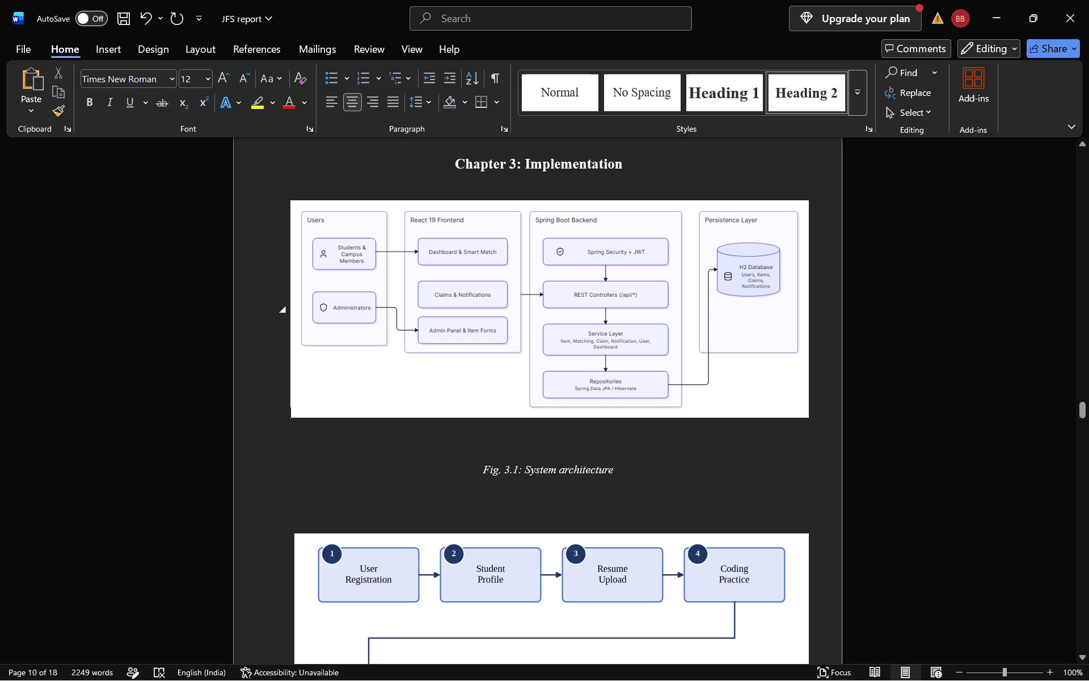
key(BackSpace)
drag(479, 445, 474, 446)
click(467, 460)
click(479, 469)
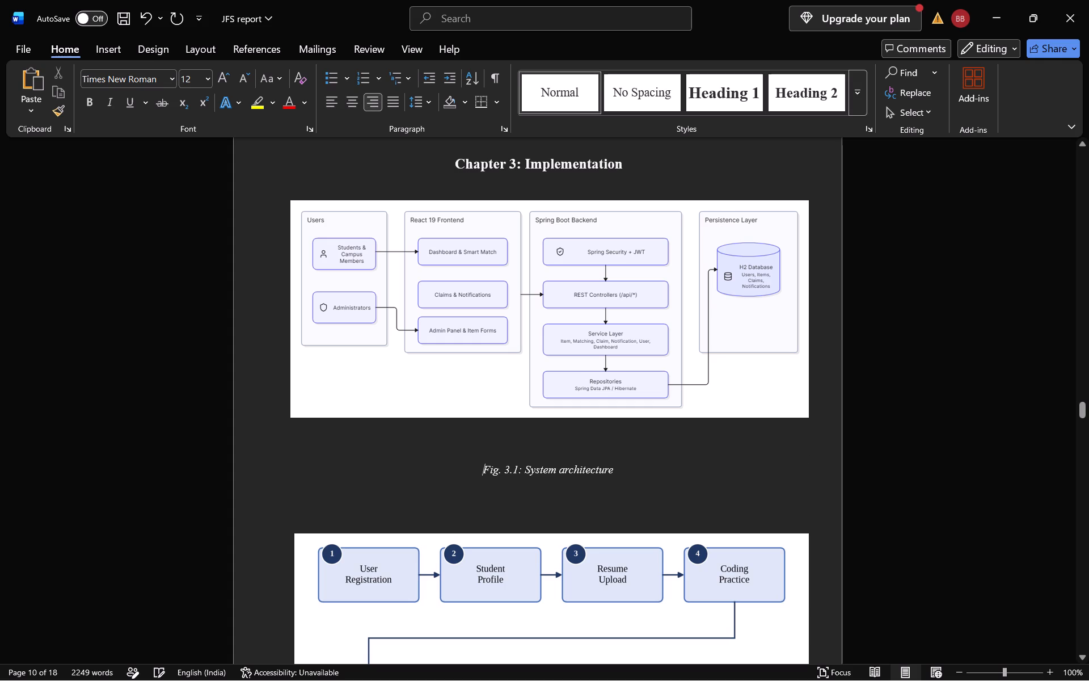
key(BackSpace)
key(BackSpace)
key(BackSpace)
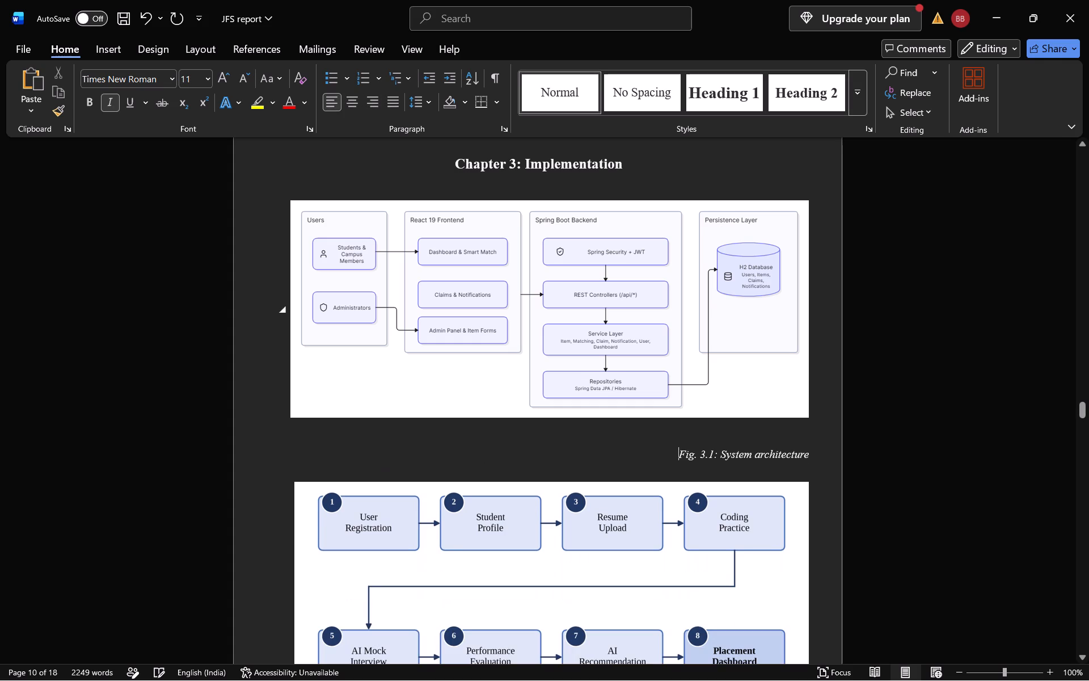
key(BackSpace)
key(ctrl+z)
key(ctrl+z)
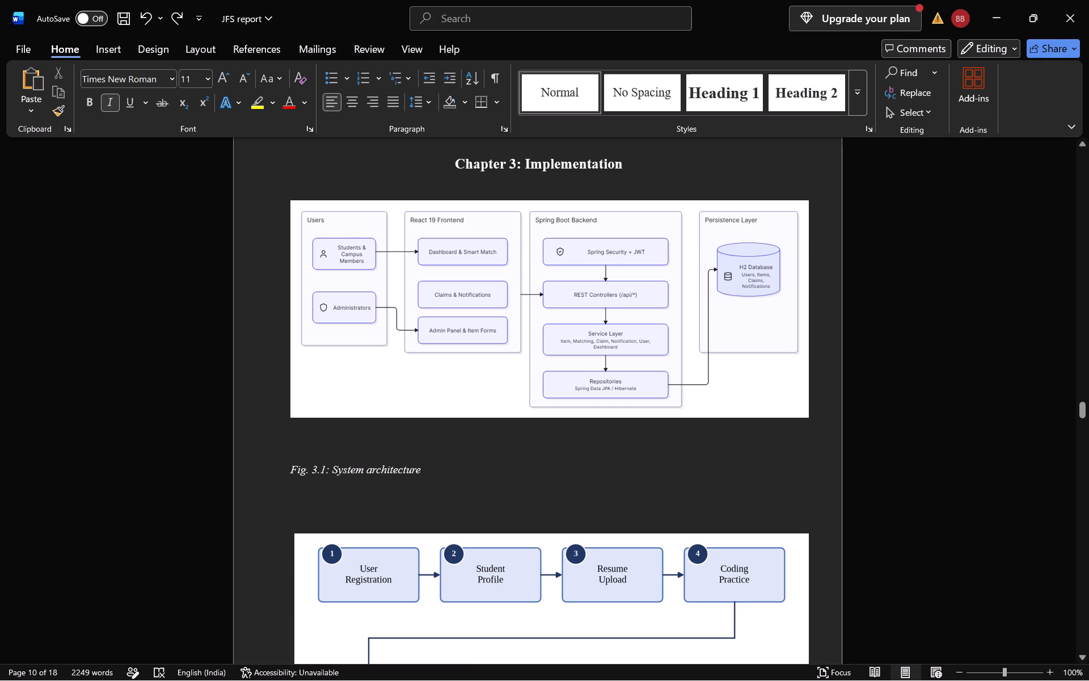
key(BackSpace)
Centre the "Fig. 3.1: System architecture" caption under its picture.
drag(812, 455, 775, 455)
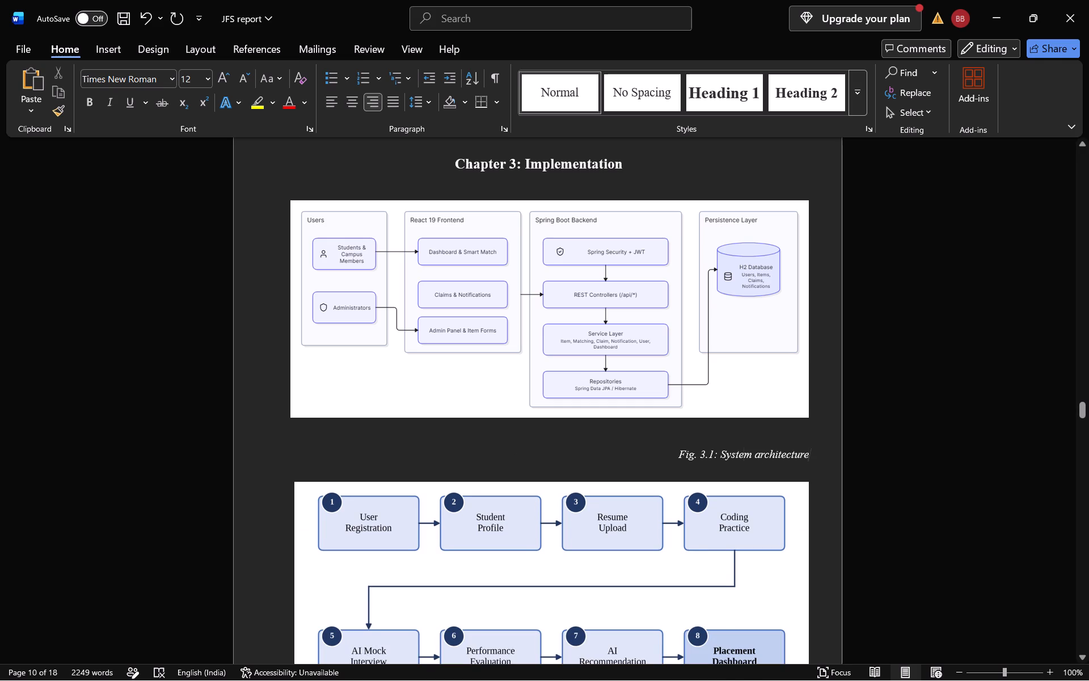
drag(775, 455, 674, 454)
click(348, 101)
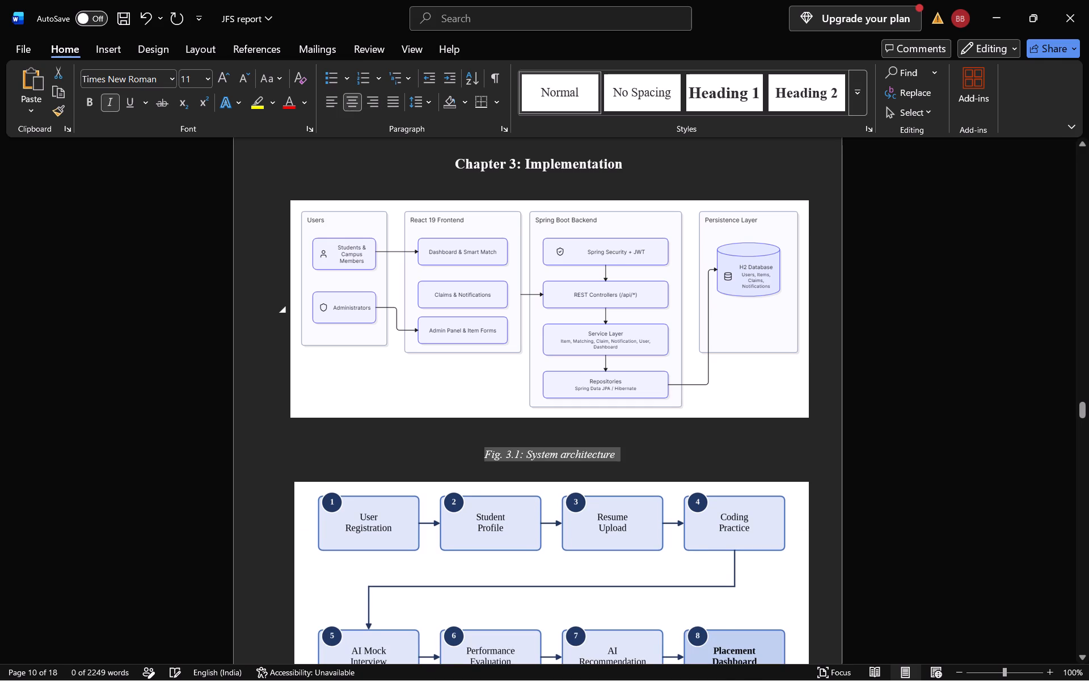
click(495, 436)
click(531, 442)
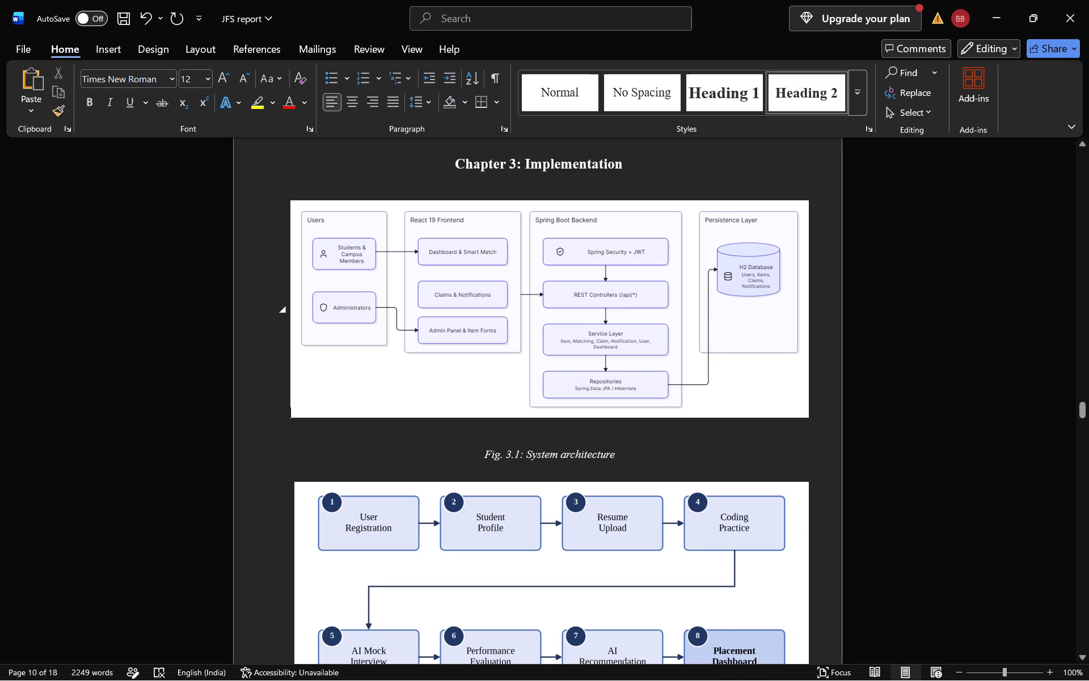
Switch to Eraser in Chrome and export the canvas with the CampusFind Pro User Workflow Diagram as a PNG named CFJD on Drive (E:).
scroll(650, 442, down, 3)
key(alt+Tab)
click(331, 348)
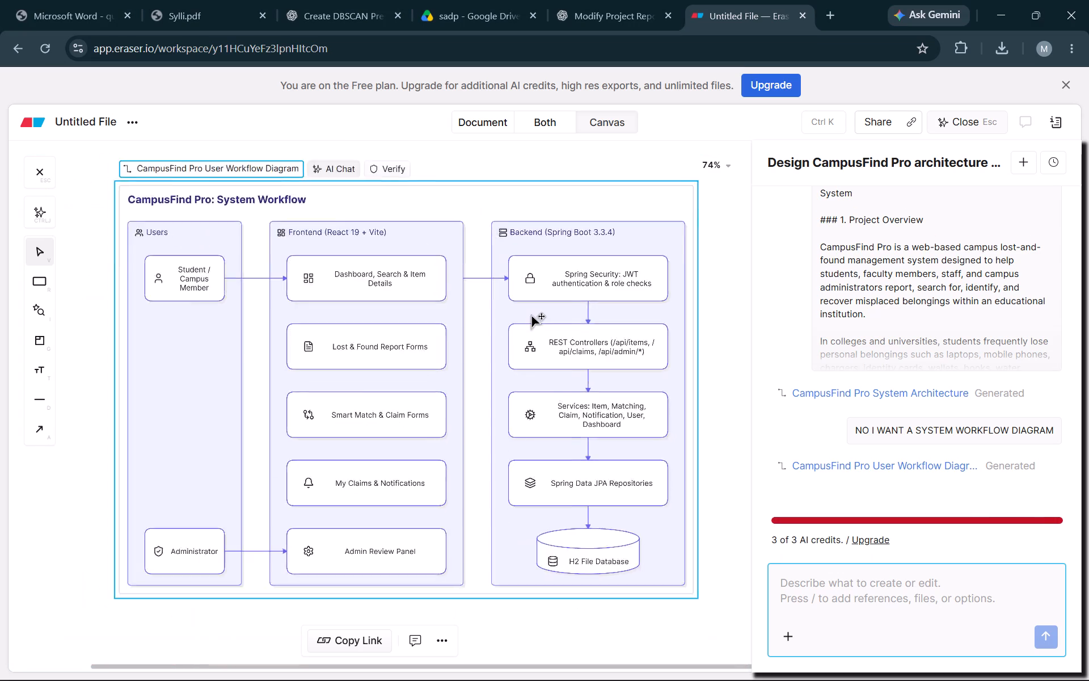
click(582, 182)
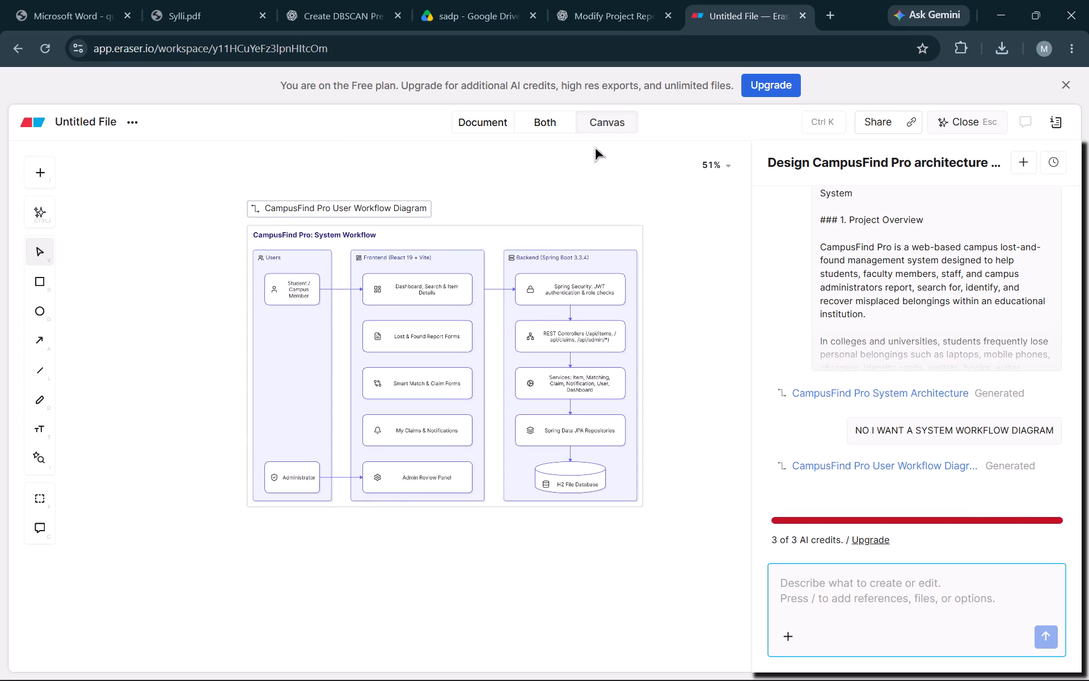
right_click(513, 252)
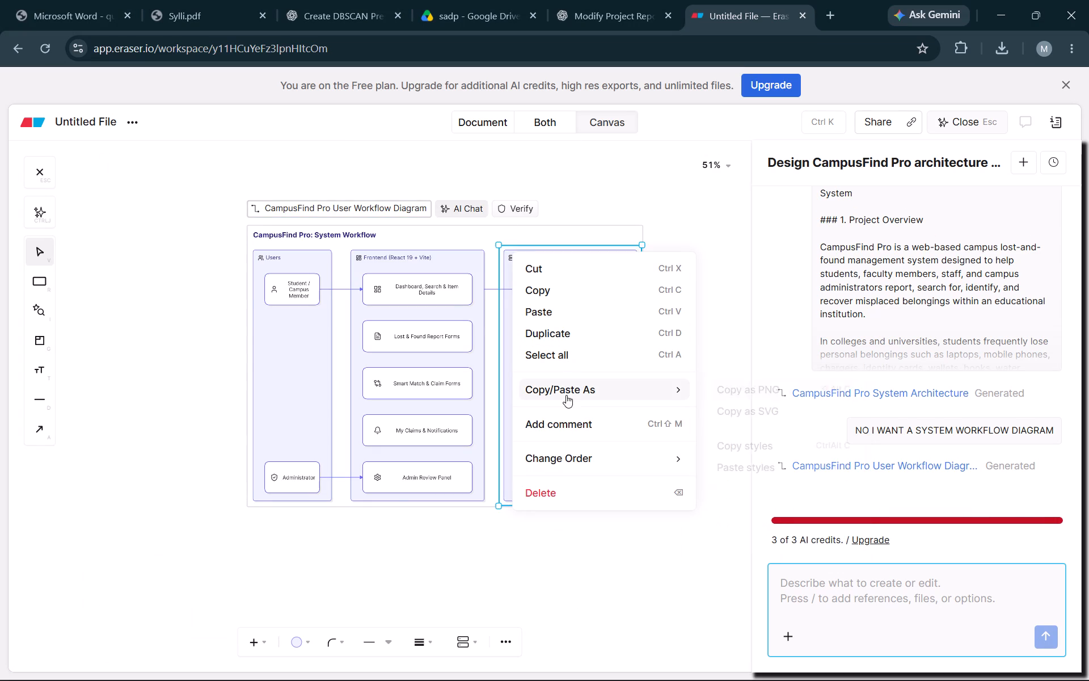
click(585, 188)
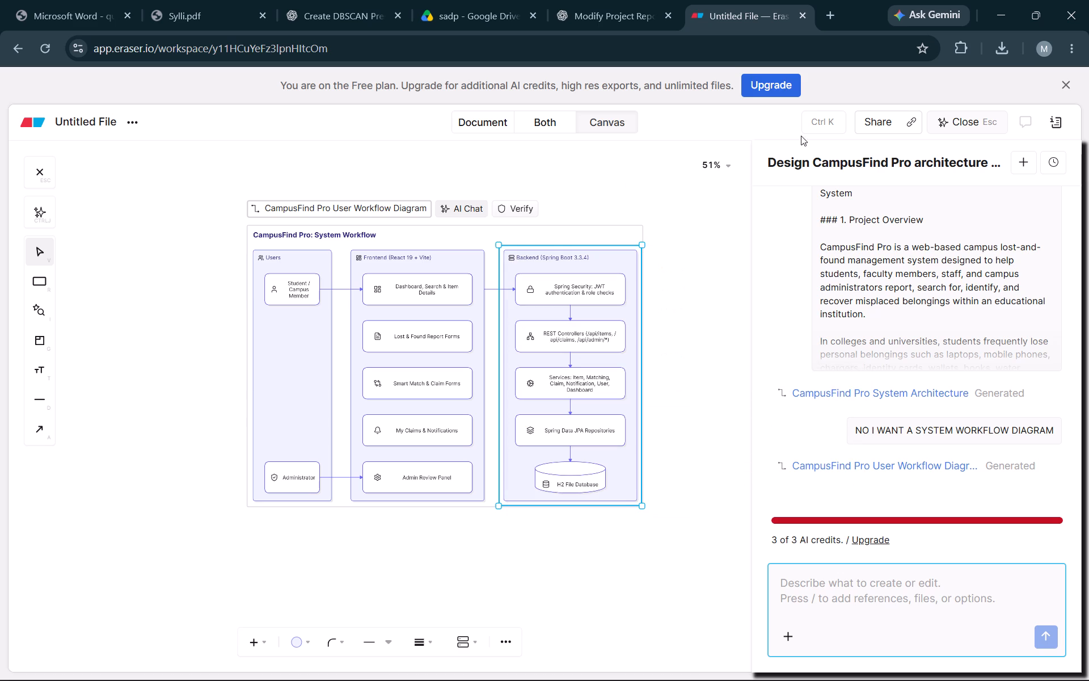
click(668, 201)
right_click(668, 202)
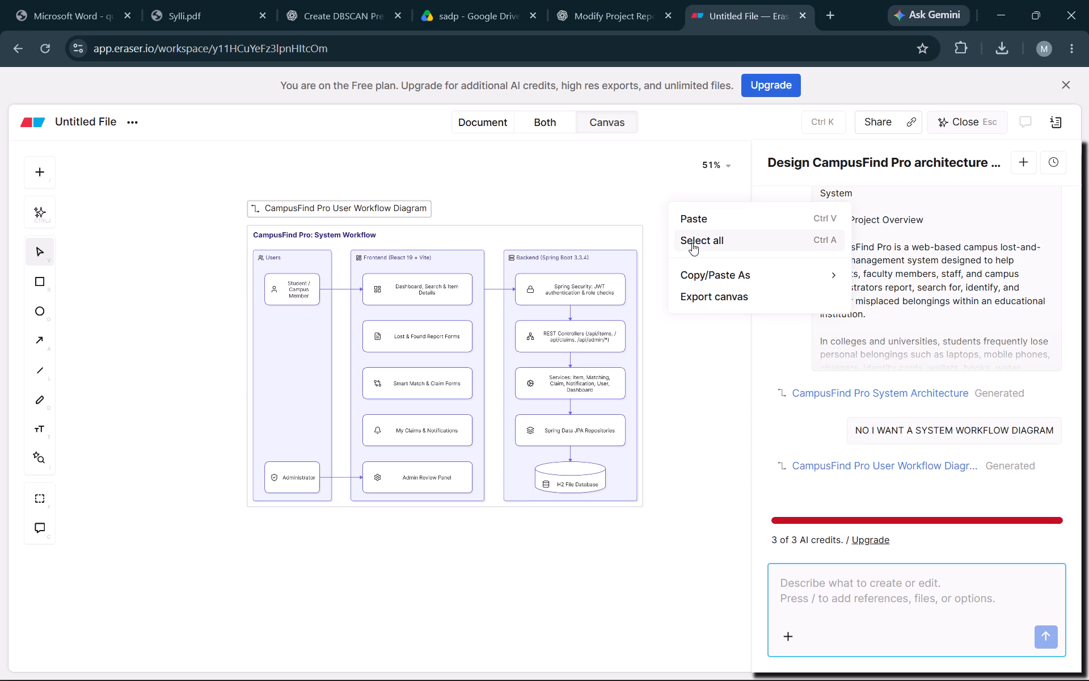
click(704, 296)
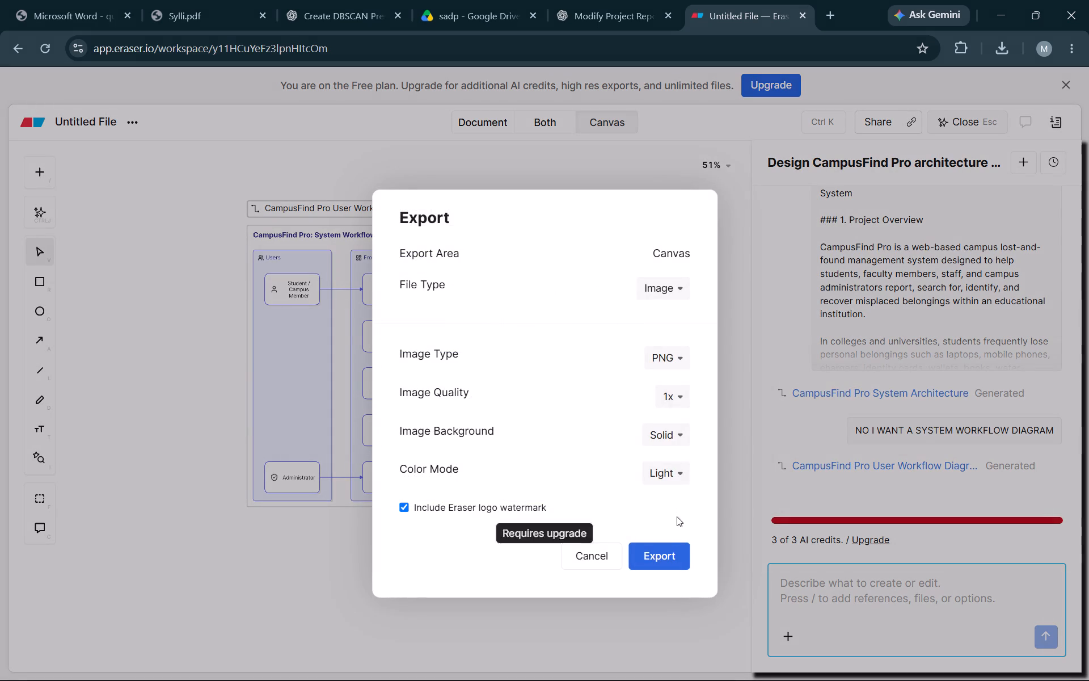
click(664, 550)
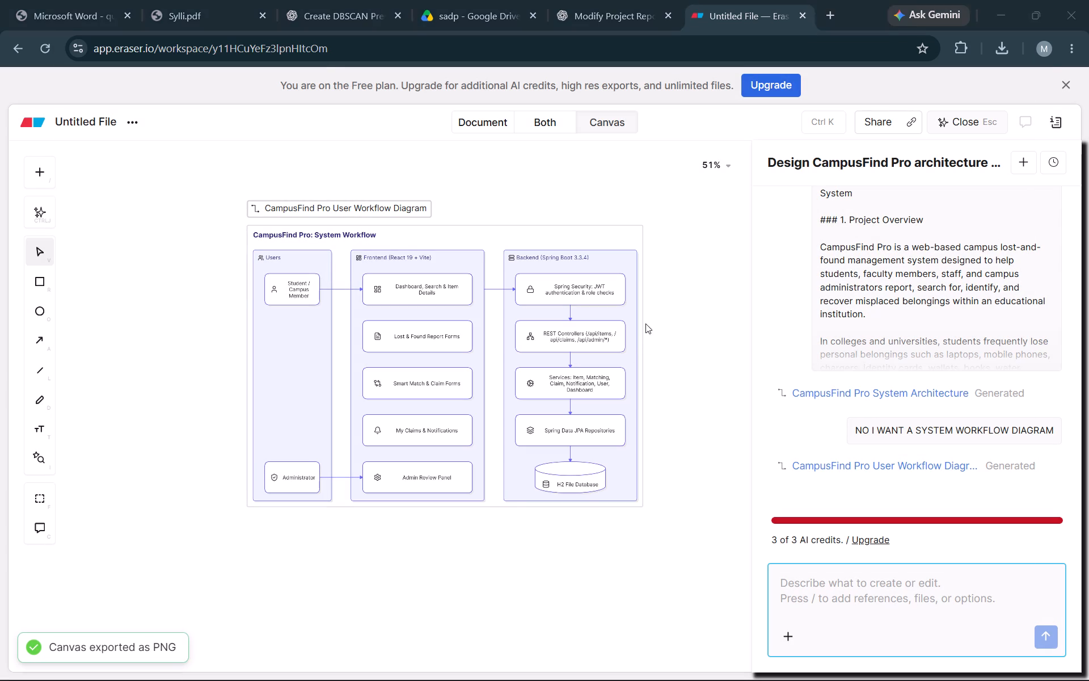
text(CF)
key(j)
key(d)
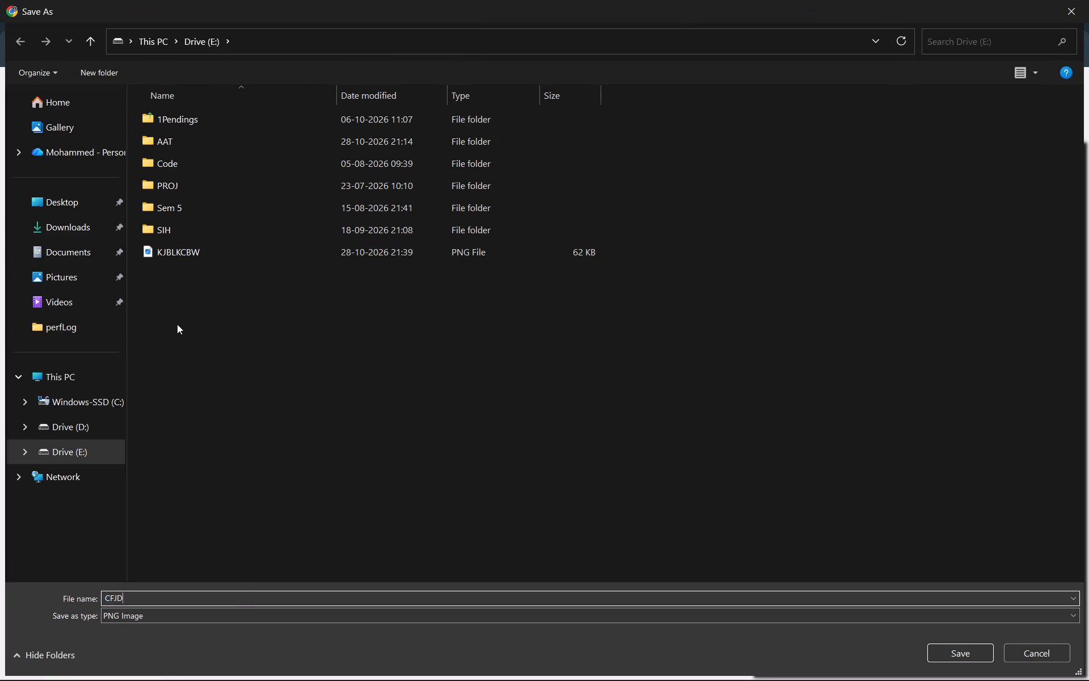
key(Return)
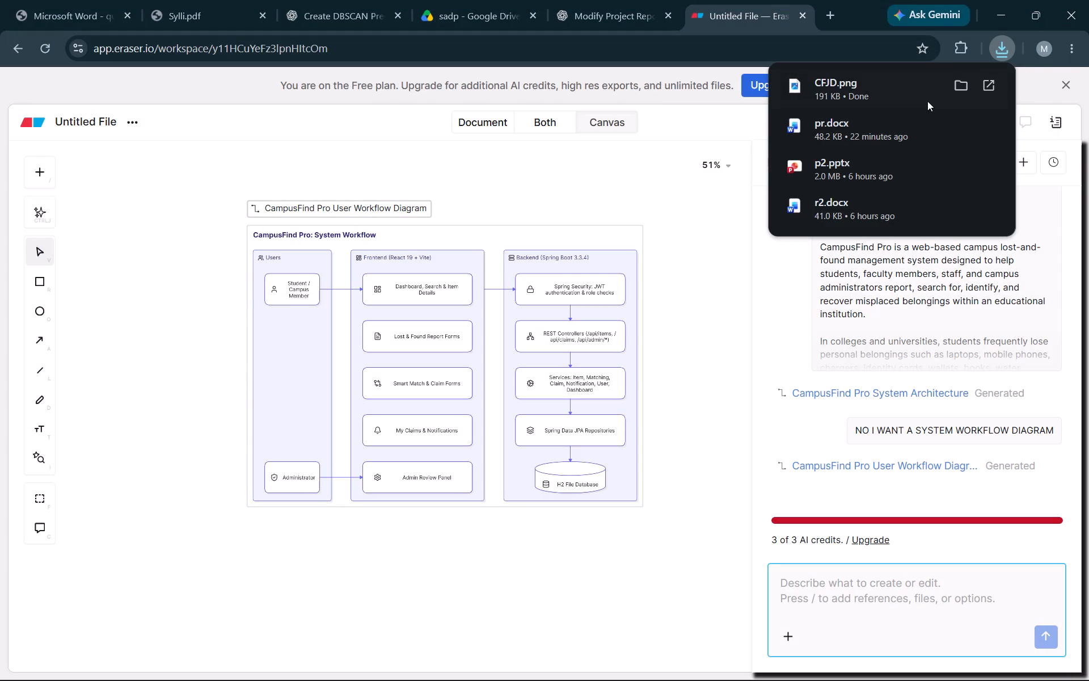
Crop the exported CFJD.png to only the CampusFind Pro: System Workflow diagram, about 1161 x 743, and overwrite the original file.
click(786, 83)
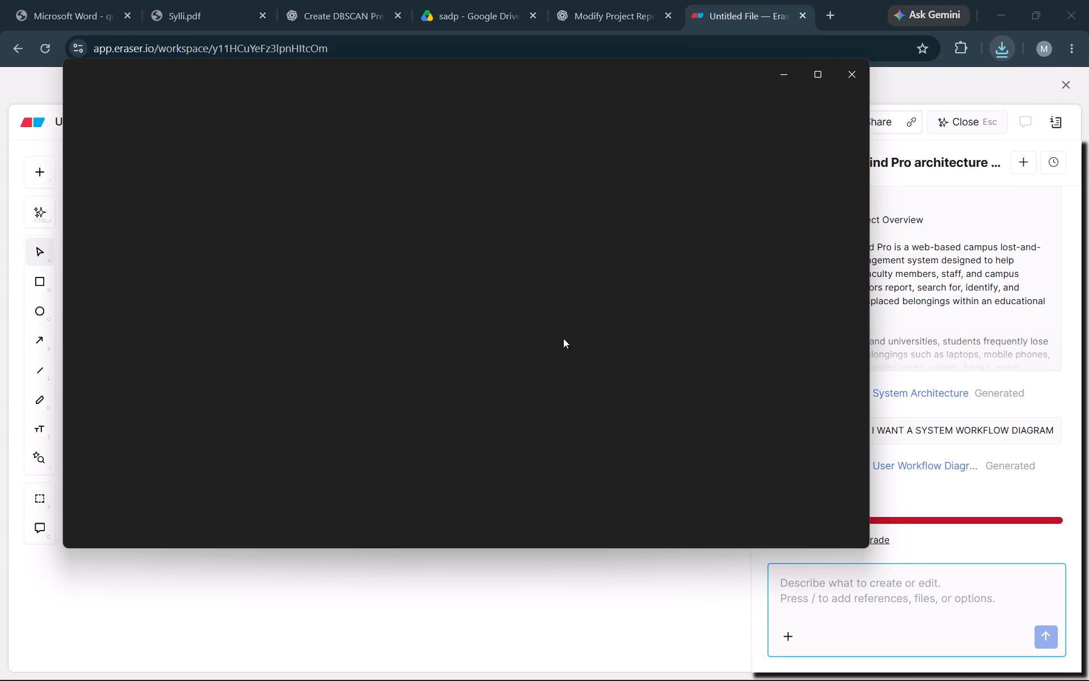
click(104, 76)
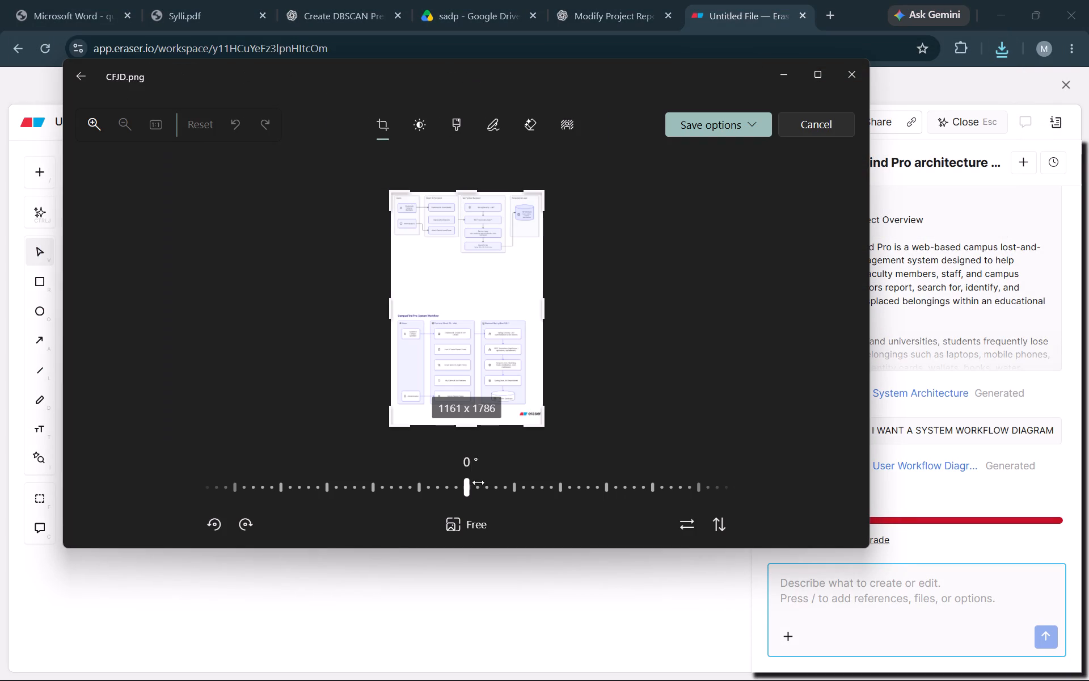
drag(472, 426, 475, 412)
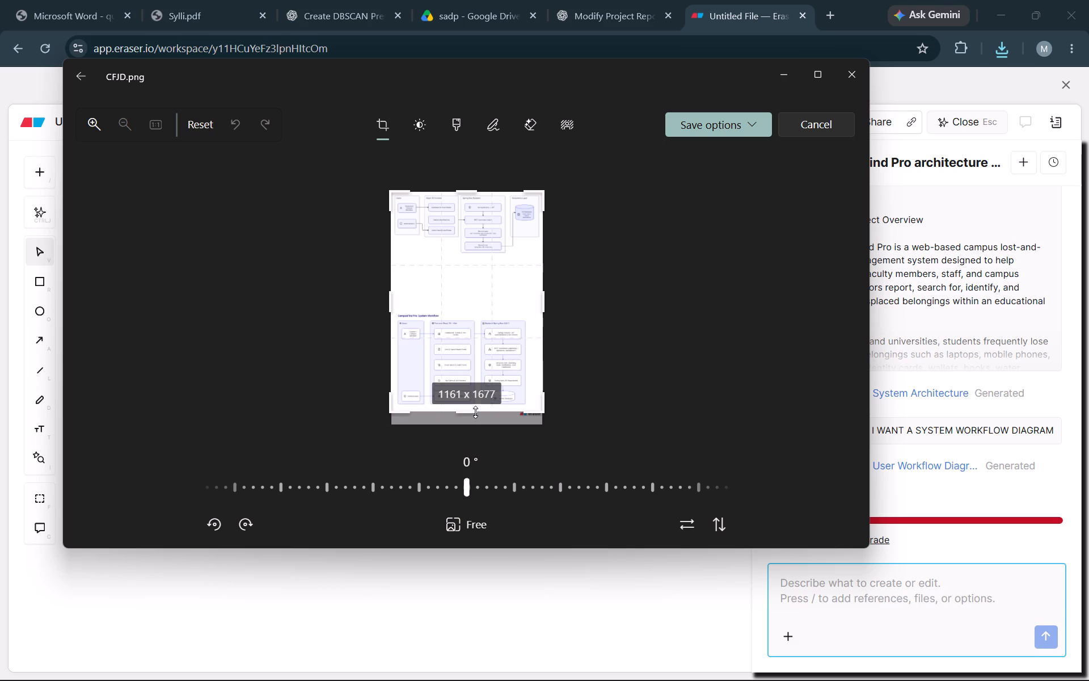
drag(475, 412, 478, 409)
drag(468, 190, 469, 238)
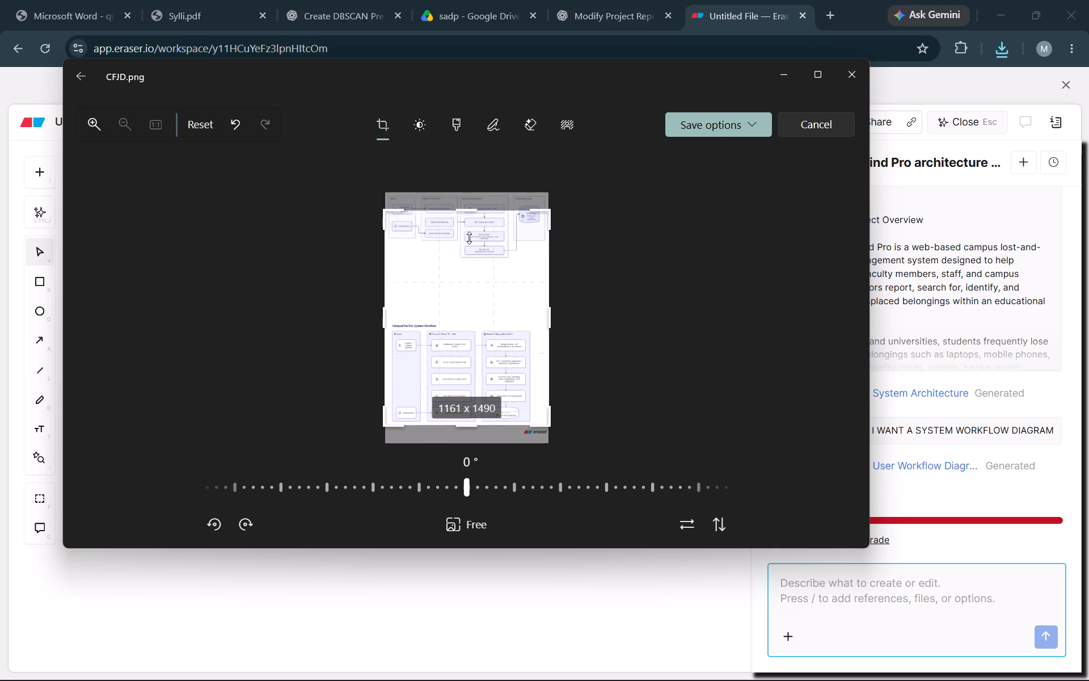
drag(469, 238, 458, 318)
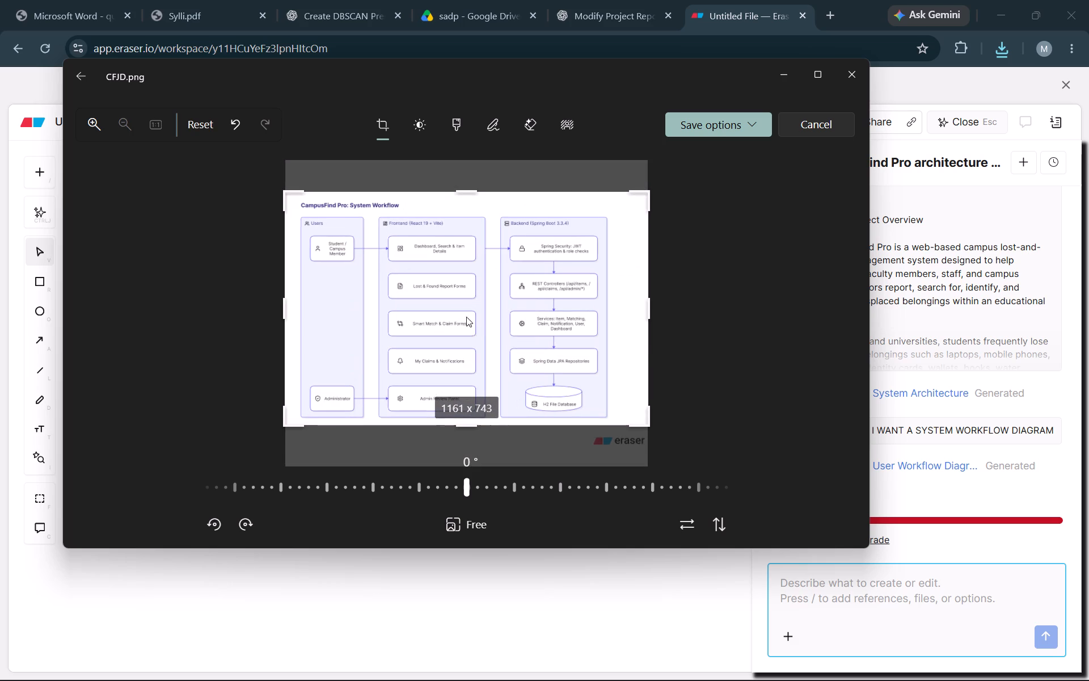
click(733, 124)
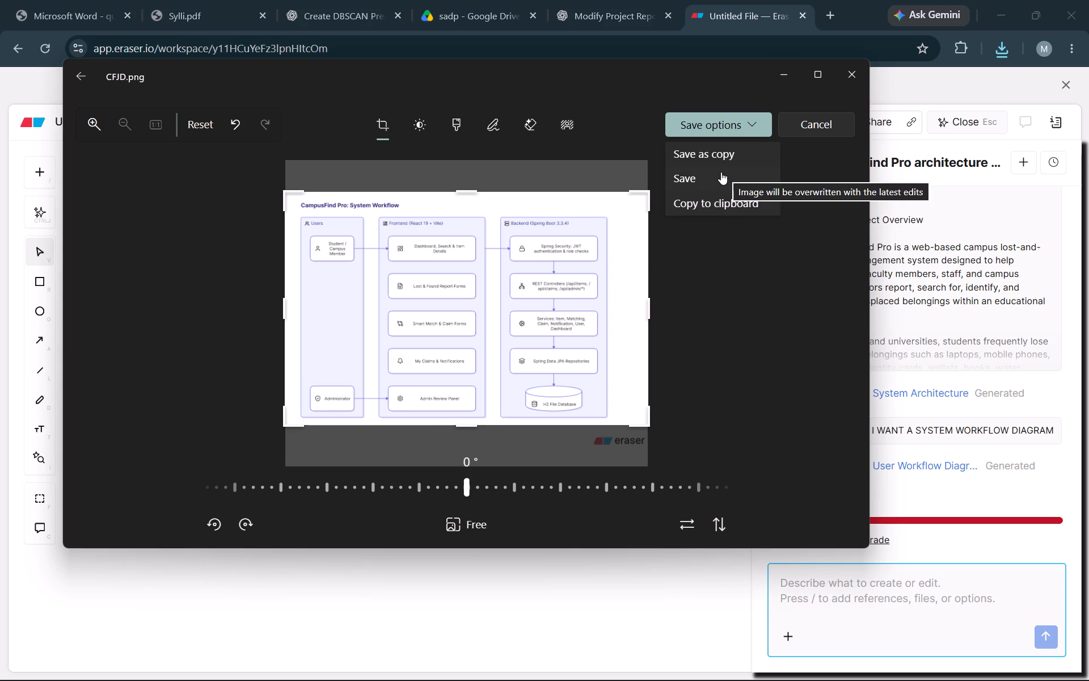
click(721, 172)
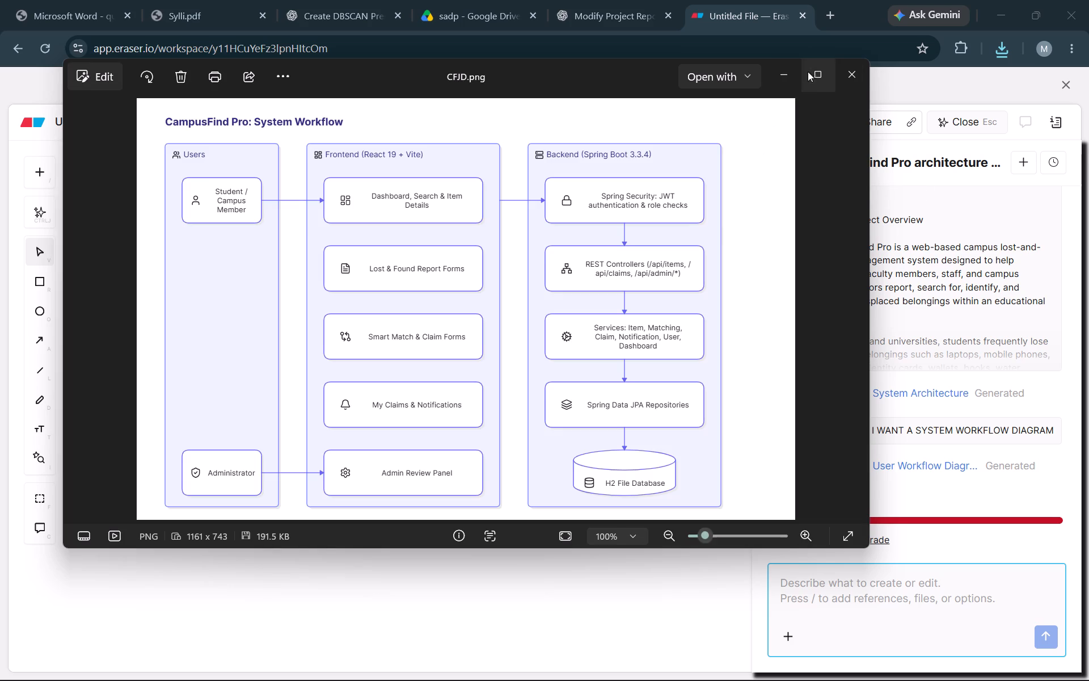
click(844, 73)
Switch to Word and replace the old workflow picture above the "Fig. 3.2: System workflow" caption with the CFJD picture from Drive (E:).
key(alt+Tab)
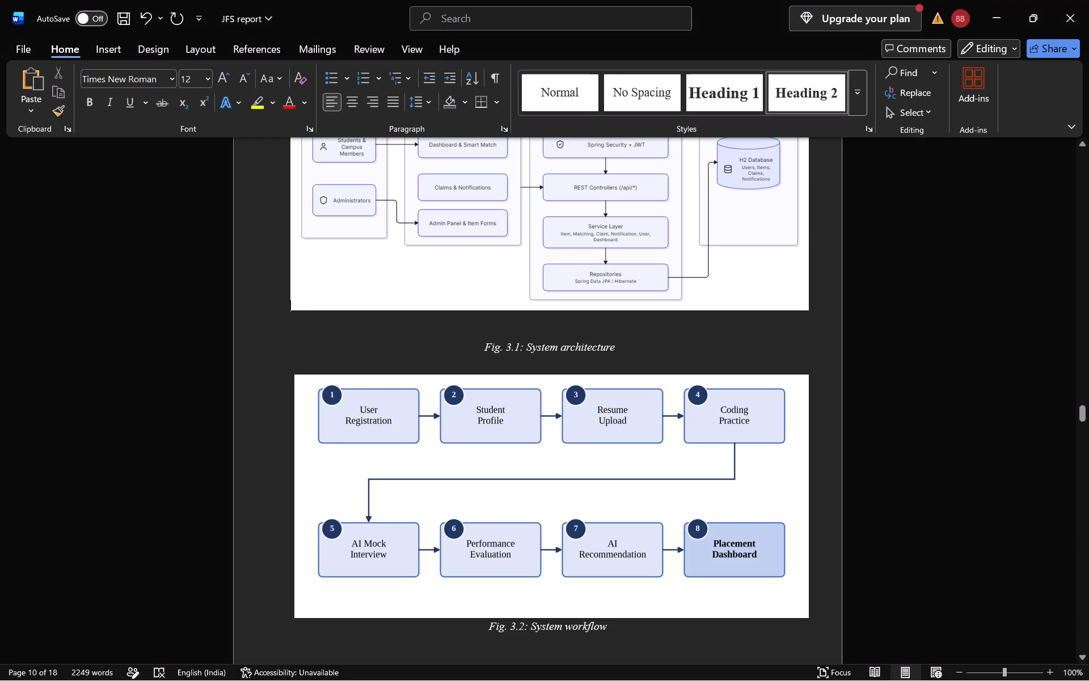
click(513, 427)
right_click(513, 427)
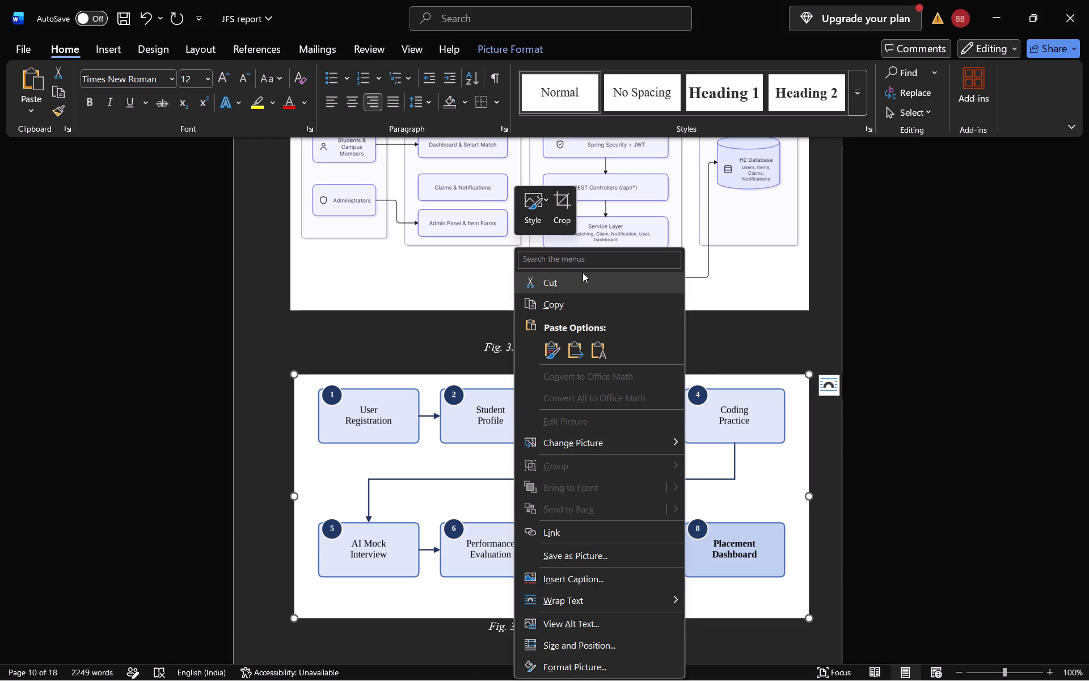
click(396, 432)
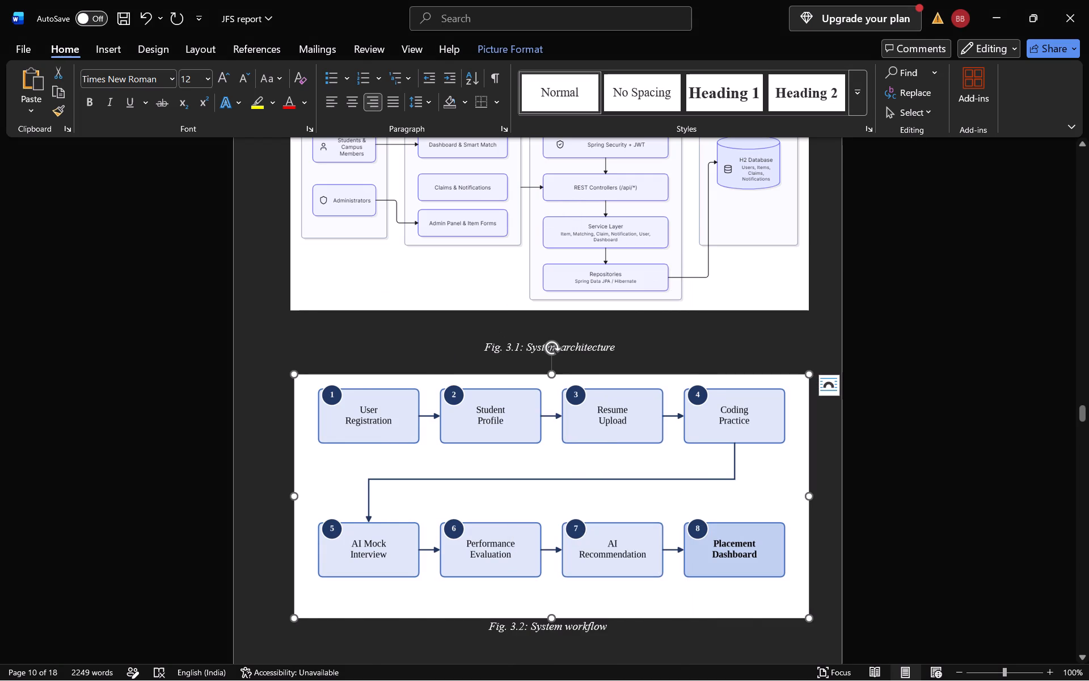
key(BackSpace)
right_click(655, 371)
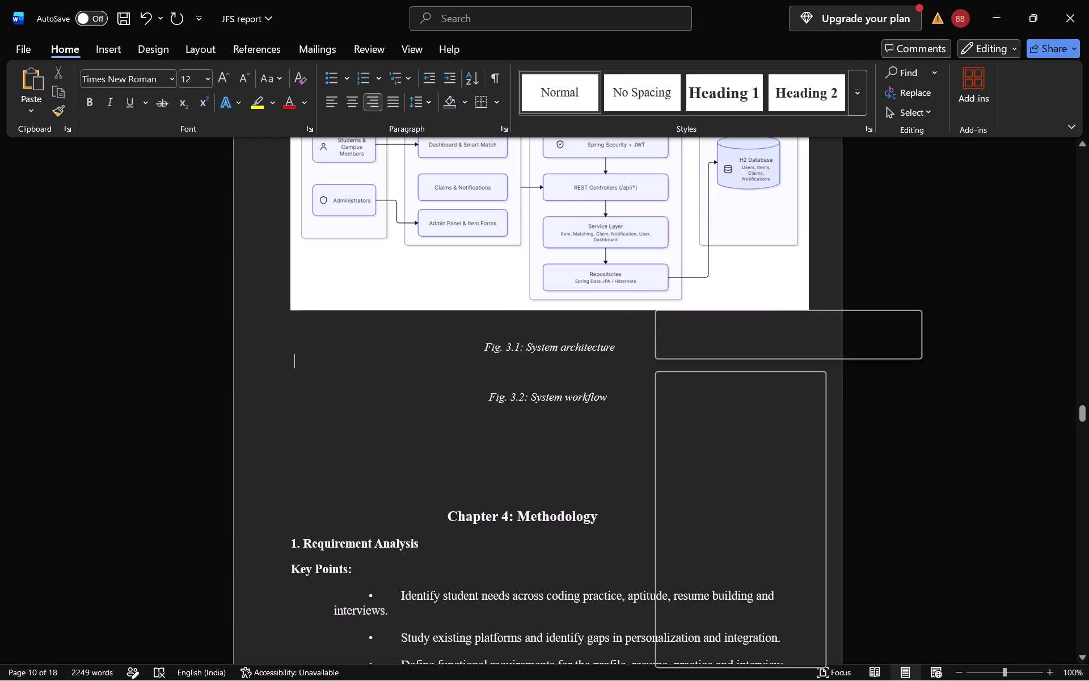
click(105, 47)
click(185, 76)
click(180, 152)
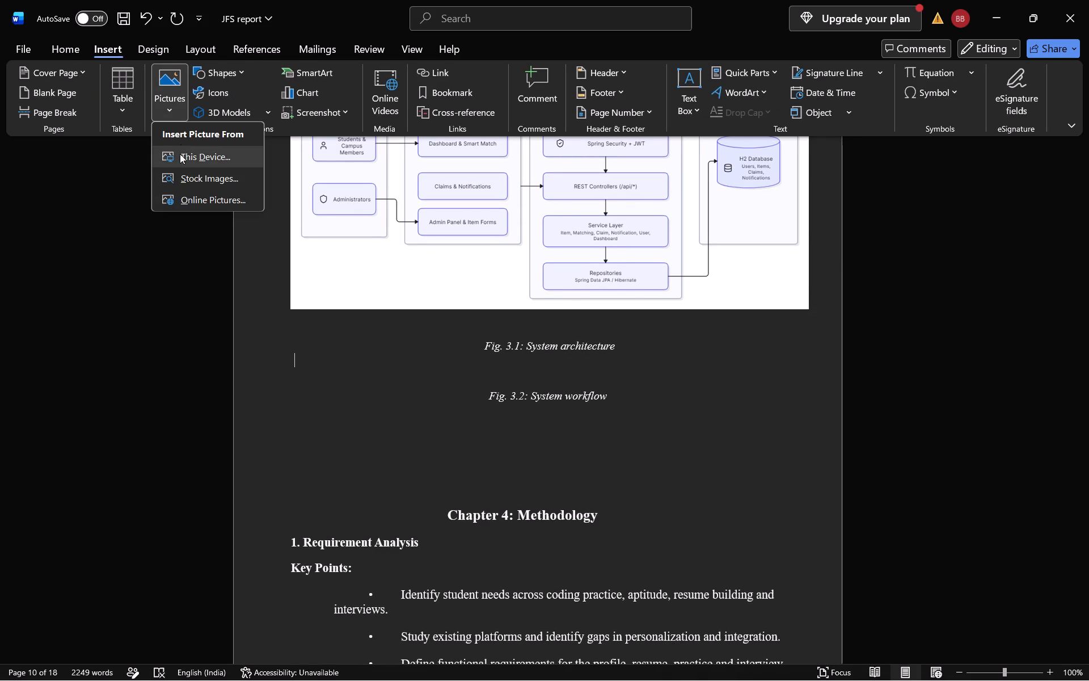
click(186, 249)
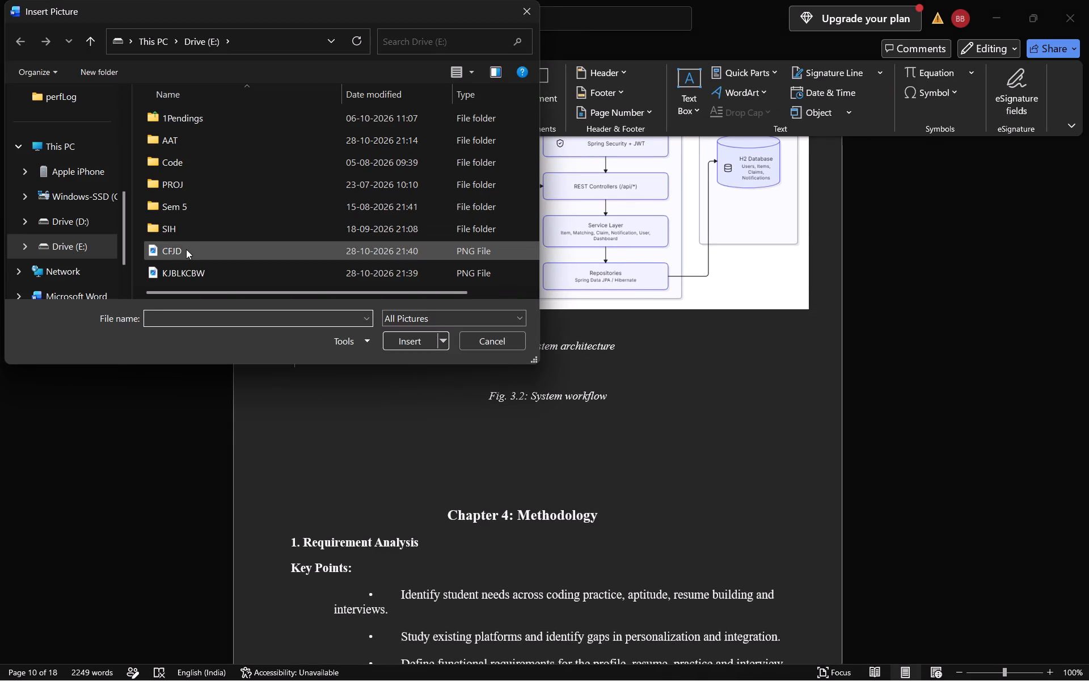
click(396, 338)
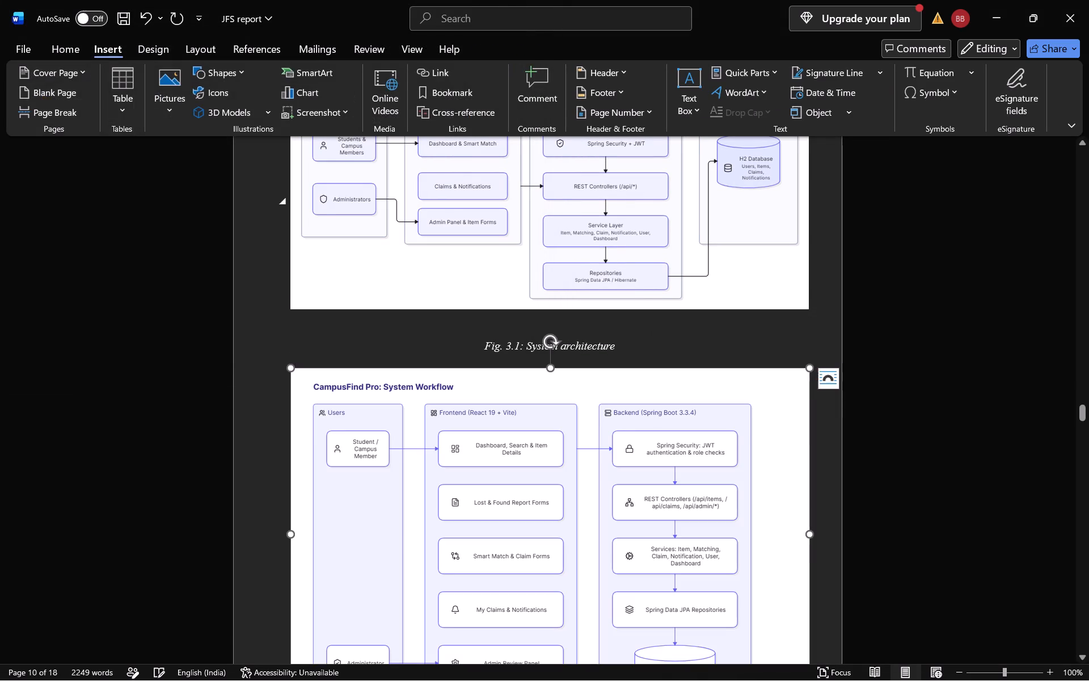
Remove the blank lines between the "Fig. 3.2: System workflow" caption and the "Chapter 4: Methodology" heading.
scroll(476, 339, down, 4)
scroll(570, 320, down, 5)
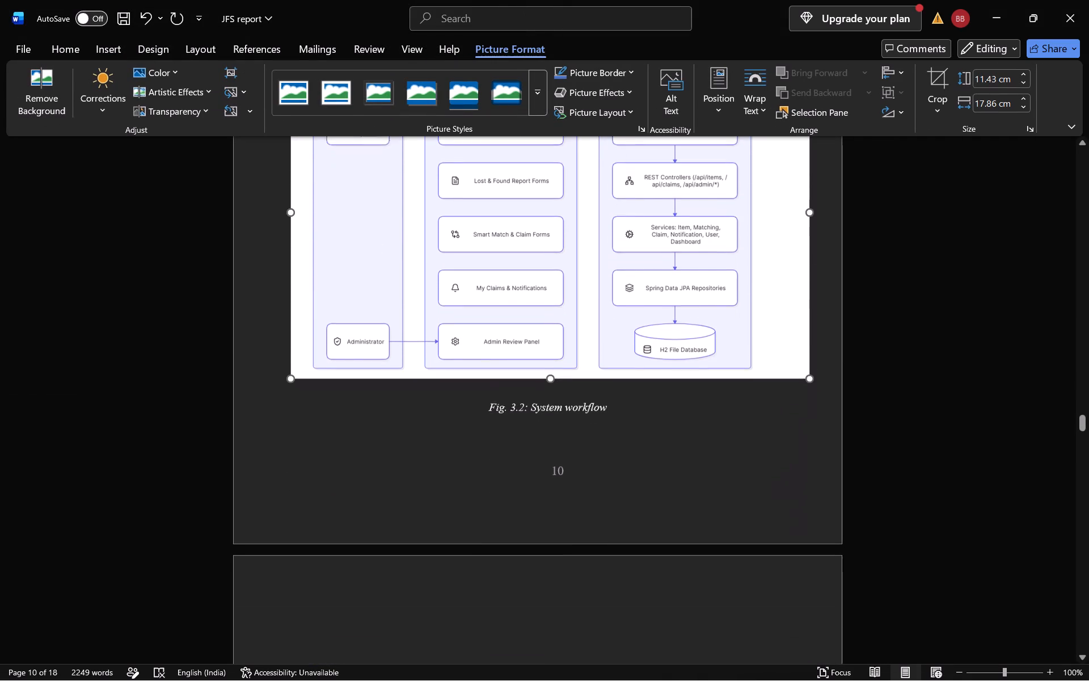
scroll(558, 319, down, 5)
click(462, 434)
key(BackSpace)
key(BackSpace)
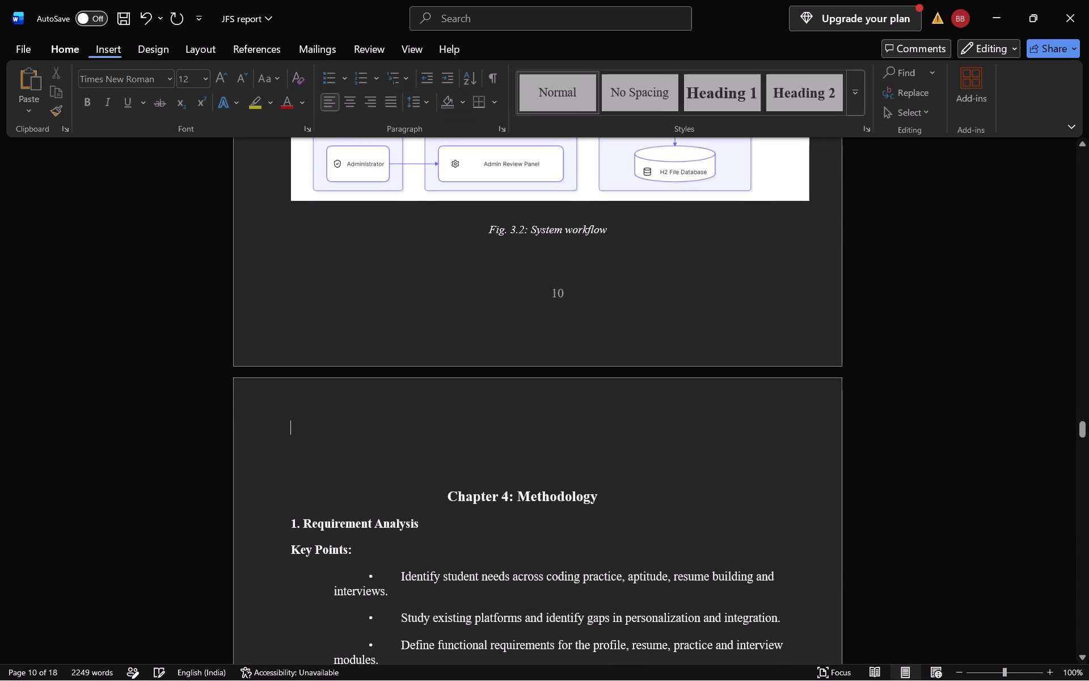
click(454, 430)
click(438, 460)
click(434, 478)
drag(406, 463, 351, 426)
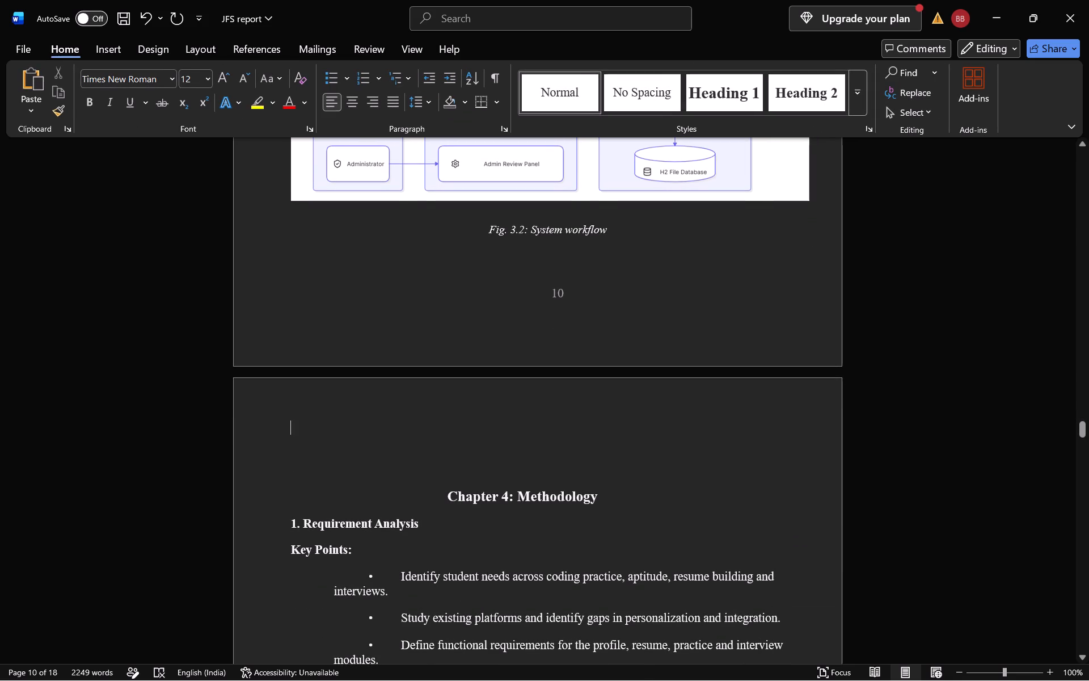
drag(351, 426, 349, 425)
key(BackSpace)
Remove the blank lines above the "Chapter 2: Literature Review" heading at the start of its page.
scroll(580, 404, down, 2)
scroll(580, 407, up, 8)
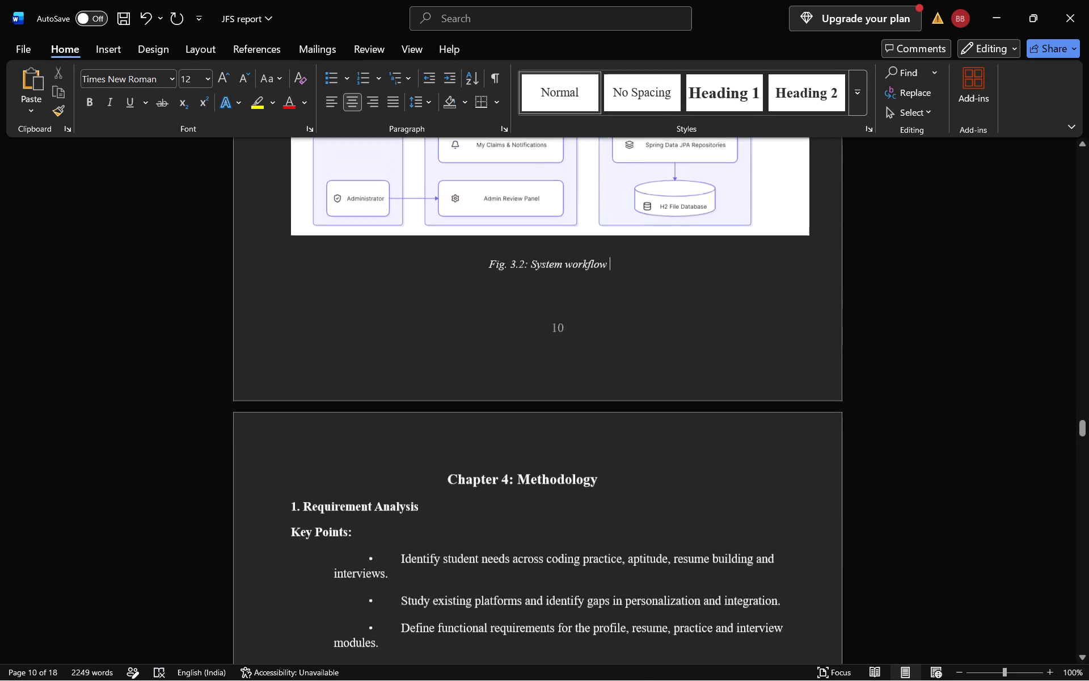
scroll(571, 400, up, 15)
scroll(551, 382, up, 14)
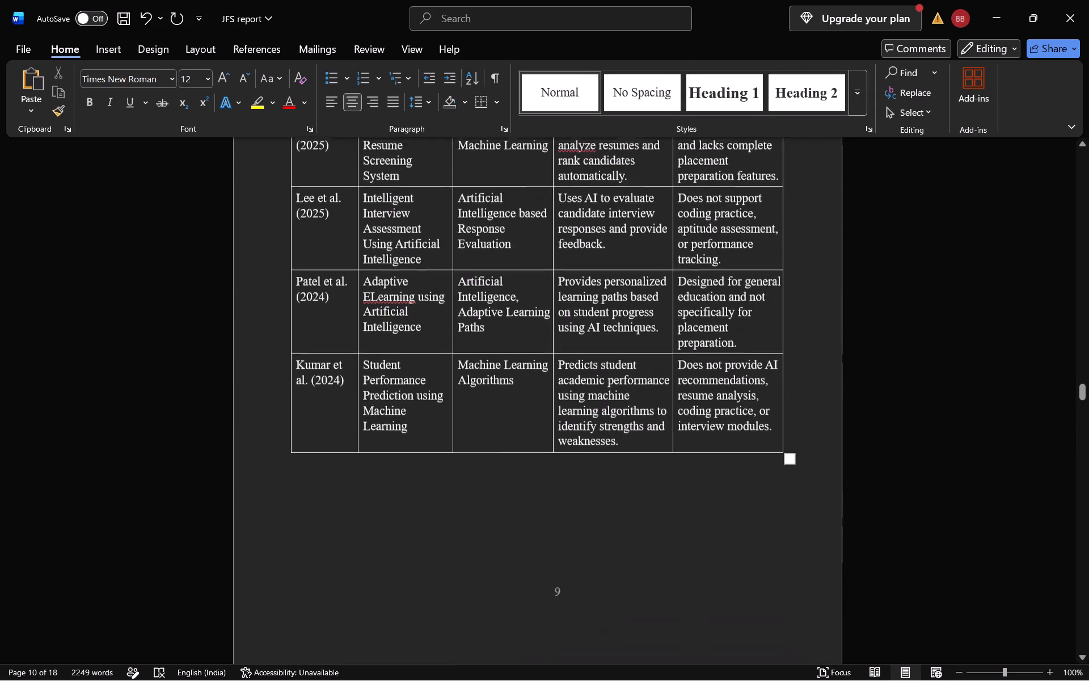
scroll(548, 383, up, 11)
scroll(547, 385, down, 3)
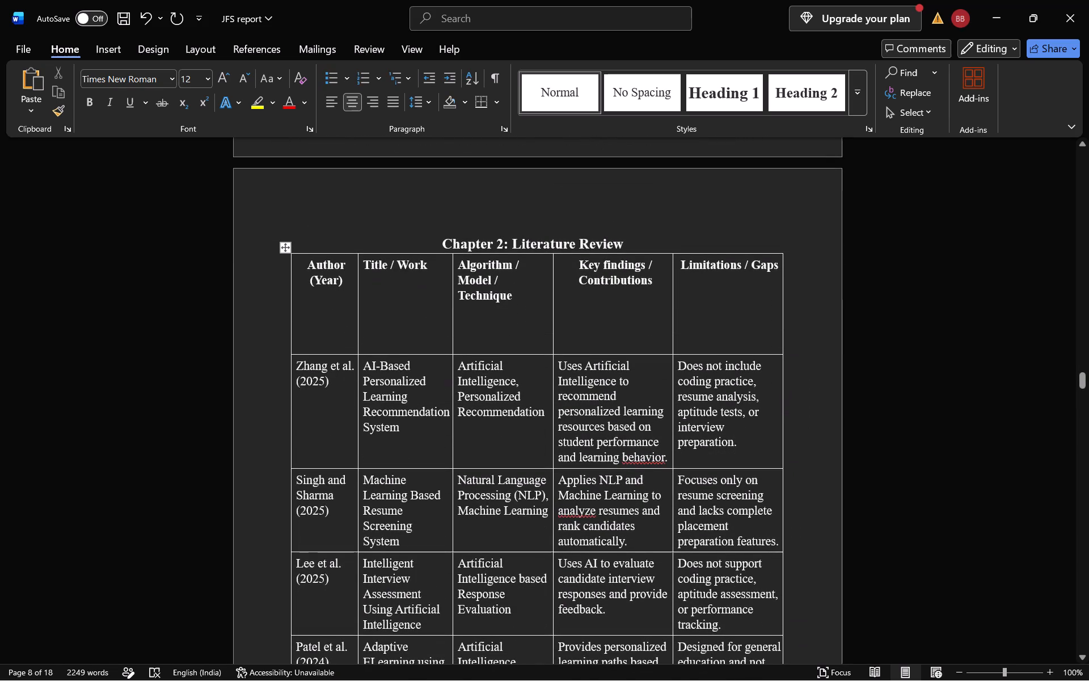
click(628, 224)
click(552, 205)
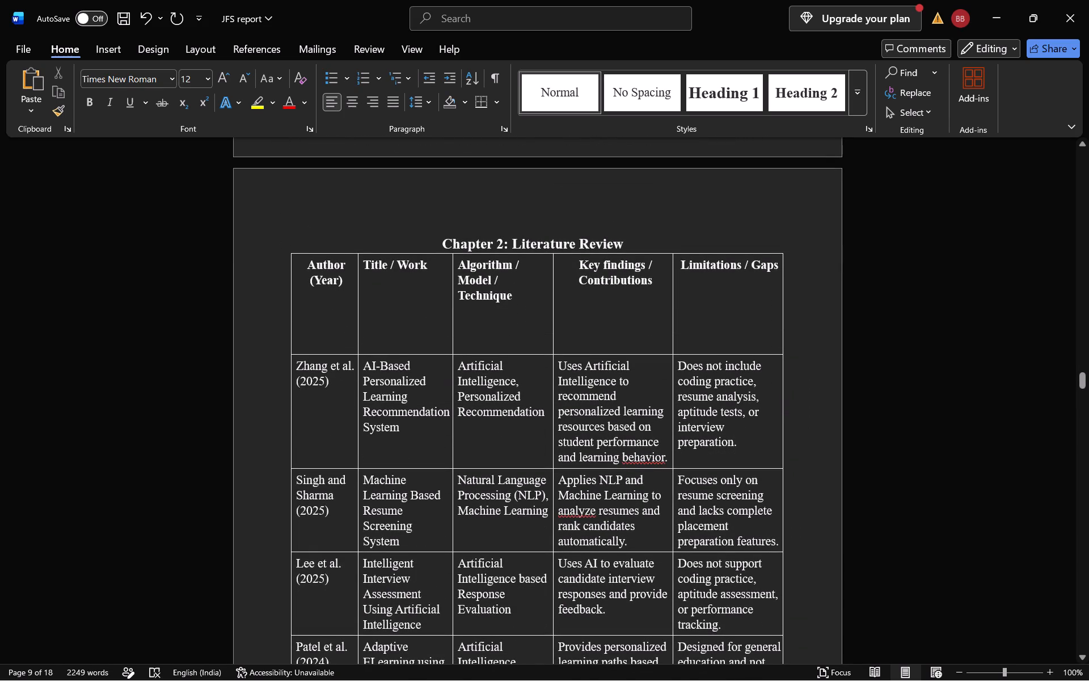
key(BackSpace)
key(BackSpace)
Add a blank line between the "Chapter 2: Literature Review" heading and the table below it.
scroll(636, 310, down, 3)
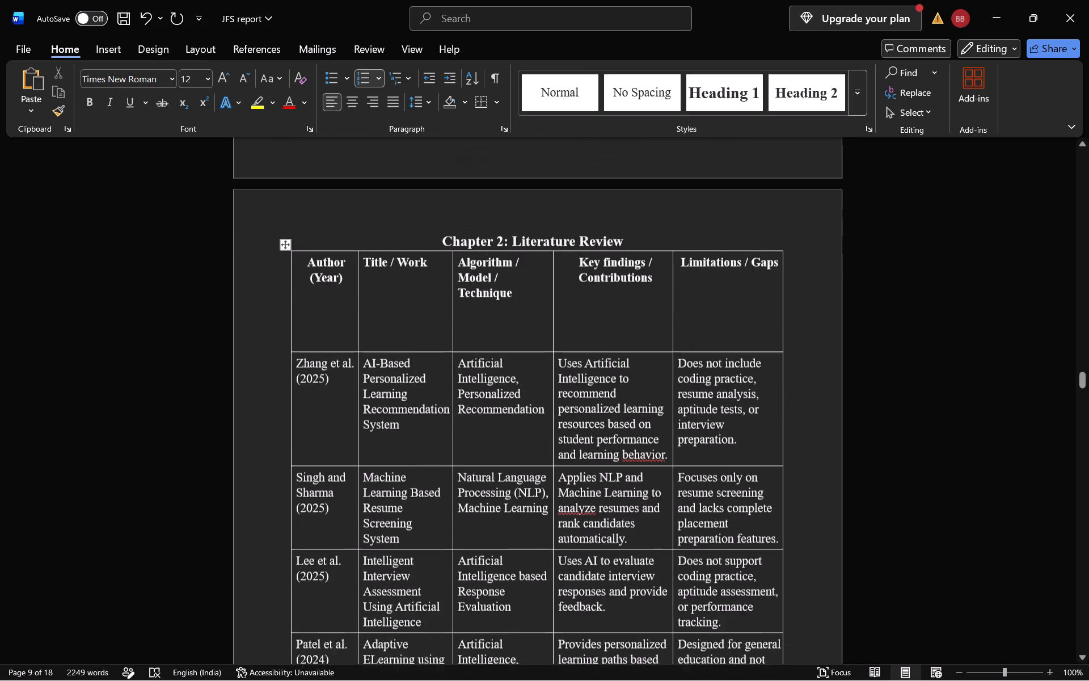
click(625, 206)
key(backslash)
key(BackSpace)
key(Return)
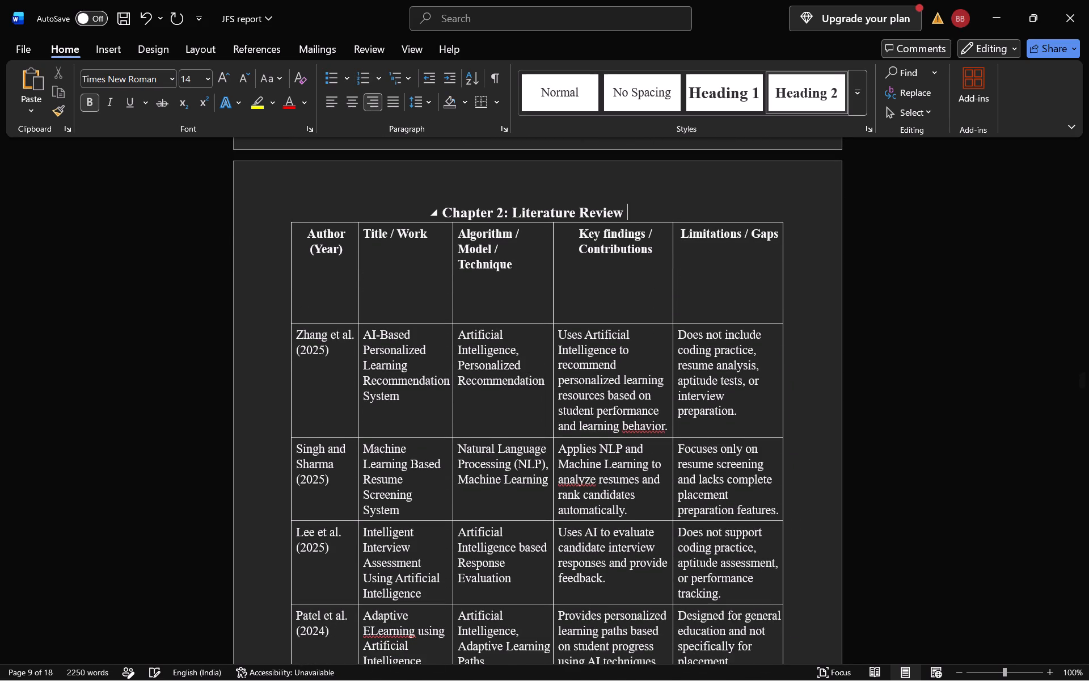
scroll(649, 218, down, 18)
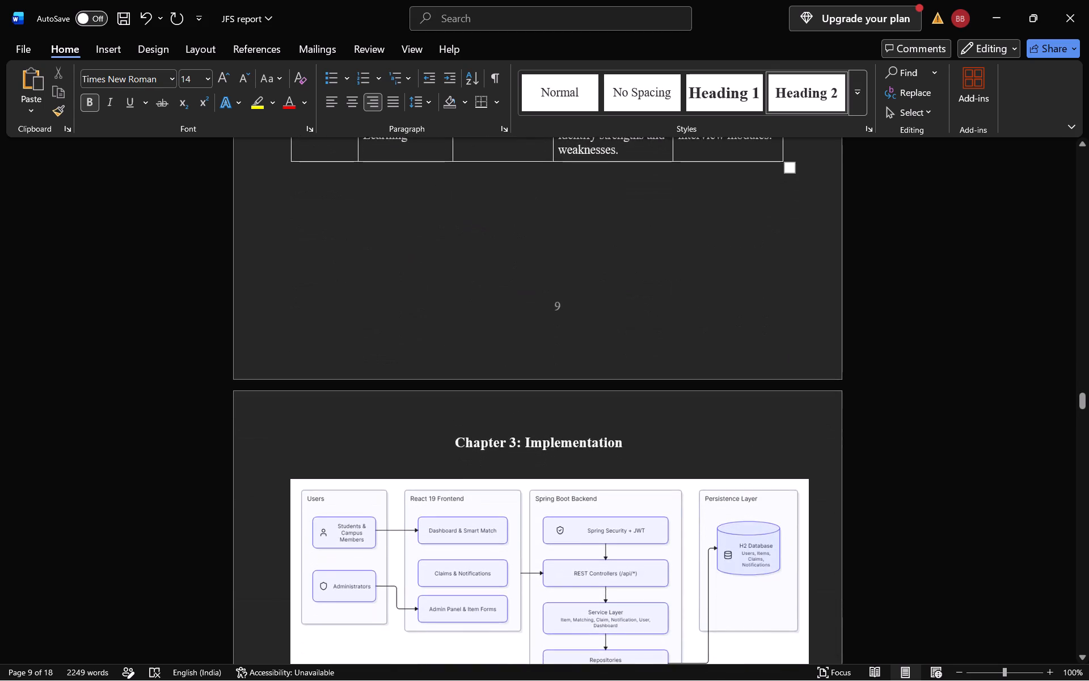
scroll(635, 232, up, 19)
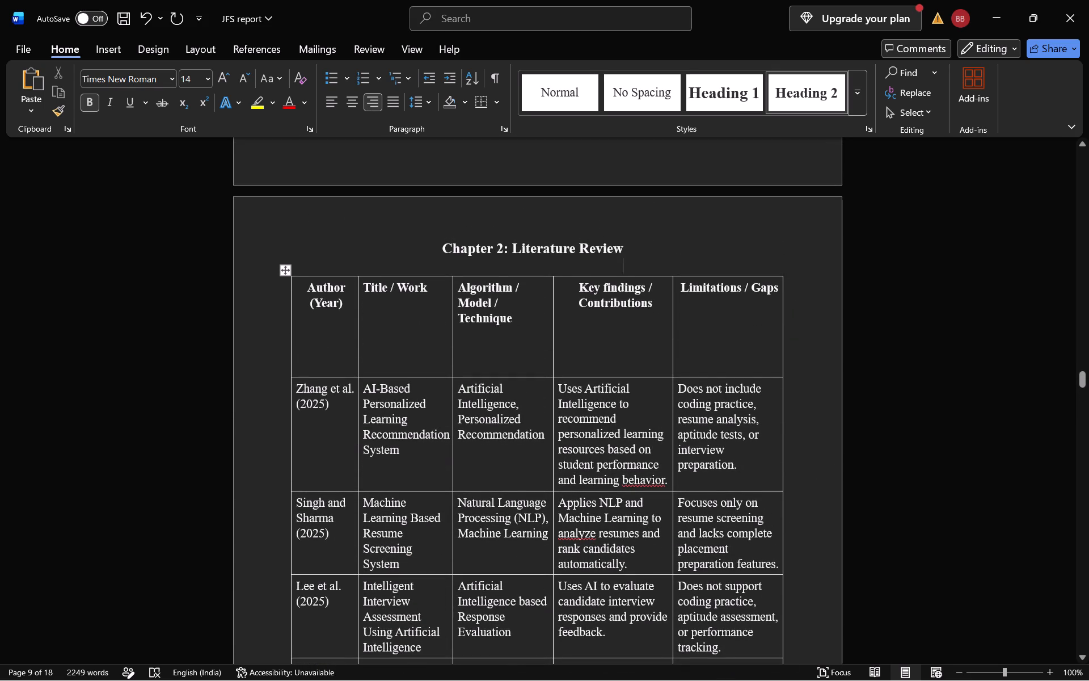
drag(400, 242, 885, 582)
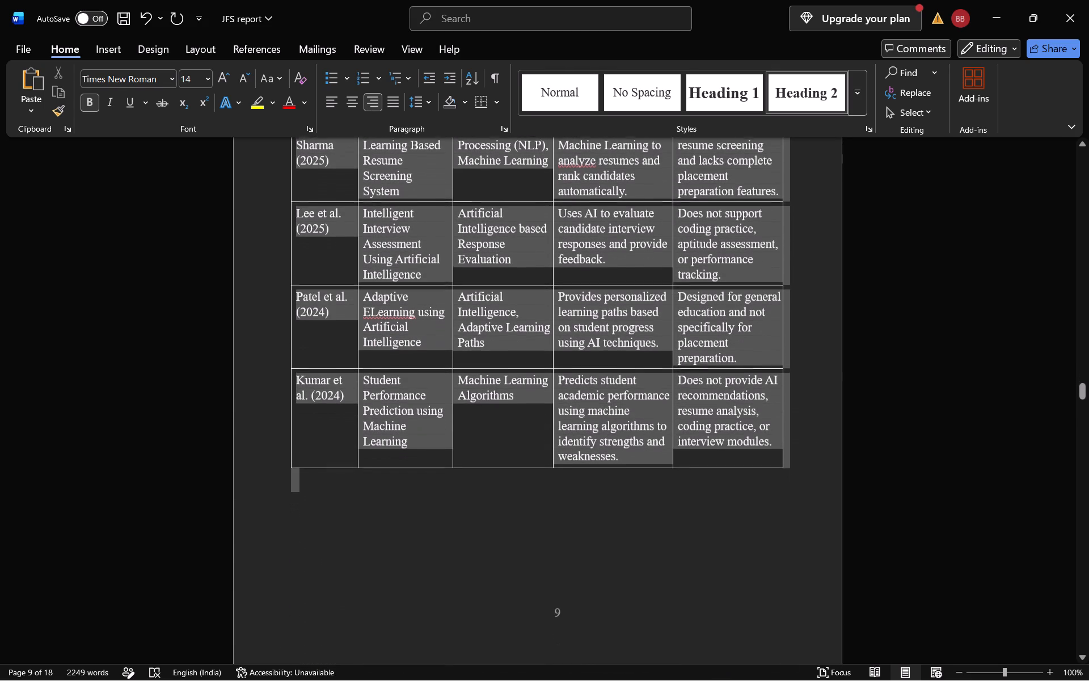
drag(885, 582, 797, 461)
key(ctrl+c)
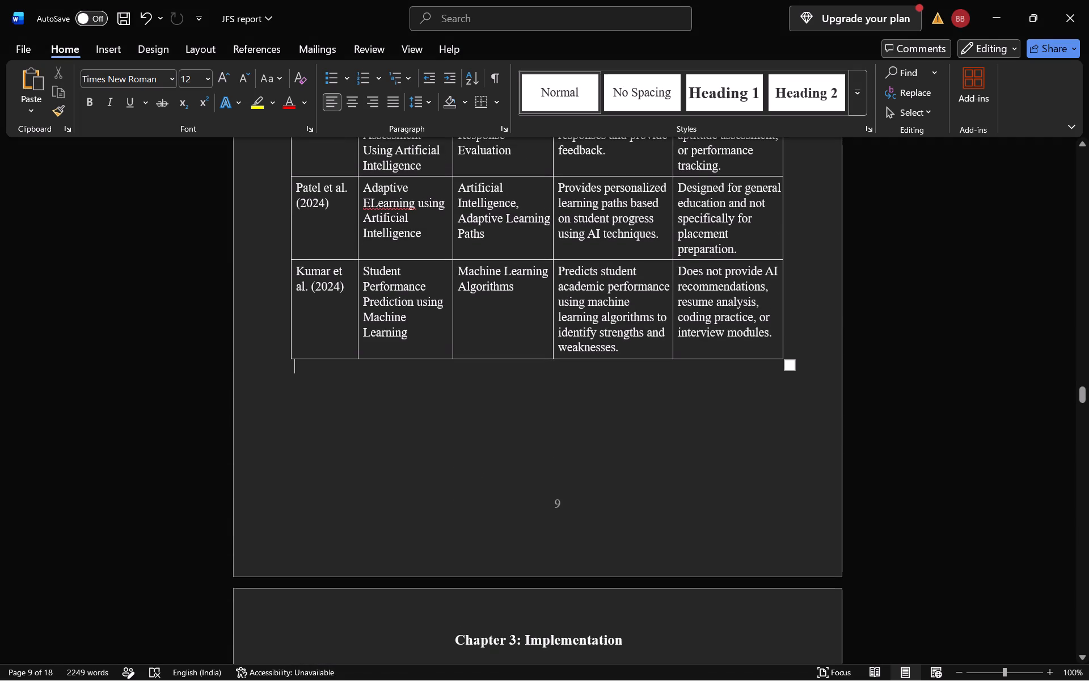
key(ctrl+v)
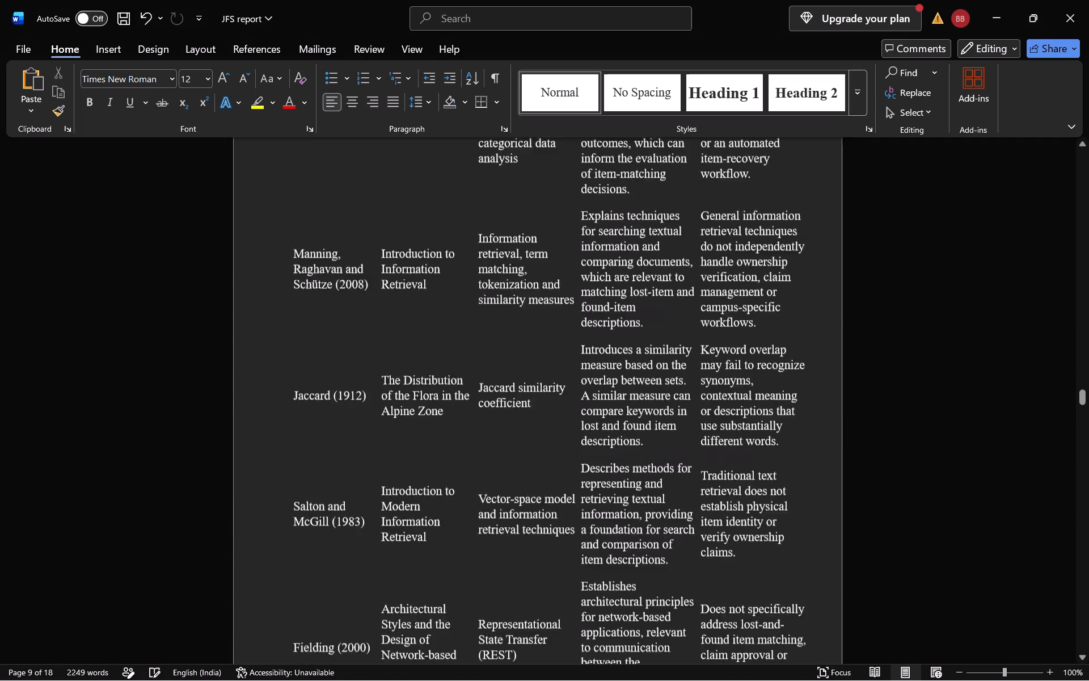
Delete the old literature table and the spare blank lines between the Chapter 2 heading and the pasted table.
scroll(692, 383, up, 15)
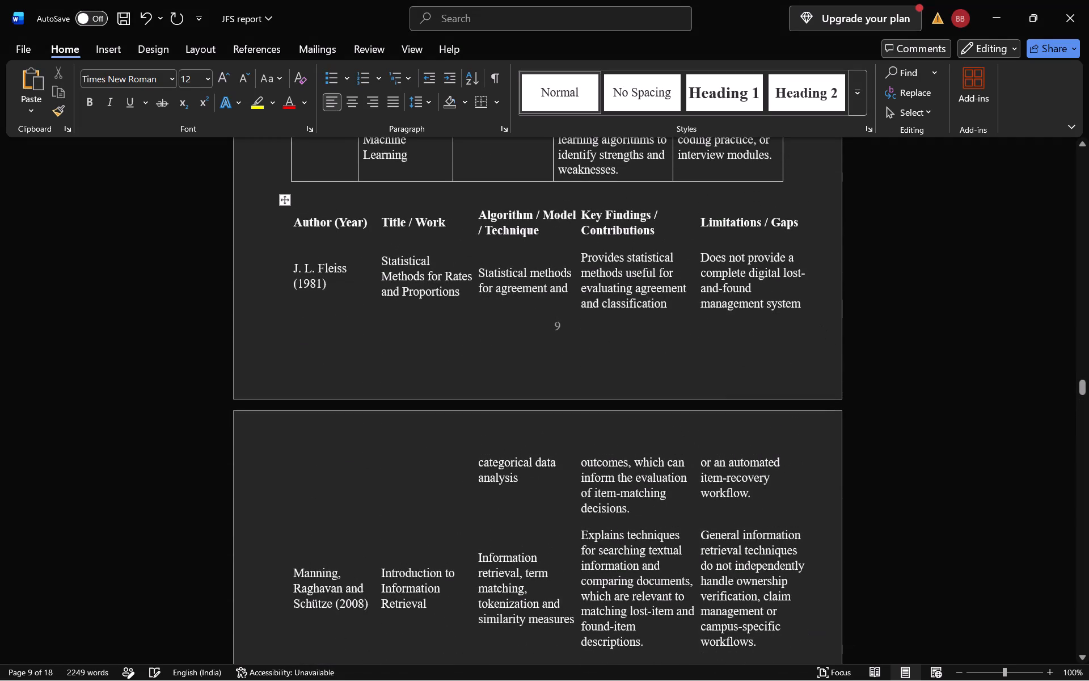
scroll(793, 274, up, 2)
drag(797, 255, 681, 216)
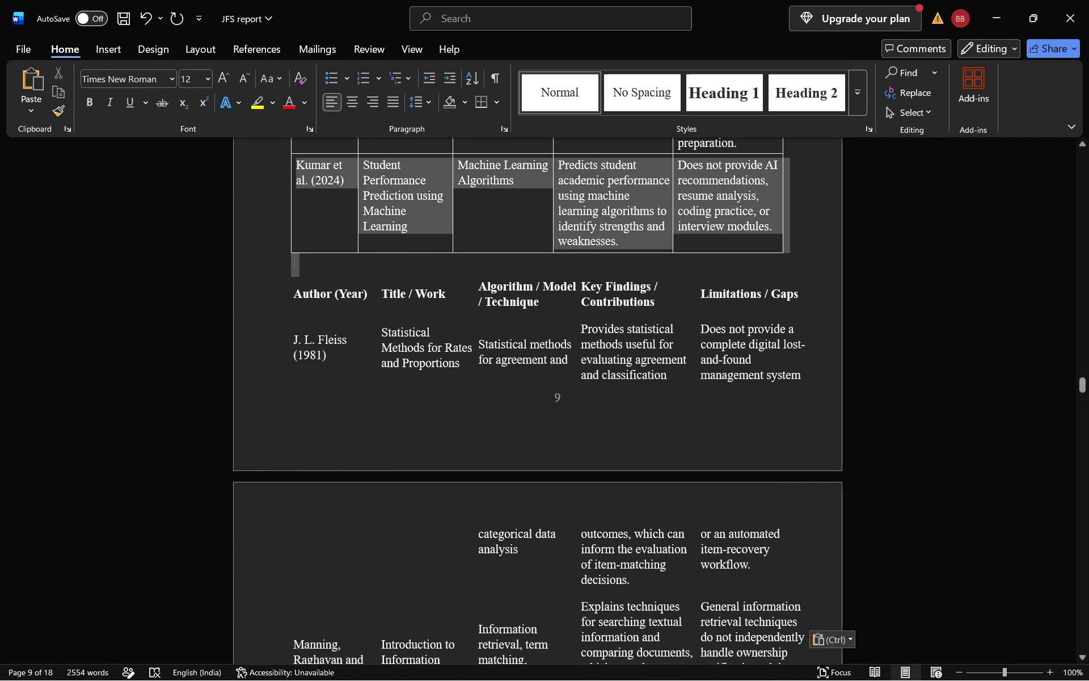
drag(681, 216, 546, 175)
key(BackSpace)
key(BackSpace)
scroll(585, 187, up, 5)
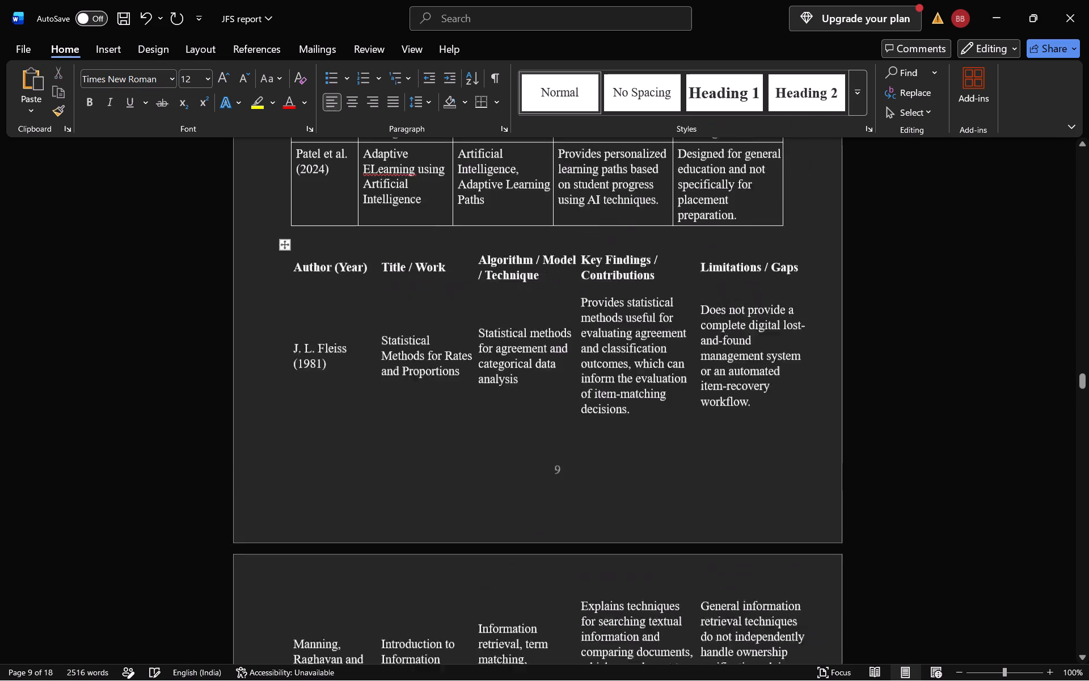
drag(790, 327, 360, 110)
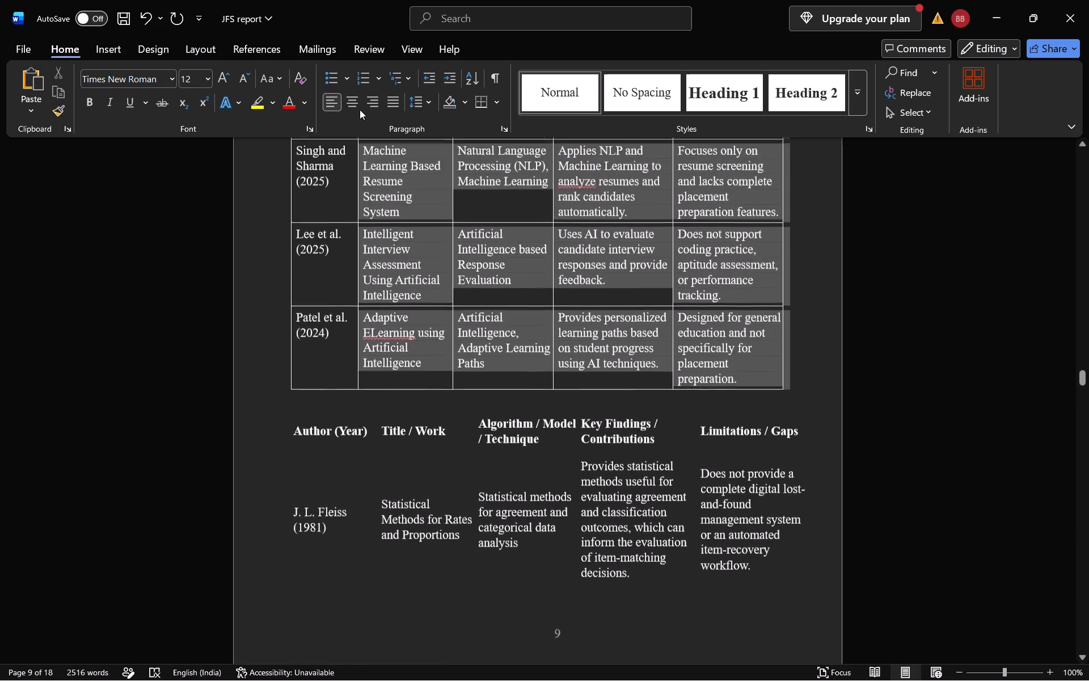
drag(360, 110, 265, 304)
key(BackSpace)
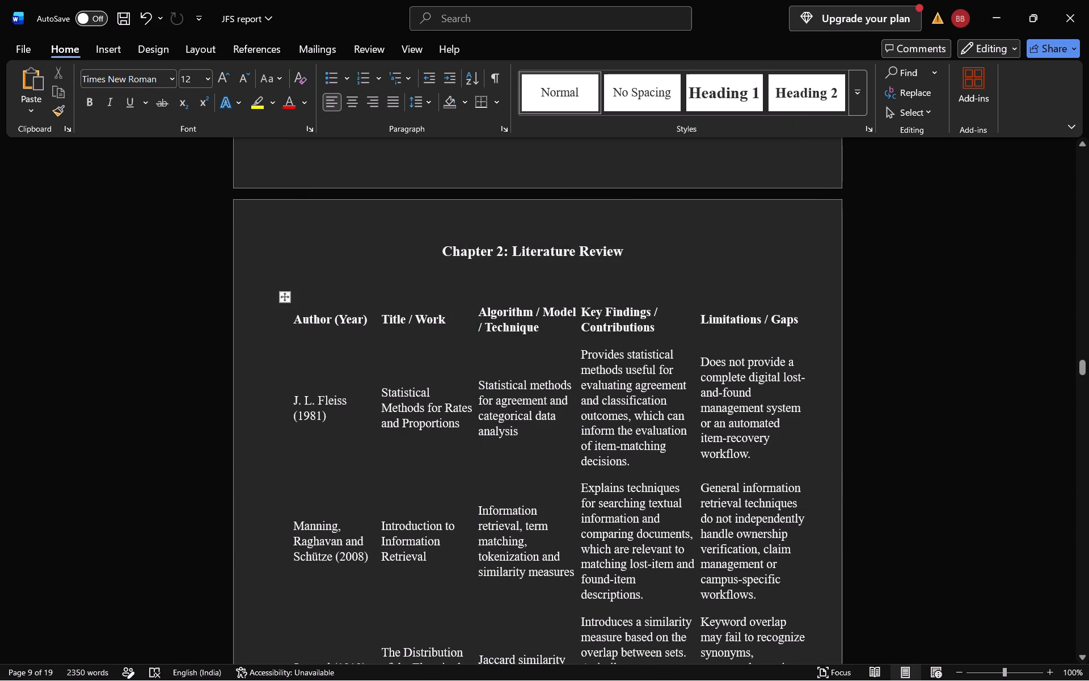
key(BackSpace)
key(BackSpace)
Delete the entire "Bauer and colleagues / Spring Security documentation" row from the end of the new literature table.
scroll(509, 254, down, 17)
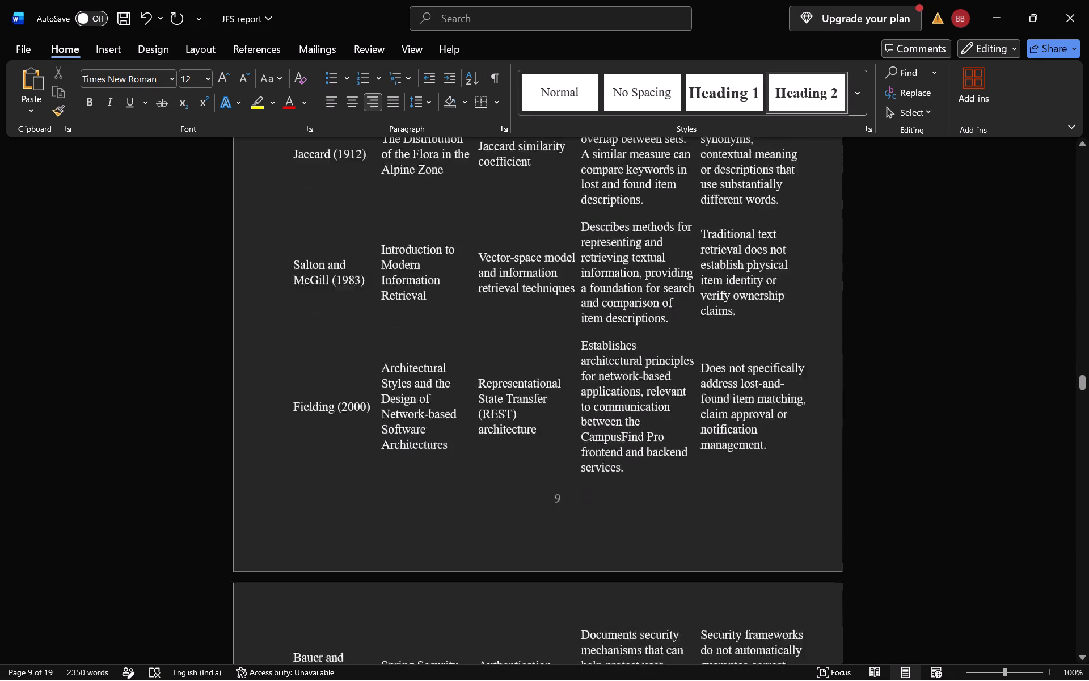
scroll(515, 266, down, 2)
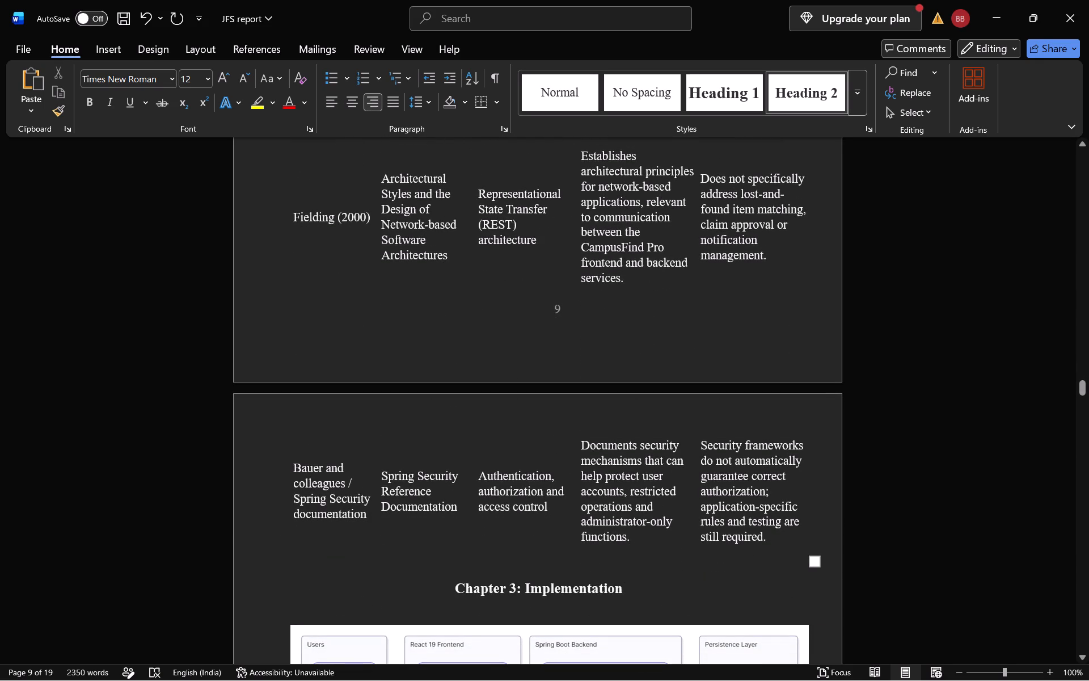
drag(774, 545, 289, 449)
key(BackSpace)
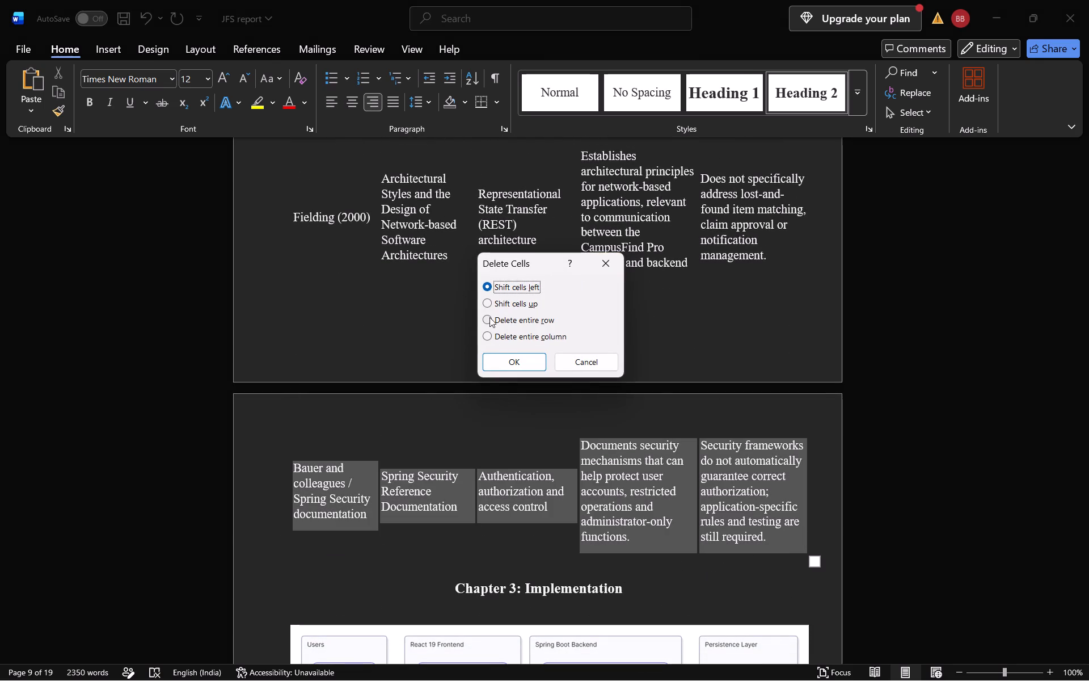
click(484, 320)
click(513, 358)
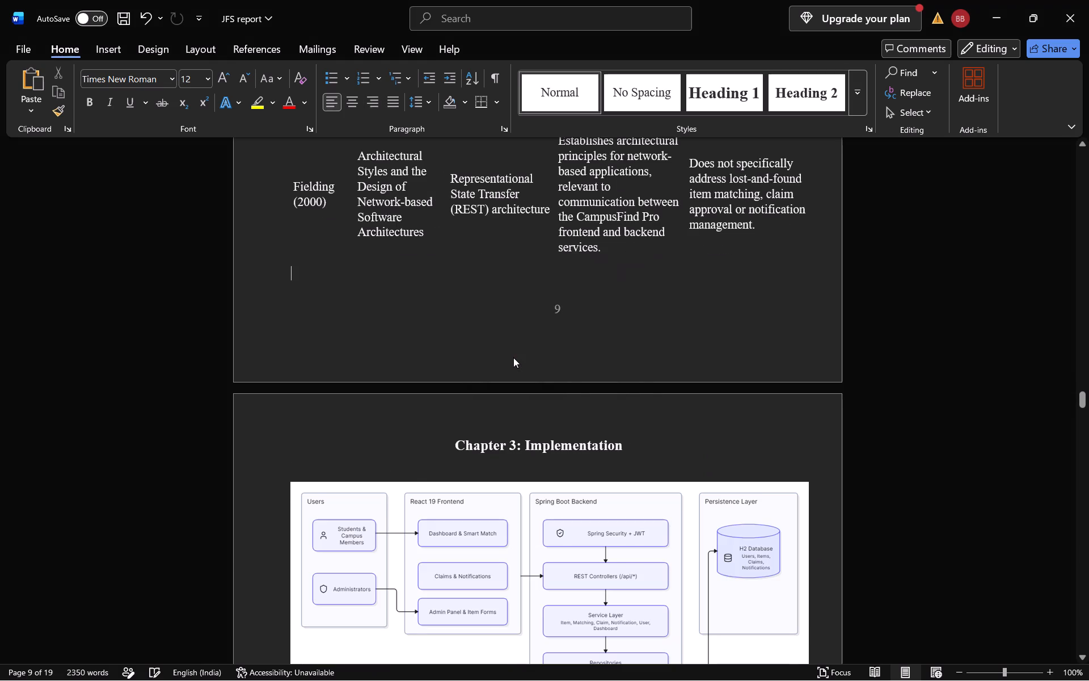
Apply the Table Grid style to the whole new literature table, undoing any stray font colour change.
scroll(551, 343, up, 4)
drag(794, 462, 576, 331)
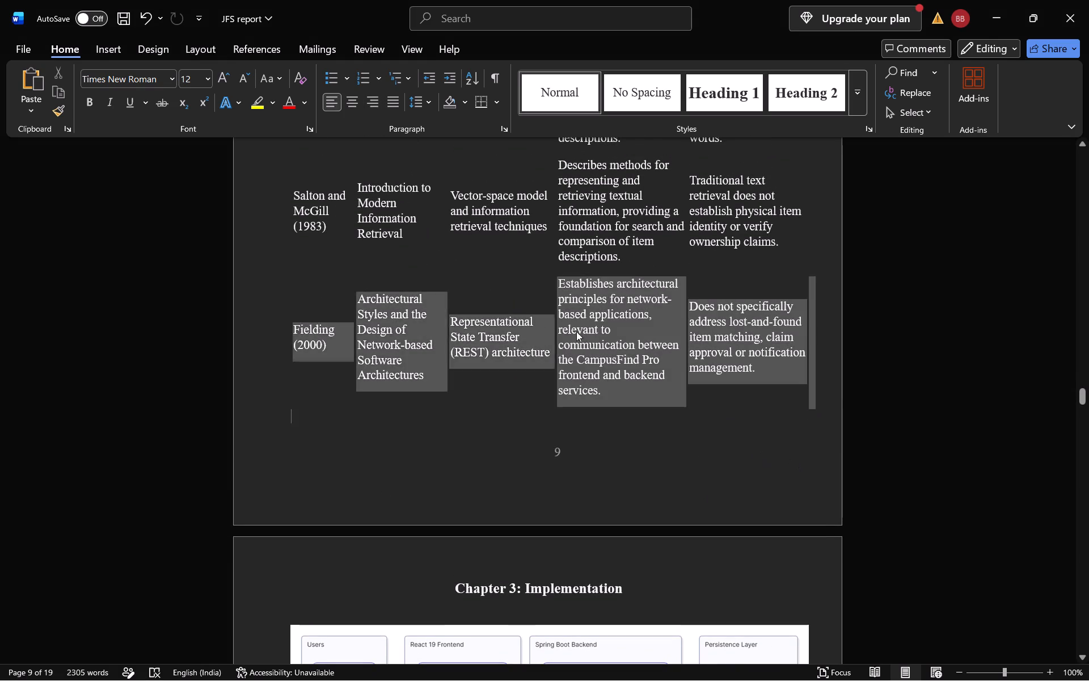
drag(576, 331, 289, 413)
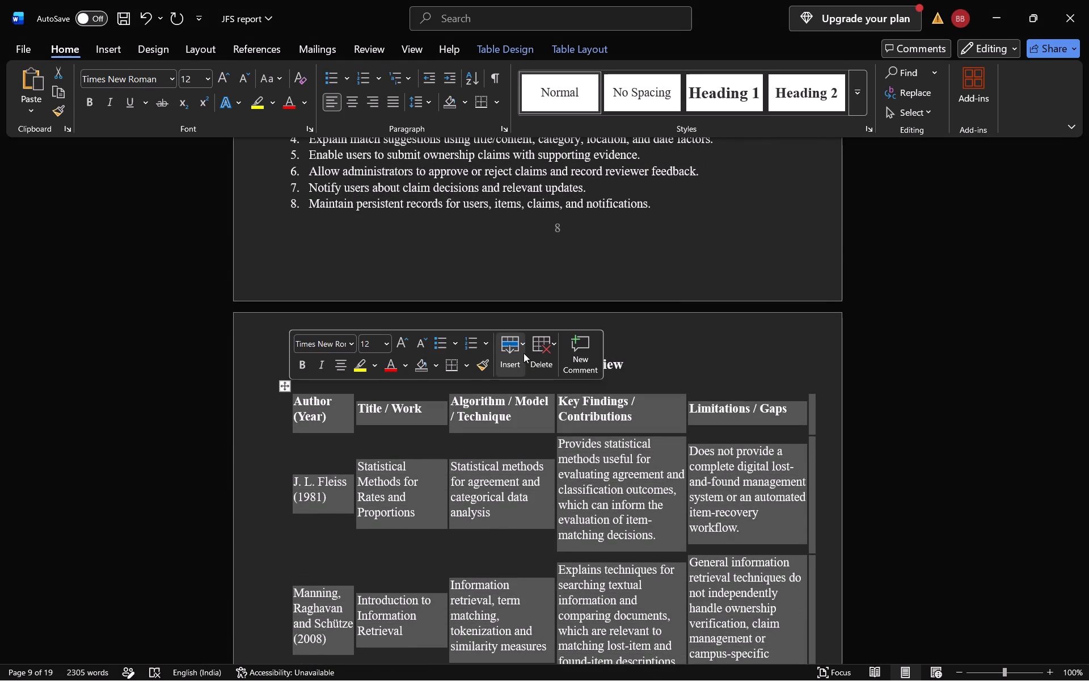
click(388, 365)
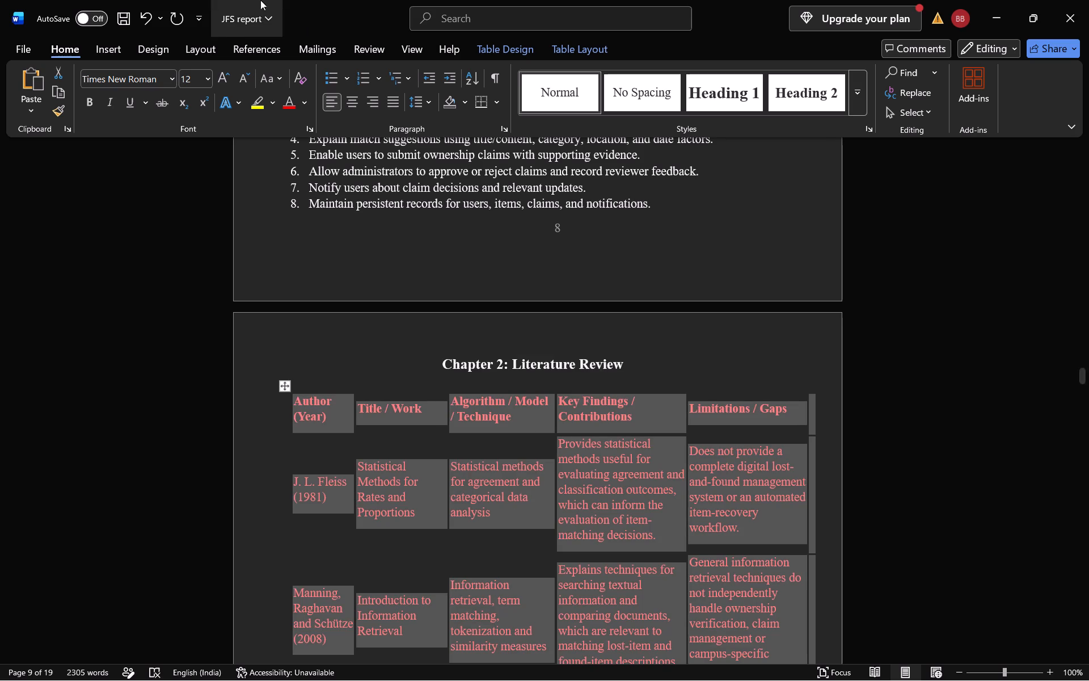
click(151, 18)
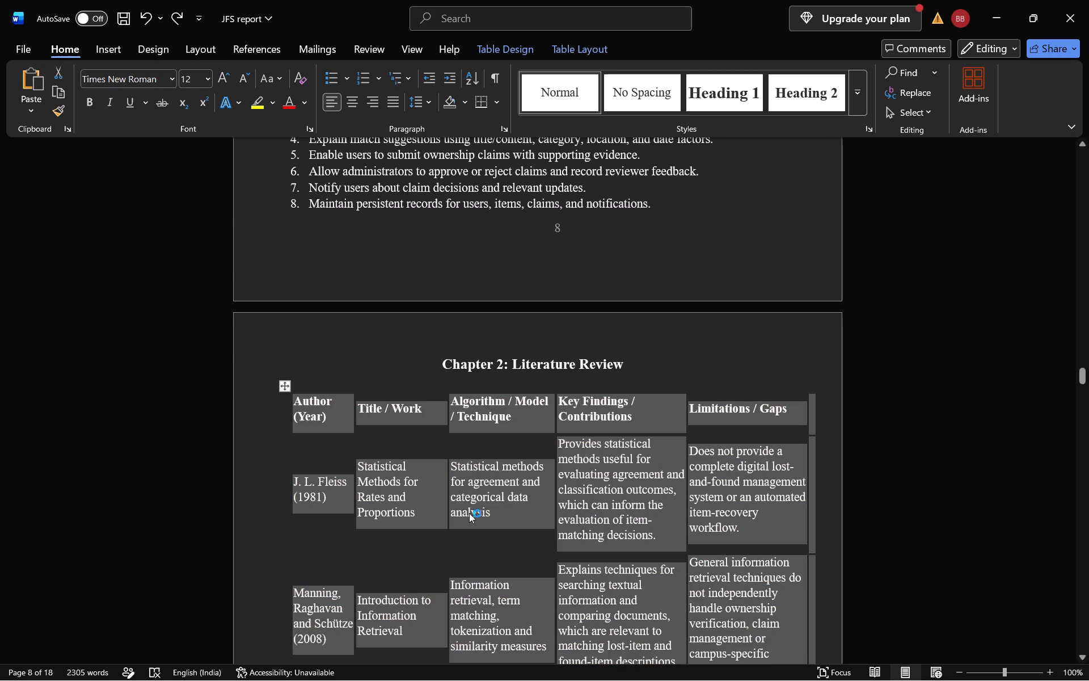
click(524, 50)
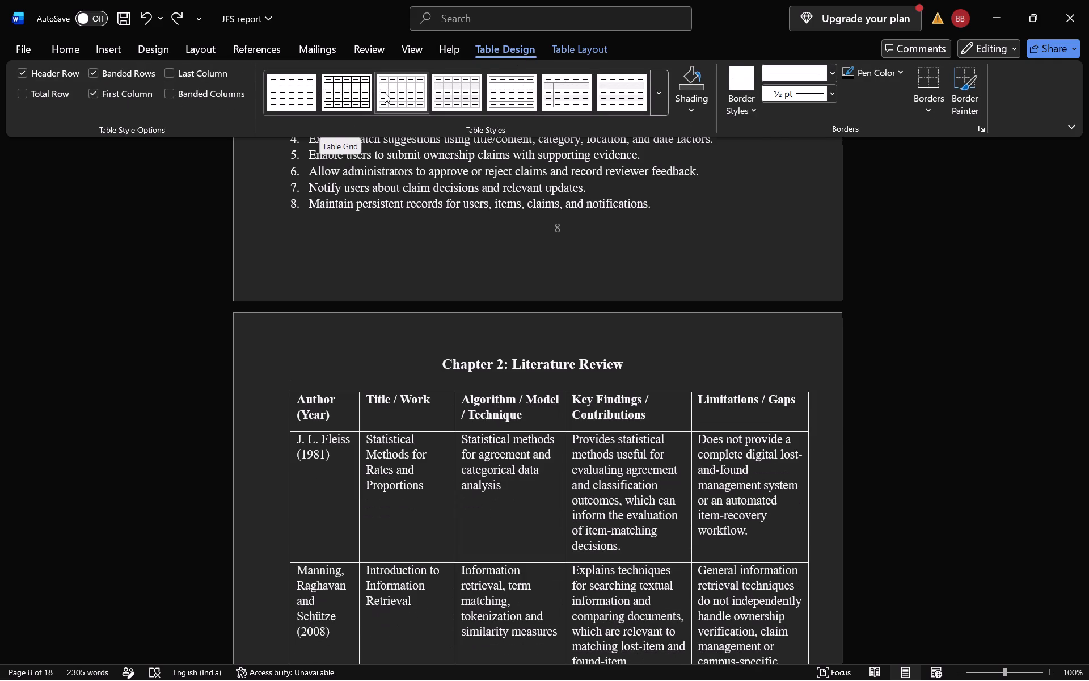
click(344, 94)
scroll(669, 398, down, 10)
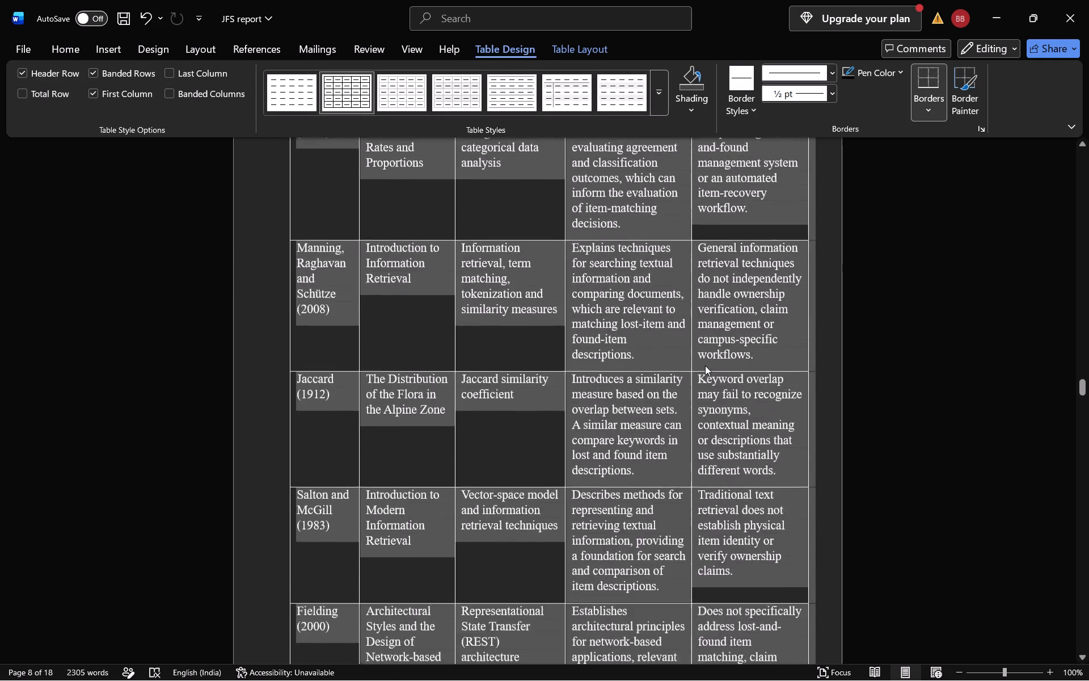
scroll(705, 365, down, 6)
click(590, 563)
Review the restyled Chapter 2 table, the Chapter 3 diagrams and the start of Chapter 4: Methodology.
scroll(602, 545, up, 4)
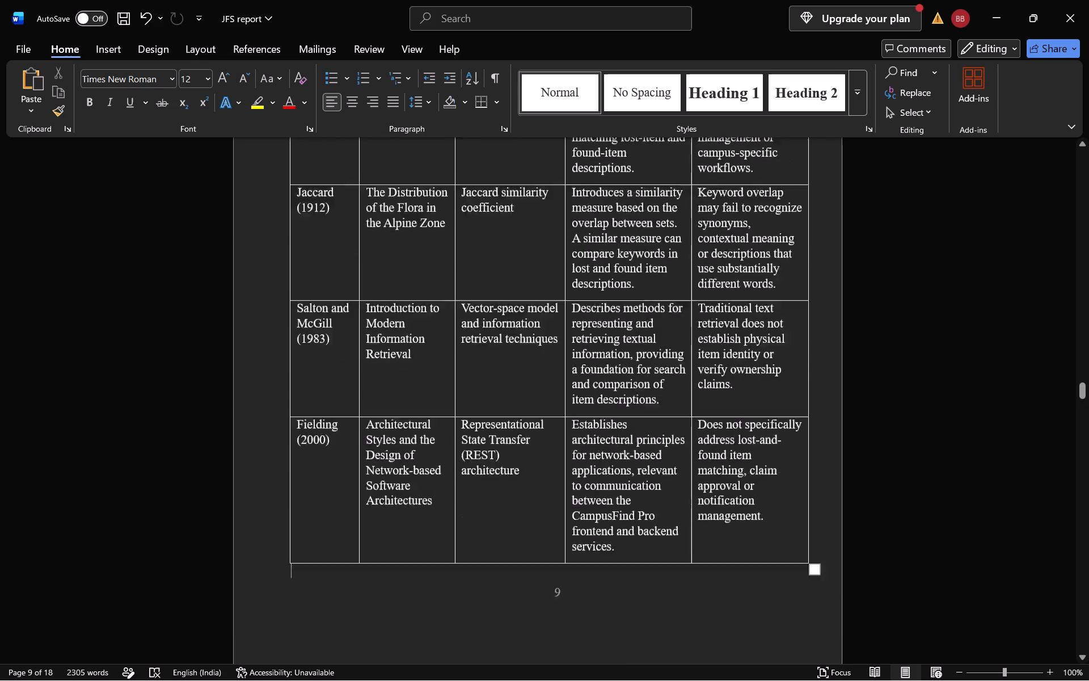
scroll(608, 529, up, 6)
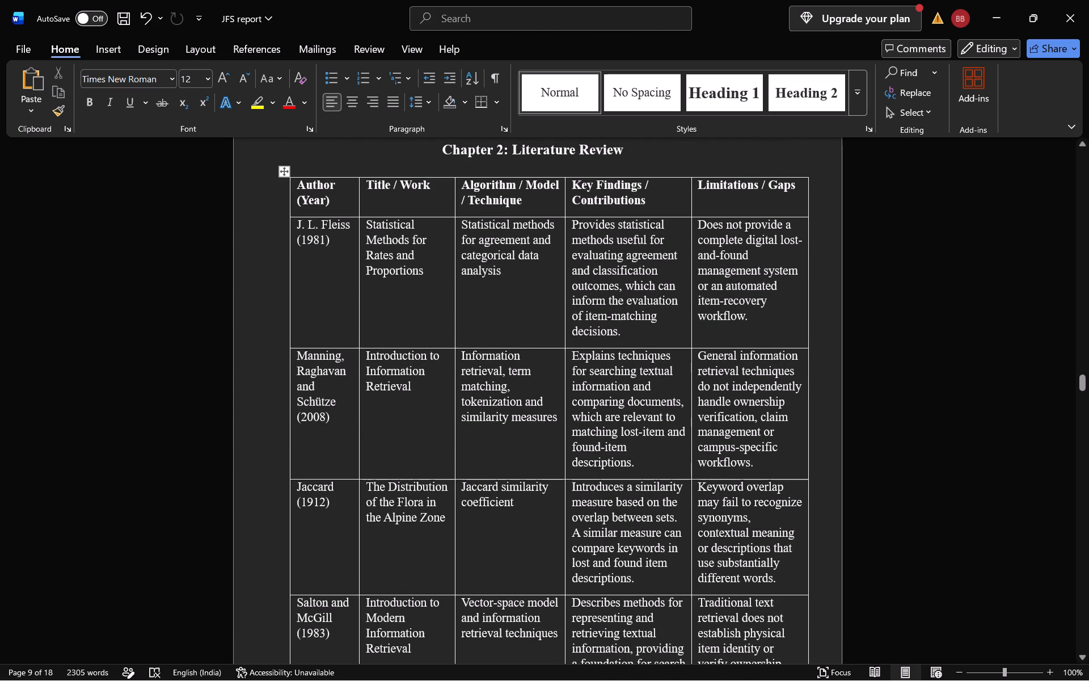
drag(282, 173, 269, 171)
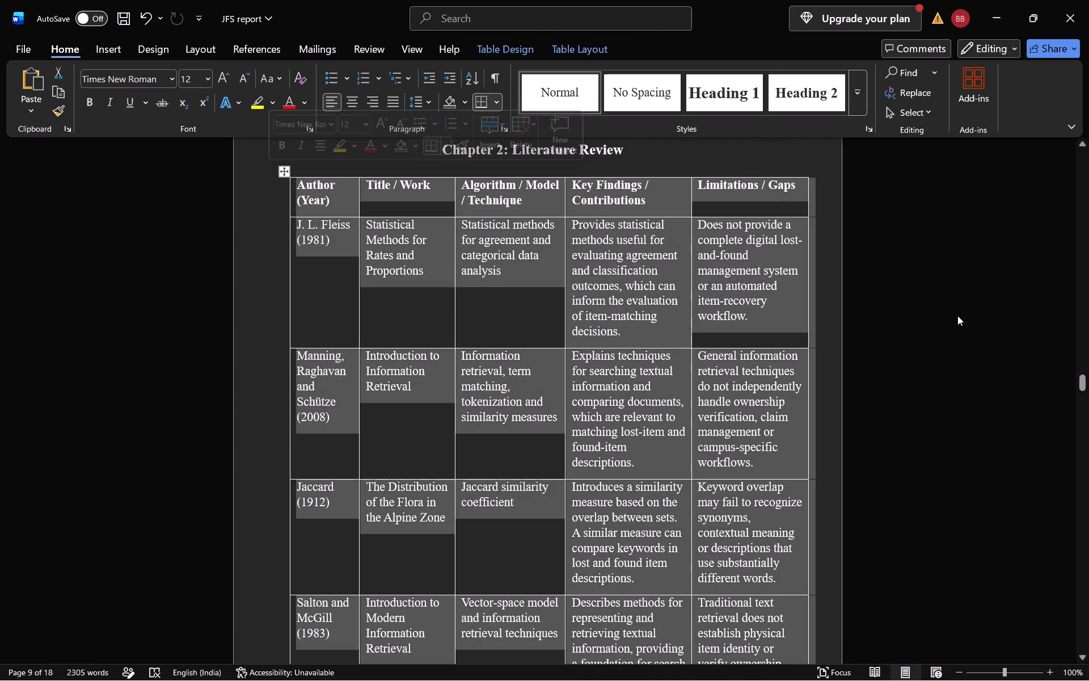
click(957, 316)
scroll(939, 315, down, 20)
scroll(939, 315, down, 13)
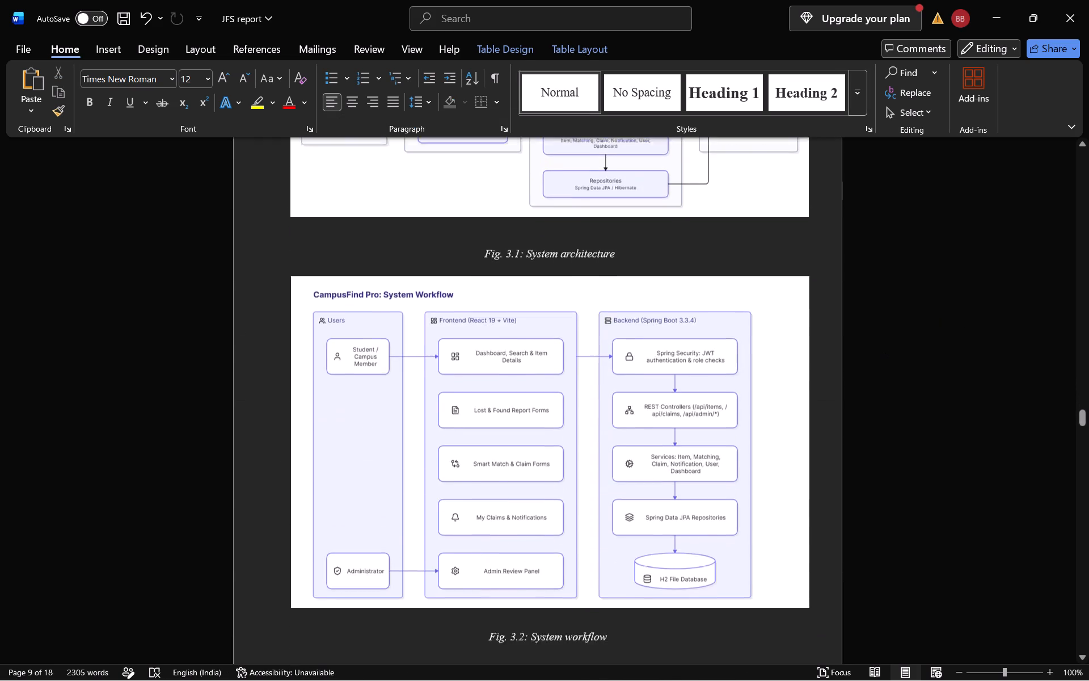
scroll(883, 347, down, 3)
scroll(879, 348, up, 20)
scroll(879, 348, up, 2)
scroll(885, 295, up, 6)
scroll(829, 323, down, 20)
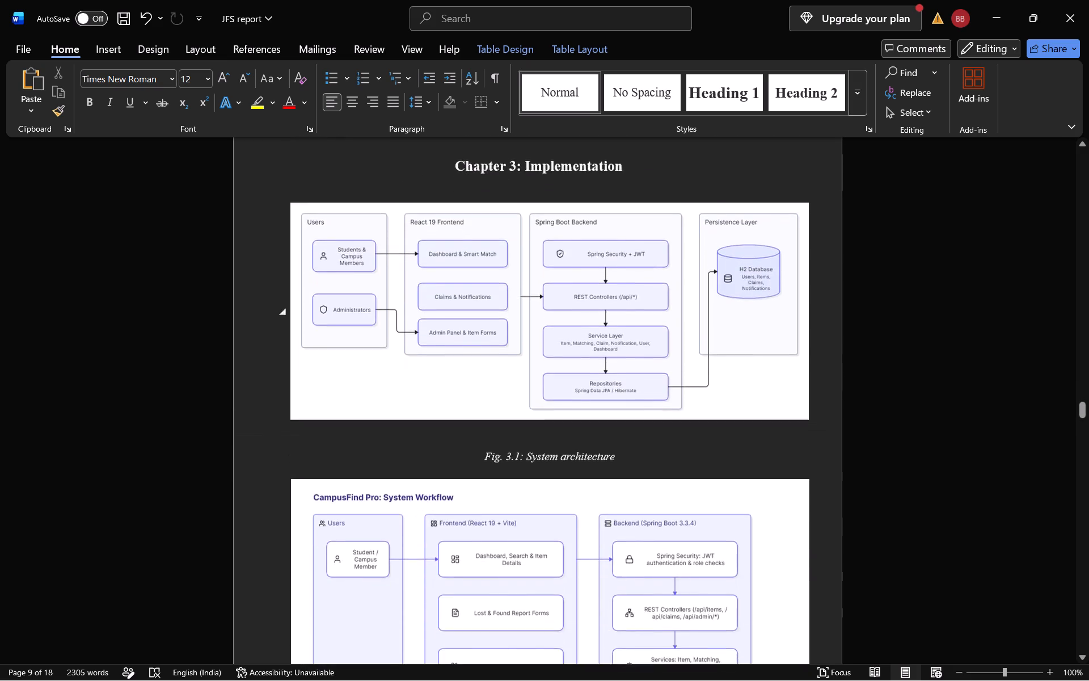
scroll(809, 324, down, 18)
key(alt+Tab)
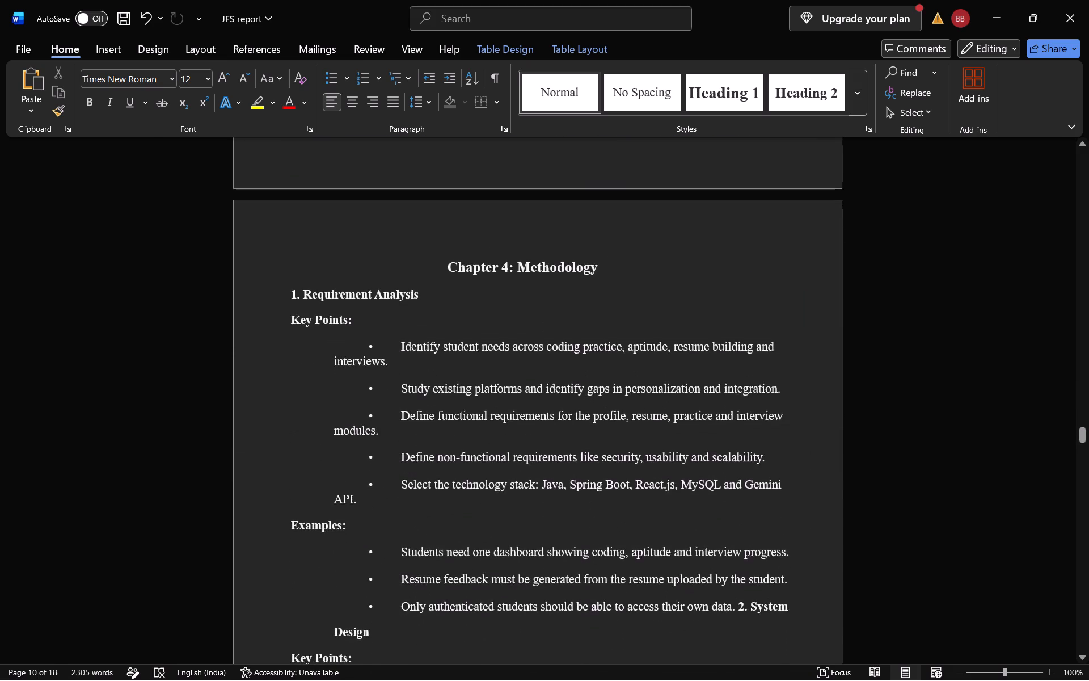
key(alt+Tab)
scroll(407, 406, down, 4)
scroll(353, 335, up, 3)
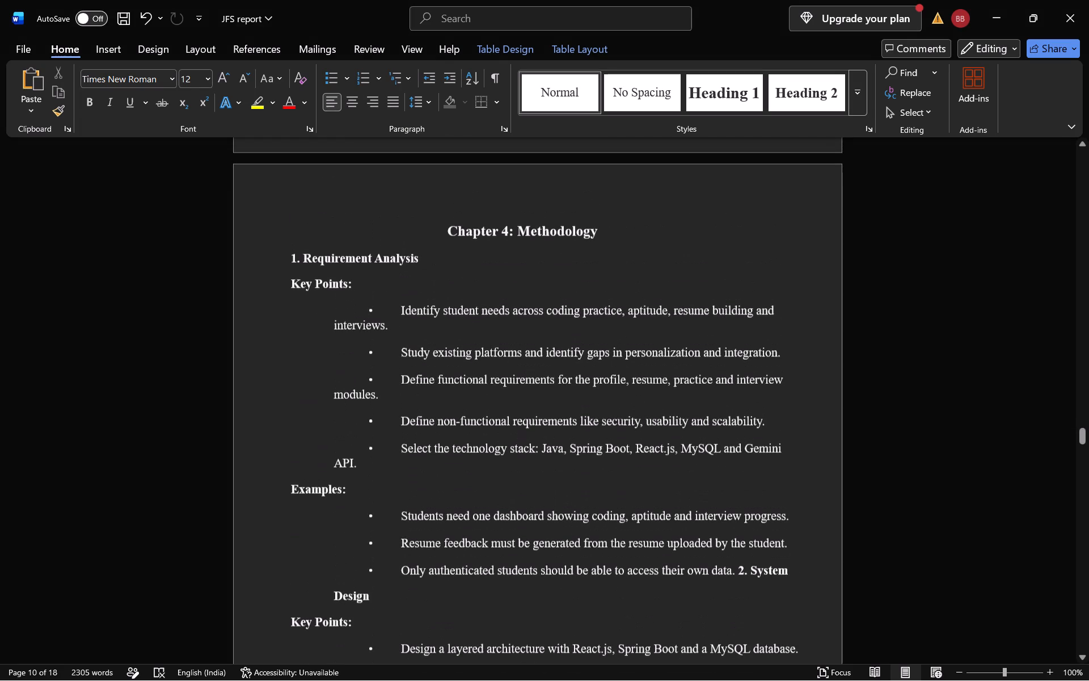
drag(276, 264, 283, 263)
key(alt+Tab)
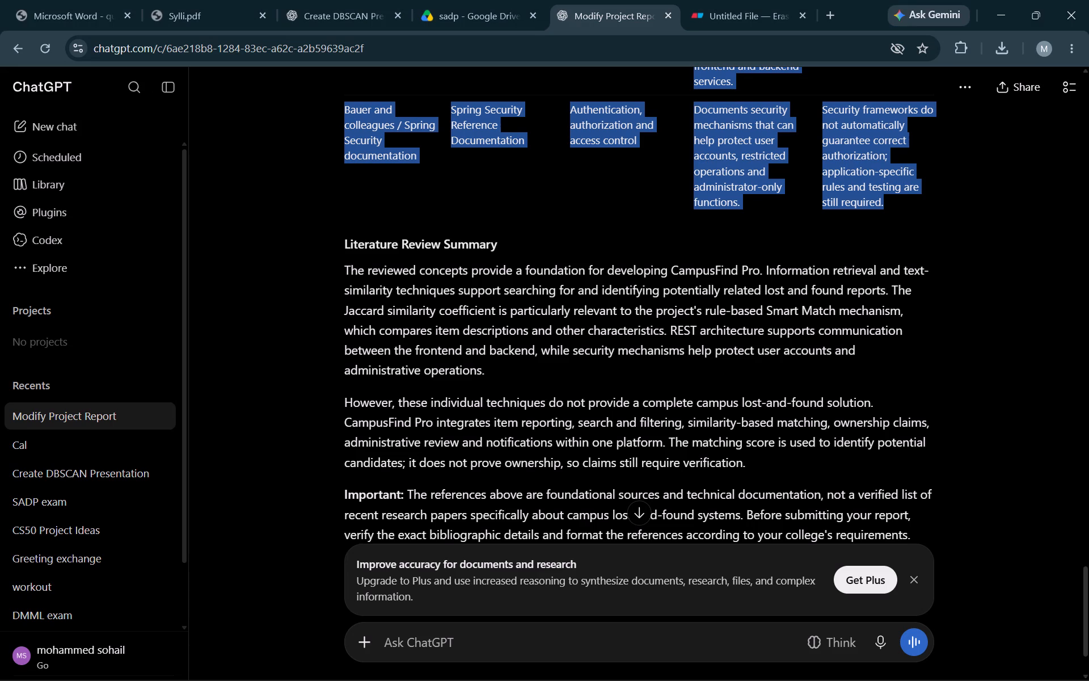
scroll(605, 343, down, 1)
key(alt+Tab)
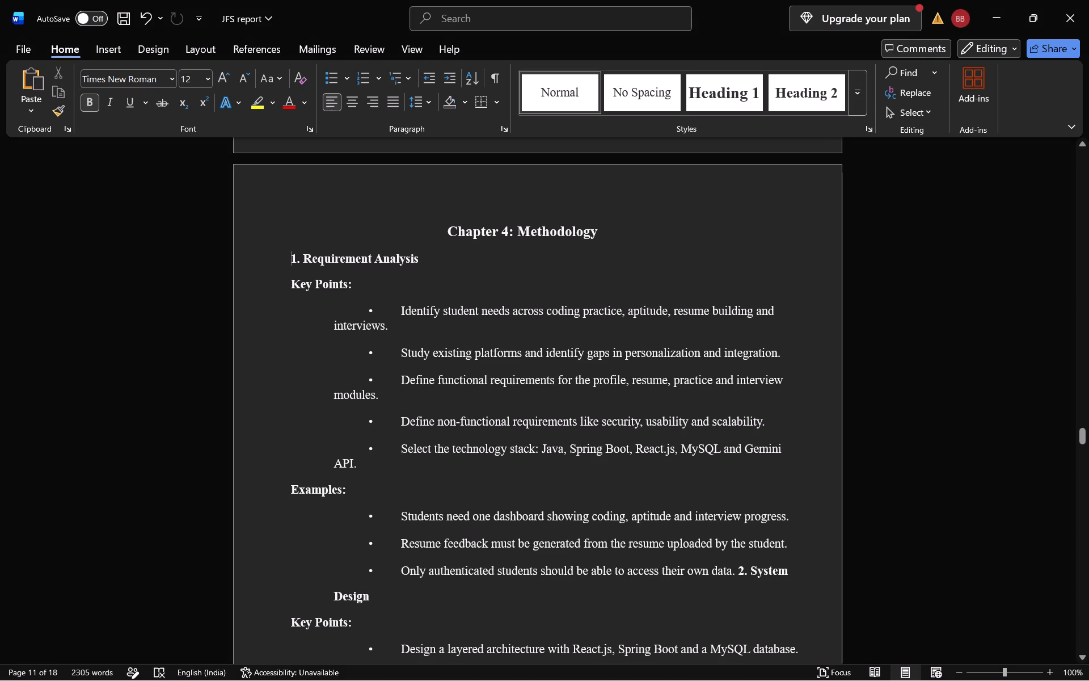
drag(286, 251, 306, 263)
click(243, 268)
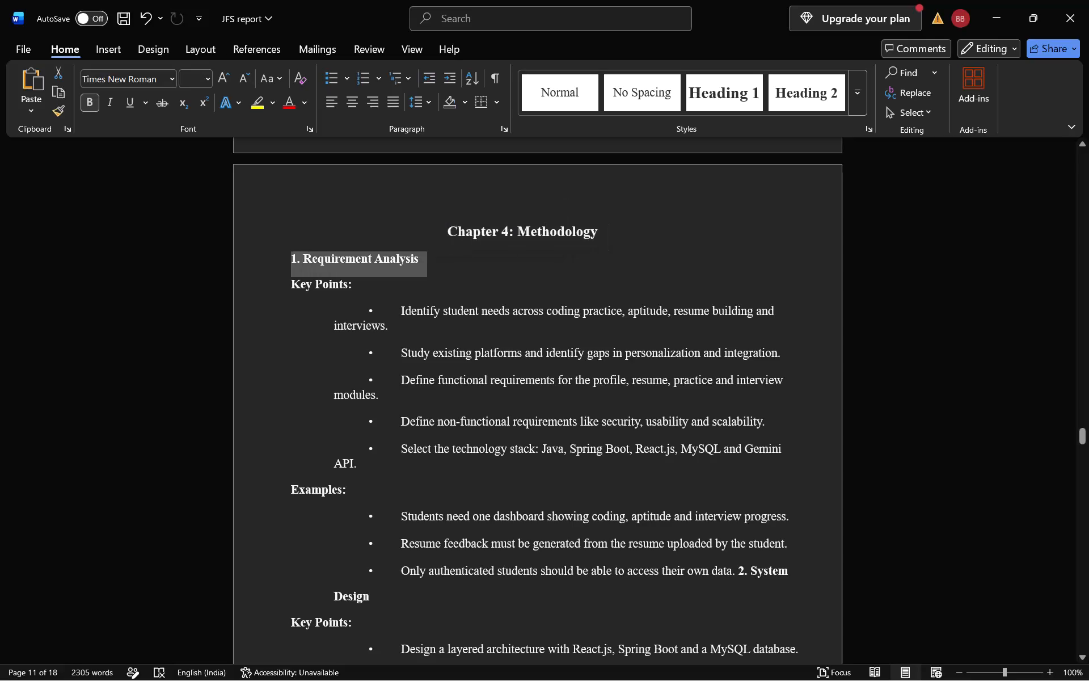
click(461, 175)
drag(440, 220, 652, 680)
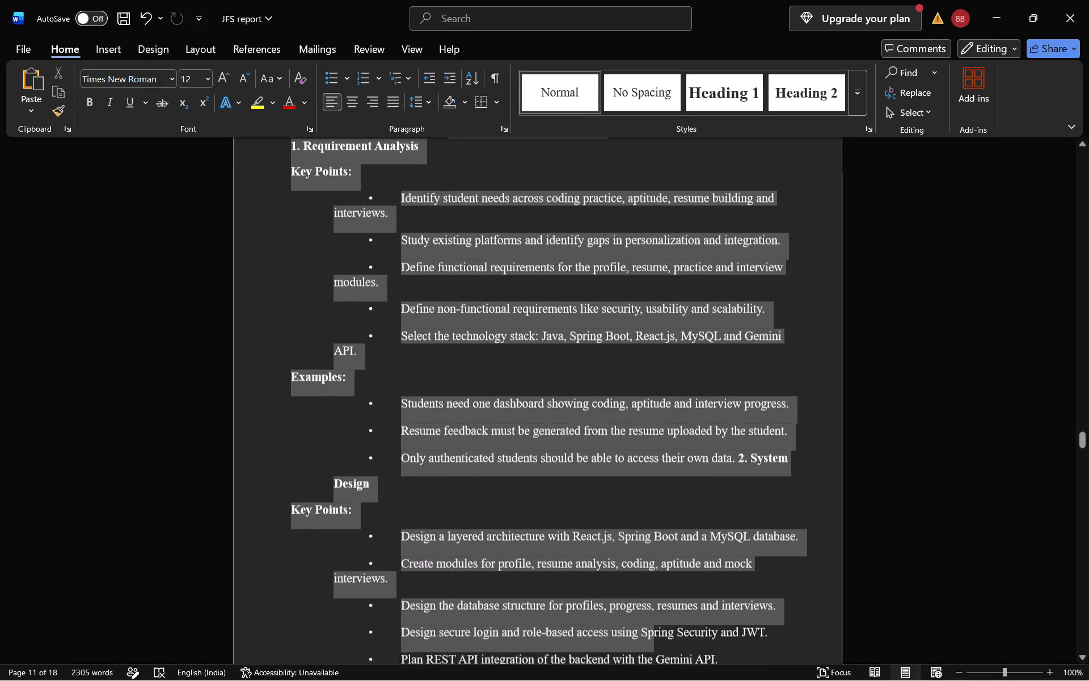
drag(652, 680, 681, 680)
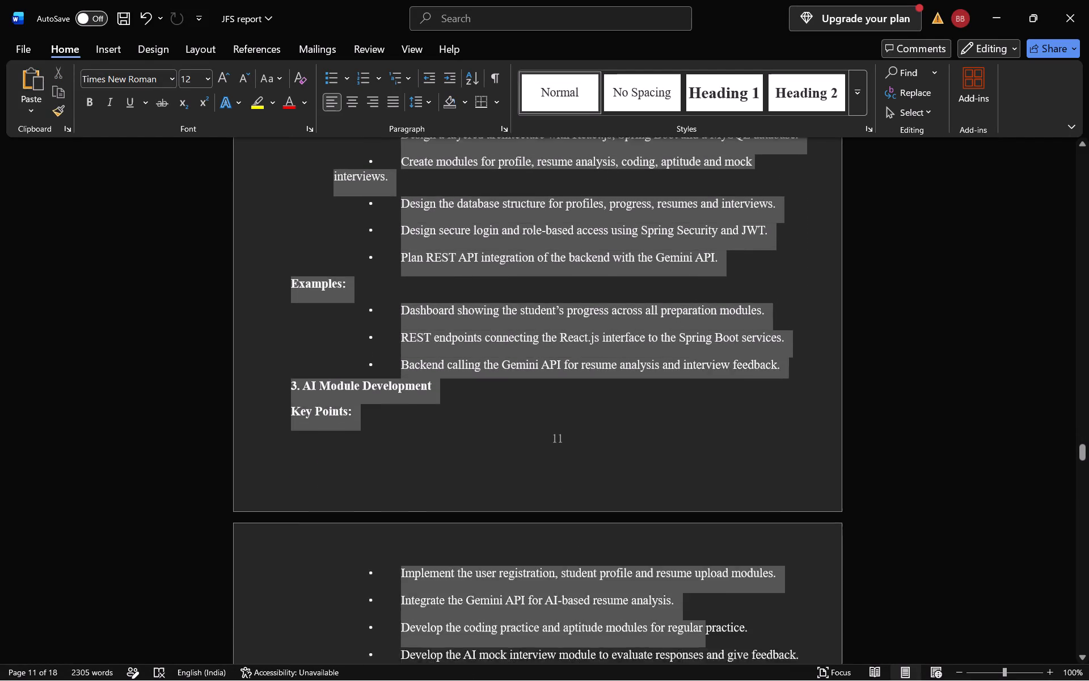
drag(681, 680, 696, 680)
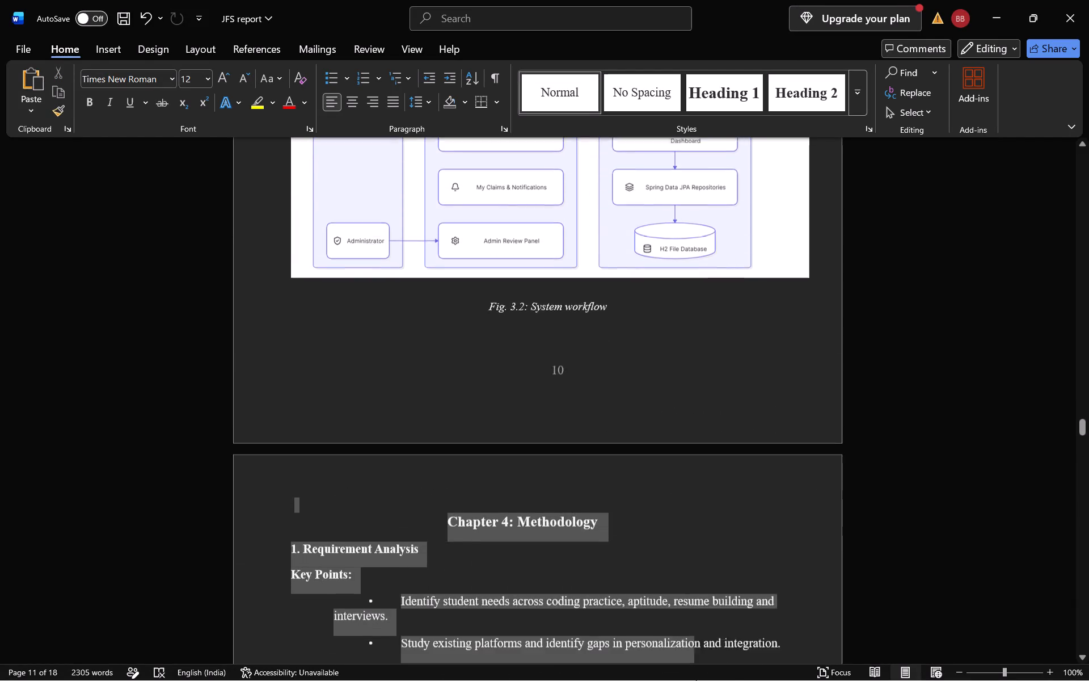
drag(696, 680, 693, 596)
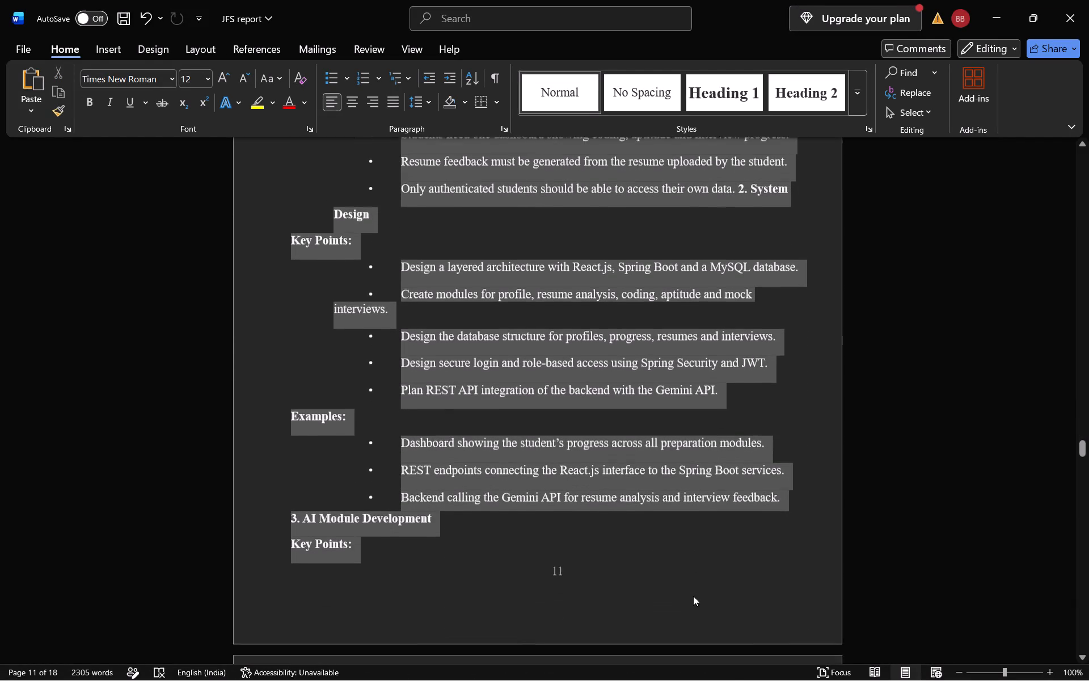
drag(693, 596, 694, 680)
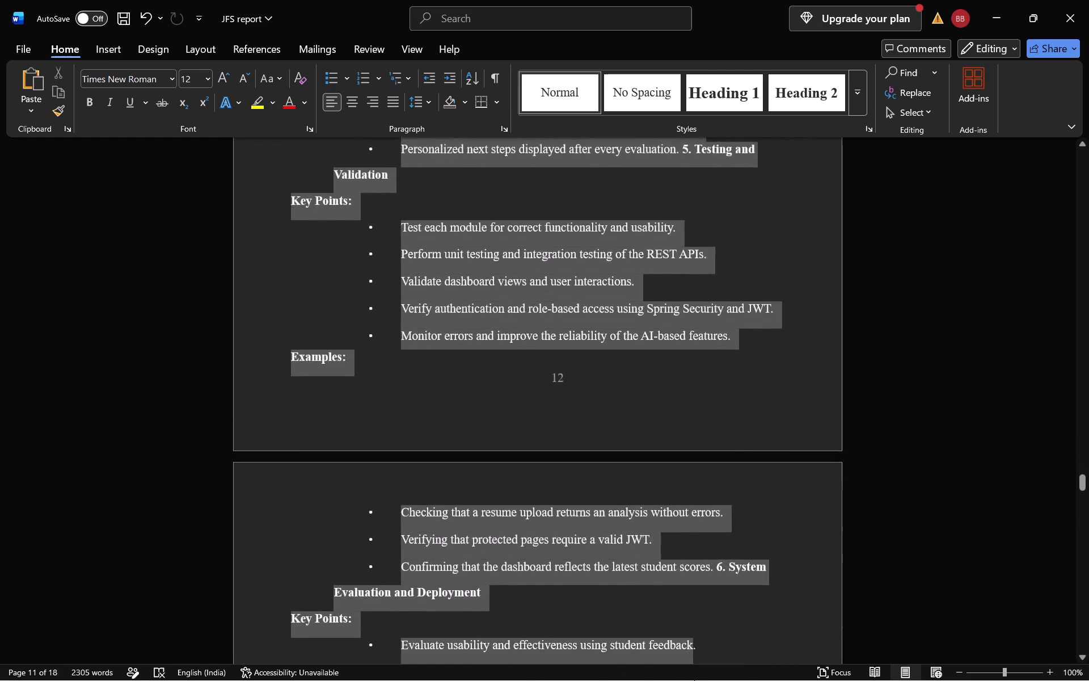
drag(694, 680, 691, 655)
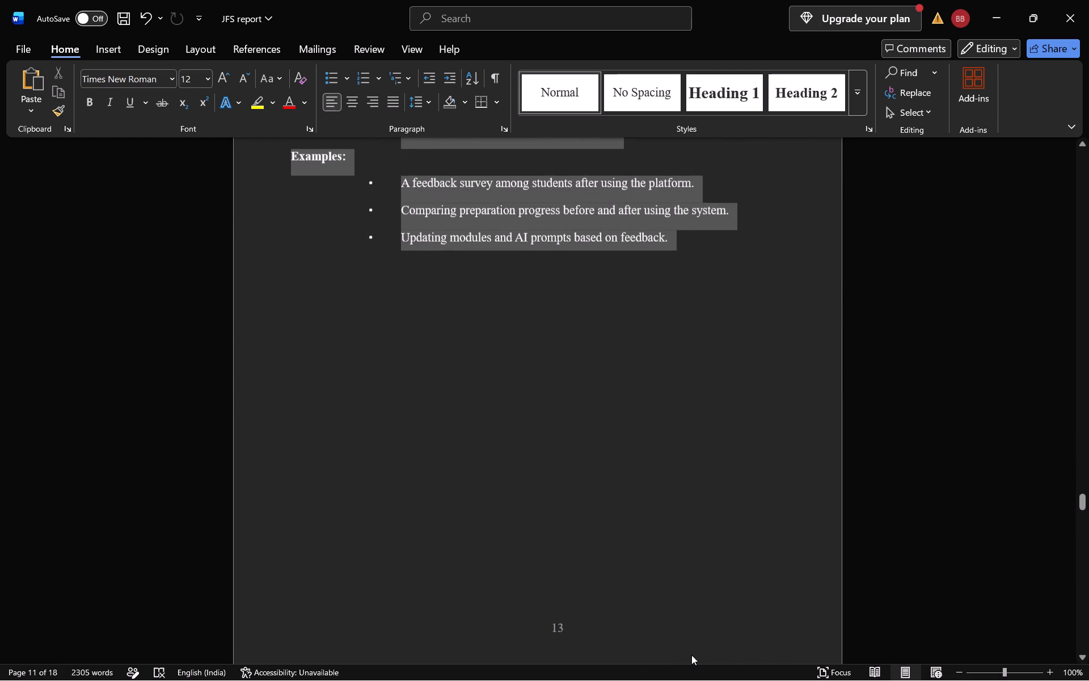
drag(691, 655, 736, 249)
key(ctrl+c)
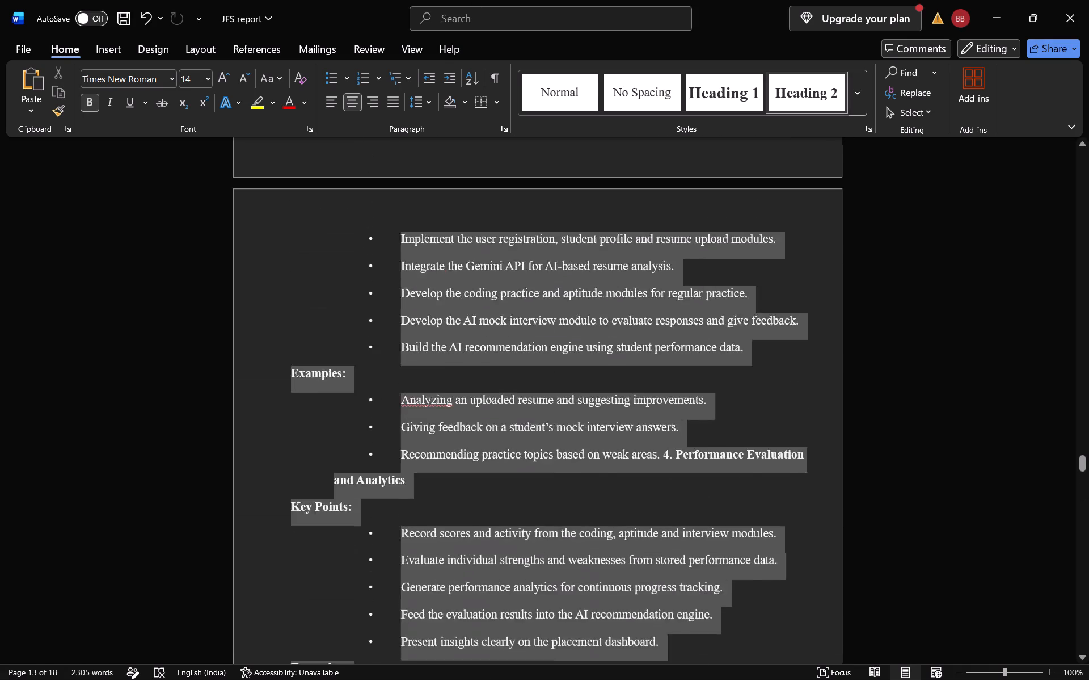
drag(472, 0, 281, 417)
key(ctrl+v)
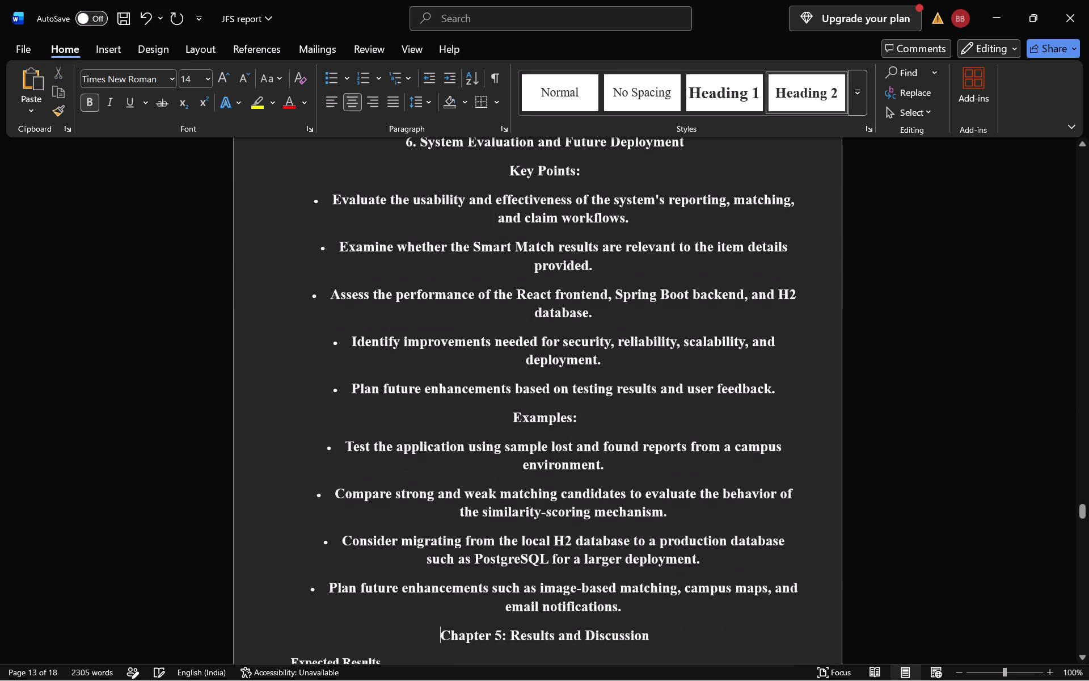
Left-align all the pasted Chapter 4 text, leaving the original chapter heading out of the selection.
scroll(406, 415, up, 6)
scroll(486, 347, down, 12)
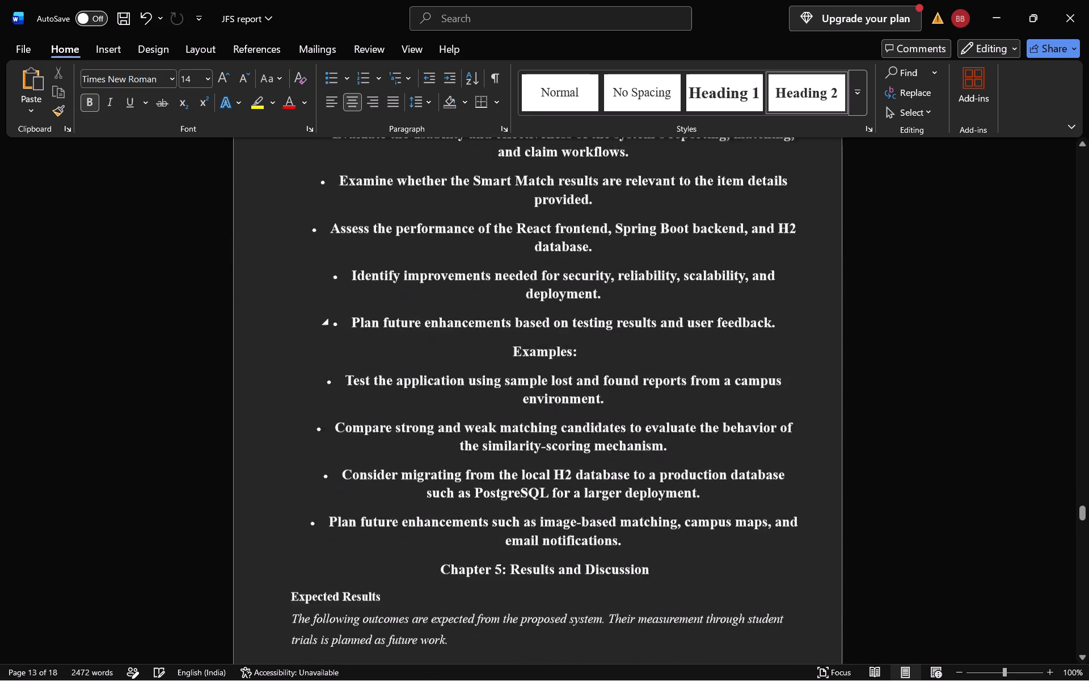
scroll(498, 337, down, 3)
scroll(545, 410, down, 1)
drag(670, 286, 475, 212)
click(676, 348)
drag(626, 250, 358, 67)
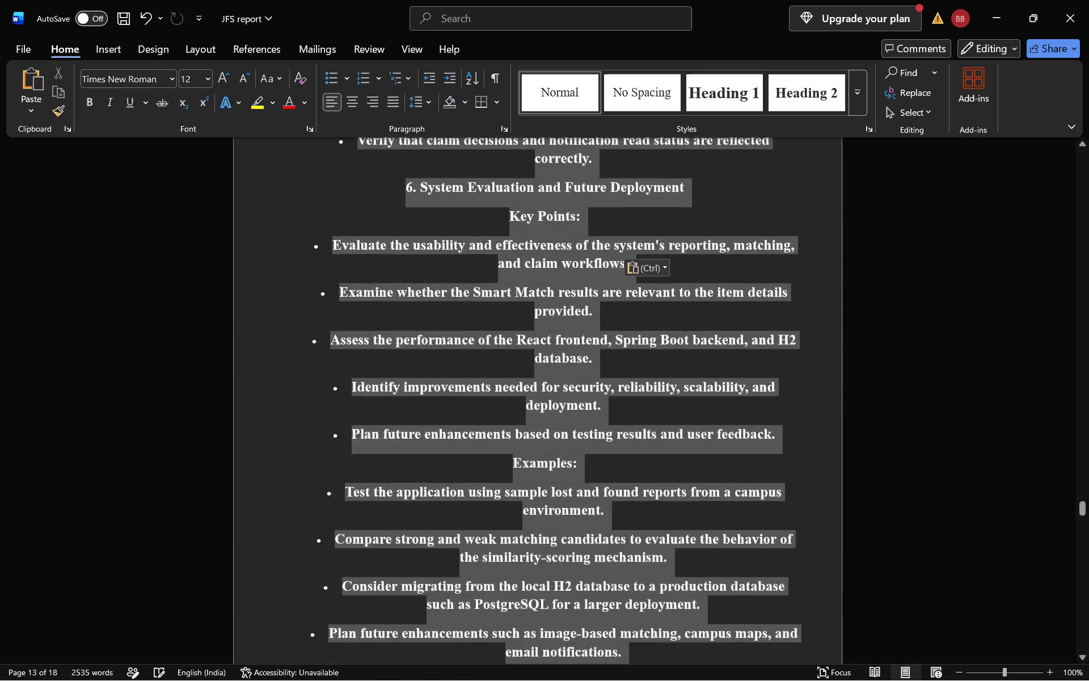
drag(358, 67, 356, 117)
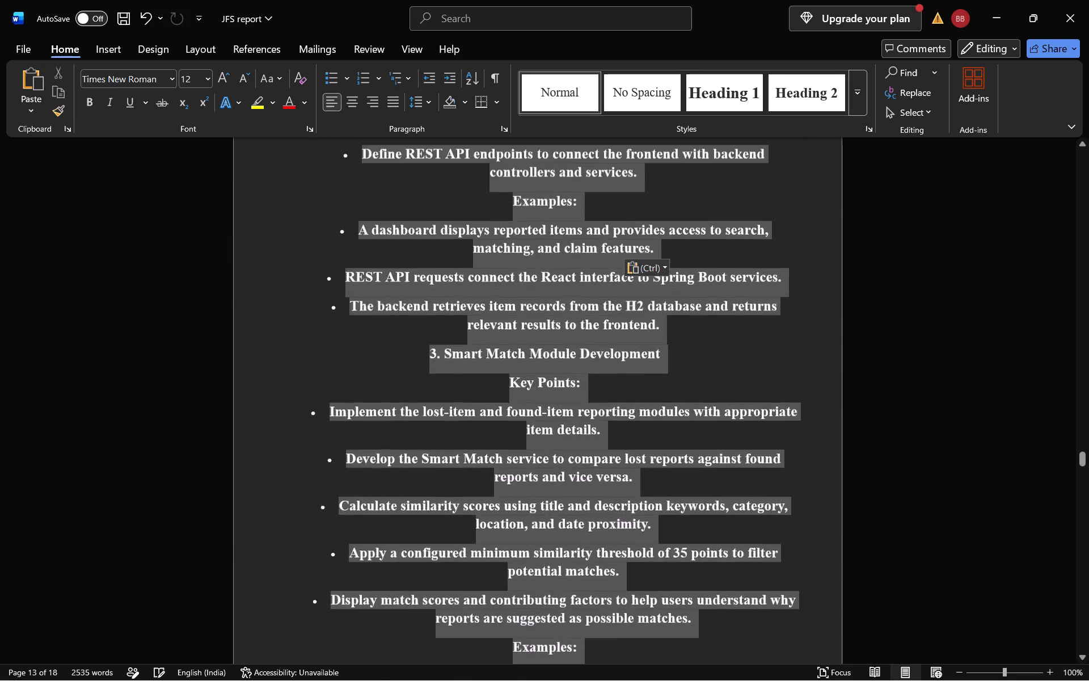
drag(356, 117, 355, 297)
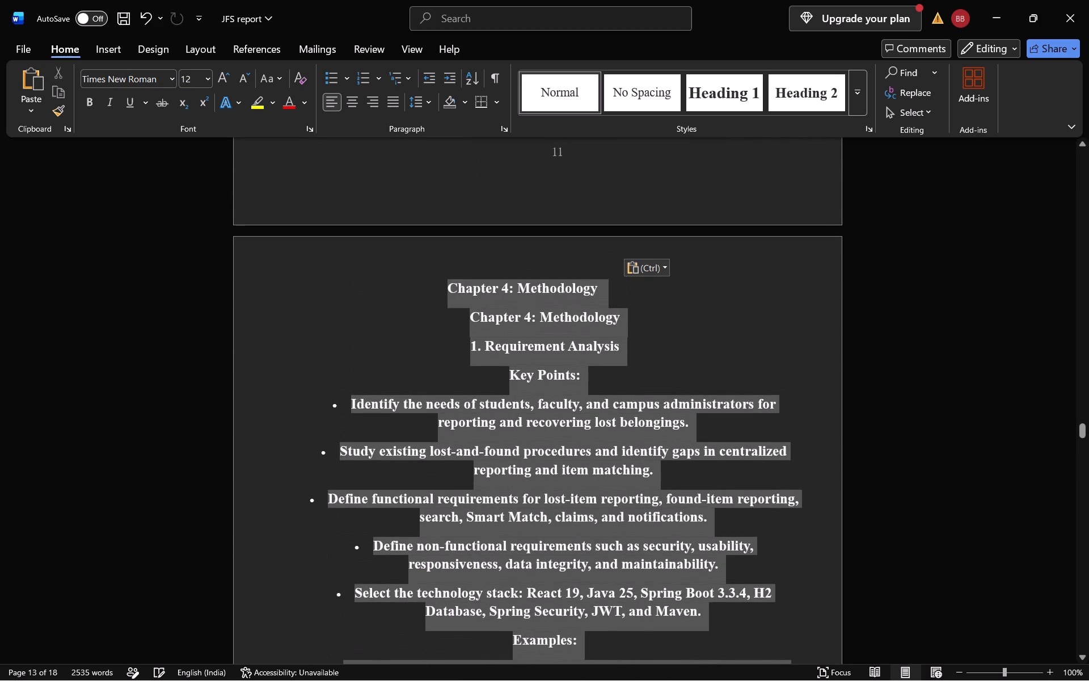
drag(355, 297, 354, 335)
click(331, 100)
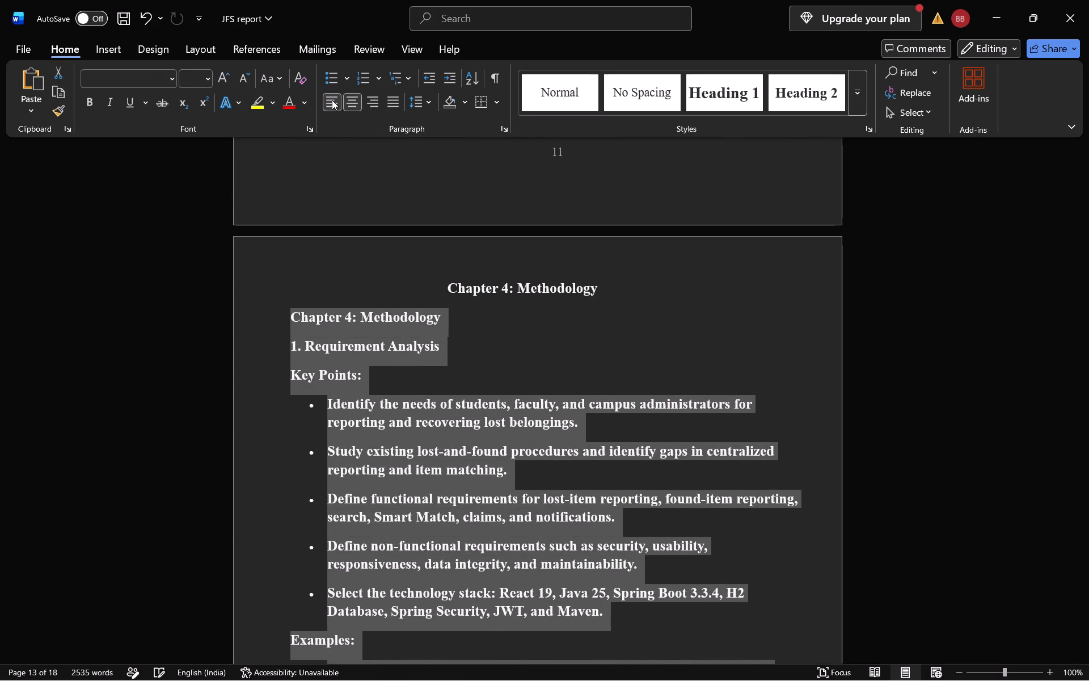
Delete the duplicate left-aligned "Chapter 4: Methodology" heading above 1. Requirement Analysis.
click(446, 324)
drag(452, 321, 270, 308)
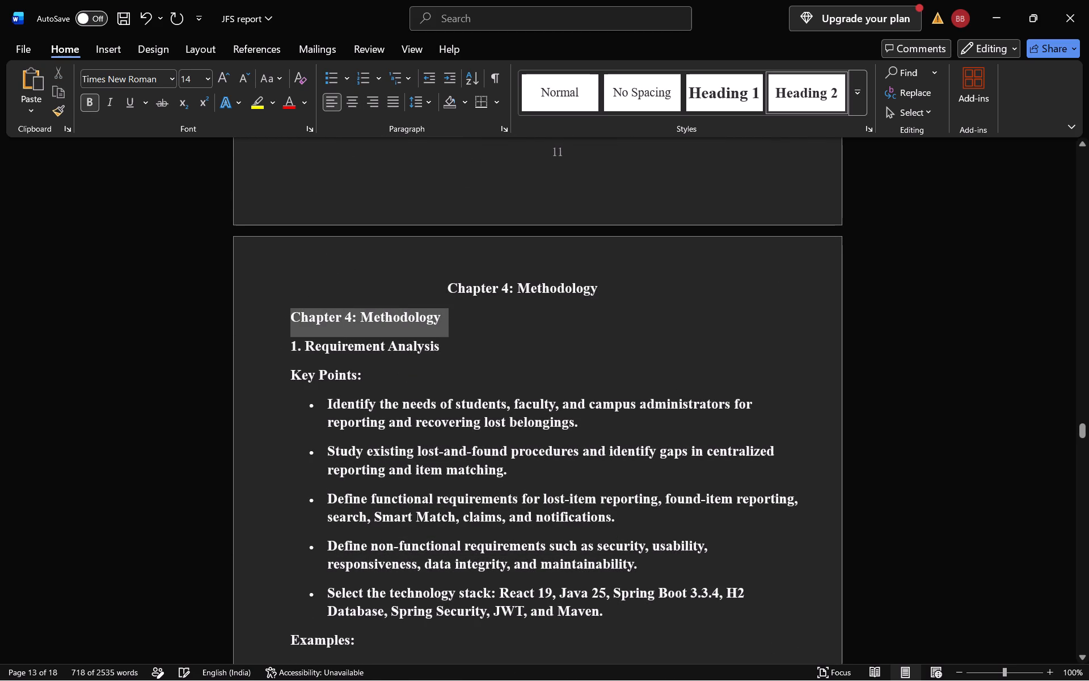
drag(270, 308, 293, 316)
key(BackSpace)
Remove bold from all Chapter 4 text, from the first "Key Points:" label through the last bullet before Chapter 5.
scroll(424, 318, down, 2)
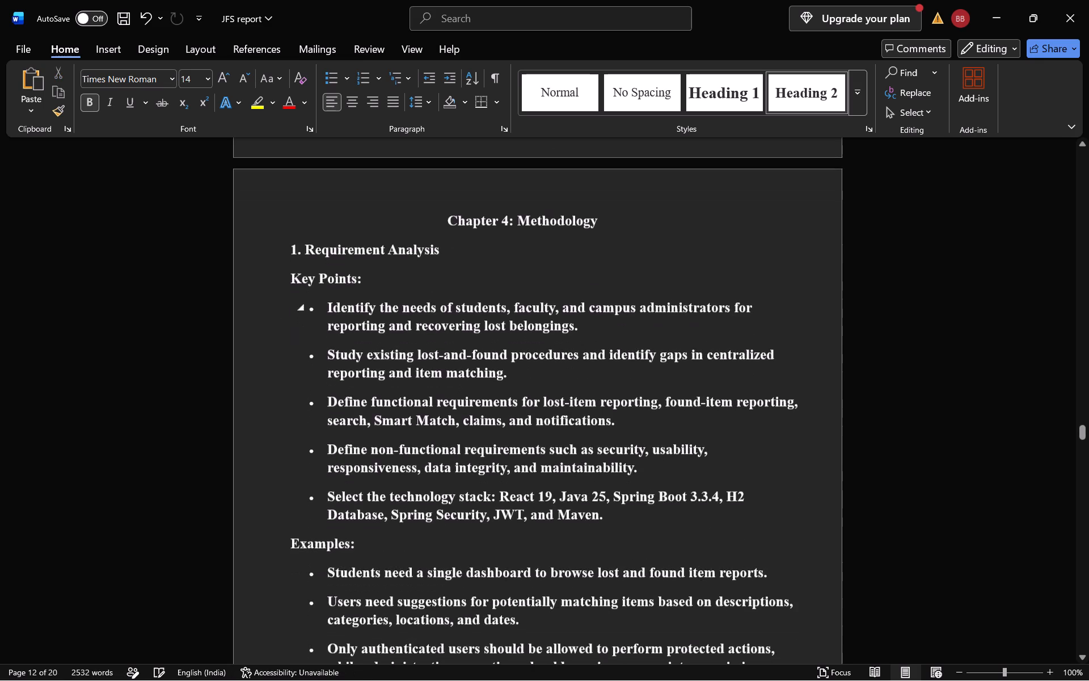
drag(298, 292, 631, 511)
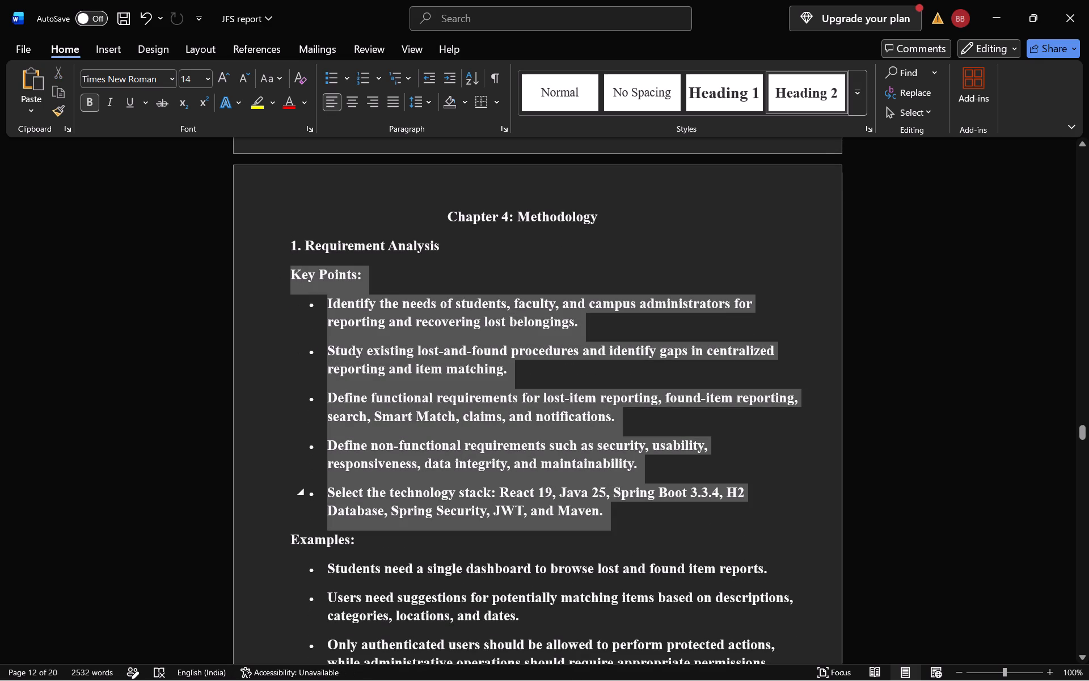
drag(631, 511, 666, 680)
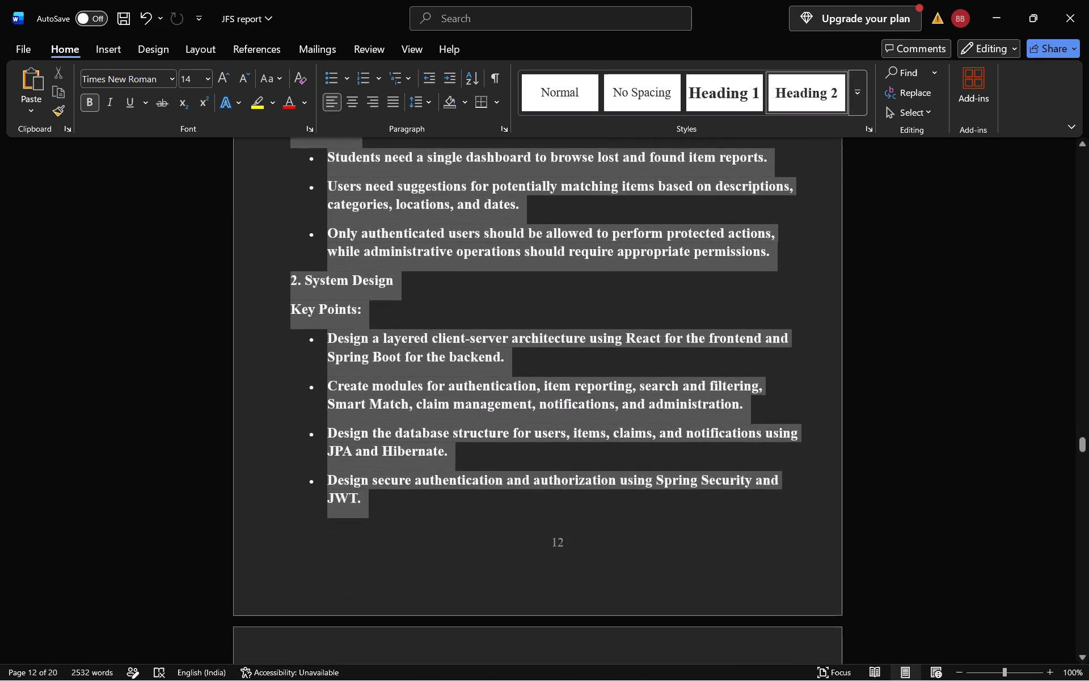
drag(666, 680, 695, 680)
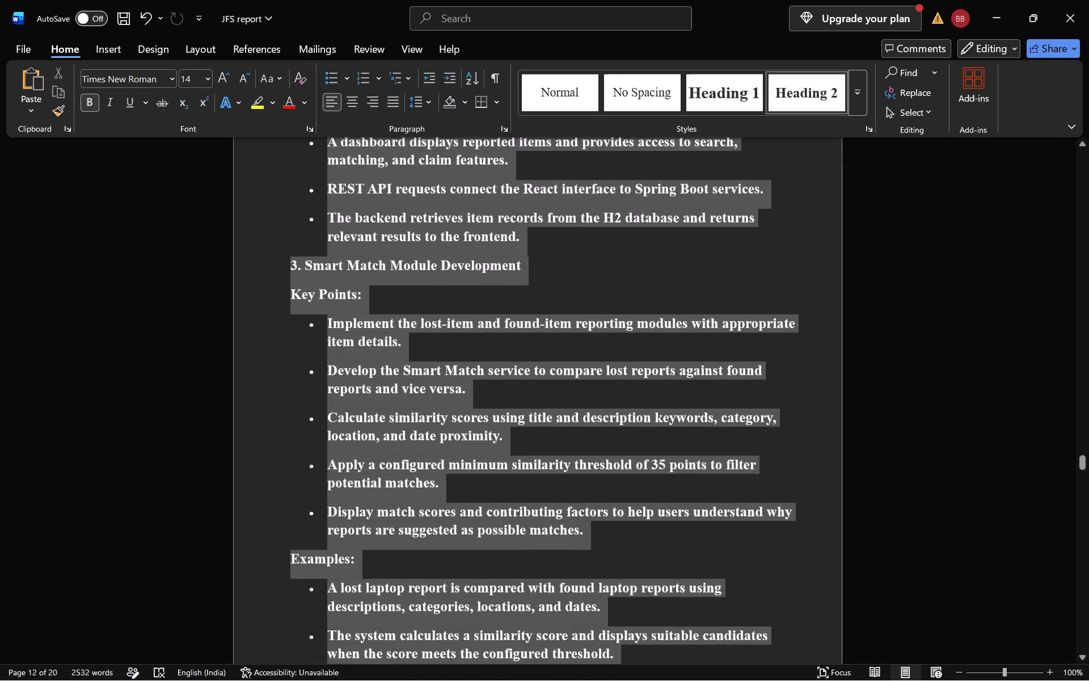
drag(695, 680, 682, 680)
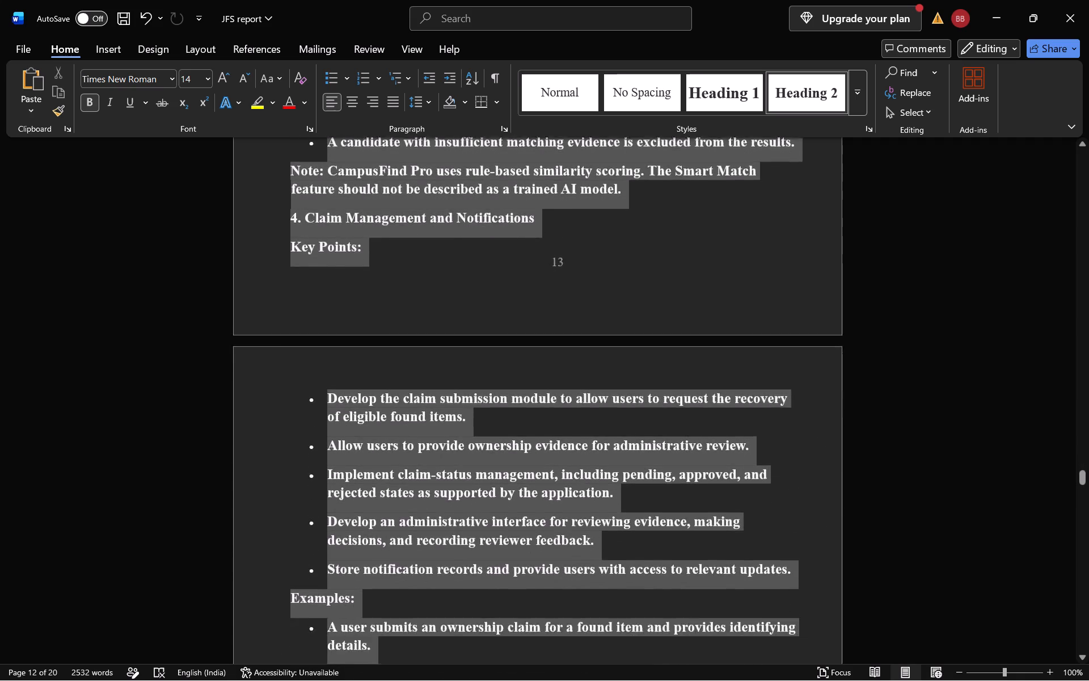
drag(682, 680, 676, 680)
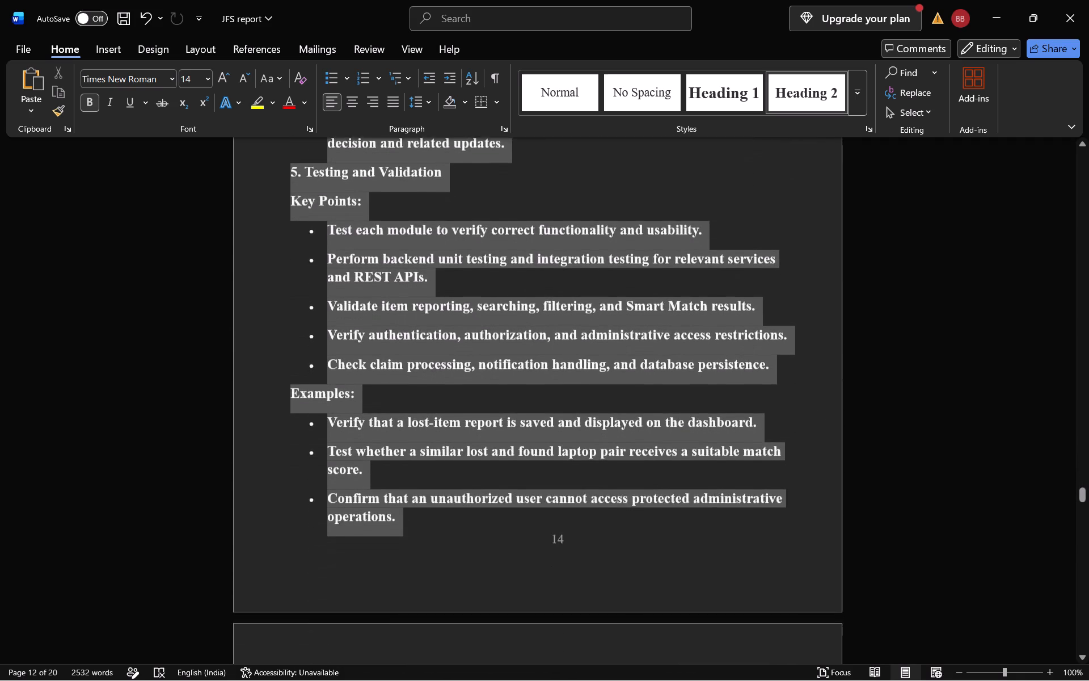
drag(676, 680, 673, 680)
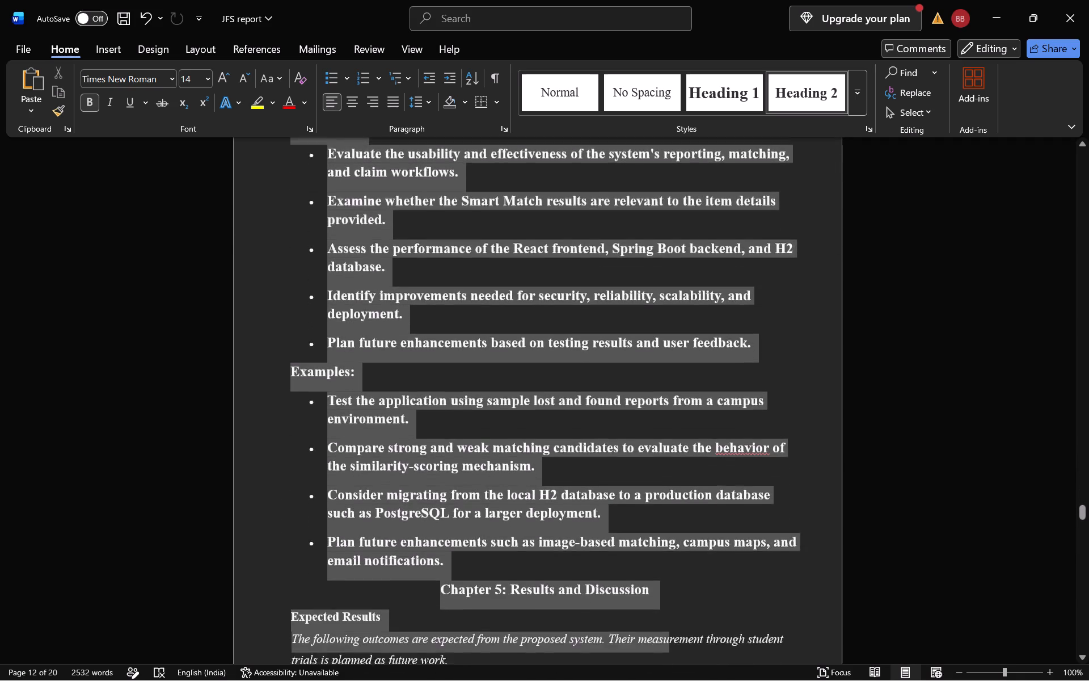
drag(673, 680, 462, 401)
click(96, 104)
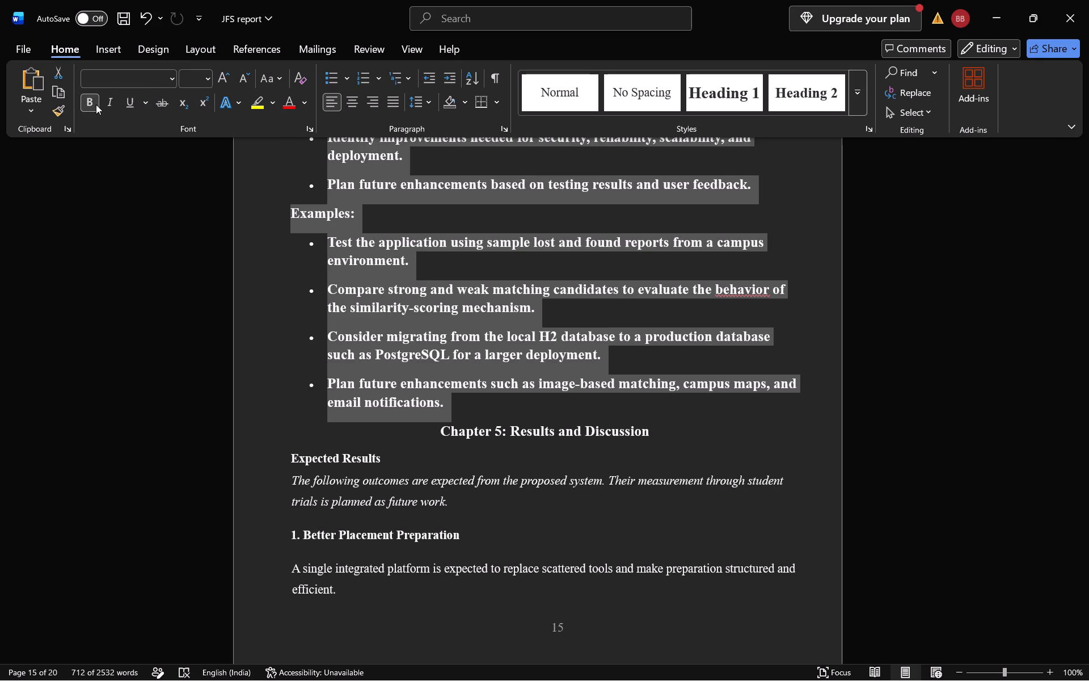
scroll(486, 397, up, 5)
click(333, 326)
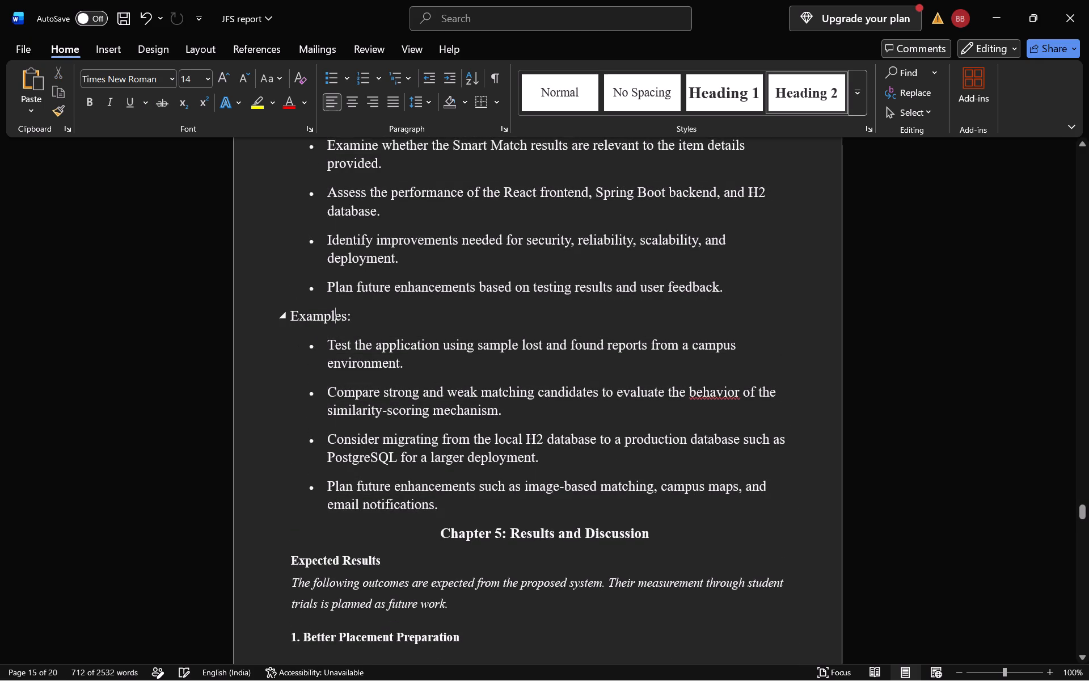
Bold the numbered section titles 2 to 6 and every "Key Points:" and "Examples:" label in Chapter 4, leaving bullets and the note regular.
scroll(314, 342, up, 1)
ctrl+scroll(314, 343, down, 4)
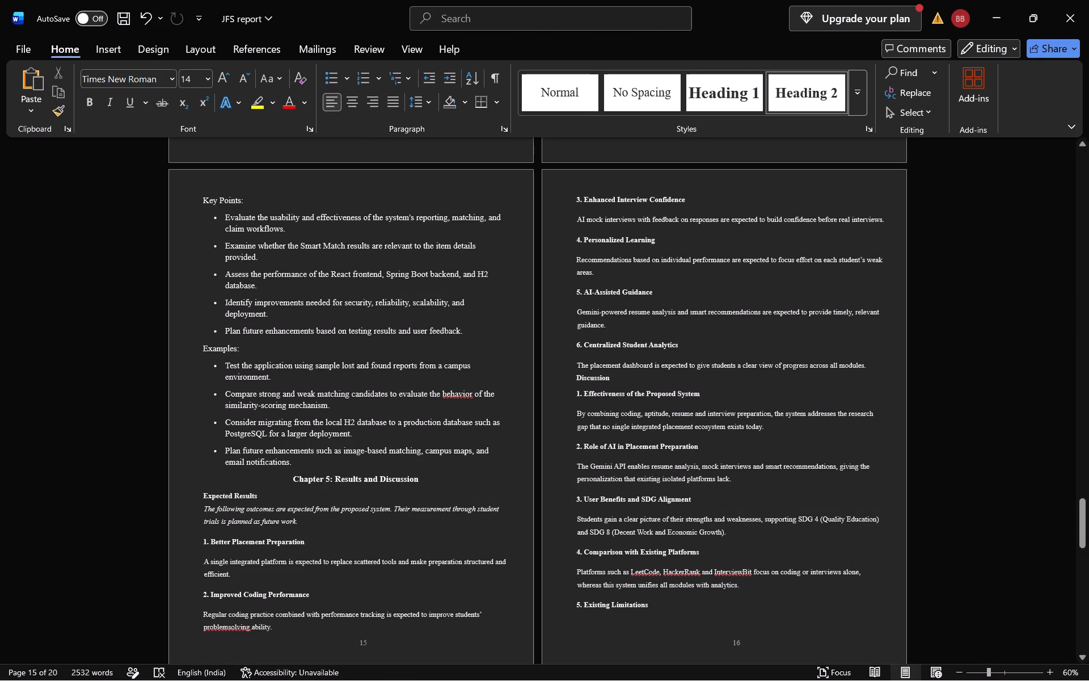
scroll(262, 456, up, 2)
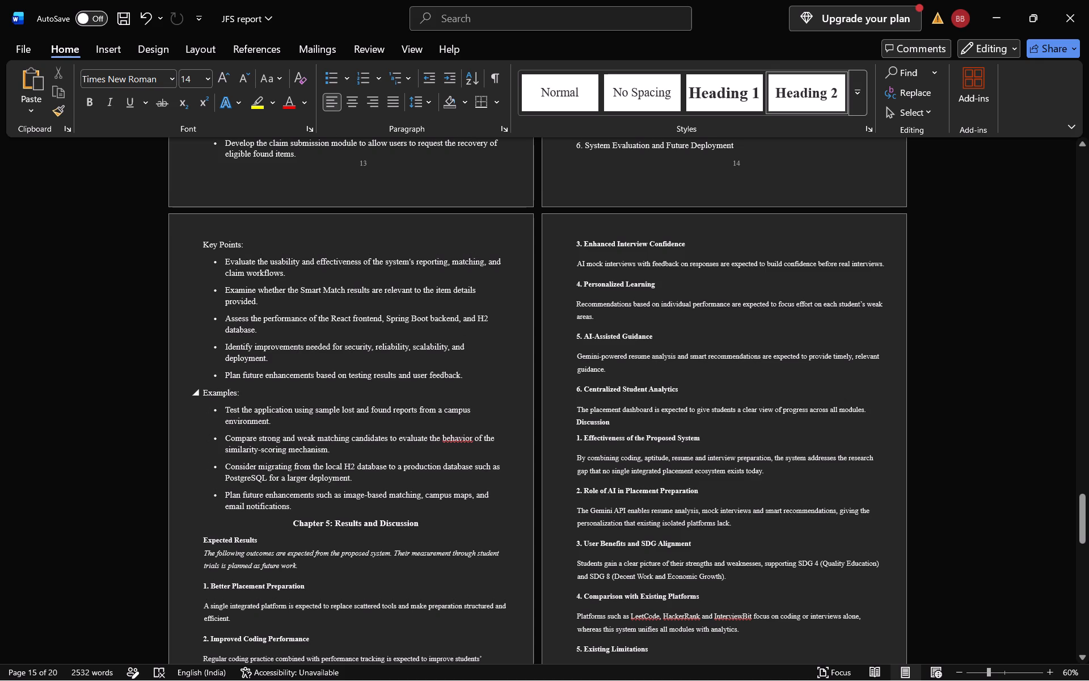
ctrl+click(189, 391)
click(192, 393)
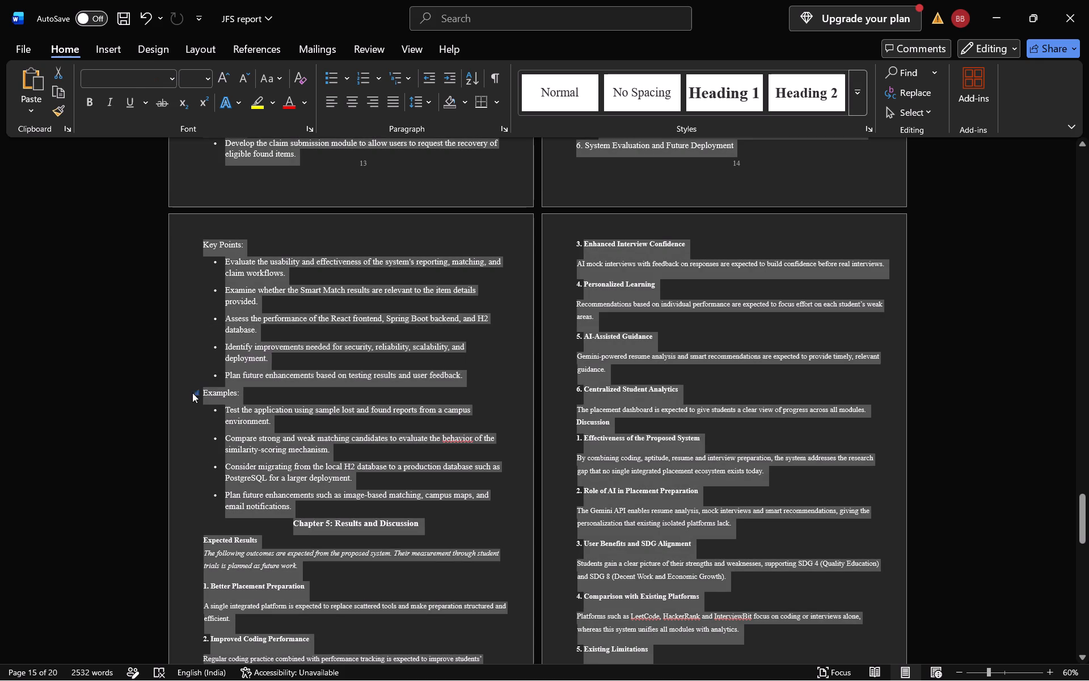
click(186, 396)
ctrl+click(187, 397)
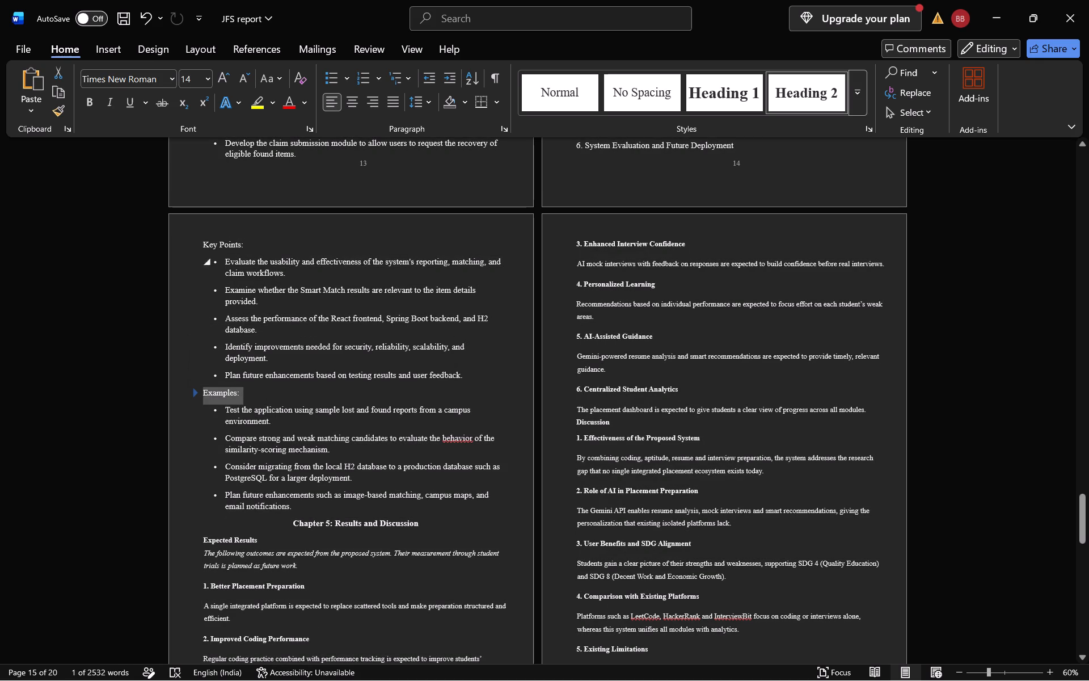
ctrl+click(192, 248)
ctrl+click(187, 249)
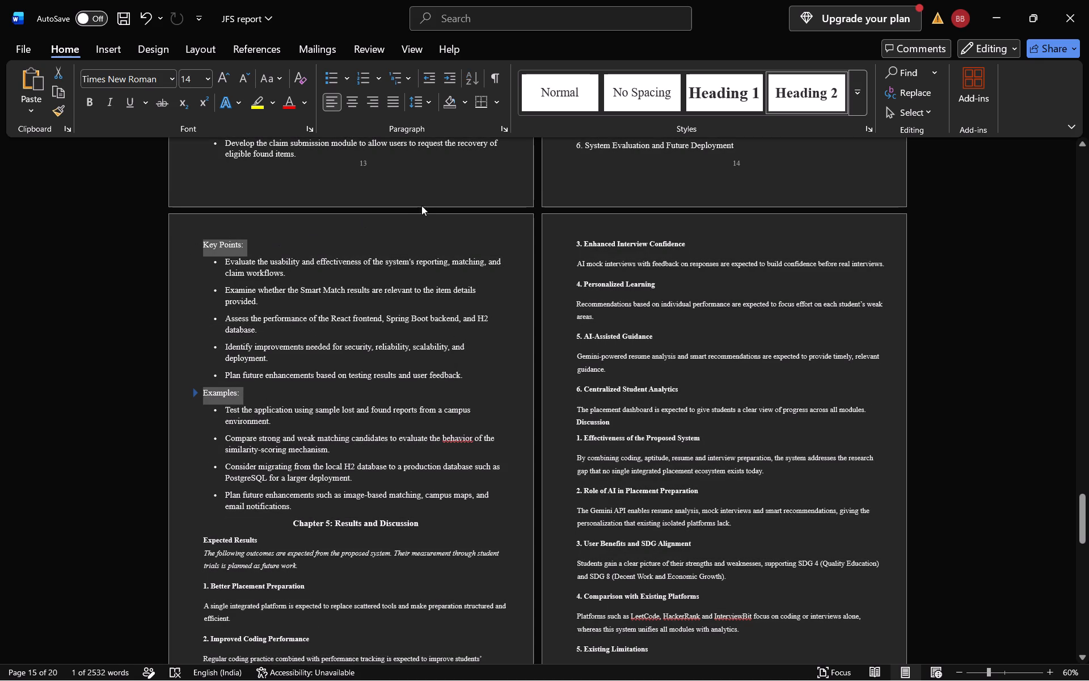
scroll(522, 256, up, 12)
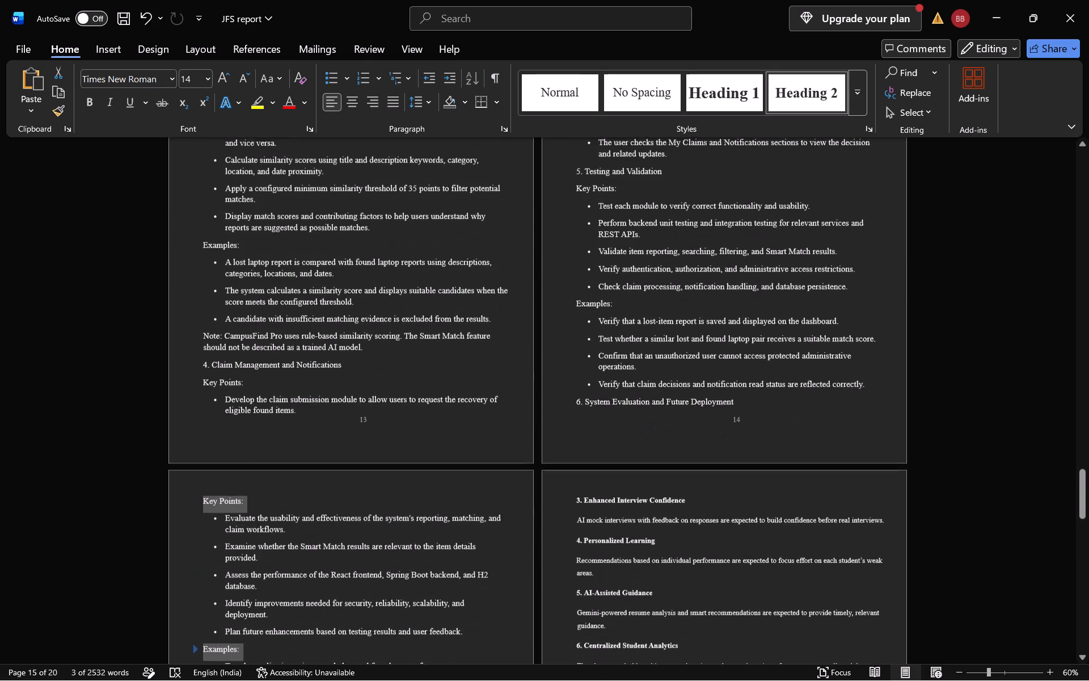
ctrl+click(556, 313)
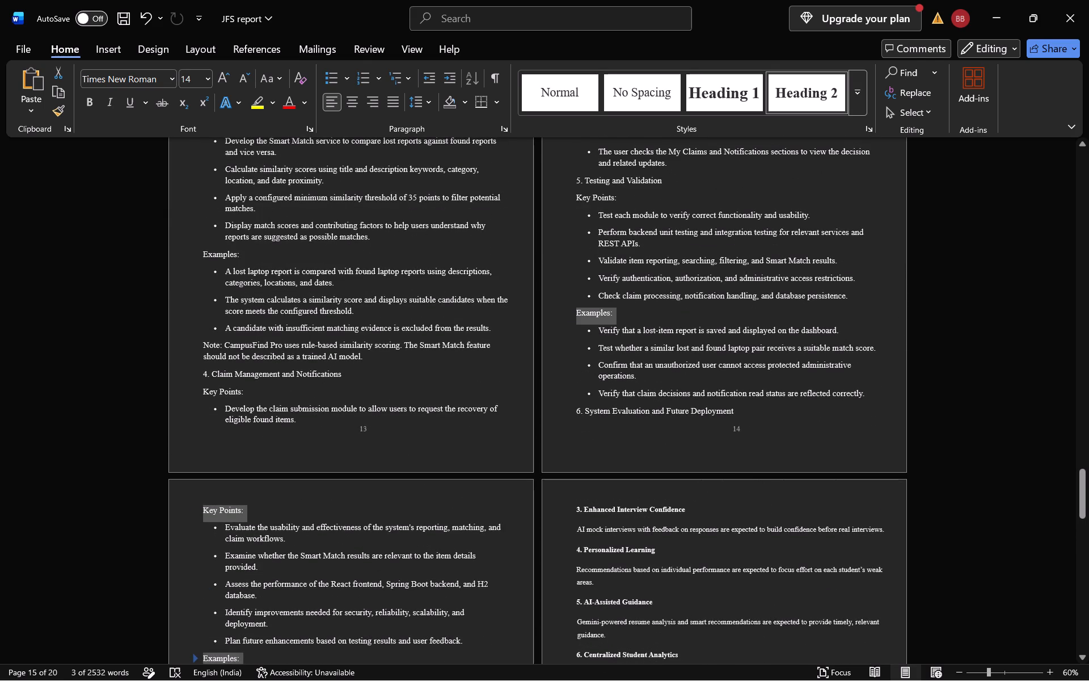
ctrl+click(557, 201)
ctrl+click(556, 184)
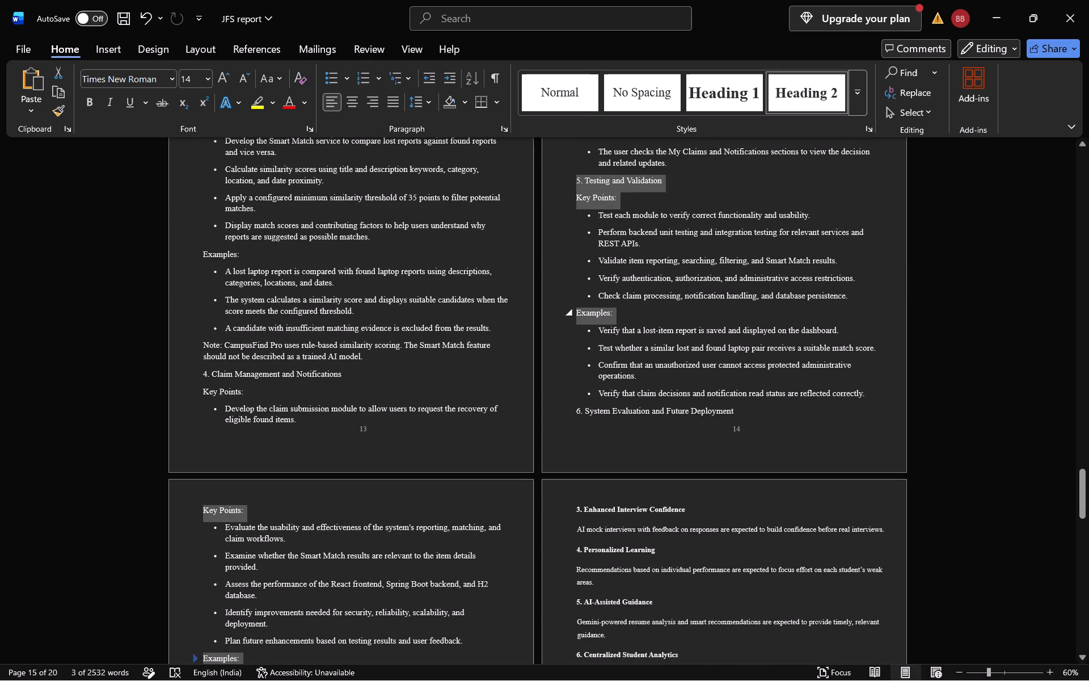
ctrl+click(553, 417)
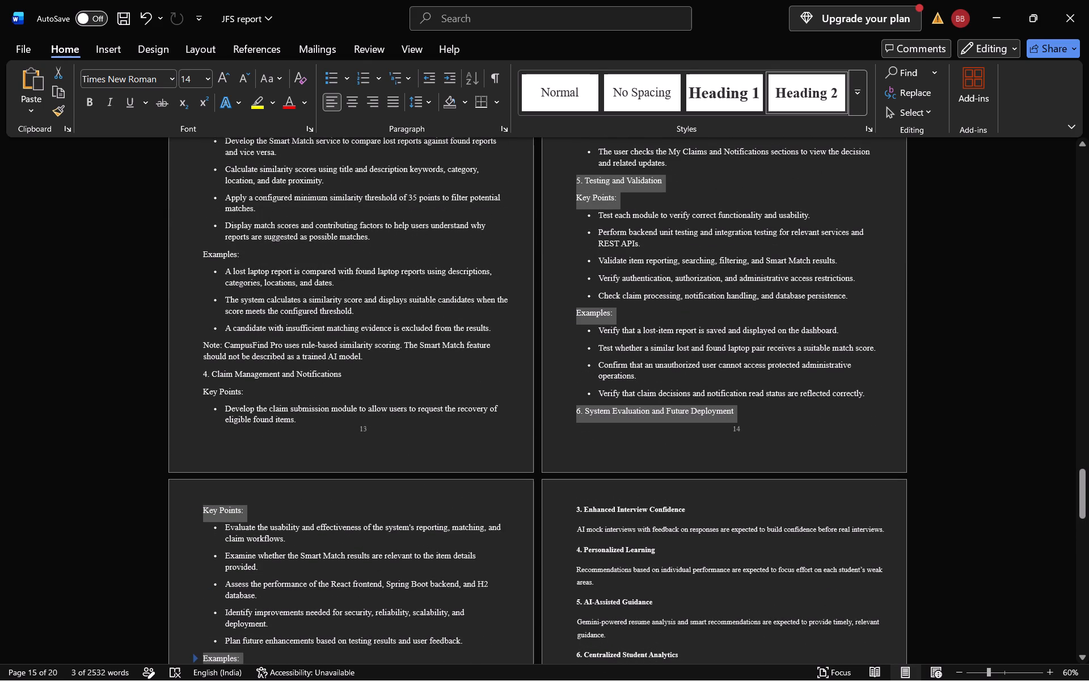
ctrl+click(188, 388)
ctrl+click(184, 375)
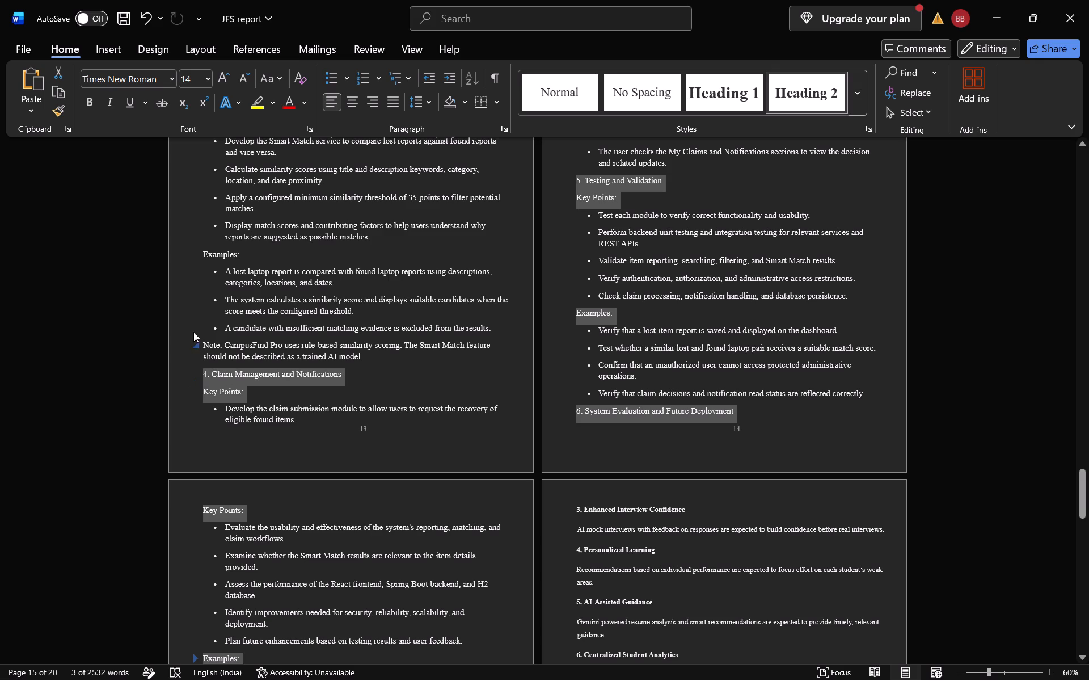
ctrl+click(179, 257)
scroll(373, 286, up, 4)
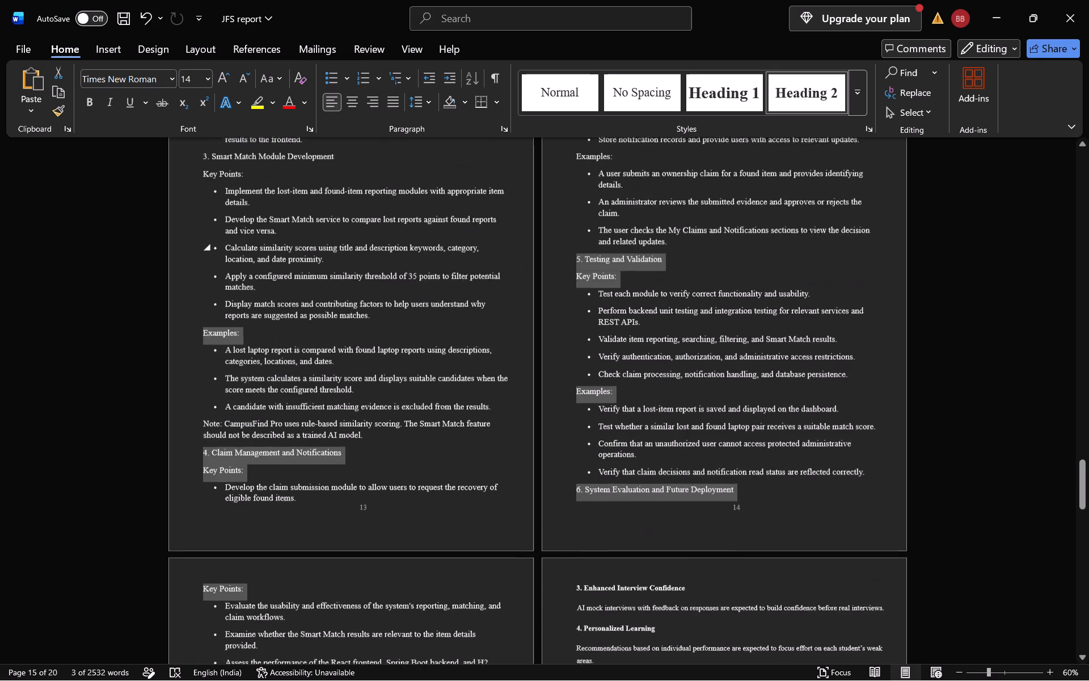
scroll(374, 286, up, 5)
ctrl+click(550, 280)
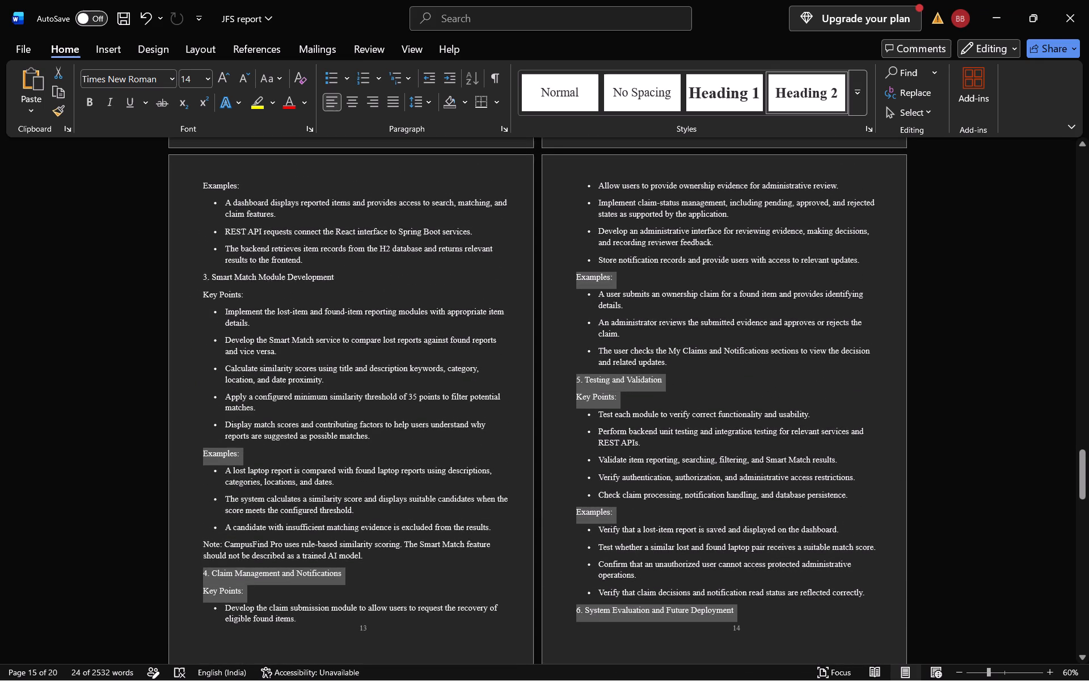
ctrl+click(181, 296)
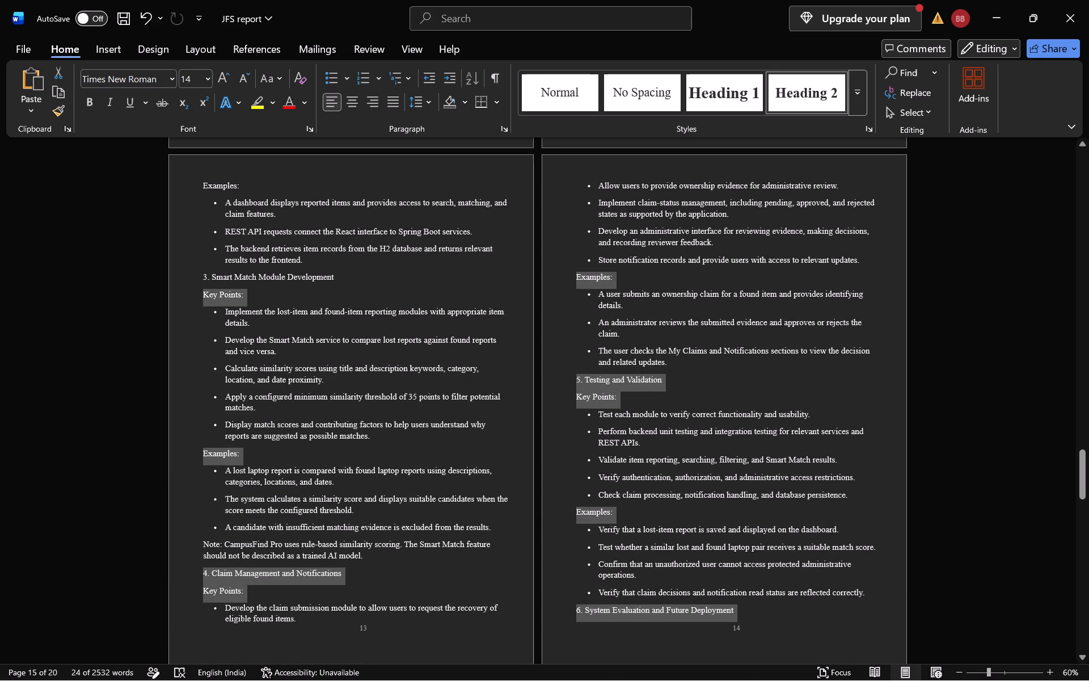
ctrl+click(181, 188)
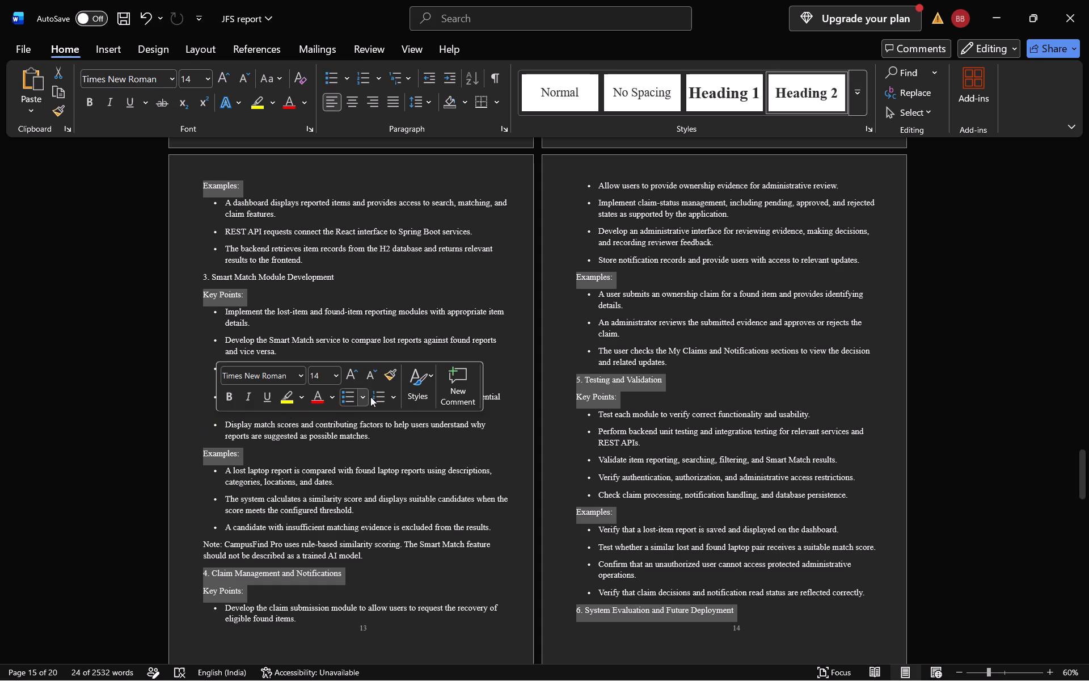
scroll(476, 356, up, 10)
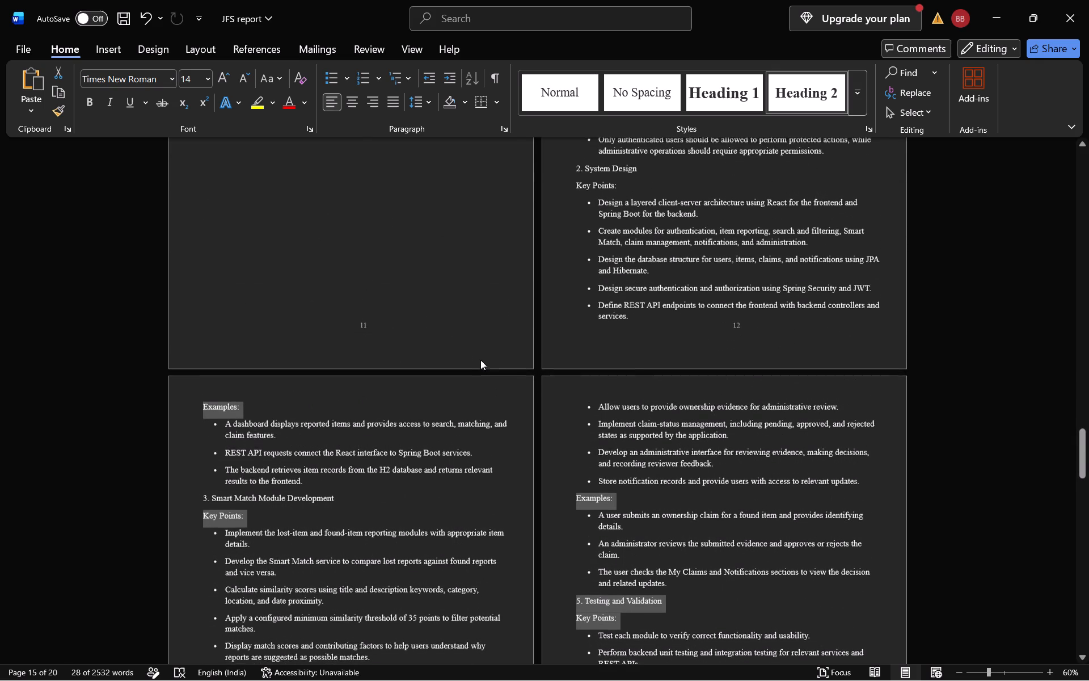
scroll(480, 360, up, 4)
ctrl+click(180, 590)
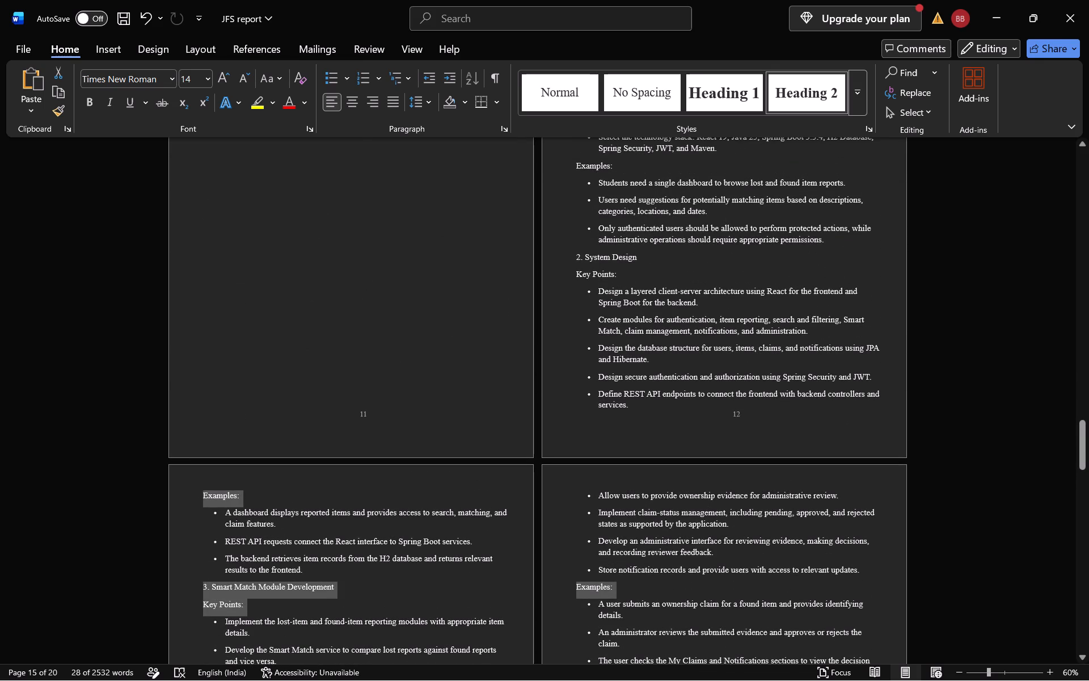
ctrl+click(556, 258)
ctrl+click(554, 275)
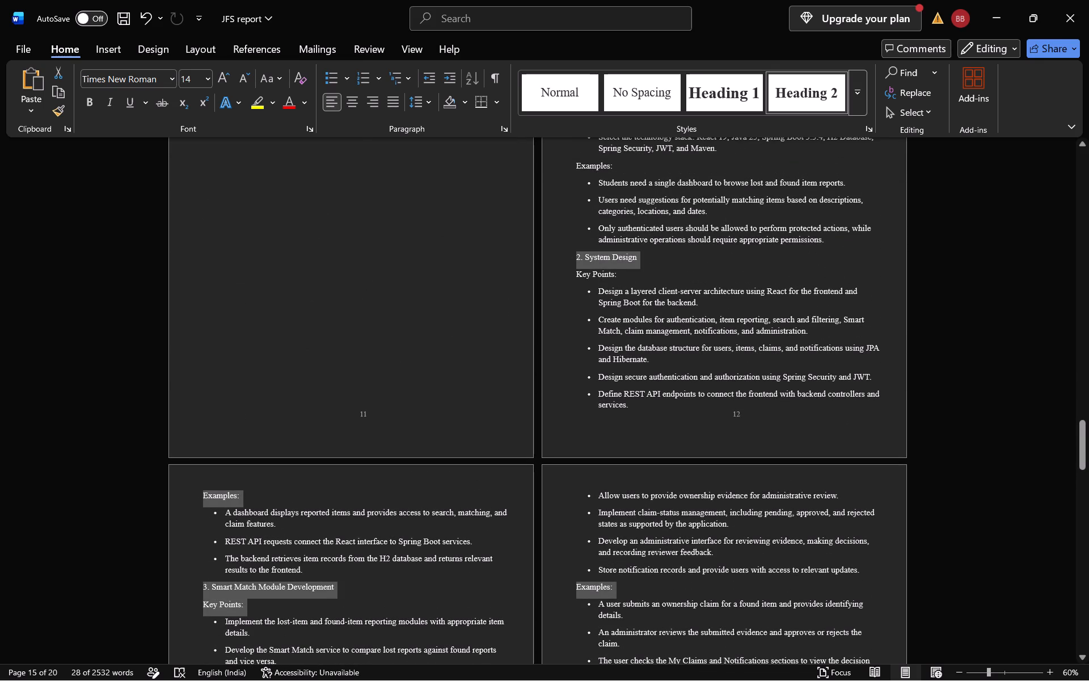
scroll(563, 384, up, 6)
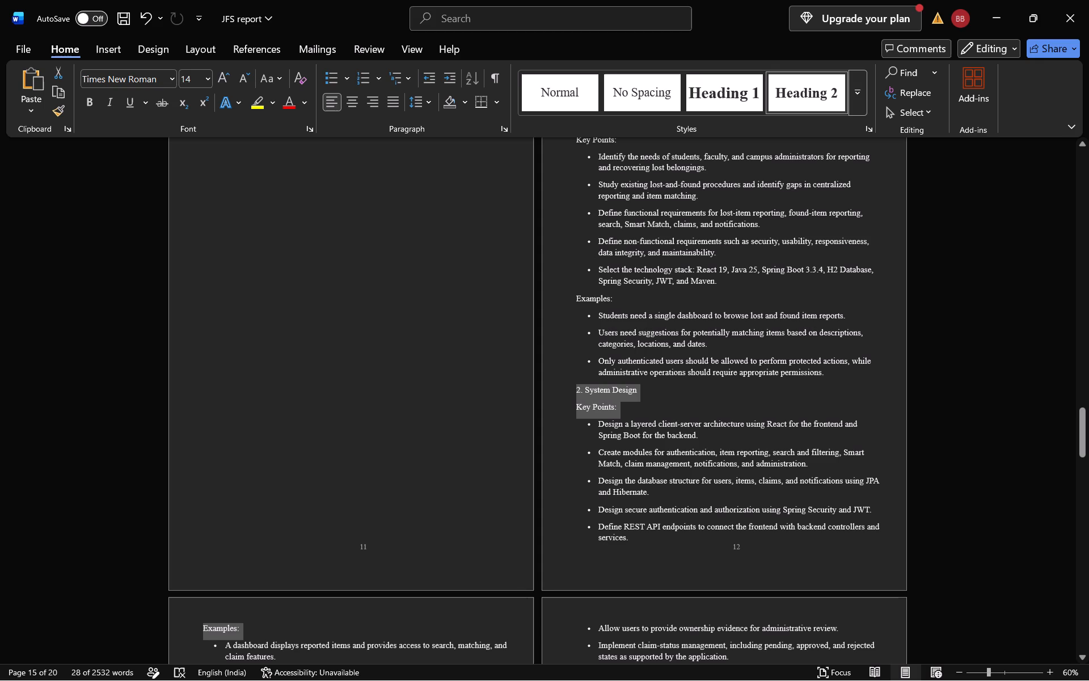
ctrl+click(556, 300)
scroll(565, 254, up, 5)
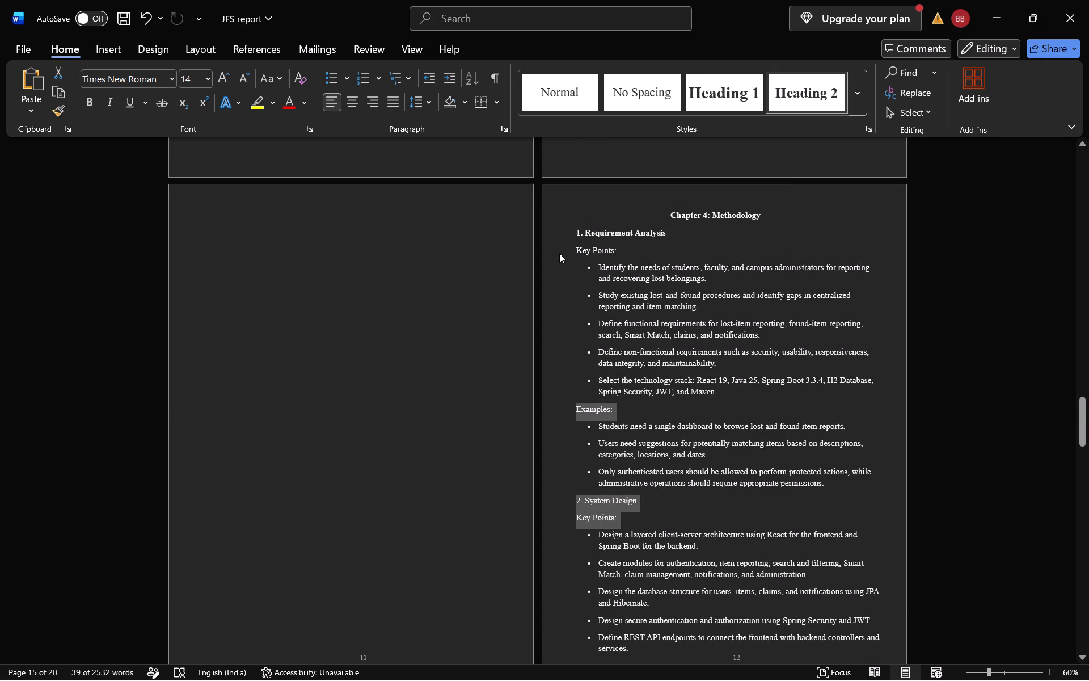
ctrl+click(559, 253)
click(89, 103)
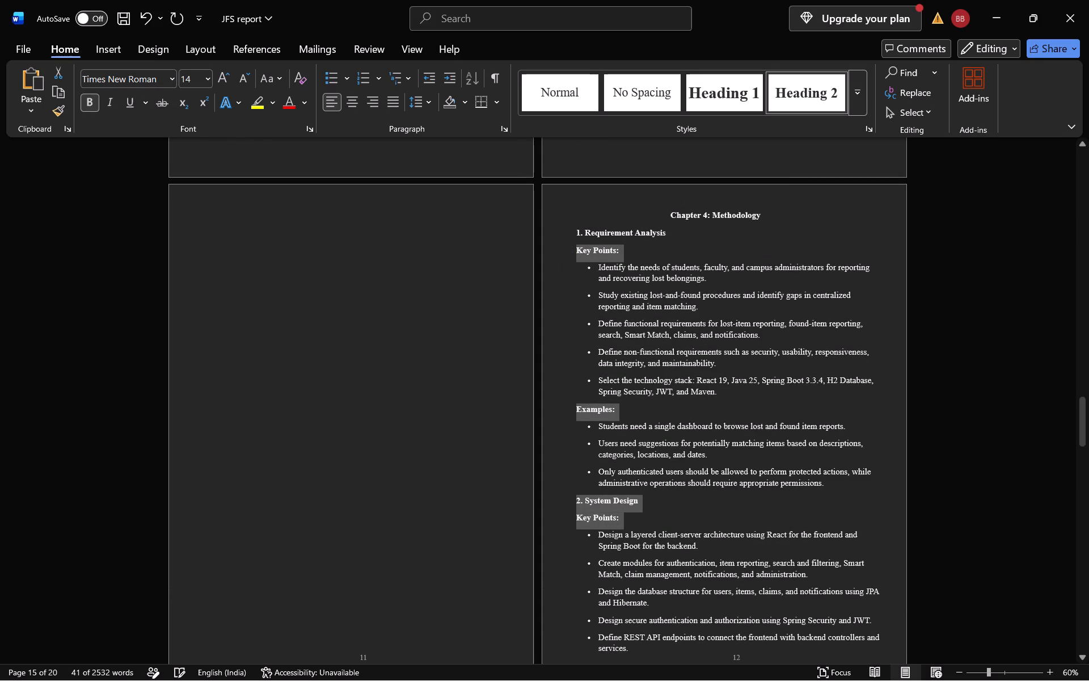
click(310, 334)
Delete the blank page between the Fig. 3.2: System workflow caption and the Chapter 4: Methodology heading.
scroll(705, 516, down, 6)
scroll(704, 507, up, 4)
ctrl+scroll(724, 389, up, 5)
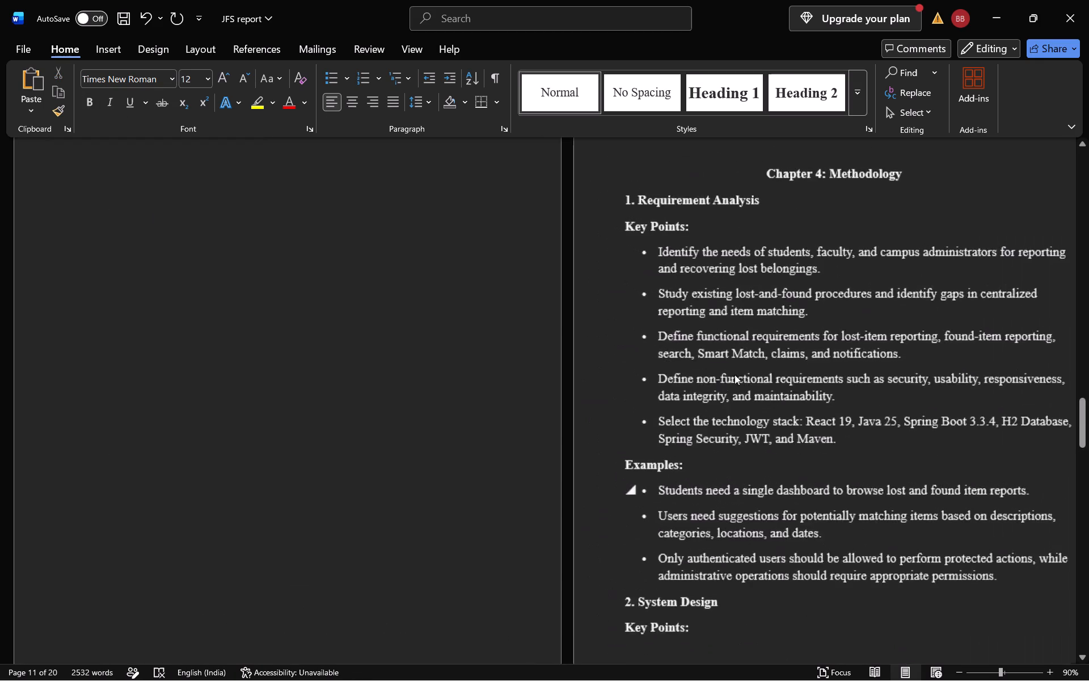
scroll(464, 264, up, 16)
scroll(482, 300, down, 4)
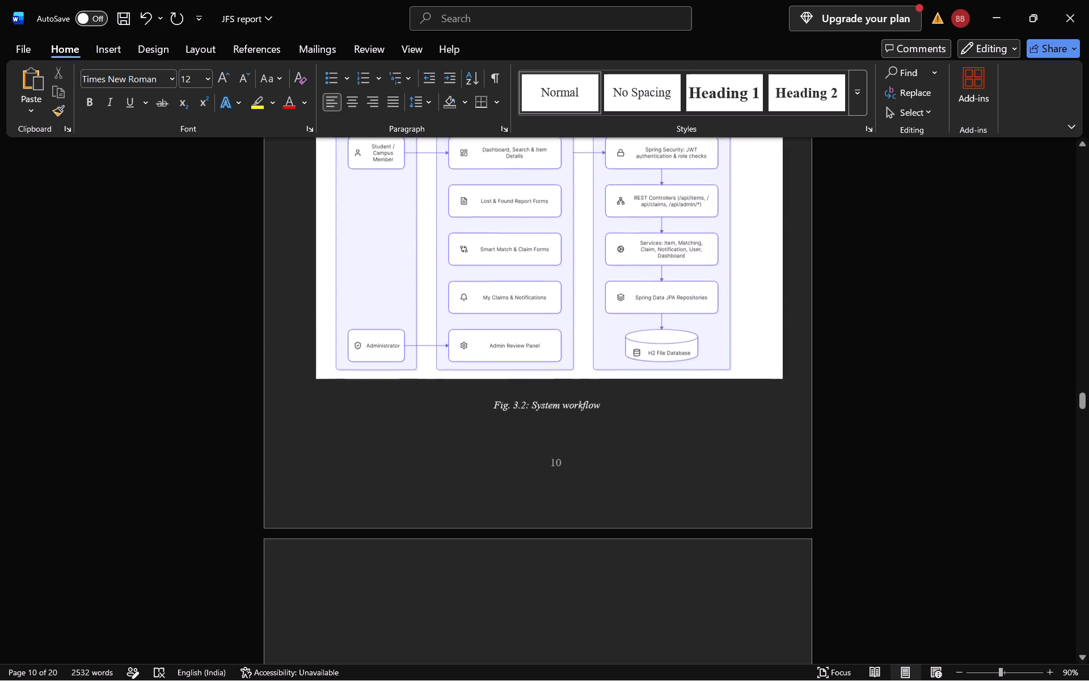
scroll(496, 292, down, 20)
scroll(496, 292, down, 11)
drag(512, 261, 503, 246)
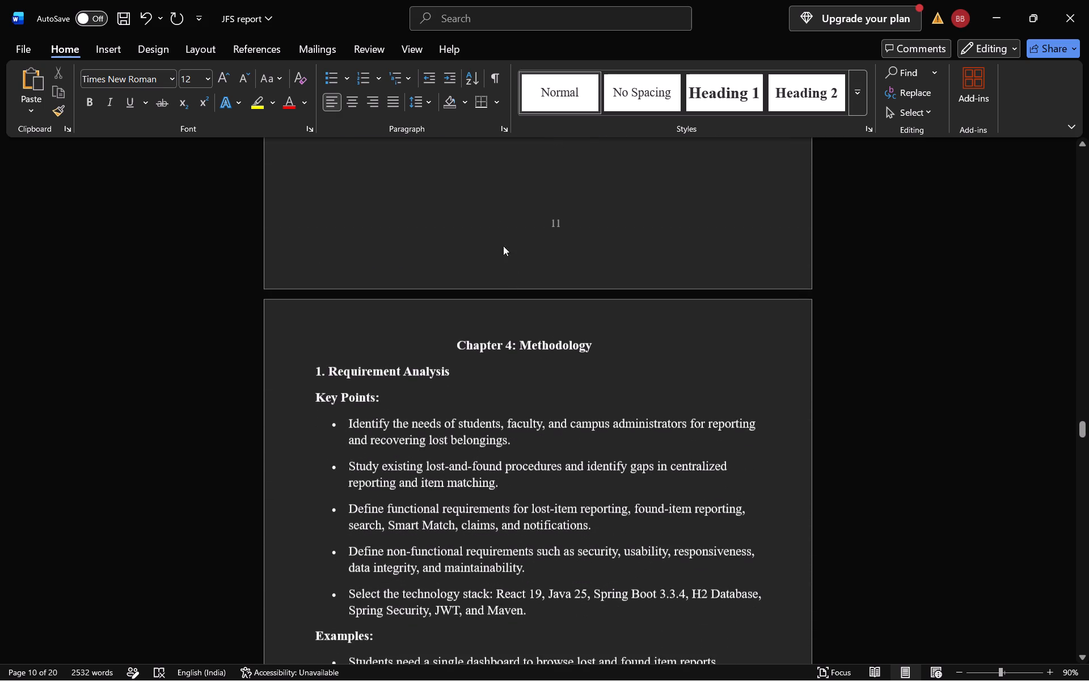
drag(503, 246, 497, 78)
click(474, 525)
click(457, 492)
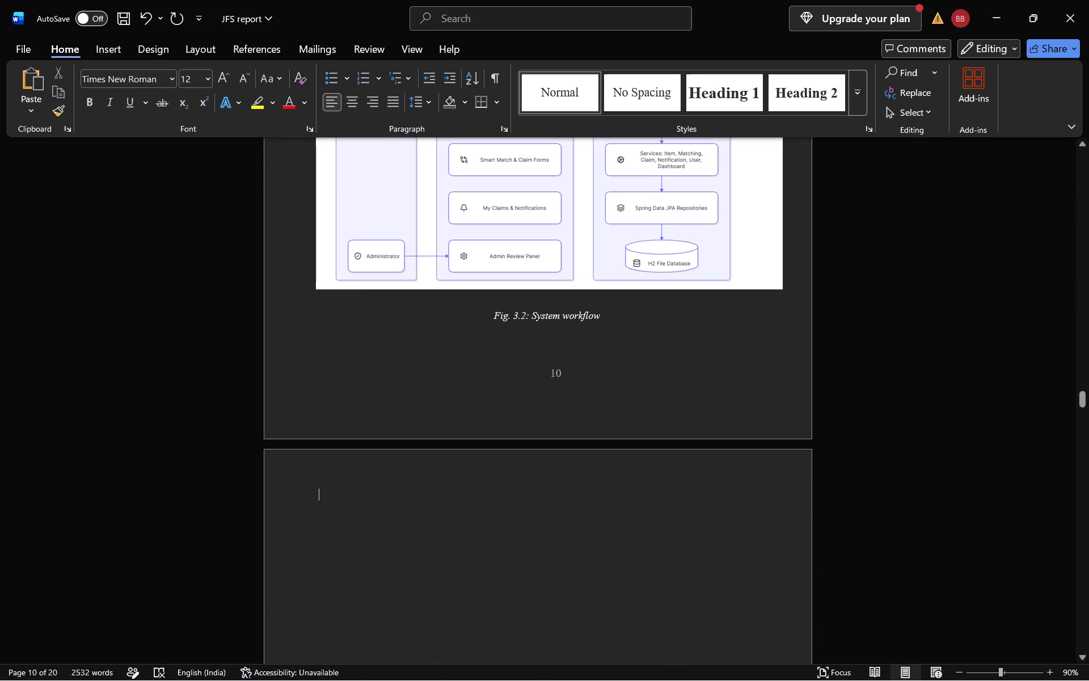
key(BackSpace)
key(BackSpace)
key(BackSpace)
key(BackSpace)
key(BackSpace)
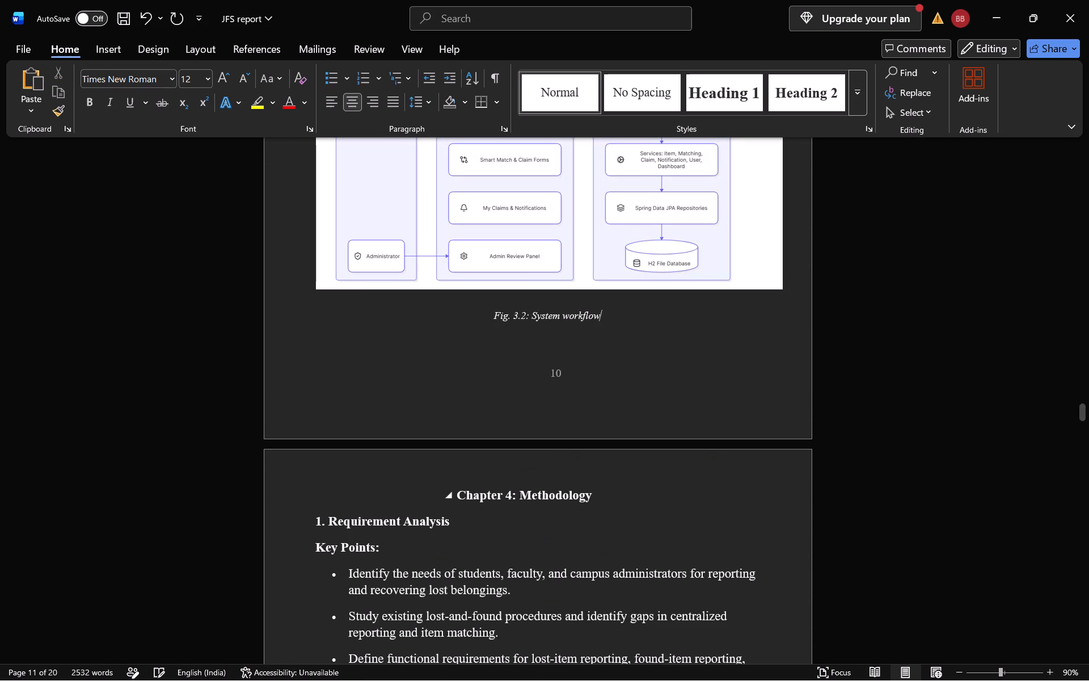
scroll(441, 549, down, 5)
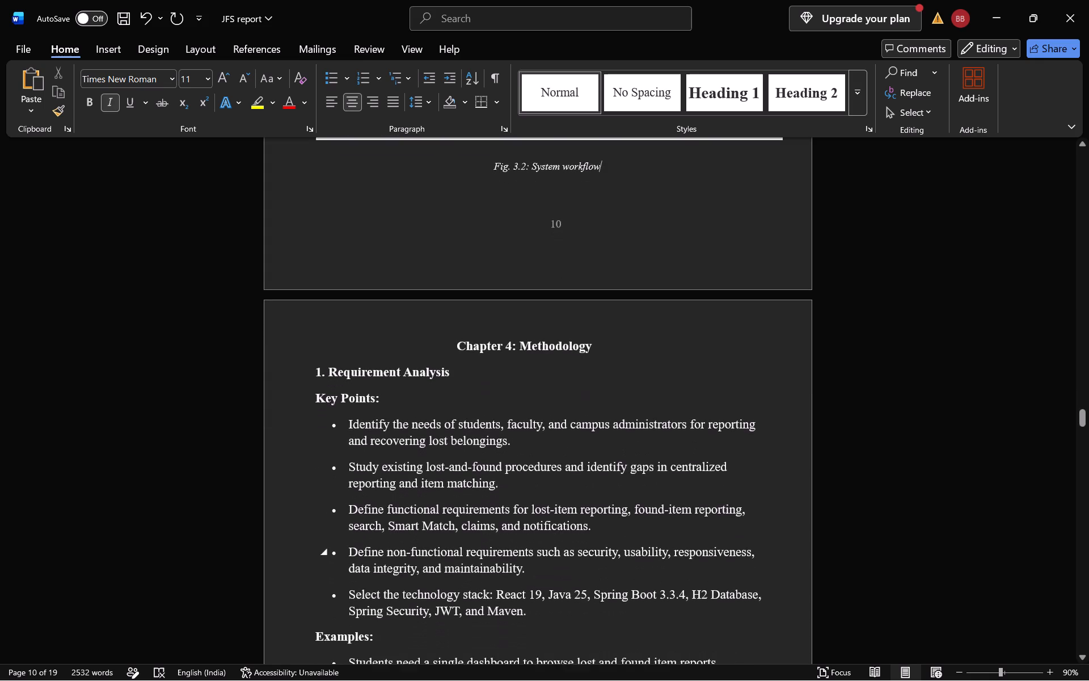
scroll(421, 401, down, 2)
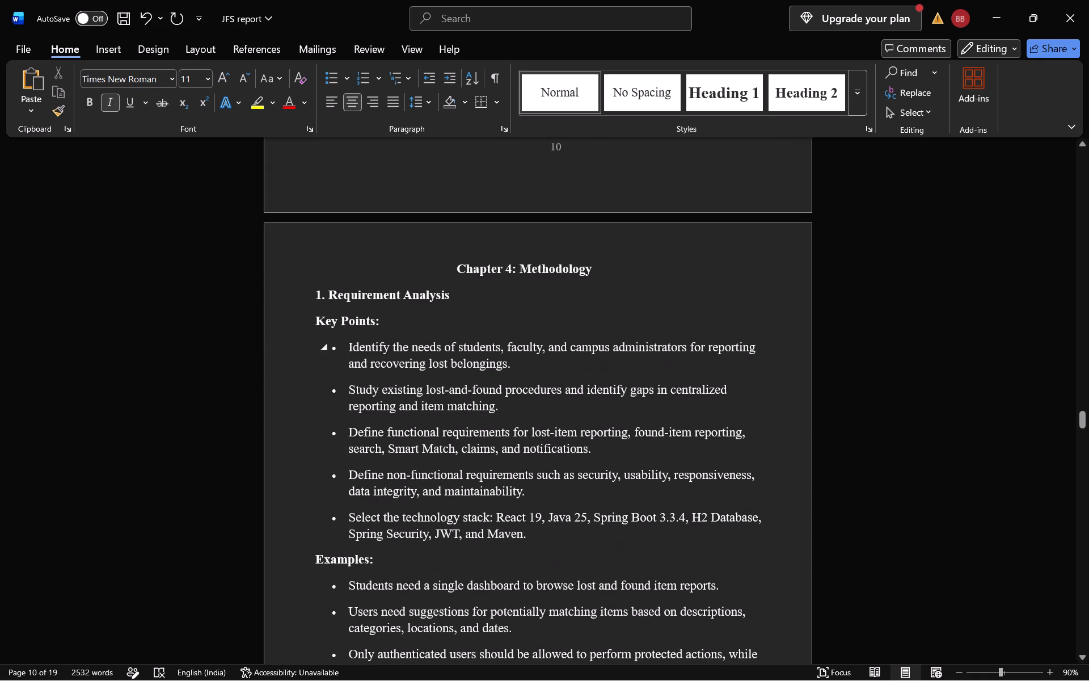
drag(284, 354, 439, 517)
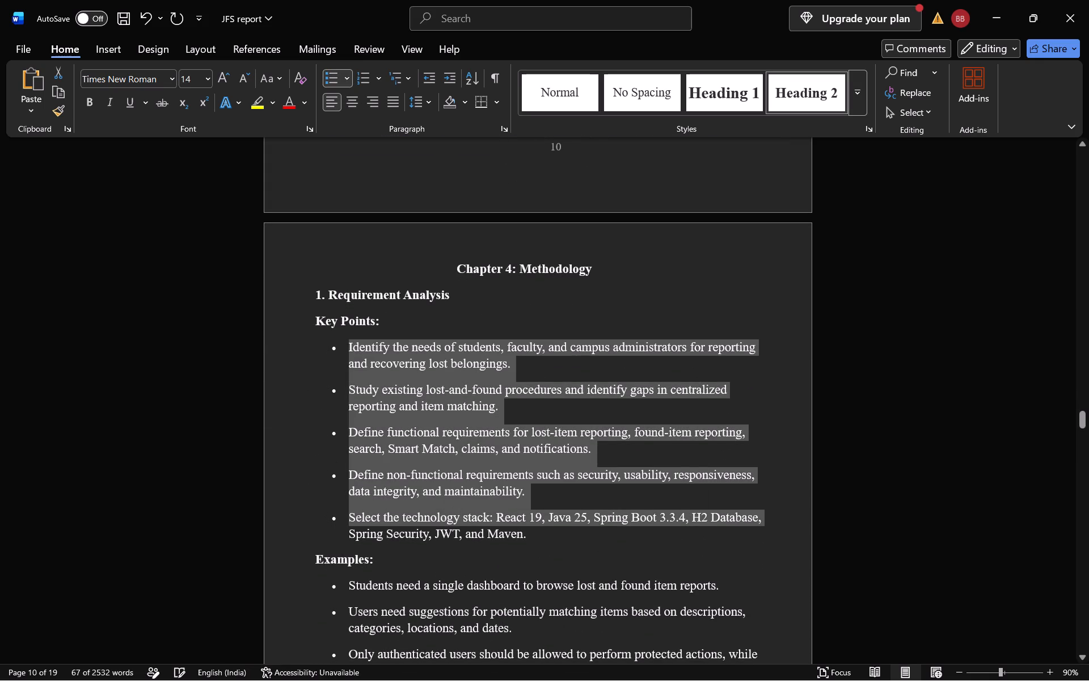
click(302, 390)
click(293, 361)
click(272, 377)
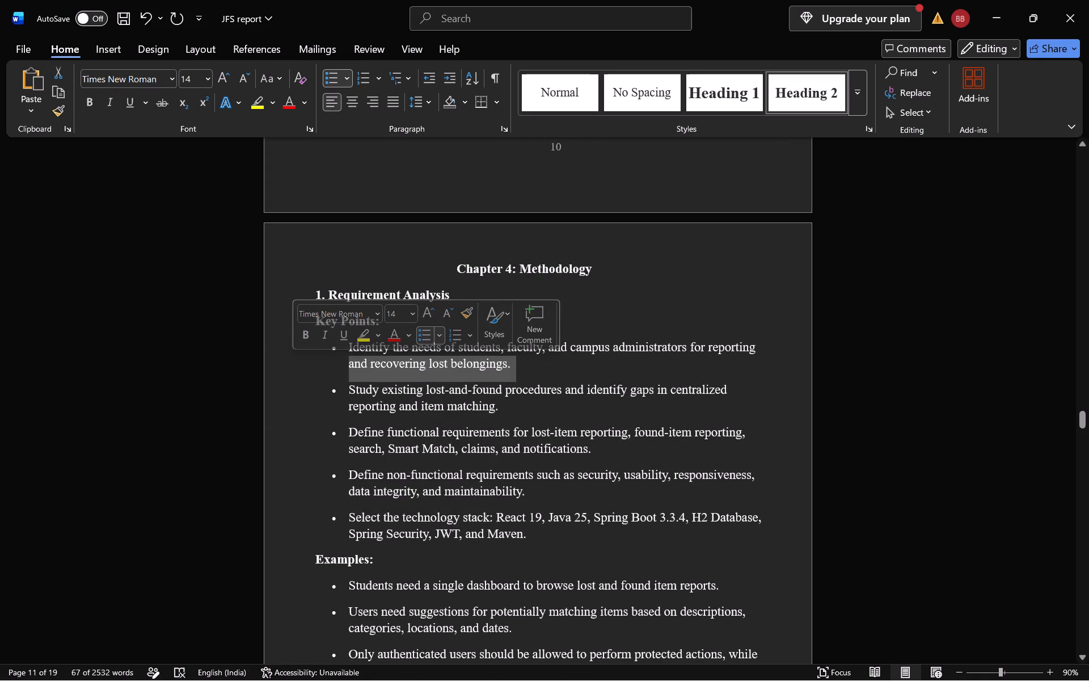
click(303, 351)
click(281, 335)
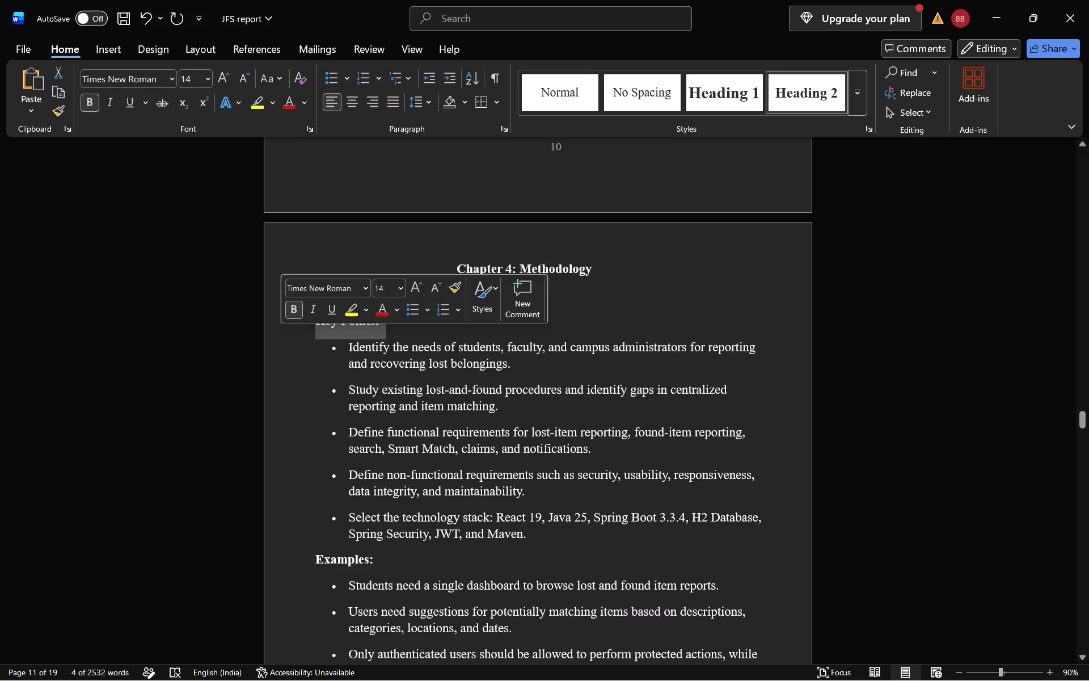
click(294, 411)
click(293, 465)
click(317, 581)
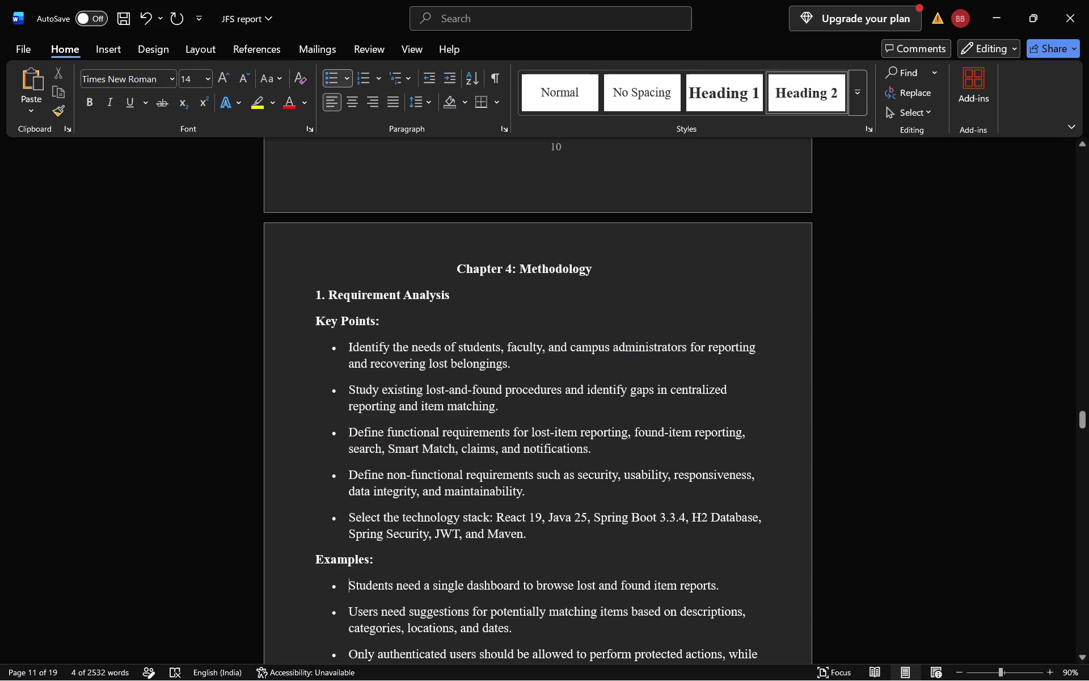
Set the font size to 12 for all Chapter 4 text from the first Requirement Analysis bullet through the last bullet before Chapter 5.
drag(286, 346, 549, 565)
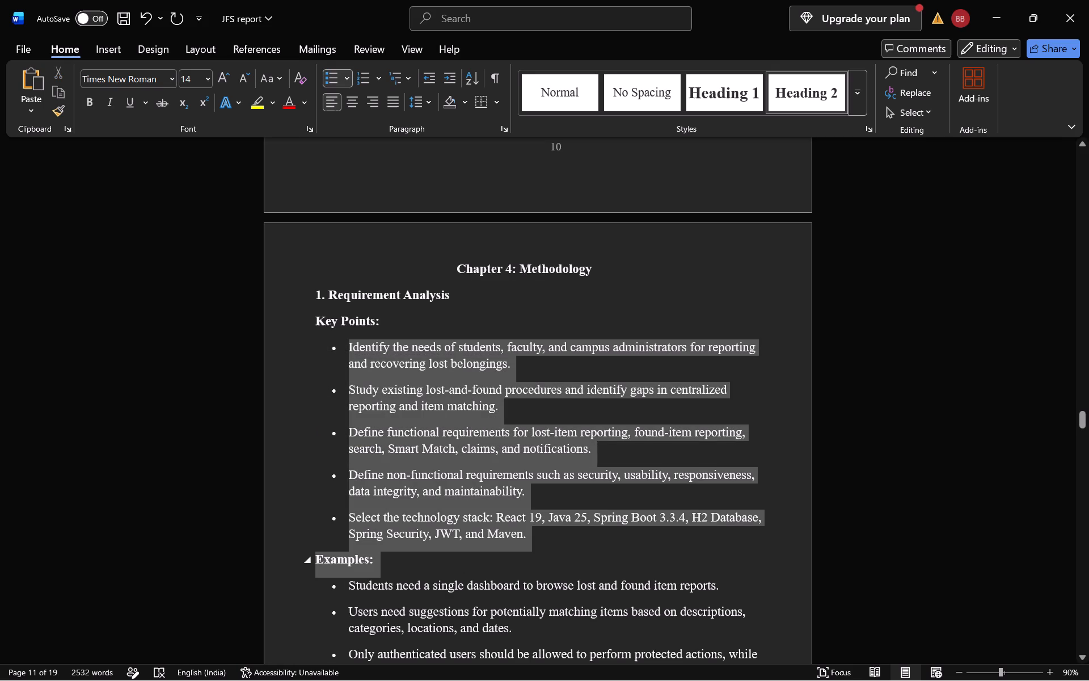
drag(549, 565, 546, 538)
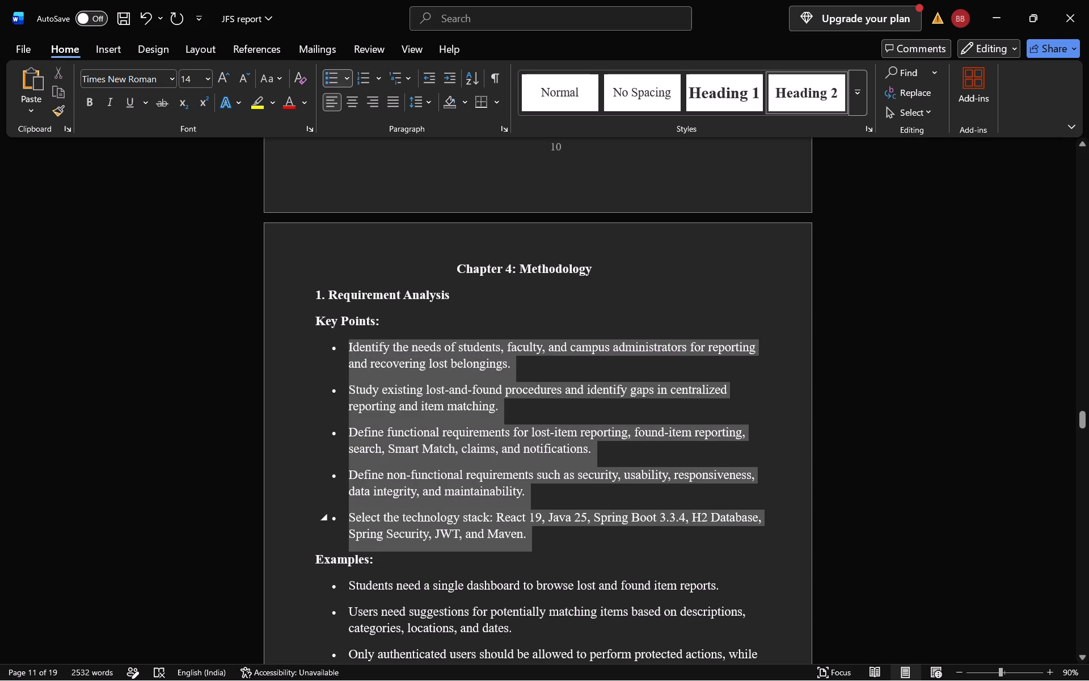
drag(546, 538, 681, 680)
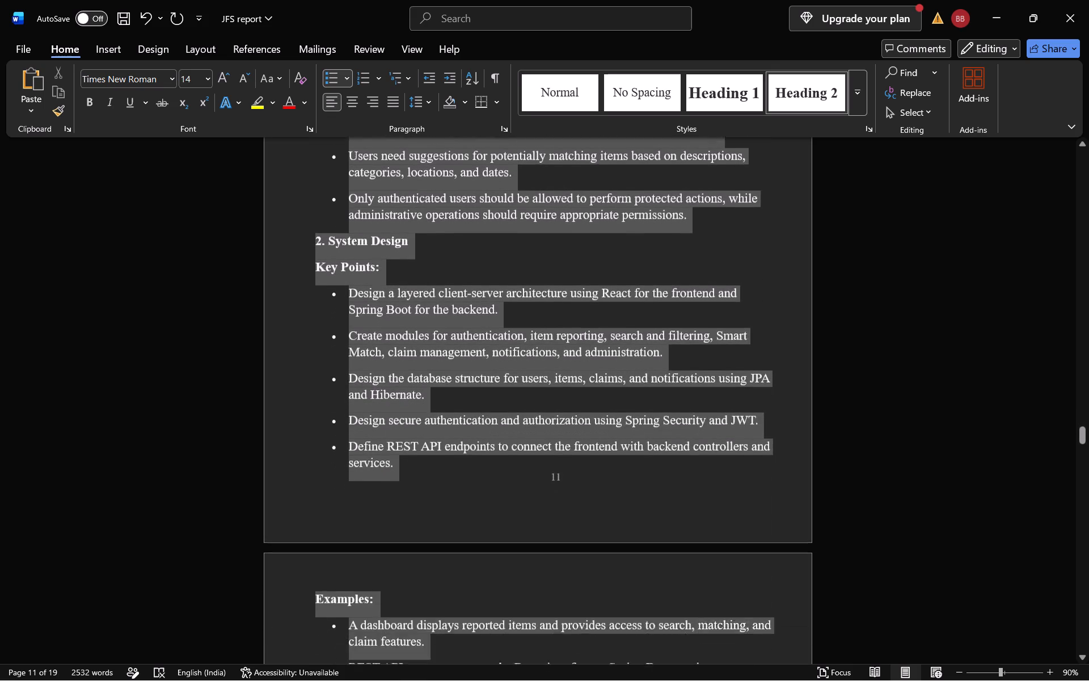
drag(681, 680, 746, 614)
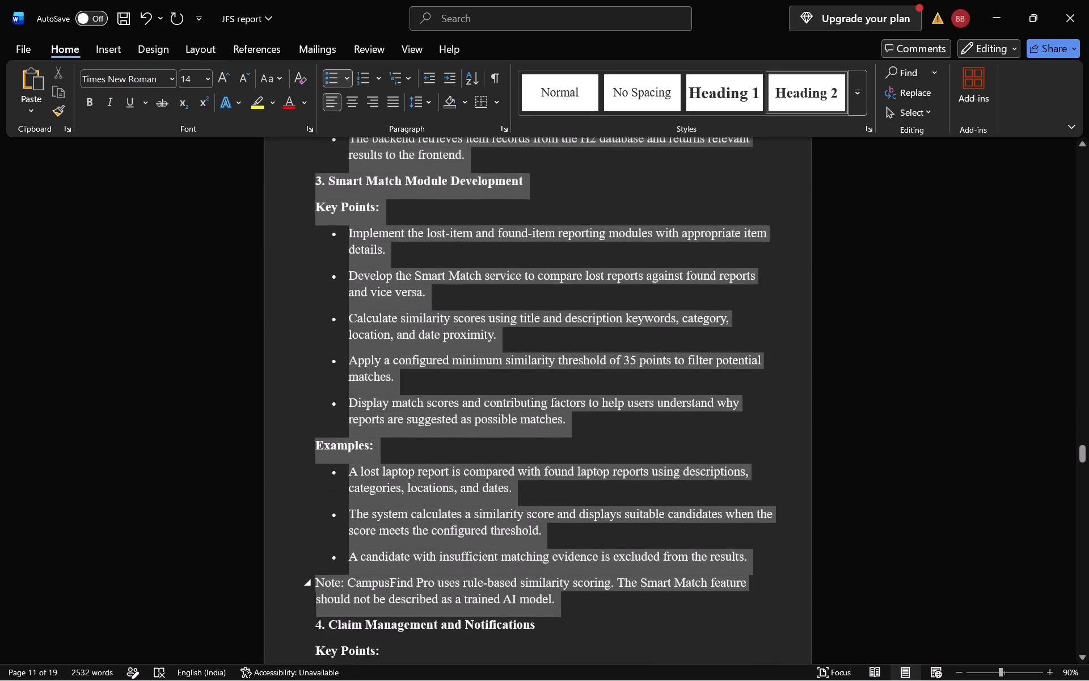
drag(746, 614, 672, 592)
scroll(746, 613, down, 19)
scroll(685, 592, down, 7)
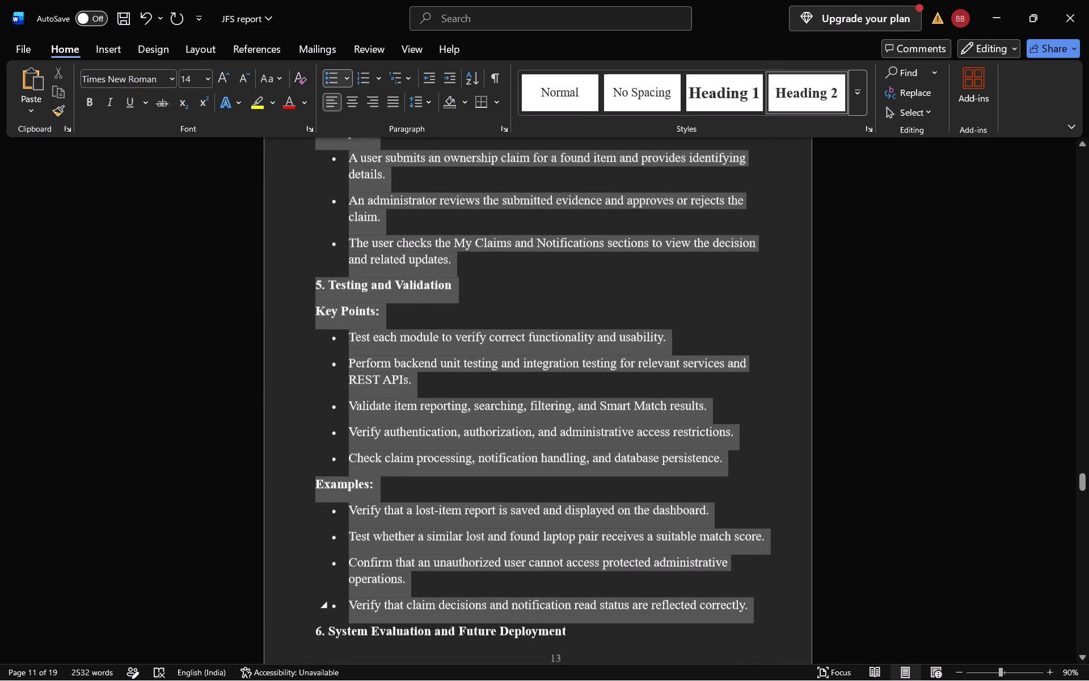
drag(672, 592, 635, 605)
scroll(666, 594, down, 18)
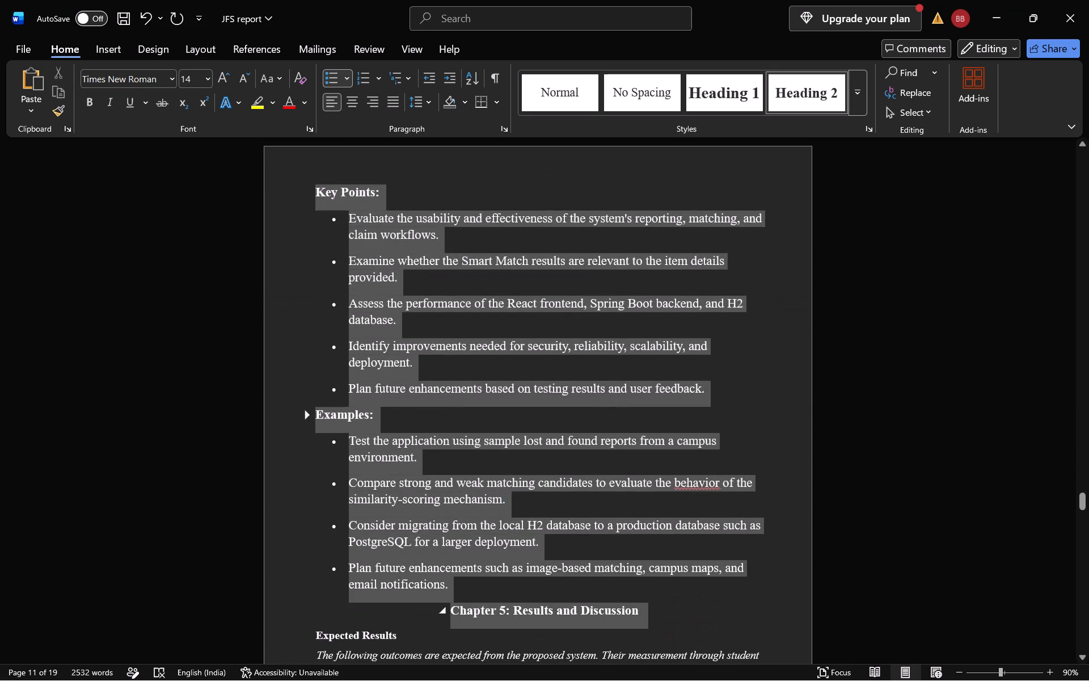
drag(635, 605, 486, 583)
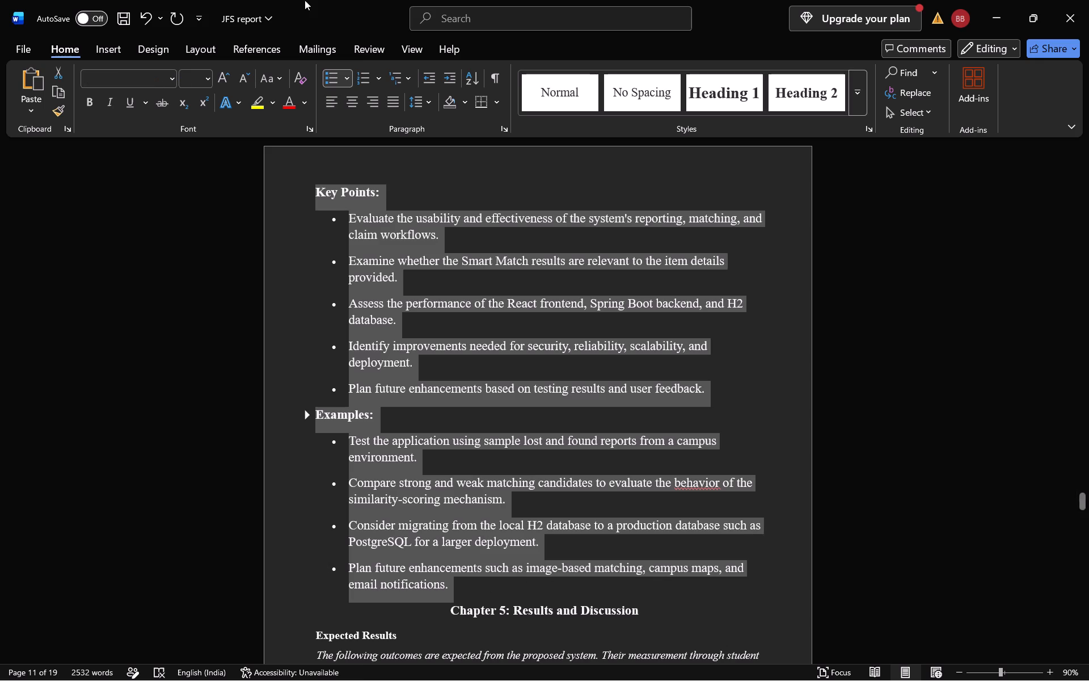
click(206, 77)
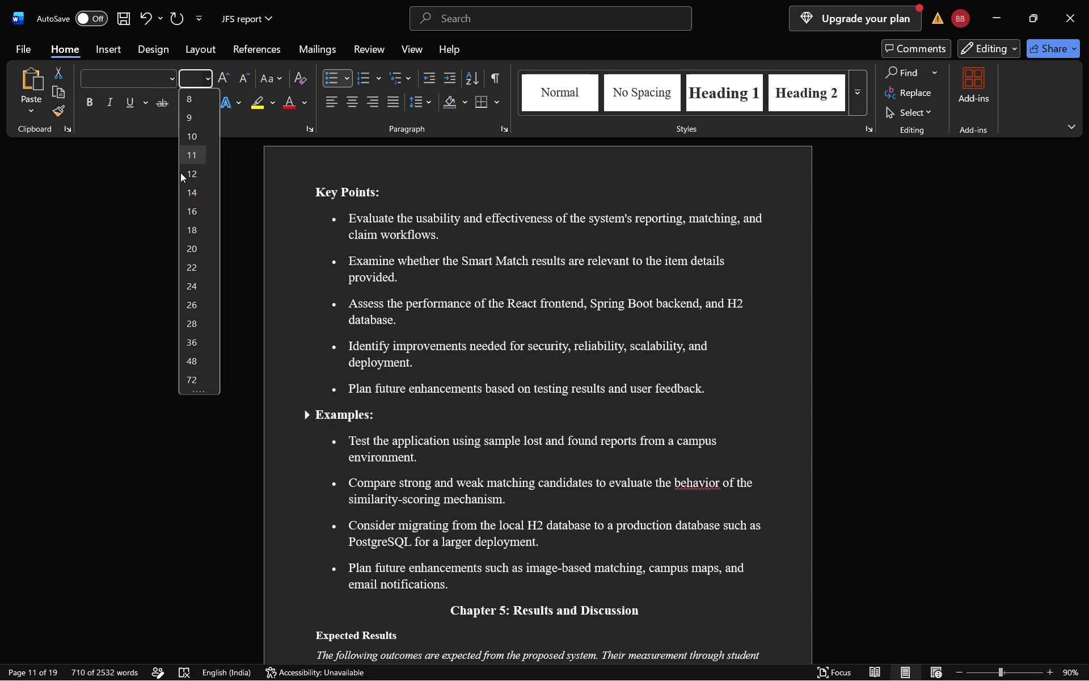
click(188, 172)
Examine in a multi-page view how Chapter 4 flows across its pages and where Chapter 5 begins.
scroll(514, 313, up, 6)
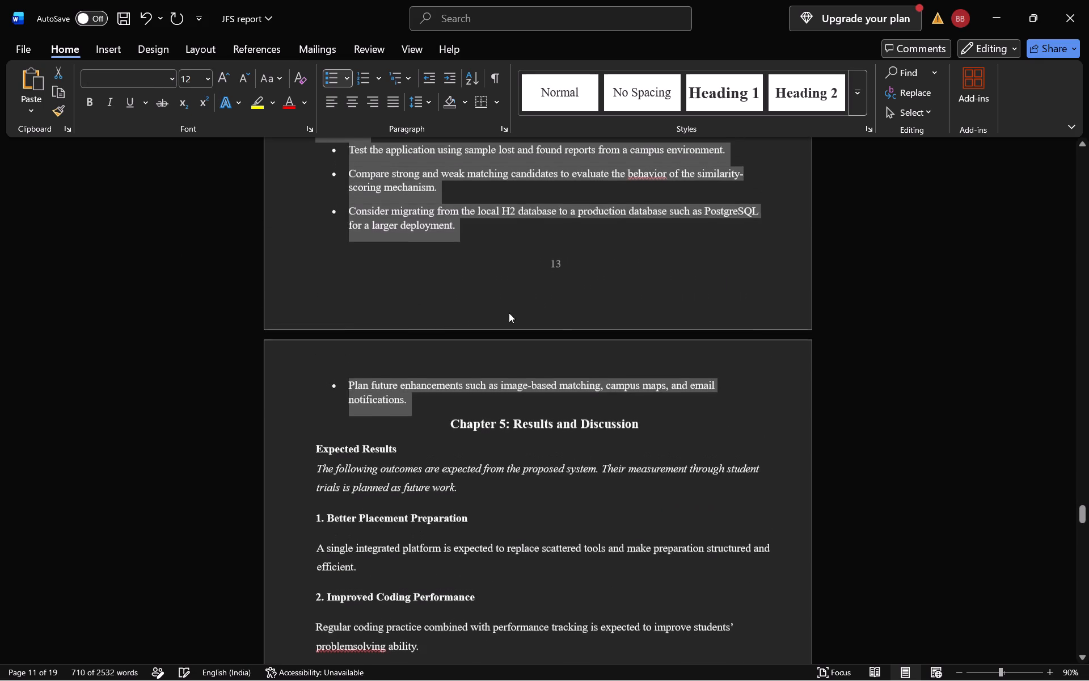
scroll(509, 313, up, 4)
ctrl+scroll(529, 308, down, 5)
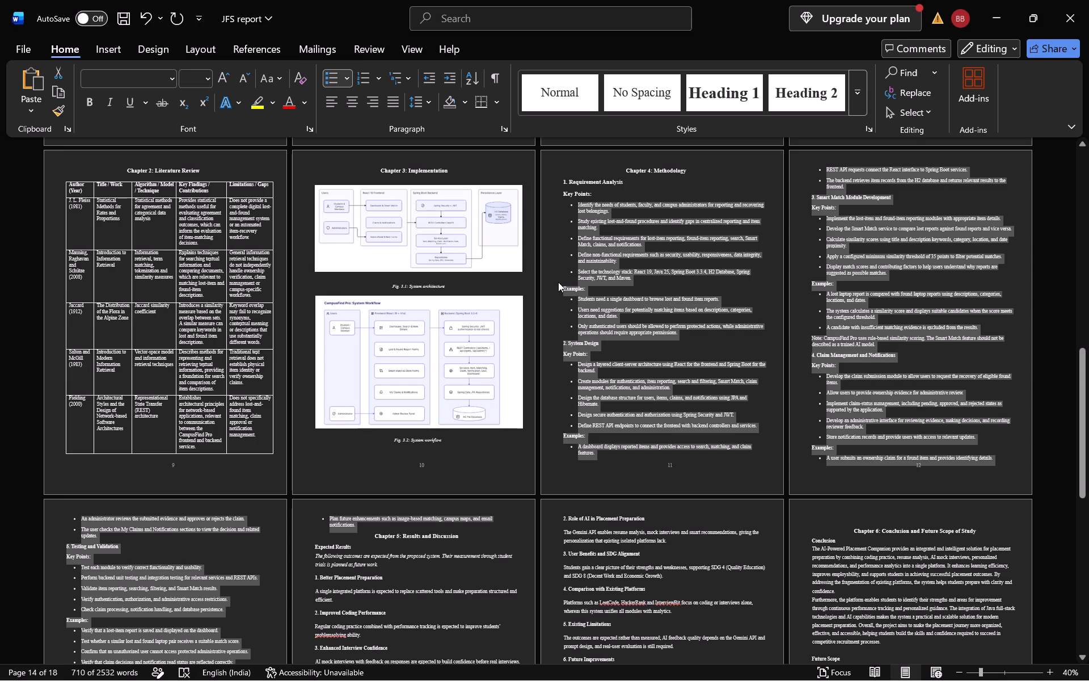
scroll(204, 498, down, 9)
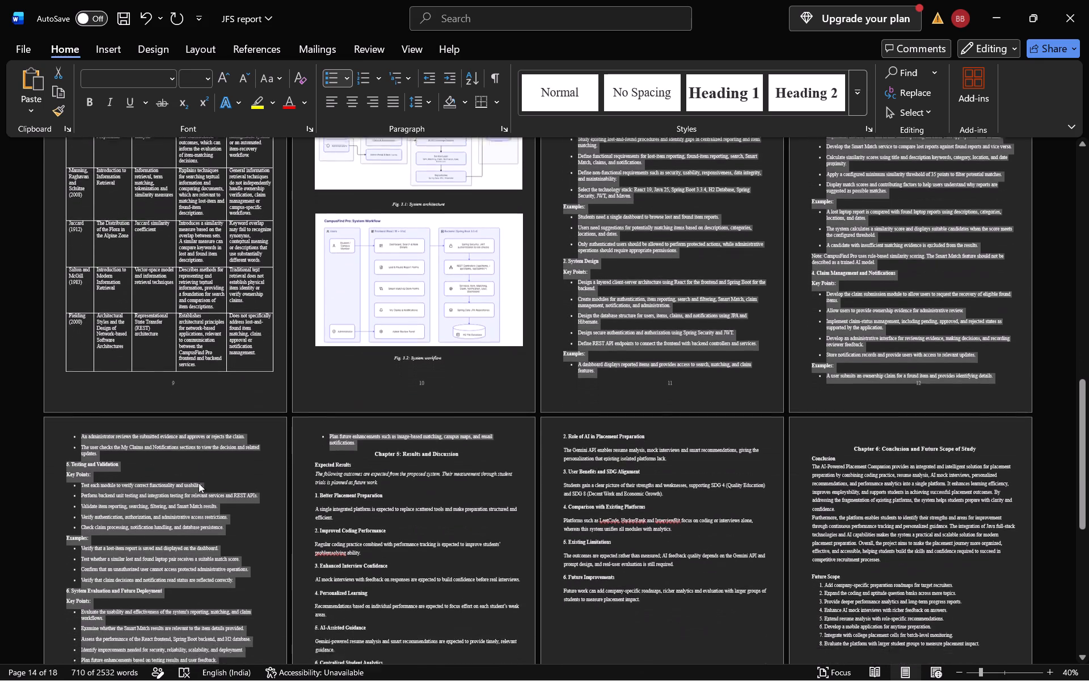
scroll(199, 483, down, 7)
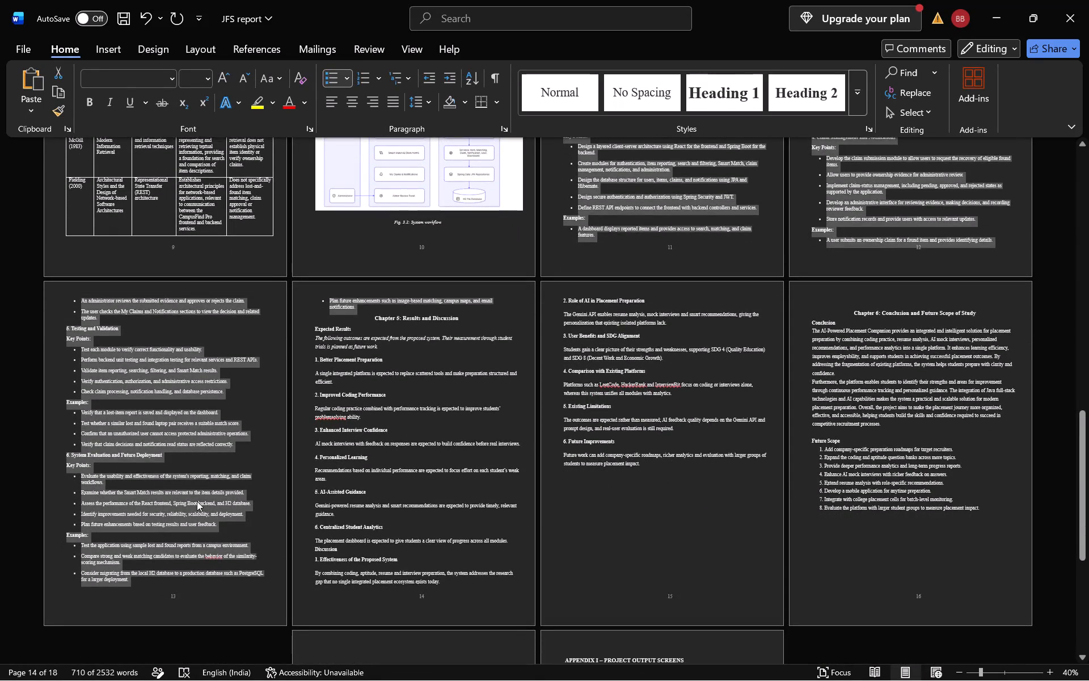
scroll(990, 371, up, 11)
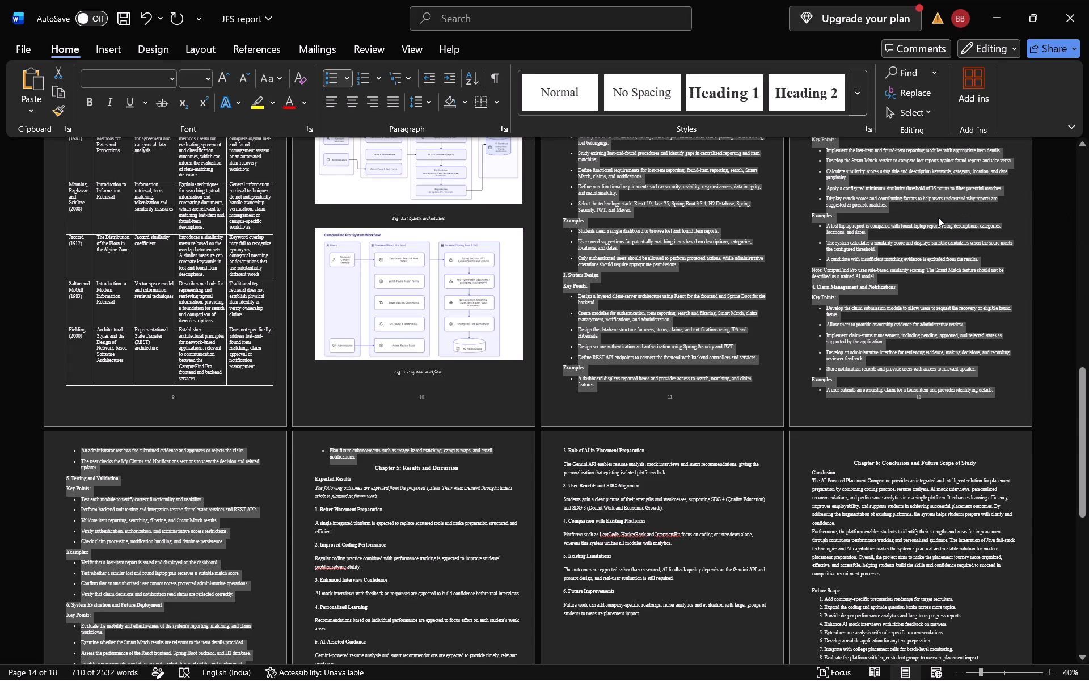
ctrl+scroll(373, 476, up, 2)
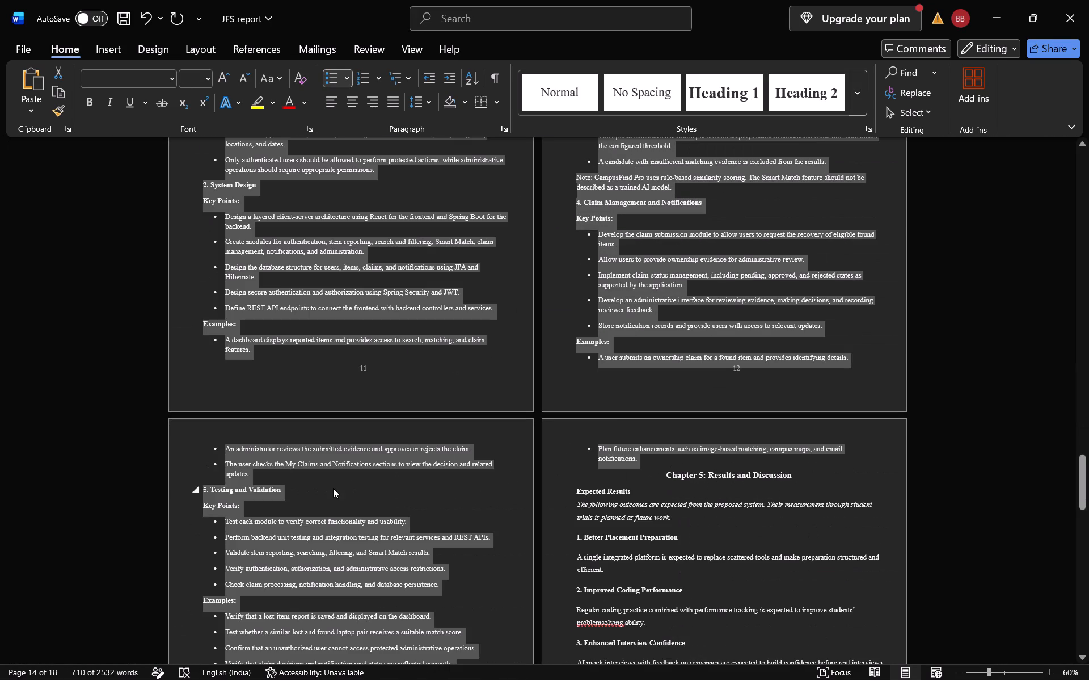
click(666, 400)
scroll(659, 393, up, 6)
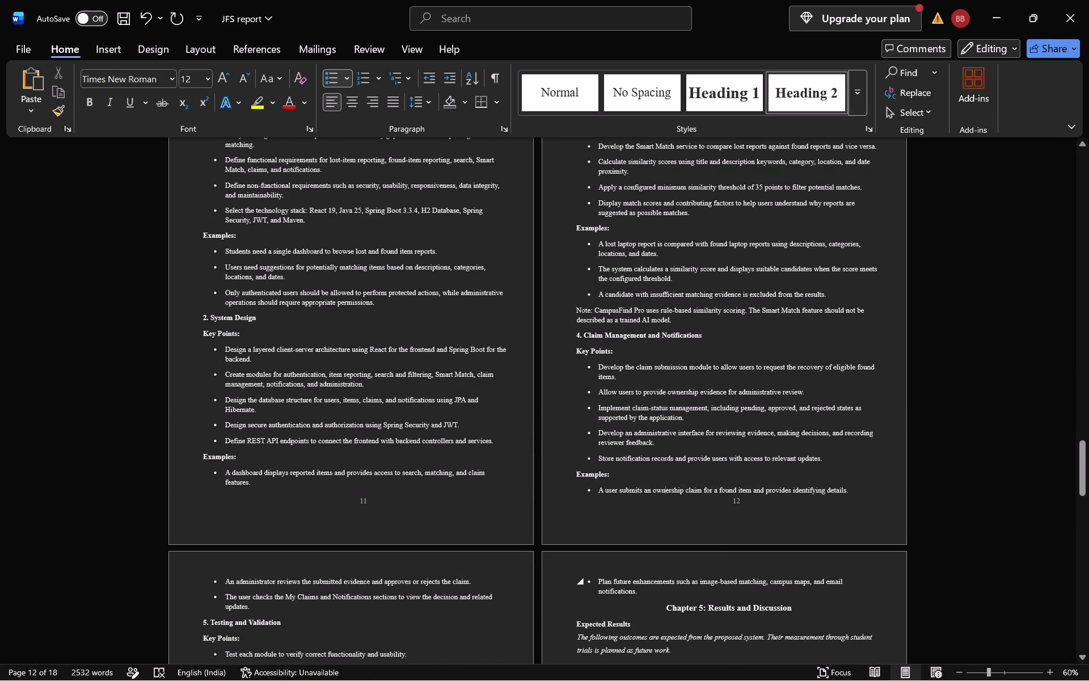
scroll(646, 518, down, 6)
click(669, 461)
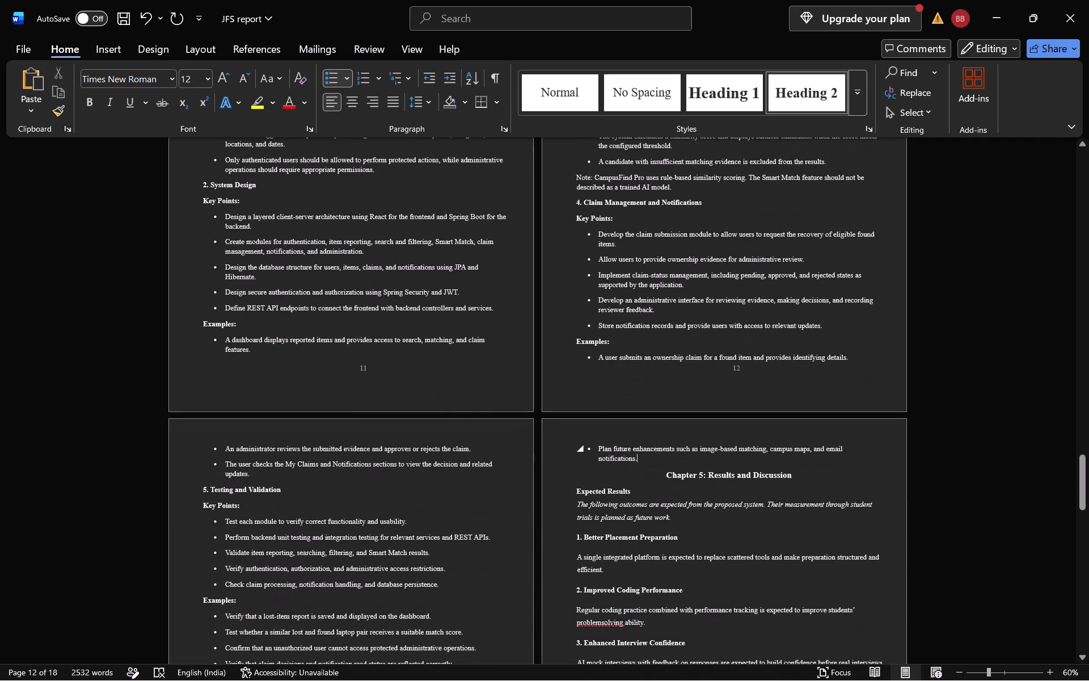
scroll(627, 468, down, 12)
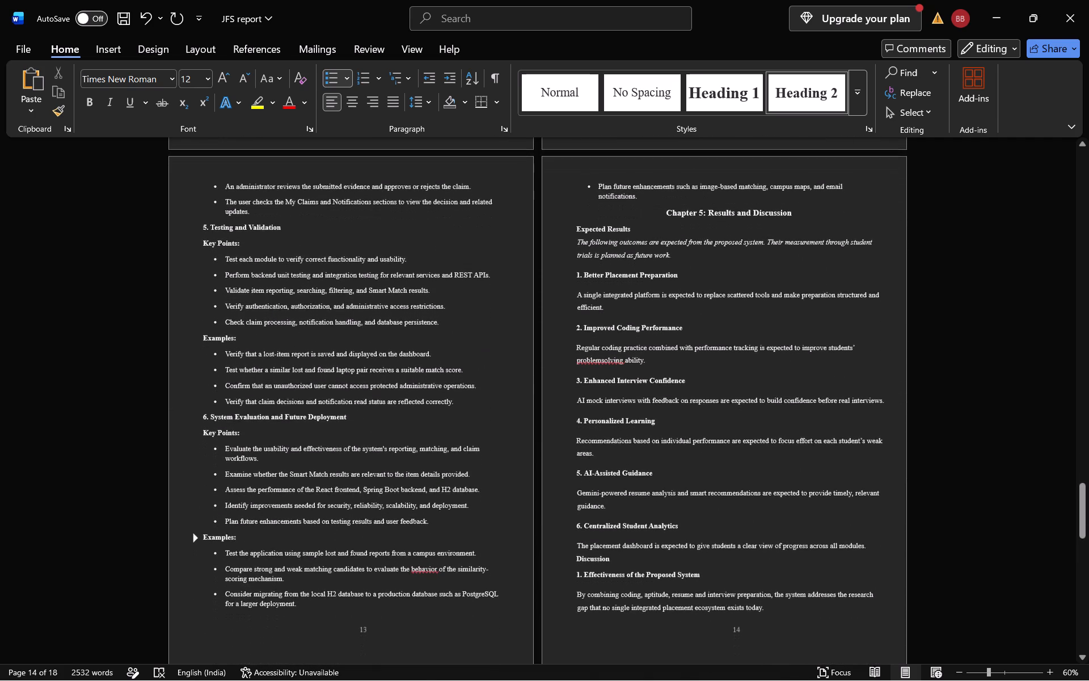
scroll(693, 449, up, 6)
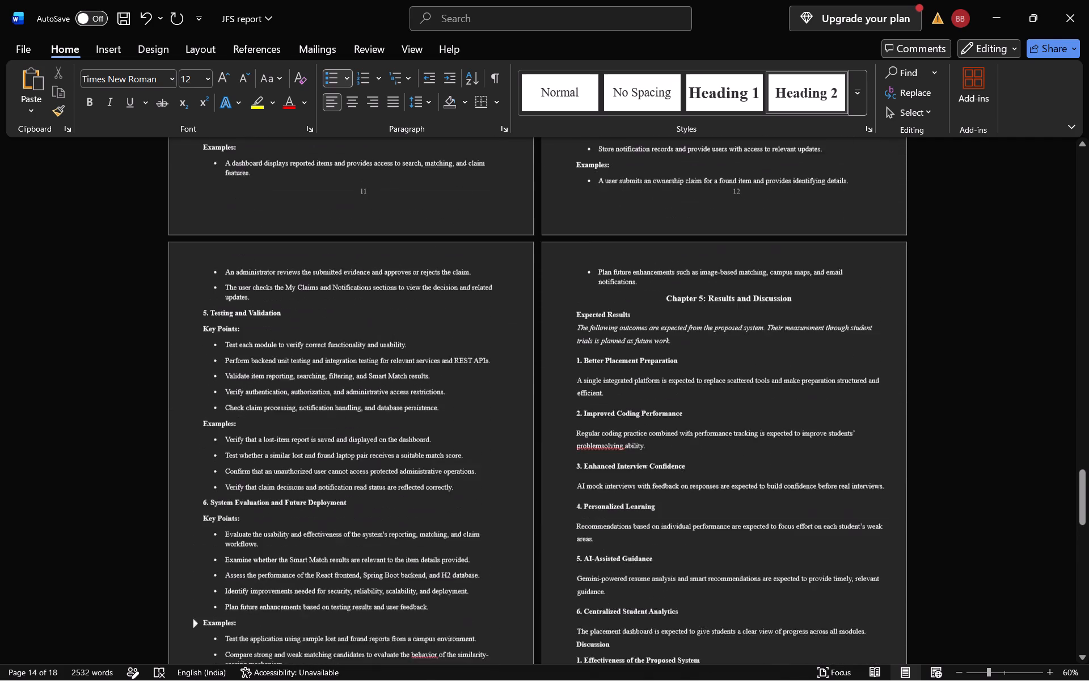
Delete the last Chapter 4 bullet, "Plan future enhancements such as image-based matching, campus maps, and email notifications.".
drag(649, 324, 632, 316)
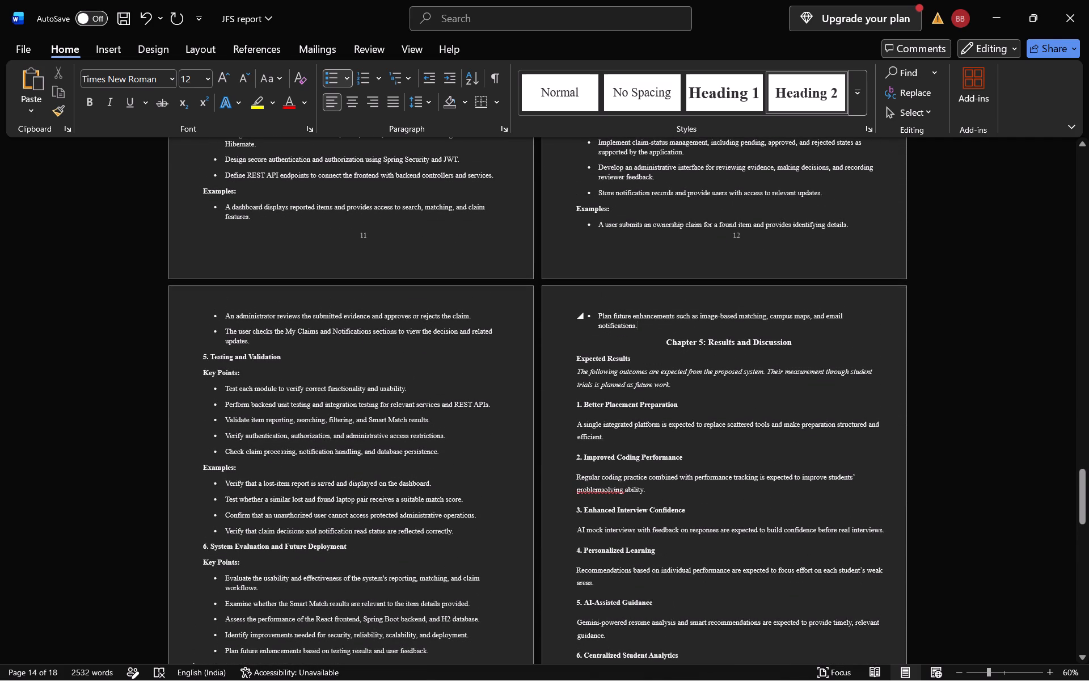
drag(632, 316, 603, 303)
click(602, 297)
key(BackSpace)
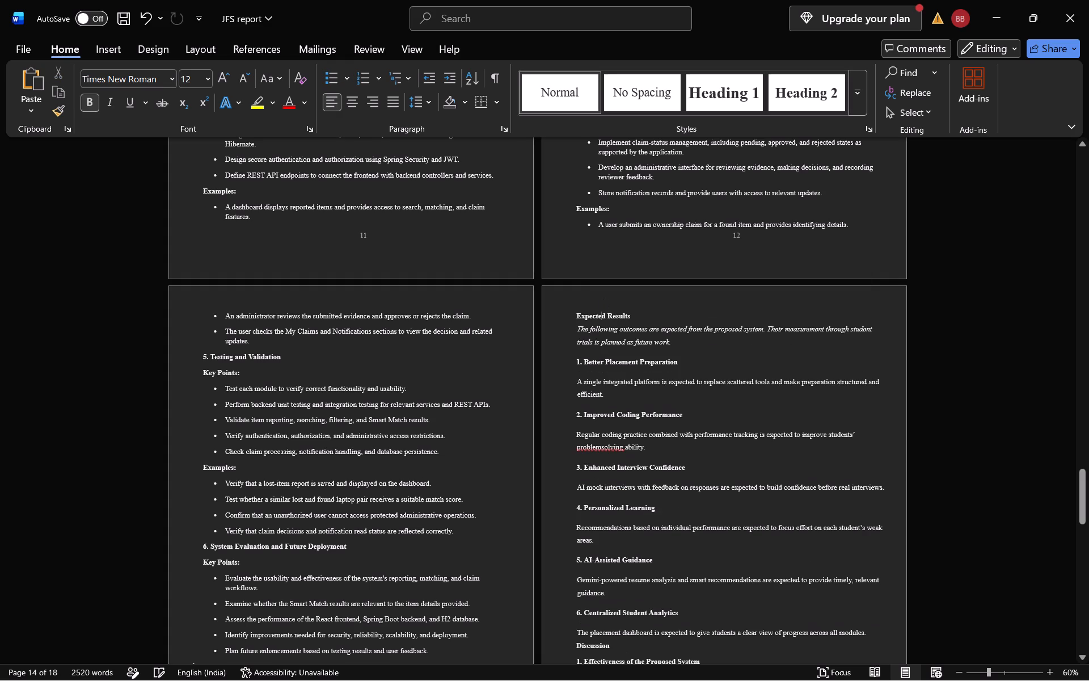
key(ctrl+z)
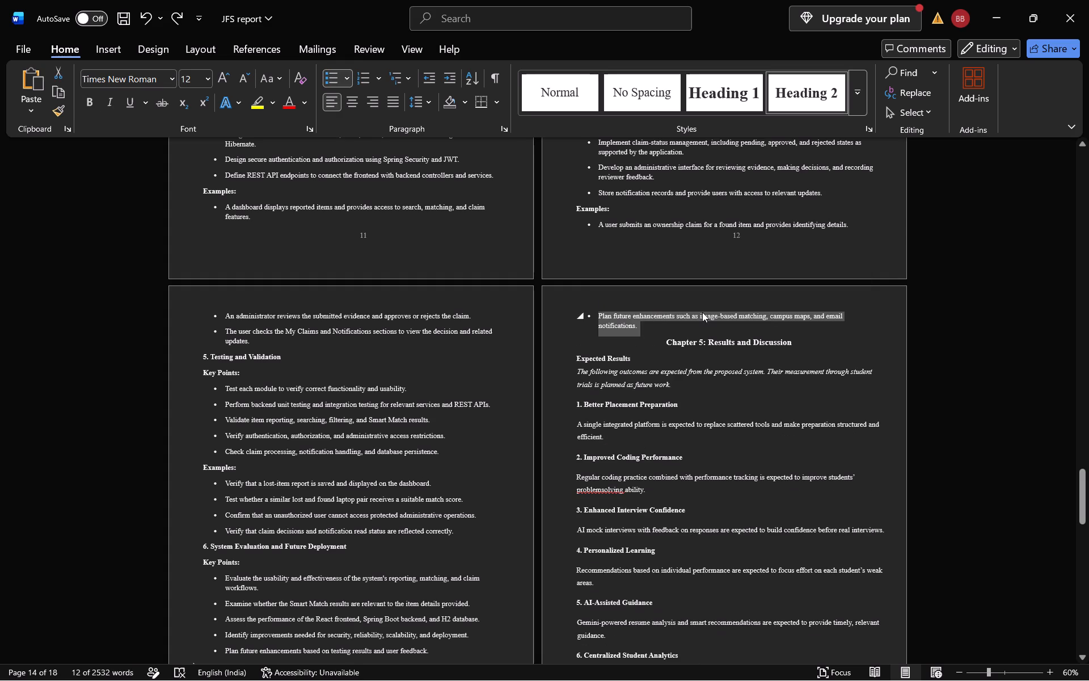
key(BackSpace)
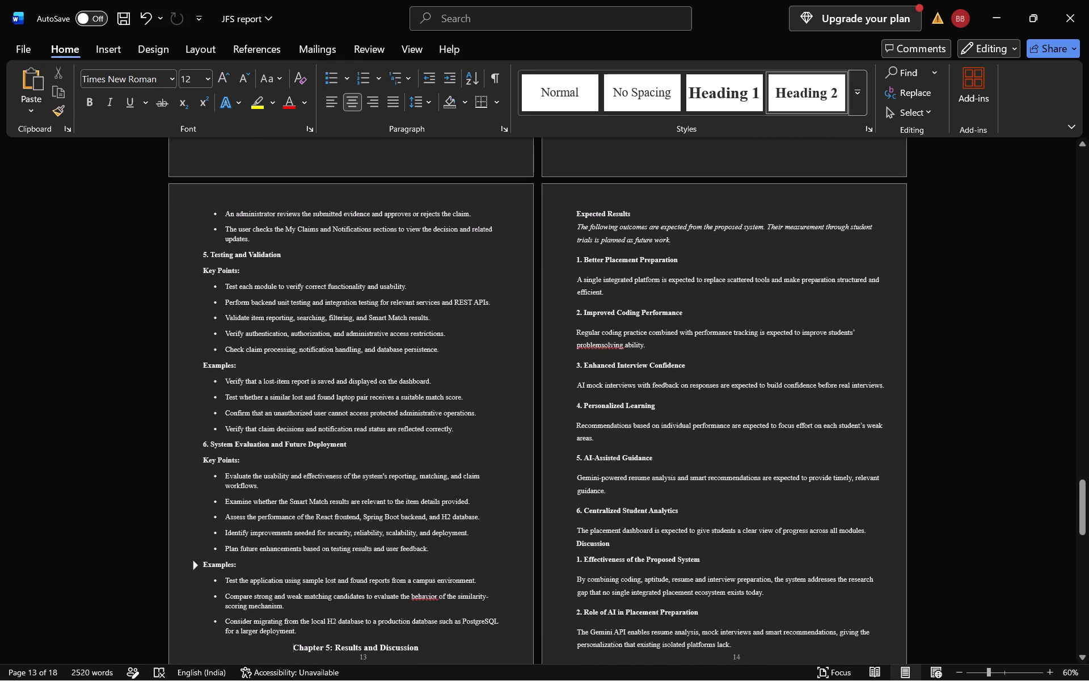
Insert a line break after the H2-to-PostgreSQL migration bullet to push the Chapter 5: Results and Discussion heading onto a new page.
click(339, 630)
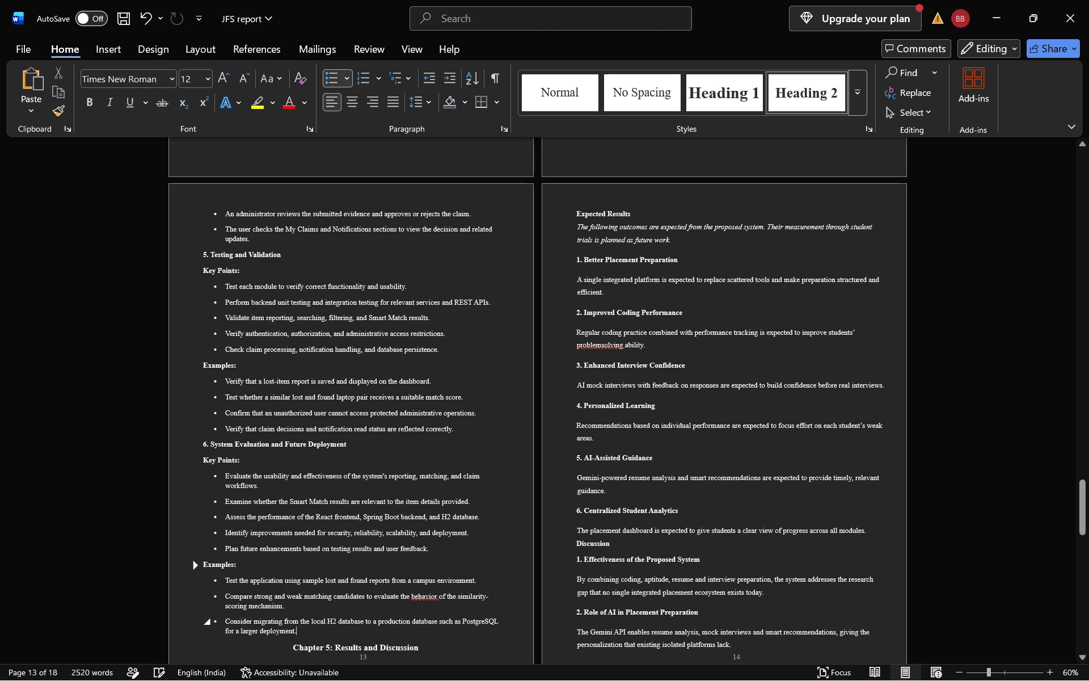
key(Return)
Review the page layout from the contents table through Chapters 1 to 4 and the start of Chapter 5.
scroll(517, 464, up, 12)
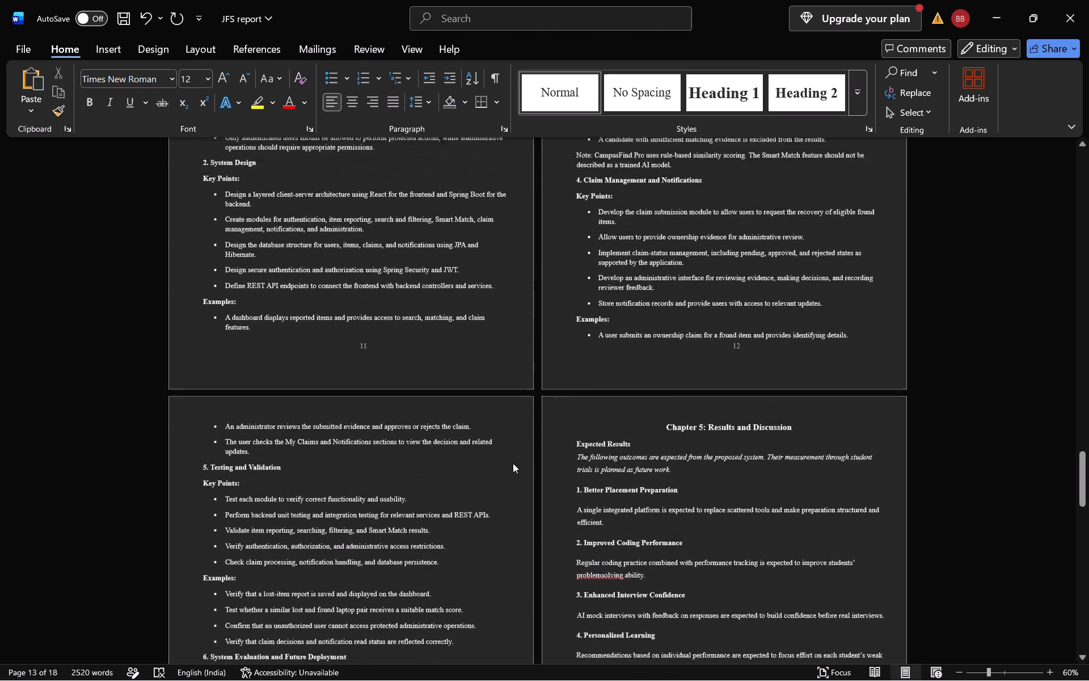
scroll(513, 463, up, 20)
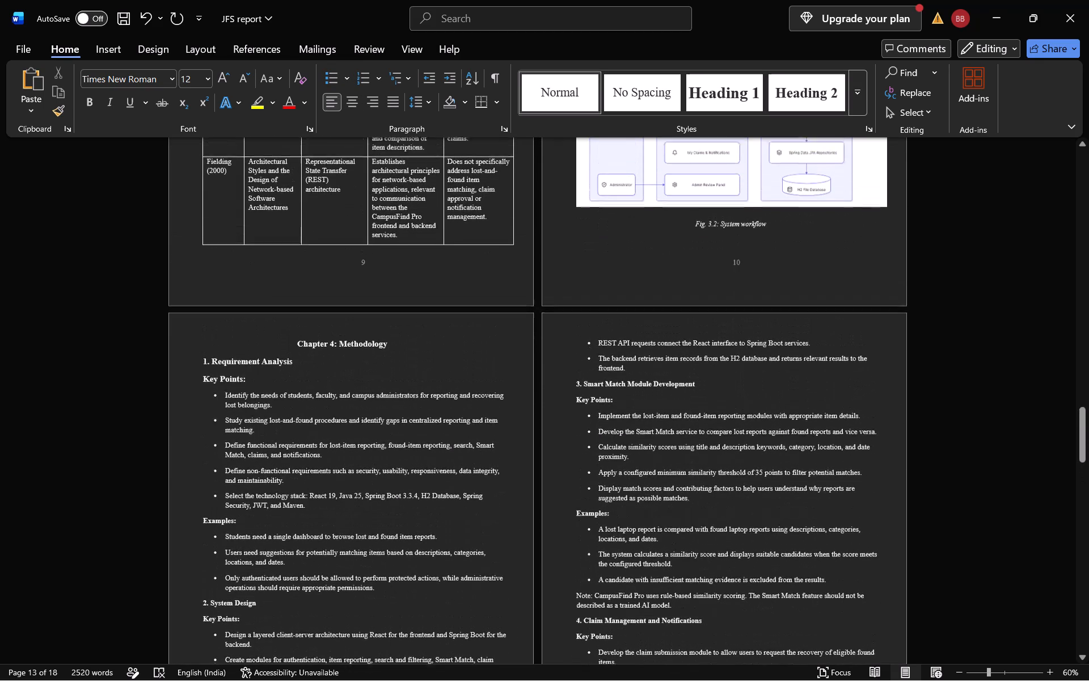
scroll(518, 456, up, 17)
scroll(505, 432, up, 14)
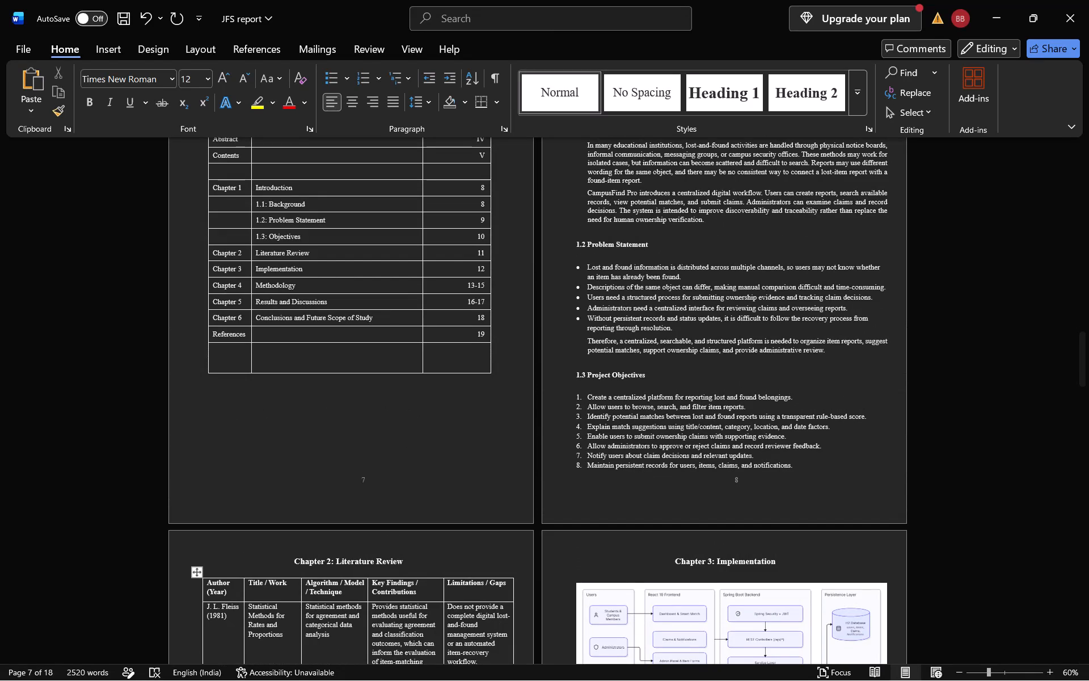
scroll(571, 211, down, 8)
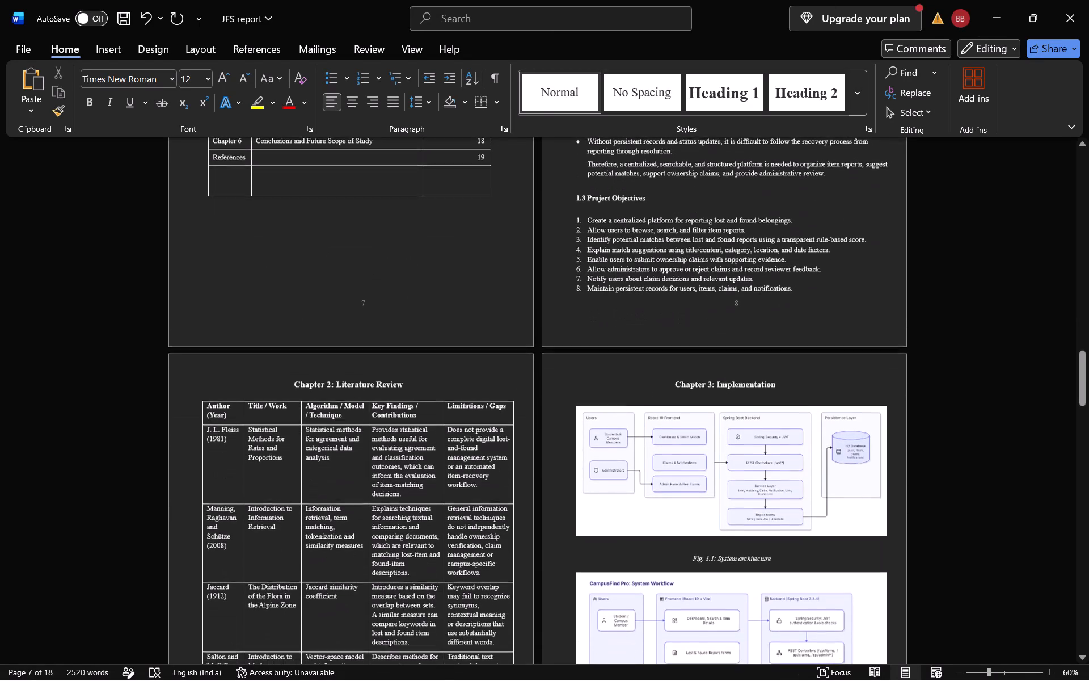
scroll(568, 263, down, 5)
scroll(568, 266, down, 20)
scroll(568, 266, down, 1)
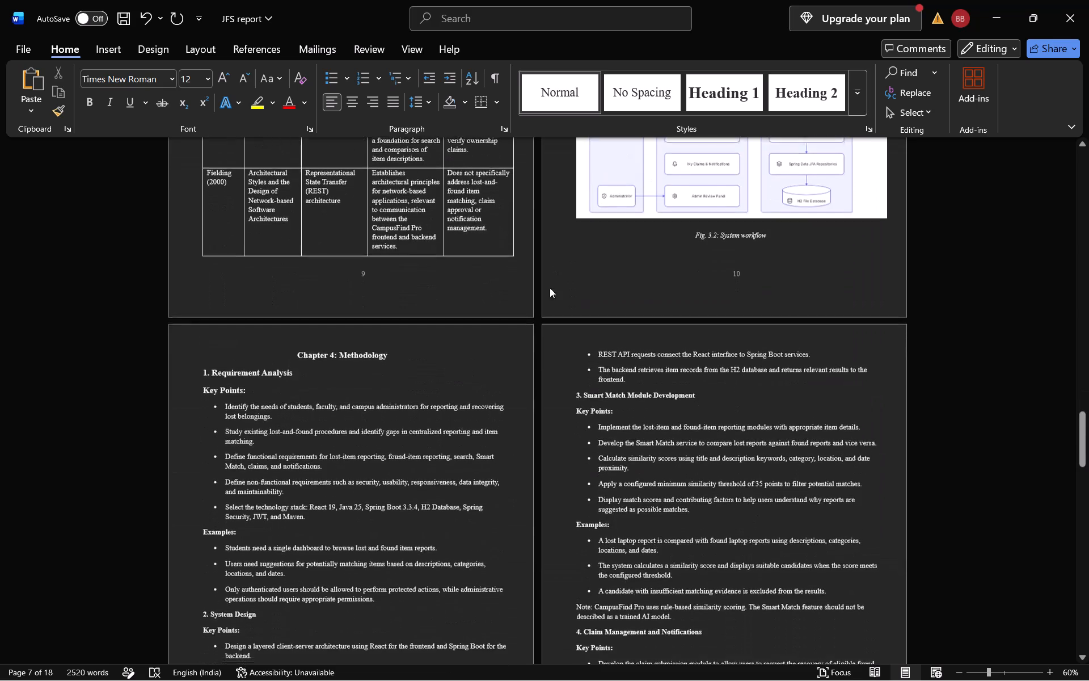
scroll(550, 291, down, 8)
scroll(596, 277, down, 7)
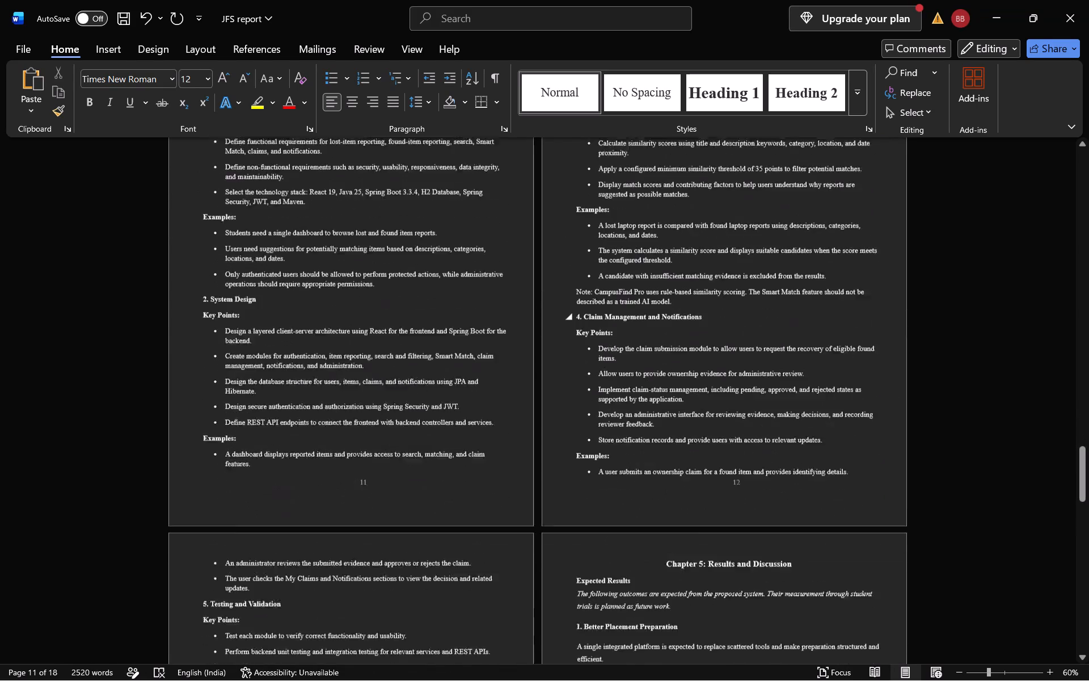
scroll(597, 281, down, 13)
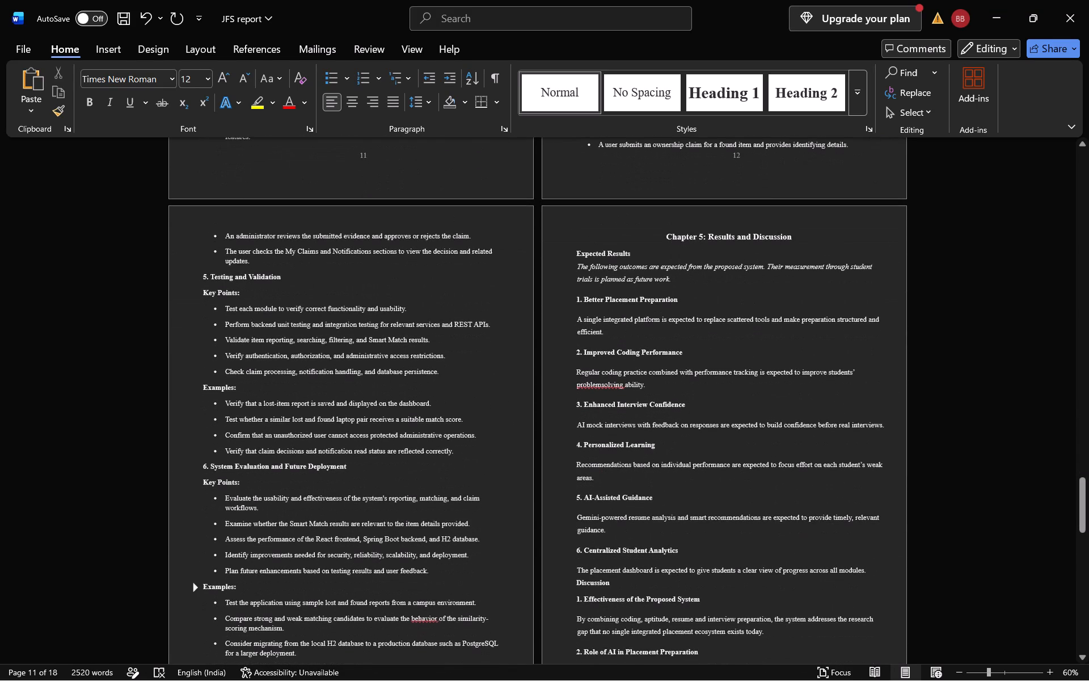
drag(569, 253, 752, 680)
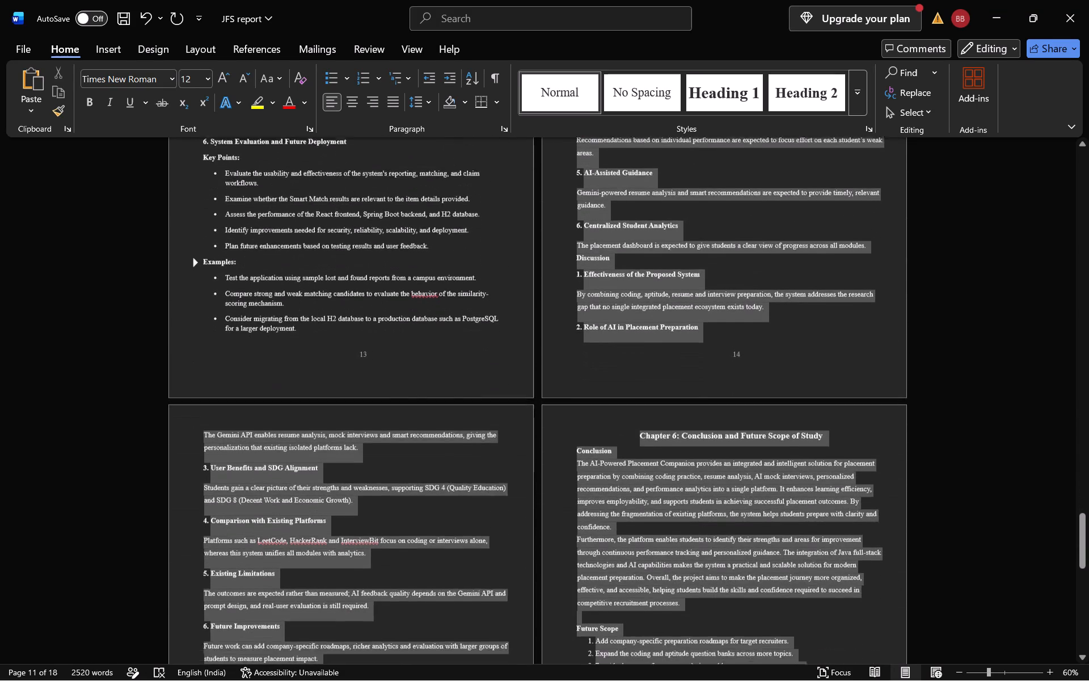
drag(752, 680, 313, 460)
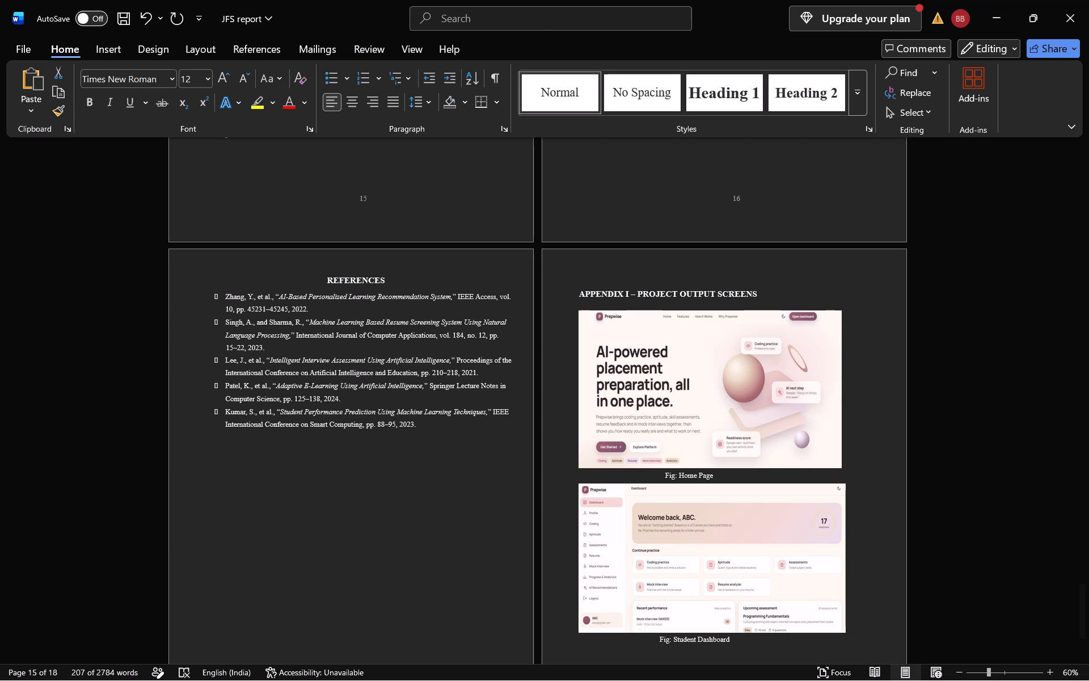
scroll(801, 311, up, 10)
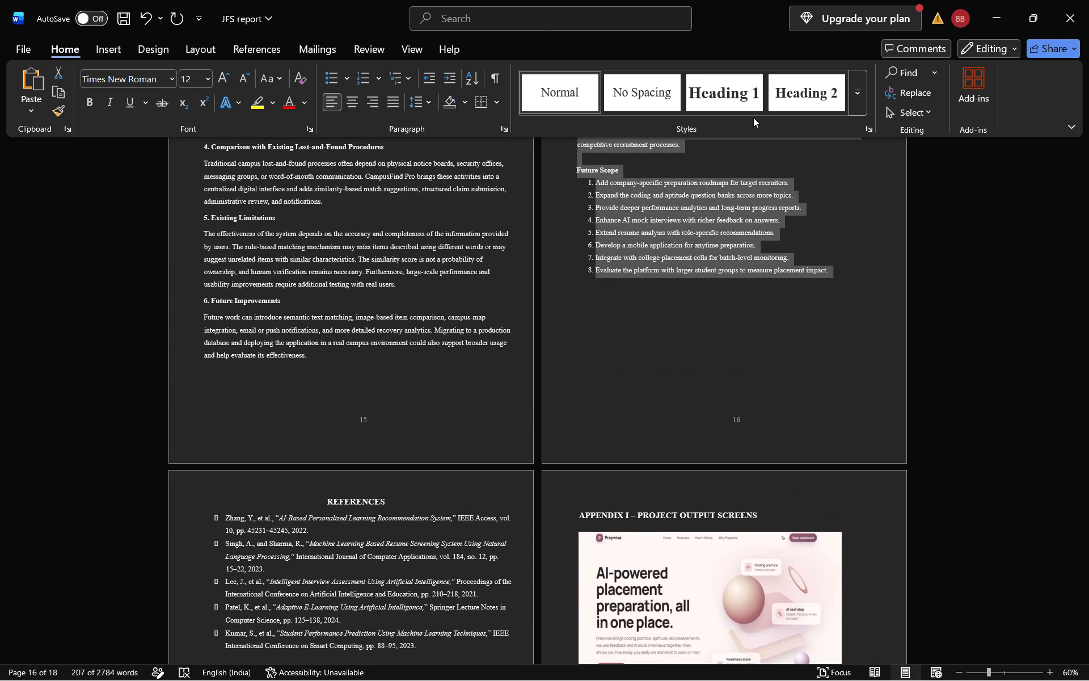
scroll(753, 117, up, 12)
scroll(864, 234, up, 6)
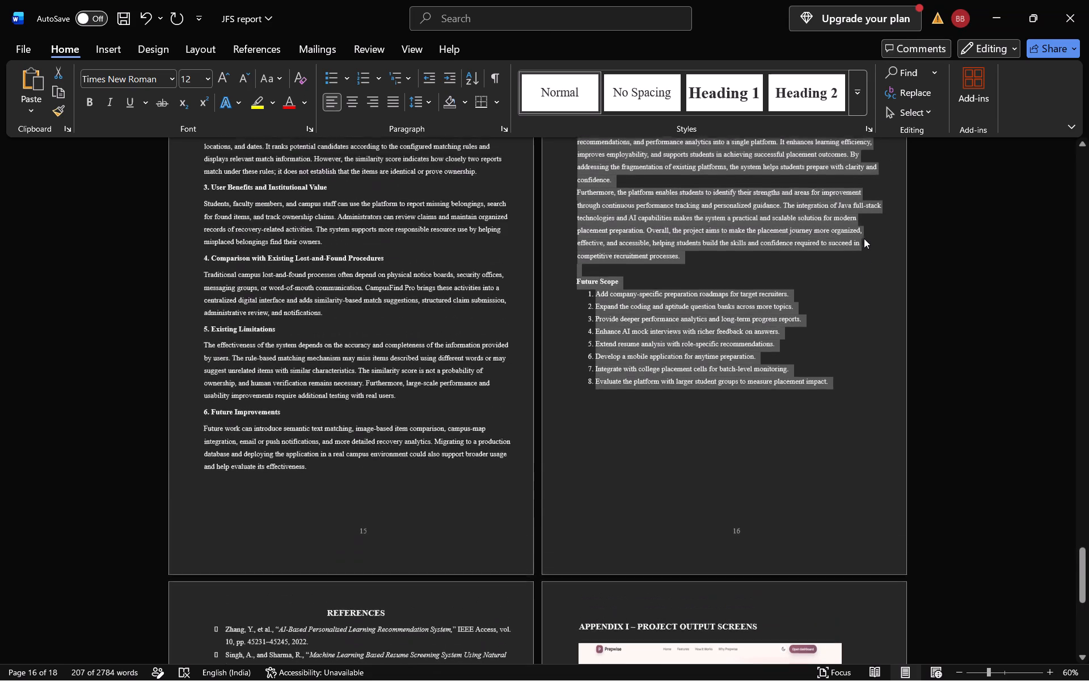
scroll(864, 238, up, 2)
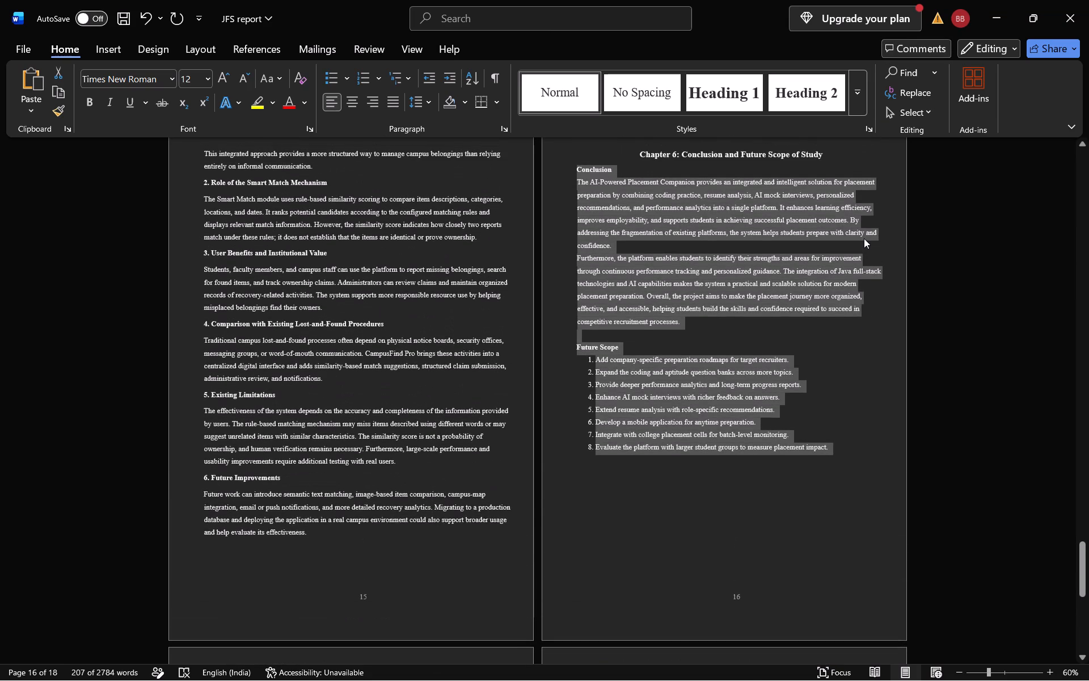
scroll(864, 238, up, 3)
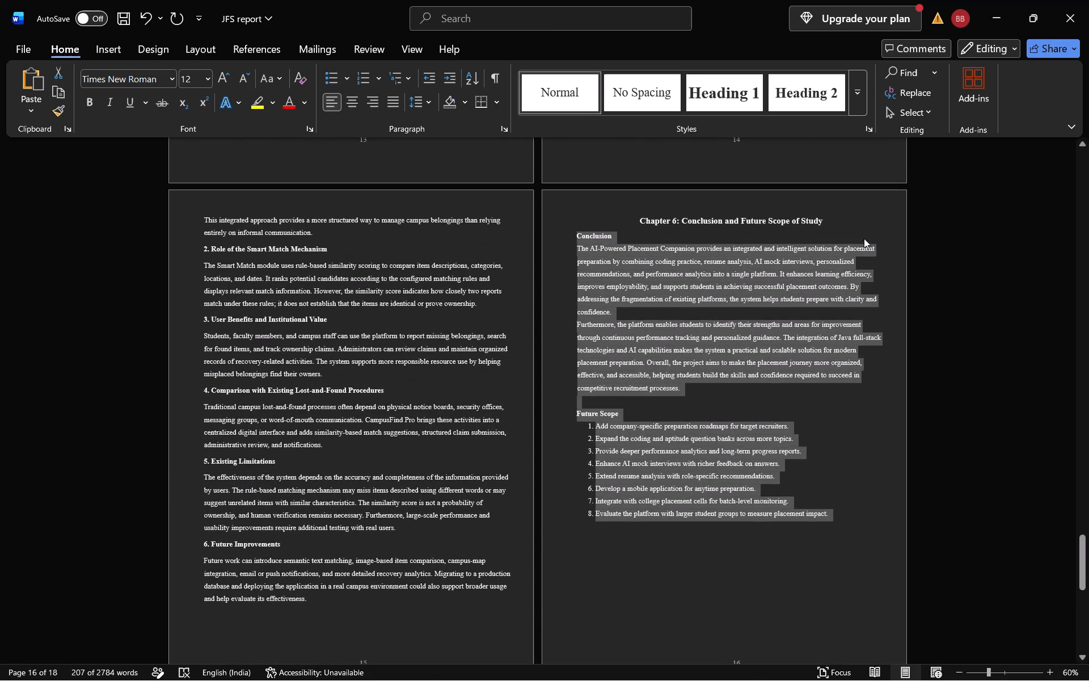
key(ctrl+v)
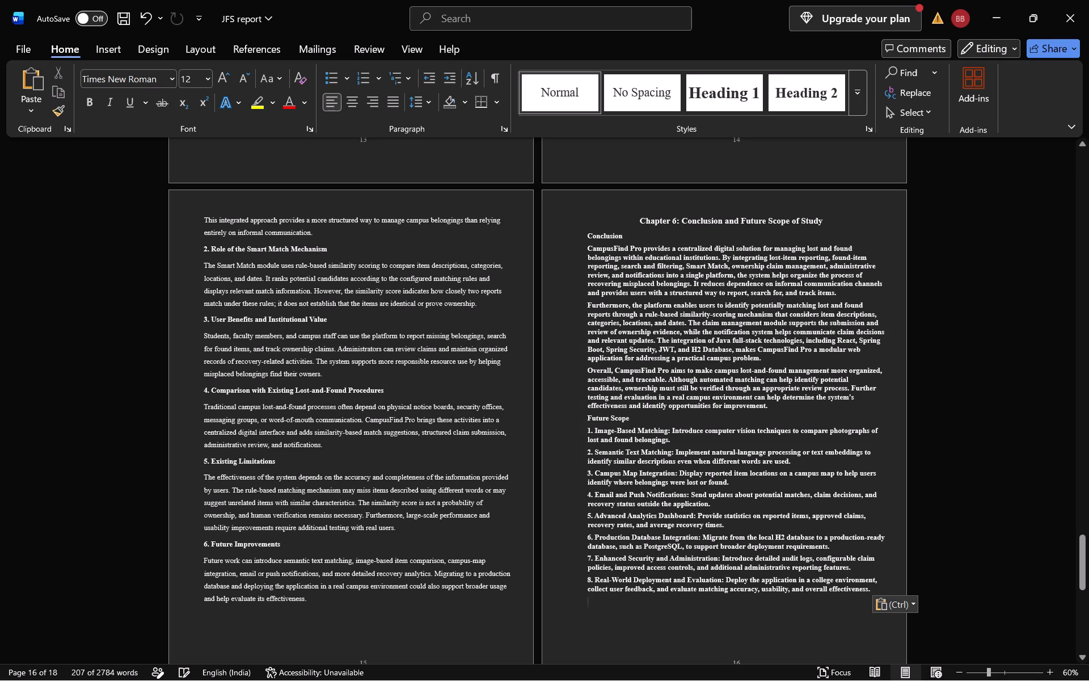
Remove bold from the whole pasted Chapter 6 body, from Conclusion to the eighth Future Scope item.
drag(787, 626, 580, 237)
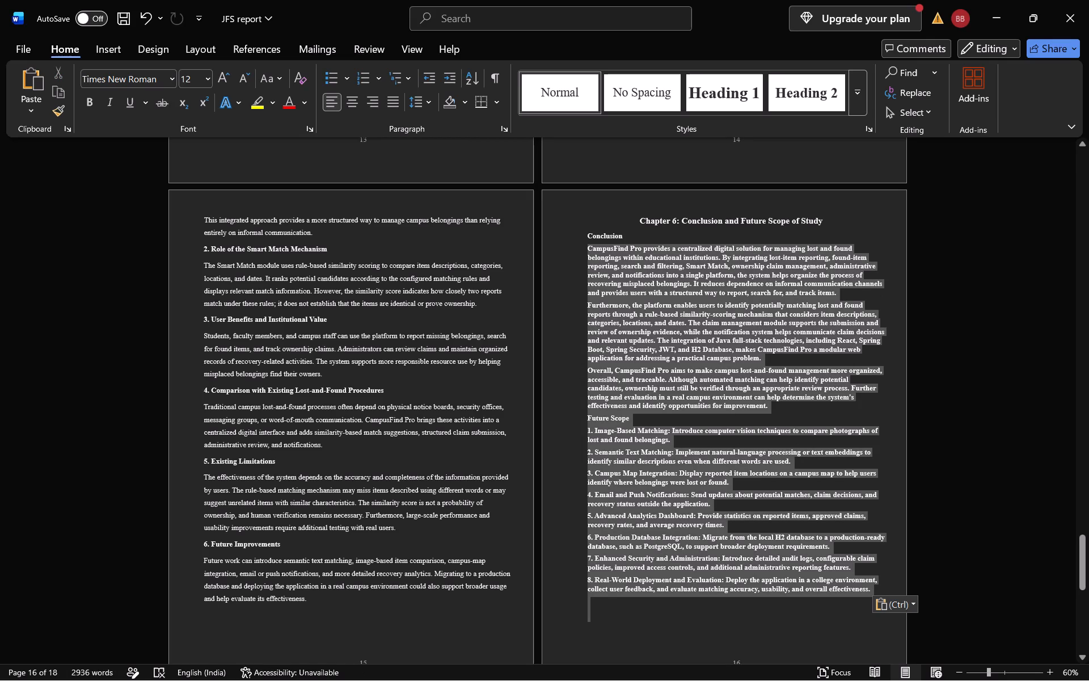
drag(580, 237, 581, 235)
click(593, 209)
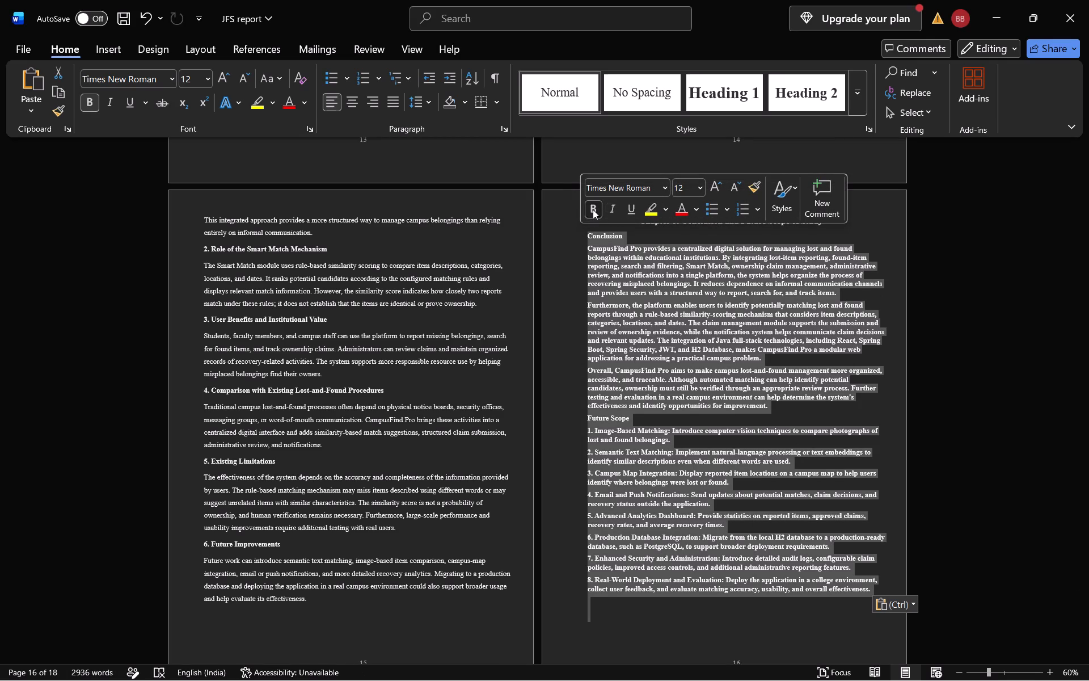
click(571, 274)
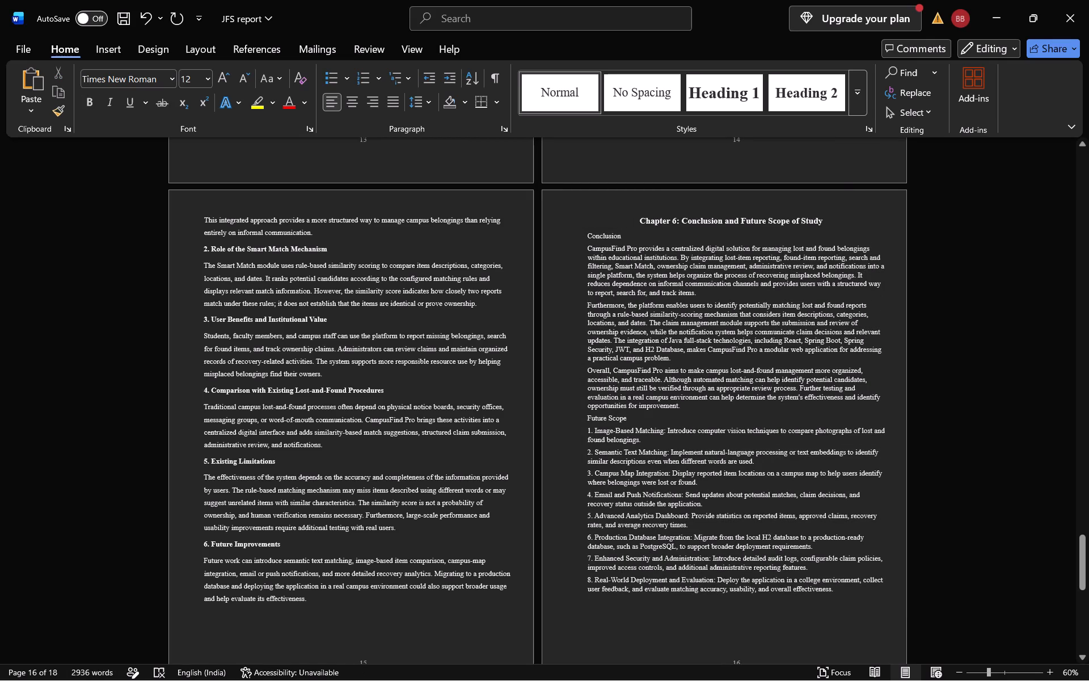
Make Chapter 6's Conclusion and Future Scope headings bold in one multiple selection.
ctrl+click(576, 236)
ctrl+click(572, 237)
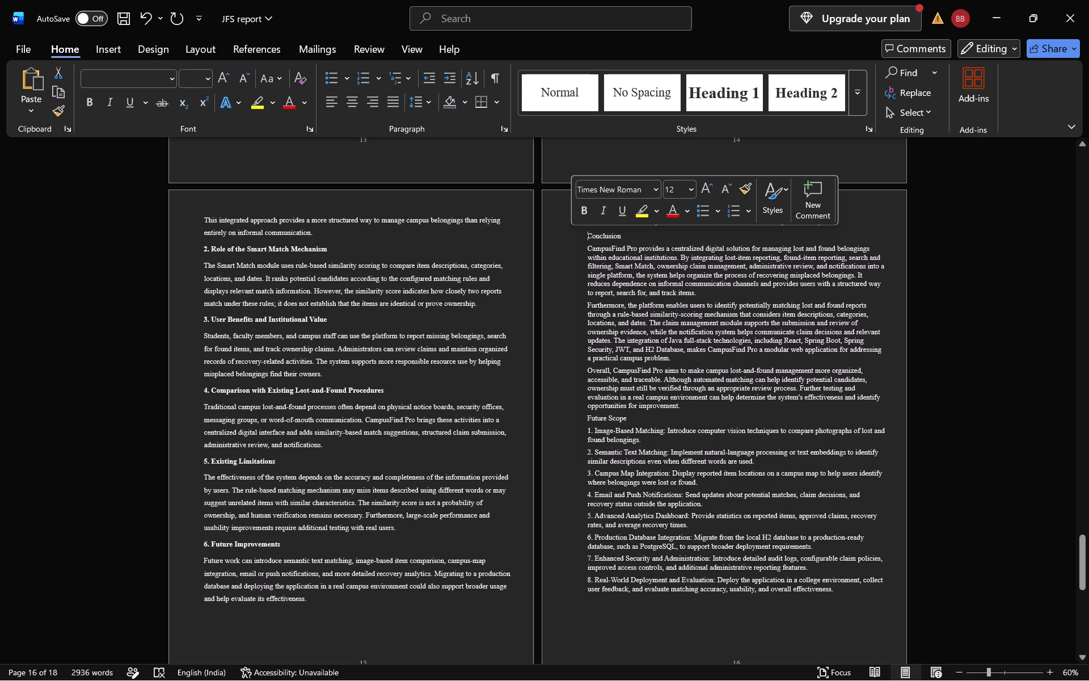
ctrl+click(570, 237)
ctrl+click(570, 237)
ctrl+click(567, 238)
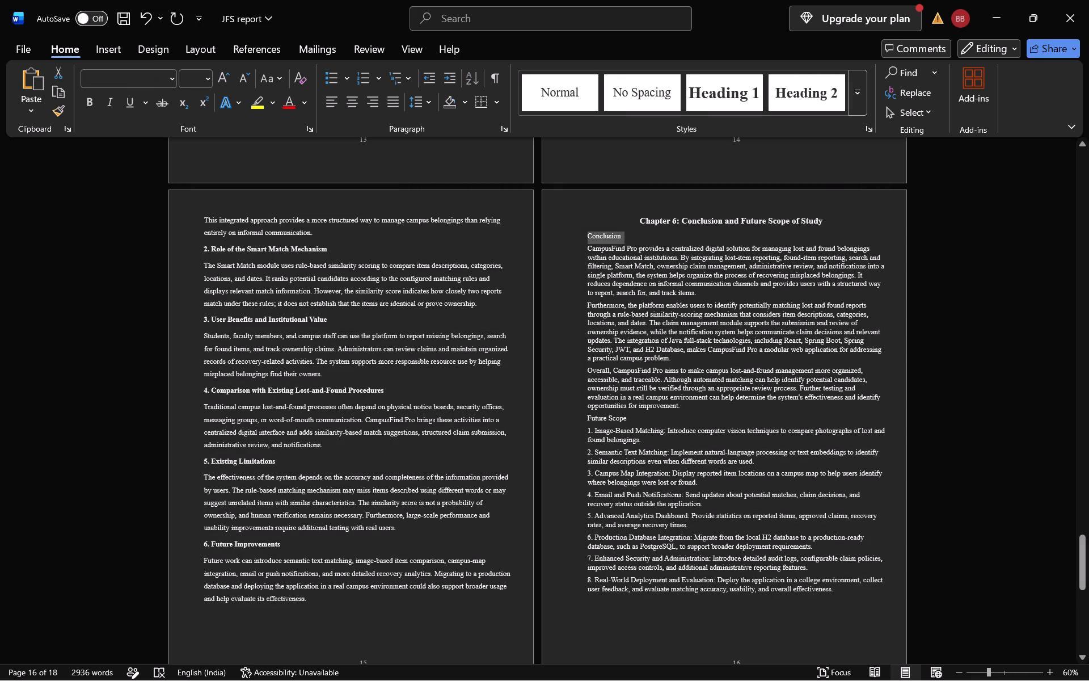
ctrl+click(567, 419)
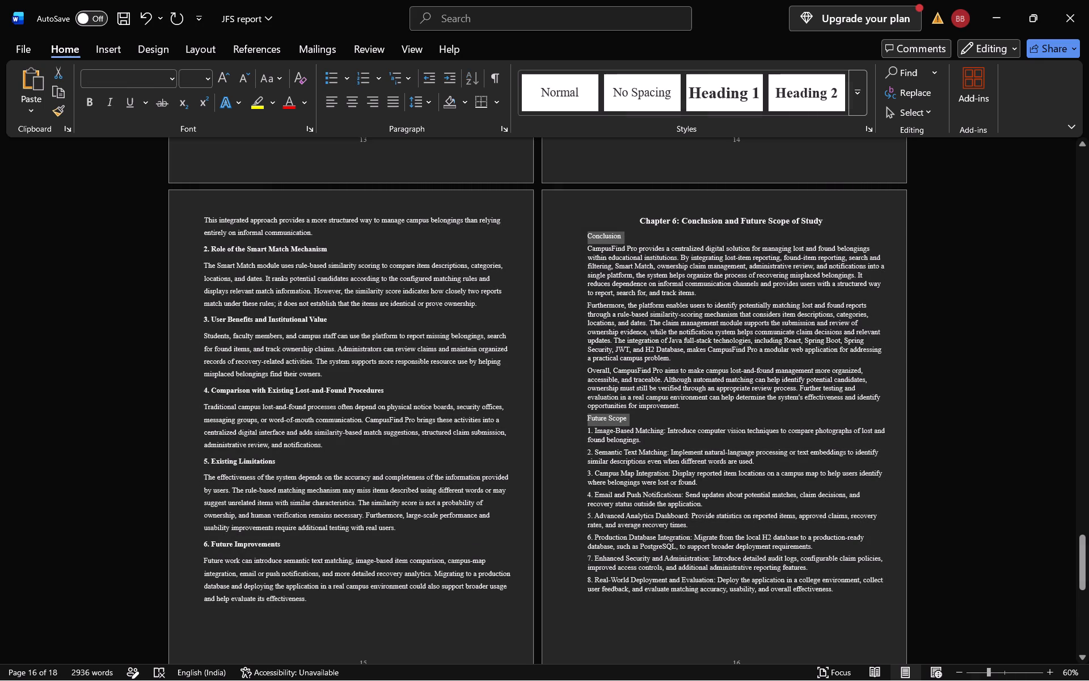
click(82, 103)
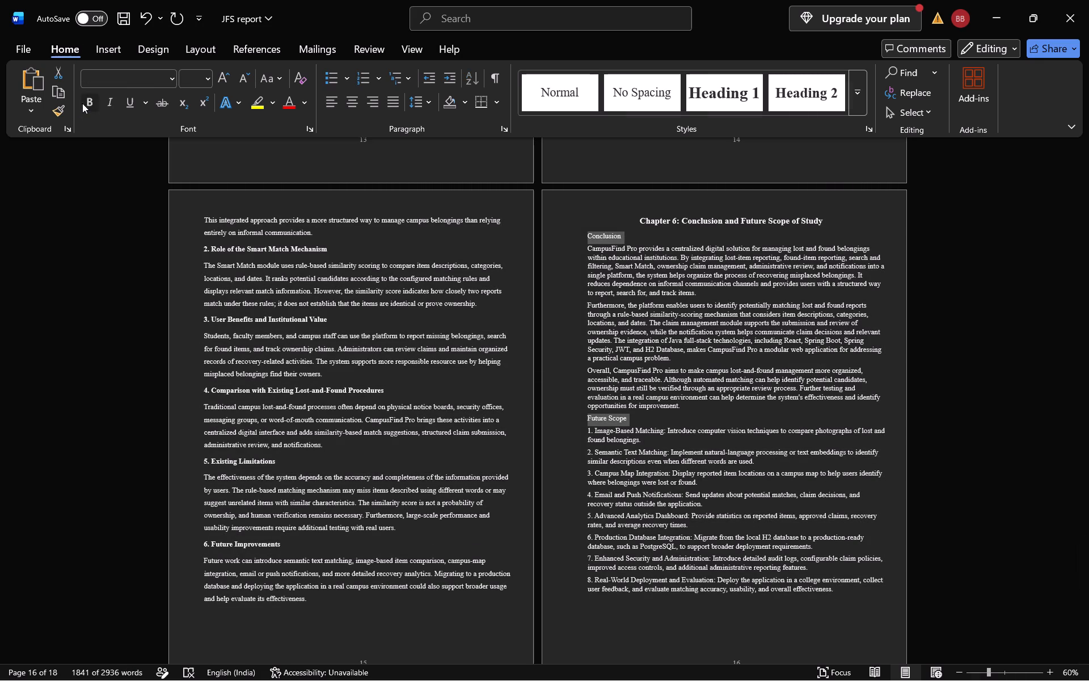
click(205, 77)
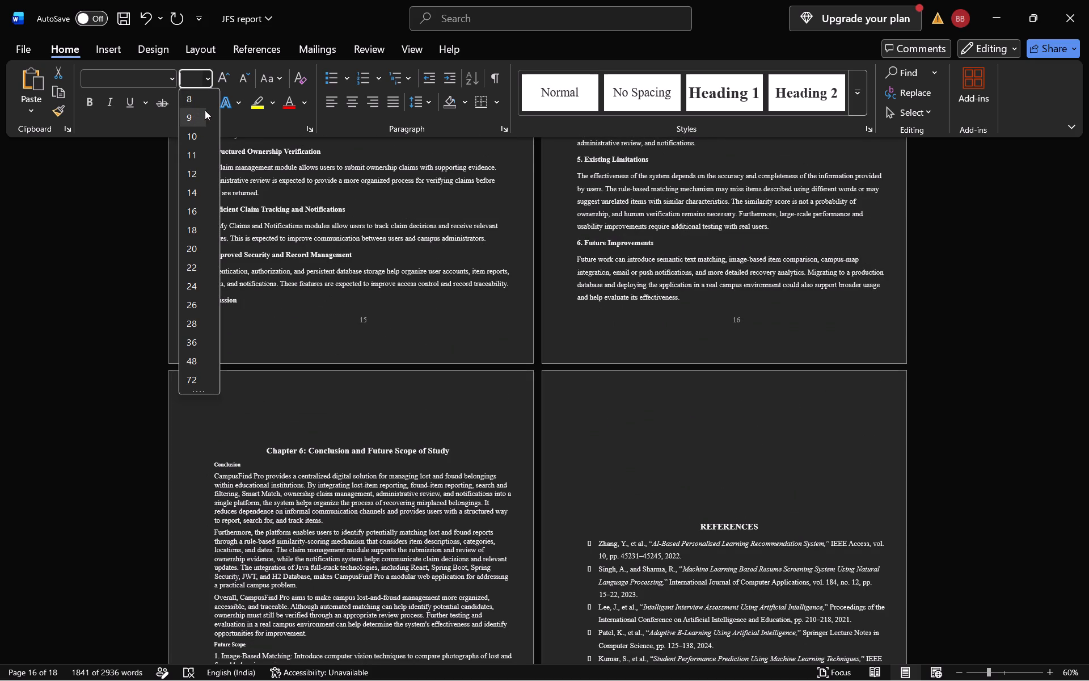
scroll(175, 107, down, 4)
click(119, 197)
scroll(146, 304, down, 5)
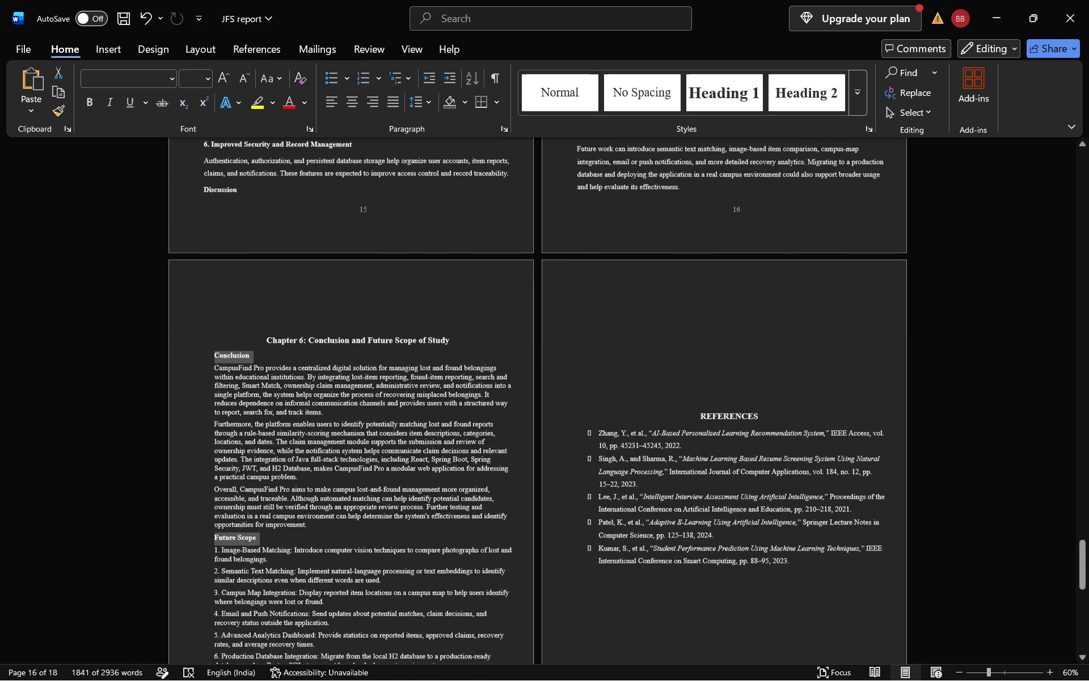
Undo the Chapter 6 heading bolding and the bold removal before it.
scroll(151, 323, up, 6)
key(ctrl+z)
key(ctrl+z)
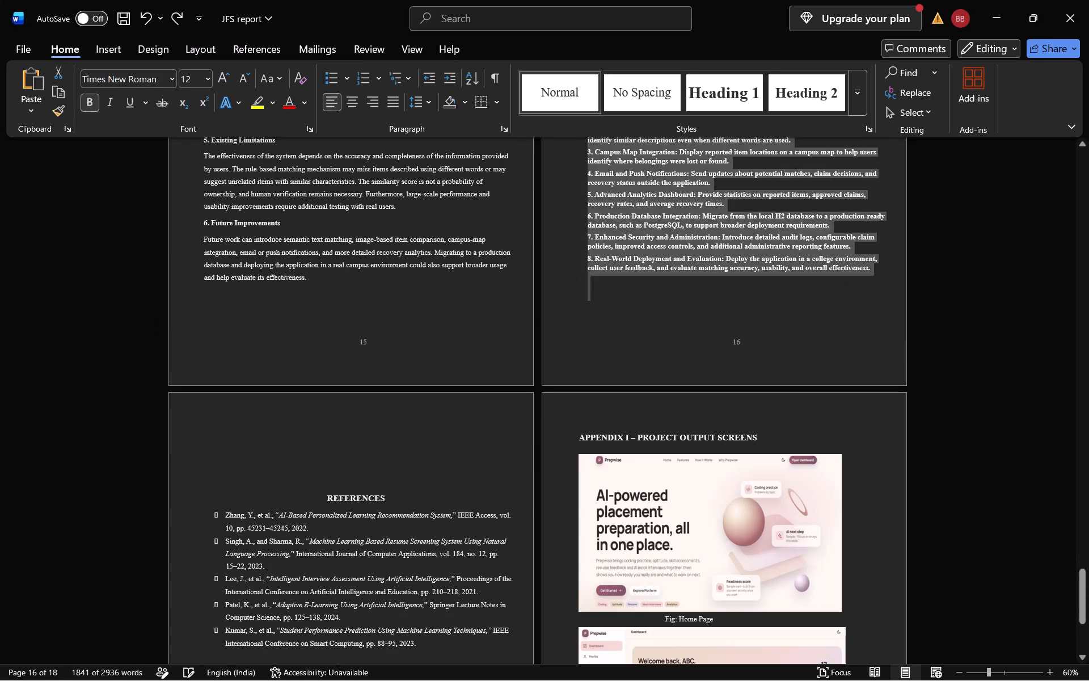
Remove bold again from the whole selected Chapter 6 body, from Conclusion to the eighth Future Scope item.
scroll(588, 318, up, 9)
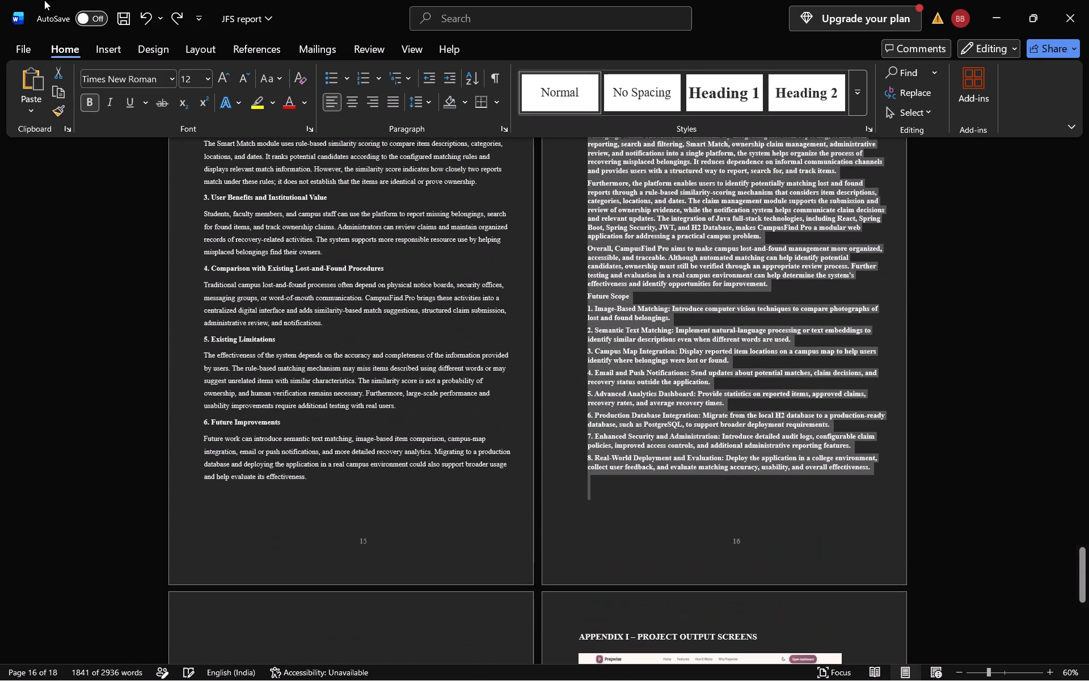
click(86, 104)
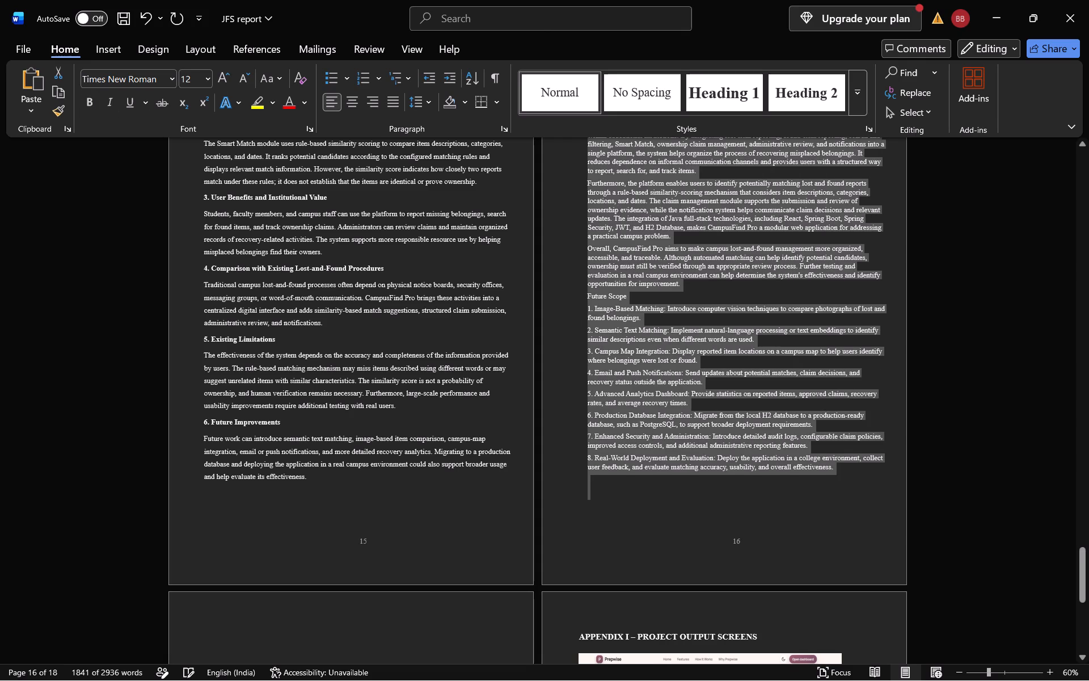
scroll(585, 331, down, 2)
scroll(586, 333, up, 1)
scroll(609, 478, up, 3)
scroll(584, 314, up, 3)
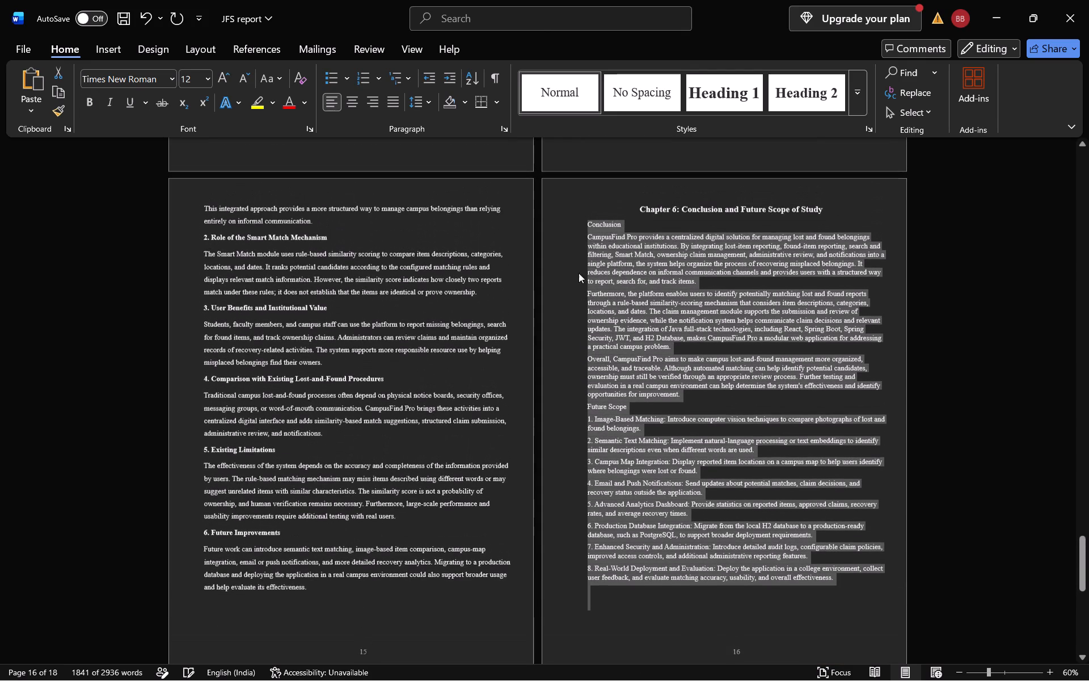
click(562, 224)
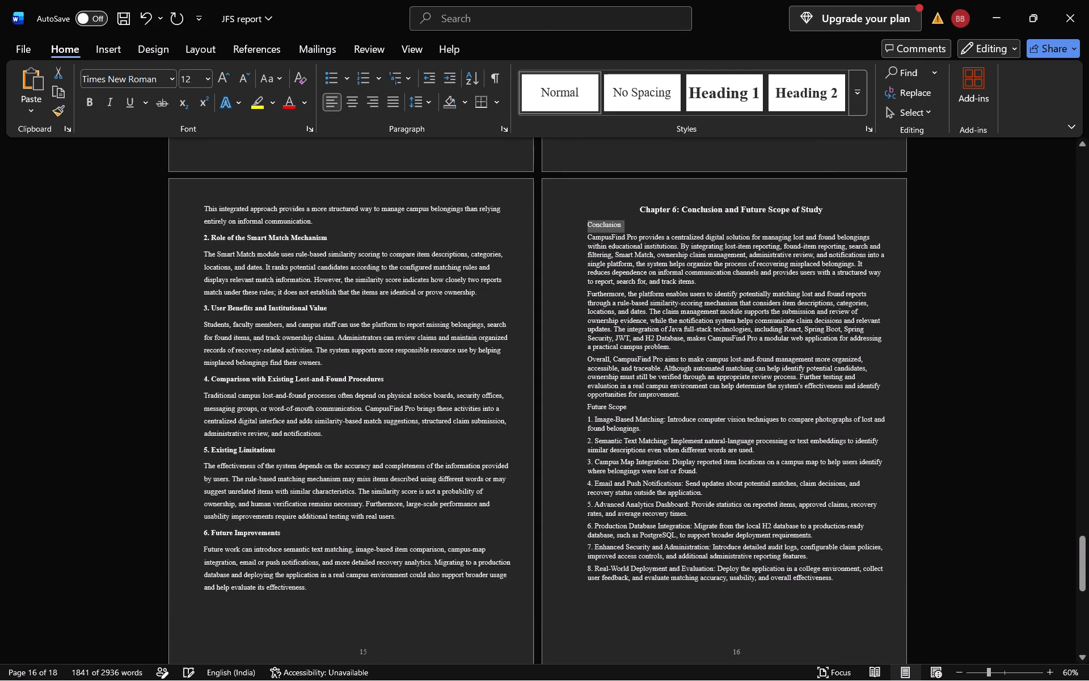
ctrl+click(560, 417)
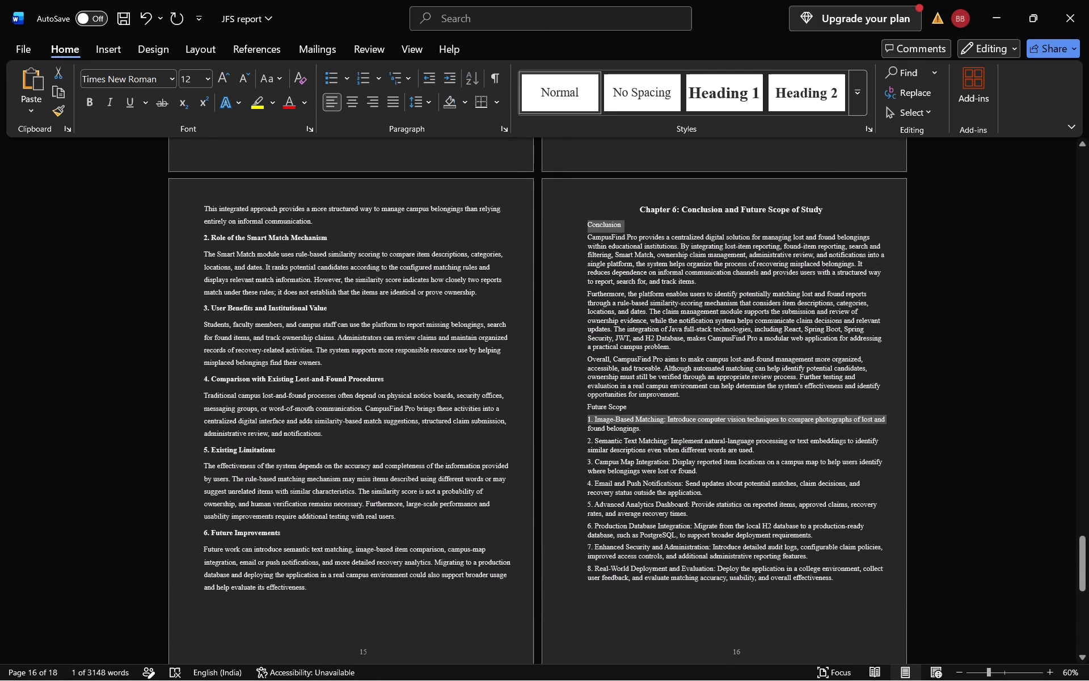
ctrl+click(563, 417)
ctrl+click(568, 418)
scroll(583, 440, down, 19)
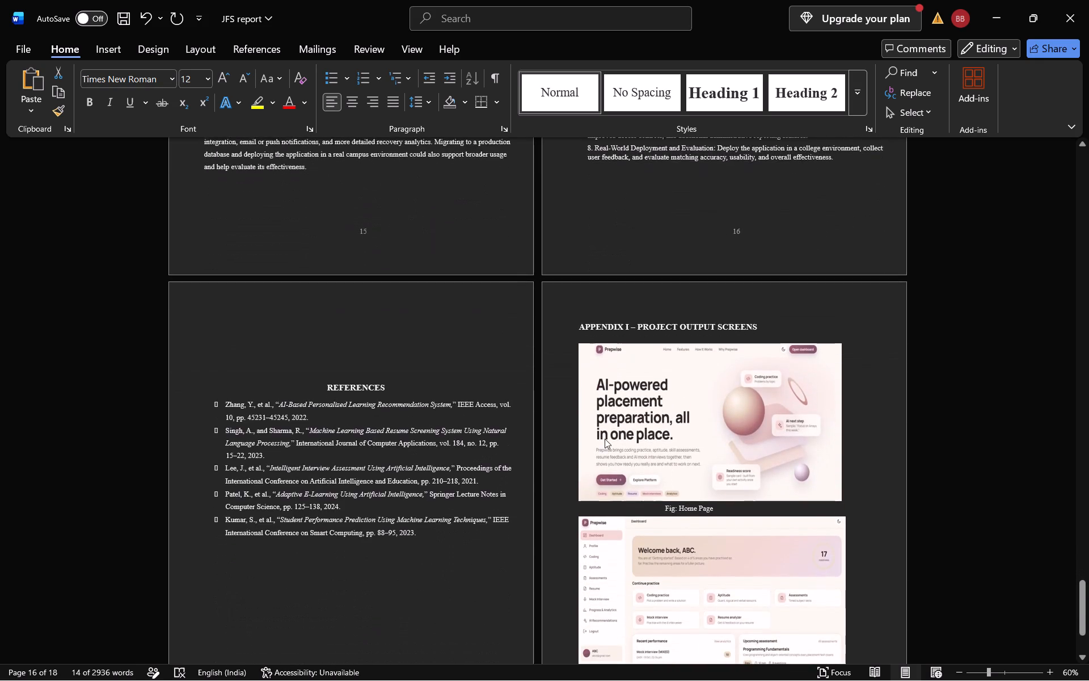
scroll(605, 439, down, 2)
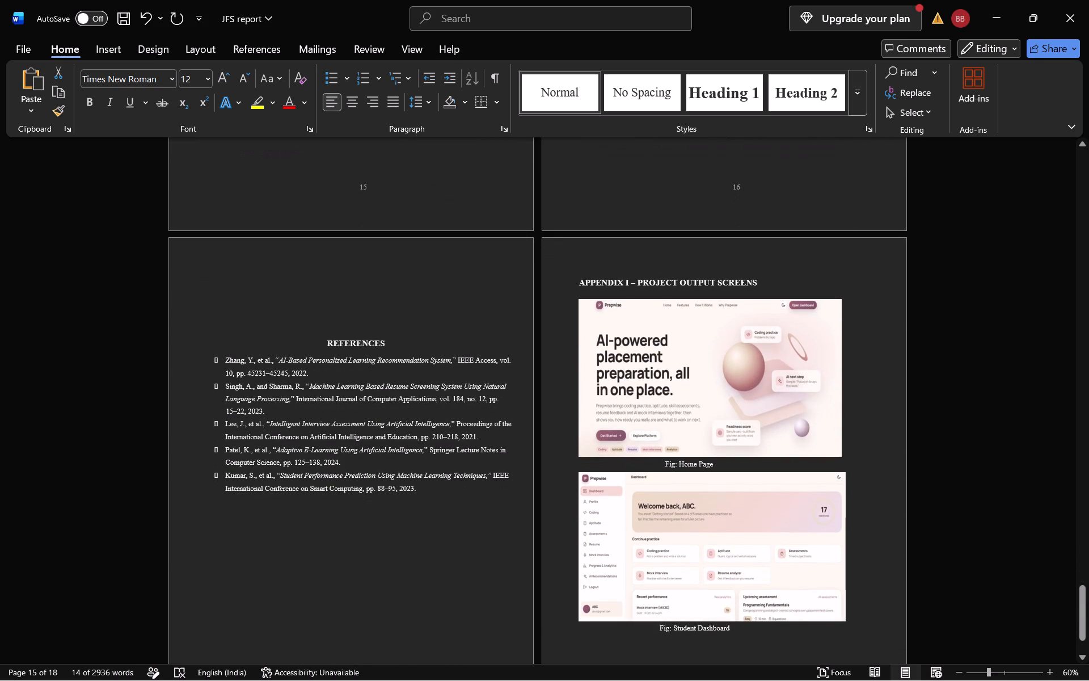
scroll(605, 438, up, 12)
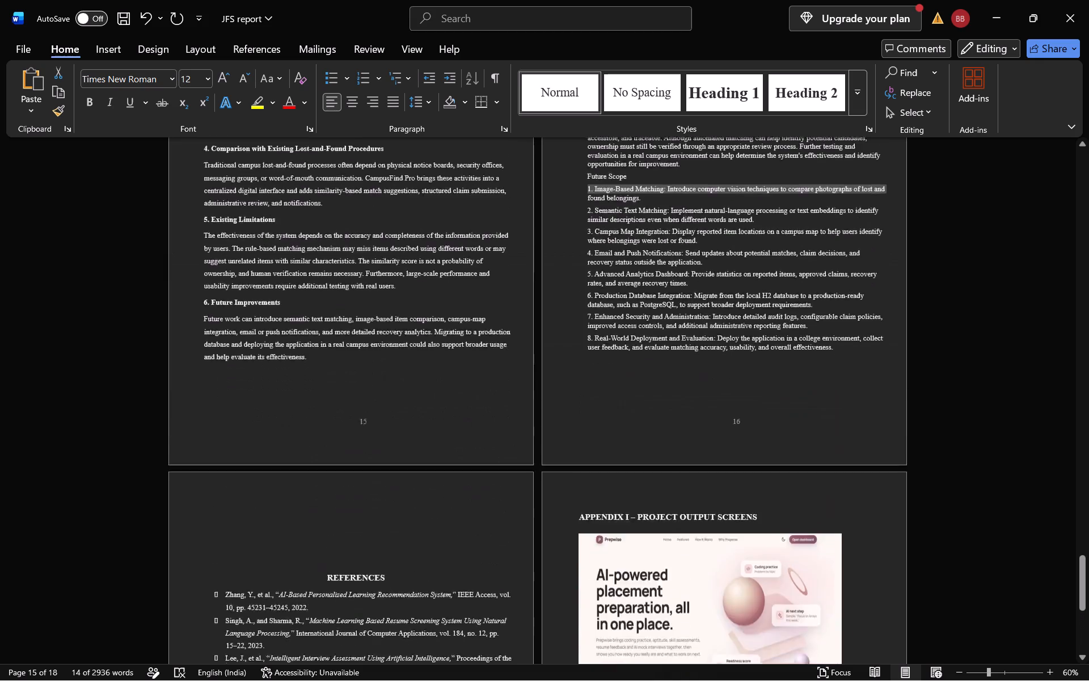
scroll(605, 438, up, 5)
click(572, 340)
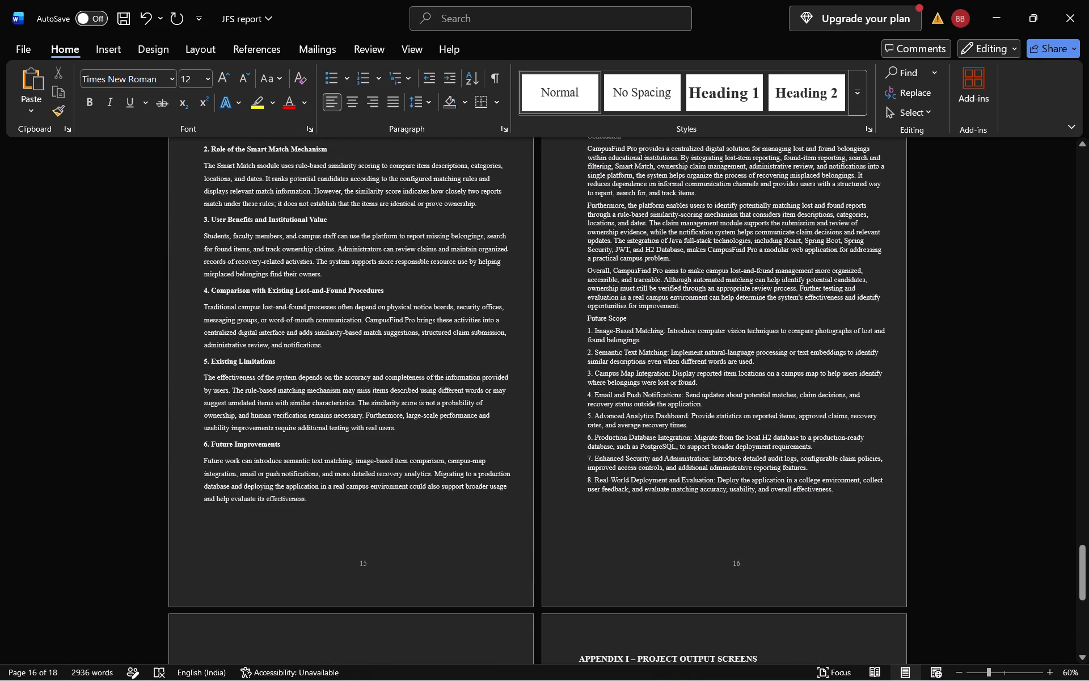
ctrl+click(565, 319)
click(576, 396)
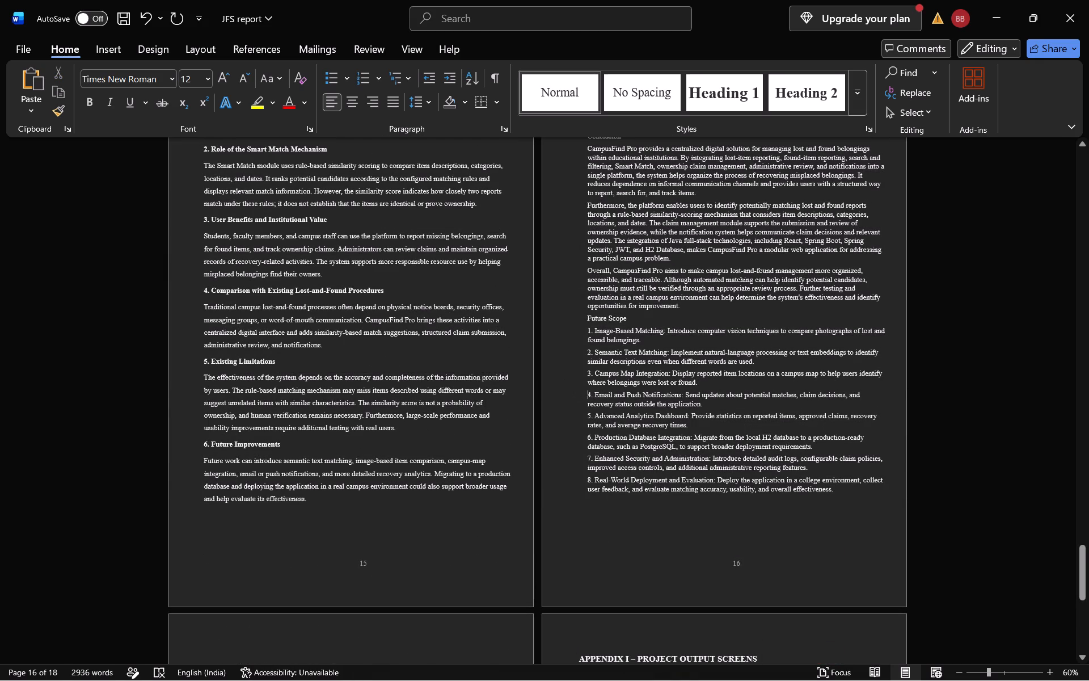
Make the Conclusion and Future Scope headings of Chapter 6 bold in one multiple selection.
ctrl+click(561, 318)
click(564, 318)
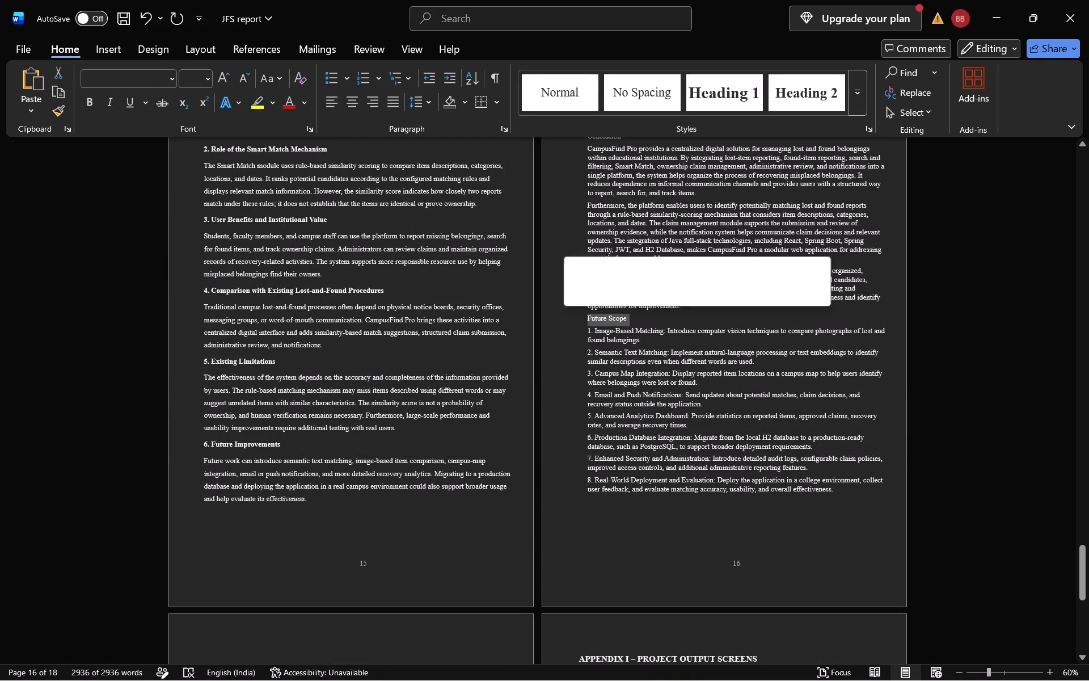
scroll(560, 320, up, 9)
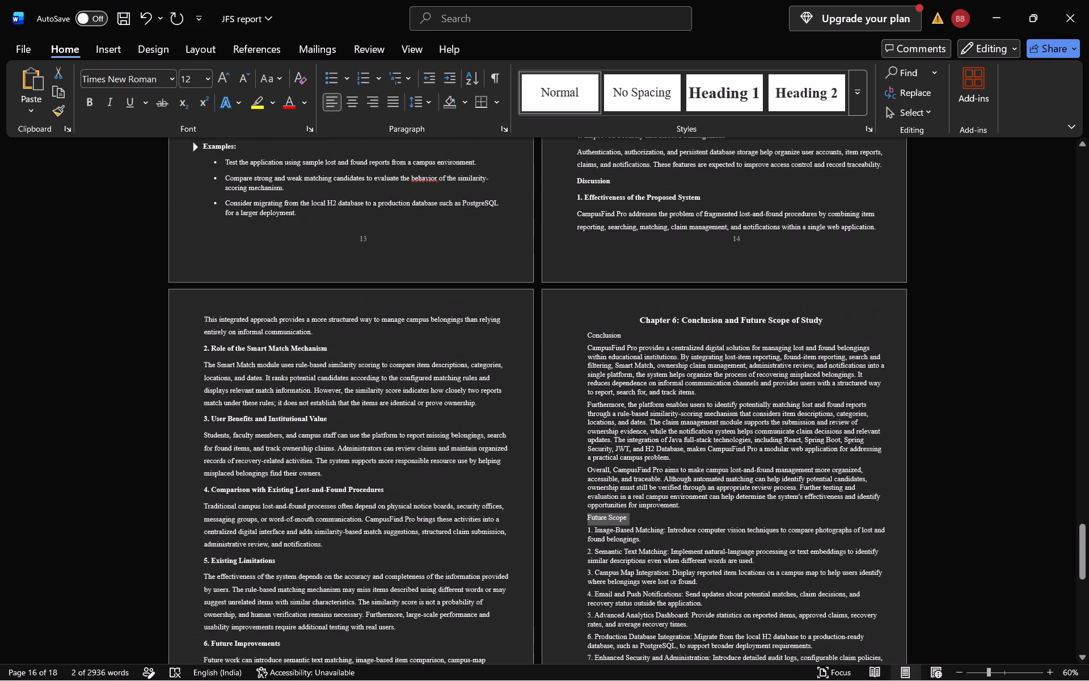
ctrl+click(560, 337)
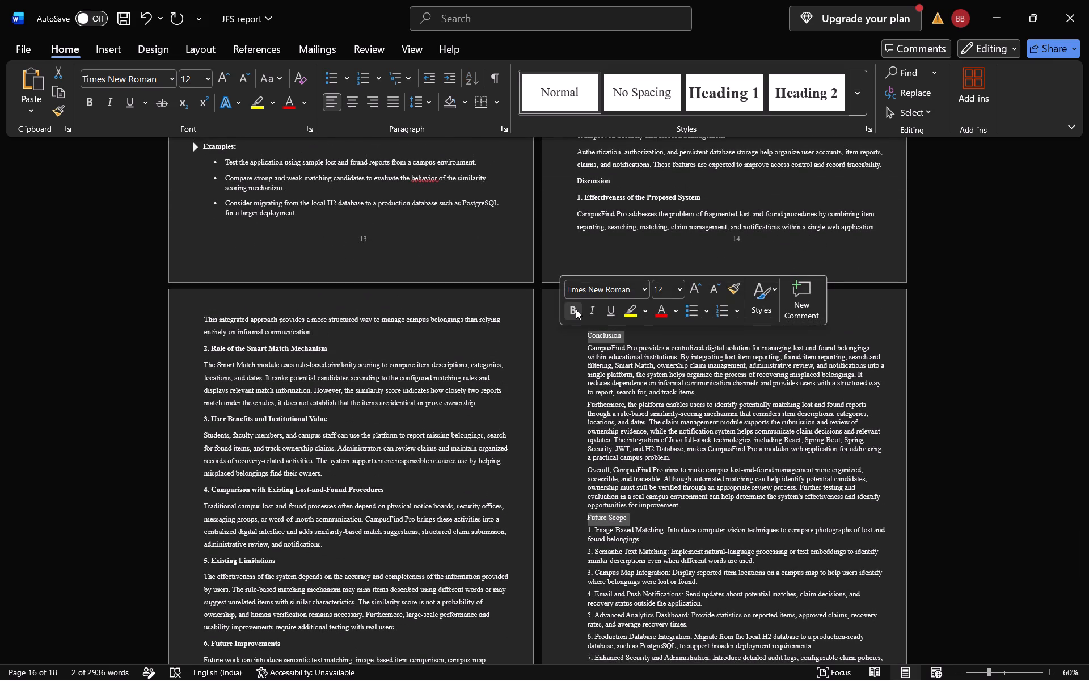
click(576, 309)
click(564, 427)
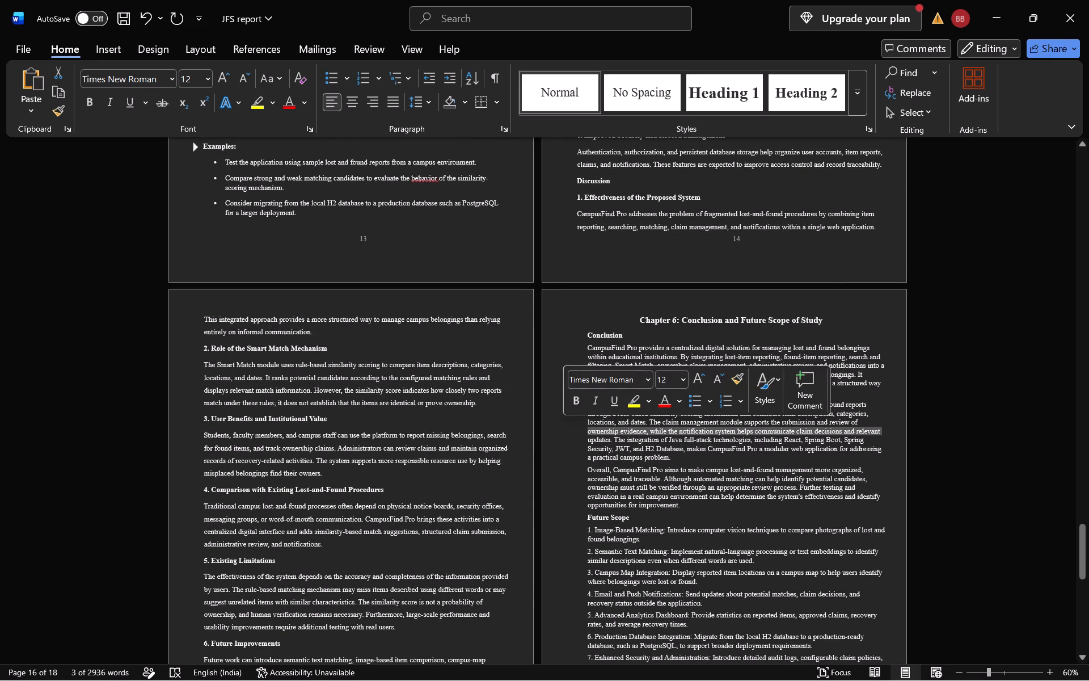
click(572, 500)
Insert blank lines below the Chapter 6 title, below the Conclusion heading, and above and below the Future Scope heading.
click(838, 321)
key(Return)
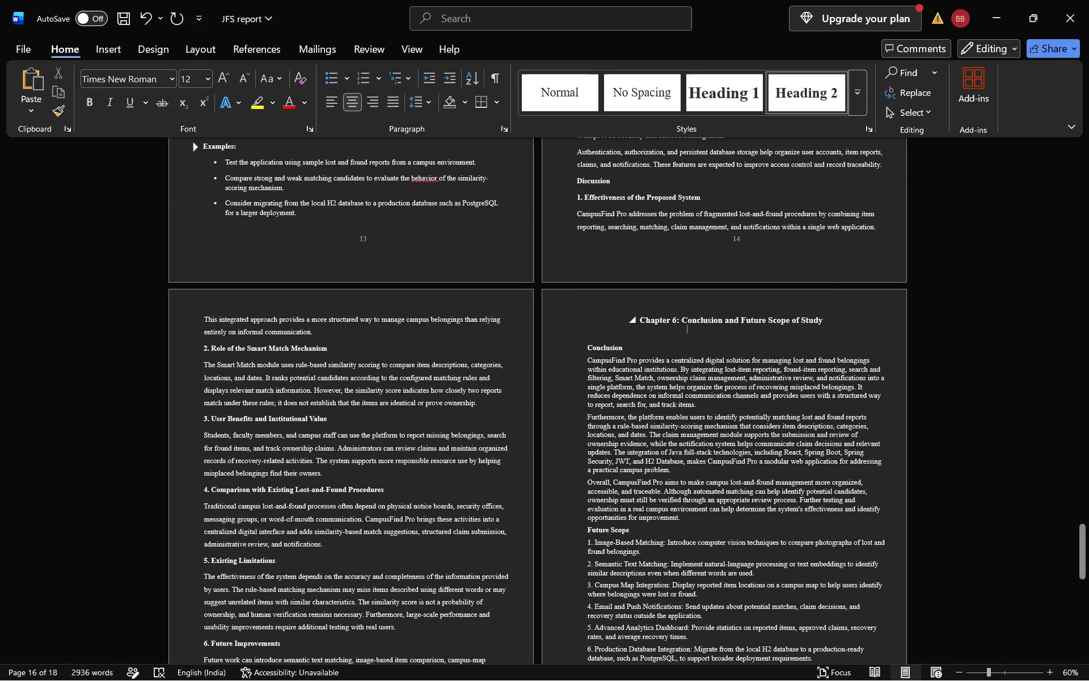
scroll(833, 328, down, 6)
click(691, 386)
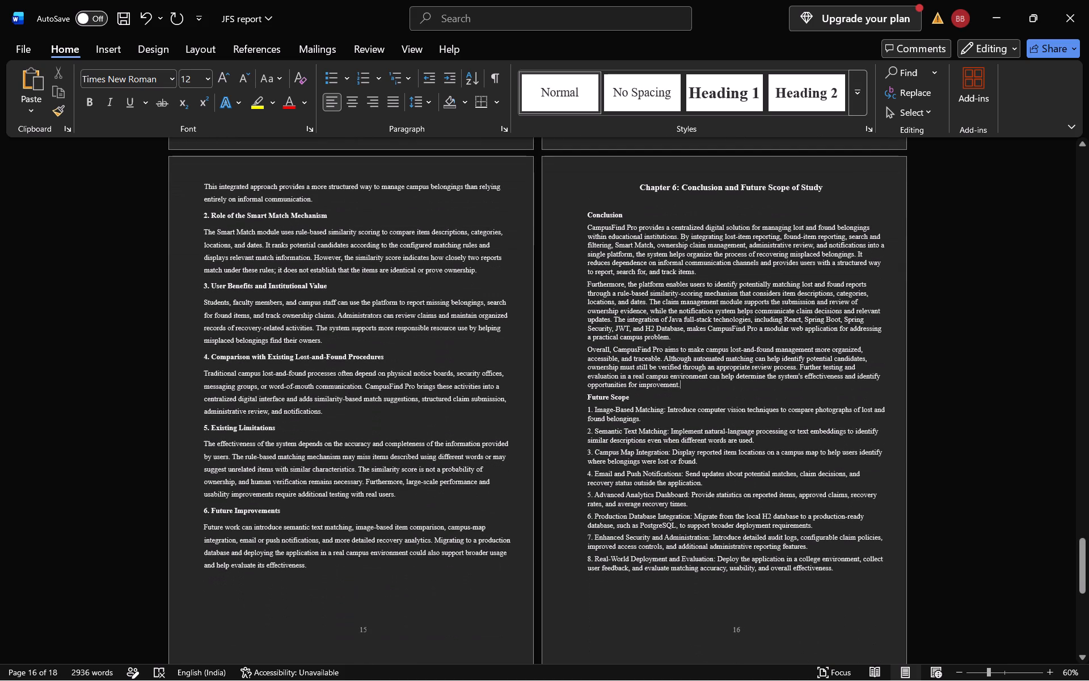
key(Return)
click(665, 410)
key(Return)
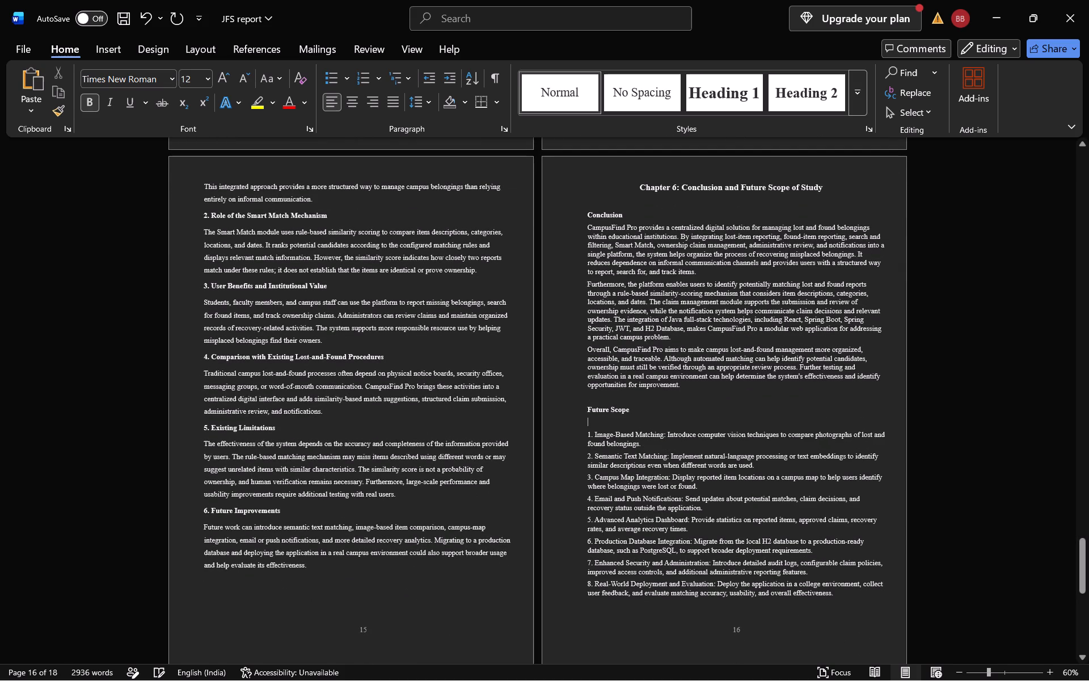
click(637, 216)
key(Return)
Copy the whole References section, including its heading and all five entries.
scroll(655, 230, down, 15)
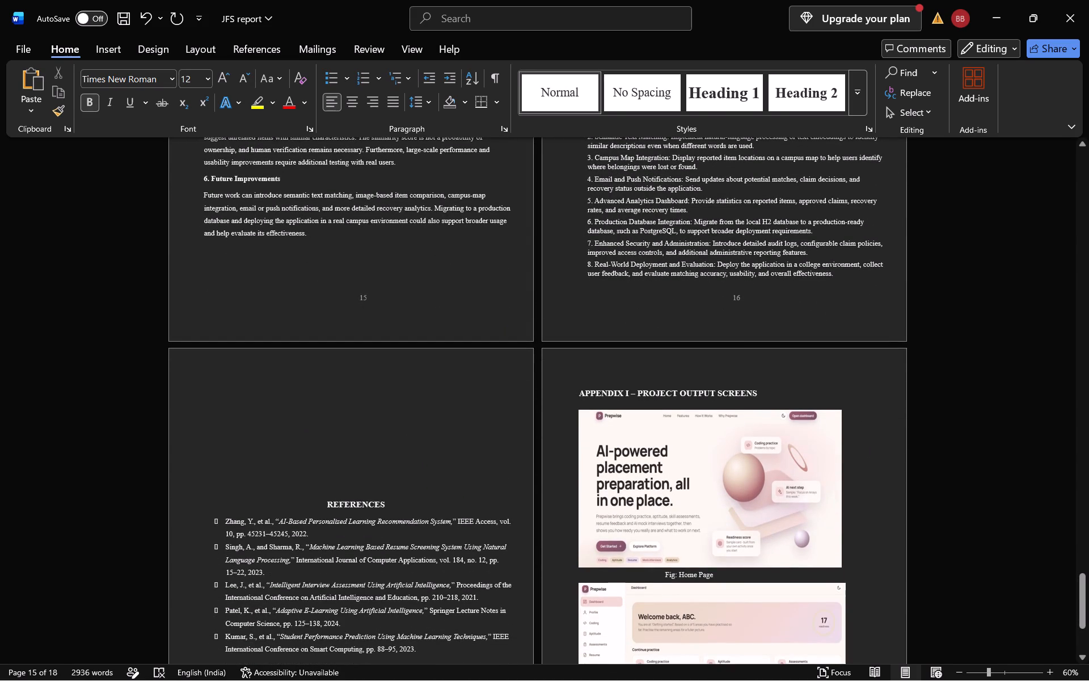
click(349, 483)
scroll(360, 473, down, 1)
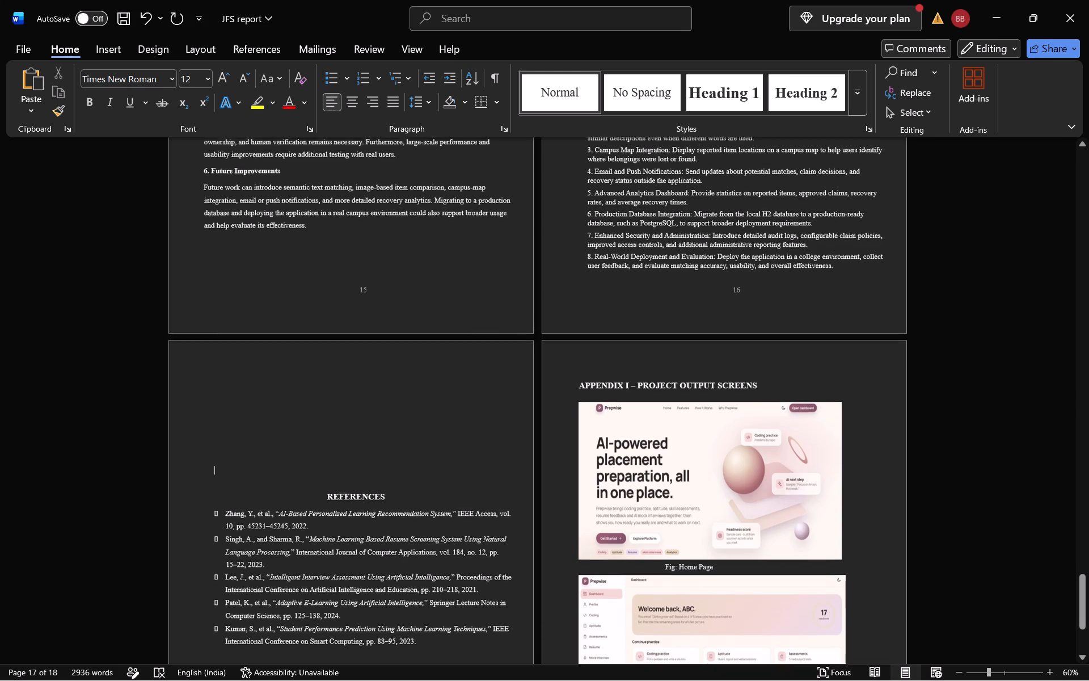
scroll(359, 473, down, 2)
drag(299, 431, 462, 597)
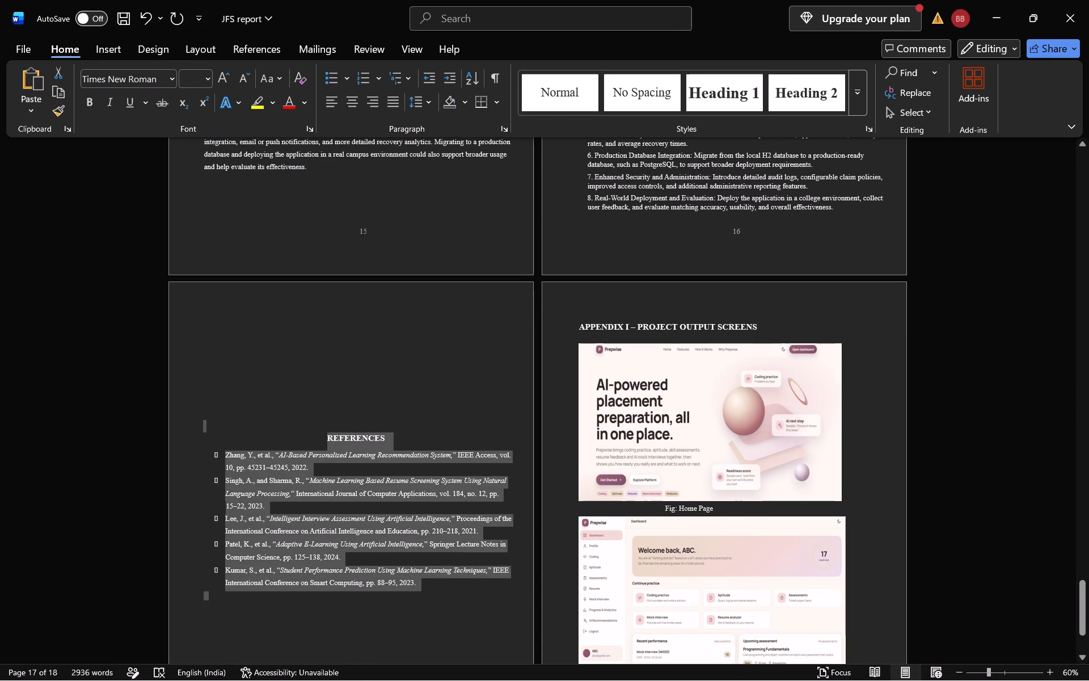
key(ctrl+c)
Delete the empty lines above the REFERENCES heading so it starts at the top of its page.
drag(347, 419, 333, 300)
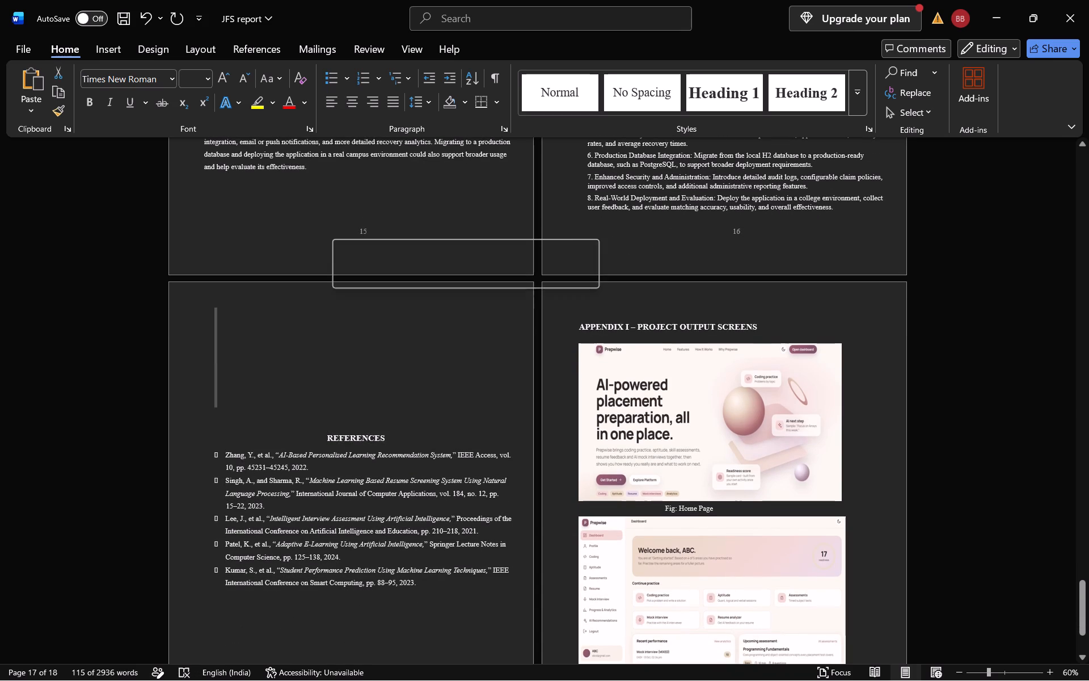
key(BackSpace)
key(BackSpace)
key(BackSpace)
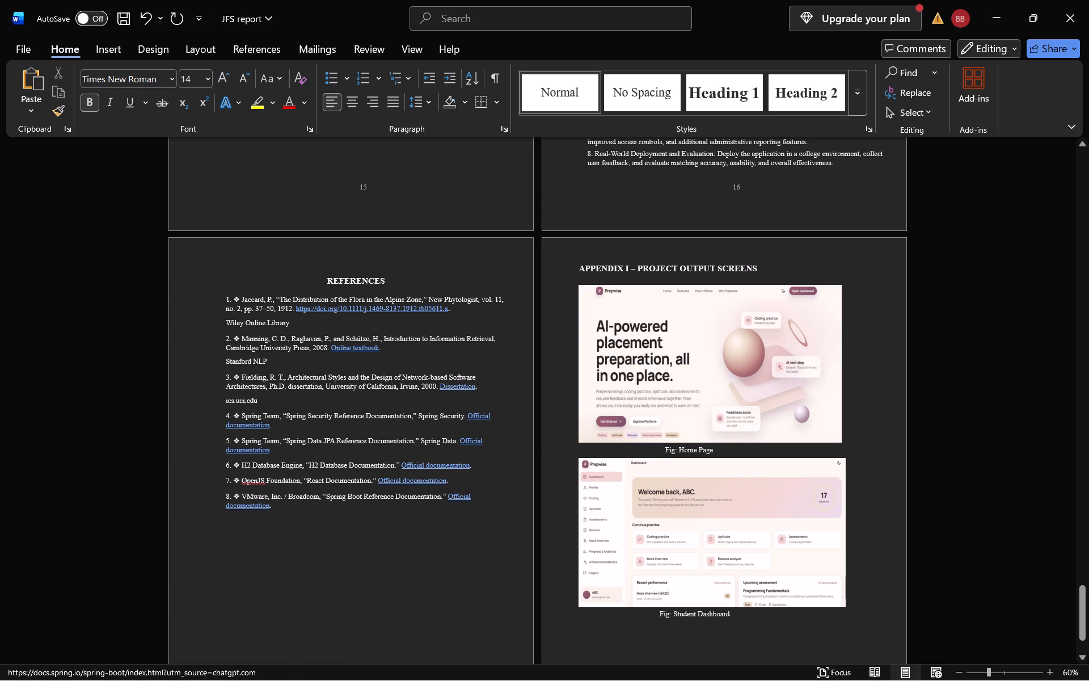
drag(442, 496, 451, 504)
key(BackSpace)
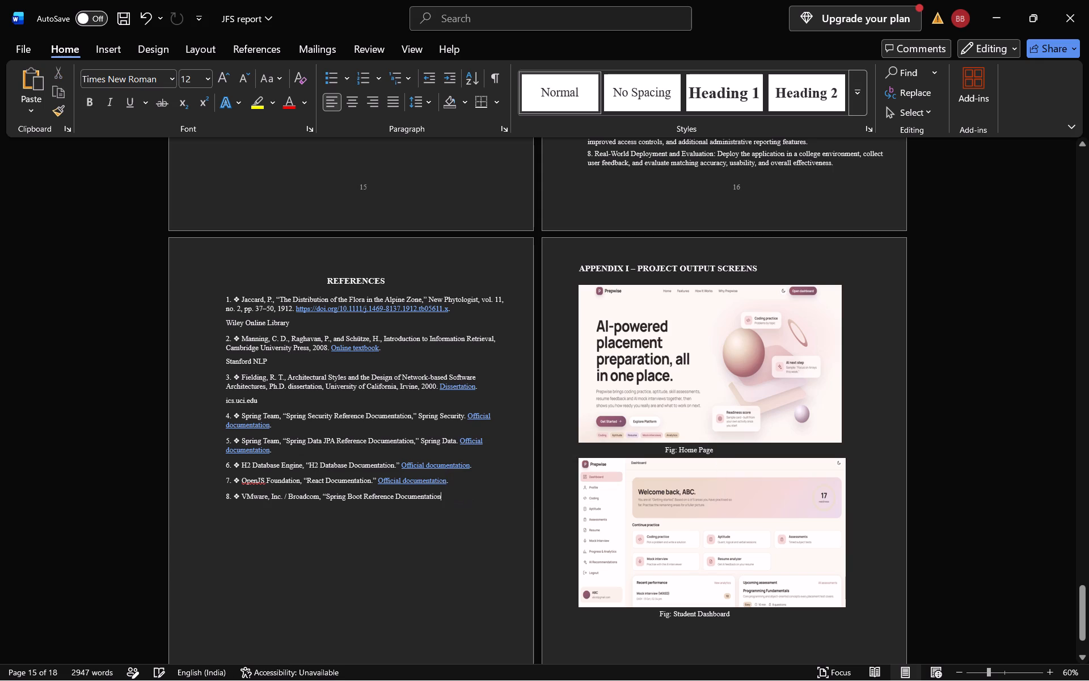
drag(449, 477, 385, 481)
key(BackSpace)
key(BackSpace)
key(BackSpace)
drag(476, 471, 417, 464)
key(BackSpace)
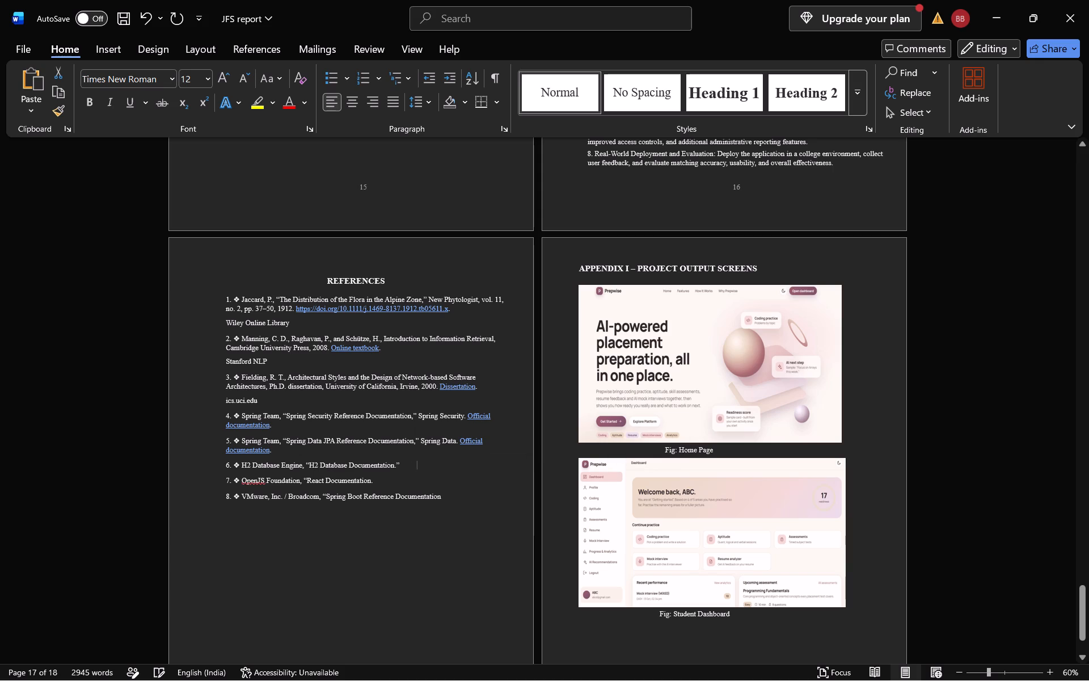
key(BackSpace)
key(BackSpace)
Trim reference 5 so it ends at "Spring Data JPA Reference Documentation", deleting the Spring Data source and the documentation link.
double_click(474, 445)
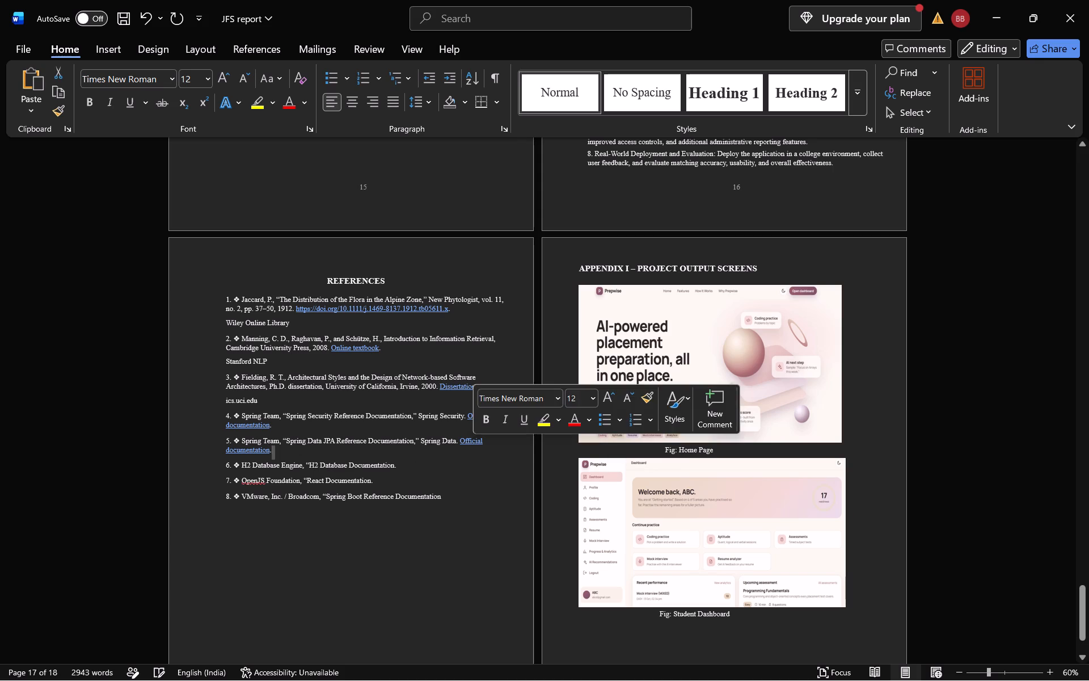
double_click(467, 440)
key(BackSpace)
double_click(474, 438)
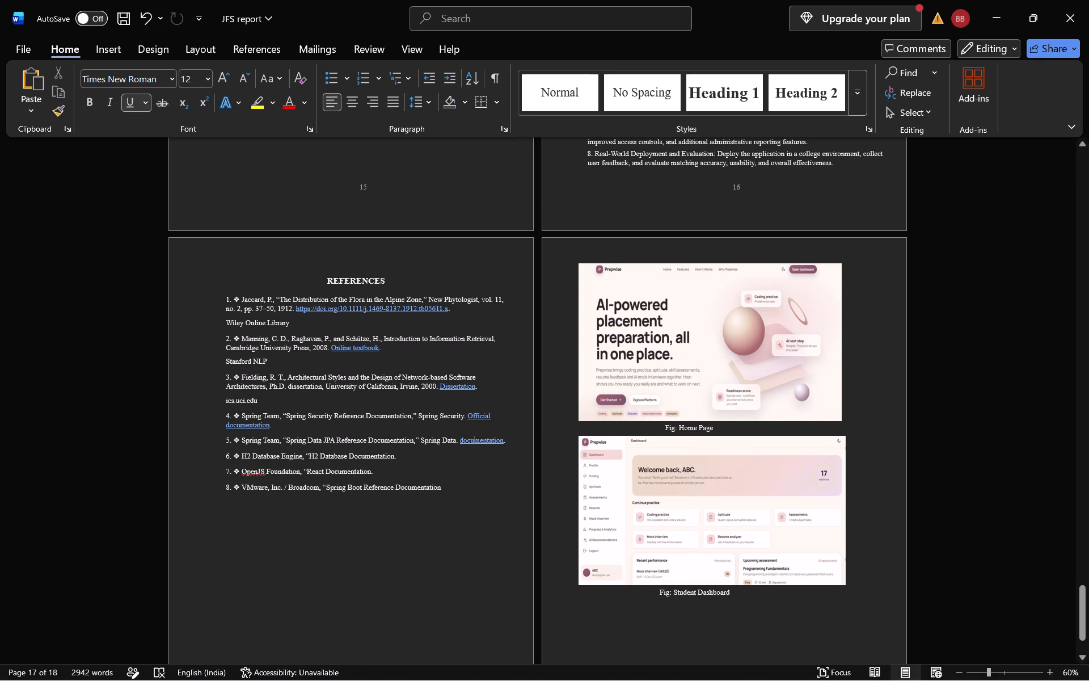
key(BackSpace)
click(453, 439)
drag(453, 439, 427, 442)
key(BackSpace)
key(BackSpace)
click(430, 439)
key(BackSpace)
key(BackSpace)
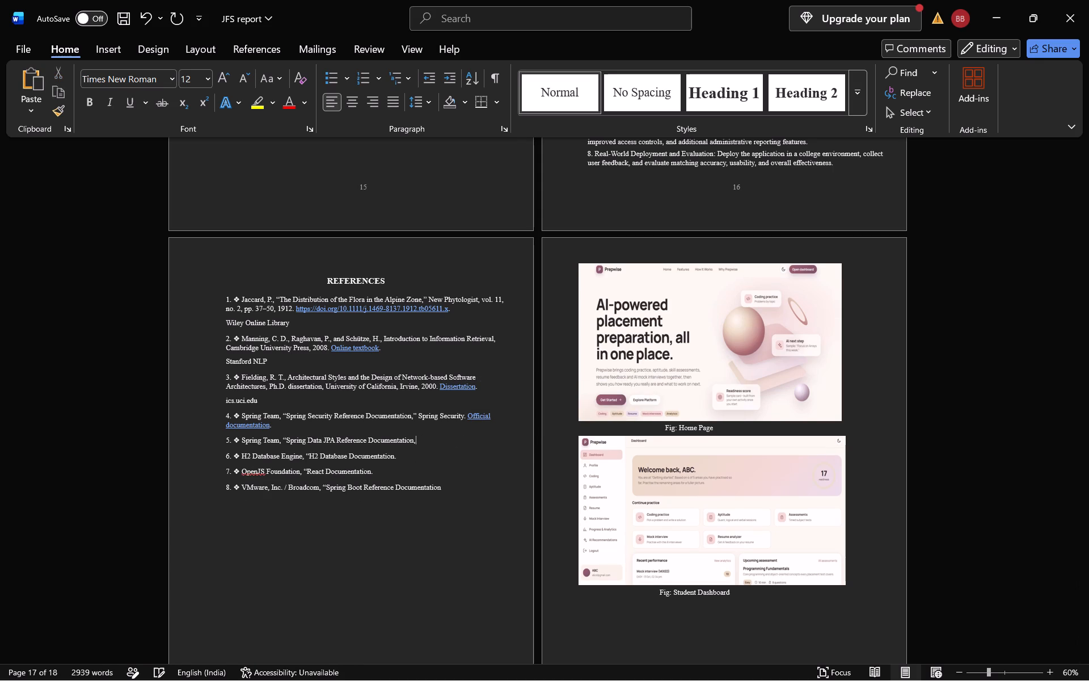
key(BackSpace)
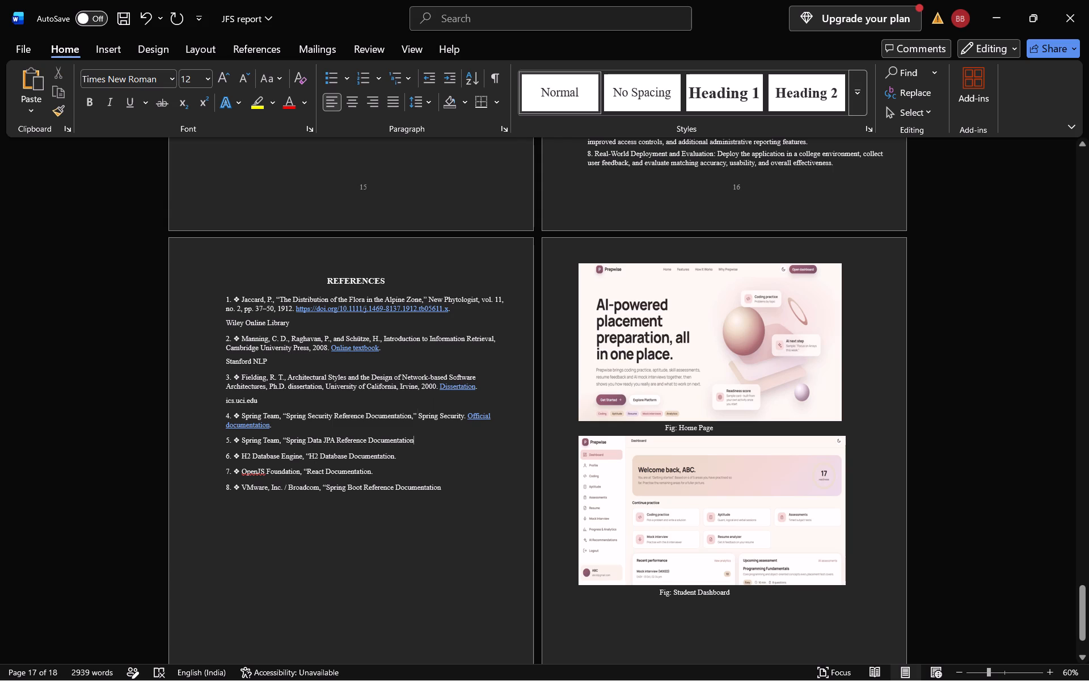
Trim reference 4 after "Spring Security Reference Documentation," by deleting the Spring Security source and the "Official documentation" link.
double_click(267, 424)
key(BackSpace)
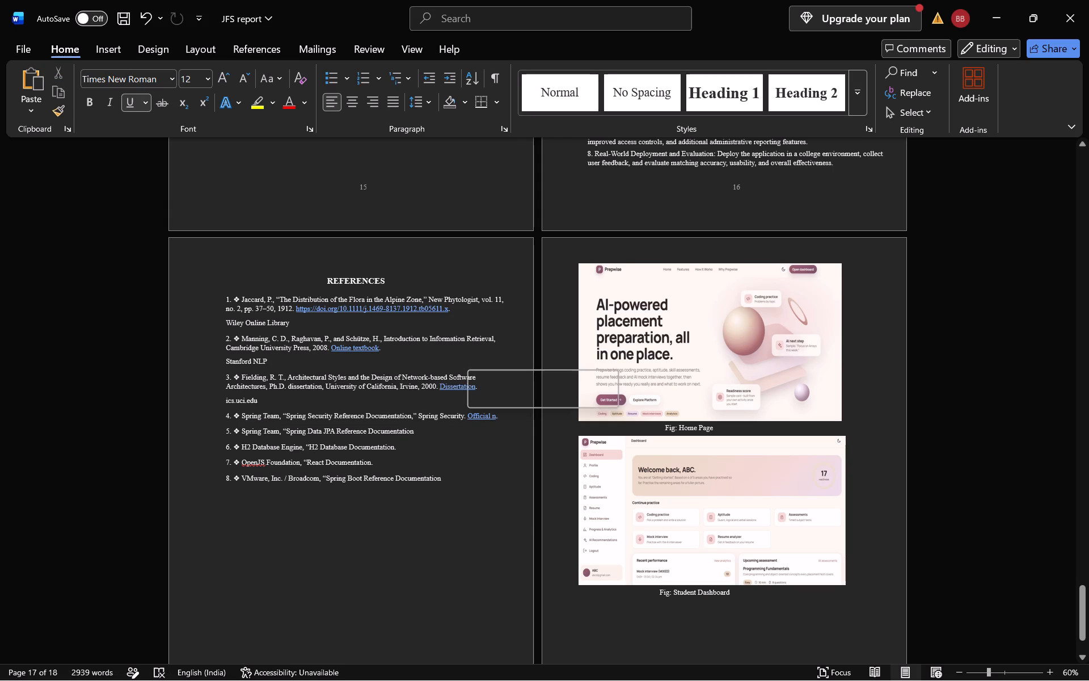
click(491, 413)
double_click(491, 414)
key(BackSpace)
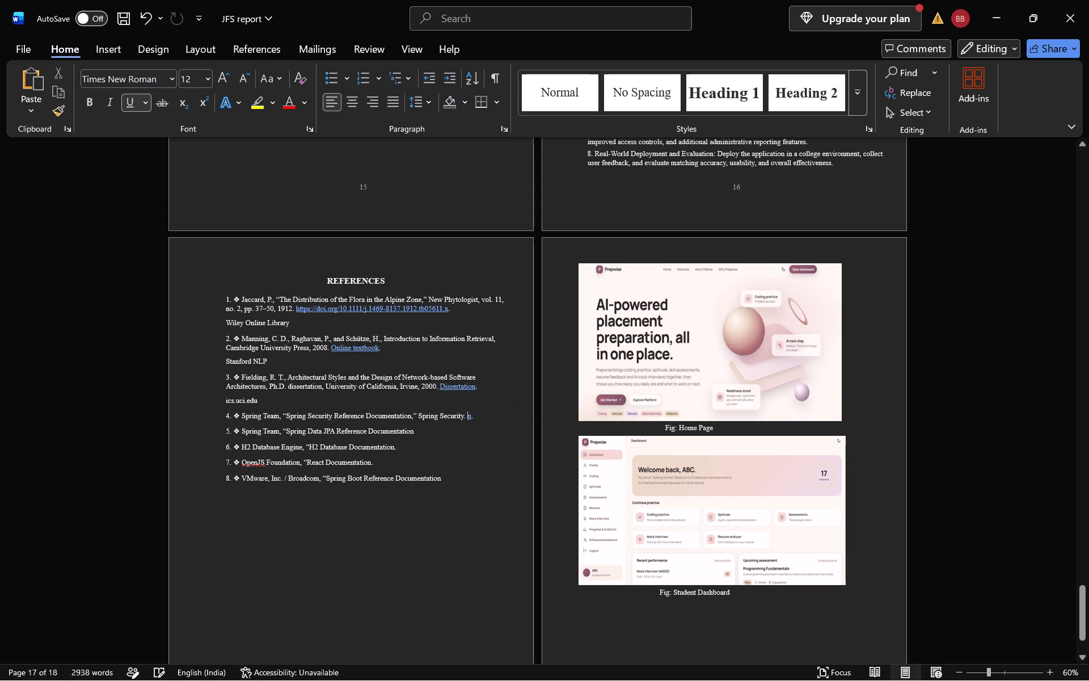
click(475, 411)
key(BackSpace)
key(BackSpace)
key(BackSpace)
key(BackSpace)
key(BackSpace)
key(BackSpace)
key(BackSpace)
key(BackSpace)
key(BackSpace)
key(BackSpace)
key(BackSpace)
key(BackSpace)
key(BackSpace)
key(BackSpace)
key(BackSpace)
key(BackSpace)
key(BackSpace)
key(BackSpace)
key(BackSpace)
key(BackSpace)
key(BackSpace)
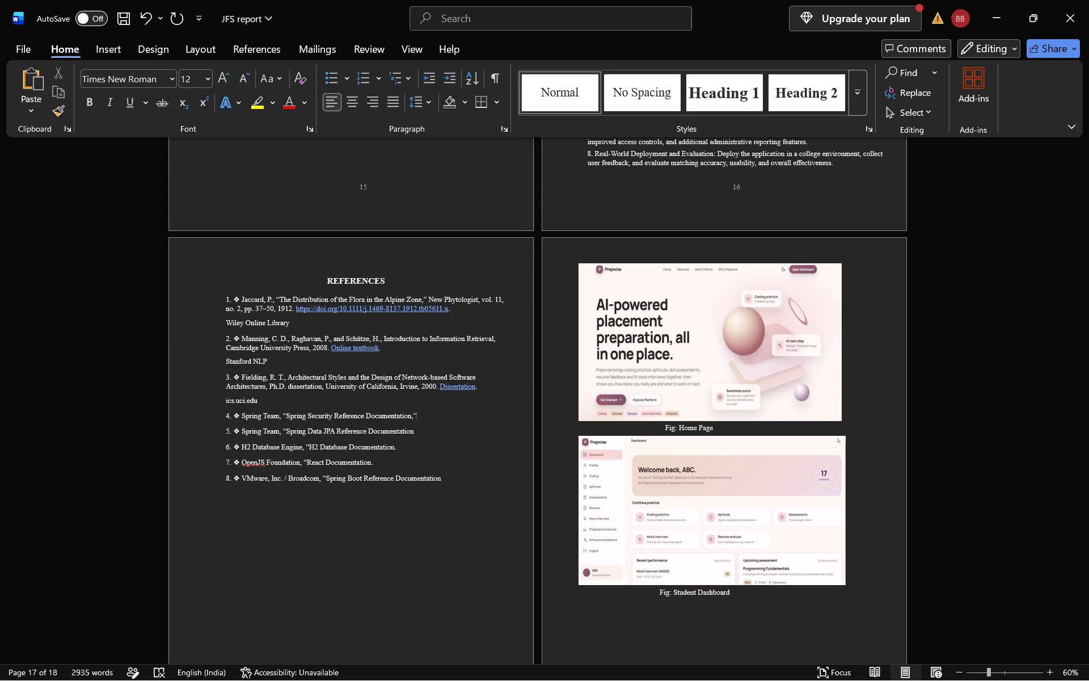
Add a space and a closing quotation mark after "Spring Data JPA Reference Documentation" in reference 5.
click(416, 429)
key(space)
text(")
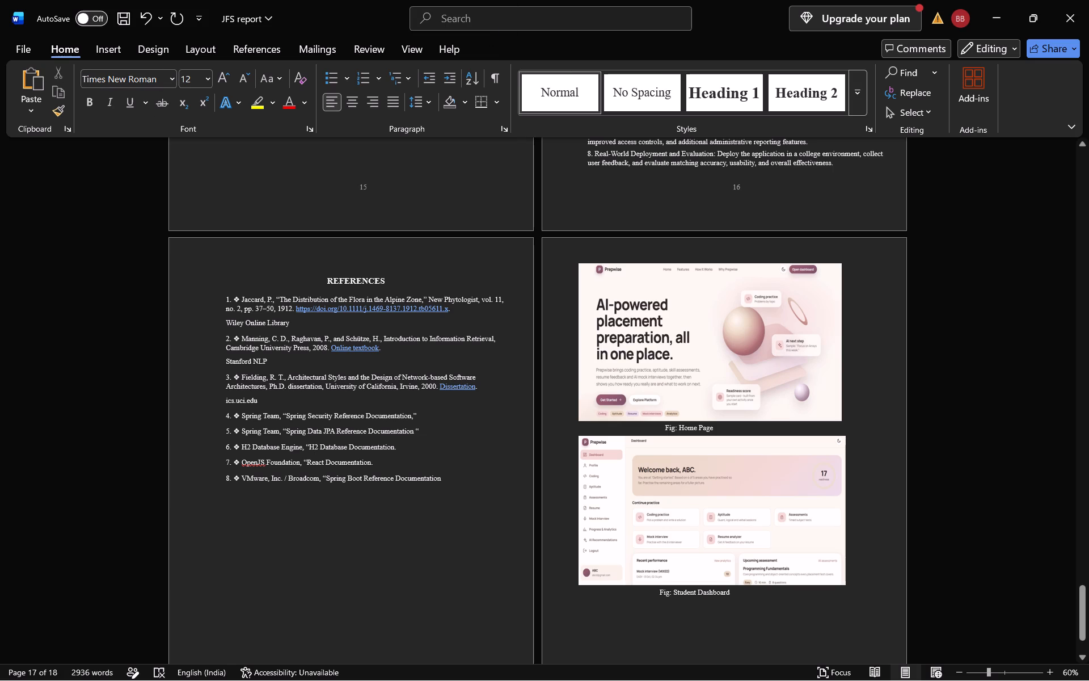
Delete the "Dissertation" link and the "ics.uci.edu" line from the Fielding reference so it ends at 2000.
click(323, 394)
drag(315, 403, 460, 383)
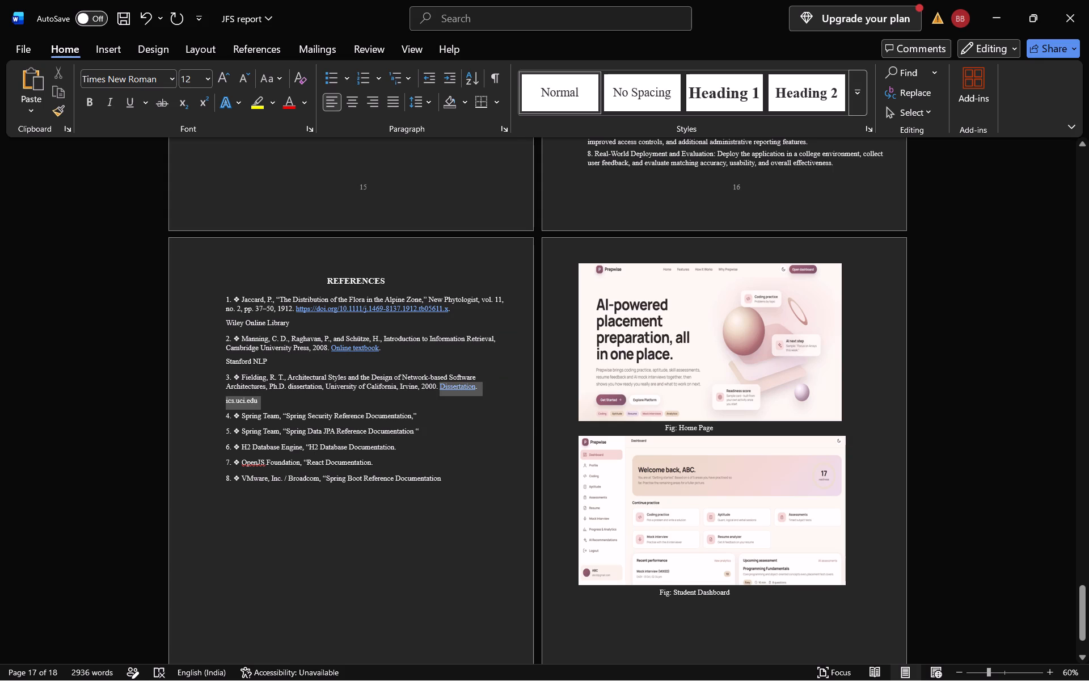
drag(460, 383, 457, 384)
key(BackSpace)
key(BackSpace)
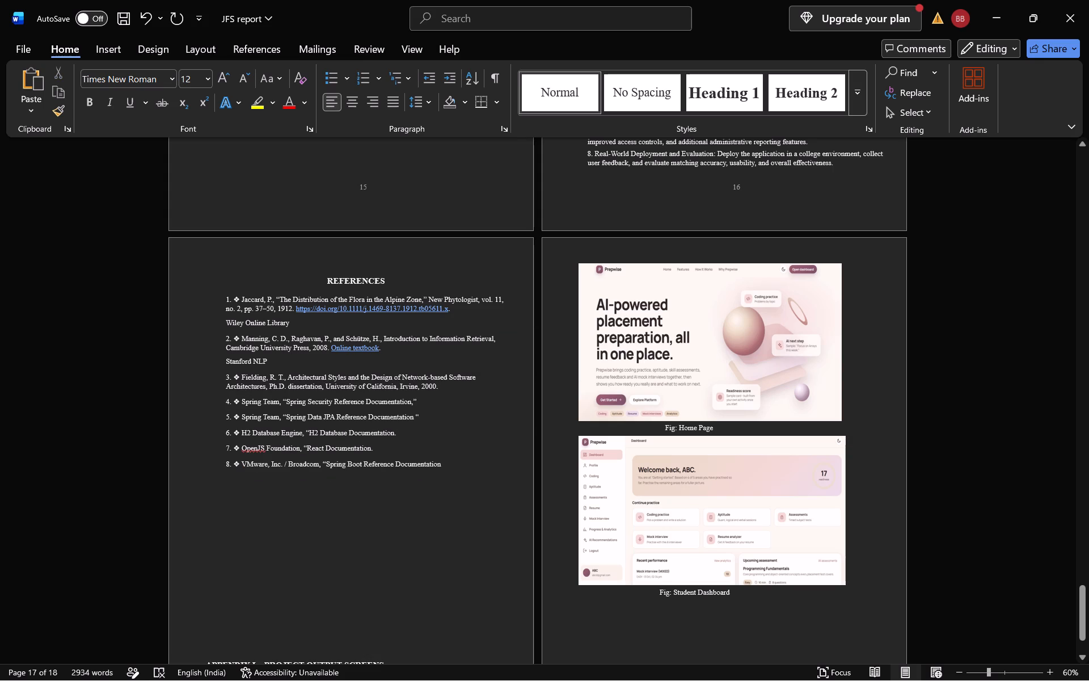
Remove the typed numbers 3 to 8 in front of the diamond bullets of the last six references.
click(234, 377)
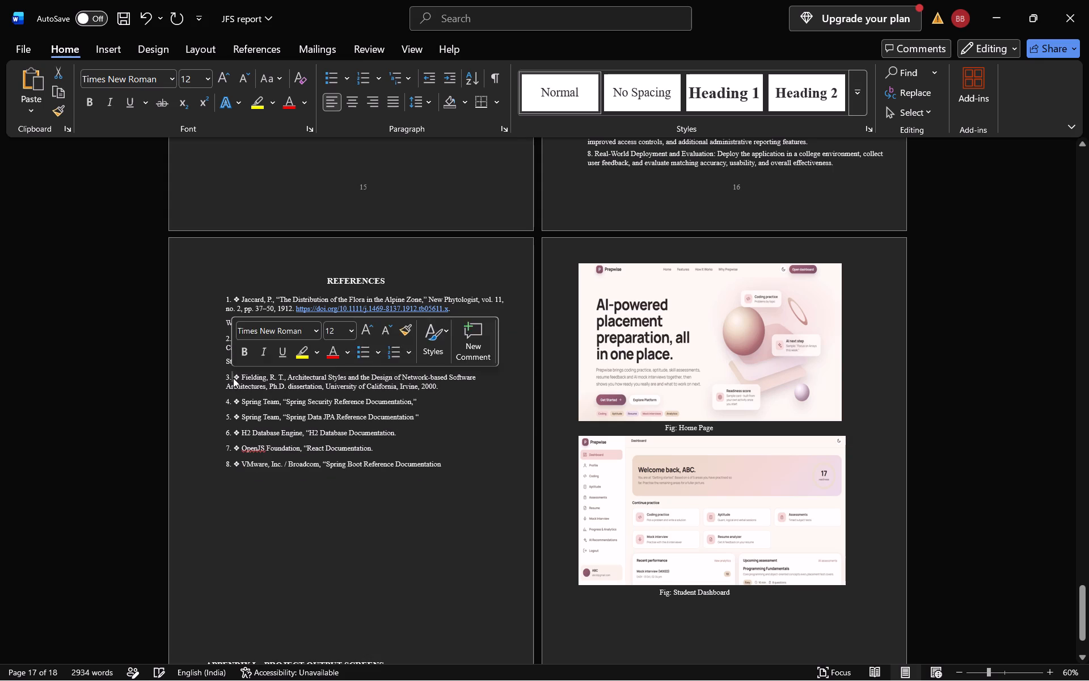
key(BackSpace)
key(BackSpace)
key(BackSpace)
click(233, 402)
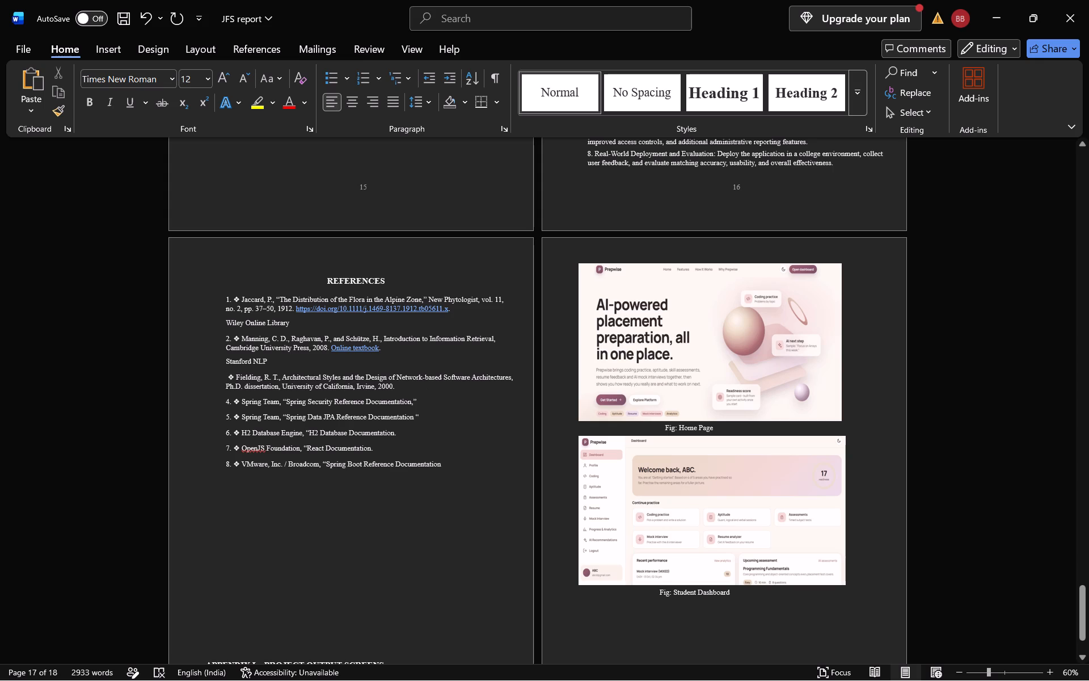
key(BackSpace)
key(BackSpace)
key(BackSpace)
click(234, 421)
key(BackSpace)
key(BackSpace)
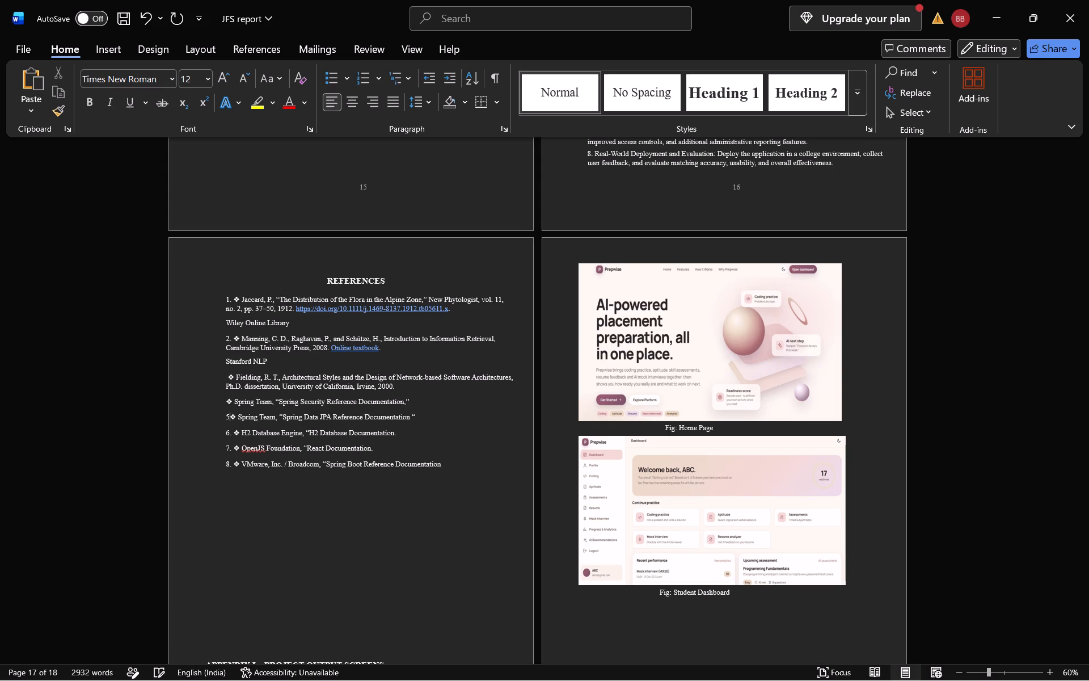
key(BackSpace)
click(233, 433)
key(BackSpace)
key(BackSpace)
key(BackSpace)
click(234, 452)
key(BackSpace)
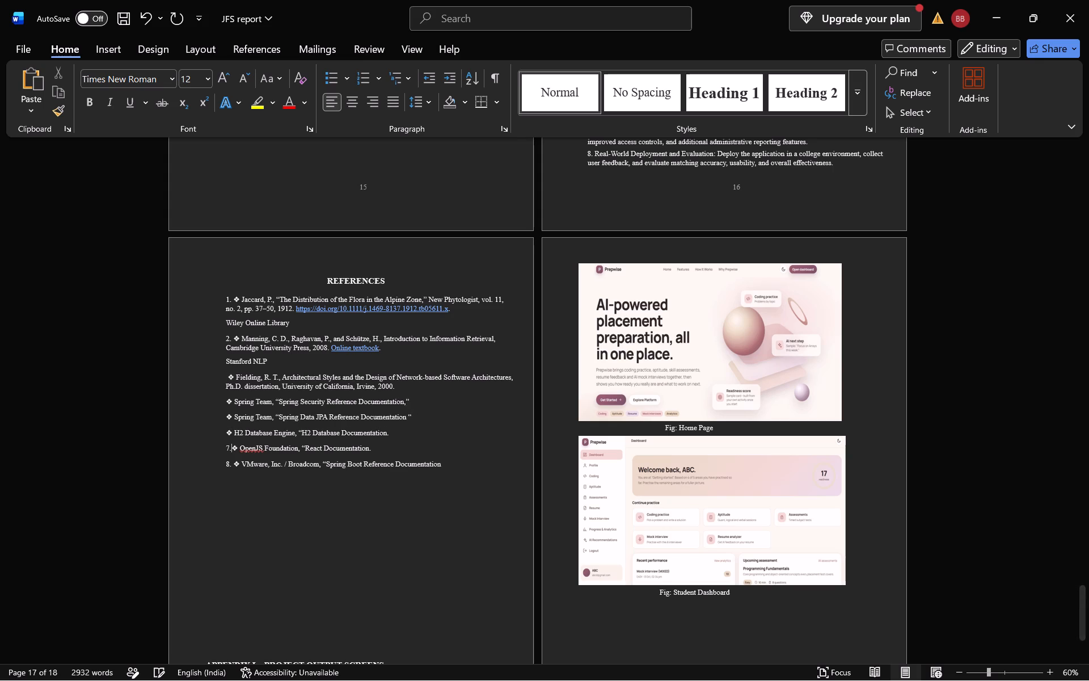
key(BackSpace)
key(BackSpace)
click(236, 462)
key(BackSpace)
key(BackSpace)
key(BackSpace)
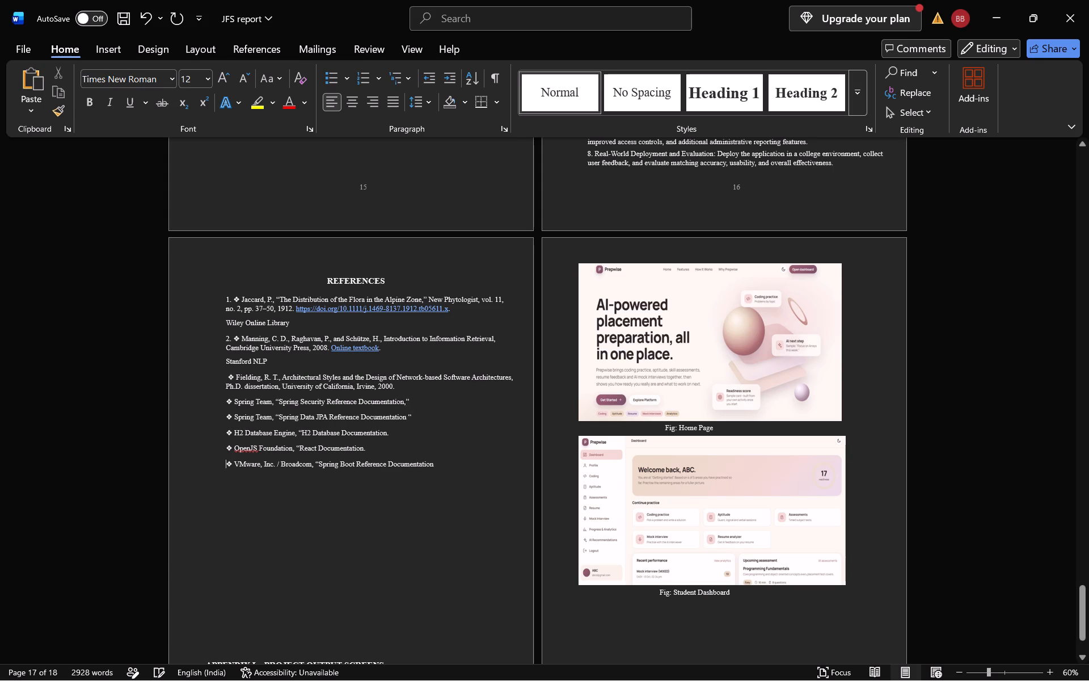
Remove the number 2 and the "Online textbook" link from the Manning reference so it ends at 2008.
click(233, 337)
key(BackSpace)
key(BackSpace)
key(BackSpace)
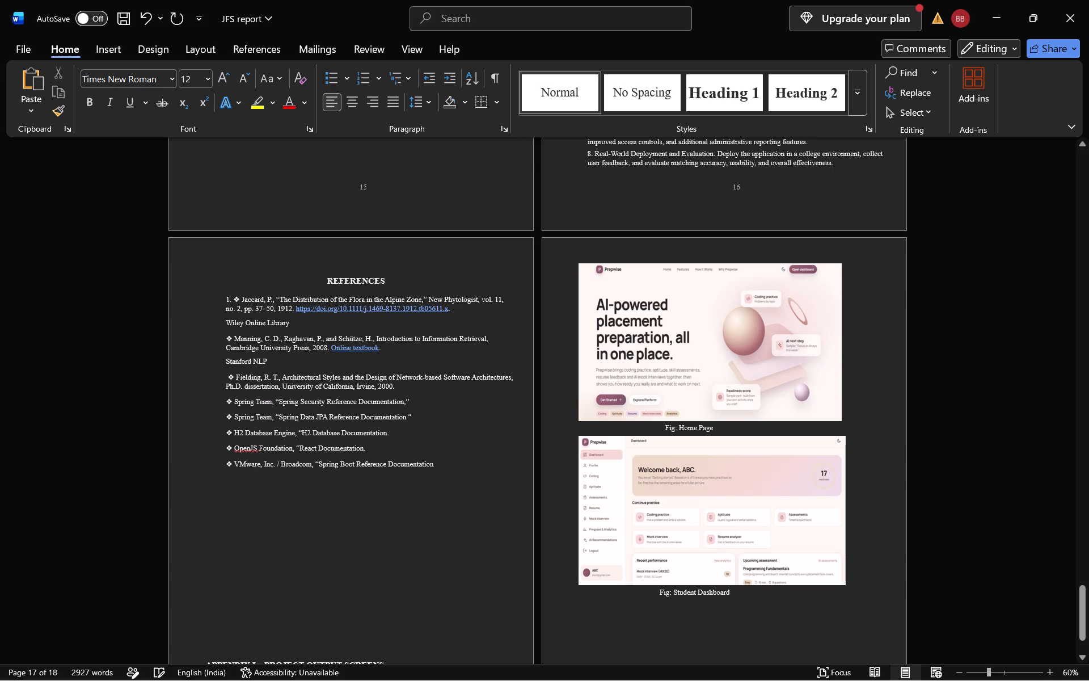
drag(381, 350, 340, 349)
key(BackSpace)
key(BackSpace)
Remove the DOI link and the number 1 from the Jaccard reference so it ends at 1912.
drag(458, 313, 415, 313)
key(BackSpace)
key(BackSpace)
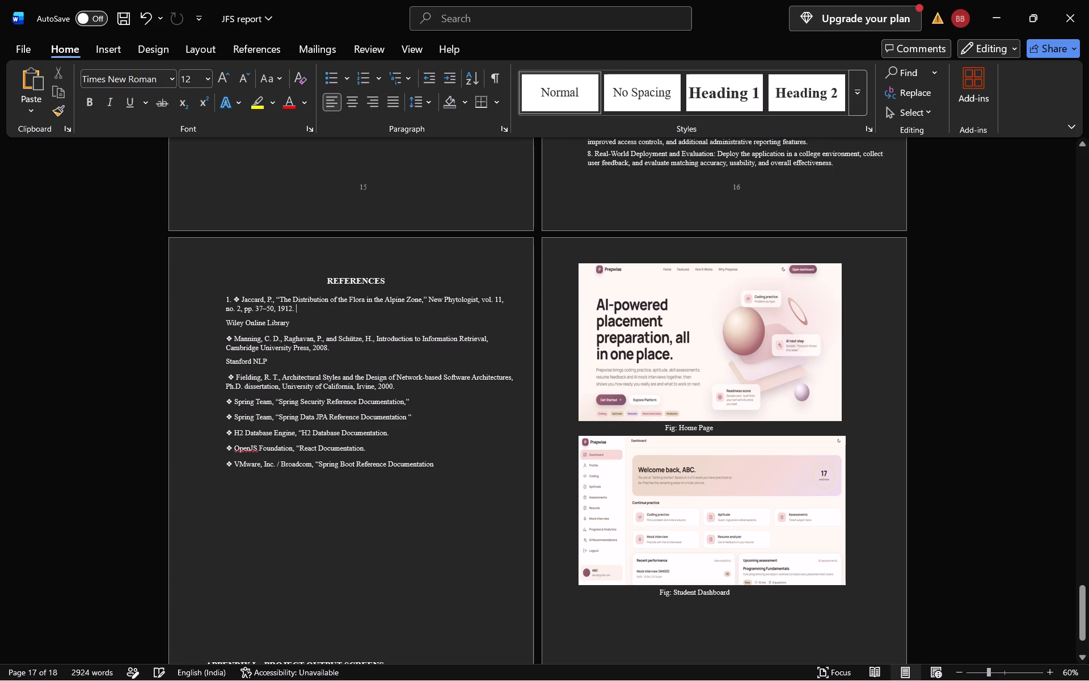
click(234, 299)
key(BackSpace)
key(BackSpace)
key(BackSpace)
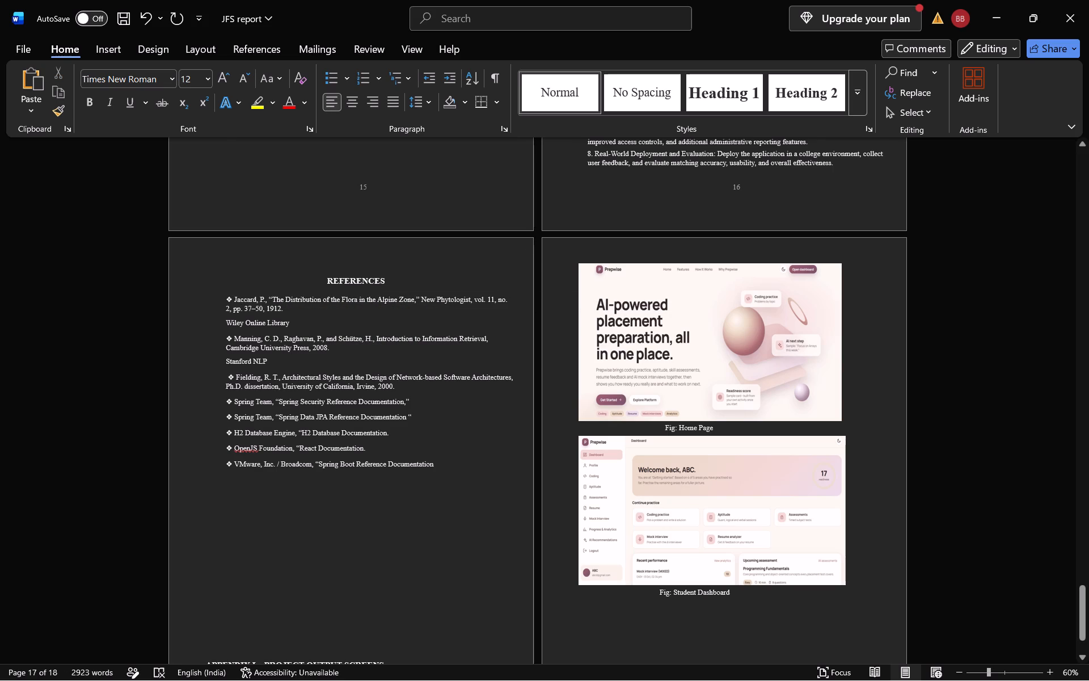
Remove the left indent from each of the eight diamond-bulleted references.
scroll(330, 315, up, 1)
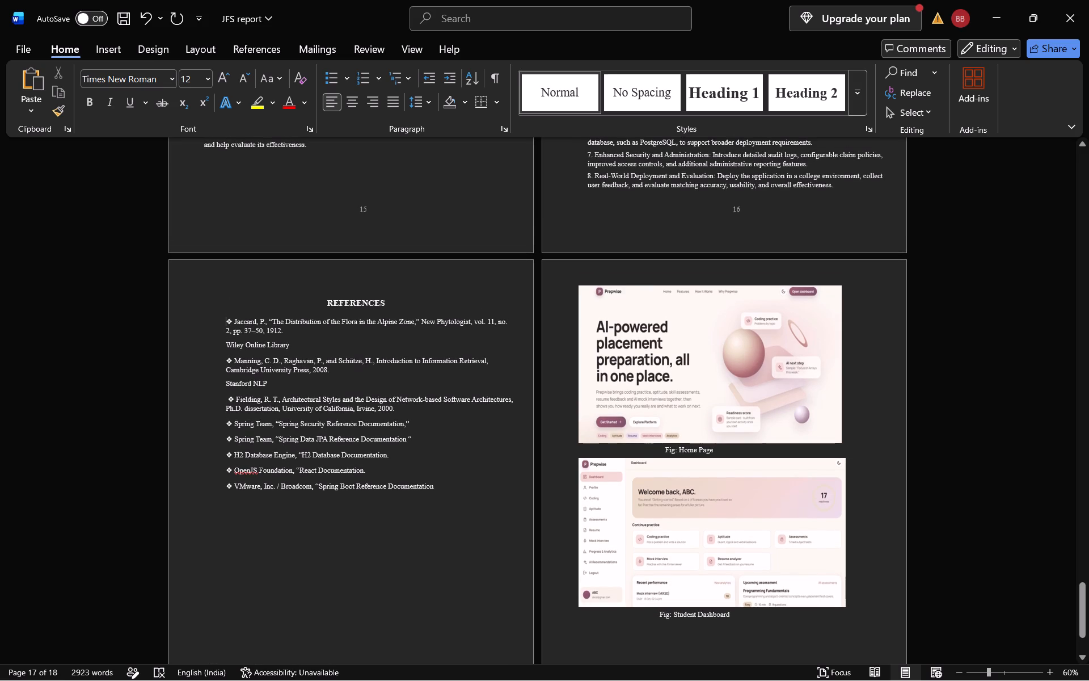
key(BackSpace)
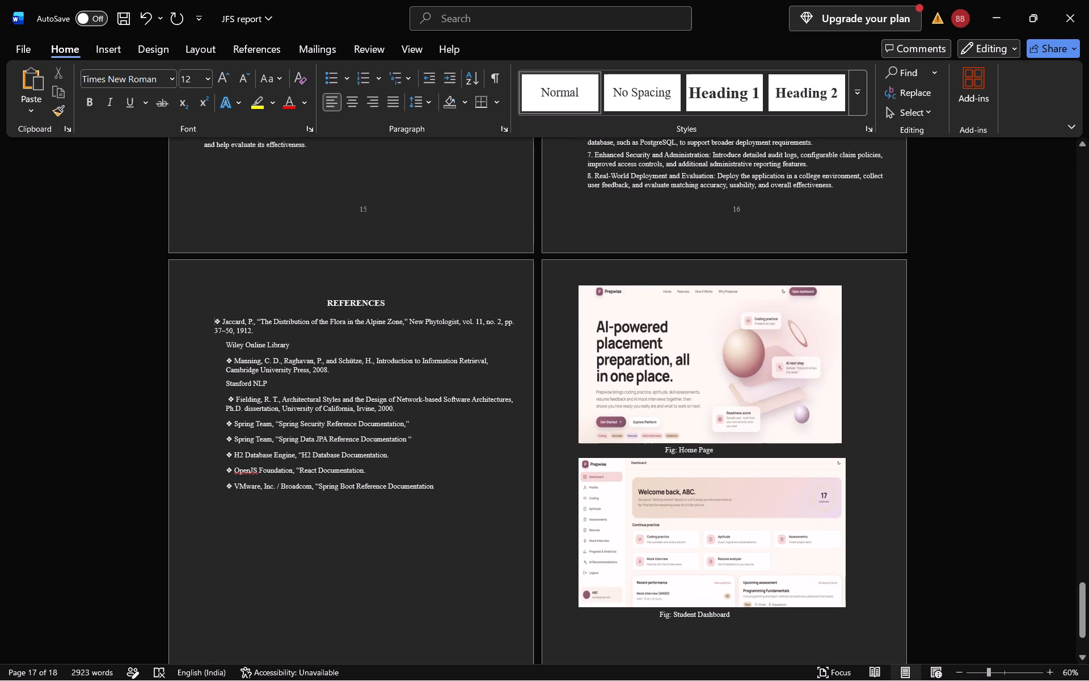
click(223, 358)
key(BackSpace)
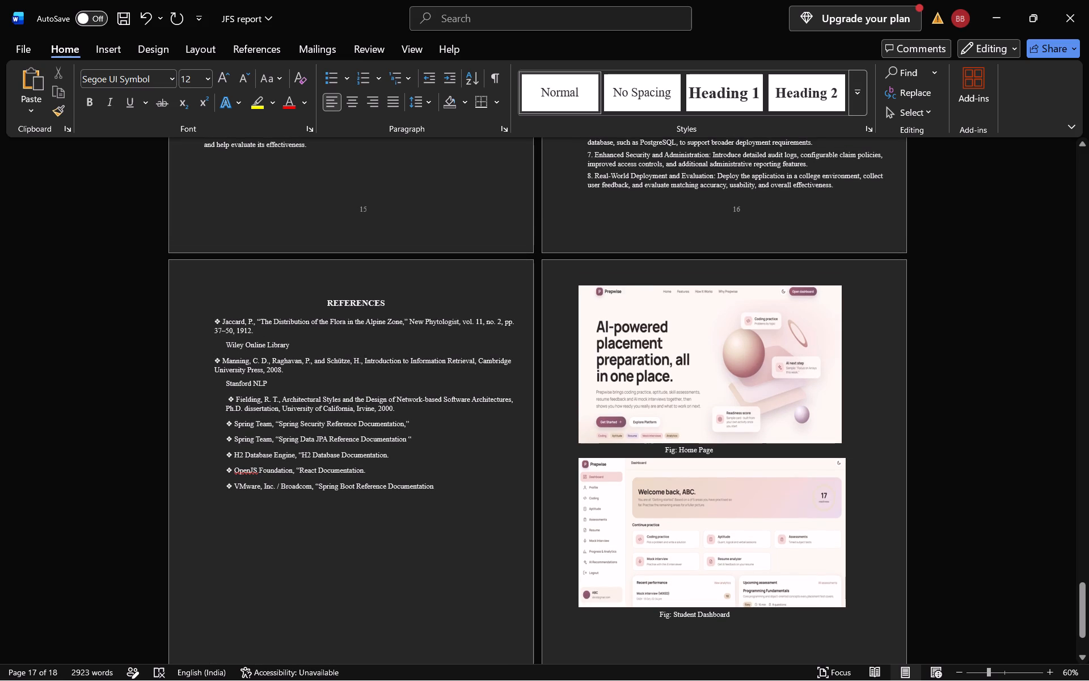
click(226, 397)
key(BackSpace)
click(219, 423)
key(BackSpace)
click(218, 435)
key(BackSpace)
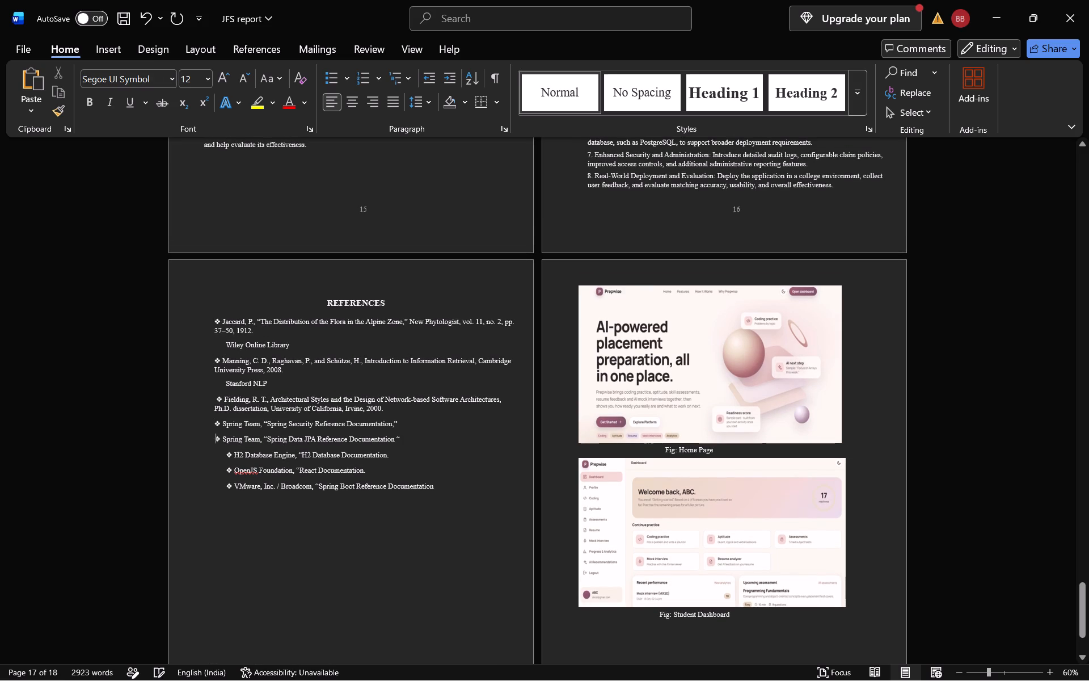
click(216, 450)
key(BackSpace)
click(215, 466)
key(BackSpace)
click(217, 488)
key(BackSpace)
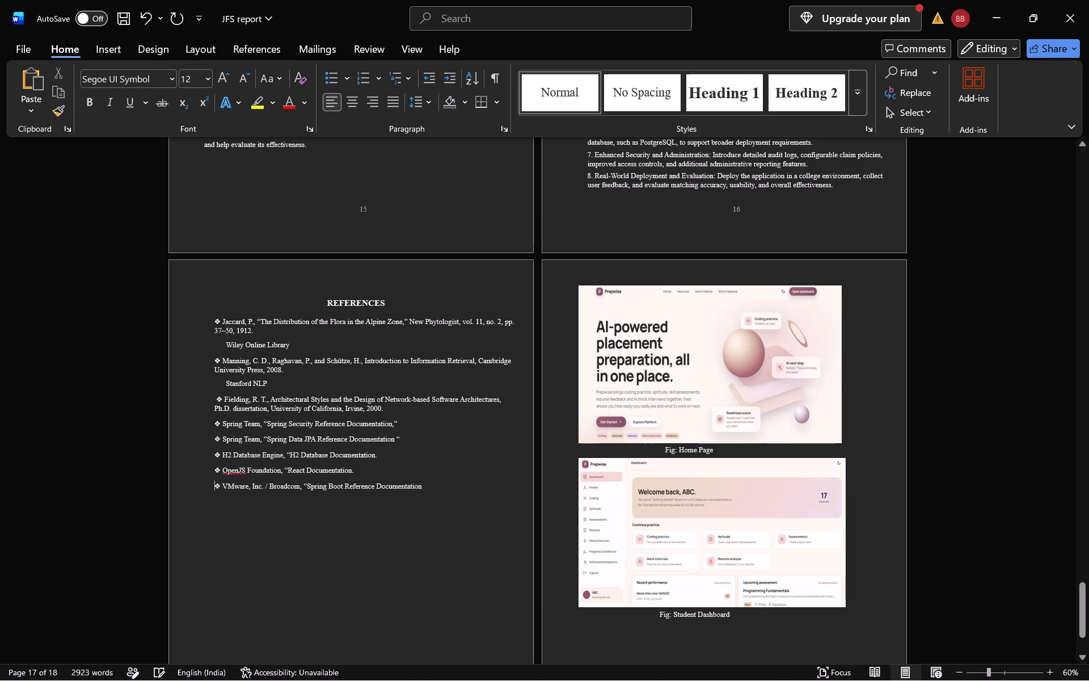
Delete the leftover "Wiley Online Library" and "Stanford NLP" lines between the references.
drag(290, 340, 230, 346)
key(BackSpace)
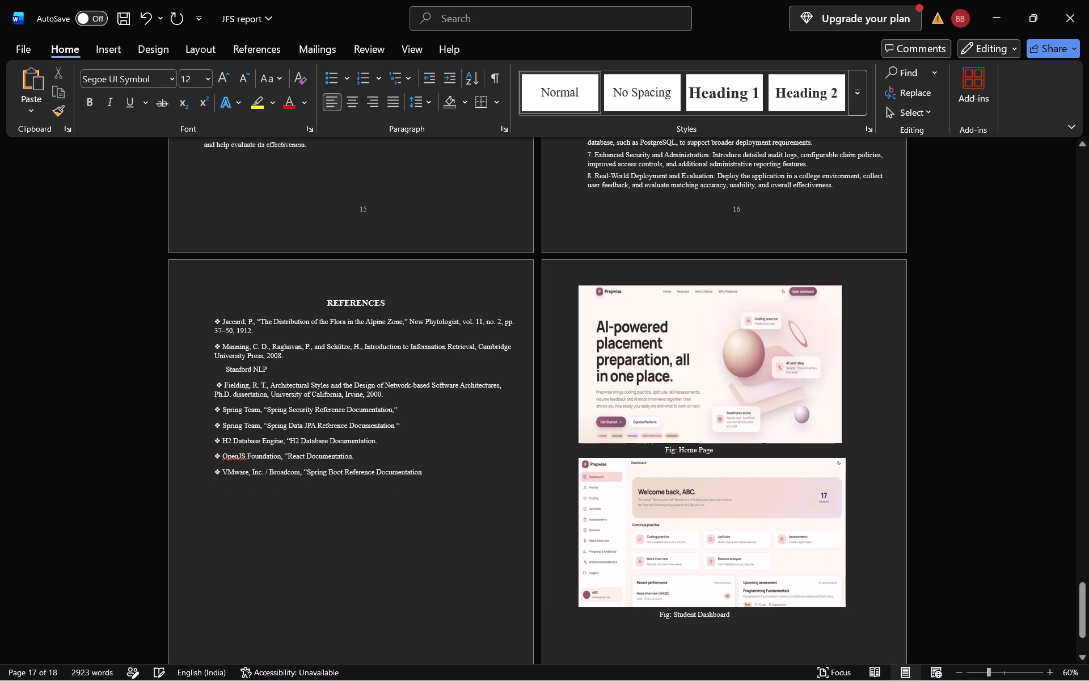
key(BackSpace)
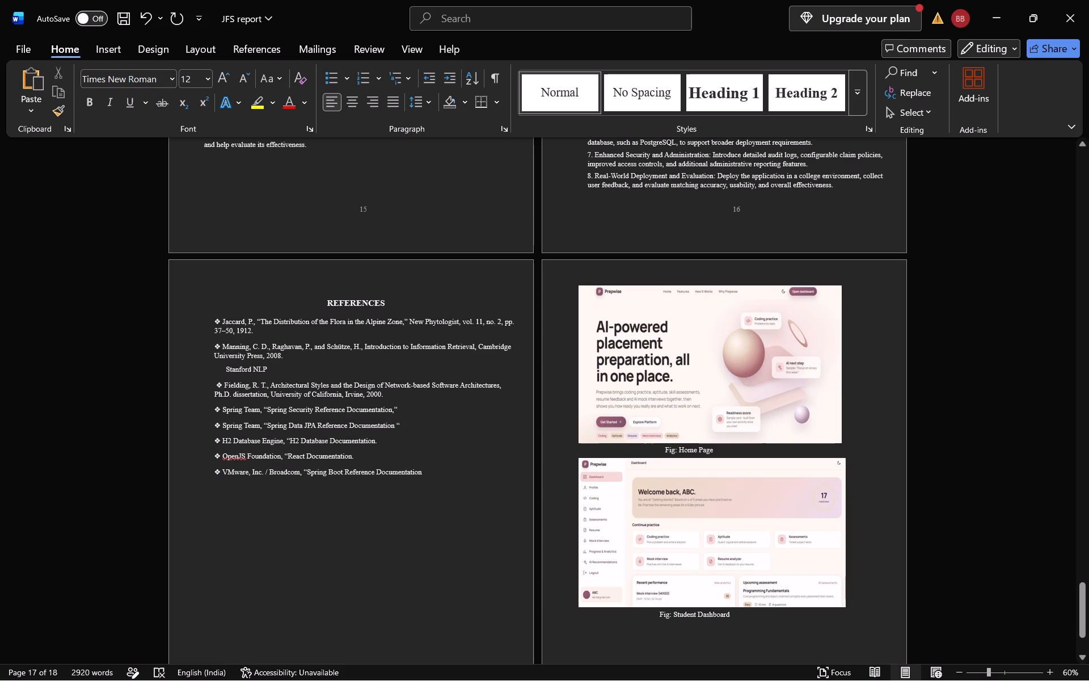
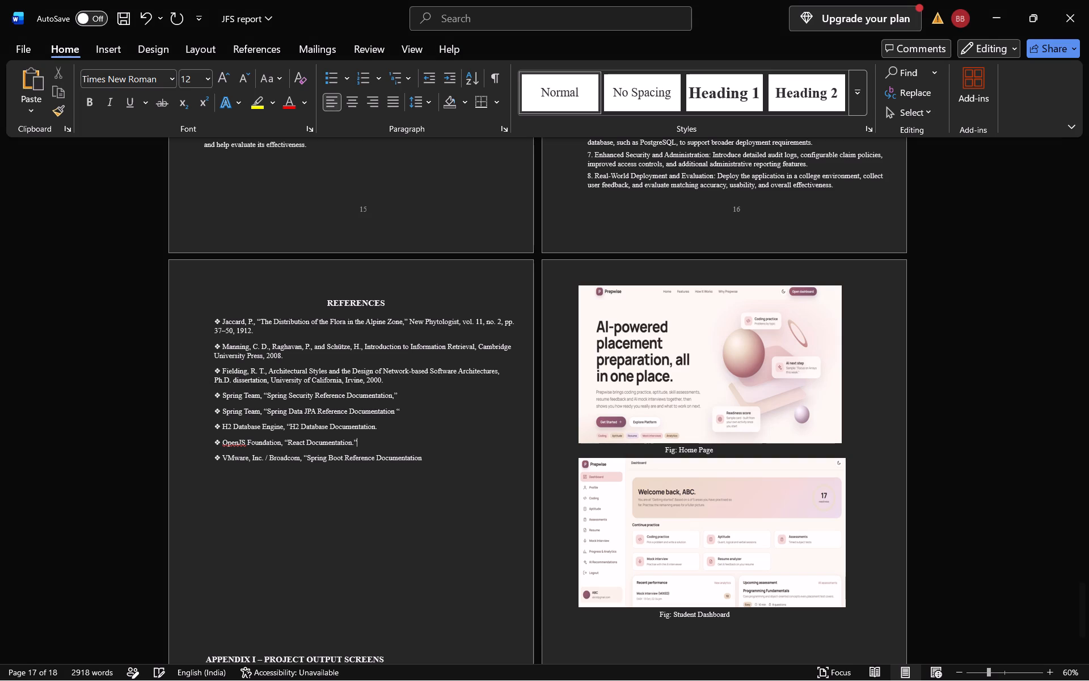
click(385, 428)
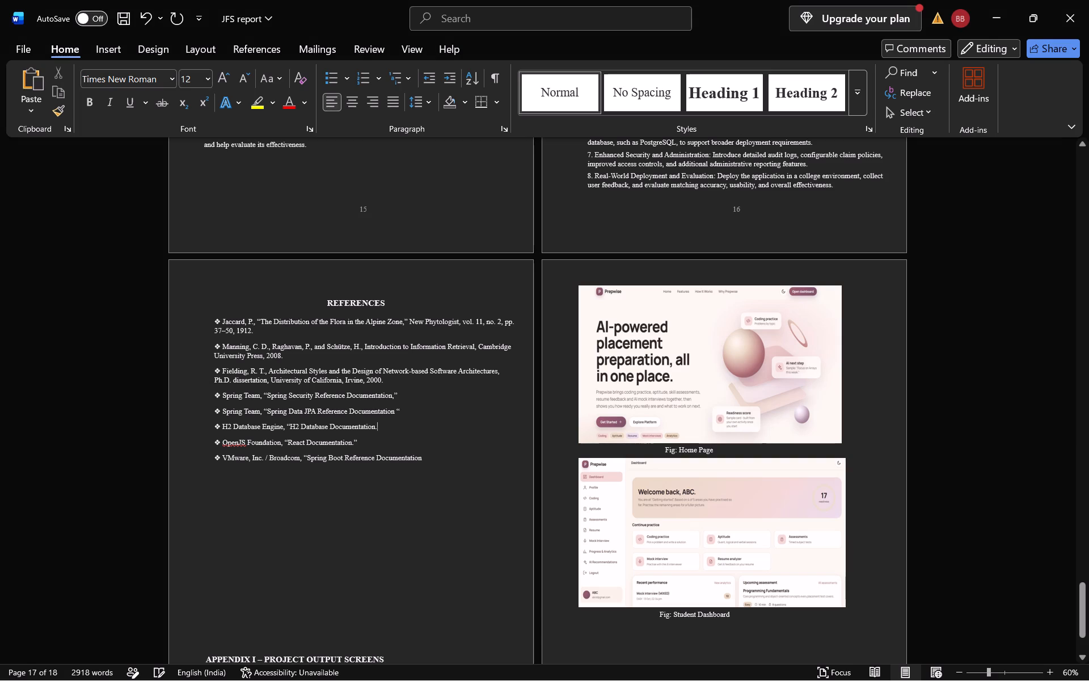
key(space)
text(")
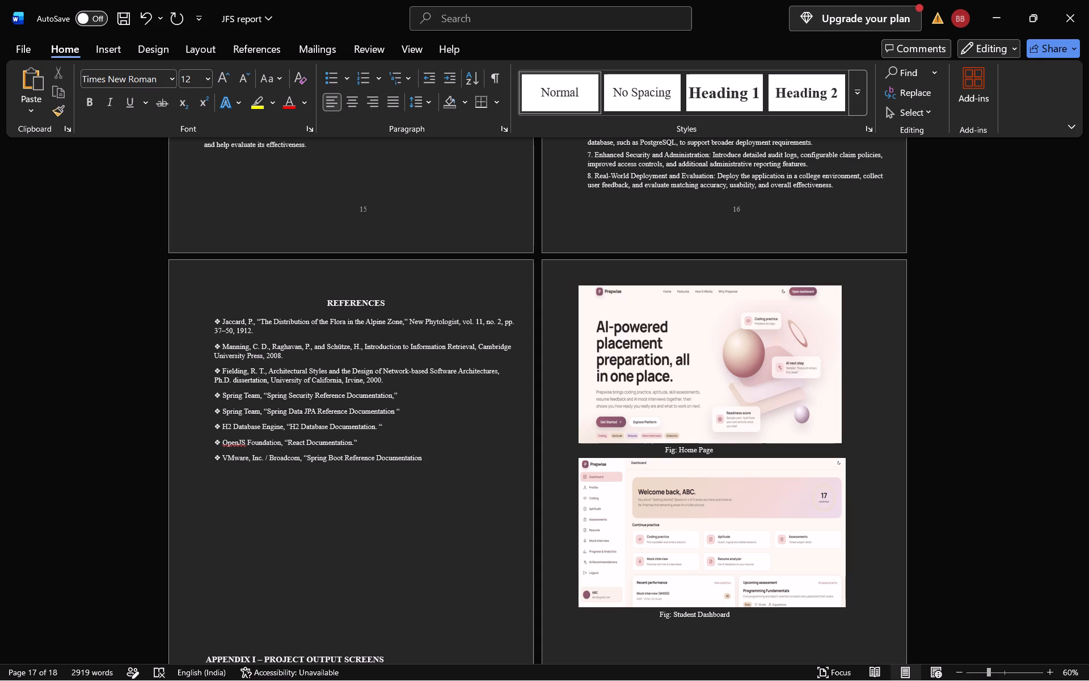
click(440, 457)
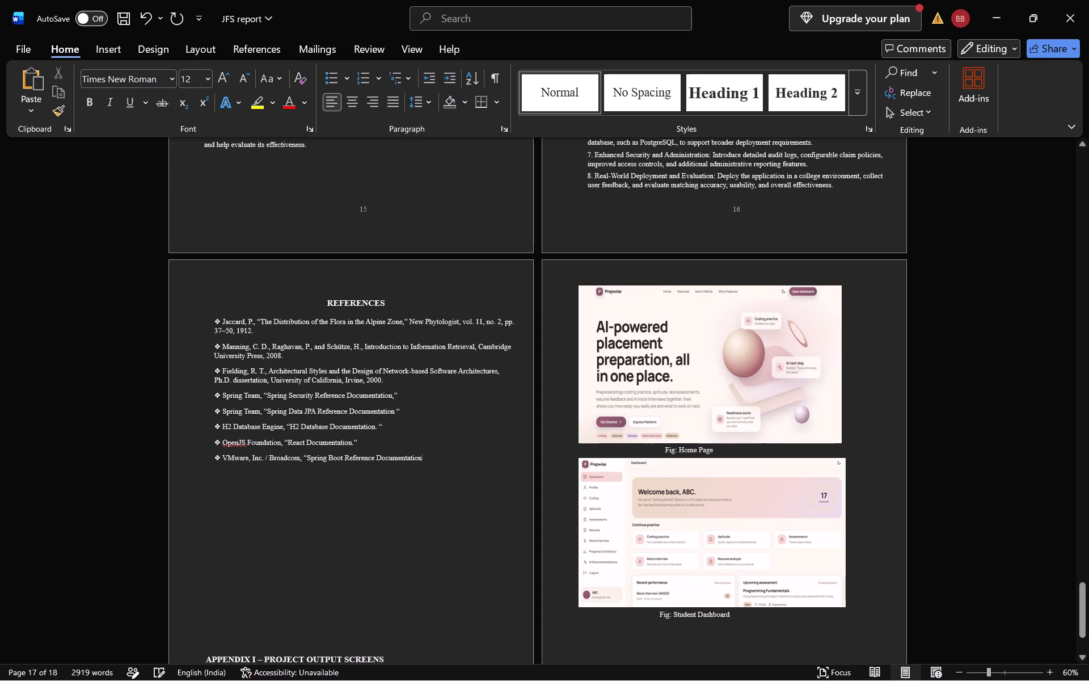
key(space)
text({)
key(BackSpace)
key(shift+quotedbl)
Insert four blank lines between the reference list and the Appendix I heading to push the heading onto the following page.
scroll(446, 388, up, 1)
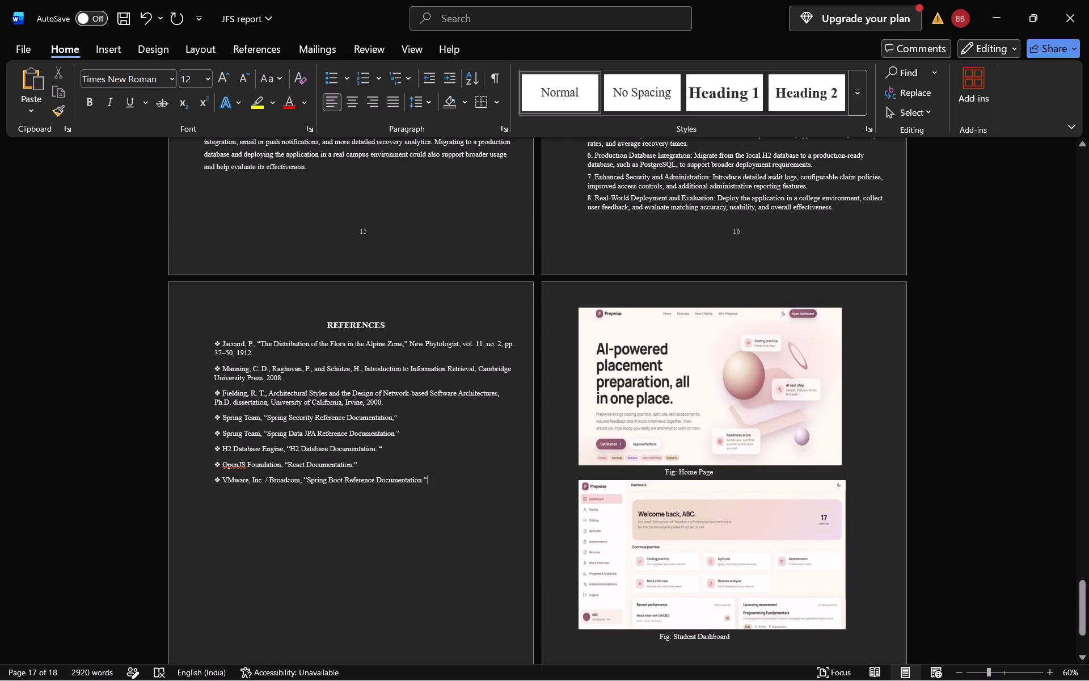
scroll(446, 388, up, 4)
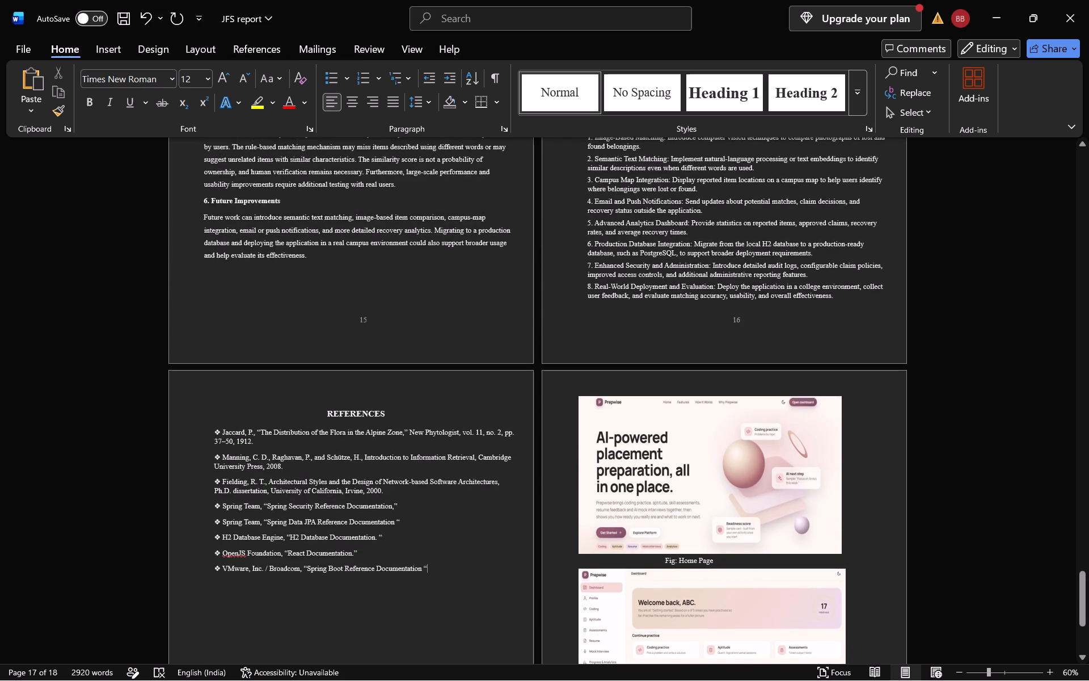
scroll(446, 388, down, 5)
scroll(555, 385, down, 5)
click(433, 506)
key(Return)
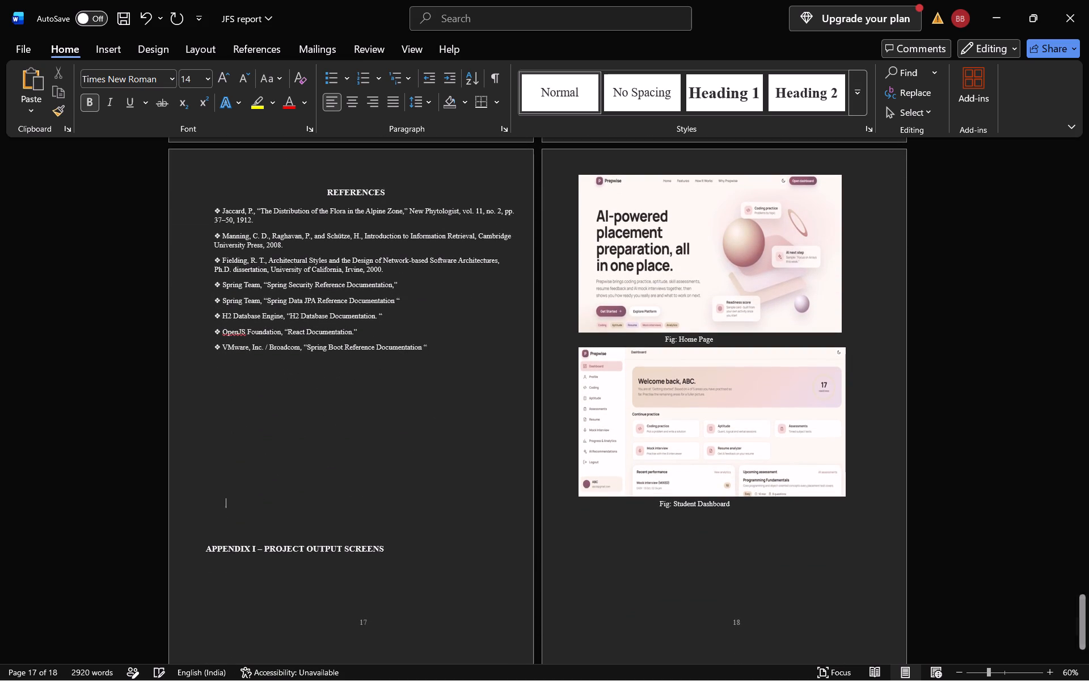
key(Return)
key(Return)
key(Return)
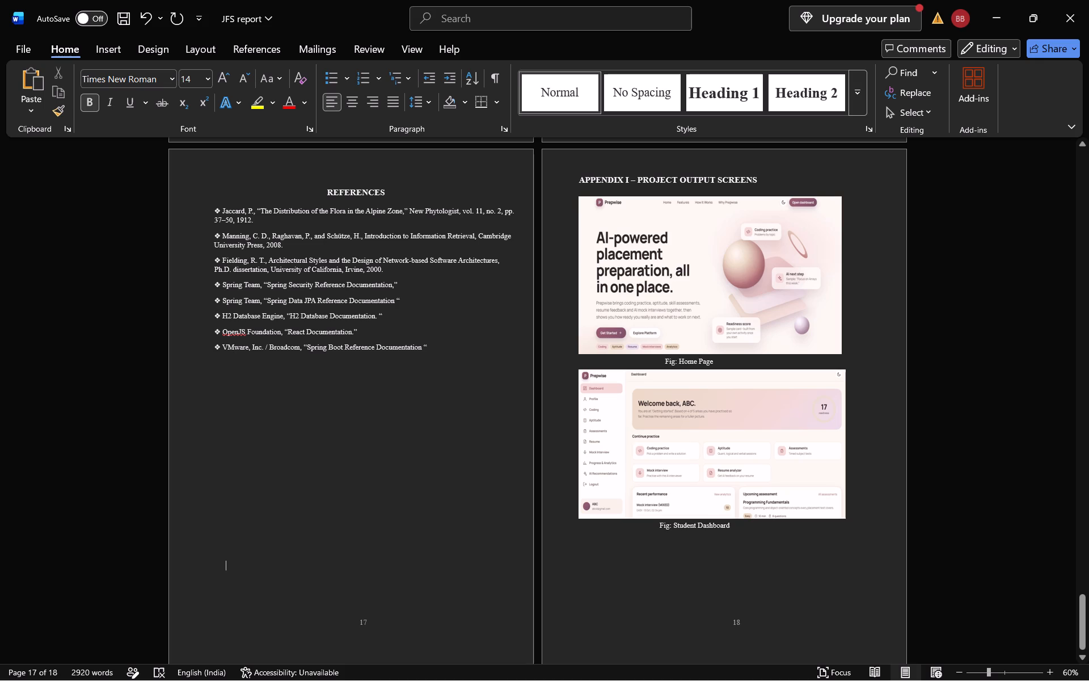
Centre the heading "APPENDIX I – PROJECT OUTPUT SCREENS".
click(737, 299)
click(711, 481)
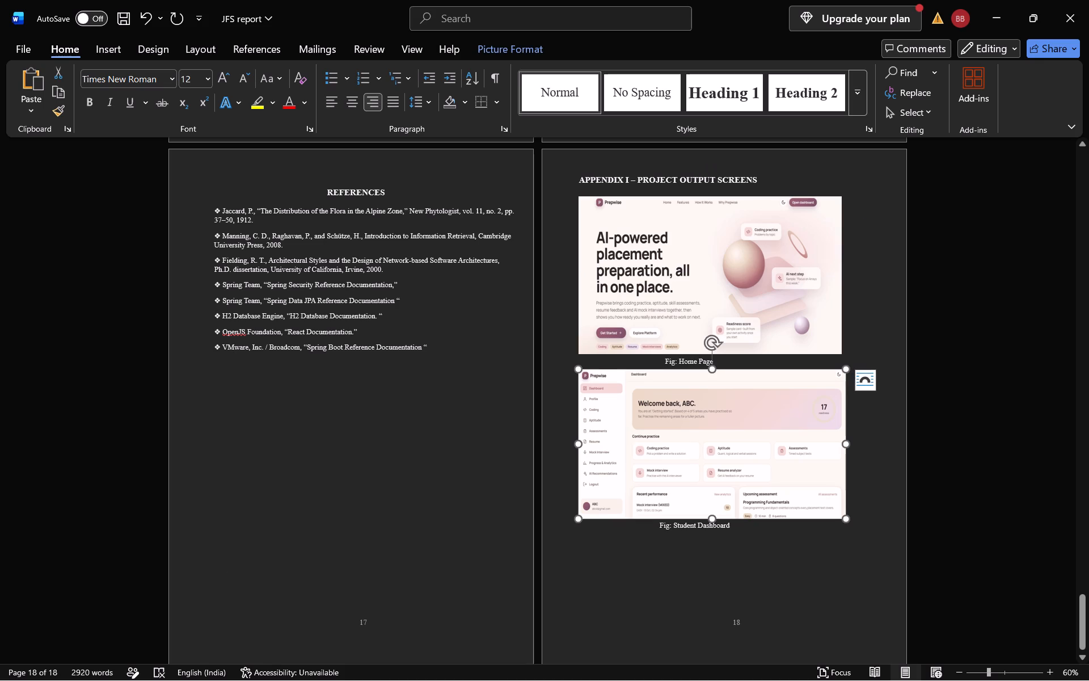
click(567, 268)
click(738, 177)
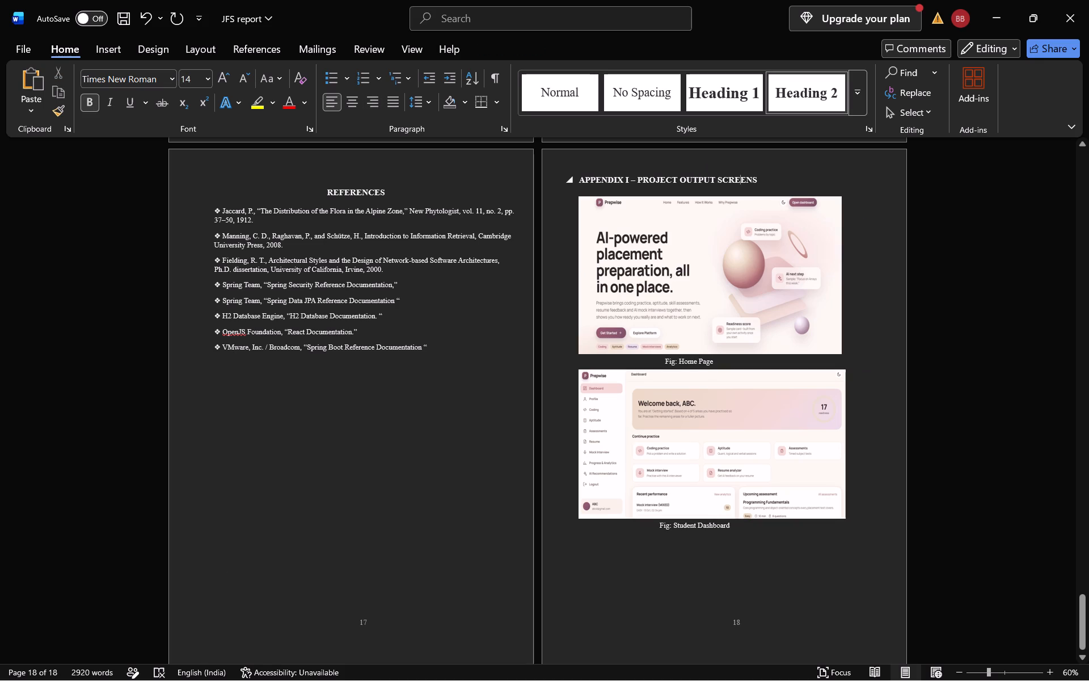
drag(765, 178, 583, 182)
click(341, 98)
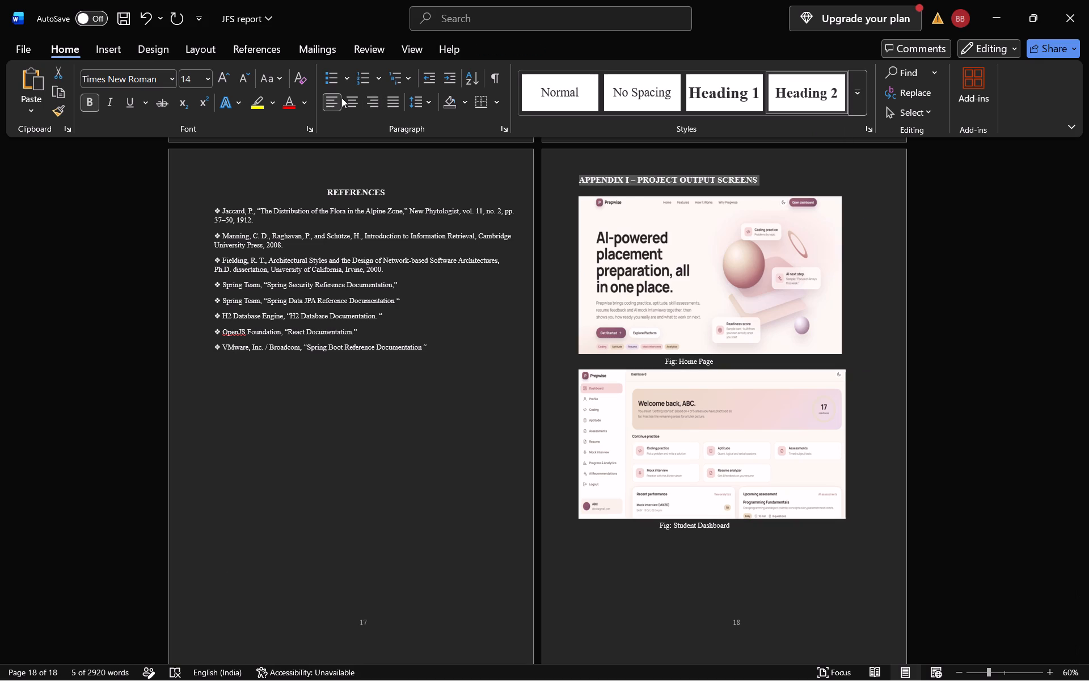
click(345, 98)
click(561, 342)
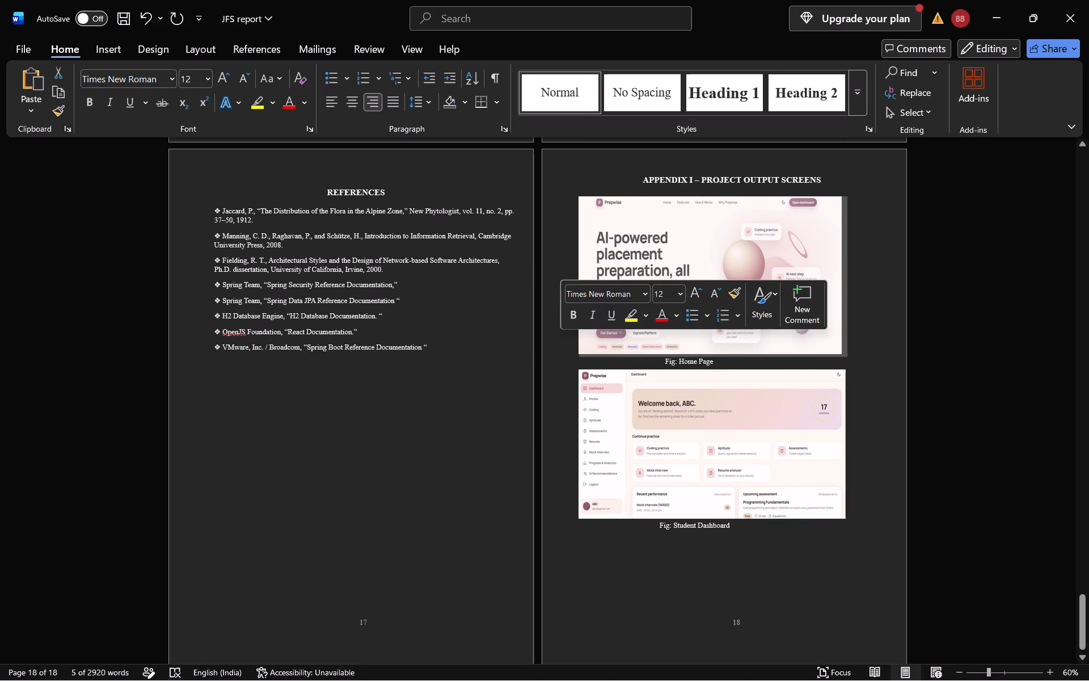
Add one blank line below the Appendix I heading and three below the "Fig: Home Page" caption.
click(834, 176)
key(Return)
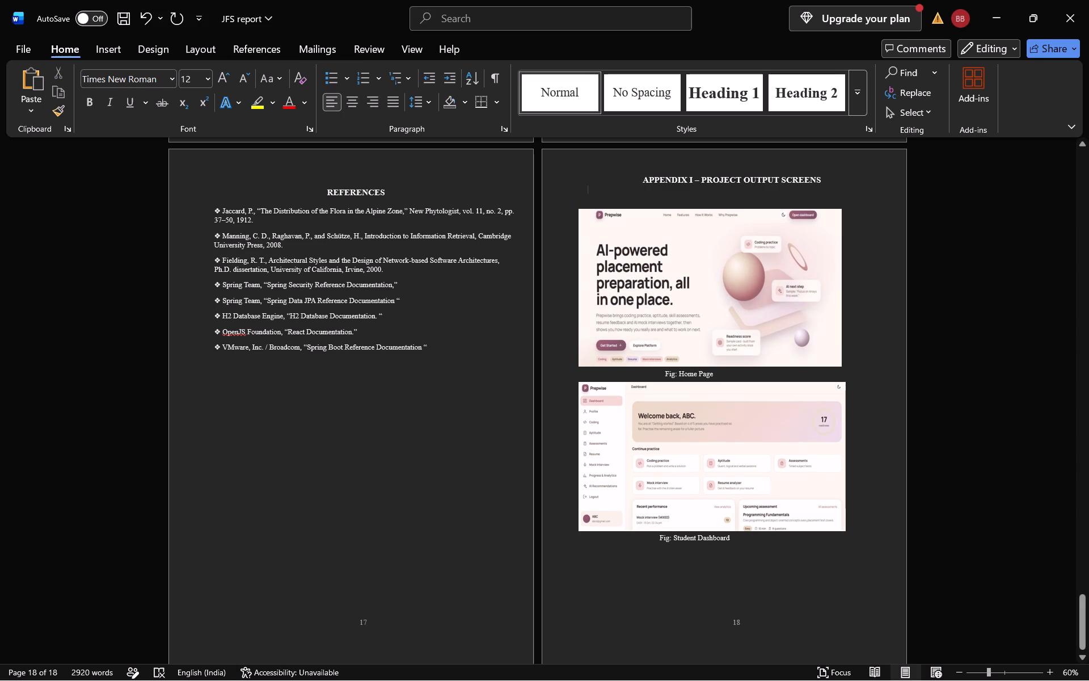
click(758, 373)
key(Return)
key(Return)
key(Return)
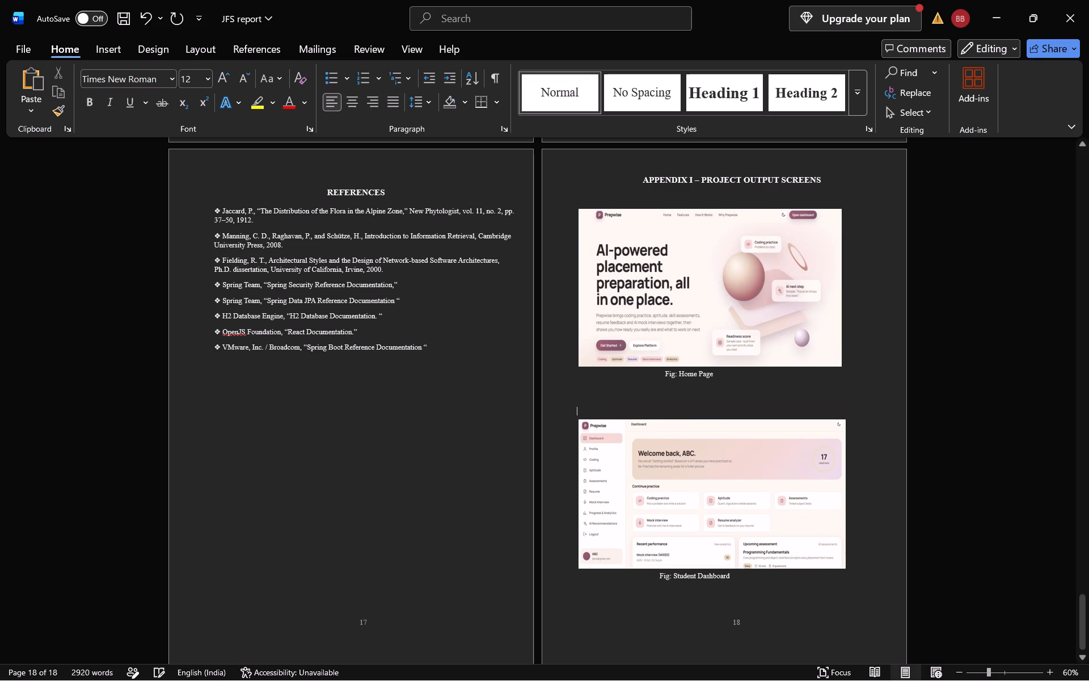
Move the JAVA FULL STACK DEVELOPMENT title block lower on the cover page by adding one blank line above its ornament.
scroll(763, 373, up, 15)
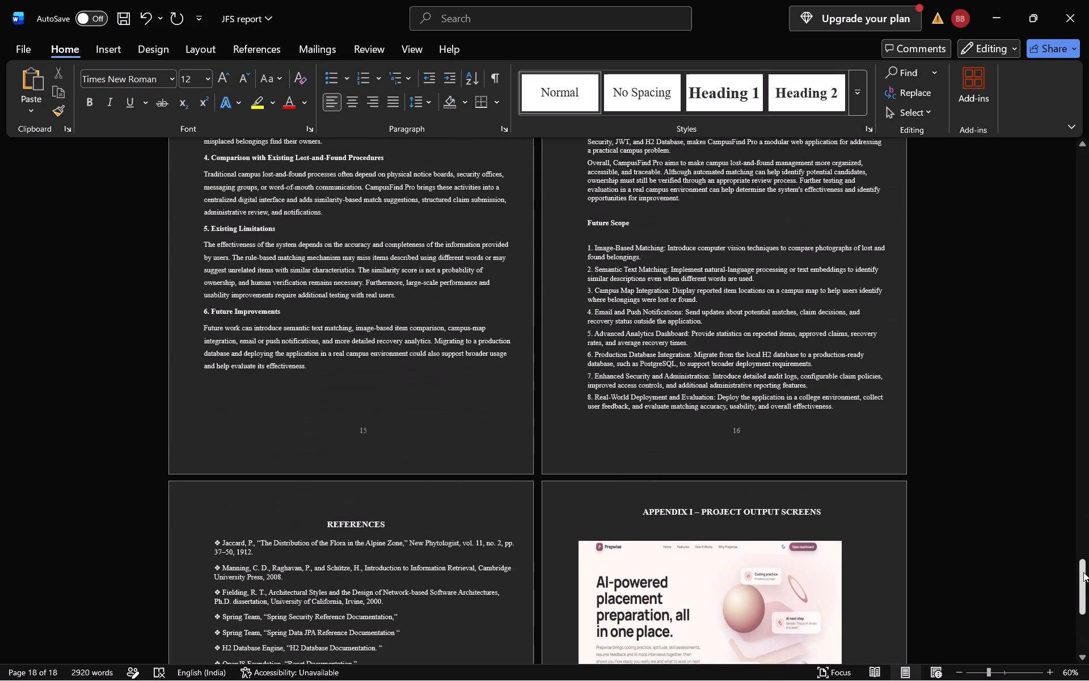
drag(1078, 578, 1041, 135)
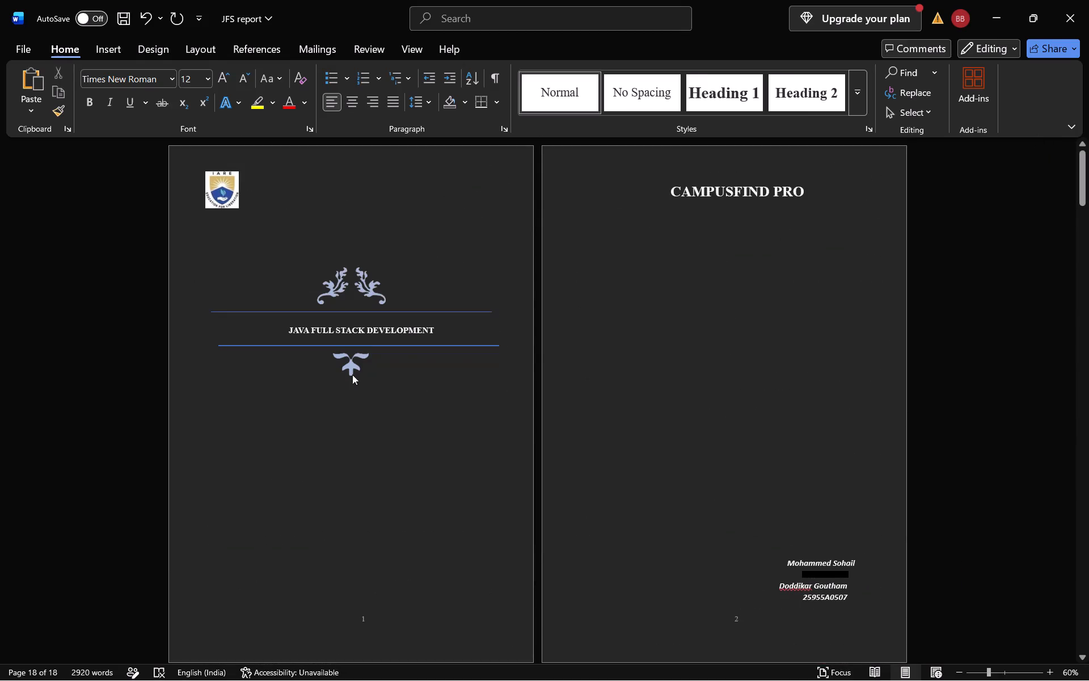
click(398, 256)
click(362, 218)
click(331, 234)
key(Return)
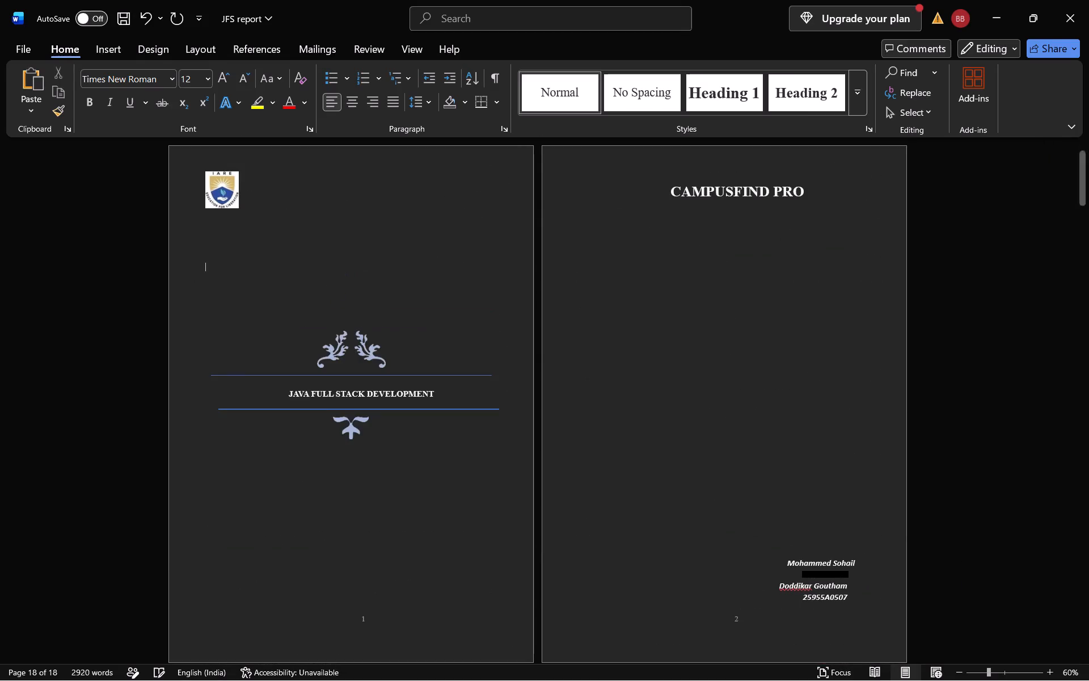
key(Return)
key(BackSpace)
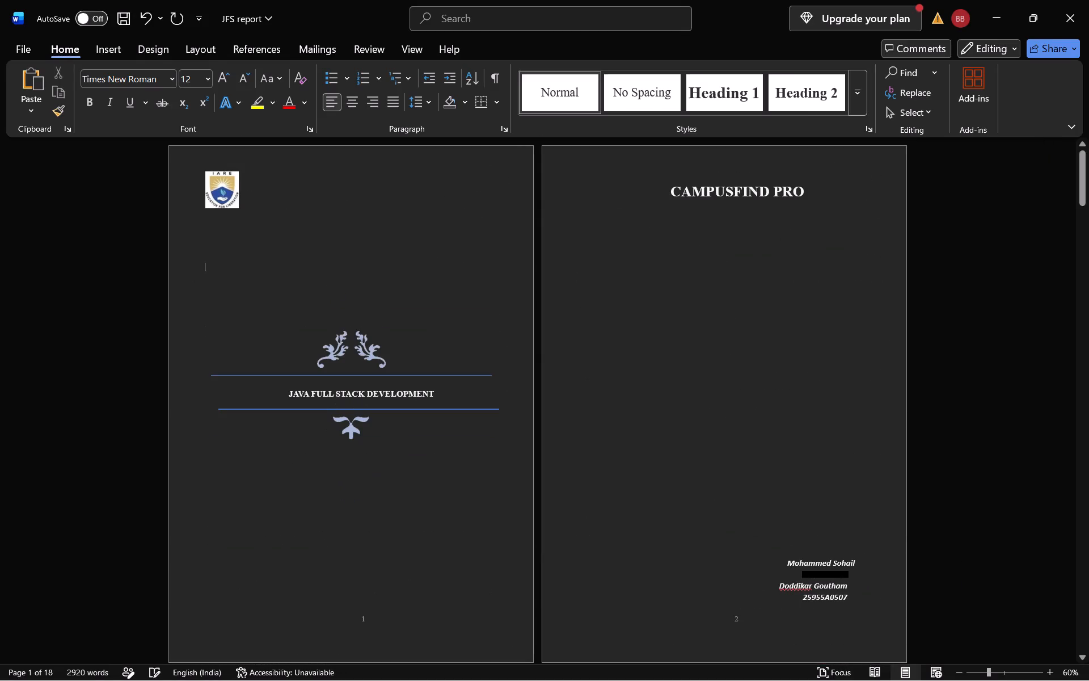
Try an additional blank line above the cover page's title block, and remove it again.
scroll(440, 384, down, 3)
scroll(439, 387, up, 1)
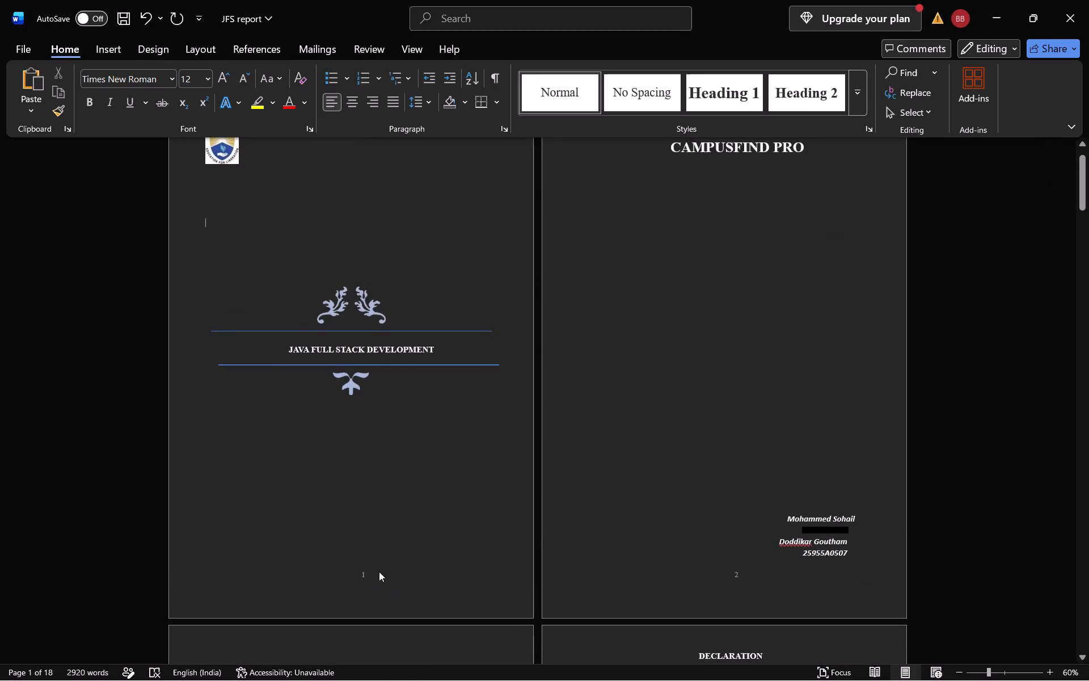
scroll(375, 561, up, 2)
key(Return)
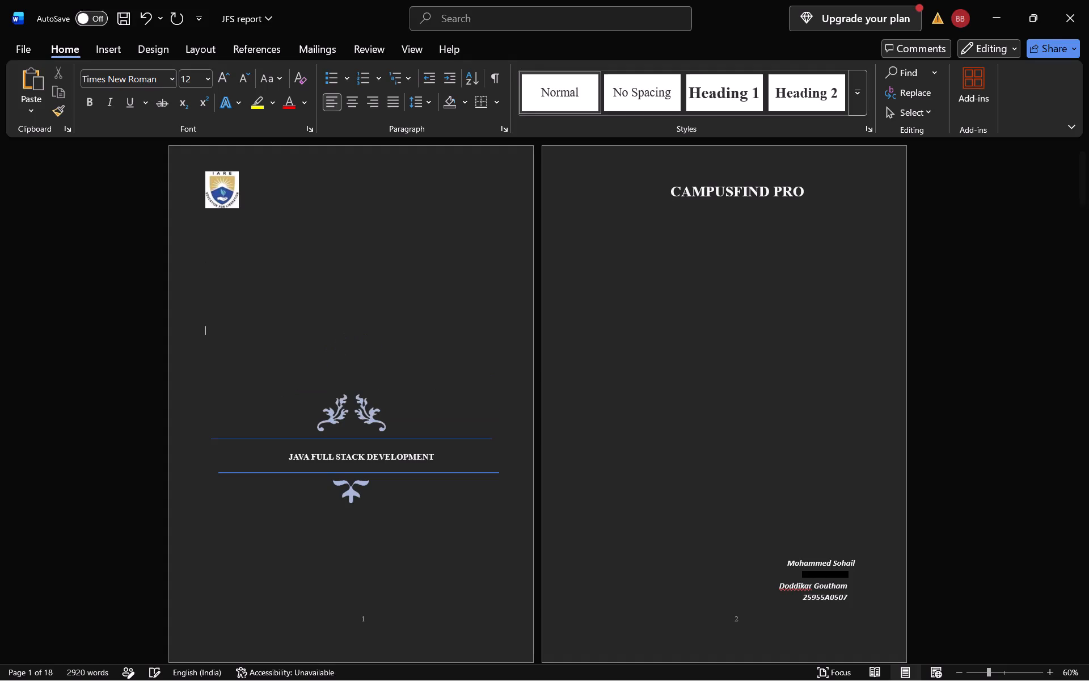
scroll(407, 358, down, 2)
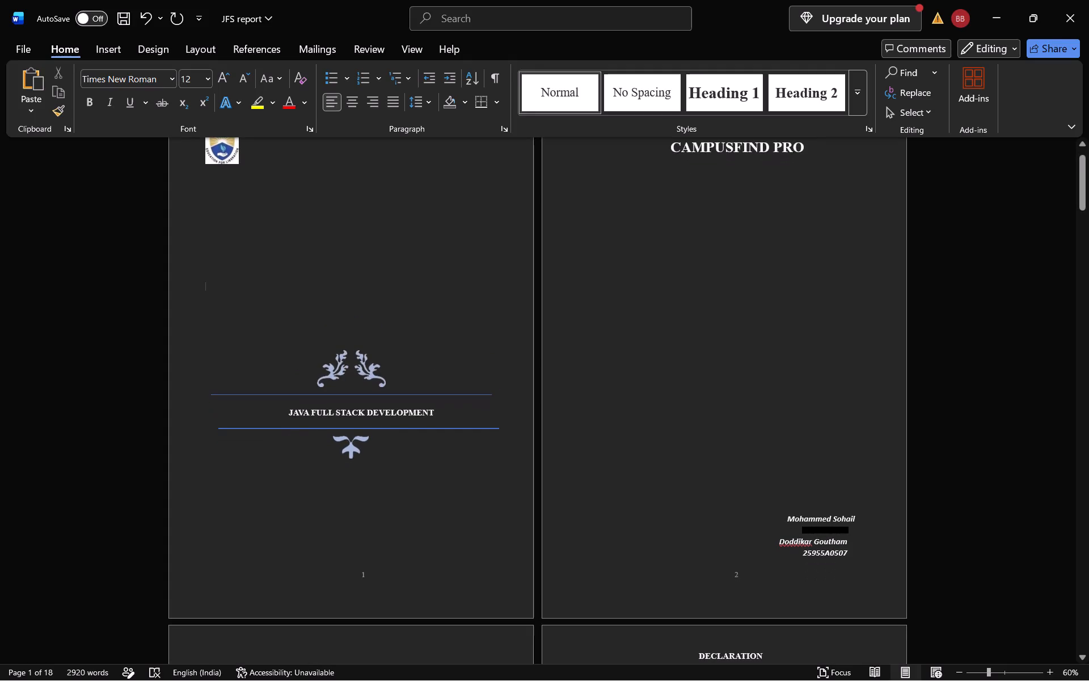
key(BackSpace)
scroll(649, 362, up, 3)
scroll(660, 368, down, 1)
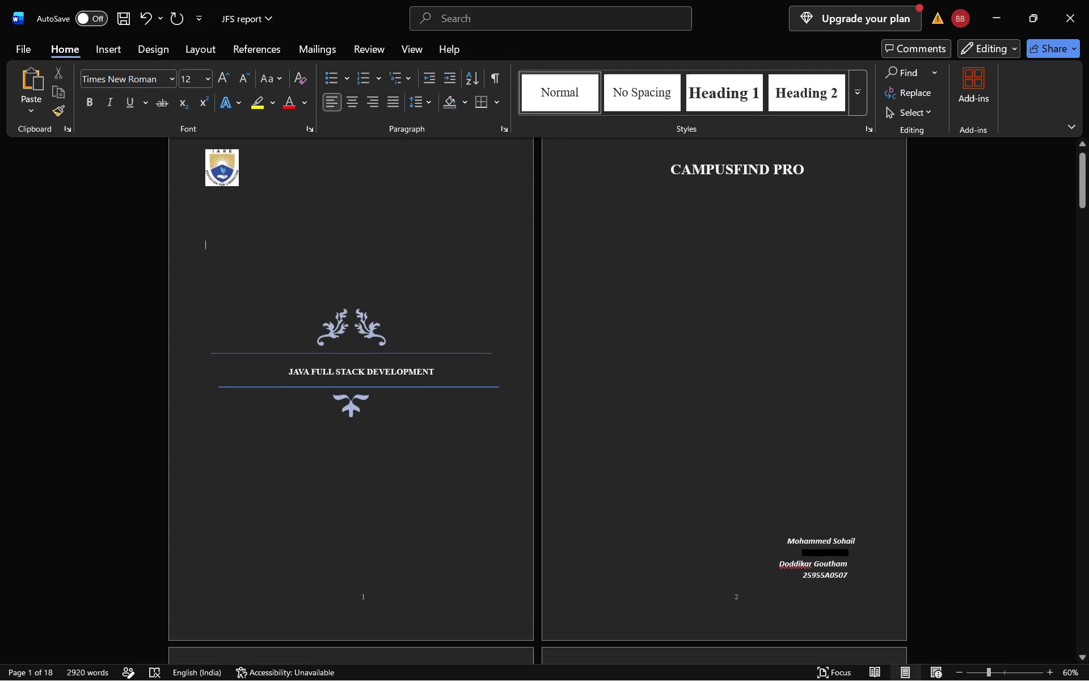
Enter both student authors' names, joined by "and", before the existing author name on the inner CAMPUSFIND PRO title page.
click(784, 466)
scroll(762, 379, down, 1)
scroll(762, 379, up, 5)
scroll(758, 286, down, 14)
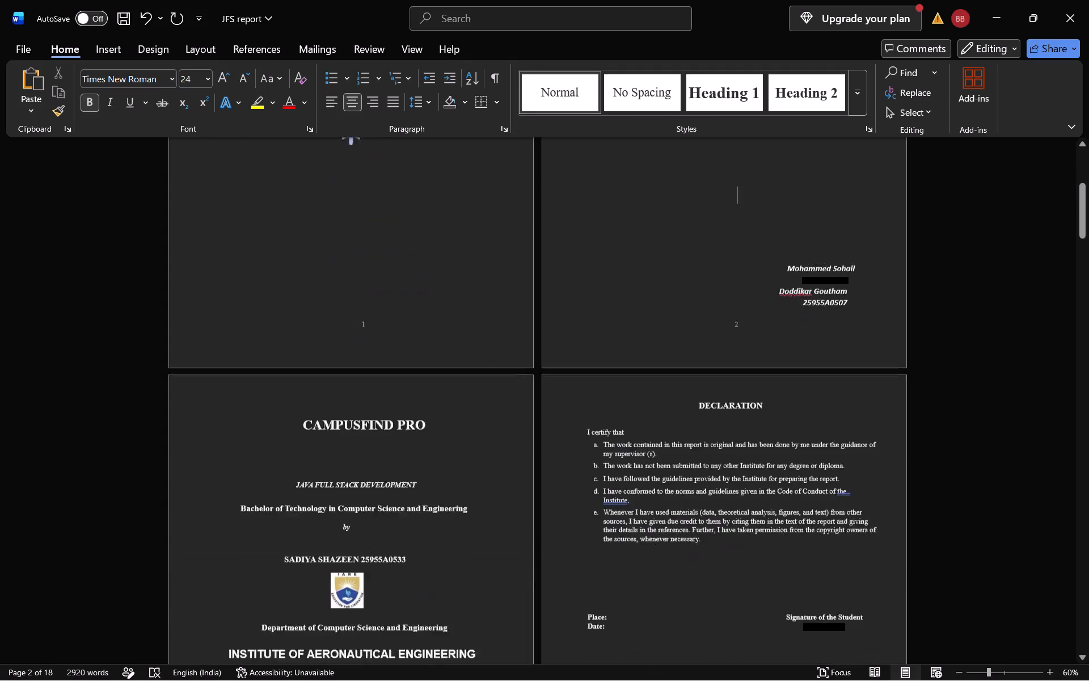
scroll(736, 357, down, 4)
scroll(524, 429, down, 3)
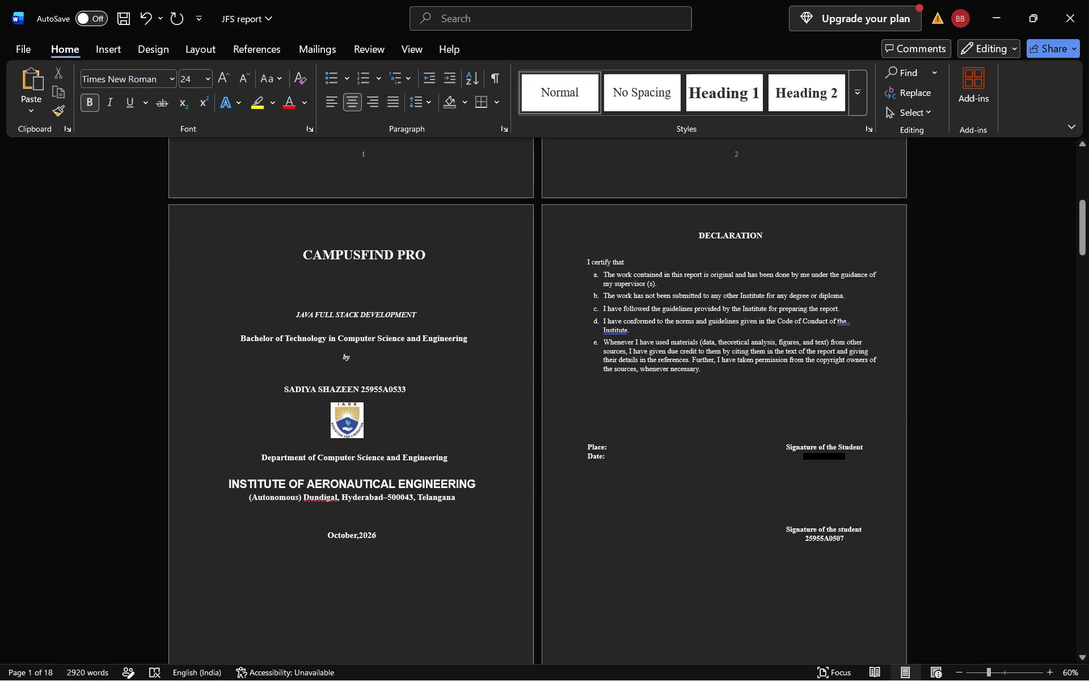
drag(284, 389, 396, 388)
click(391, 432)
click(280, 388)
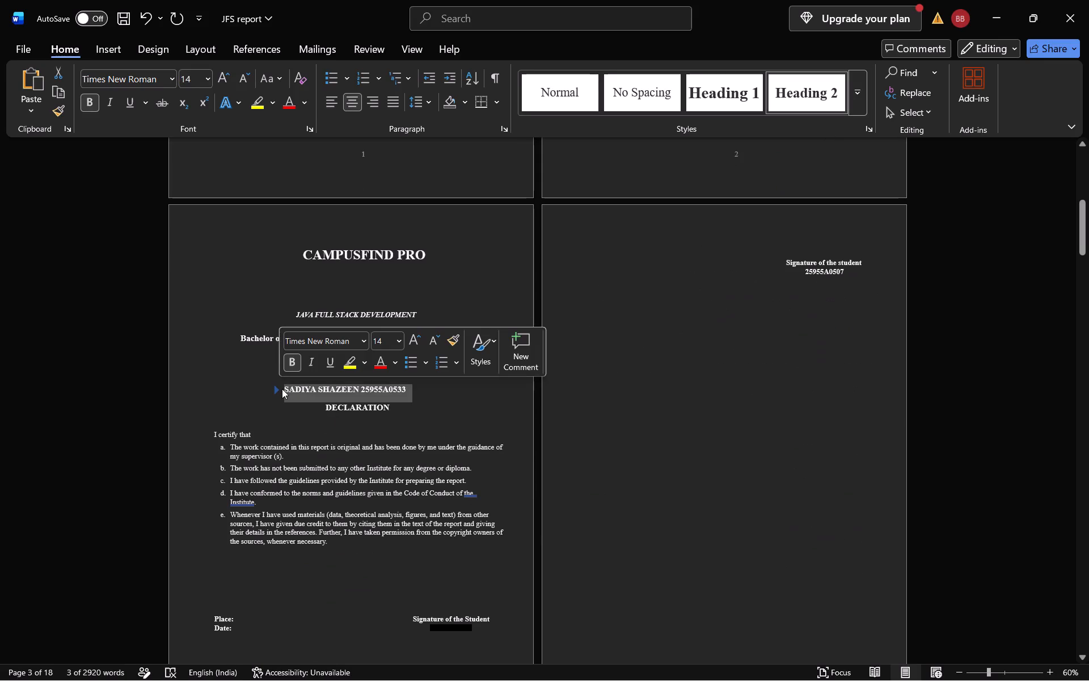
click(282, 389)
click(286, 389)
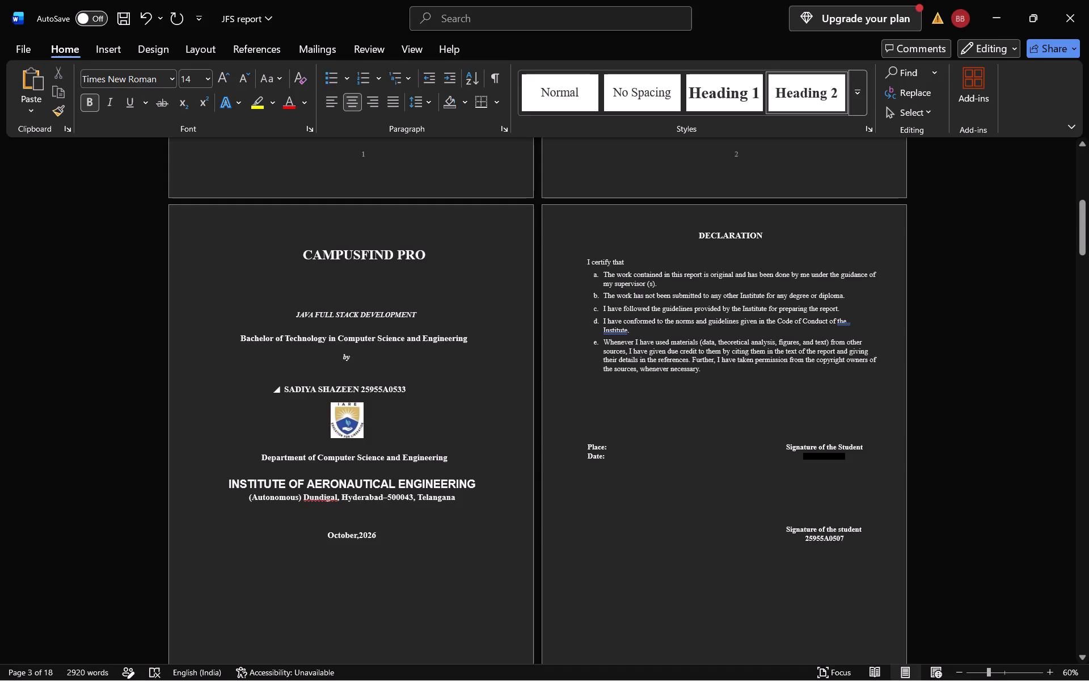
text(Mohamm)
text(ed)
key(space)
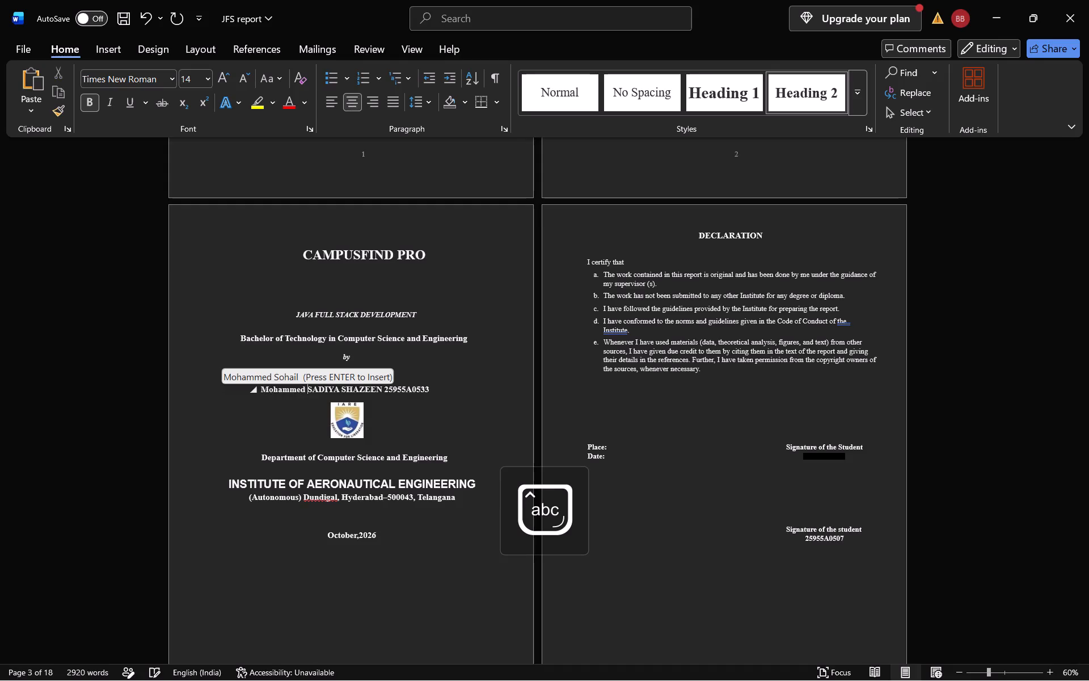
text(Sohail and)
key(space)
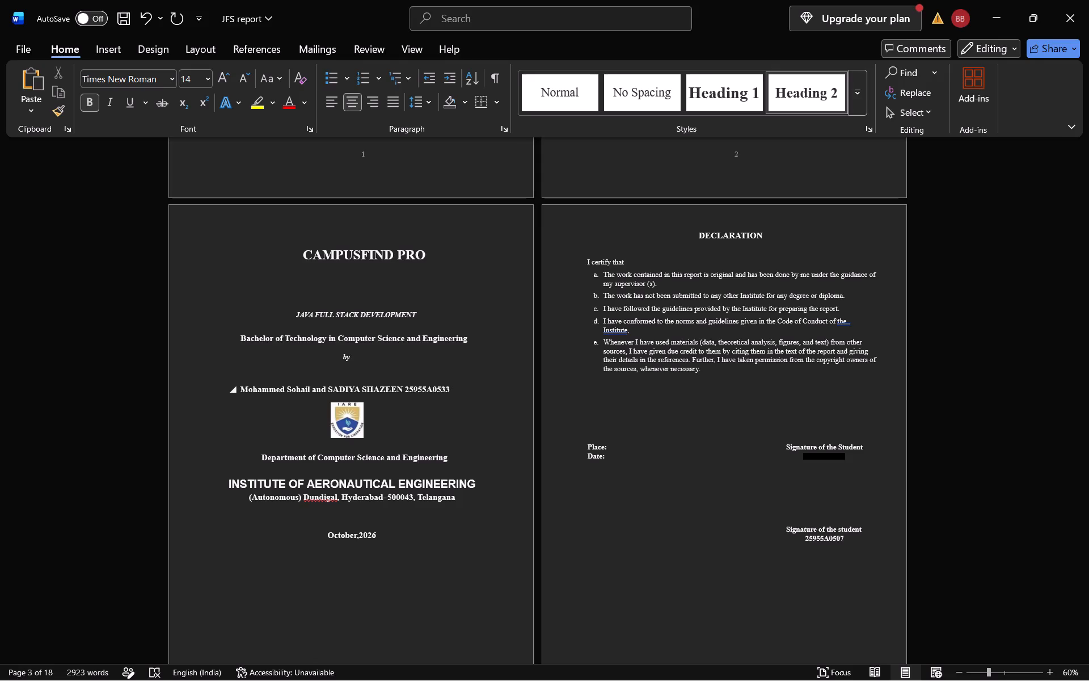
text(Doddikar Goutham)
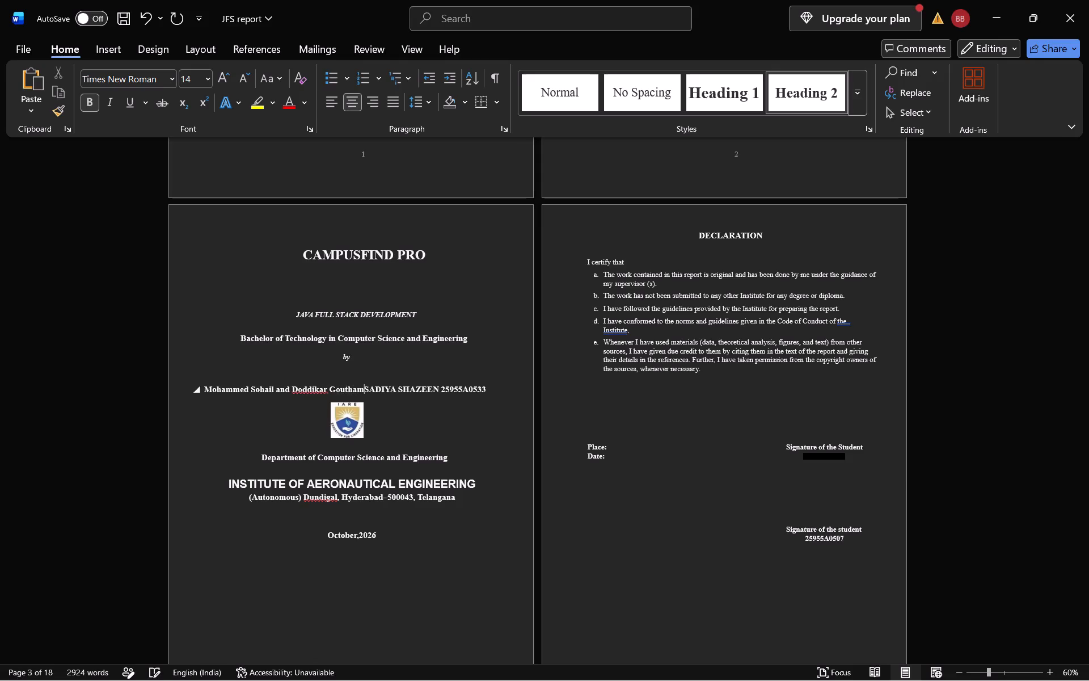
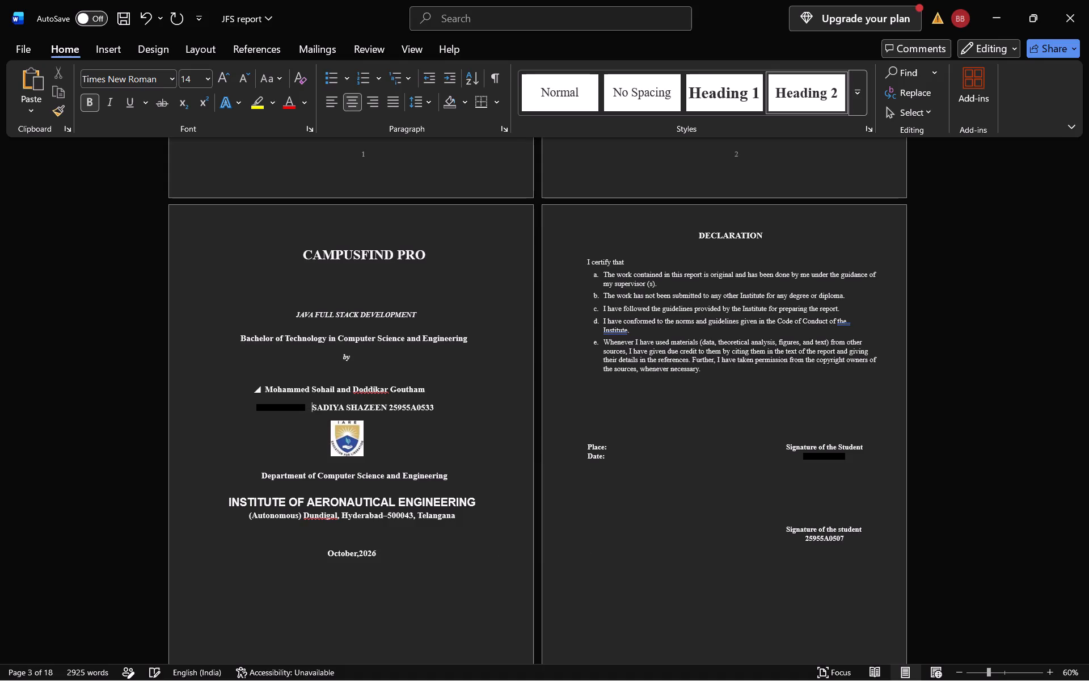
Replace the former author's name and roll number on the inner title page with the second student's roll number.
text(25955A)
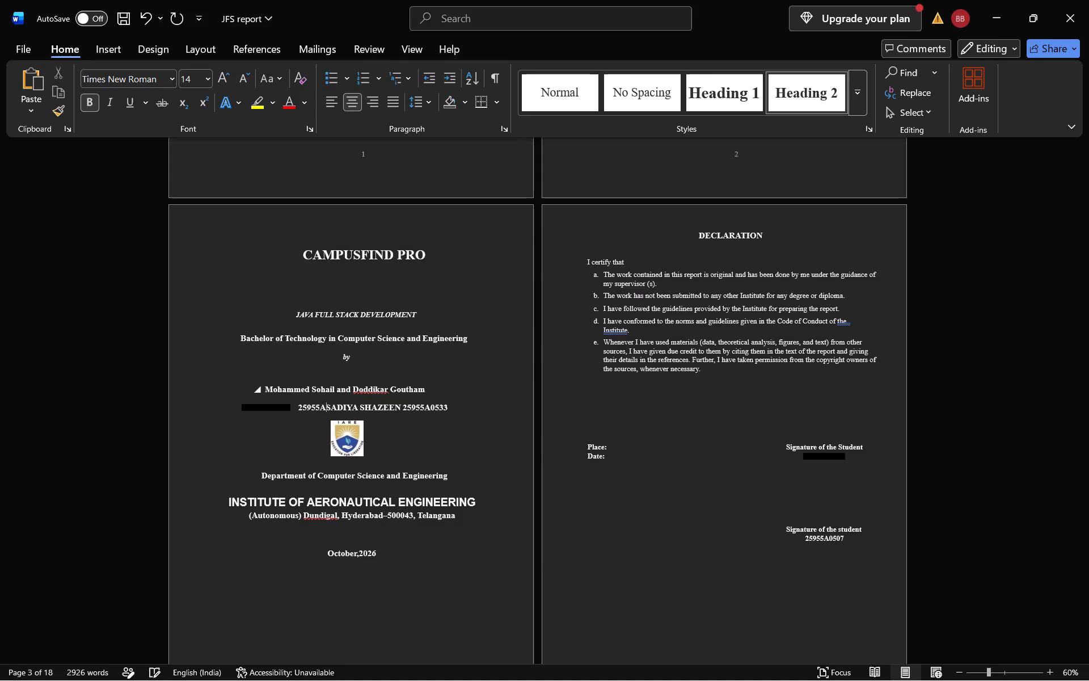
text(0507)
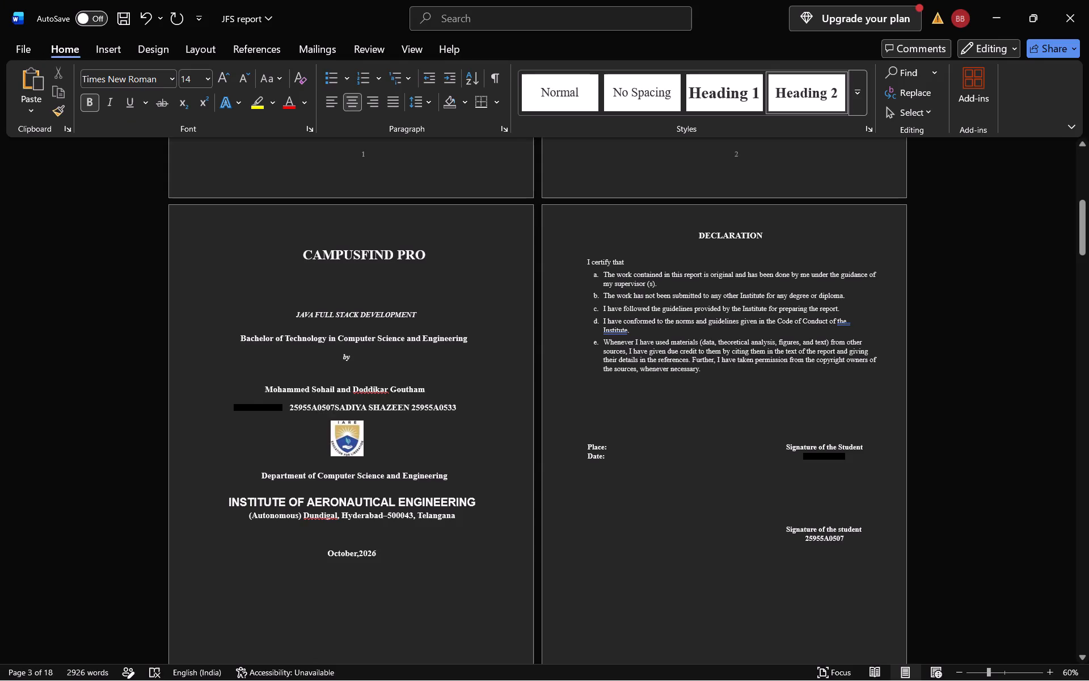
drag(462, 411, 336, 406)
key(BackSpace)
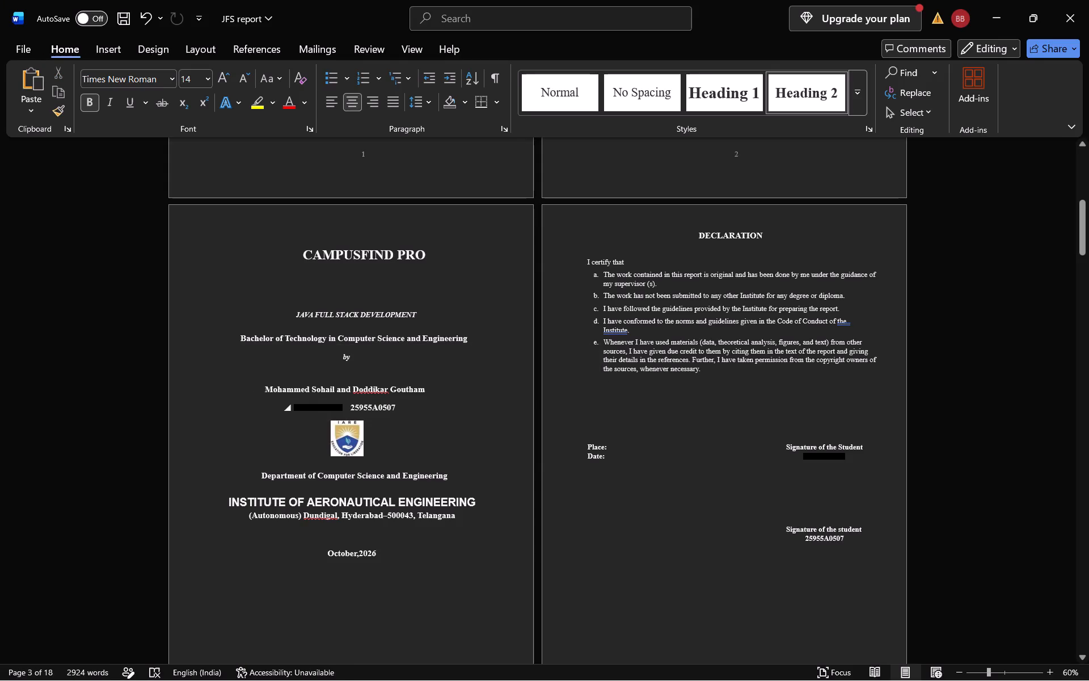
Widen the gap between the two students' roll numbers on the inner title page by nine spaces.
click(350, 406)
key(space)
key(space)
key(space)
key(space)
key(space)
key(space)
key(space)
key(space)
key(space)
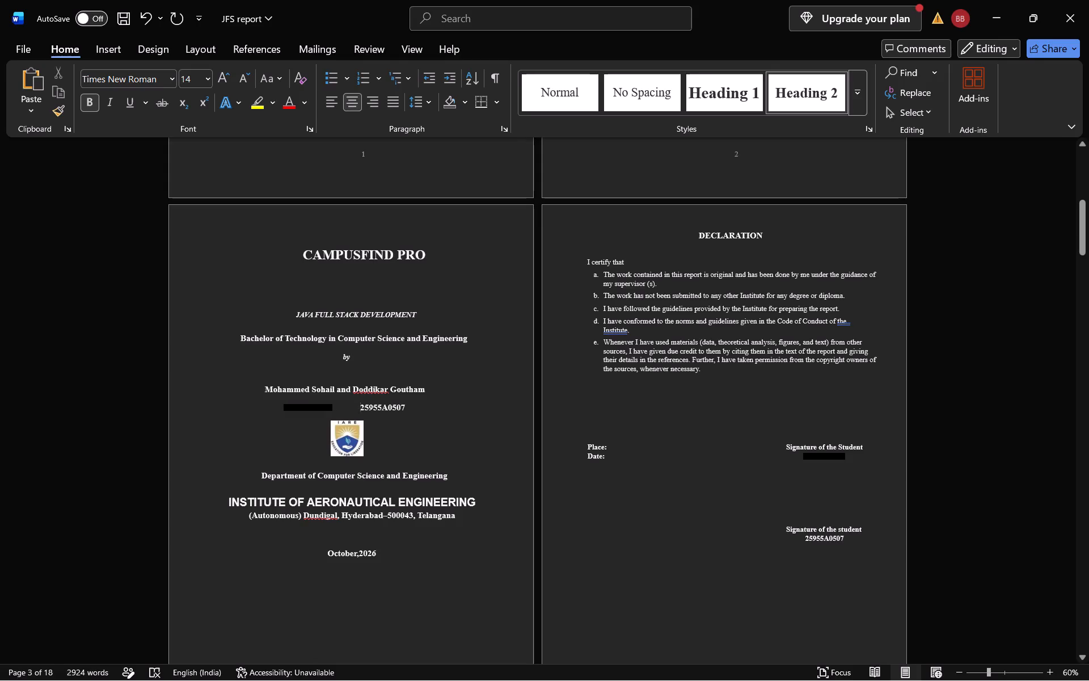
Switch to Chrome and sign in to the Samvidha student portal with the saved credentials.
drag(298, 315, 391, 311)
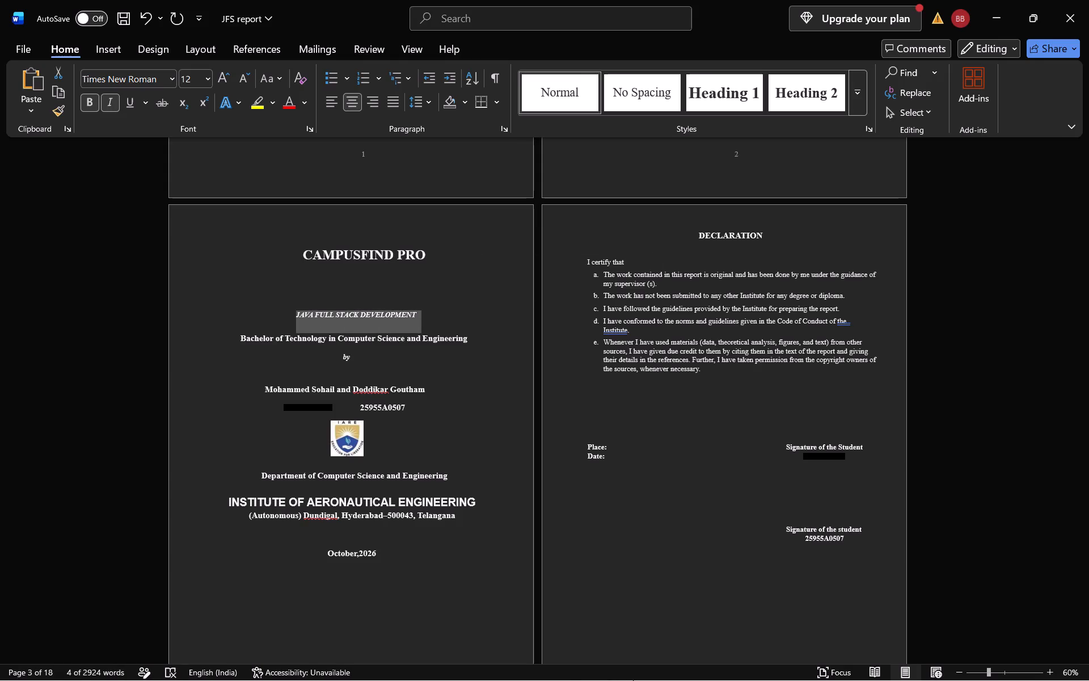
key(super+d)
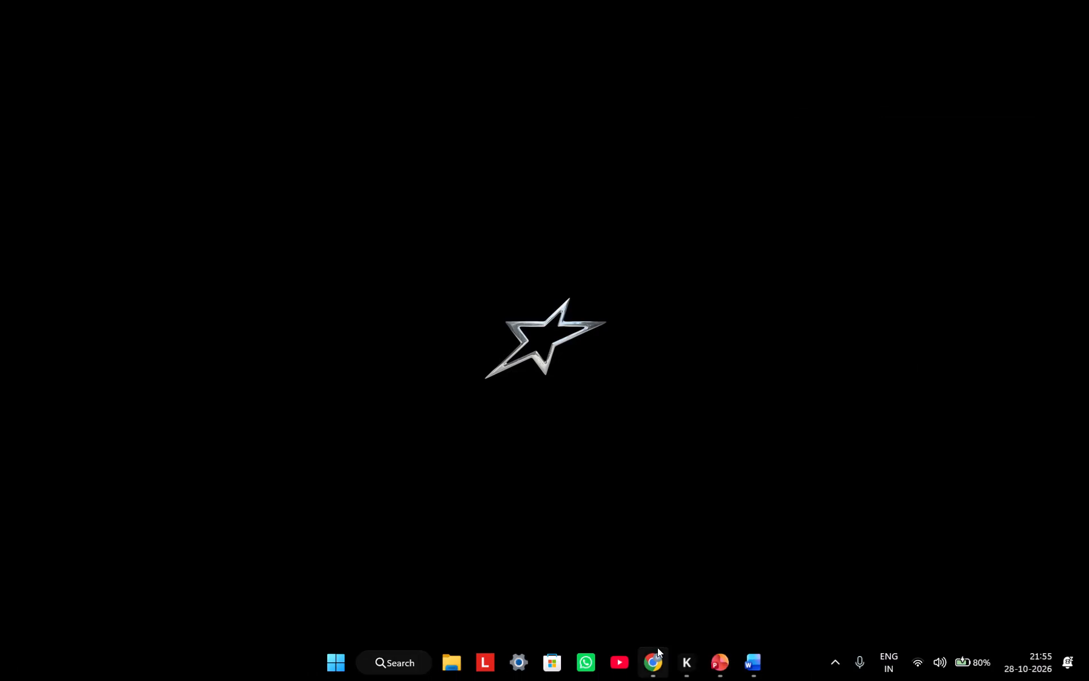
click(657, 648)
click(826, 13)
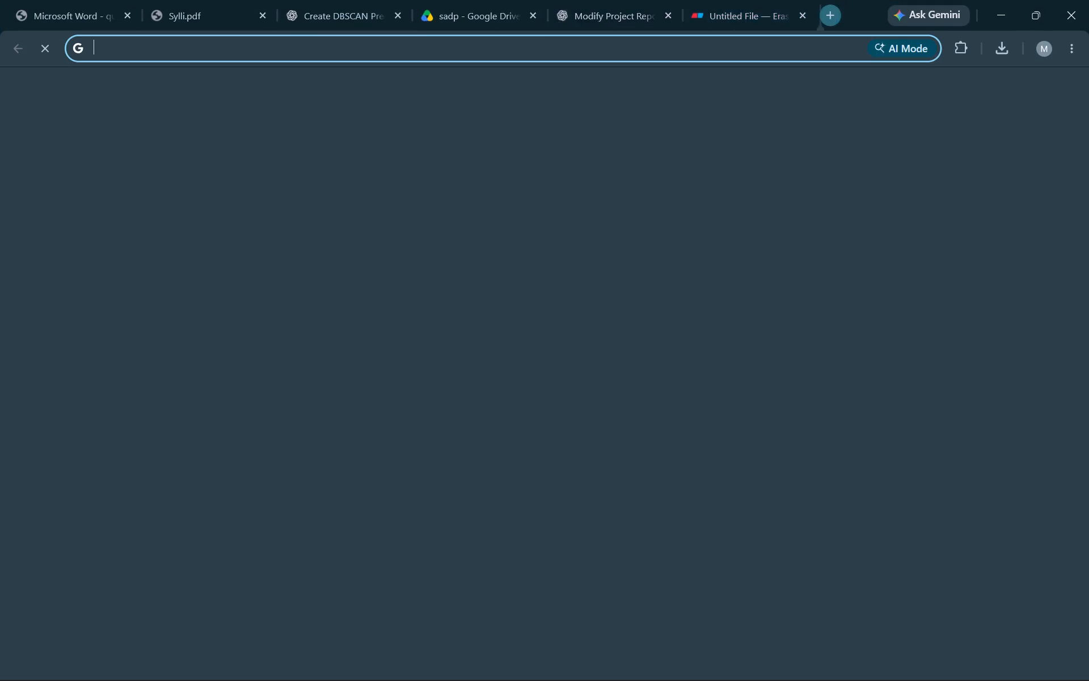
click(275, 431)
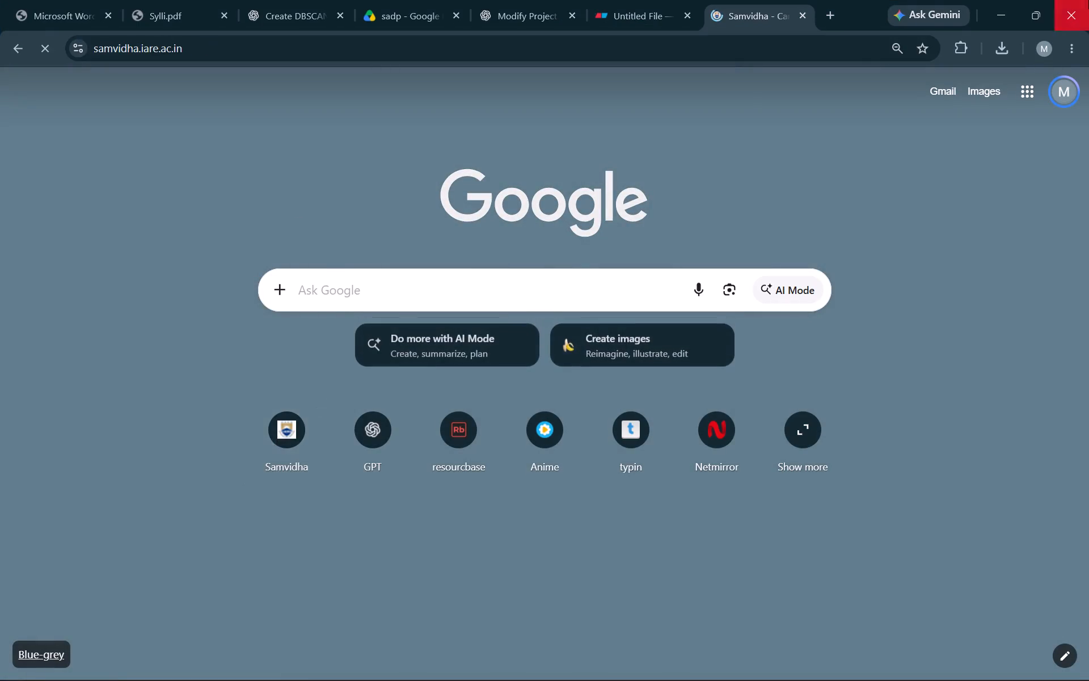
click(439, 326)
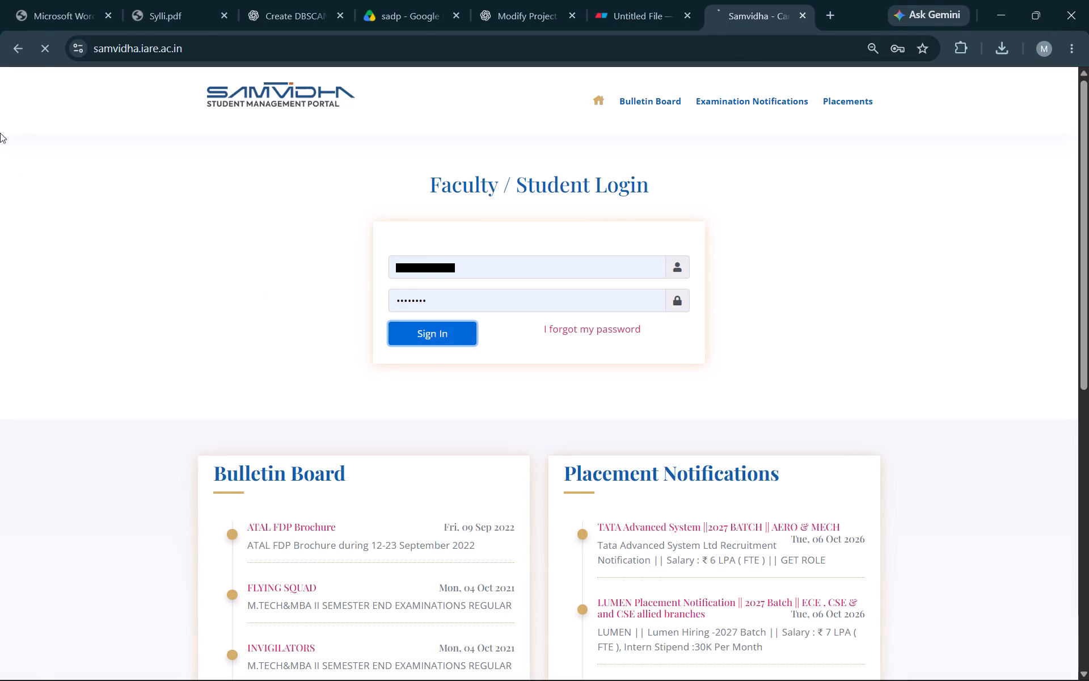
Show the 2026-27 timetable for Computer Science and Engineering, V Semester (Section - G), and look up the subject names.
click(70, 518)
scroll(97, 456, down, 2)
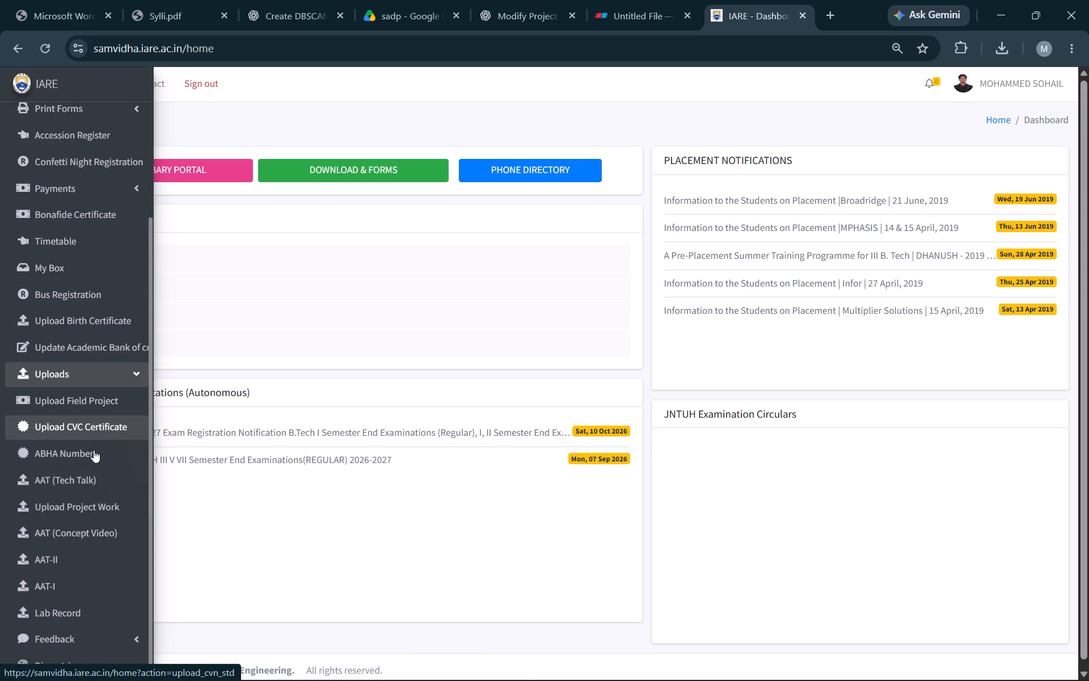
click(100, 239)
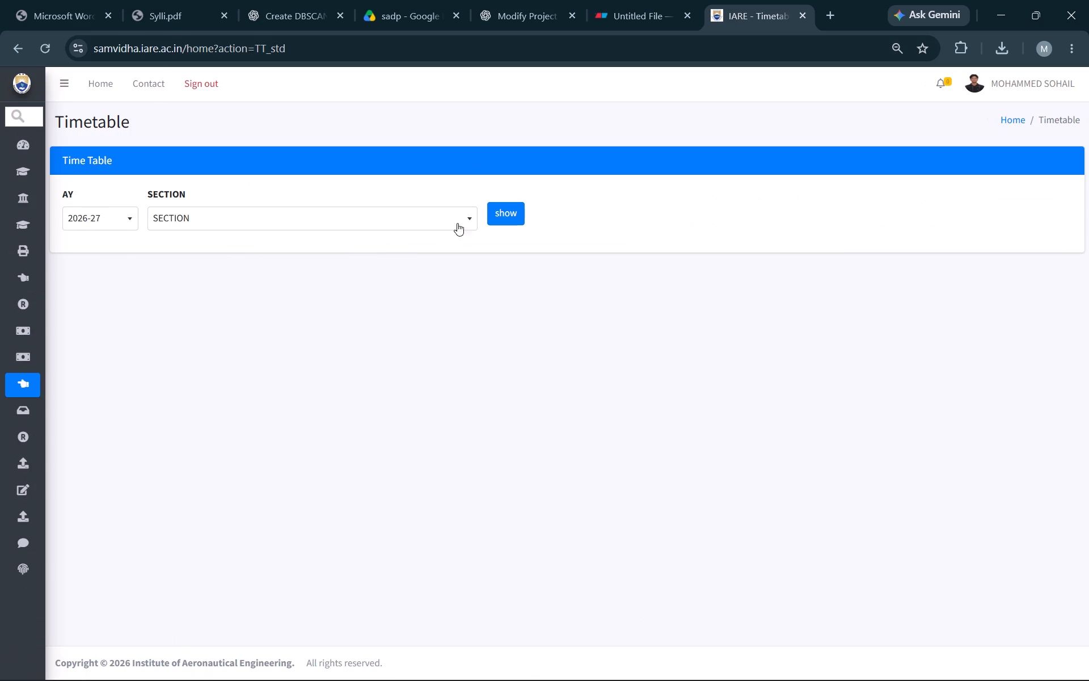
click(474, 213)
click(395, 277)
click(501, 220)
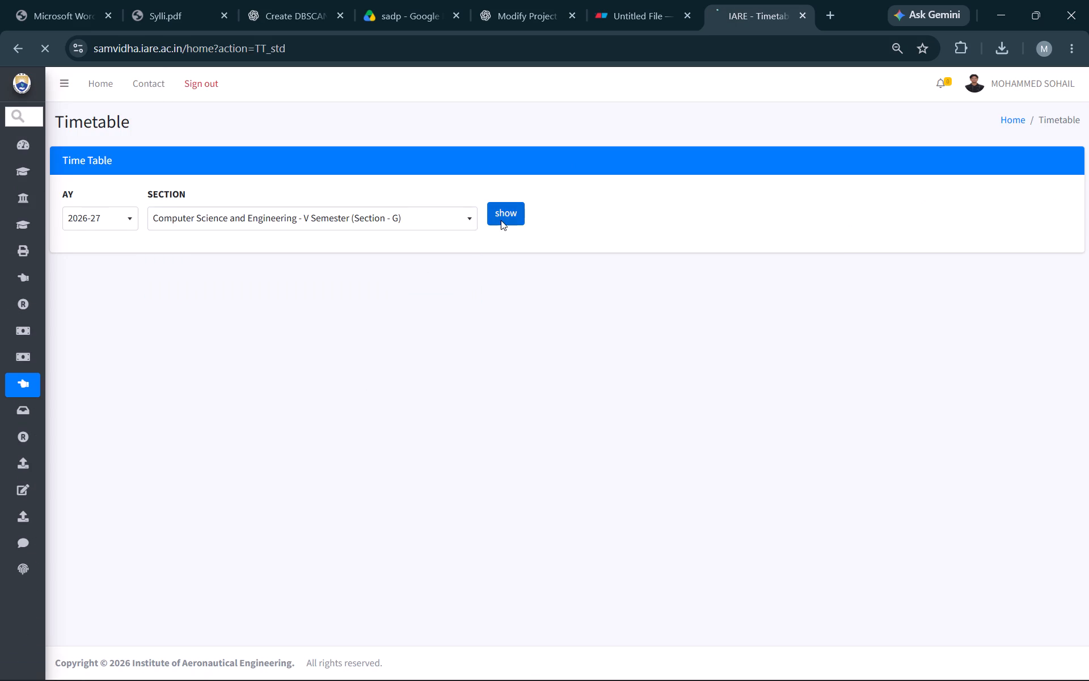
scroll(501, 229, down, 5)
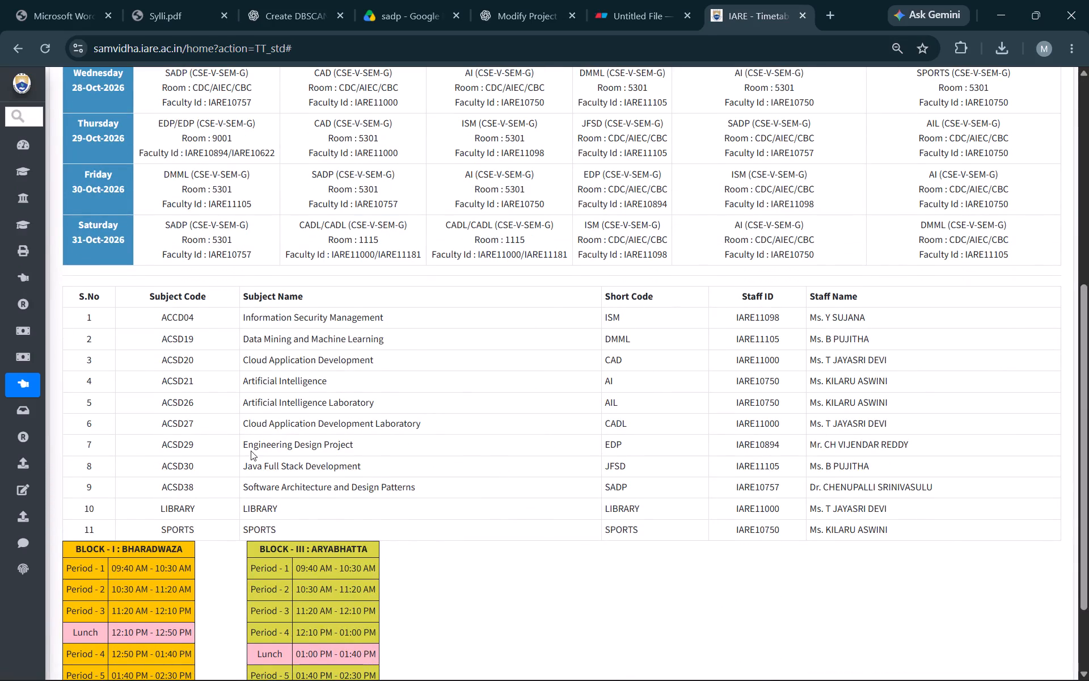
Back in Word, replace JAVA FULL STACK DEVELOPMENT on the inner title page with ENGINEERING DESIGN PROJECT.
key(alt+Tab)
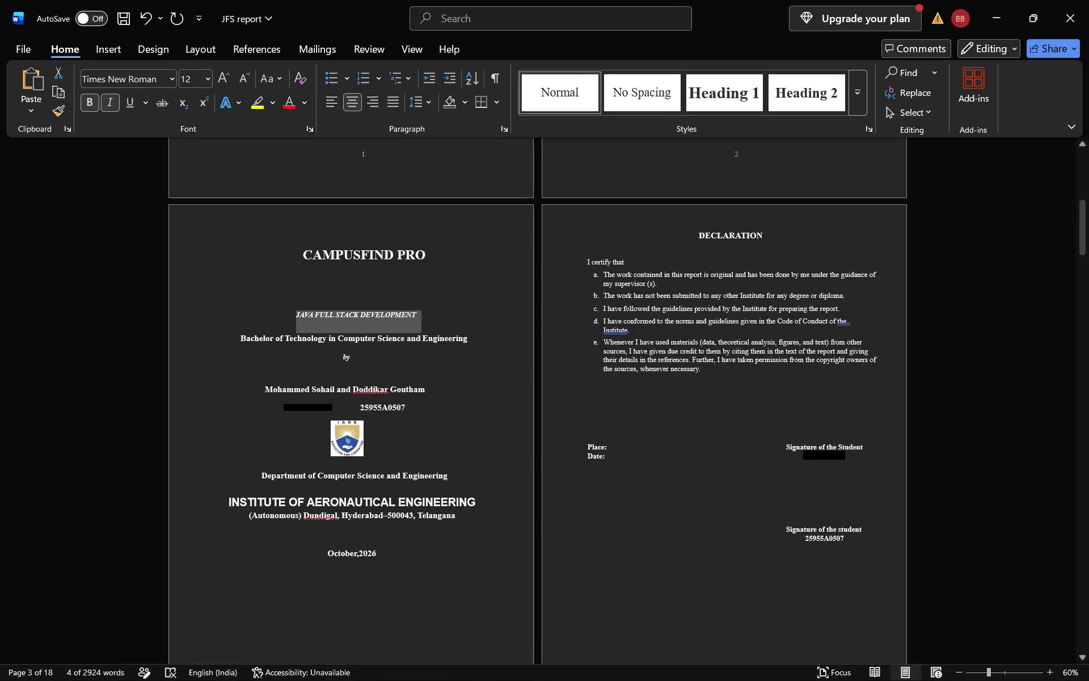
click(320, 319)
click(295, 314)
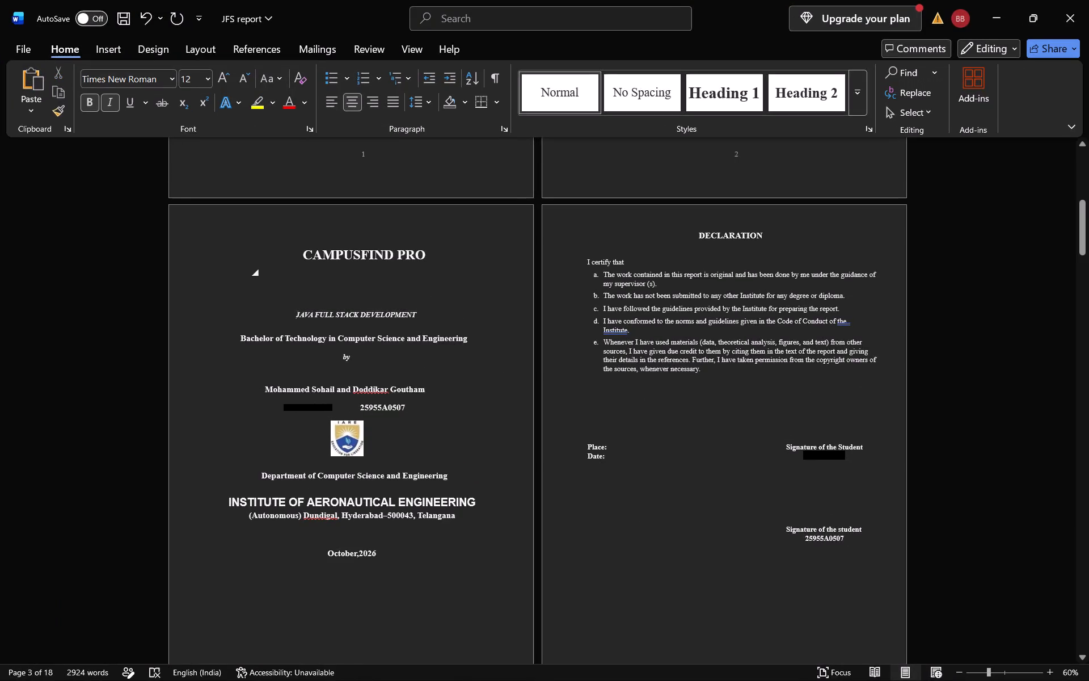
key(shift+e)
key(BackSpace)
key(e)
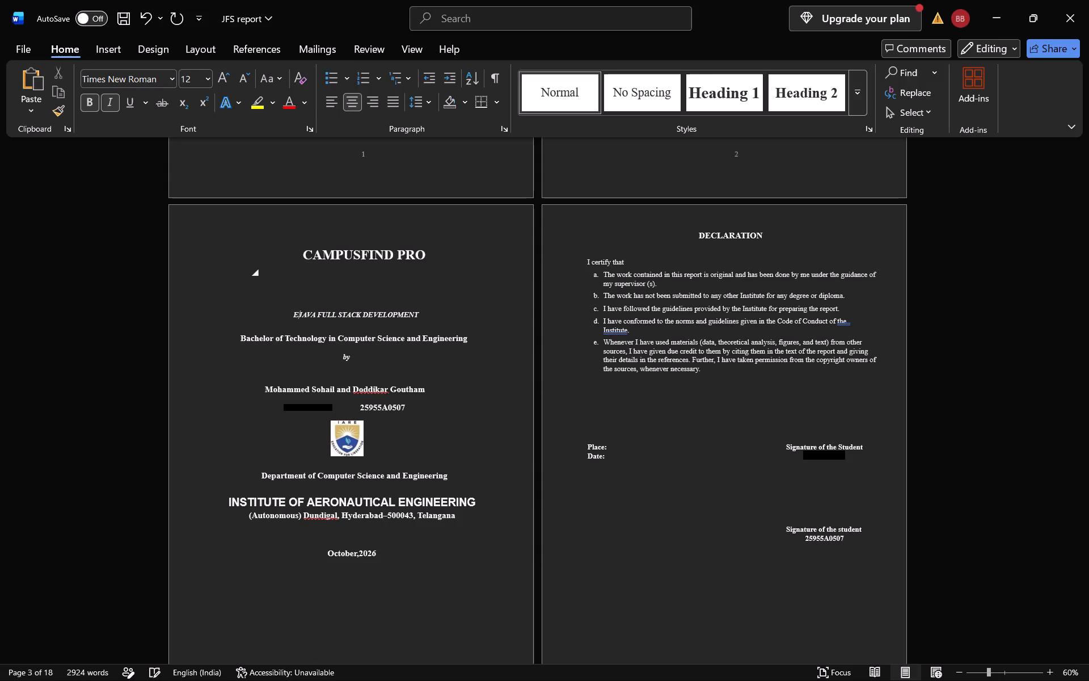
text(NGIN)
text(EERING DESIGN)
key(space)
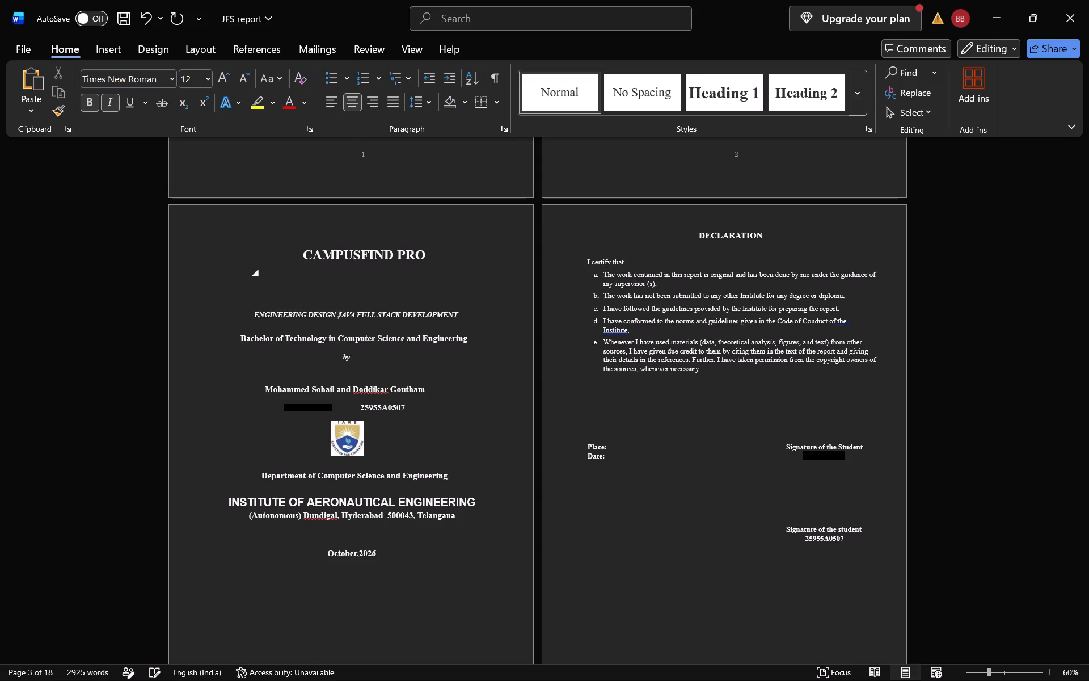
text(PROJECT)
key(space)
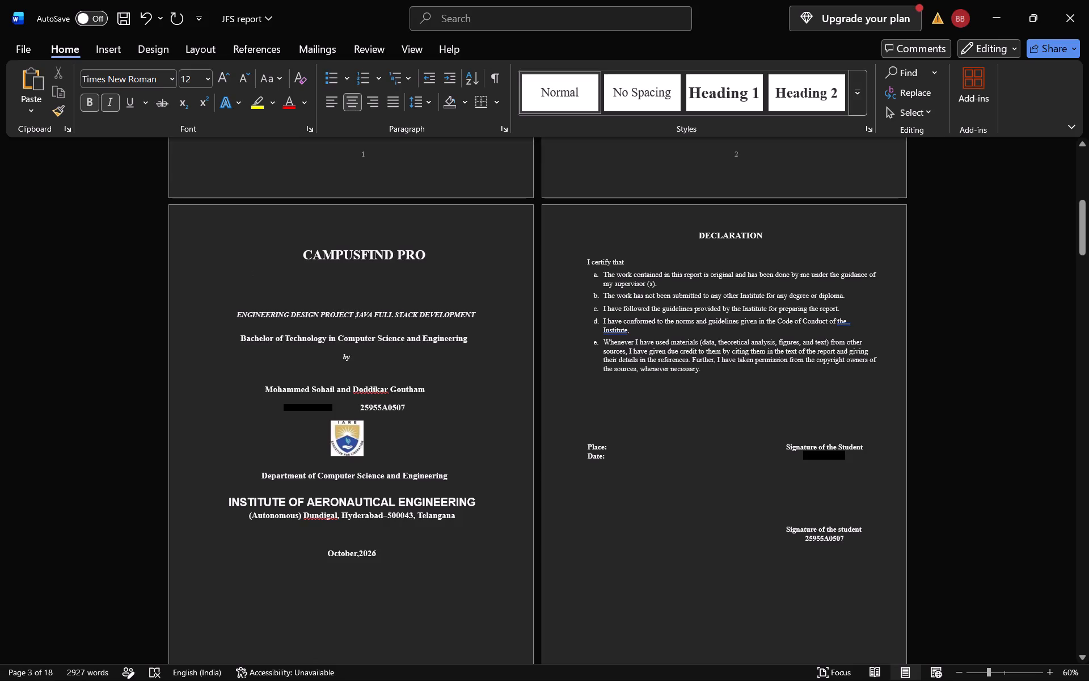
drag(492, 314, 367, 314)
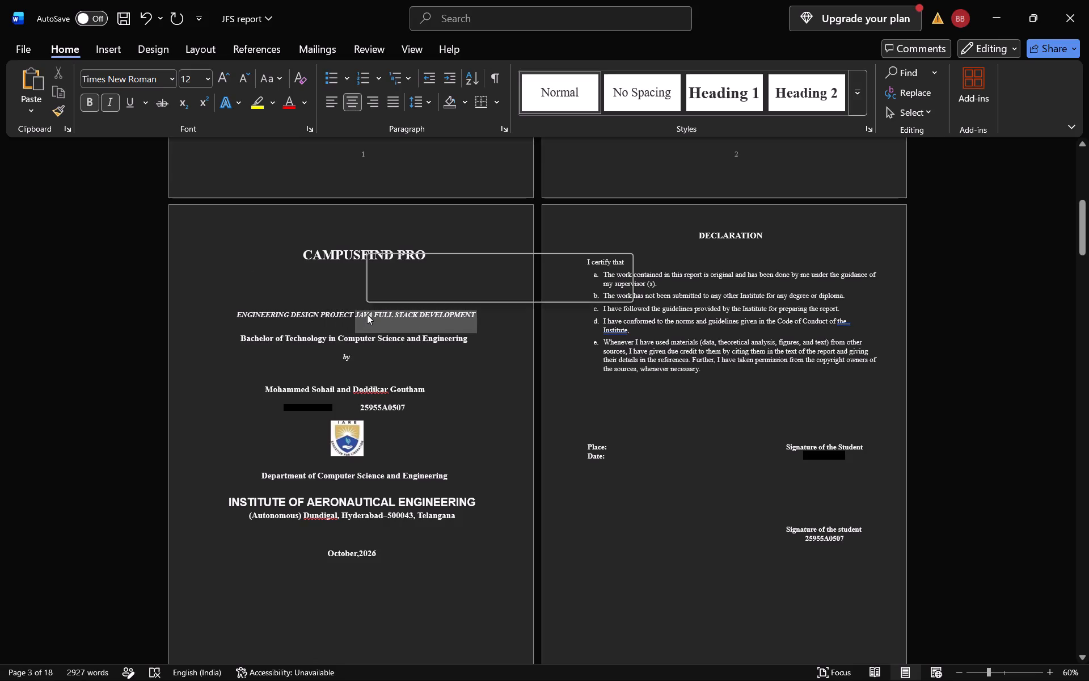
key(BackSpace)
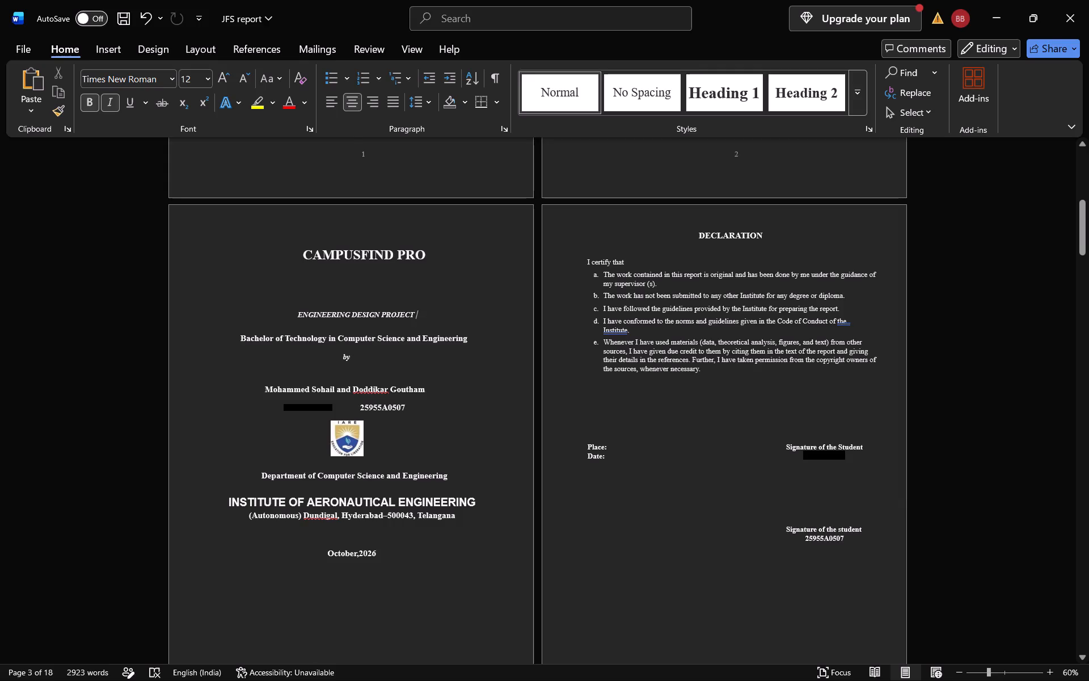
Add two blank lines between the roll number line and the institute logo on the inner title page.
scroll(375, 296, down, 5)
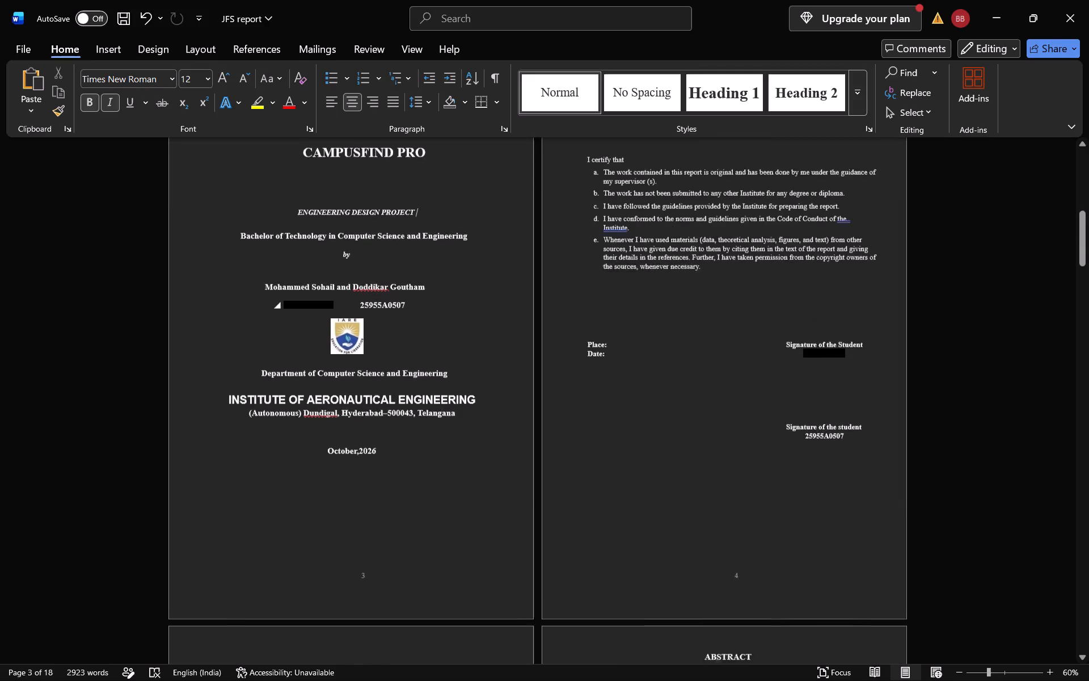
click(394, 188)
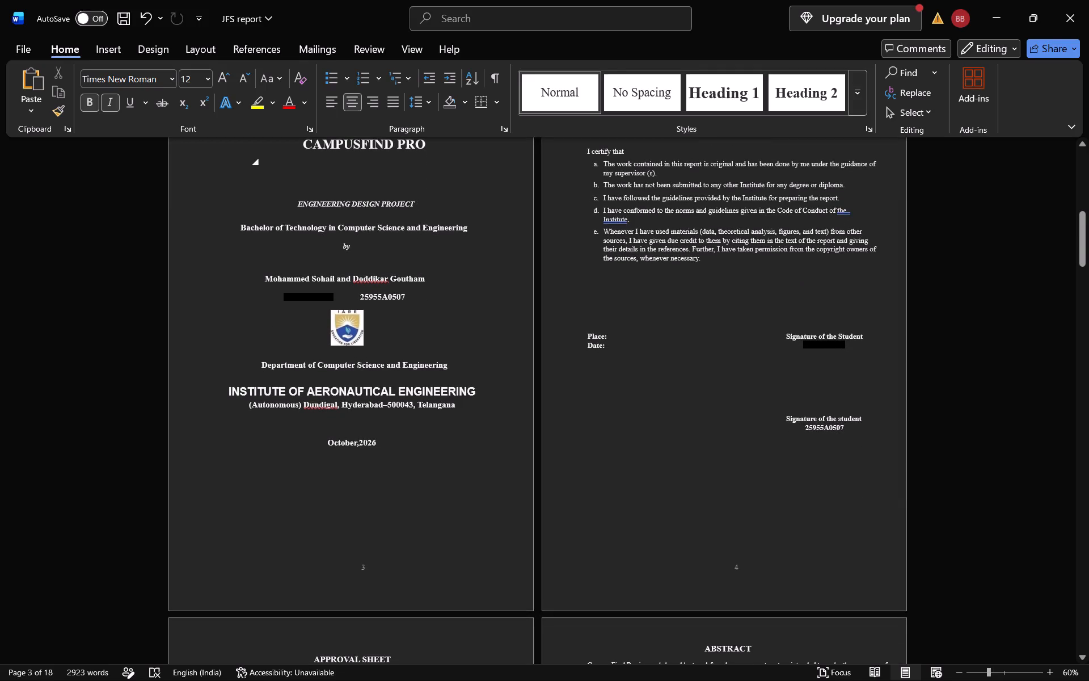
click(394, 341)
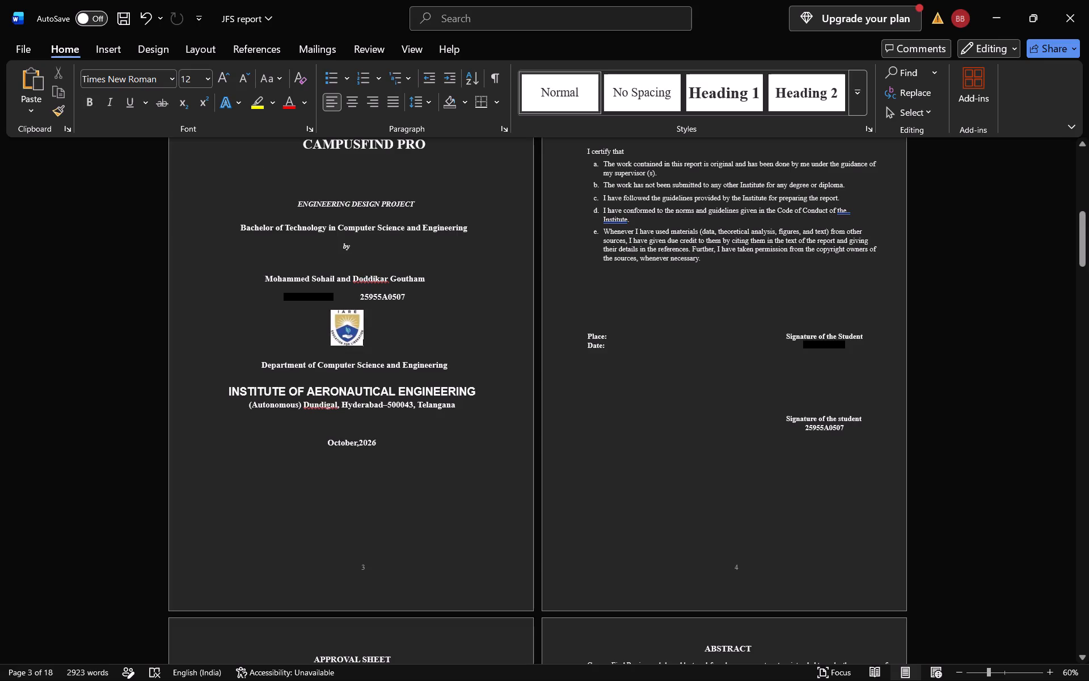
click(417, 297)
key(Return)
key(Return)
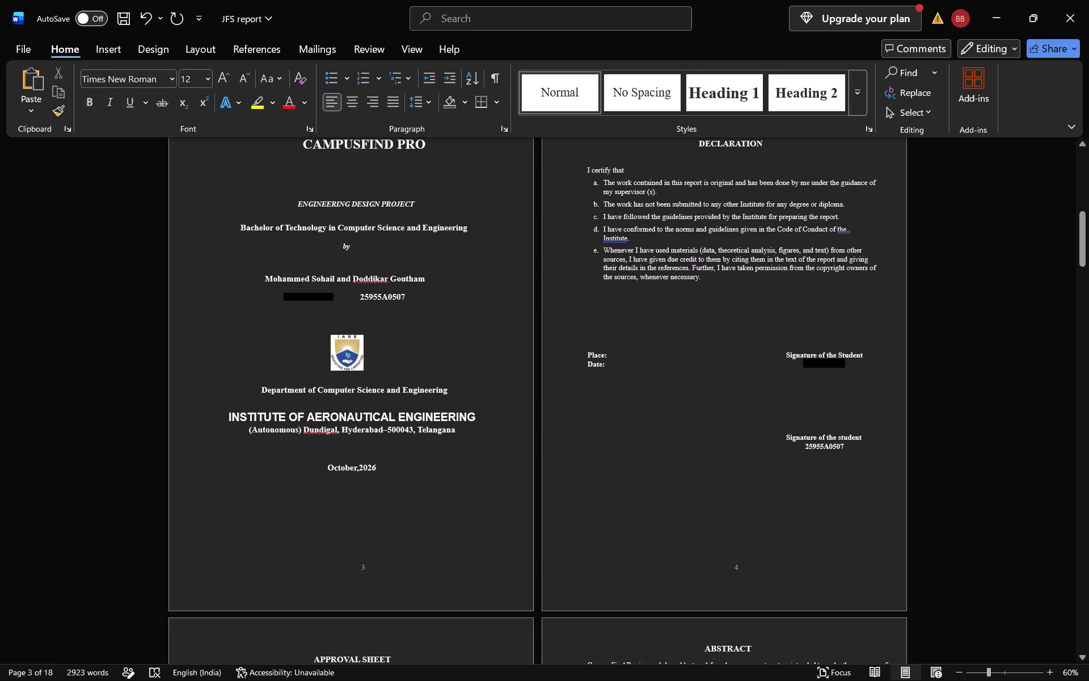
Delete the "Department of Computer Science and Engineering" line below the logo on the inner title page.
drag(259, 391, 260, 391)
drag(260, 391, 445, 388)
key(BackSpace)
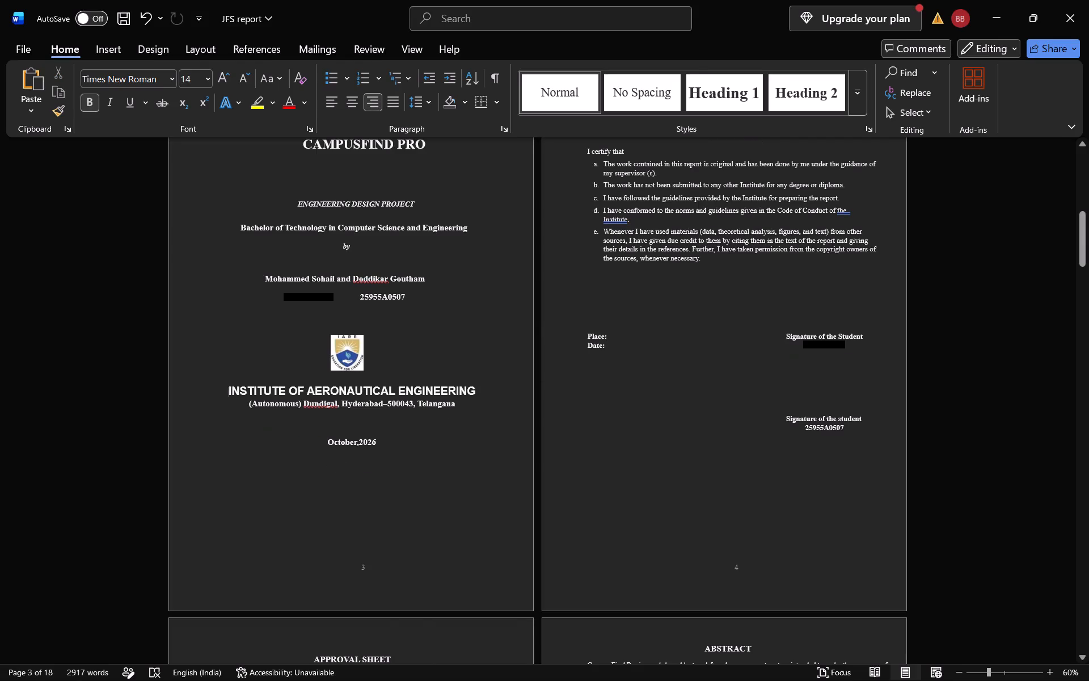
Adjust the October,2026 line on the inner title page, removing its centering and adding one blank line above it.
click(348, 424)
click(348, 424)
click(361, 431)
click(450, 422)
click(319, 446)
key(BackSpace)
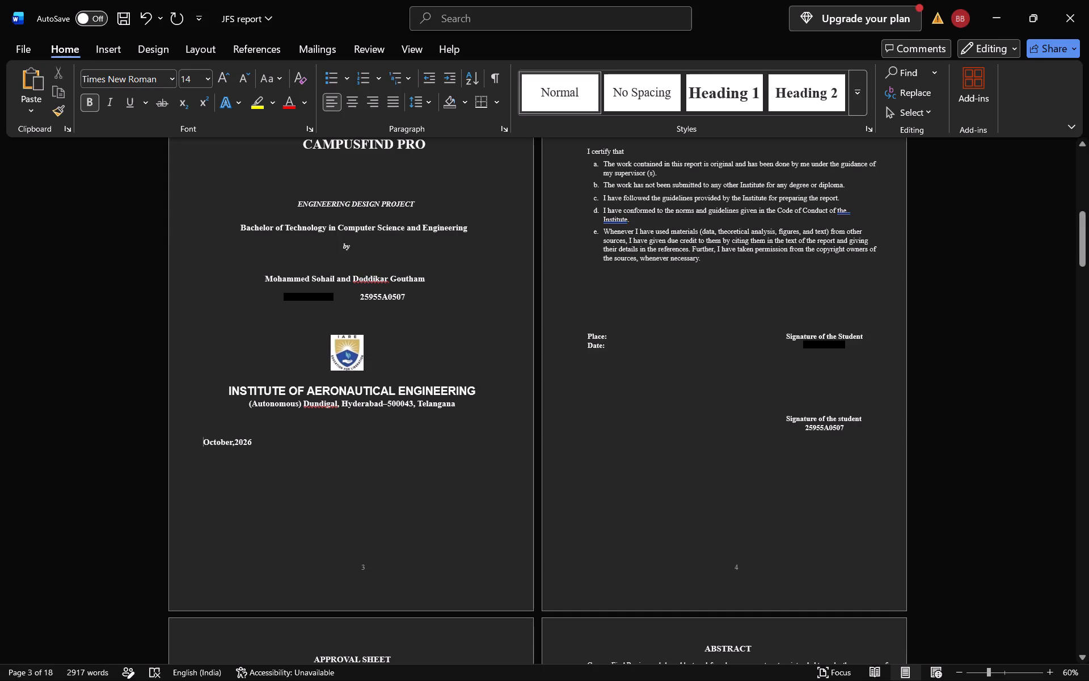
key(Return)
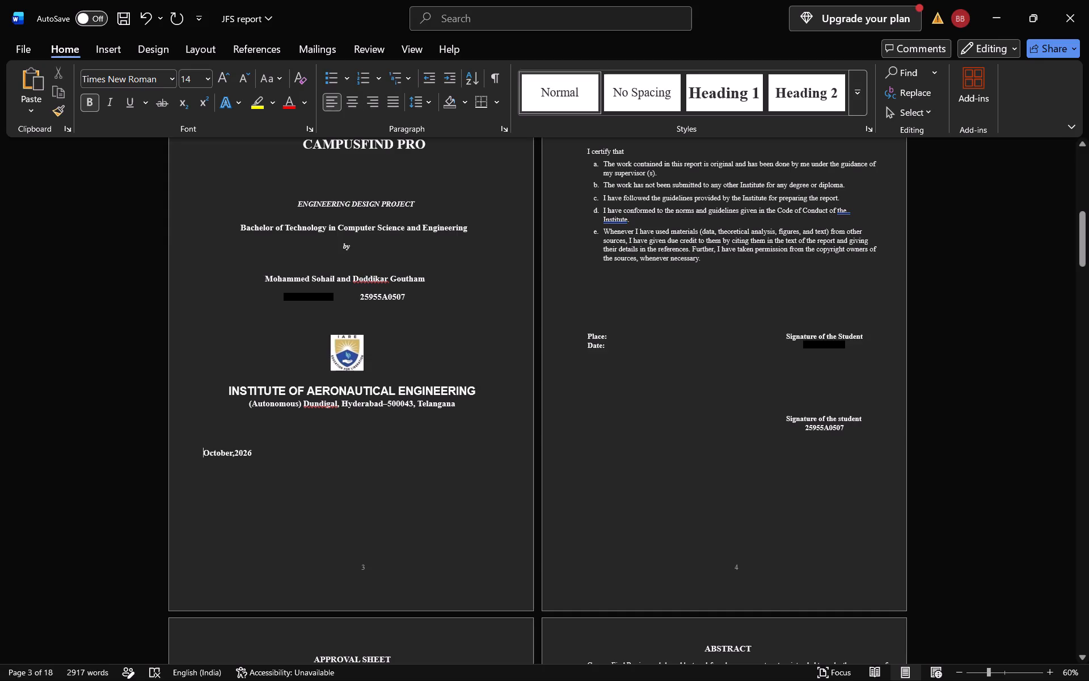
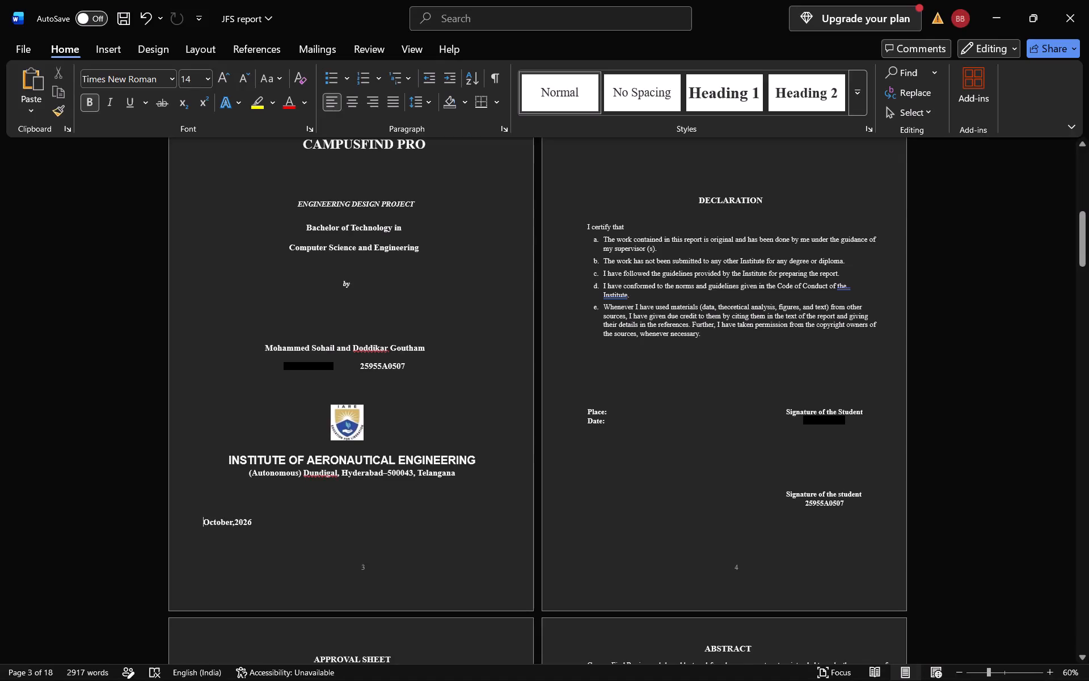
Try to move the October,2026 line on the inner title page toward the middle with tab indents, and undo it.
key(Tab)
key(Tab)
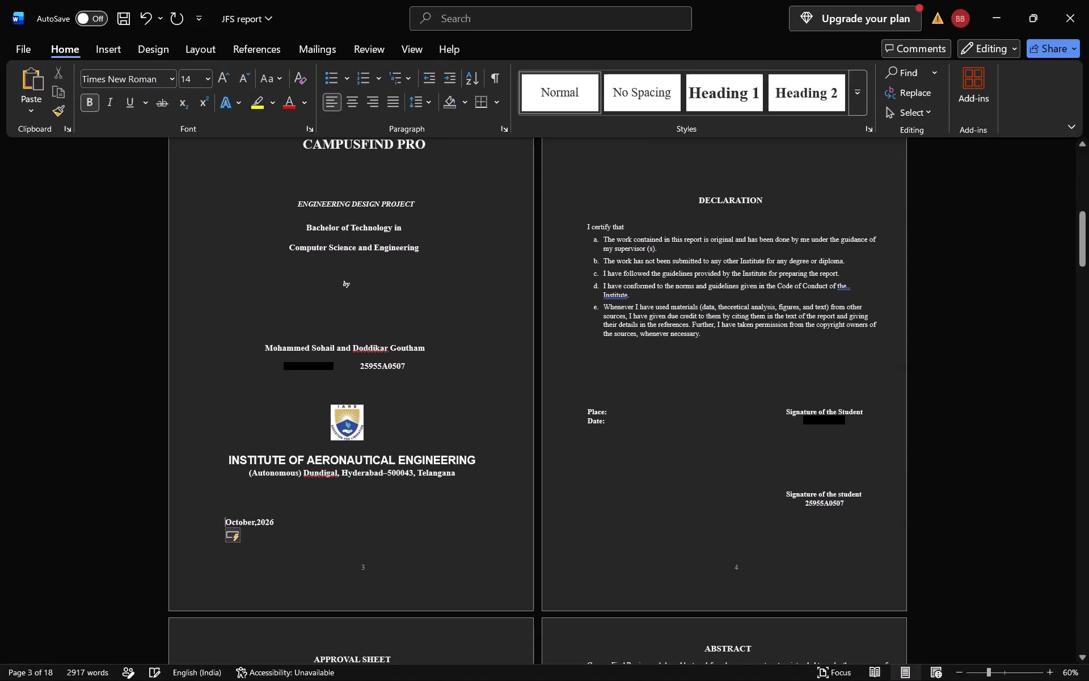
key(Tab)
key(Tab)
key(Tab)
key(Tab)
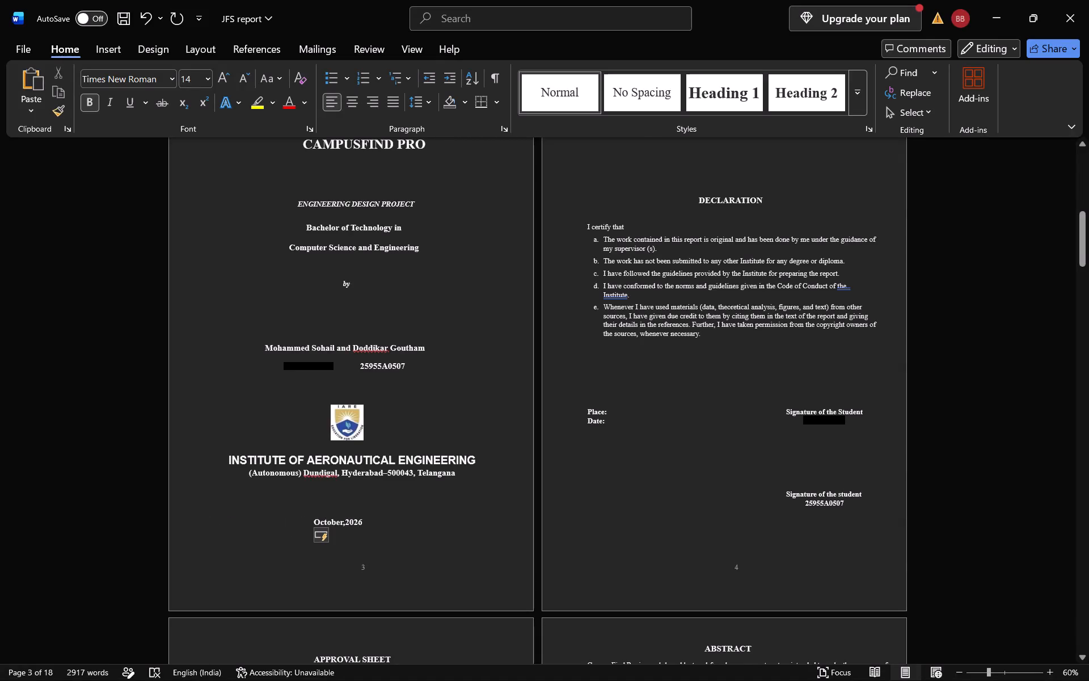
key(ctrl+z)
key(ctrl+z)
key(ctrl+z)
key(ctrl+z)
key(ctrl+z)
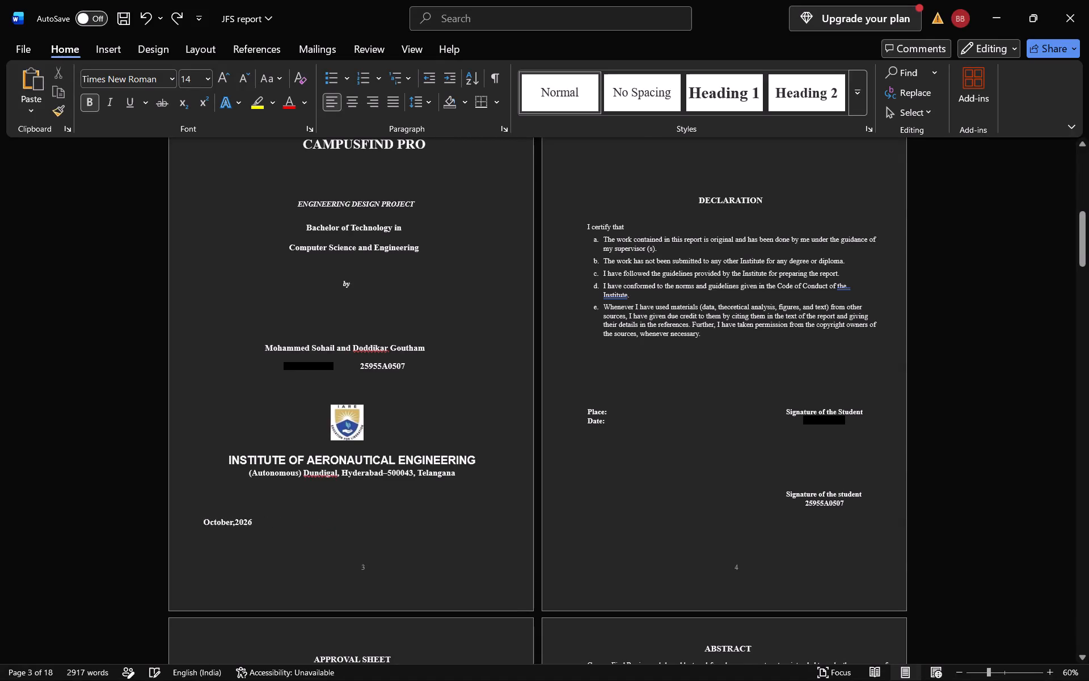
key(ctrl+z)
Centre the October,2026 line on the inner title page.
drag(264, 522, 173, 523)
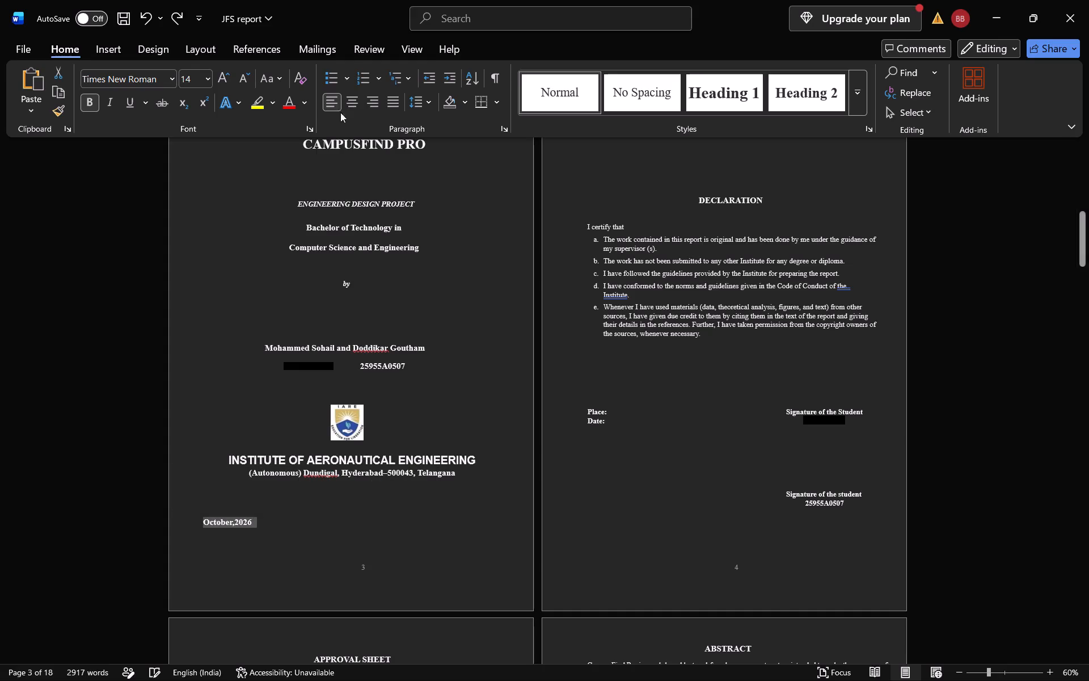
click(352, 103)
click(369, 555)
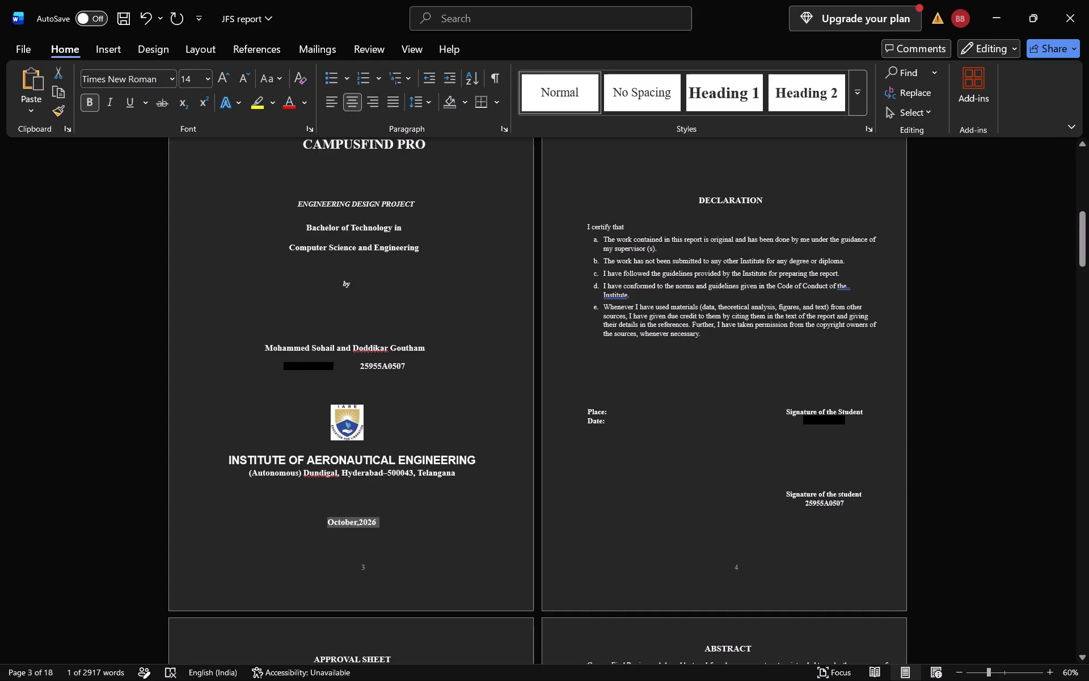
Reposition the footer page number with tab indents so it sits centred below the October,2026 line, and leave the footer.
click(358, 553)
click(356, 566)
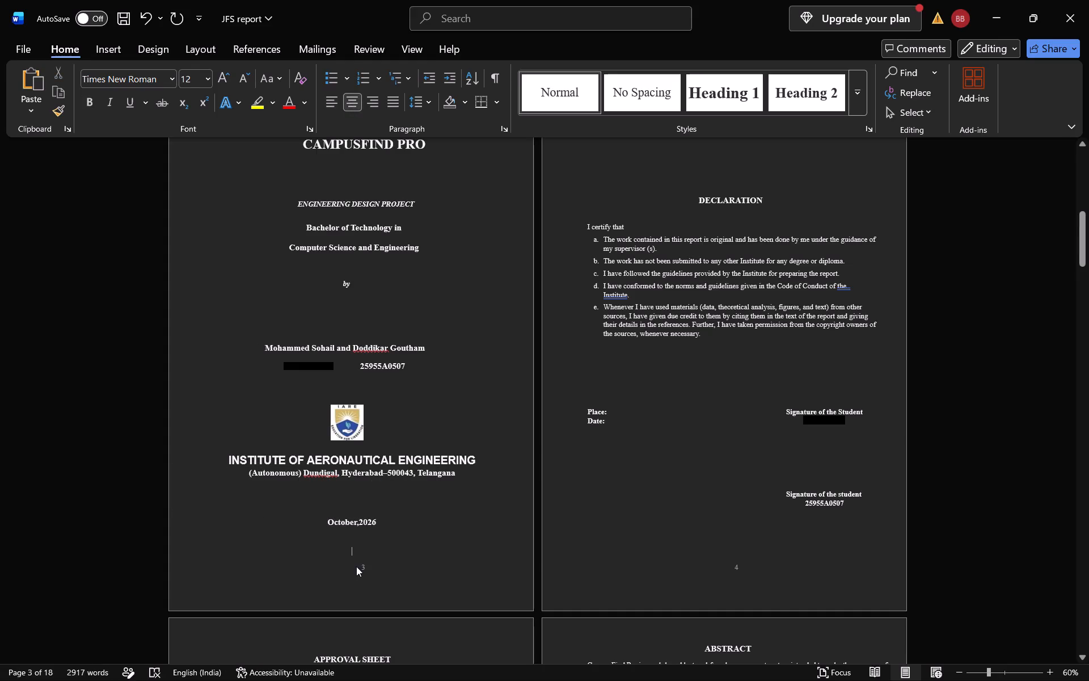
triple_click(361, 569)
click(361, 569)
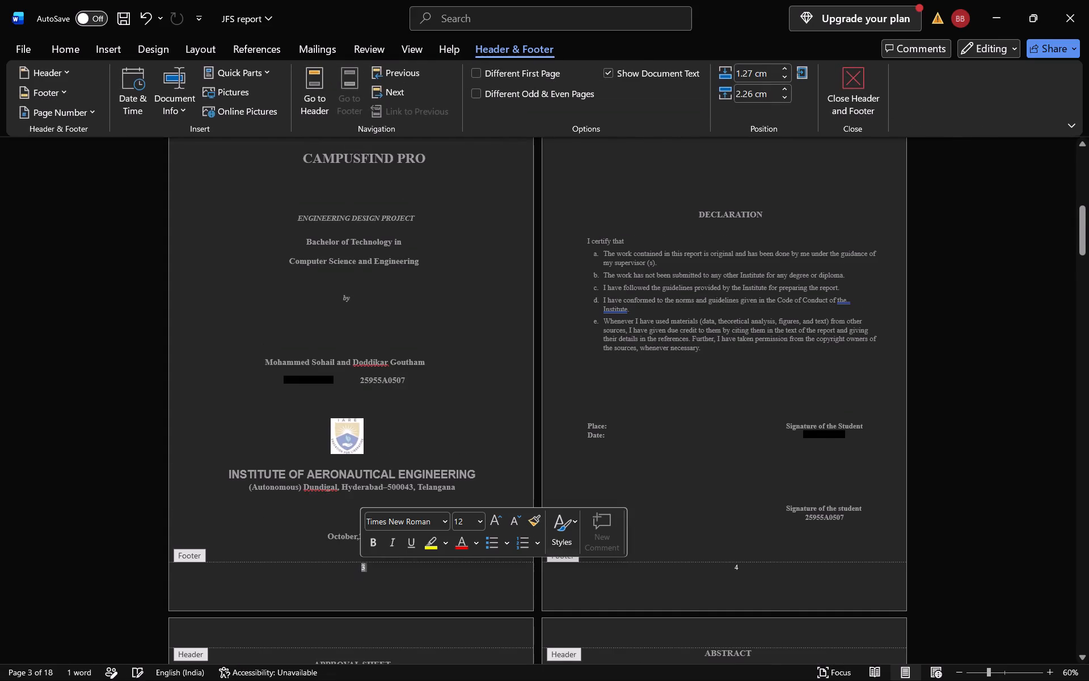
click(344, 574)
key(BackSpace)
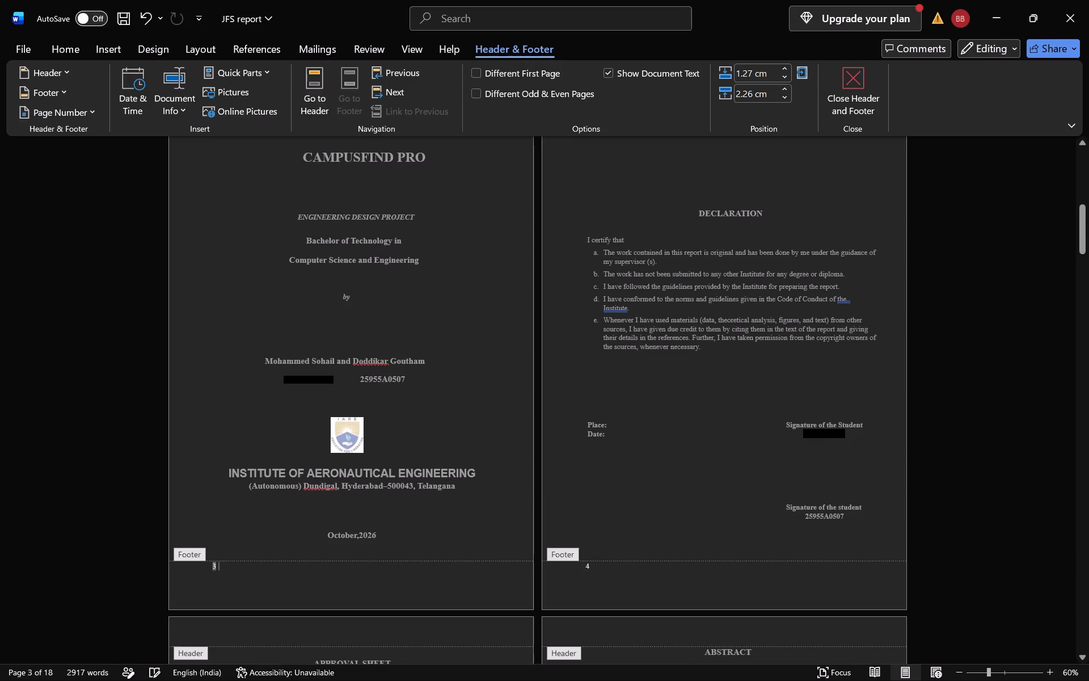
key(Tab)
key(Tab)
key(Tab)
key(Tab)
key(Tab)
key(Tab)
key(Tab)
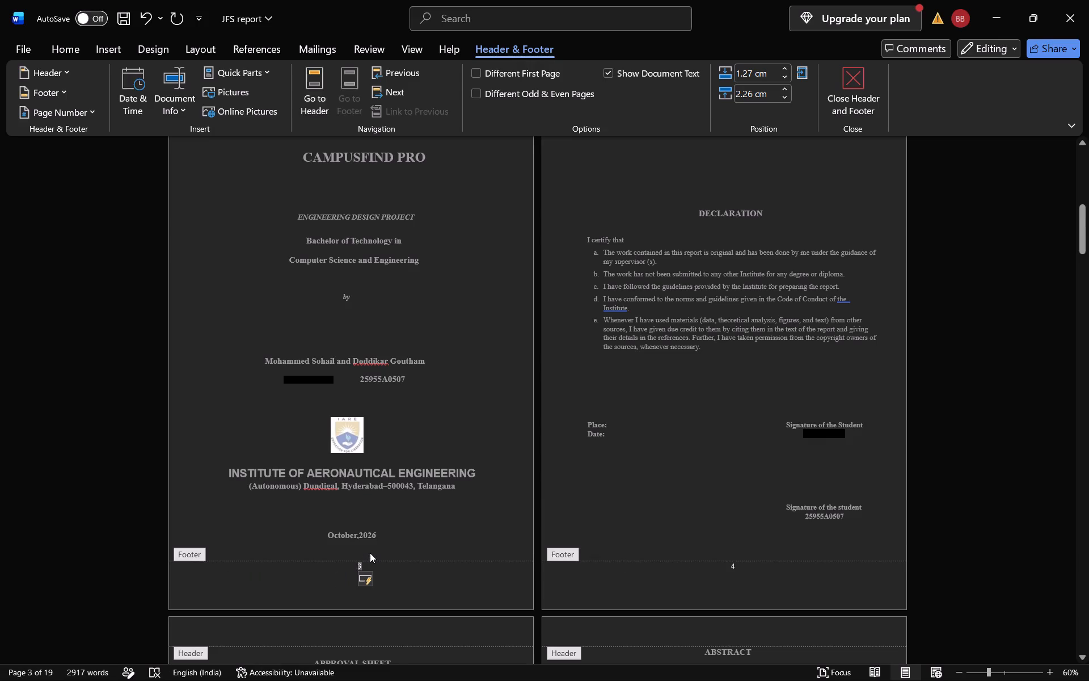
key(BackSpace)
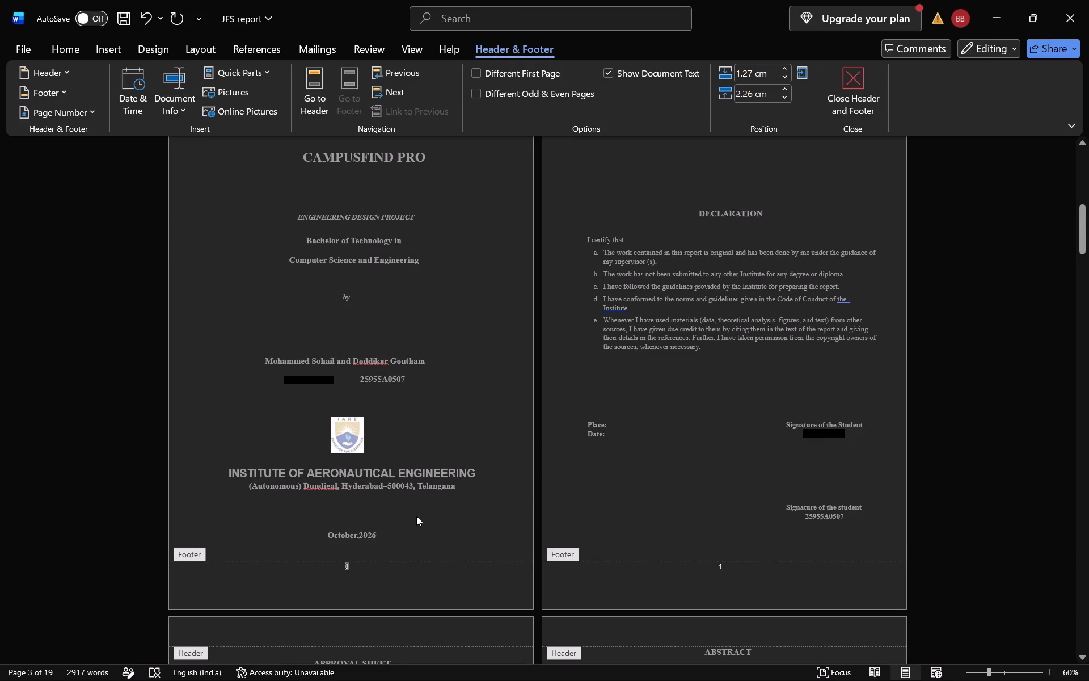
click(419, 514)
click(471, 482)
click(488, 465)
key(Escape)
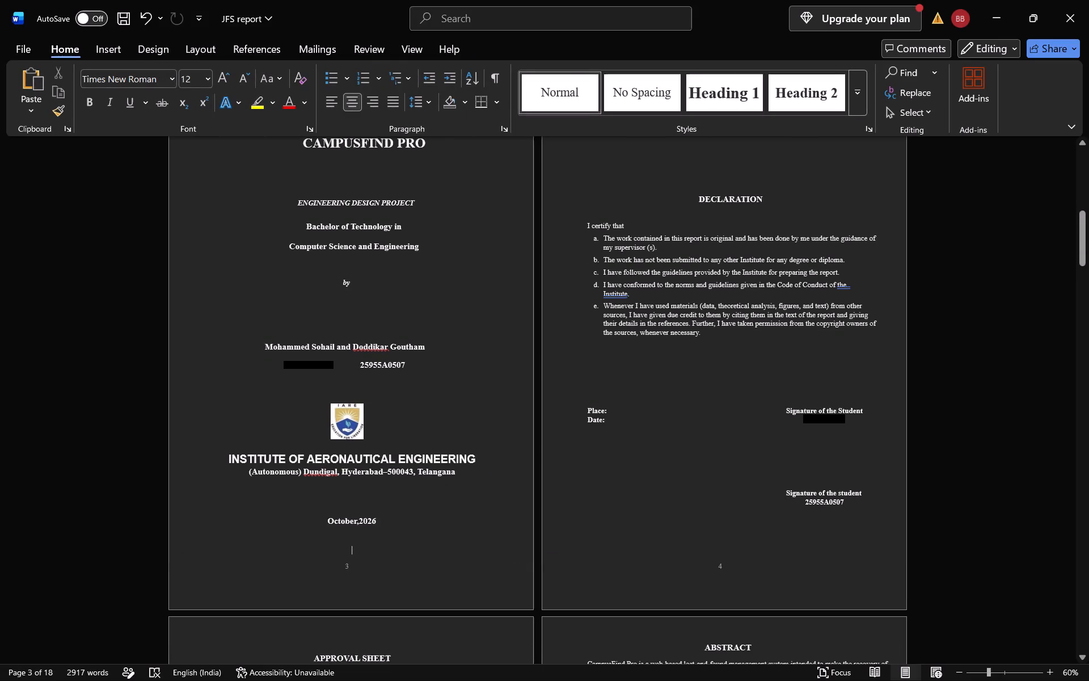
Remove the extra blank space between "by" and the student names on the inner title page.
scroll(437, 464, up, 3)
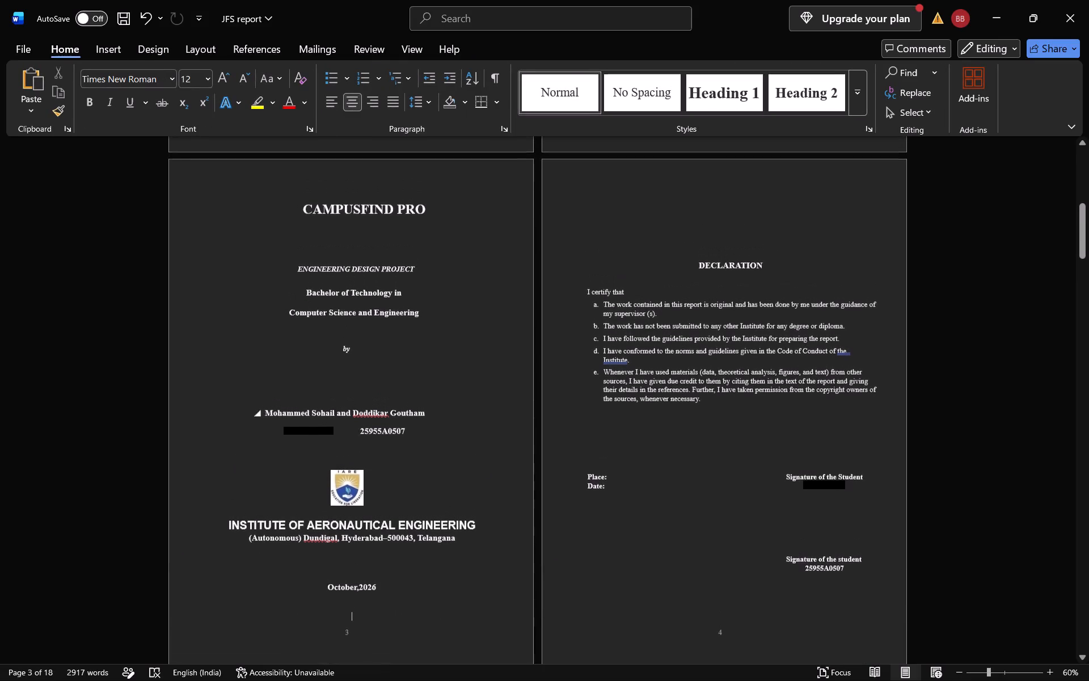
click(373, 402)
key(BackSpace)
key(BackSpace)
key(BackSpace)
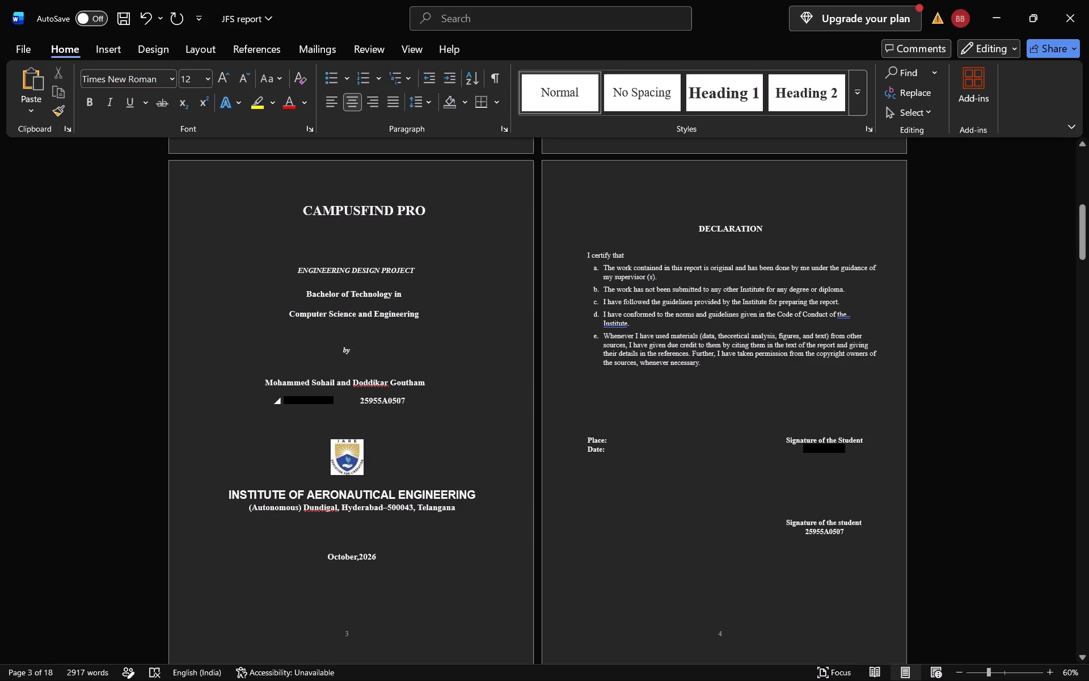
Copy the first student's roll number into parentheses directly after that student's name on the inner title page.
click(337, 385)
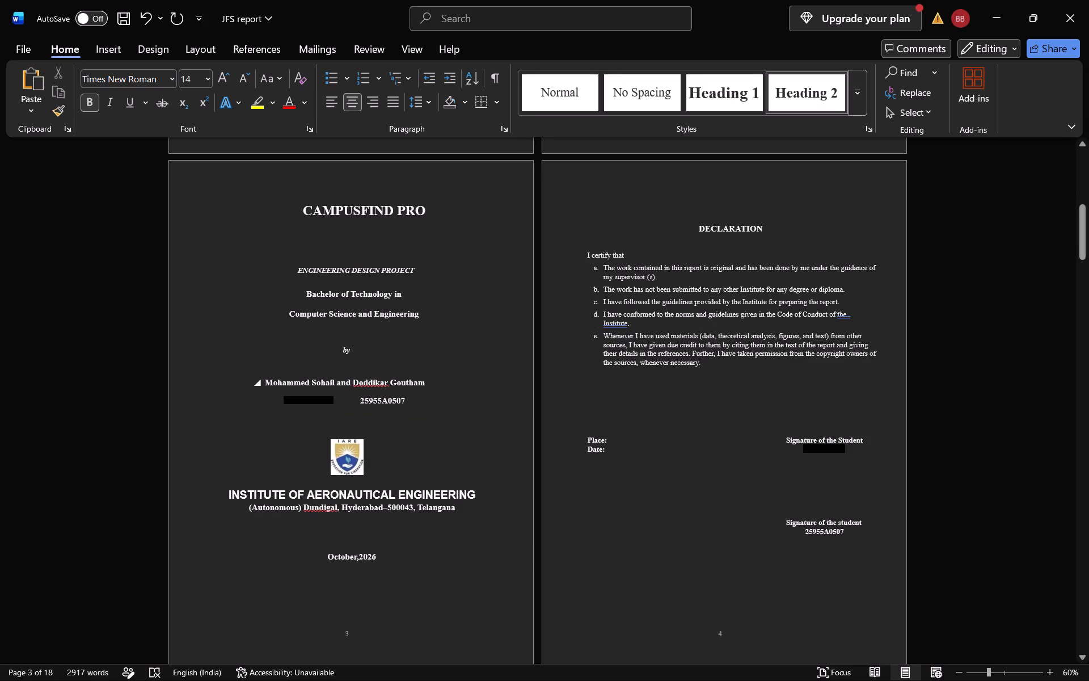
drag(332, 403, 286, 413)
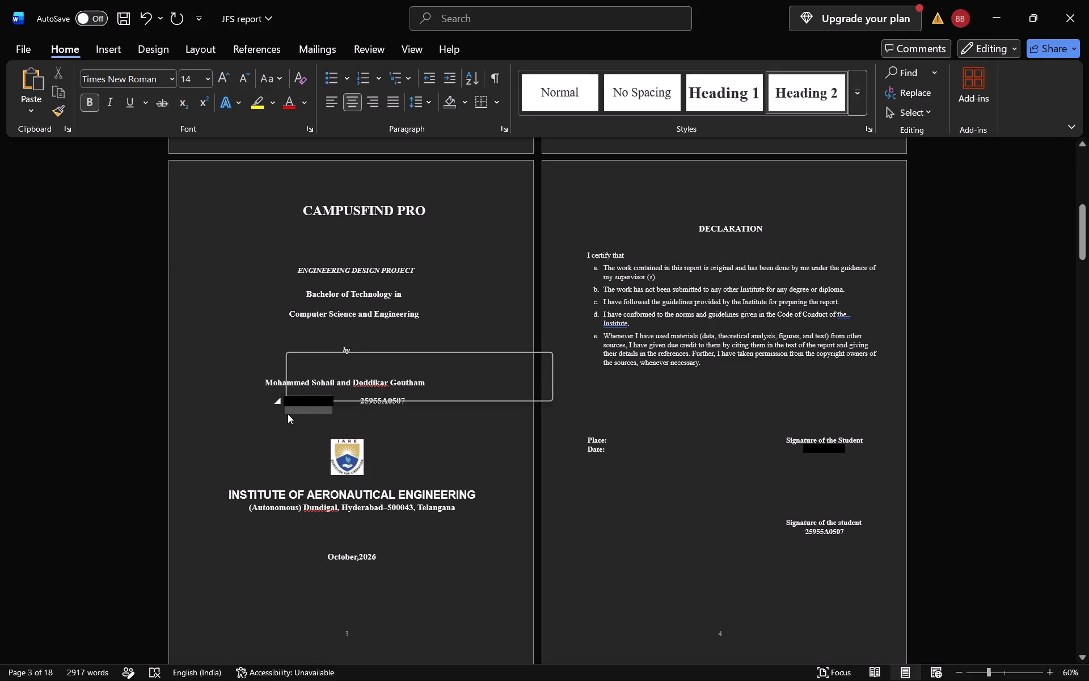
key(ctrl+c)
click(335, 386)
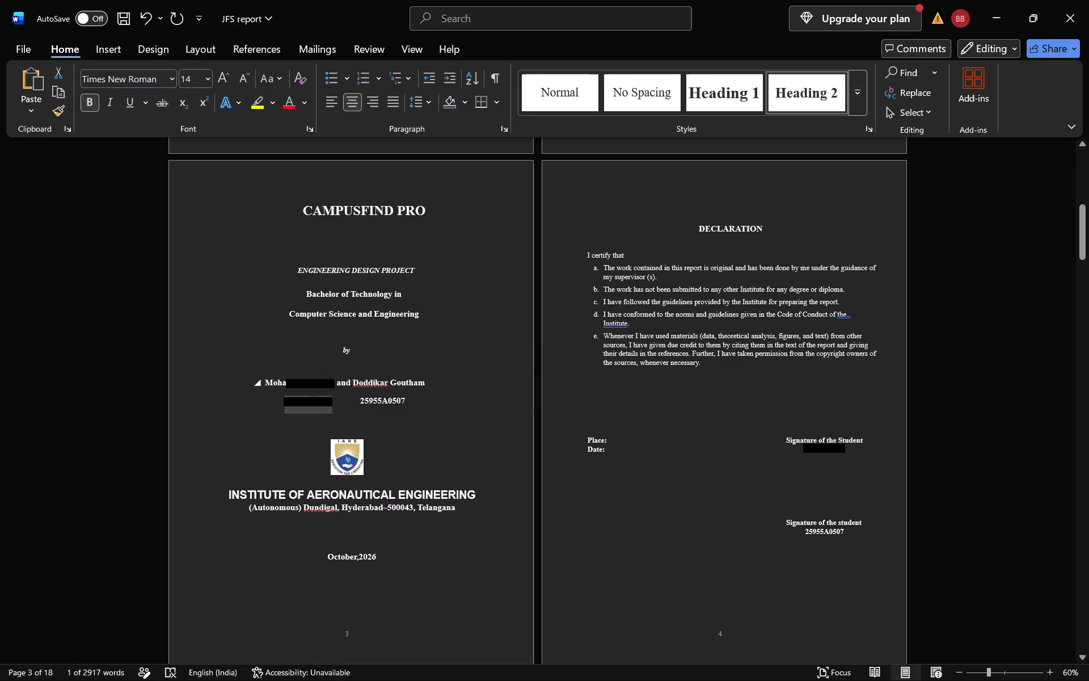
text(())
key(Left)
key(ctrl+v)
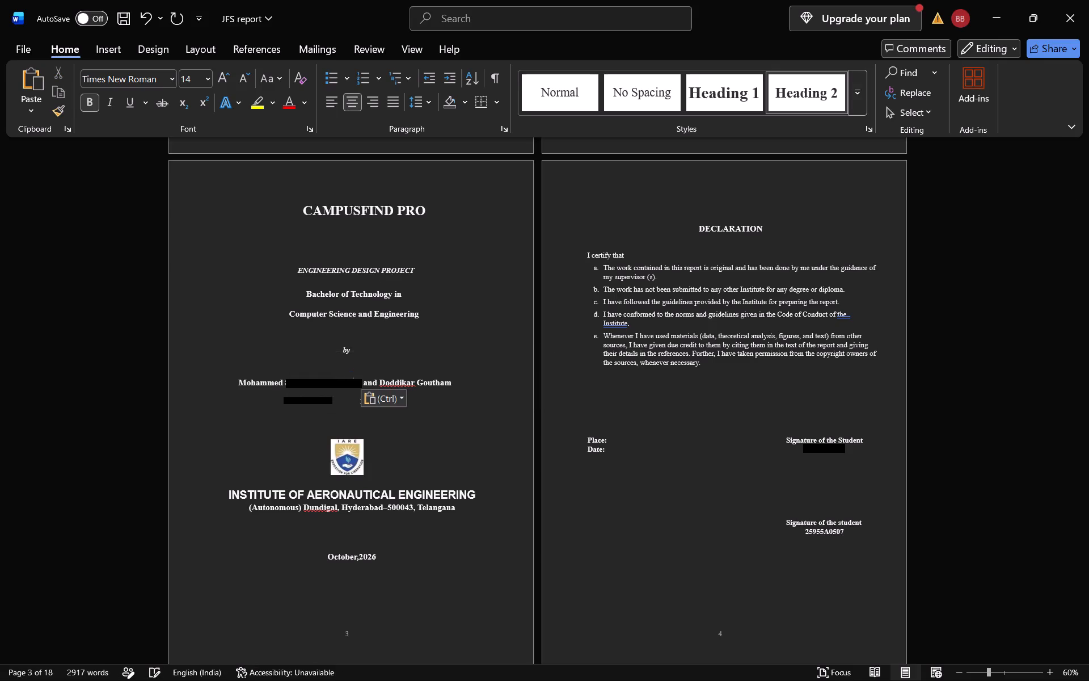
Copy the second student's roll number into parentheses directly after that student's name on the inner title page.
click(453, 383)
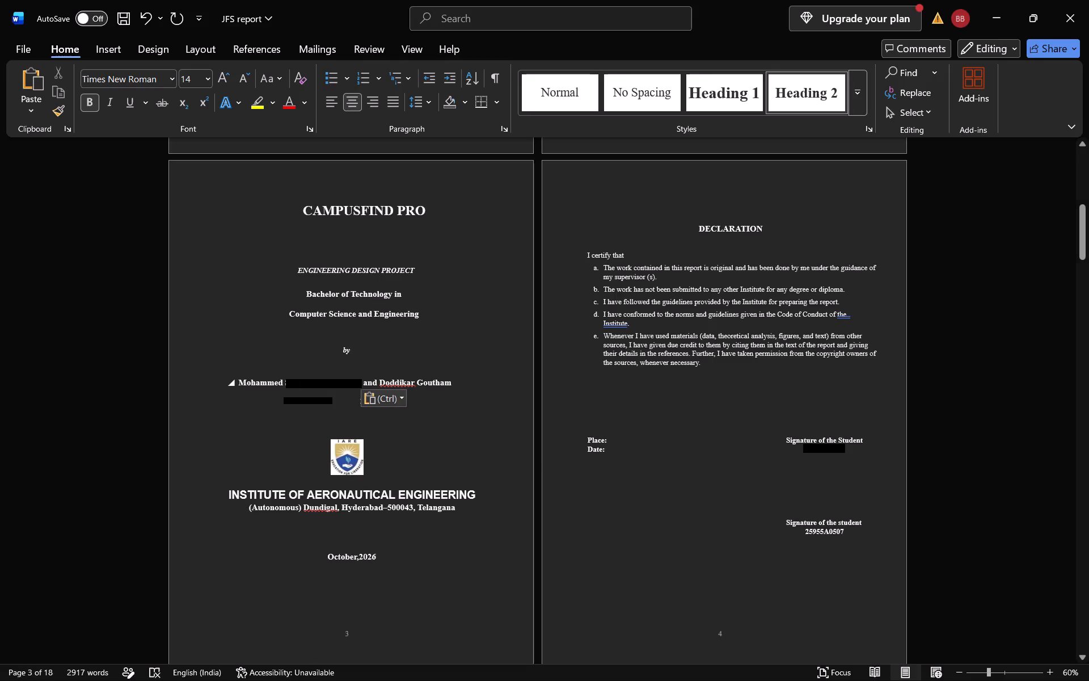
text(()))
double_click(389, 401)
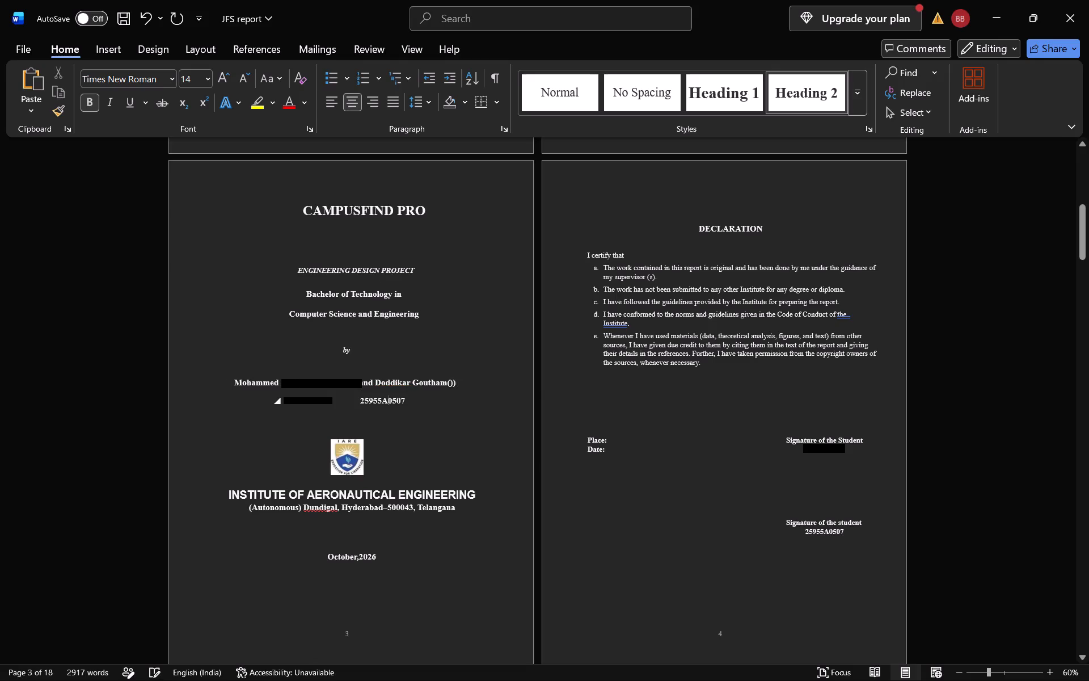
key(ctrl+c)
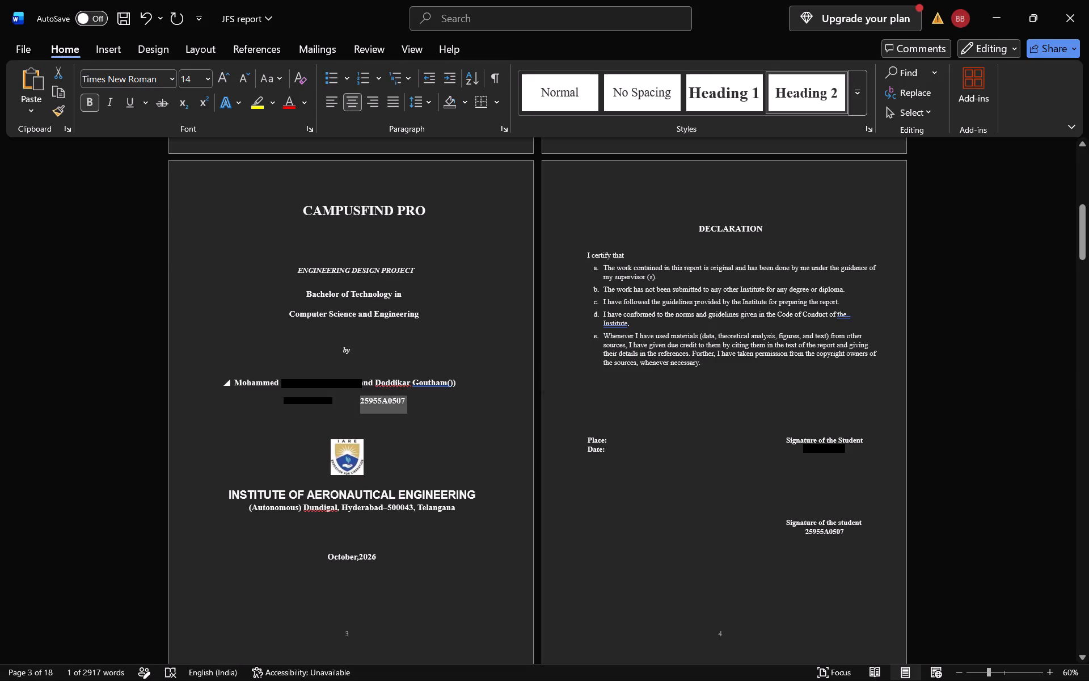
click(449, 382)
key(Right)
key(BackSpace)
key(ctrl+v)
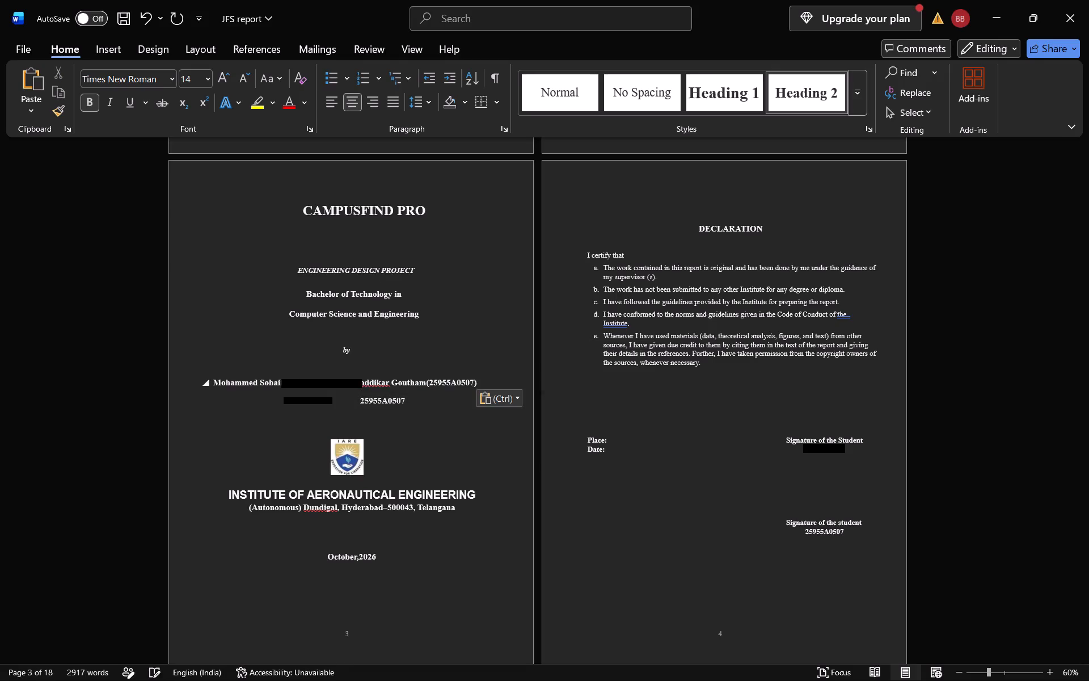
Delete the separate roll number line below the student names on the inner title page.
drag(415, 400, 288, 407)
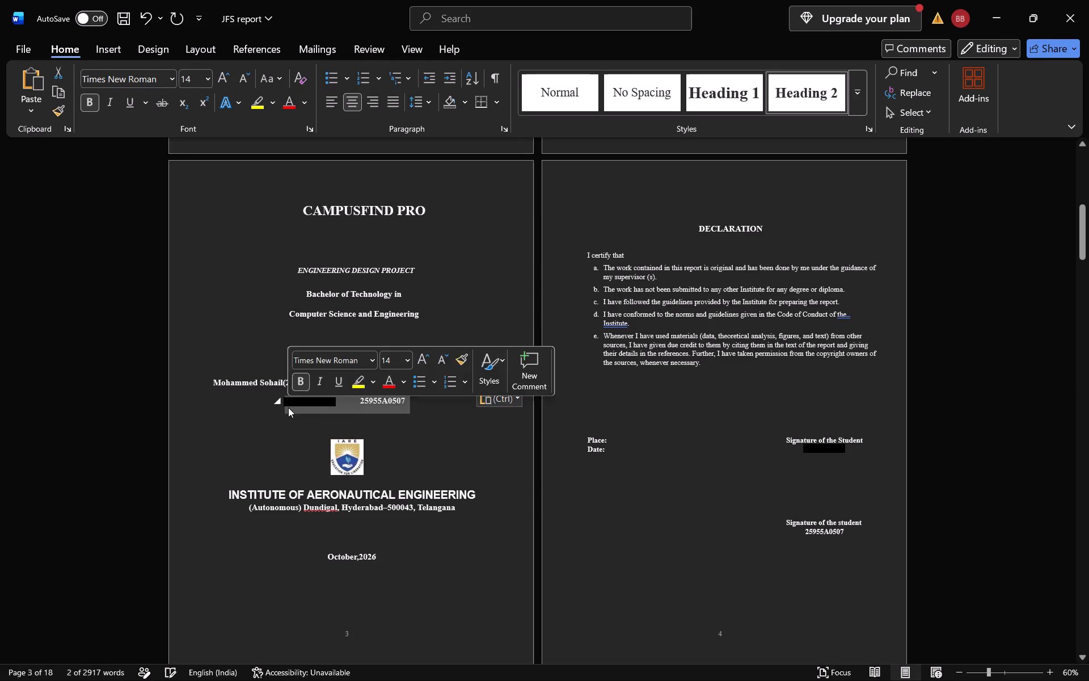
key(BackSpace)
key(BackSpace)
key(BackSpace)
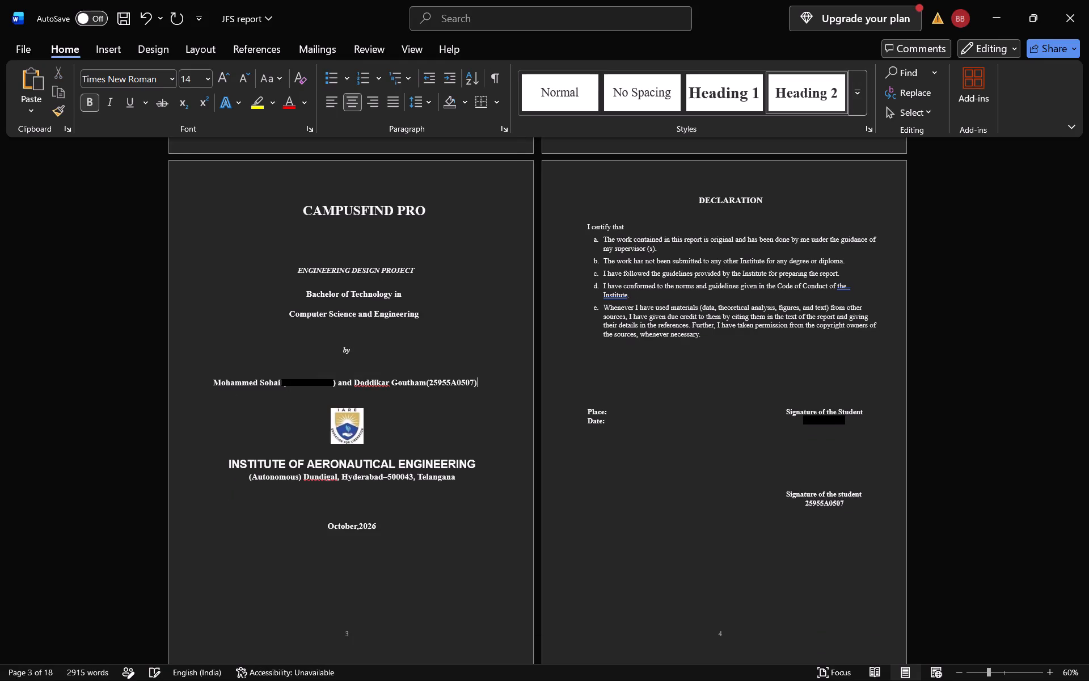
Nudge the student names line on the inner title page slightly right with leading spaces, trimming the excess ones.
click(212, 378)
key(space)
key(space)
key(space)
key(space)
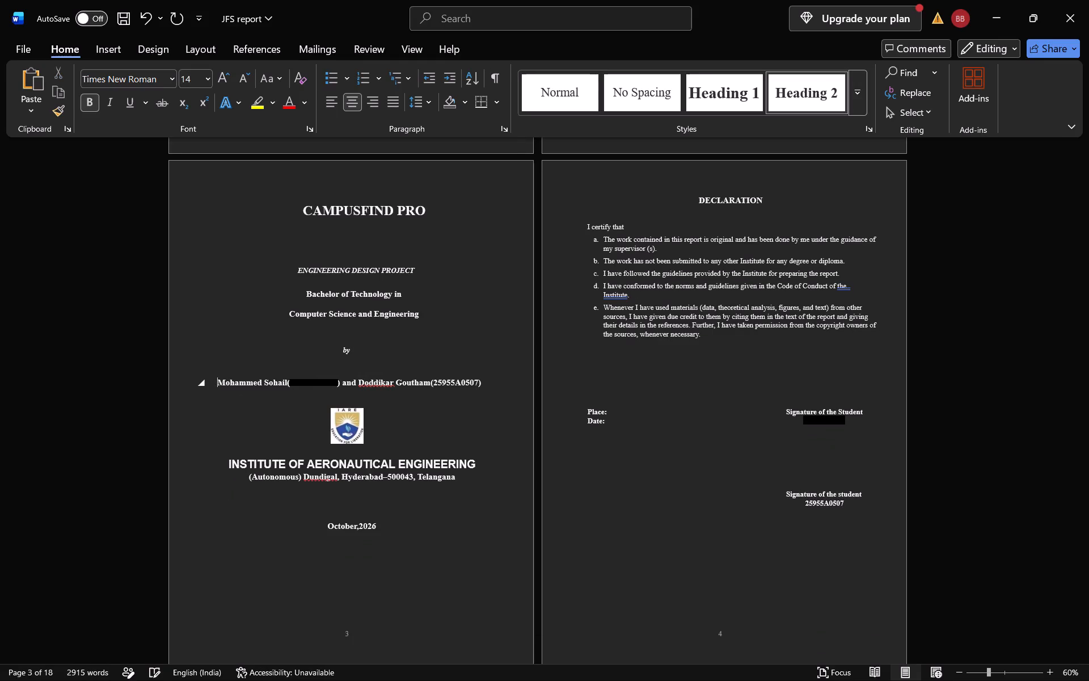
key(space)
key(space)
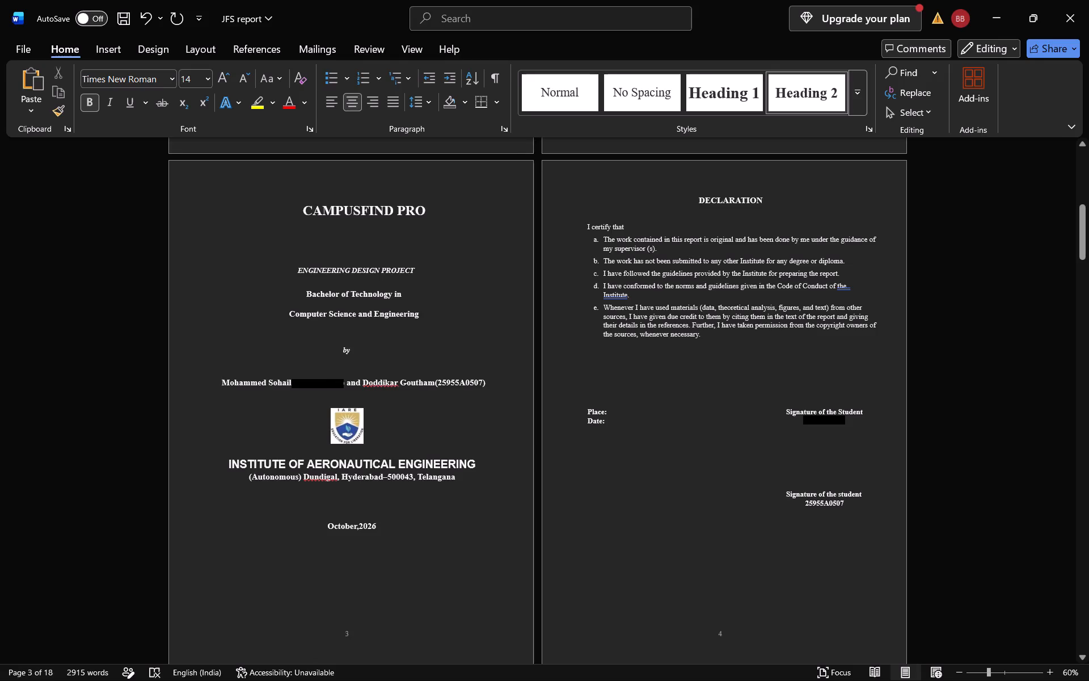
key(space)
key(space)
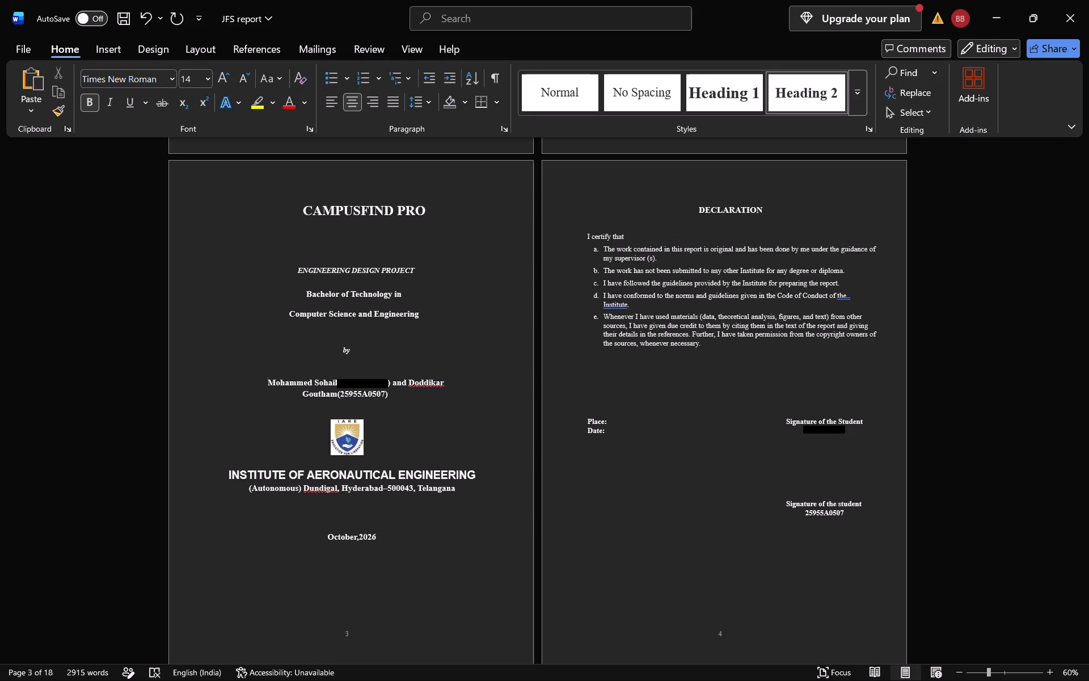
key(space)
key(space)
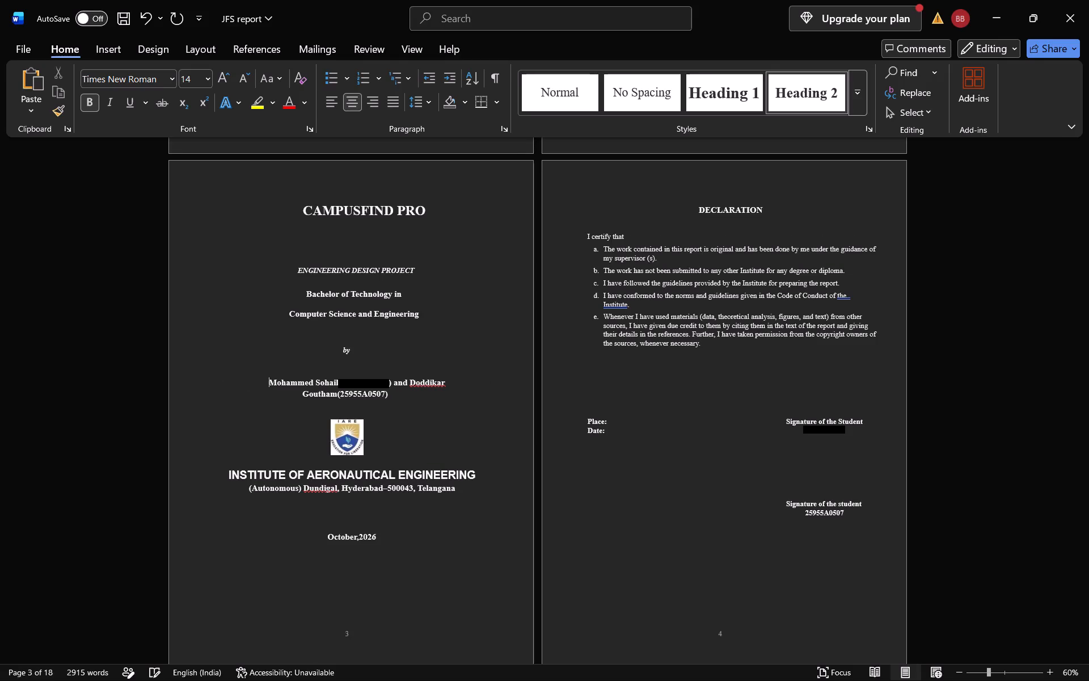
key(space)
key(space)
key(space)
key(space)
key(space)
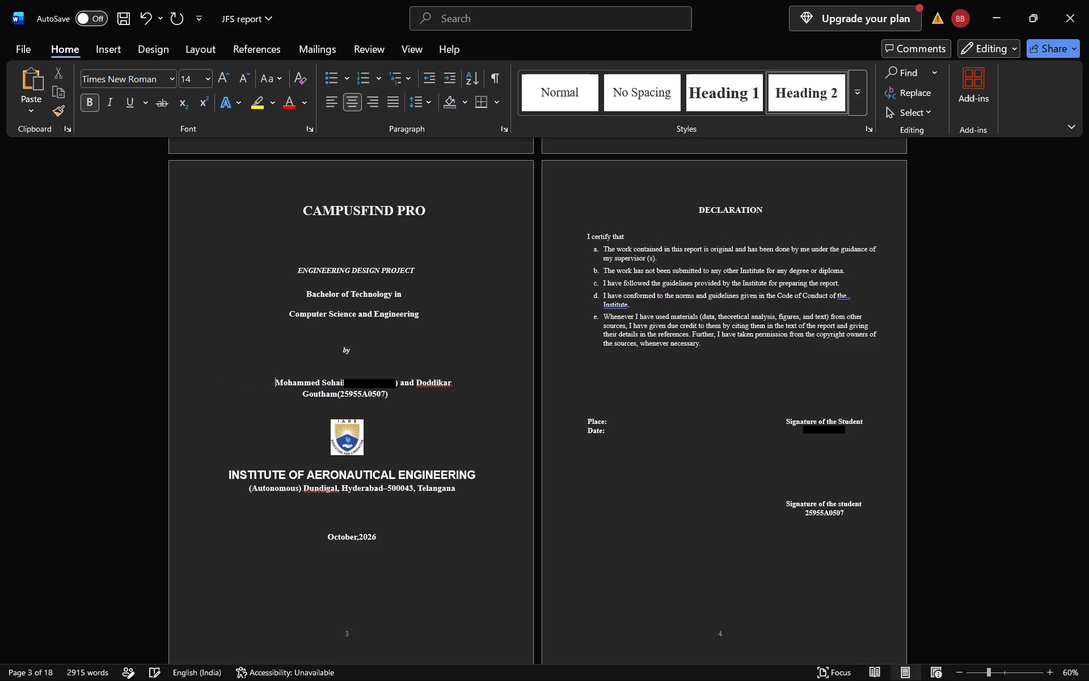
key(BackSpace)
key(BackSpace)
key(BackSpace)
key(BackSpace)
key(BackSpace)
key(BackSpace)
key(BackSpace)
key(BackSpace)
key(BackSpace)
key(BackSpace)
key(BackSpace)
key(BackSpace)
key(BackSpace)
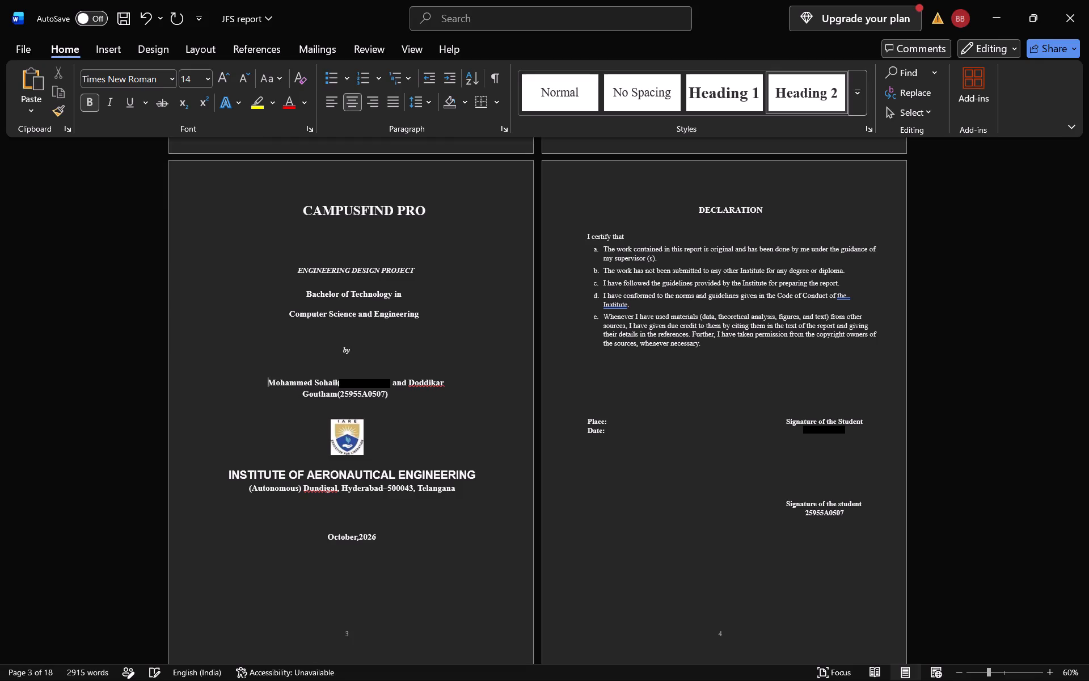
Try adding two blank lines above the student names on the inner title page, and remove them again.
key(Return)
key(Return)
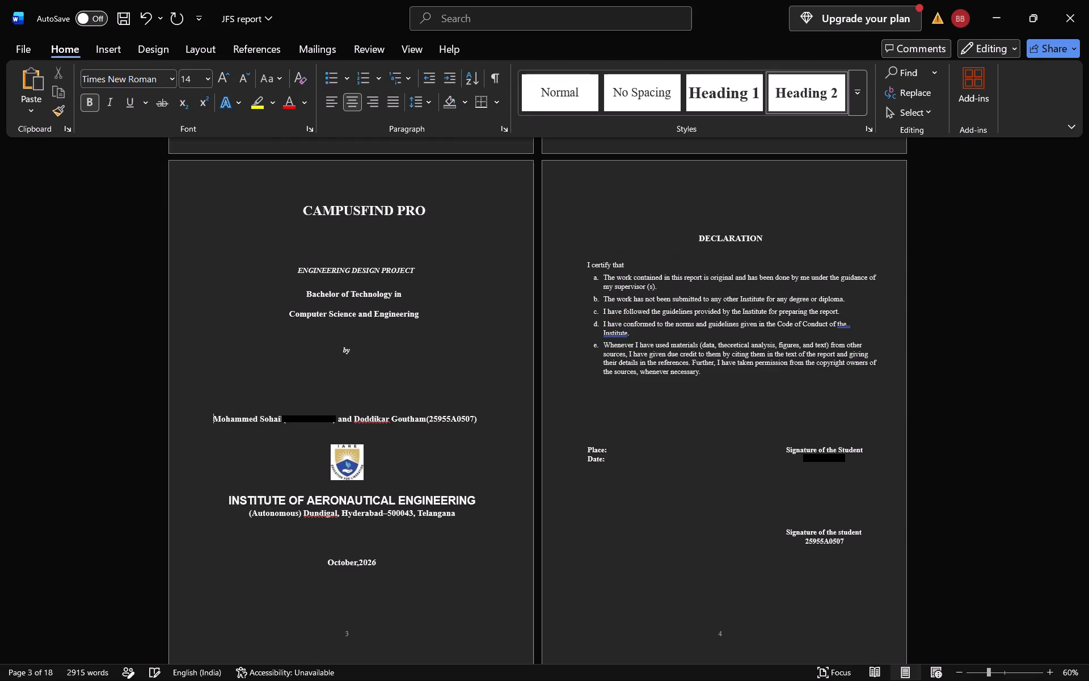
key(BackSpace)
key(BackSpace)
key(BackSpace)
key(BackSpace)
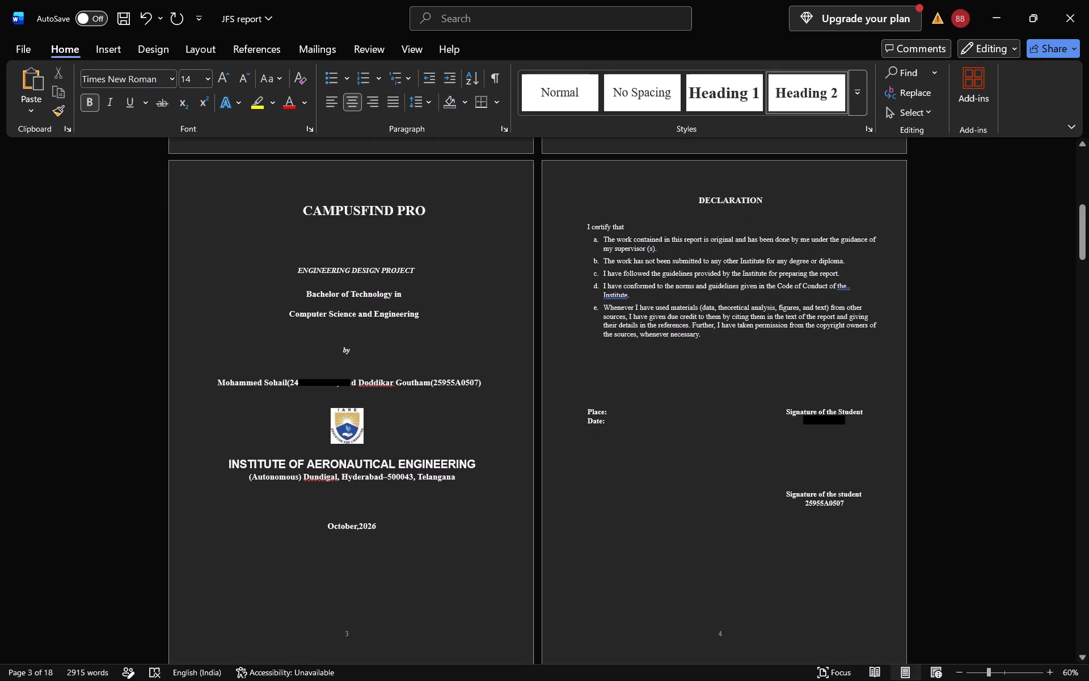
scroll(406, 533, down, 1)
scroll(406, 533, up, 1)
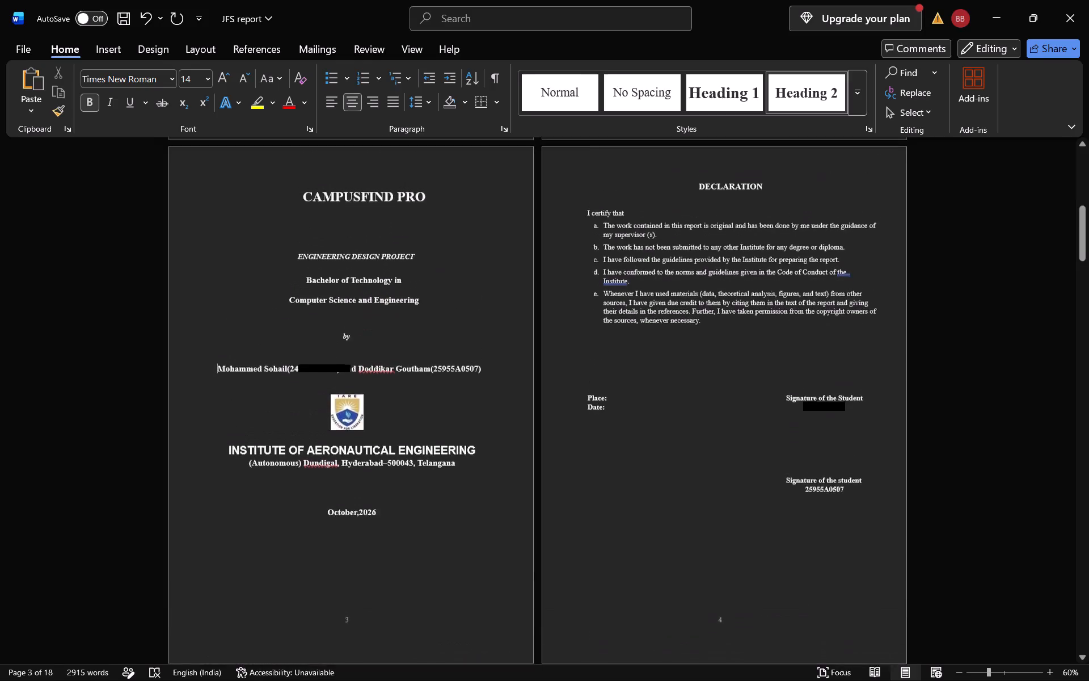
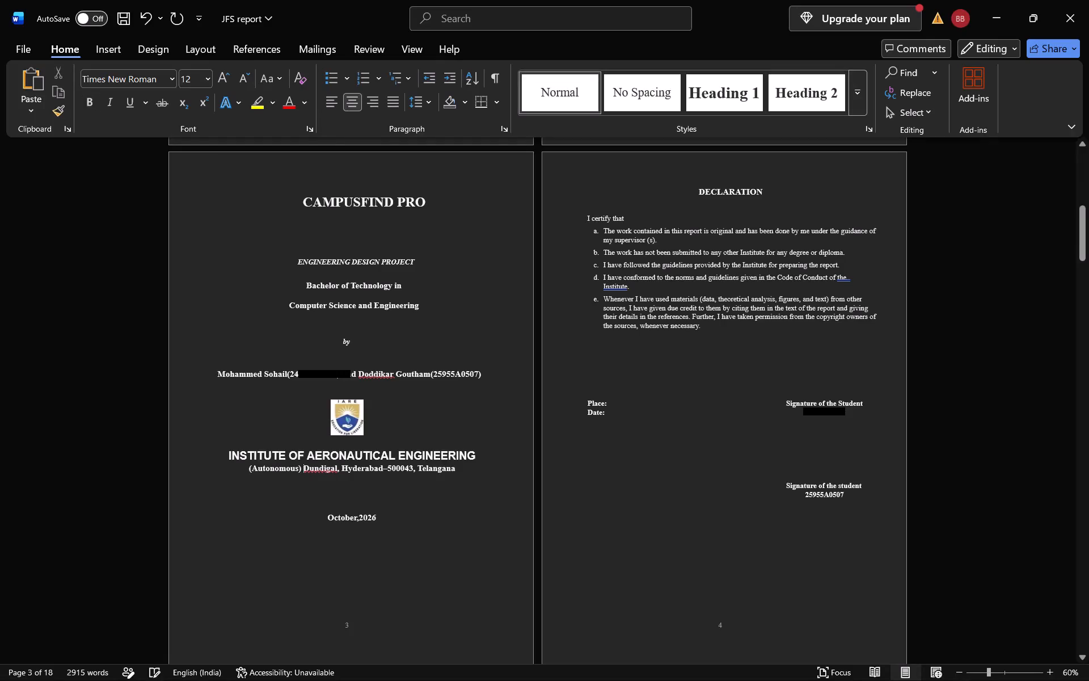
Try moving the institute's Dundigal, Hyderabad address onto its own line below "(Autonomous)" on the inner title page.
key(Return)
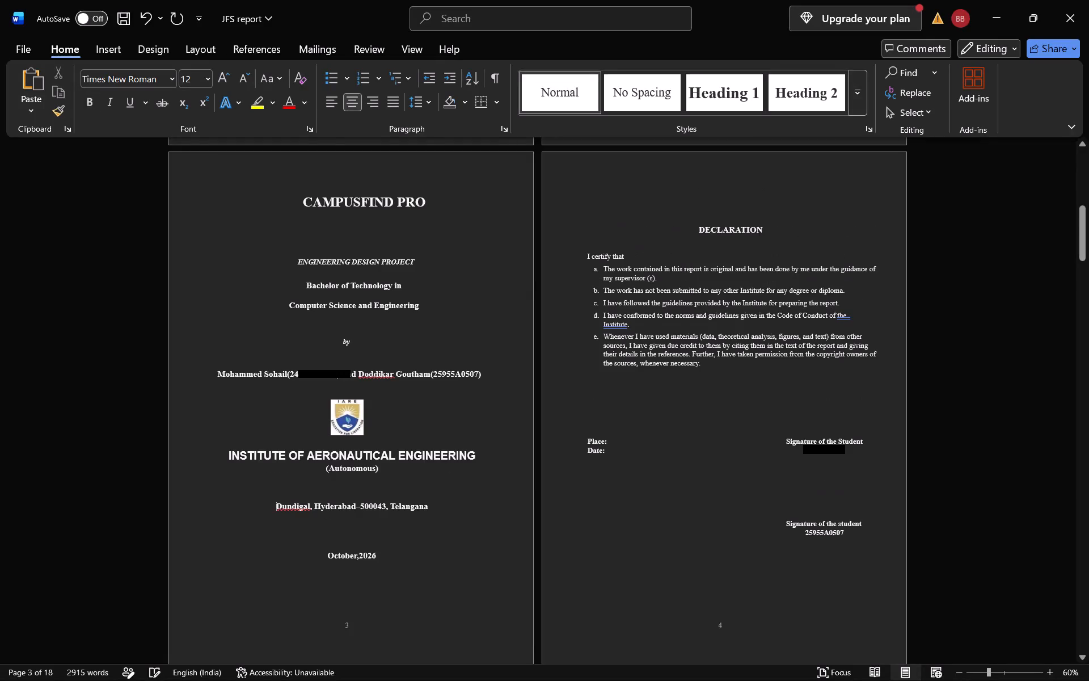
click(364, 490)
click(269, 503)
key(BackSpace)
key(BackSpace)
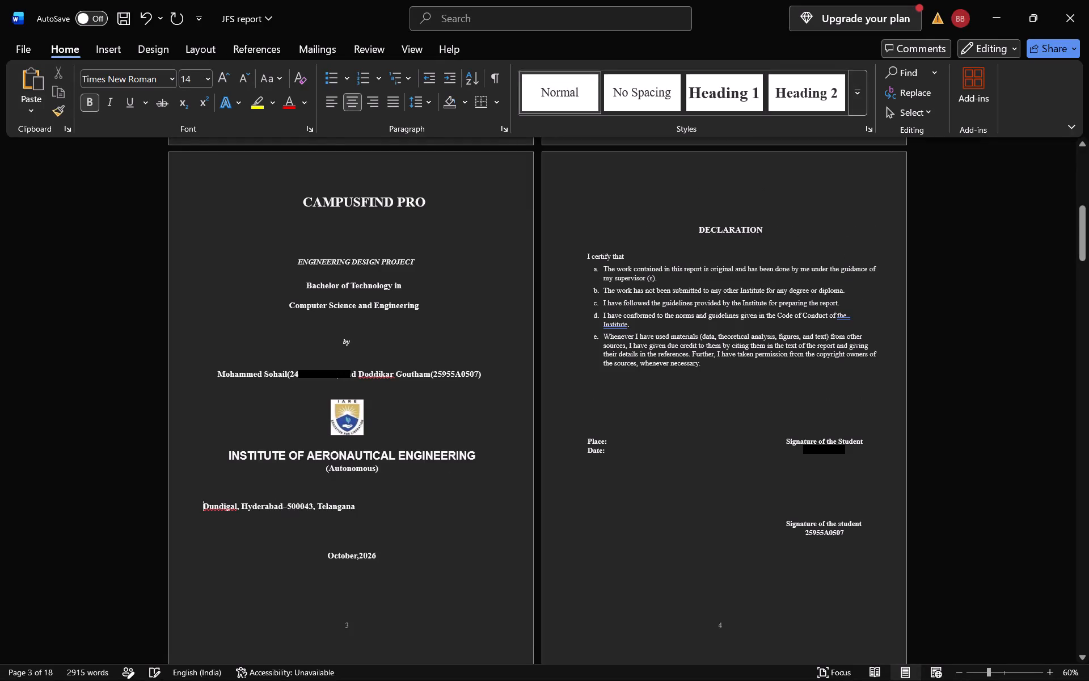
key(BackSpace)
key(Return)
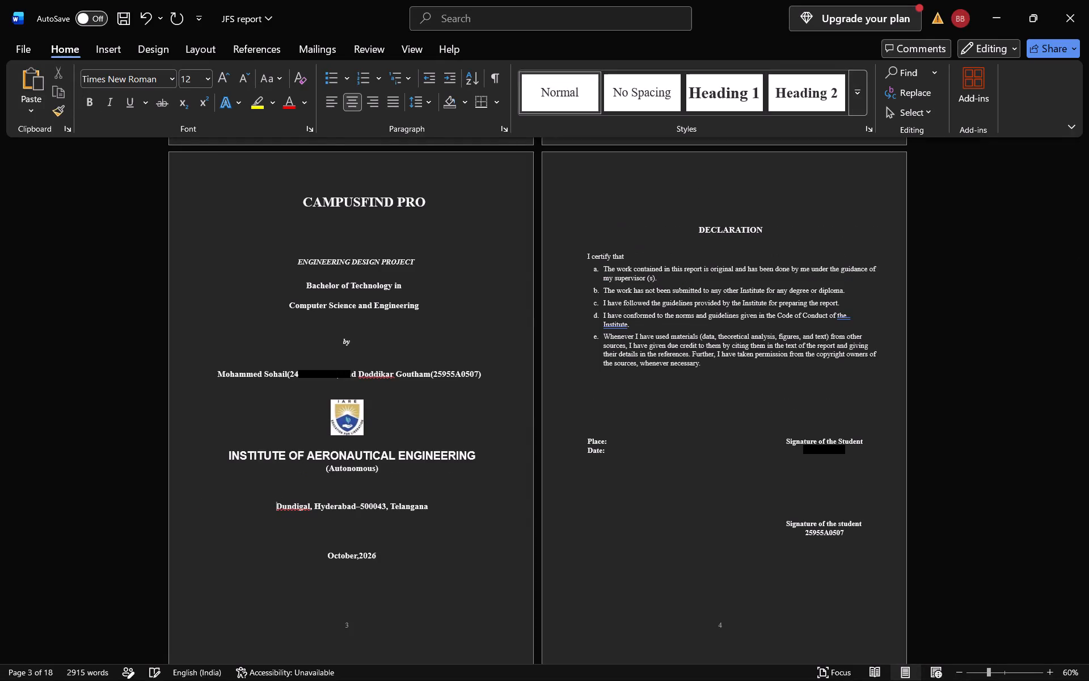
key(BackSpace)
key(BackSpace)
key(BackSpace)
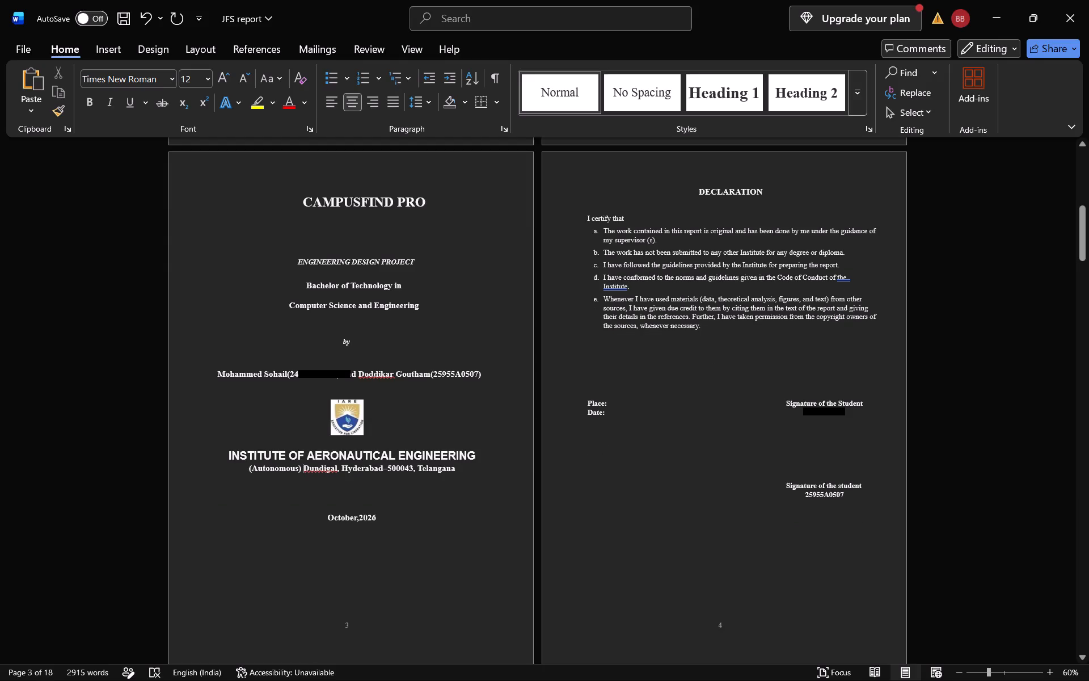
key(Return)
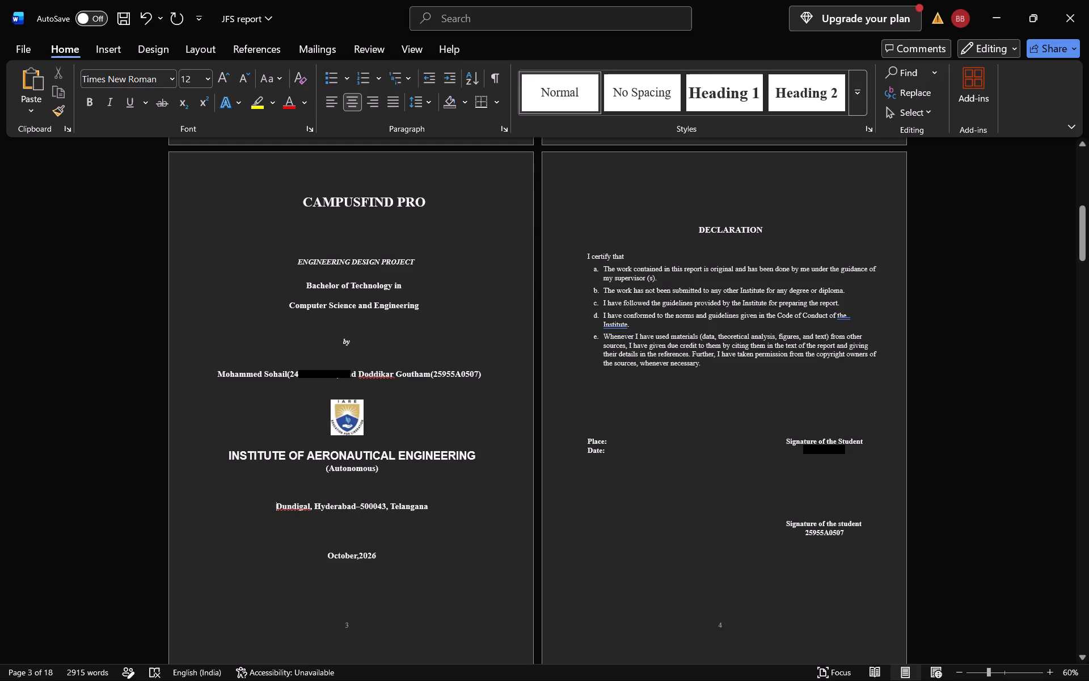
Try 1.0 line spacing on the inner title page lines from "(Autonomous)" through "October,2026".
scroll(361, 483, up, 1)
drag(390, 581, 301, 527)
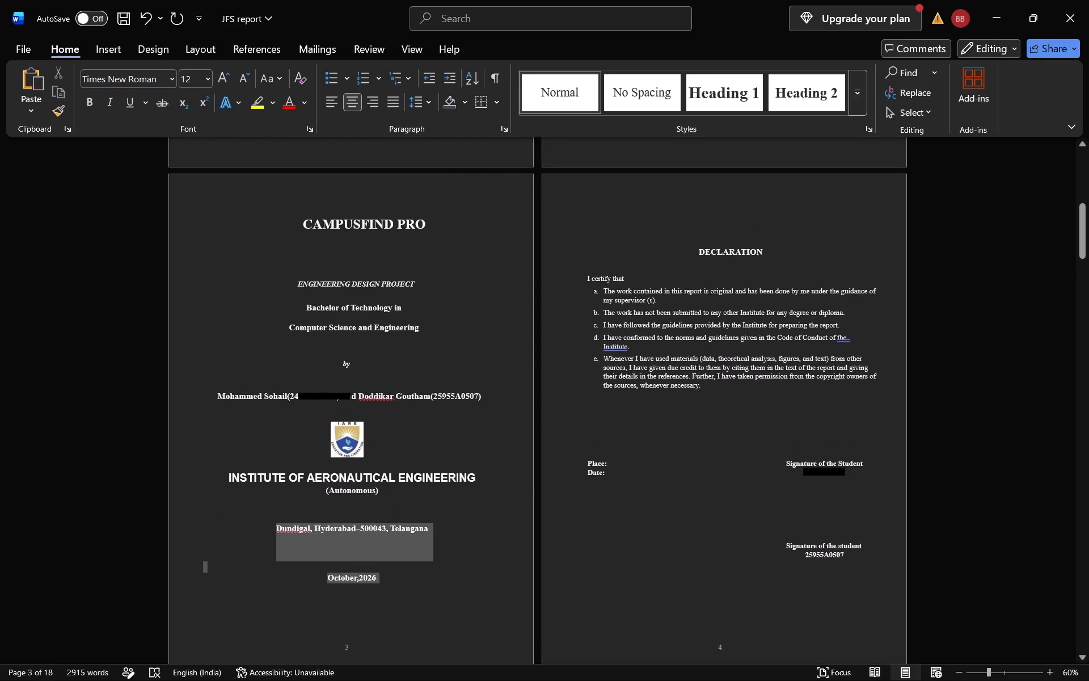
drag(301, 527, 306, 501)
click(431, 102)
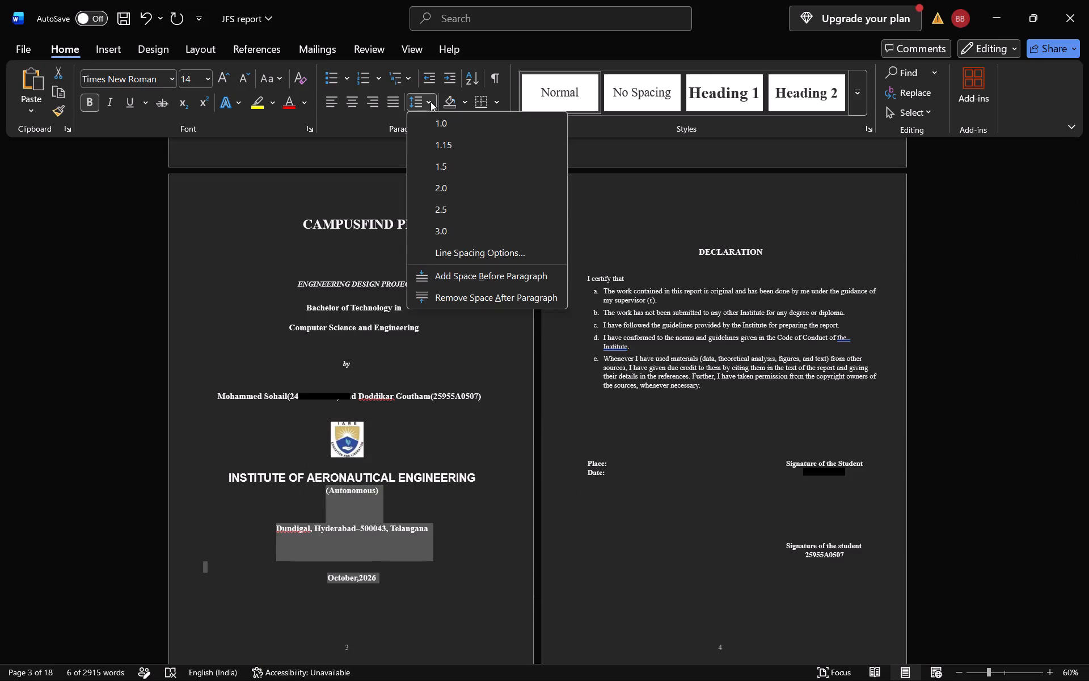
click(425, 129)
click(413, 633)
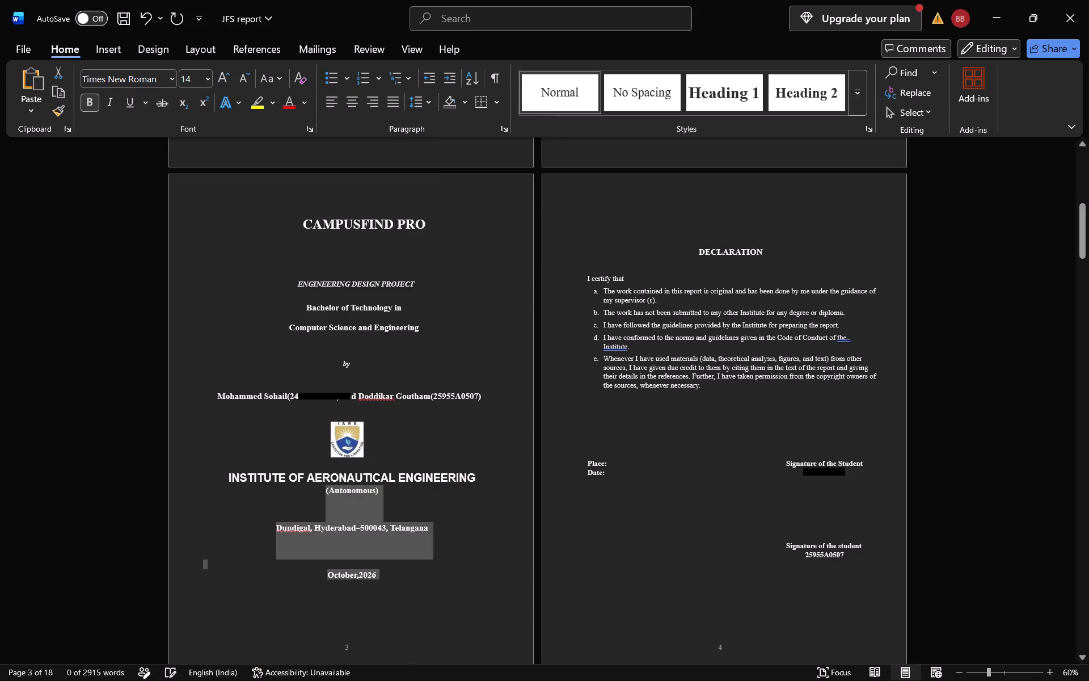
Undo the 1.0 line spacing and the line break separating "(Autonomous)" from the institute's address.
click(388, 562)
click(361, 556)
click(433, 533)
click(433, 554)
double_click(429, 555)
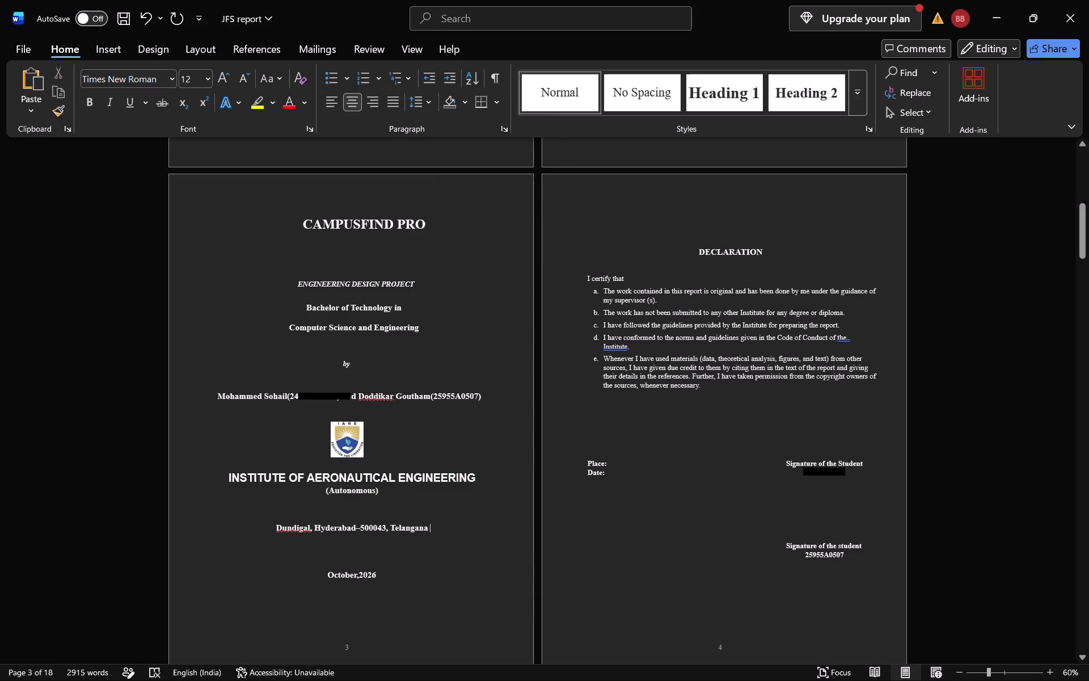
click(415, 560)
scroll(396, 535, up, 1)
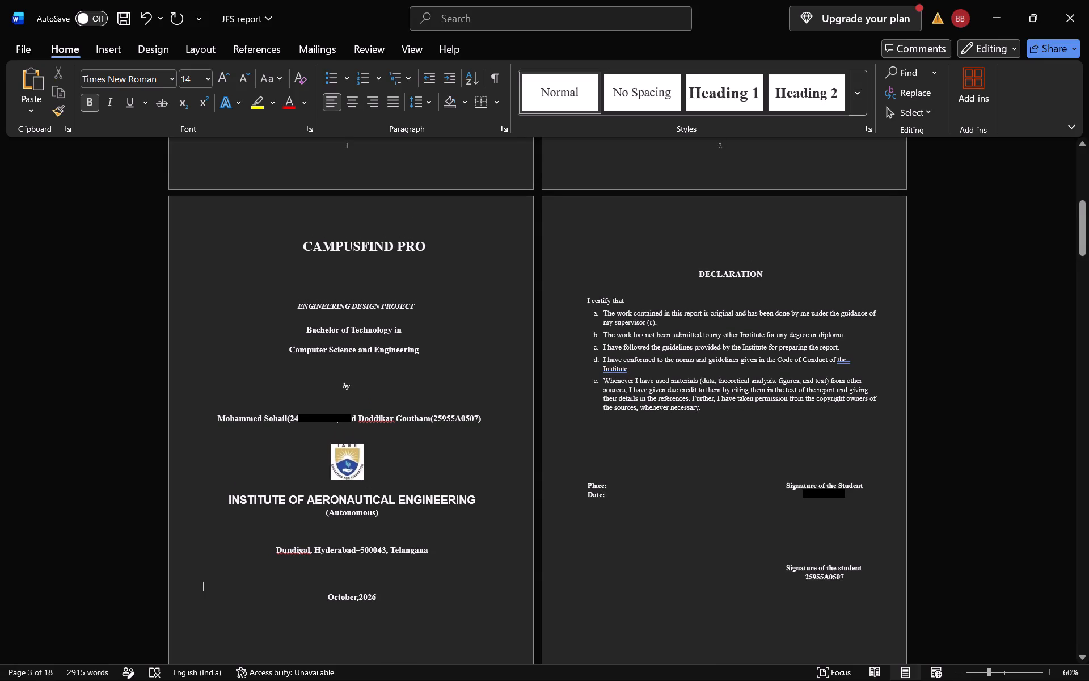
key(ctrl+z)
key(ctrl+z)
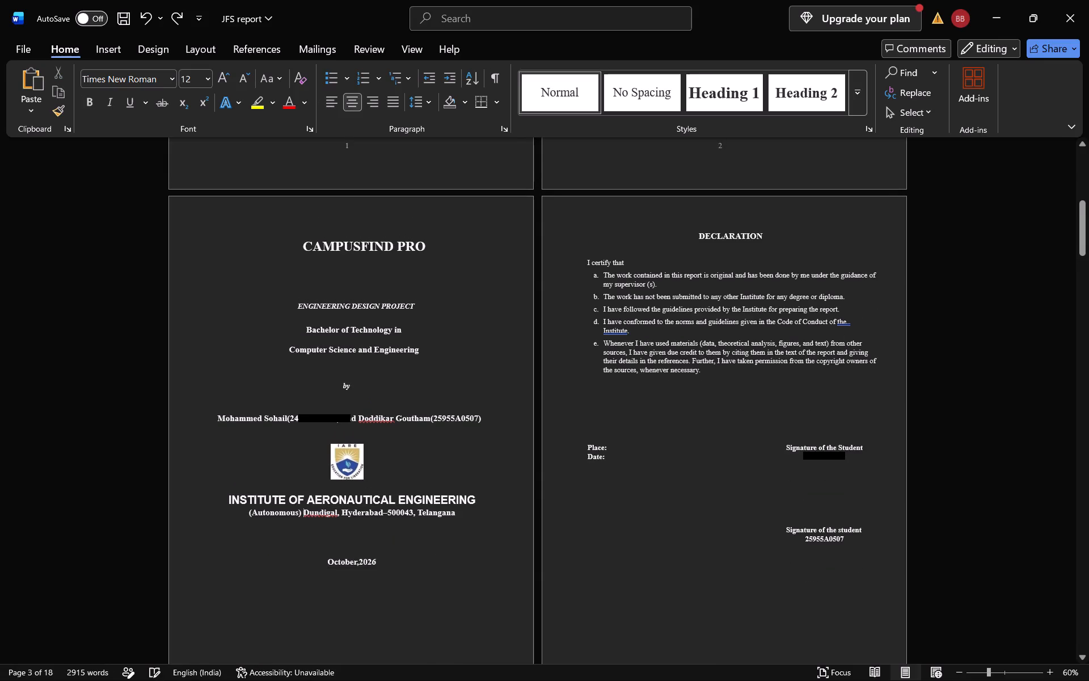
Delete "(Autonomous)" from before the institute's address on the inner title page.
drag(301, 513, 250, 515)
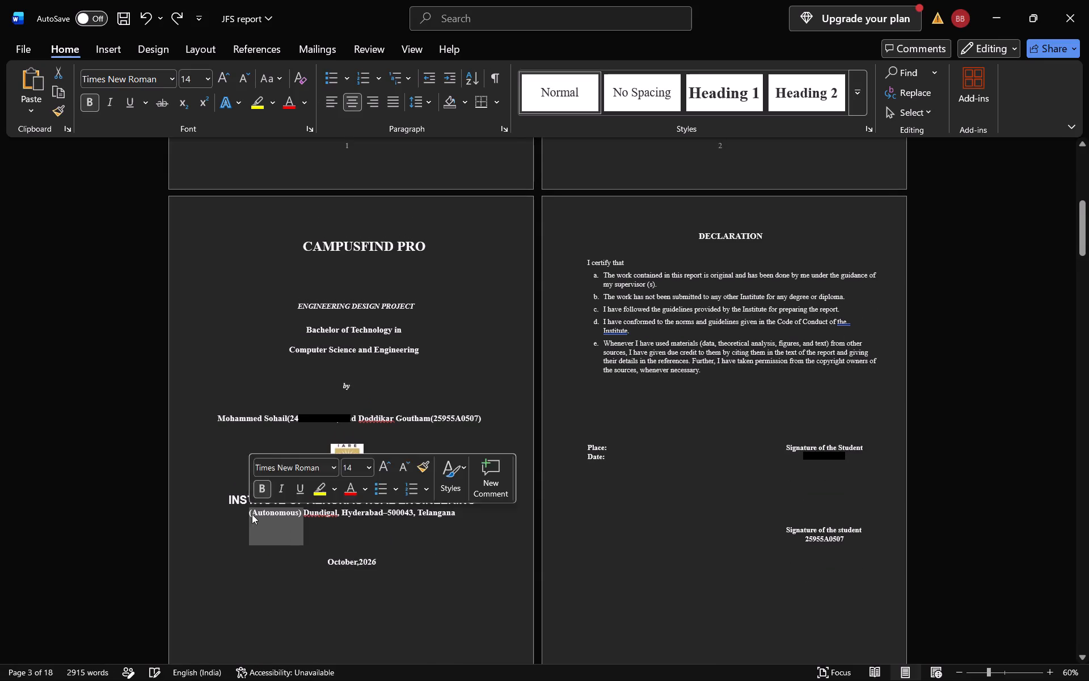
key(BackSpace)
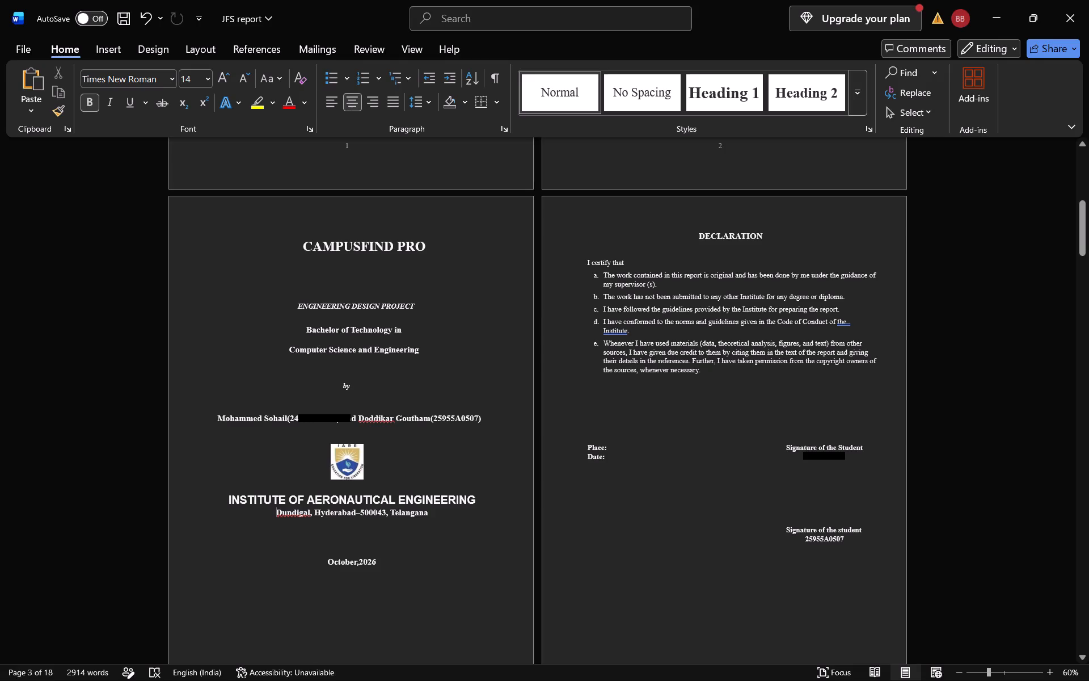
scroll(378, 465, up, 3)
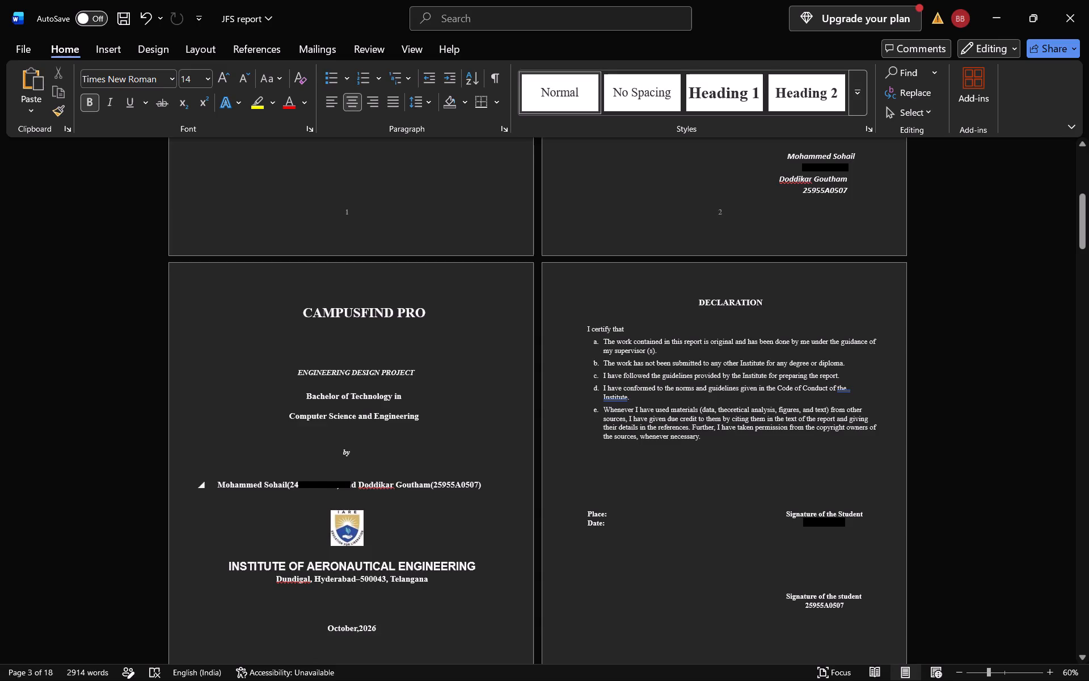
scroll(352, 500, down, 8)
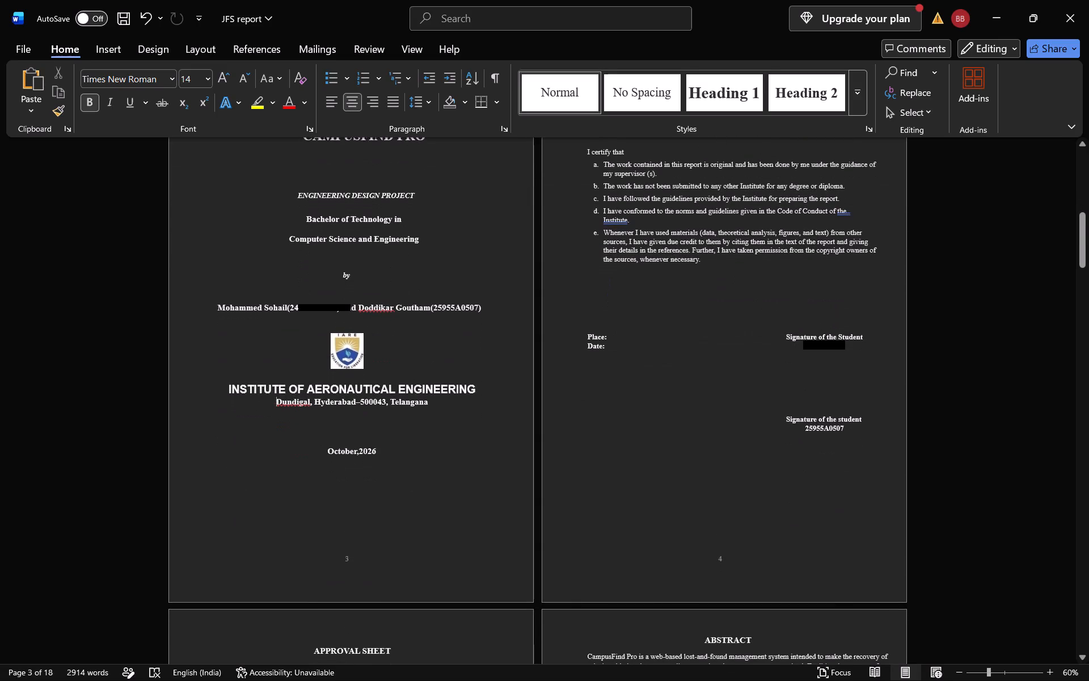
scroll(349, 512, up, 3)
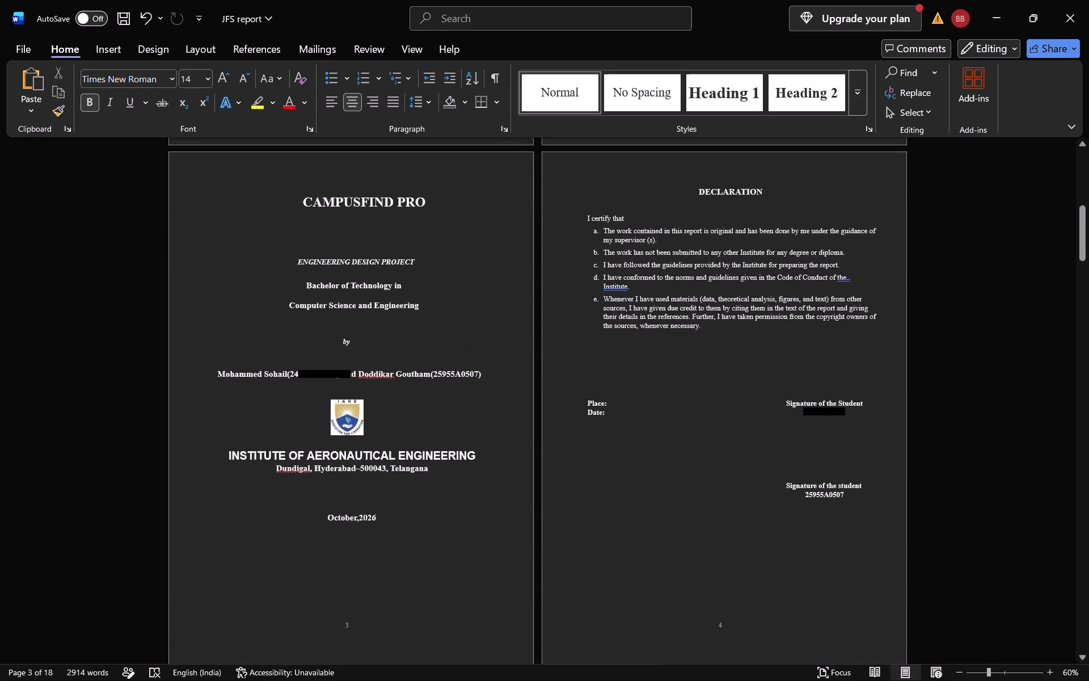
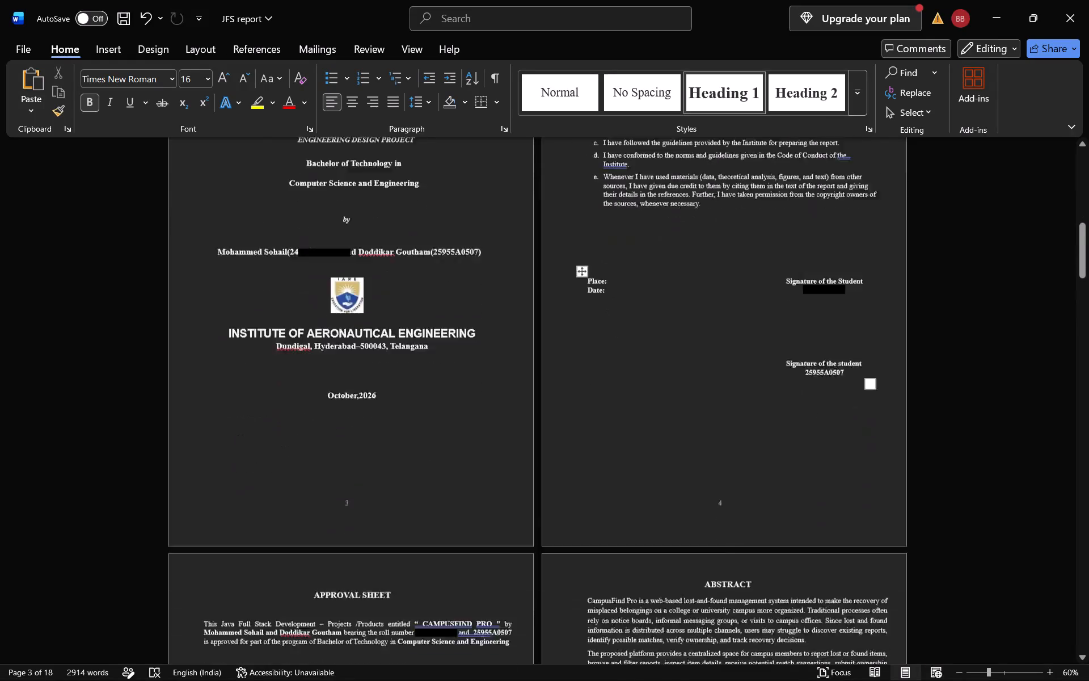
Review the report from the inner title page and declaration through the contents and chapters to the references and Appendix I output screens.
scroll(748, 406, down, 19)
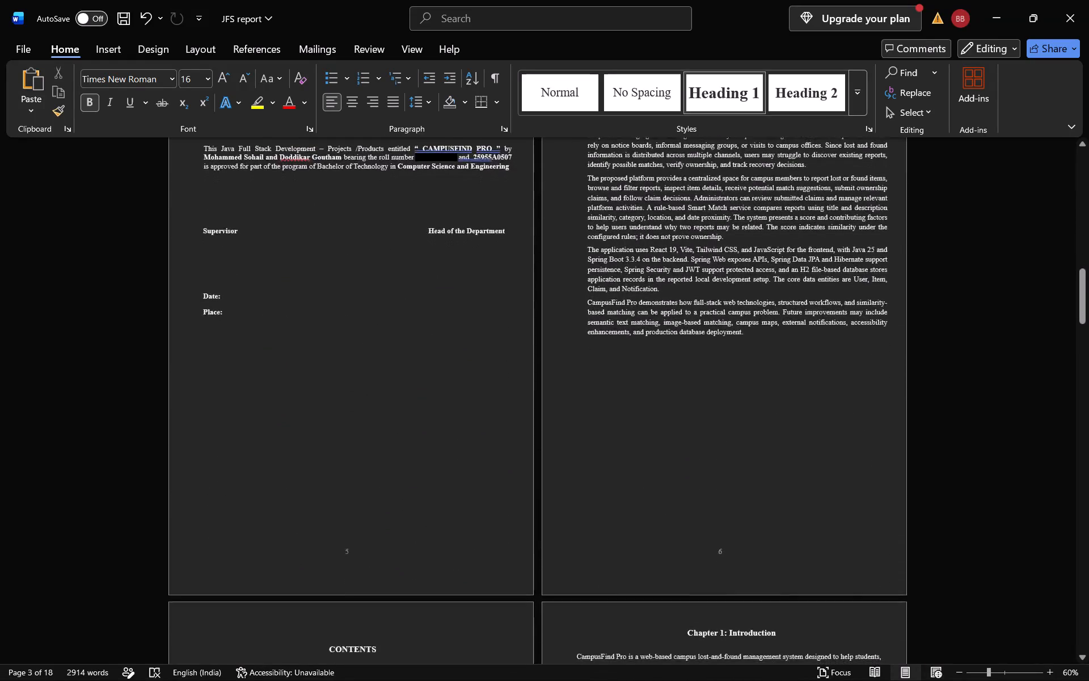
scroll(694, 435, down, 7)
scroll(679, 430, up, 5)
scroll(679, 430, down, 16)
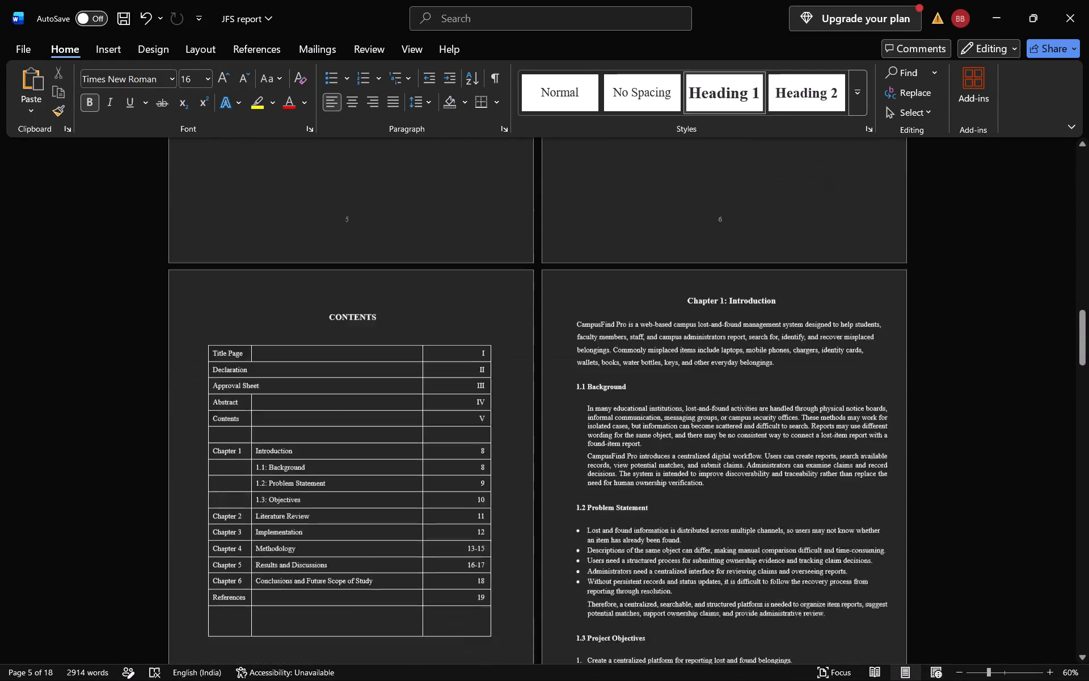
scroll(675, 428, down, 9)
drag(1083, 361, 1084, 361)
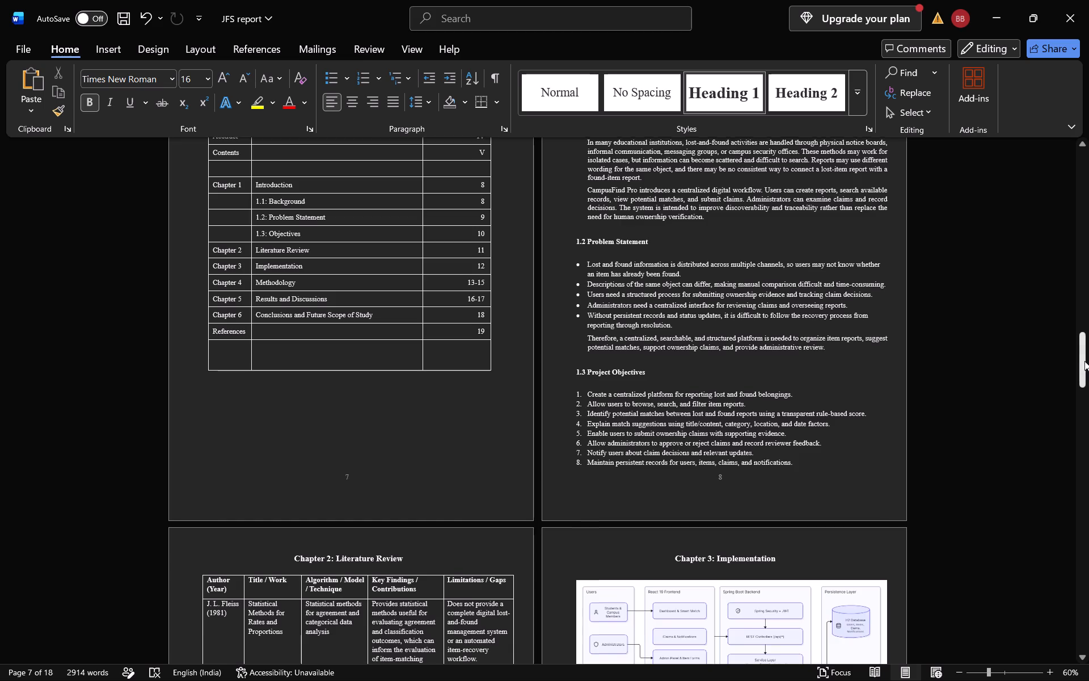
drag(1084, 361, 1024, 613)
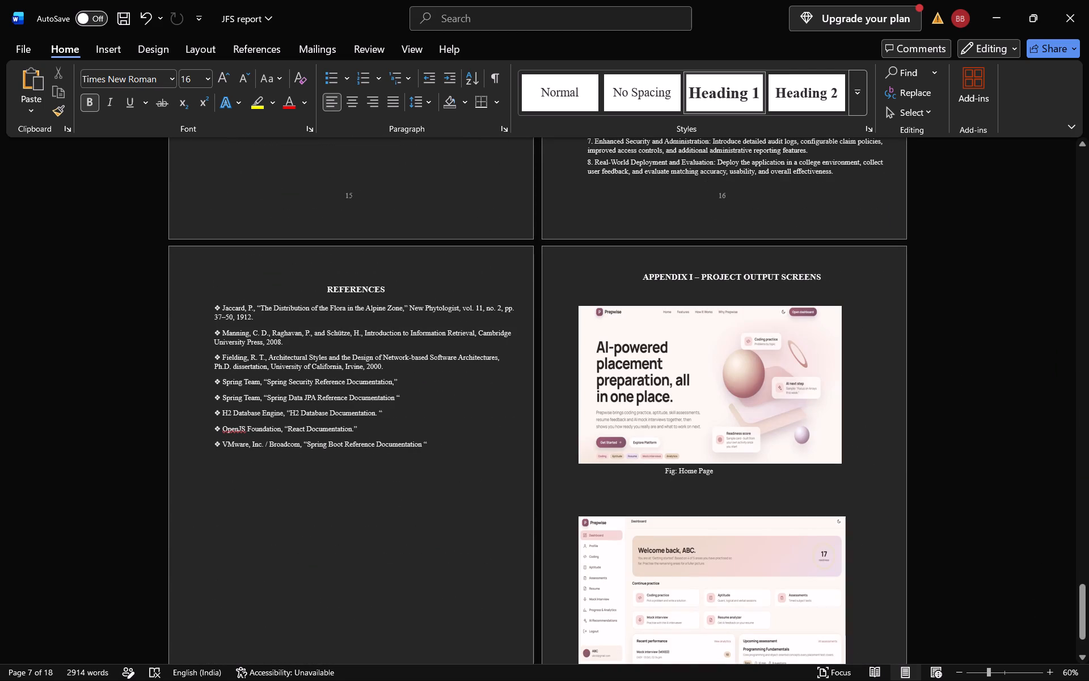
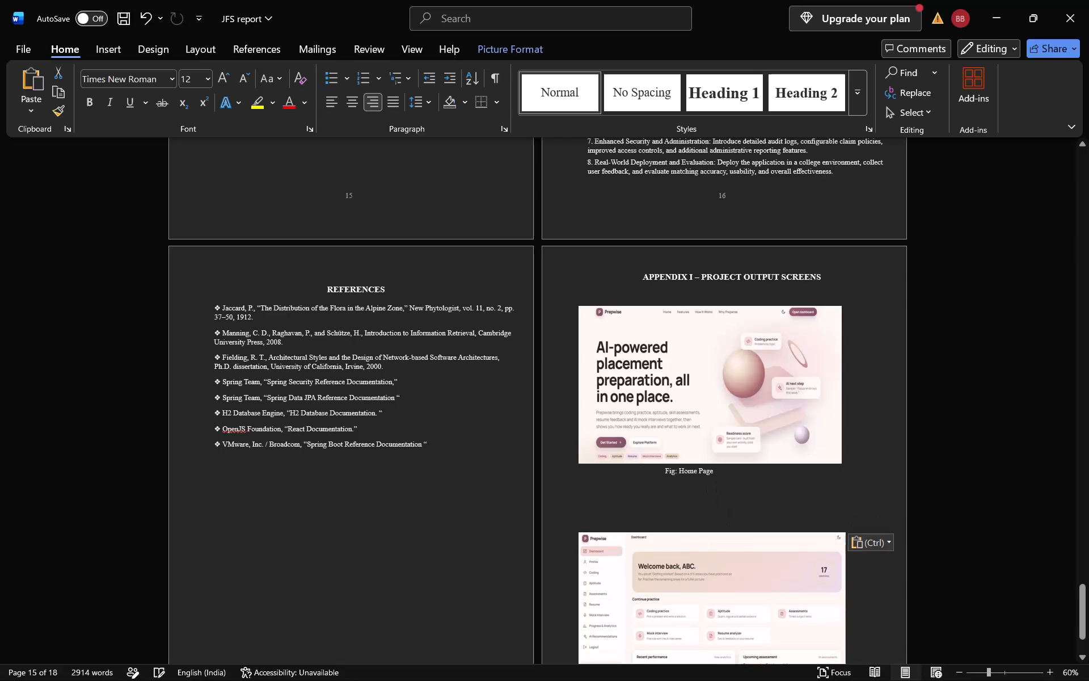
Select the home page screenshot together with its "Fig: Home Page" caption in Appendix I.
scroll(721, 589, down, 6)
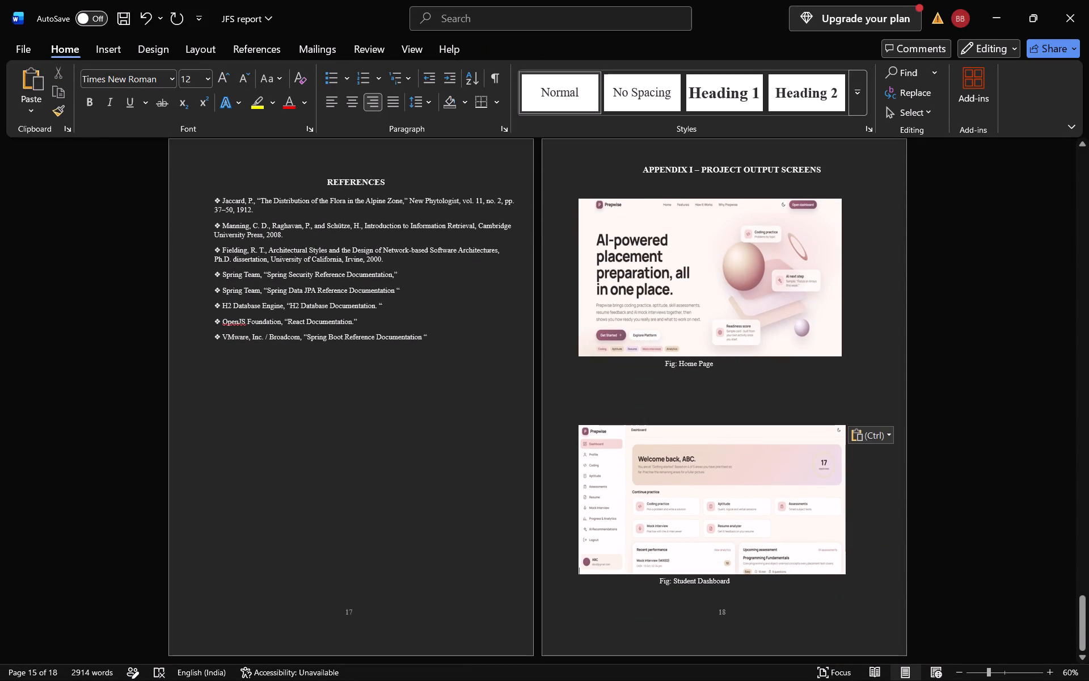
drag(708, 398, 576, 240)
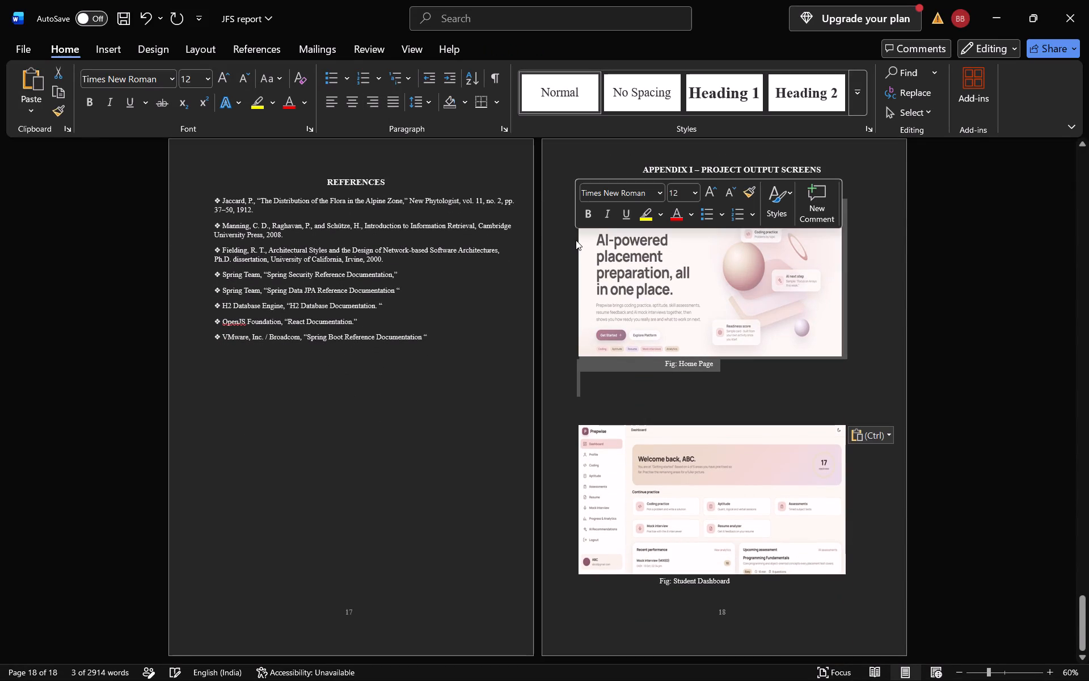
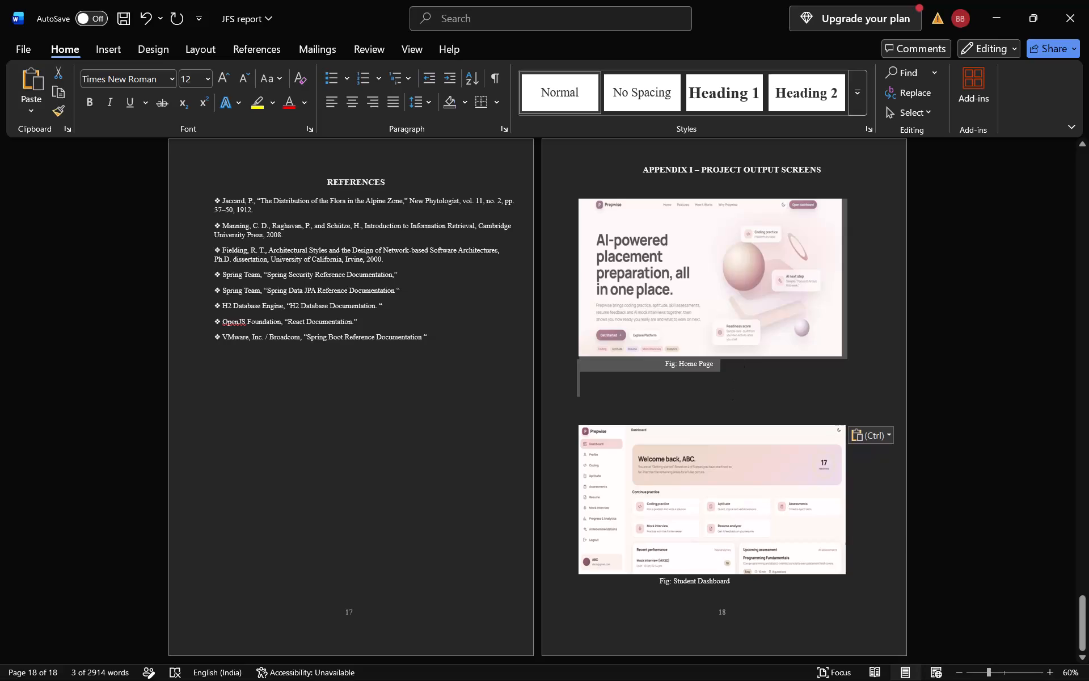
Paste the copied content over the home page screenshot and its caption in Appendix I, and clear the stray pasted content.
key(ctrl+v)
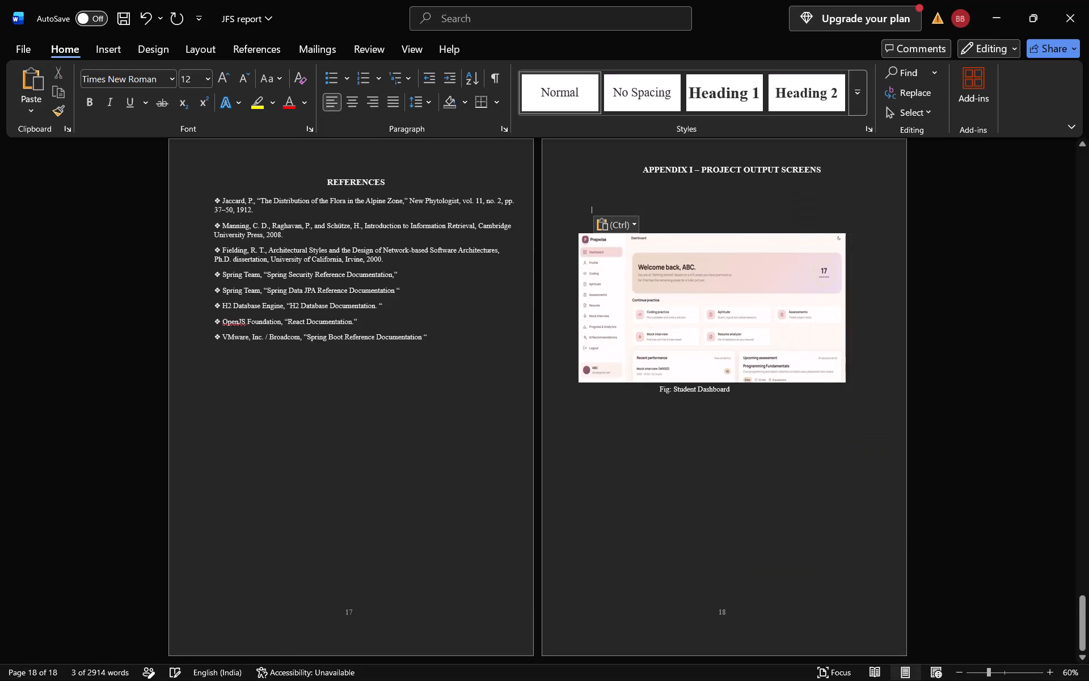
key(ctrl+c)
key(ctrl+v)
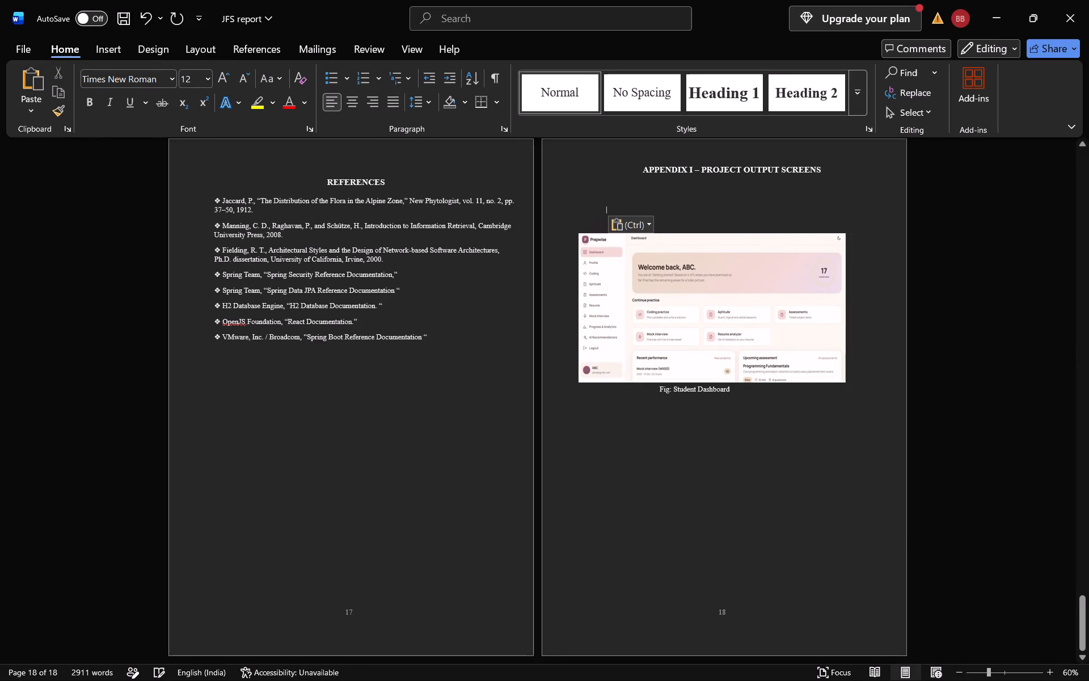
key(BackSpace)
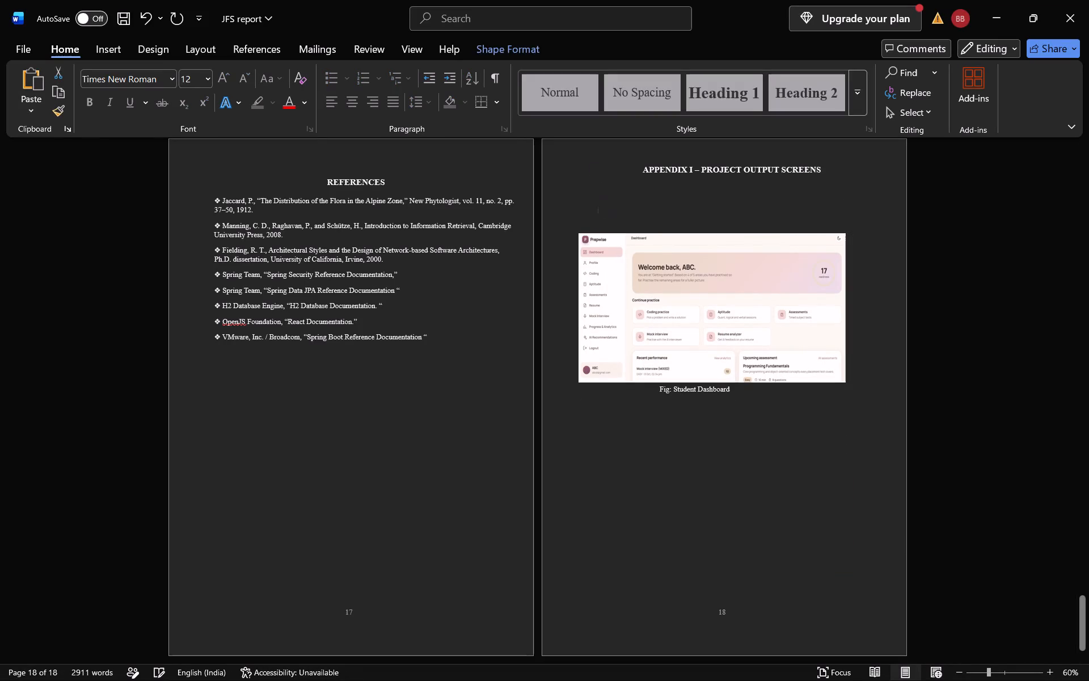
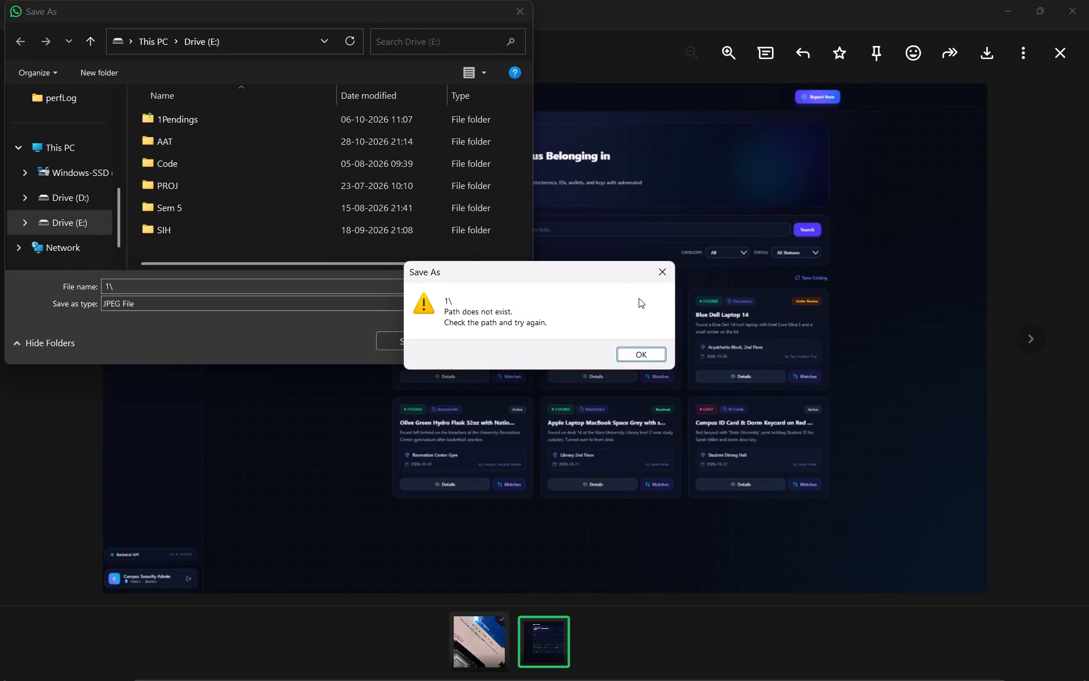
Dismiss the invalid-path alert to return to the file name for saving the CampusFind screenshot as a JPEG on Drive (E:).
click(653, 276)
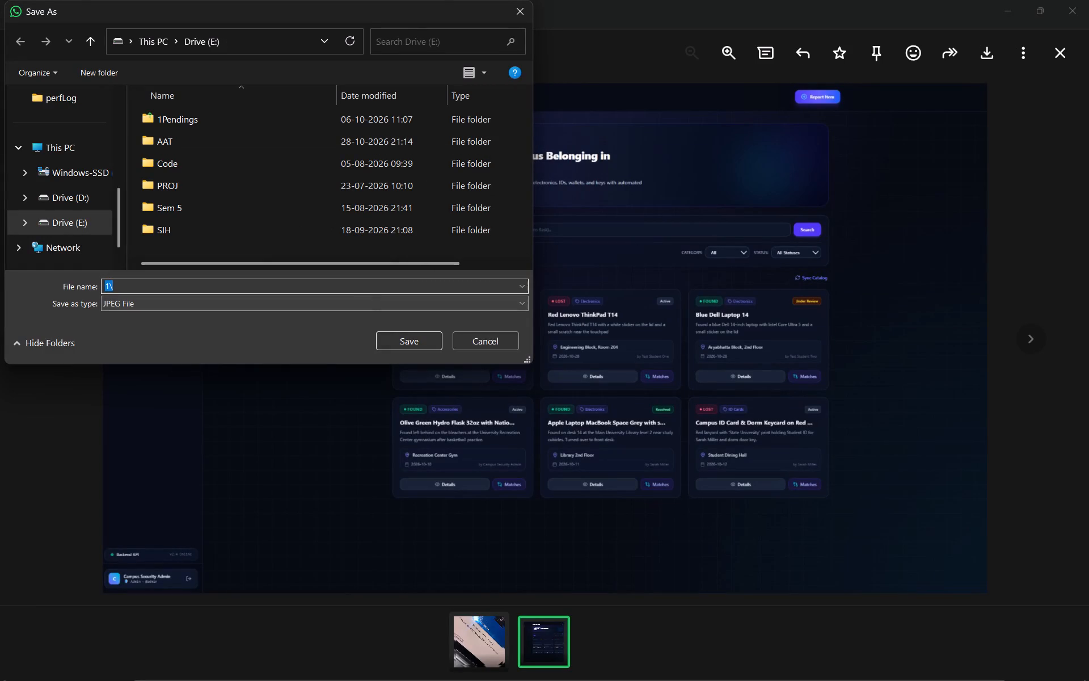
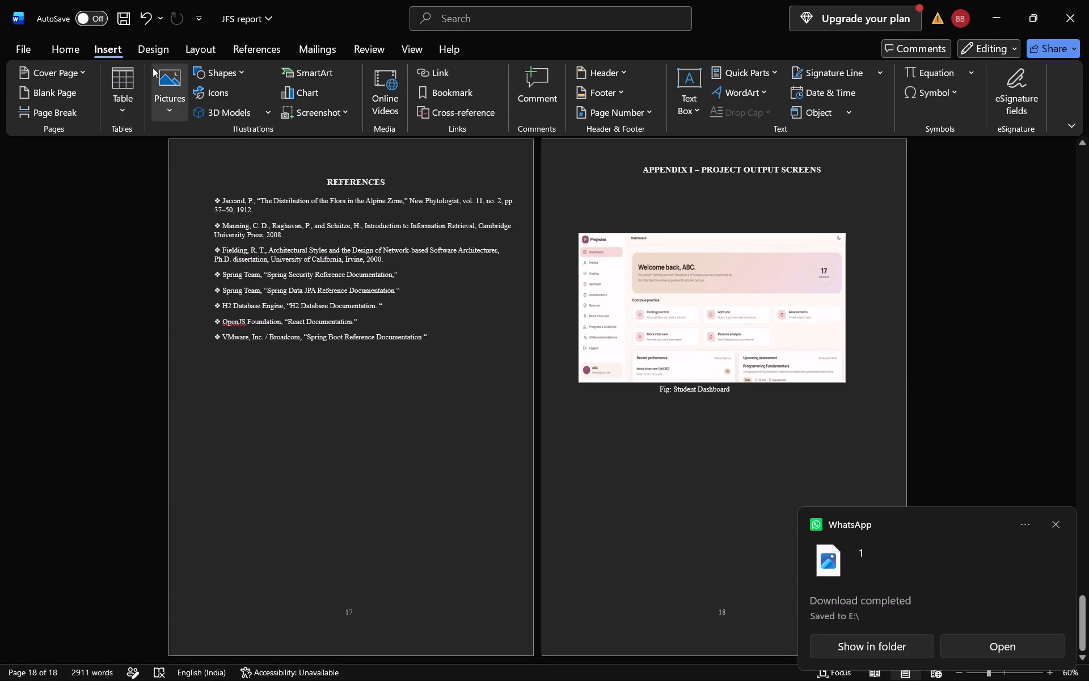
Insert the picture file 1 from Drive (E:) above the old student dashboard screenshot in Appendix I.
click(158, 70)
click(194, 149)
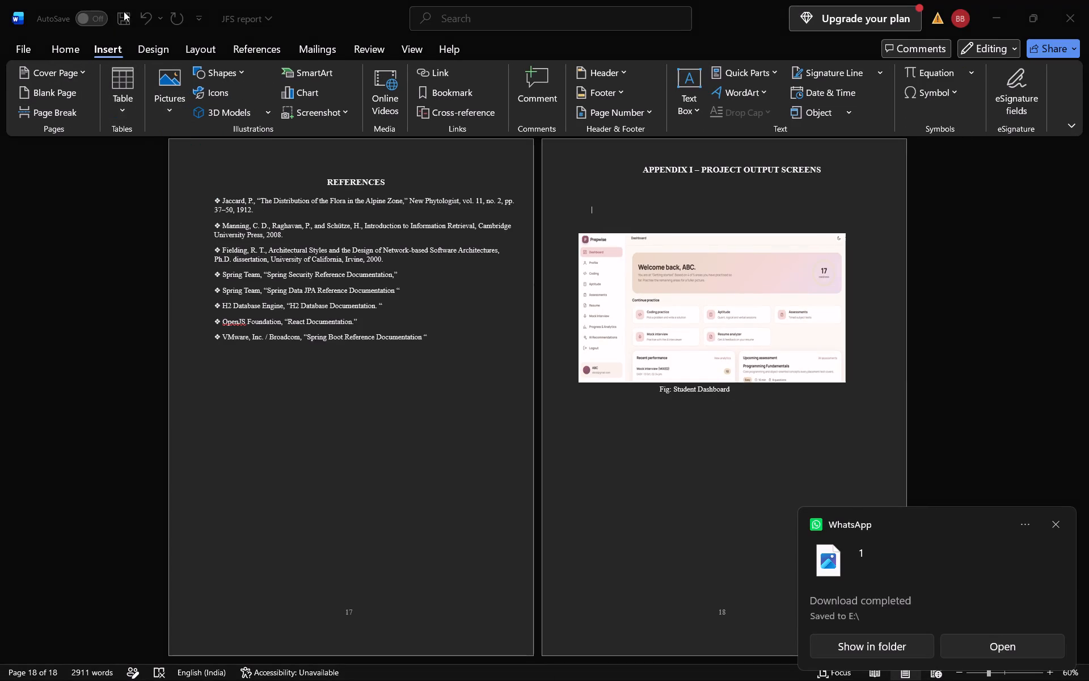
scroll(151, 163, down, 2)
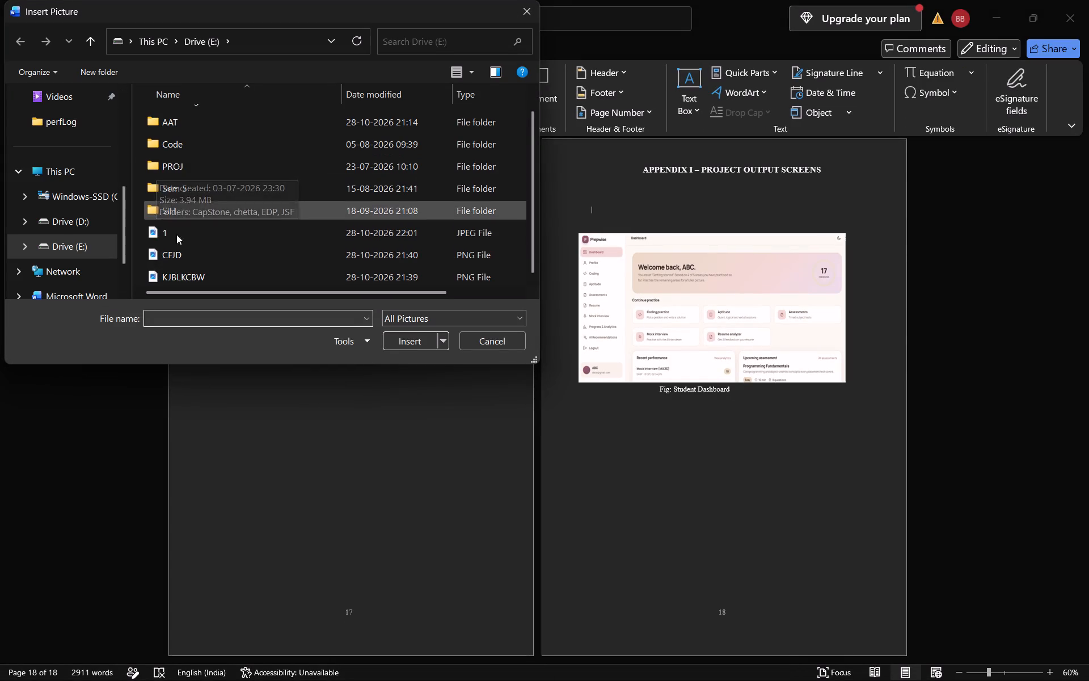
click(177, 221)
click(196, 243)
click(223, 233)
click(394, 340)
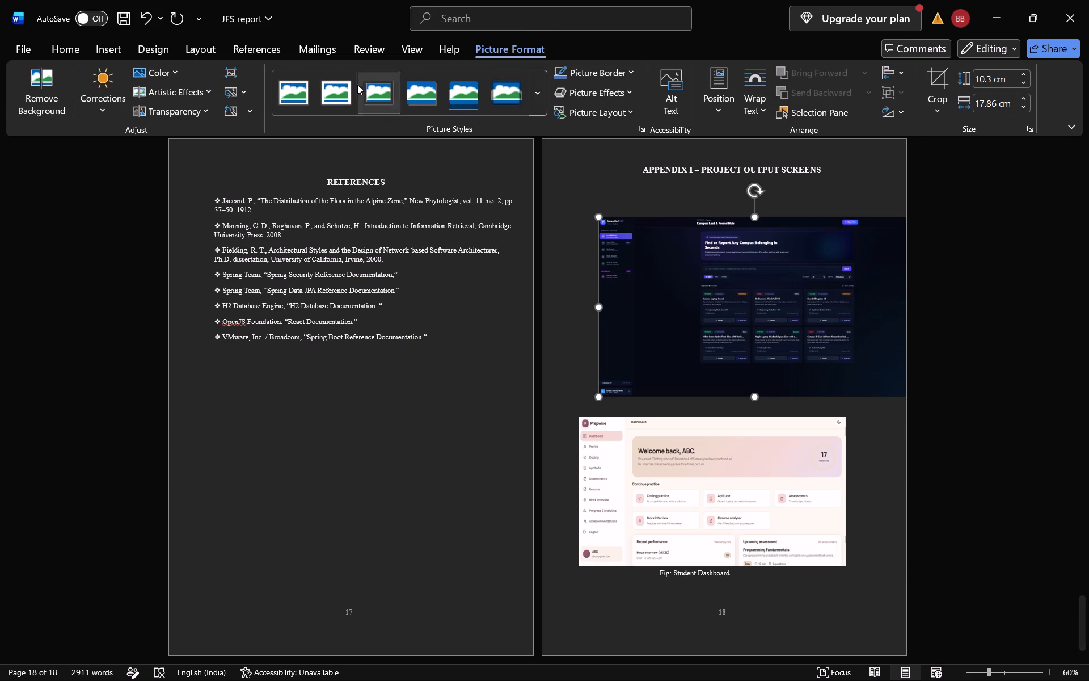
Remove the indent and extra blank space before the inserted picture so it sits at the margin beneath the Appendix I heading.
click(70, 56)
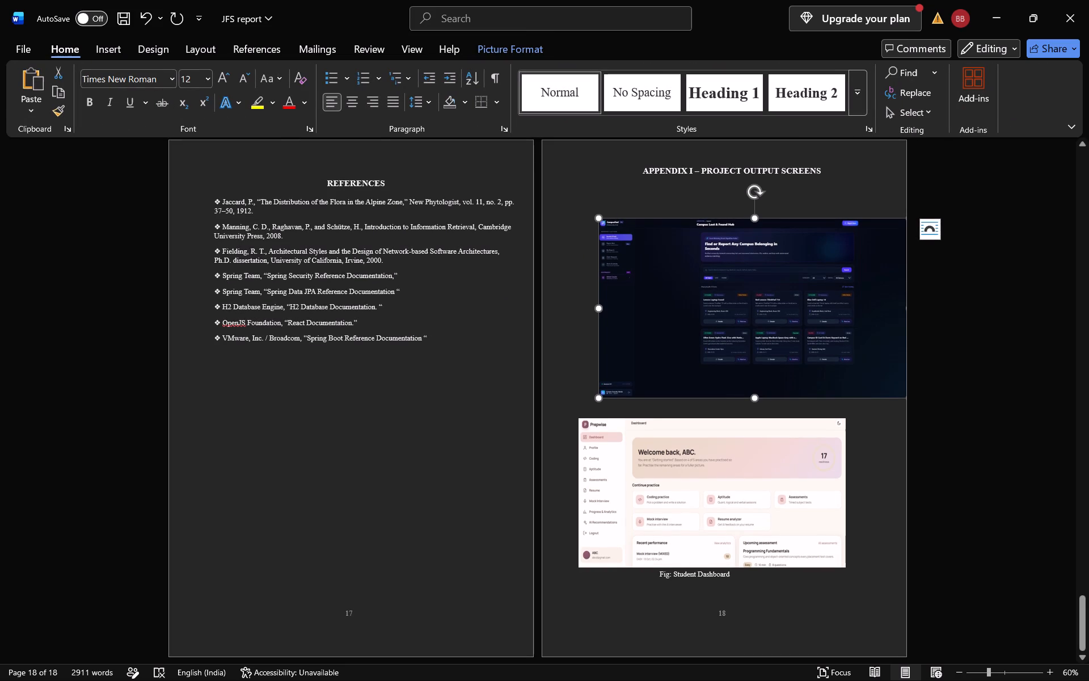
click(572, 230)
click(576, 232)
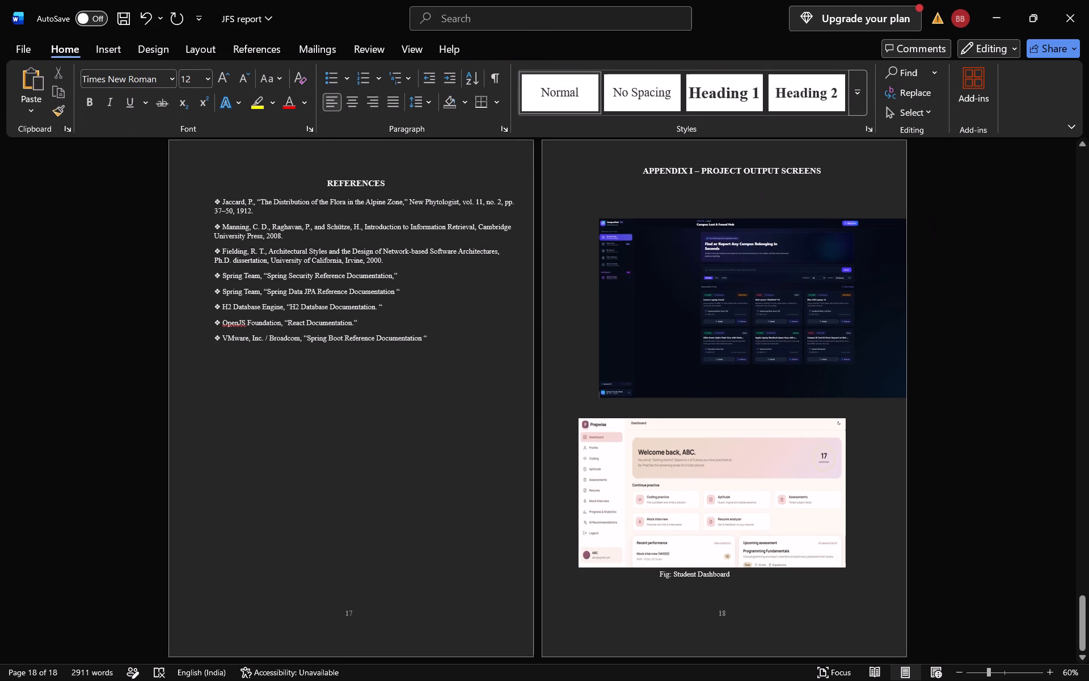
key(BackSpace)
key(BackSpace)
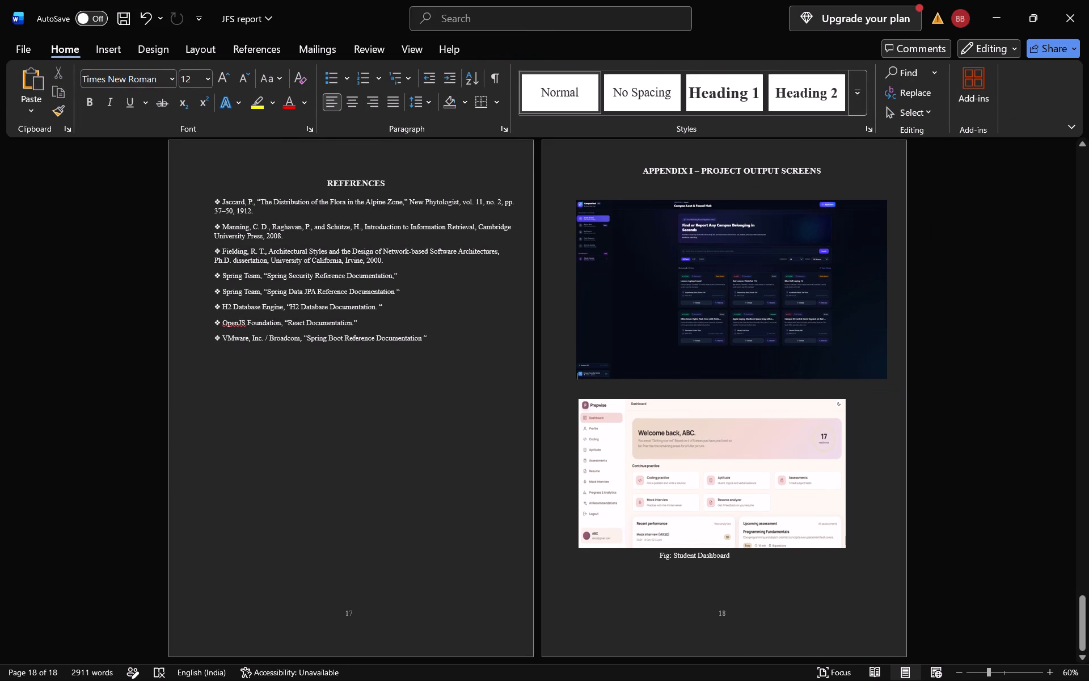
key(BackSpace)
key(BackSpace)
Delete the old student dashboard screenshot and the small leftover object beside its caption.
click(828, 509)
key(BackSpace)
key(BackSpace)
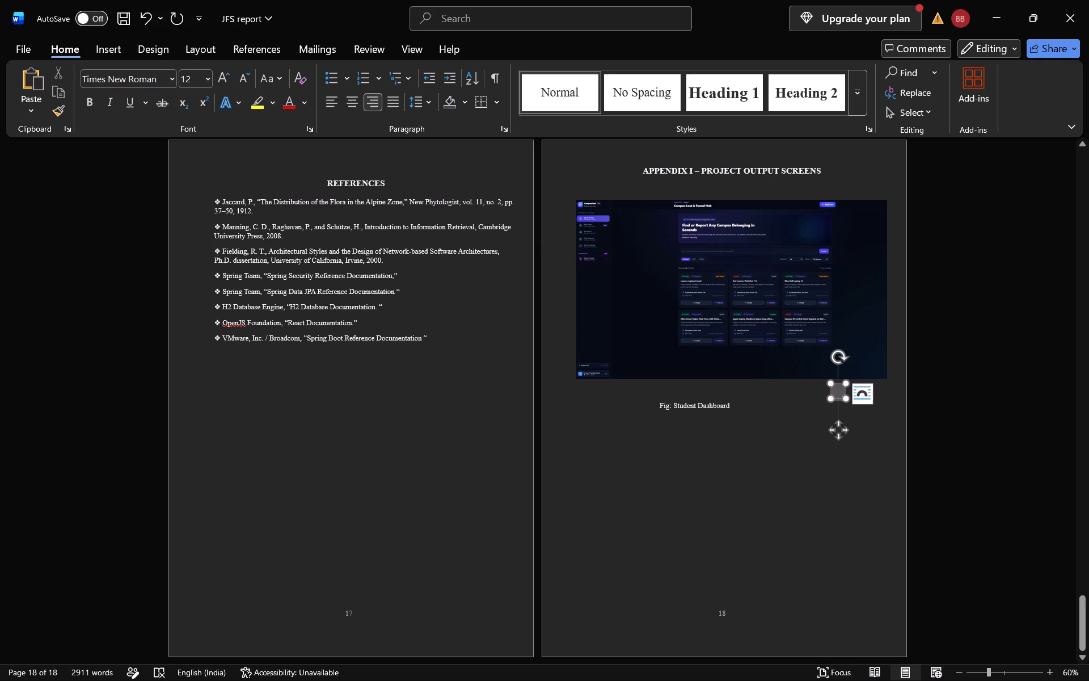
key(BackSpace)
Clear the spacing before the "Fig: Student Dashboard" caption and center it on its own line below the new picture.
drag(730, 401, 645, 409)
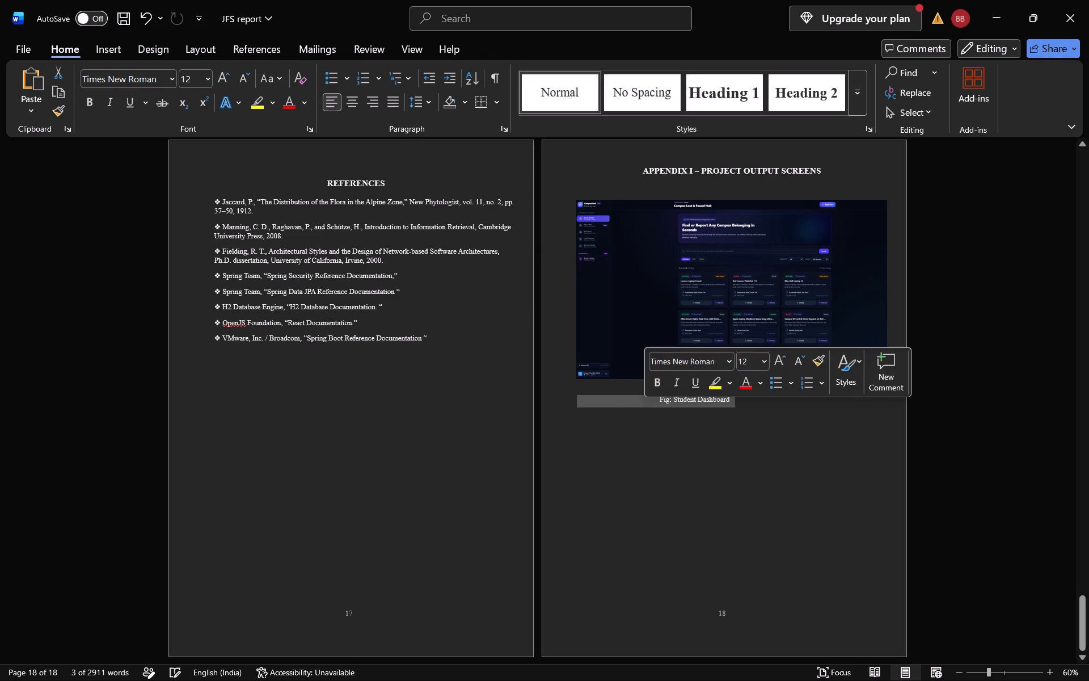
click(642, 415)
drag(660, 403, 574, 411)
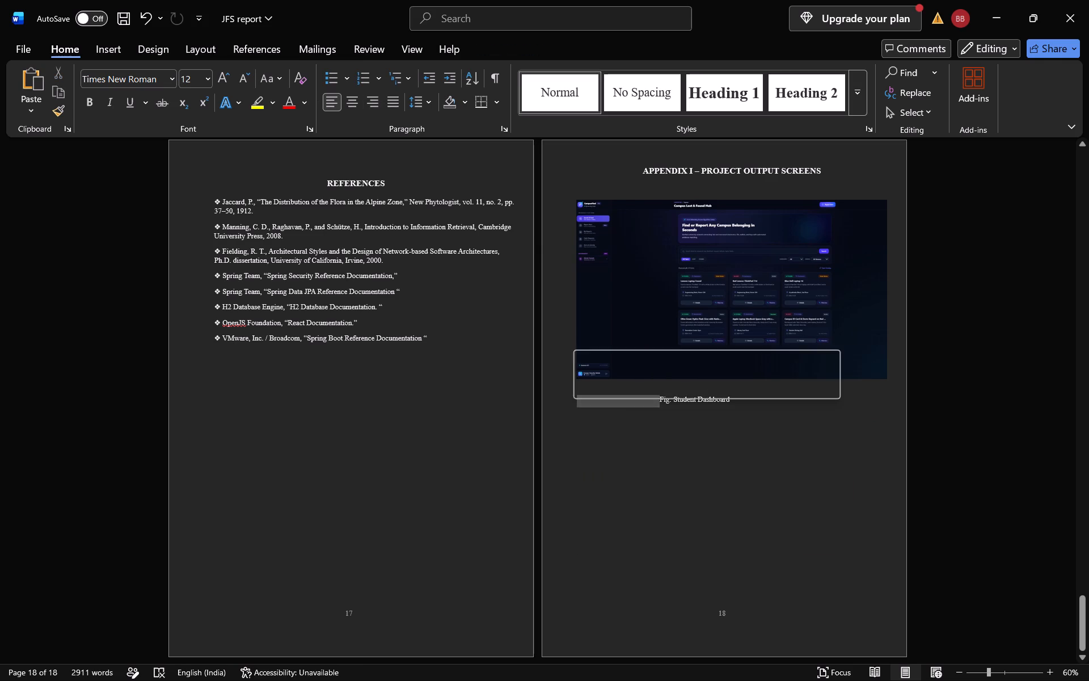
key(BackSpace)
key(BackSpace)
key(BackSpace)
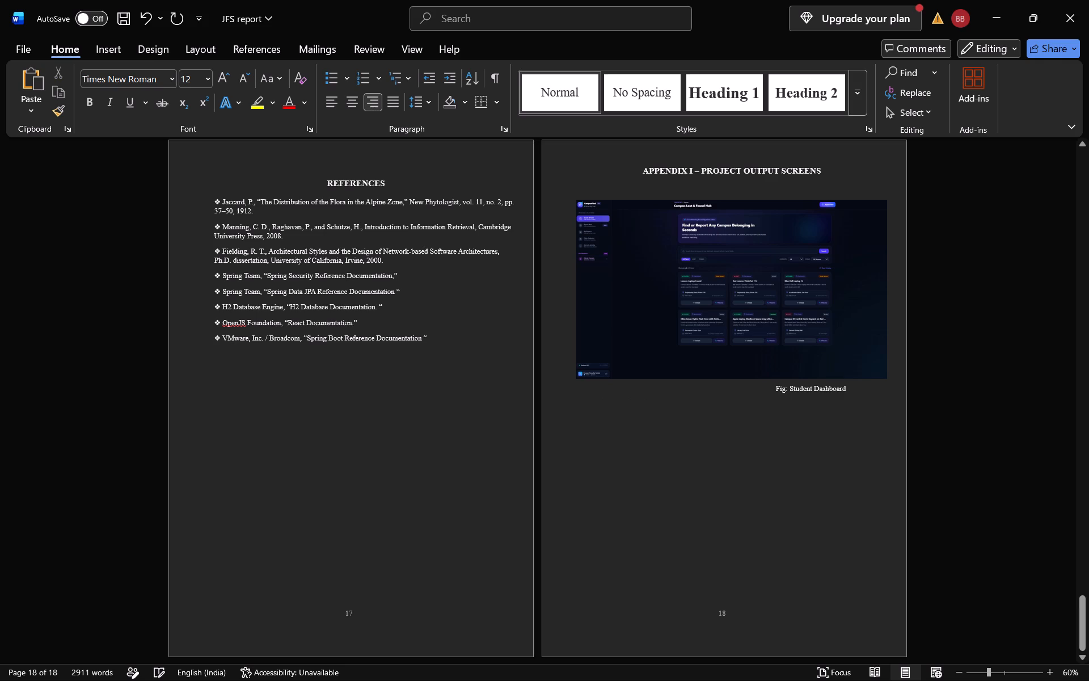
key(Return)
key(BackSpace)
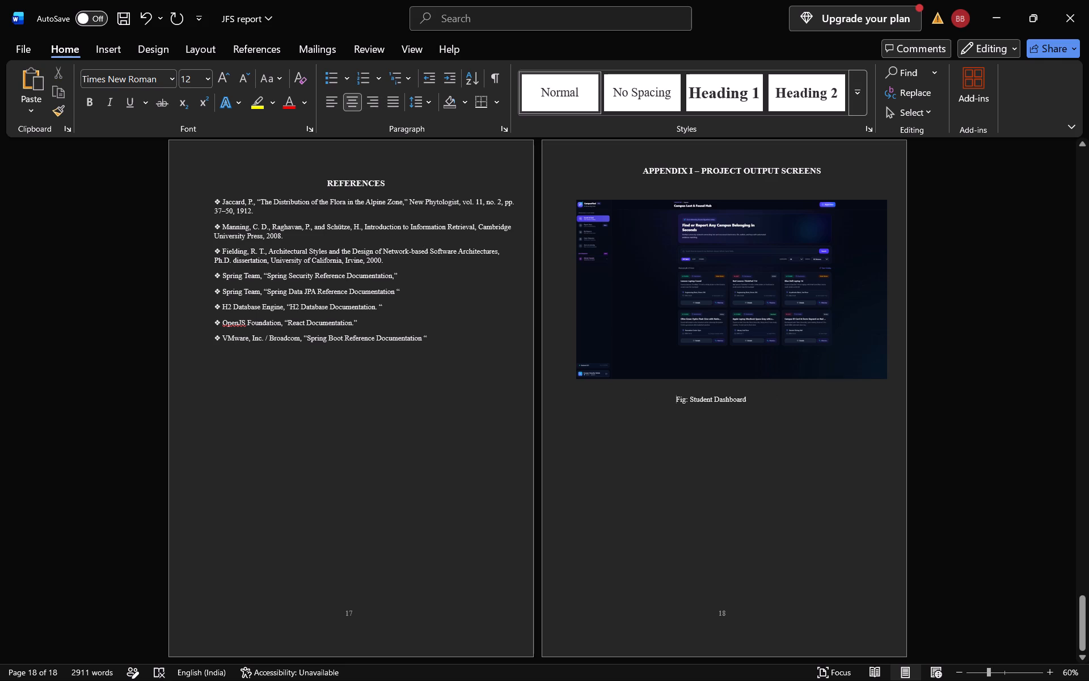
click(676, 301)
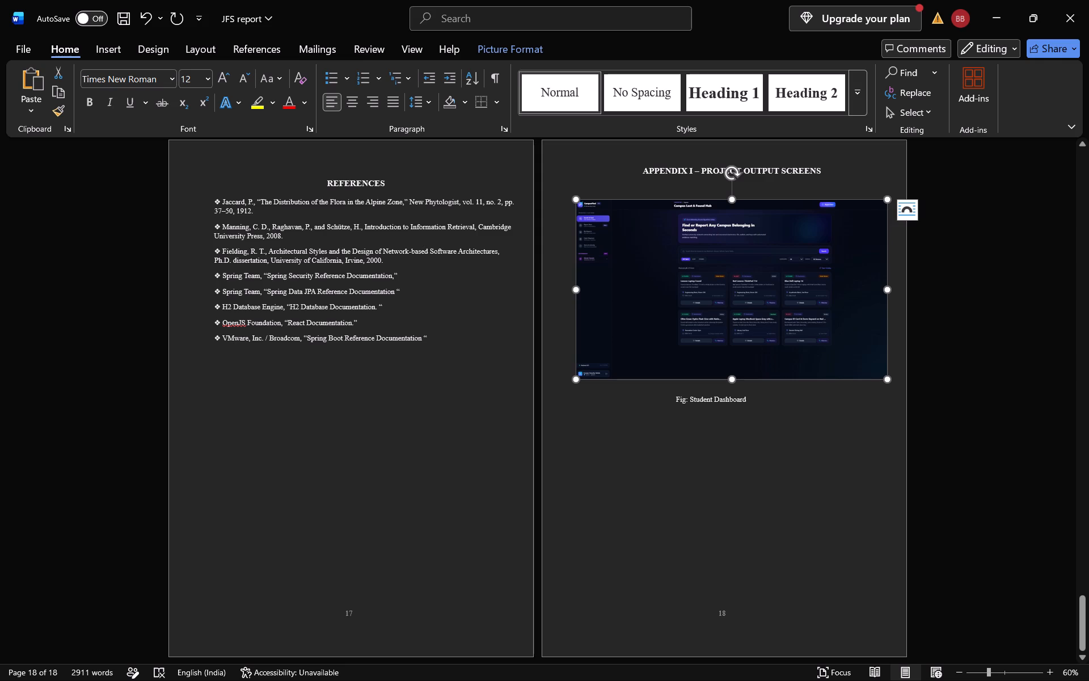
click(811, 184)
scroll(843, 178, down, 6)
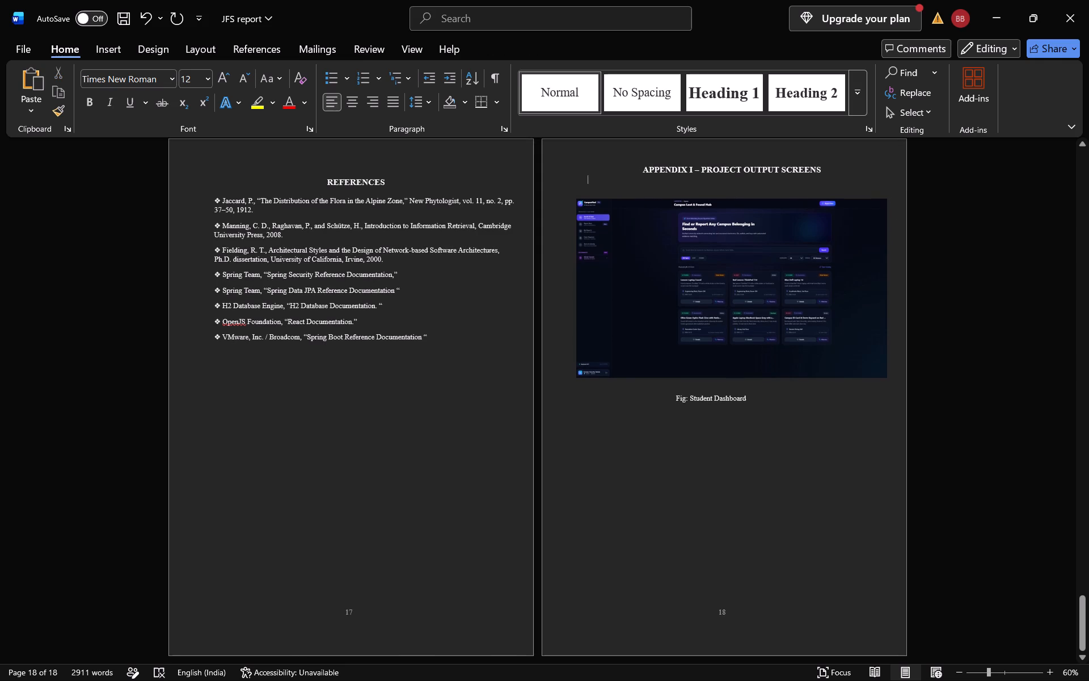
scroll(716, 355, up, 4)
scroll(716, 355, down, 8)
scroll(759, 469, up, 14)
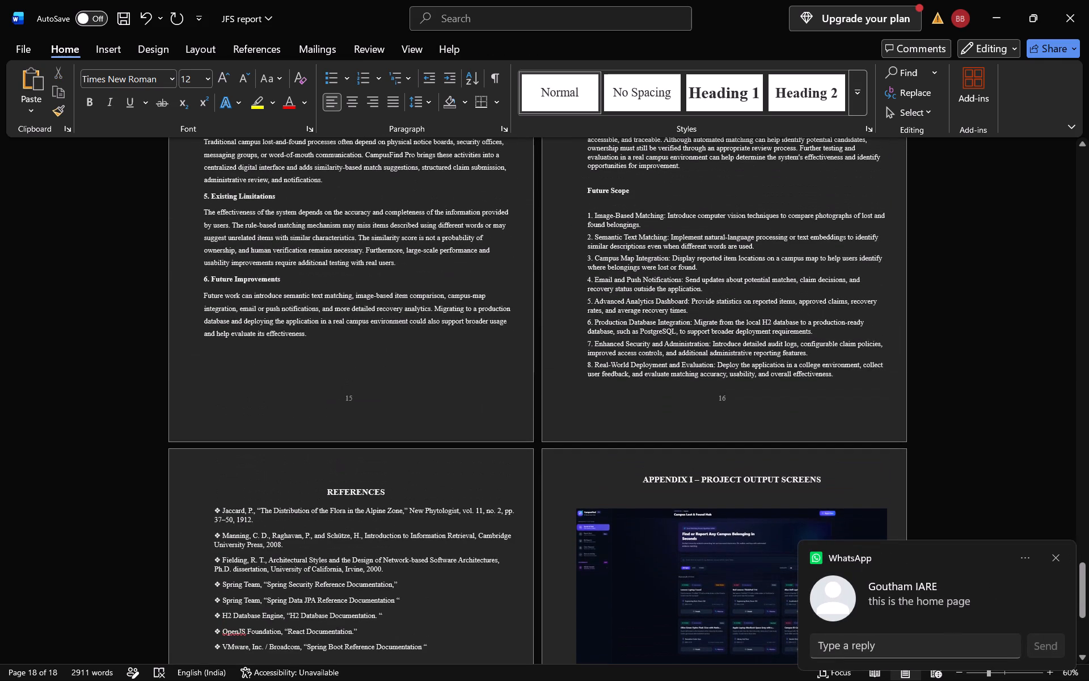
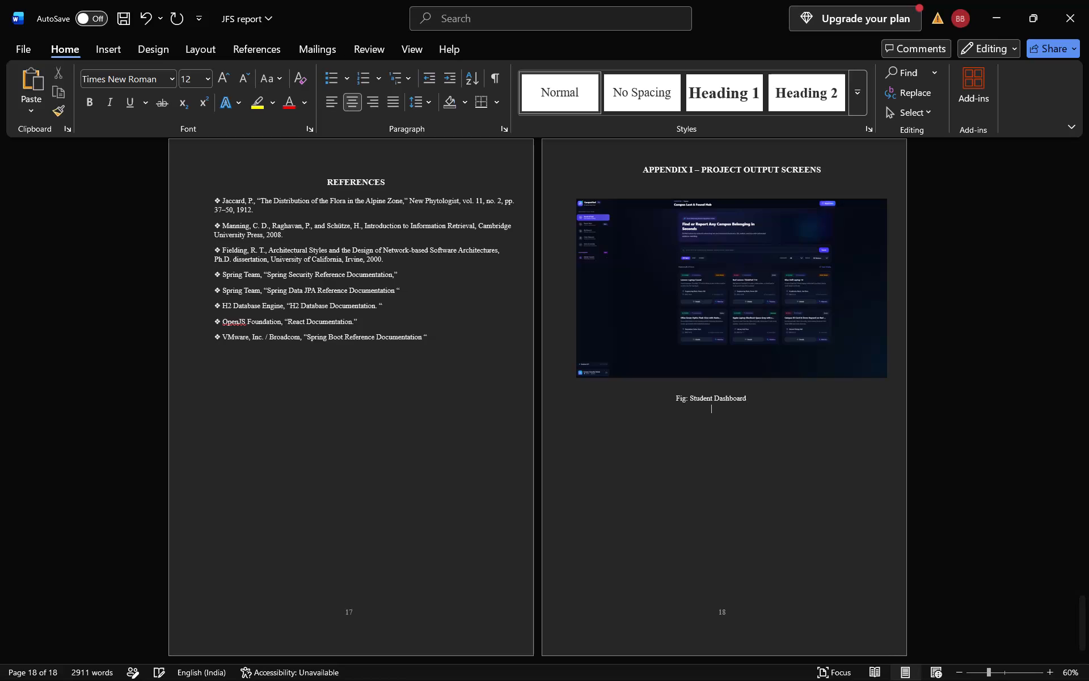
Paste the copied sign-in screenshot below the "Fig: Student Dashboard" caption and shrink it proportionally to fit on the same Appendix I page.
key(Return)
key(ctrl+v)
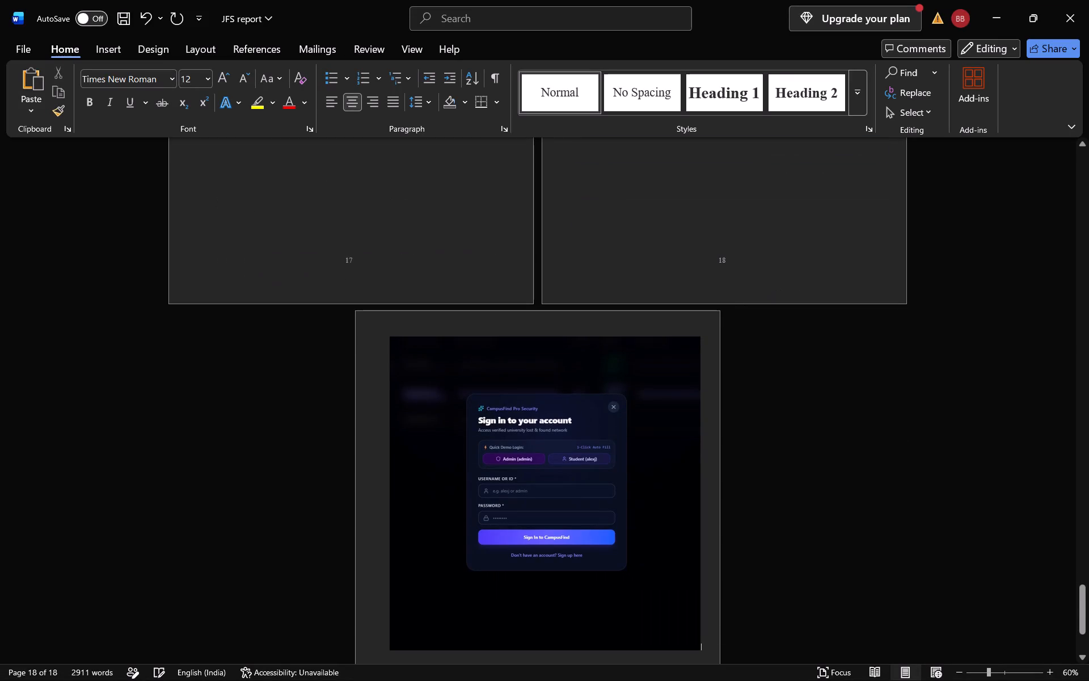
click(576, 418)
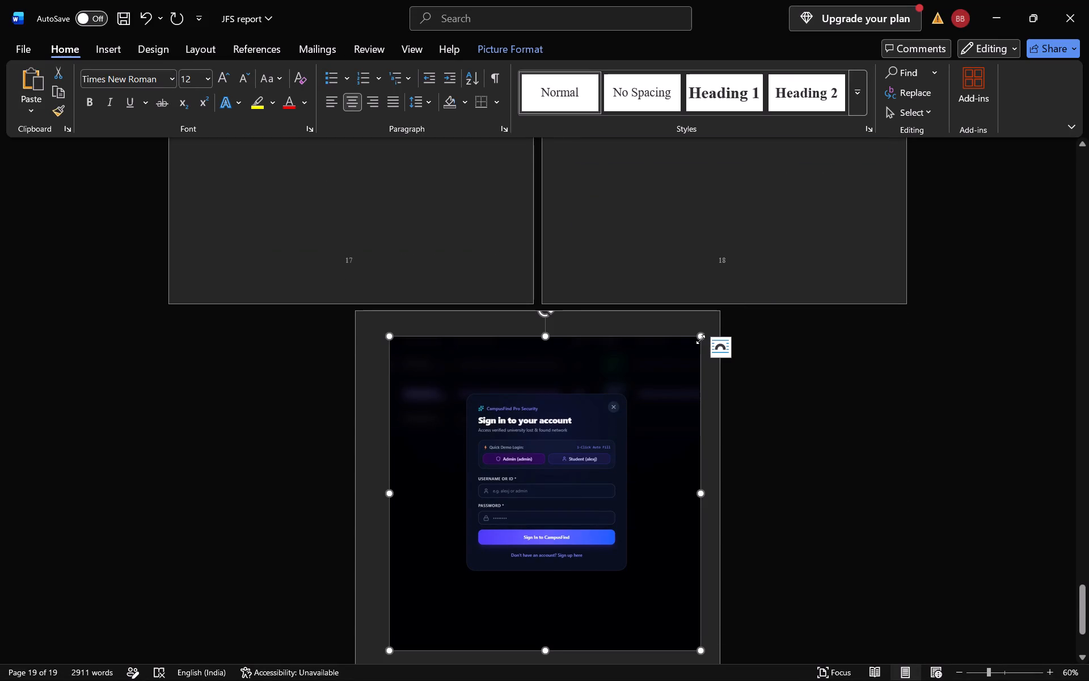
drag(700, 339, 521, 473)
drag(621, 337, 621, 338)
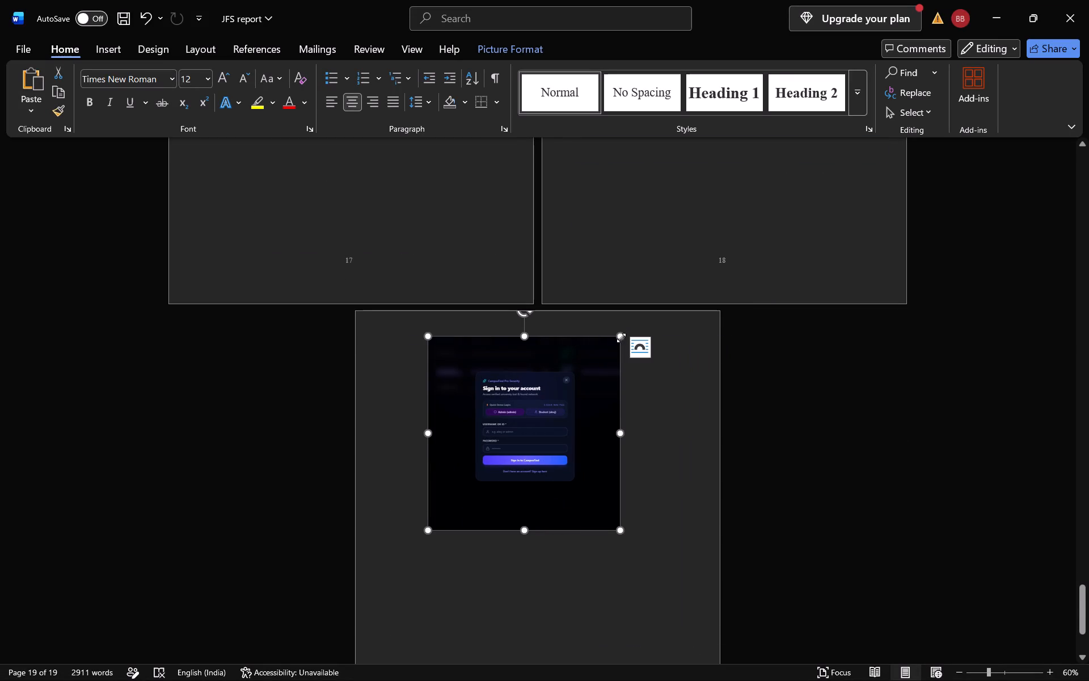
drag(621, 338, 595, 363)
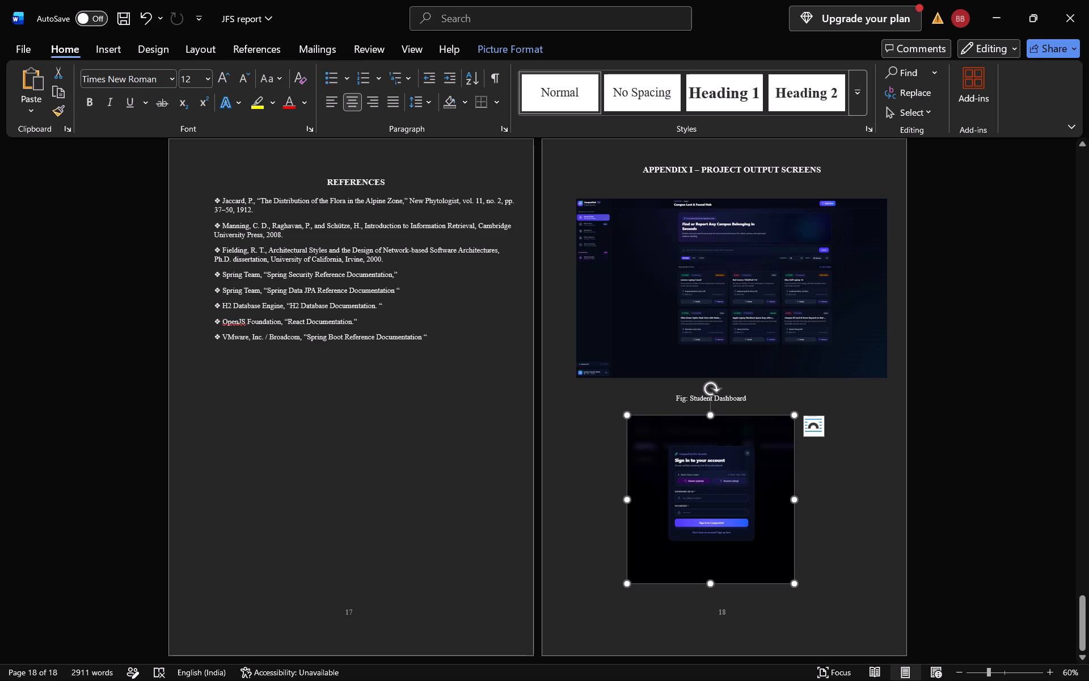
drag(796, 412, 738, 449)
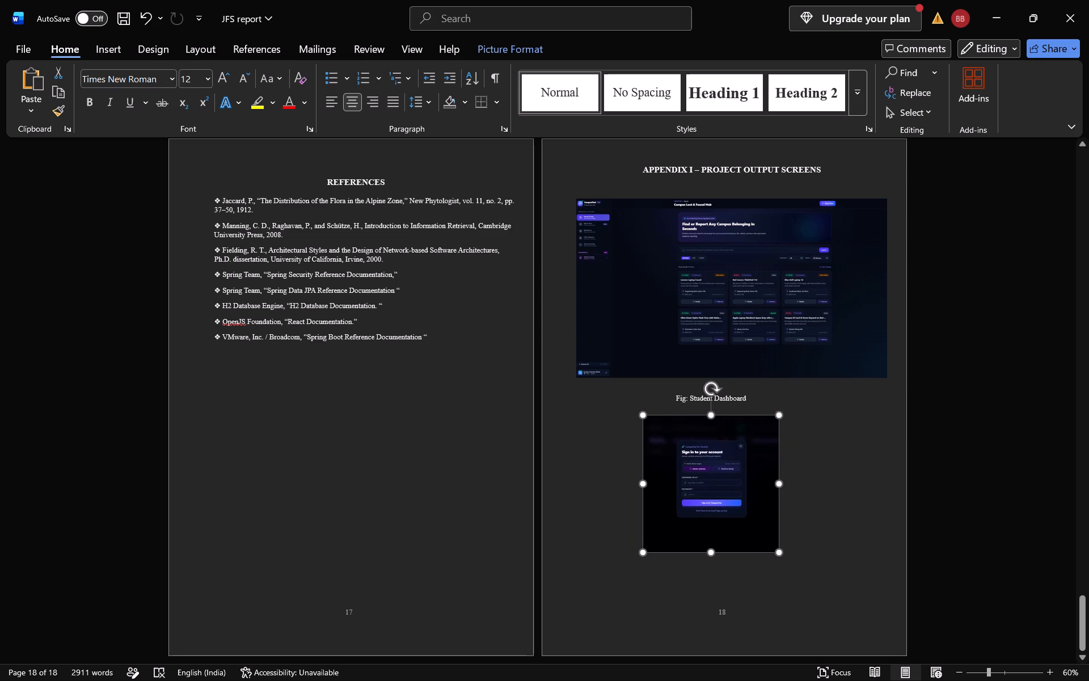
Caption the sign-in screenshot in Appendix I as "Fig: Login Page", using a copy of the "Fig: Student Dashboard" caption with its wording replaced.
drag(738, 449, 735, 451)
click(799, 532)
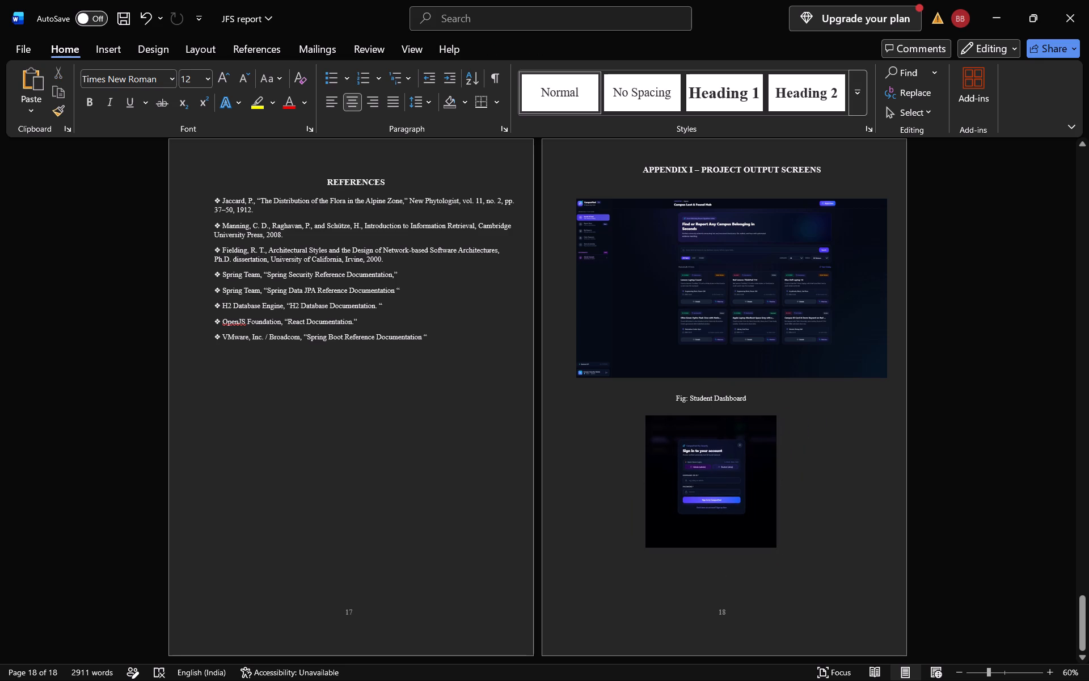
key(Return)
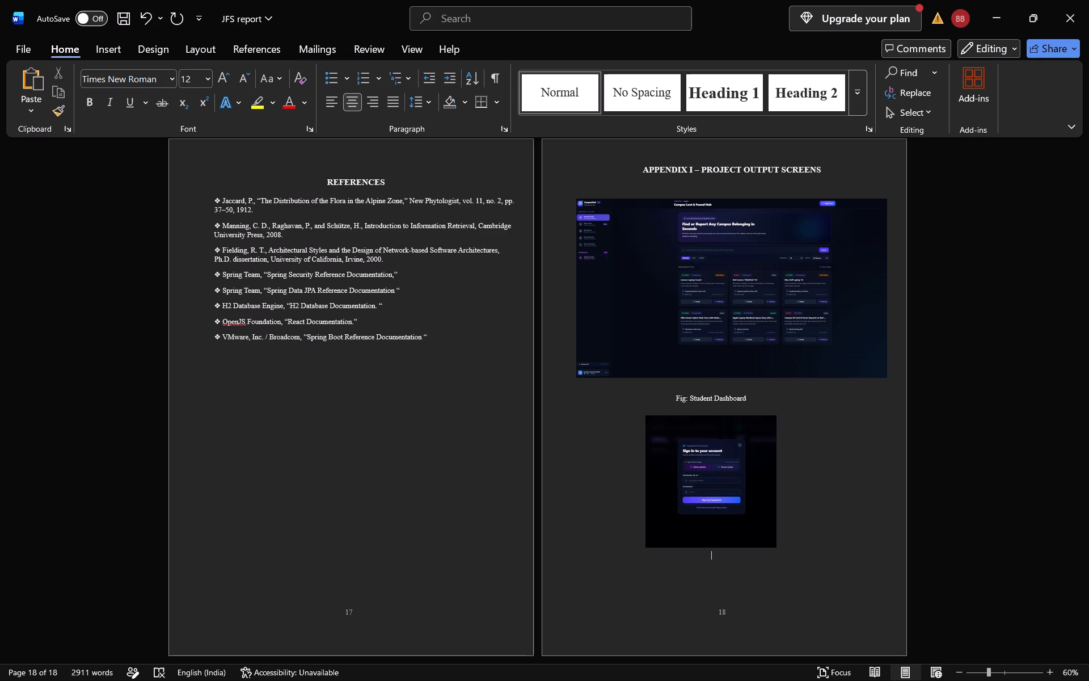
drag(677, 397, 741, 397)
key(ctrl+c)
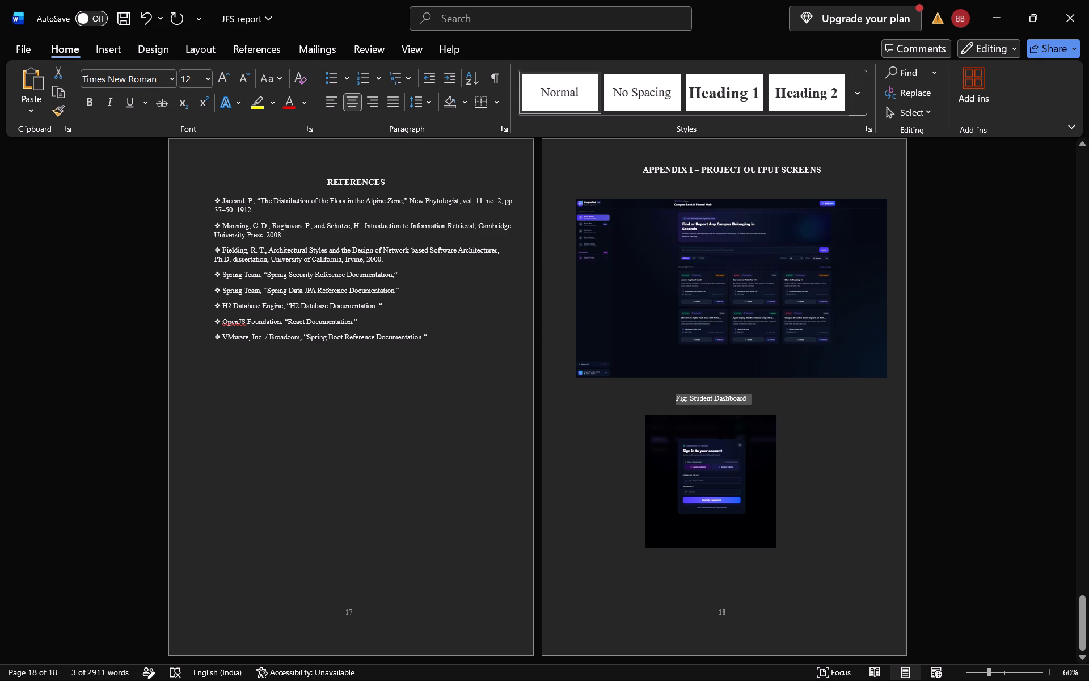
click(707, 568)
key(ctrl+v)
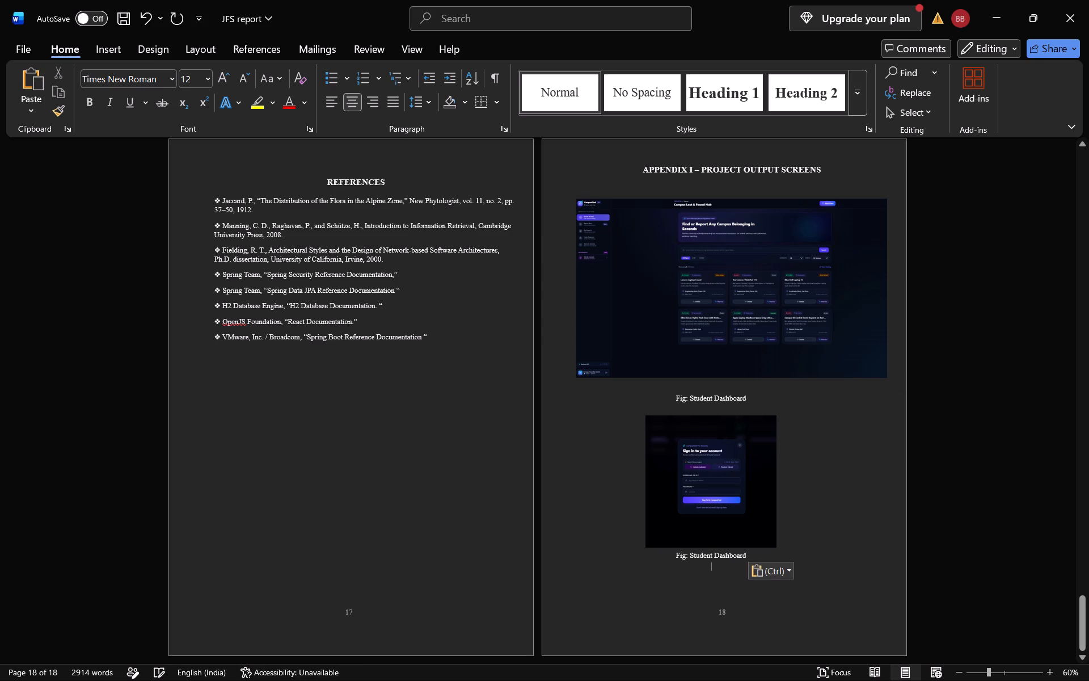
drag(689, 554, 741, 556)
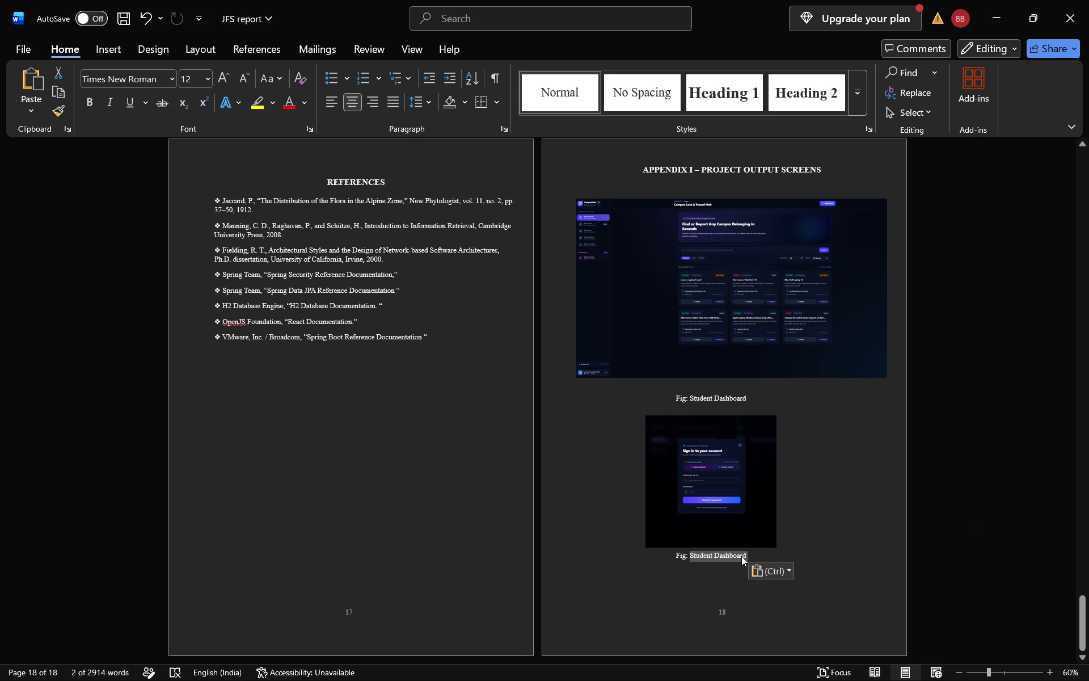
key(shift+l)
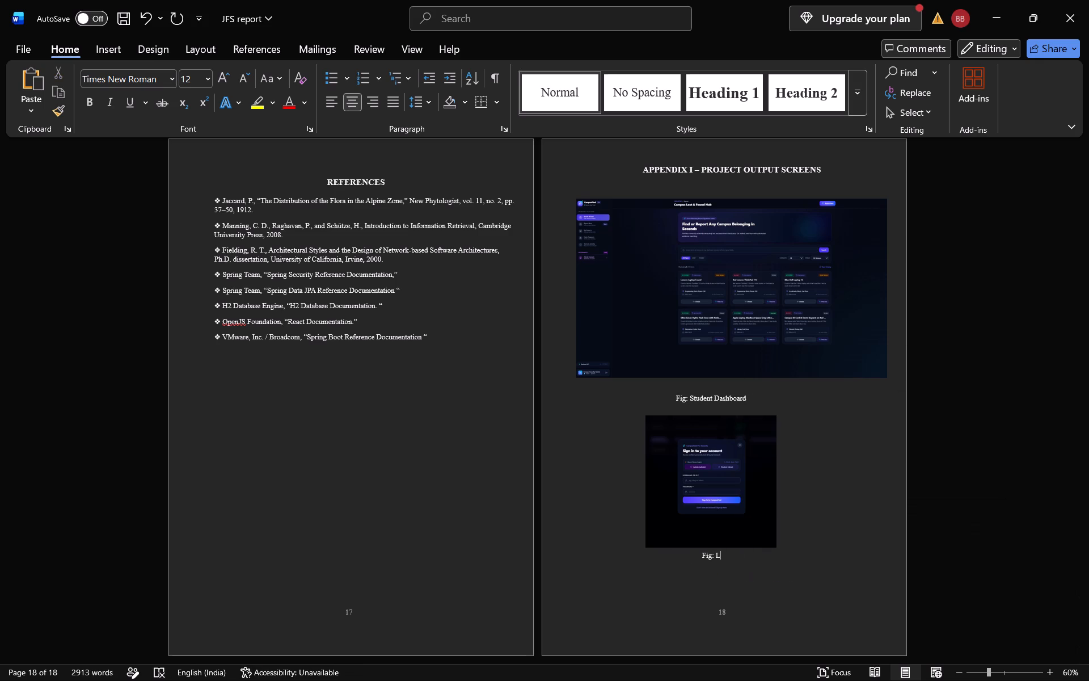
text(ogin Page)
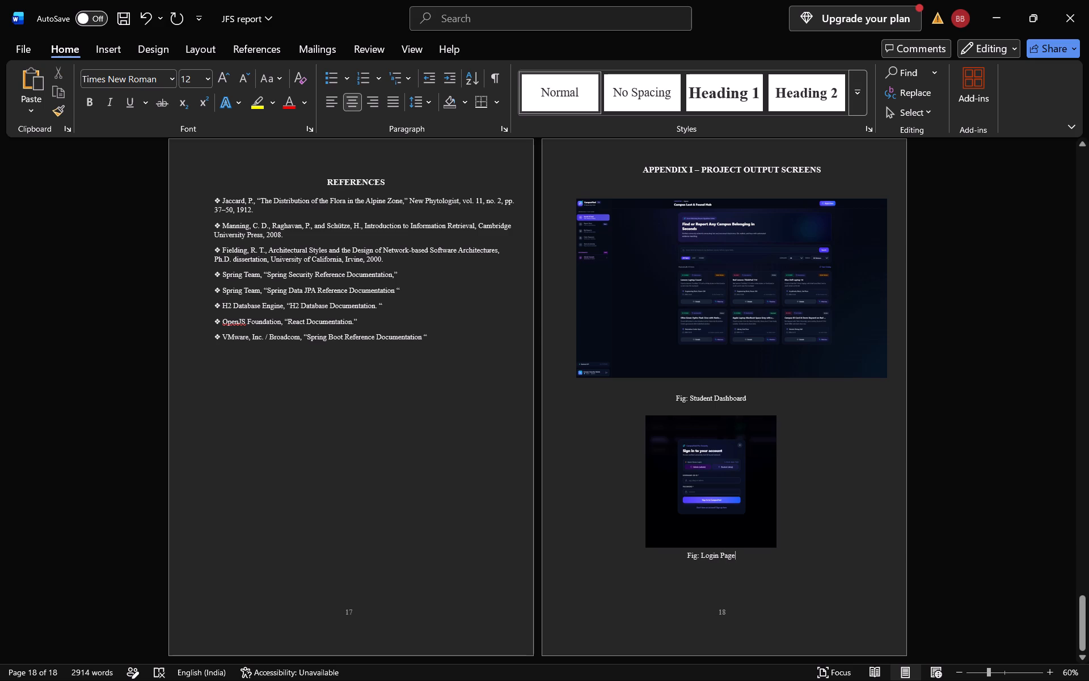
Add four blank lines after the "Fig: Login Page" caption so the document extends onto a new page.
scroll(836, 447, down, 4)
scroll(737, 415, down, 4)
key(Return)
key(Return)
key(Return)
key(Return)
scroll(825, 550, down, 3)
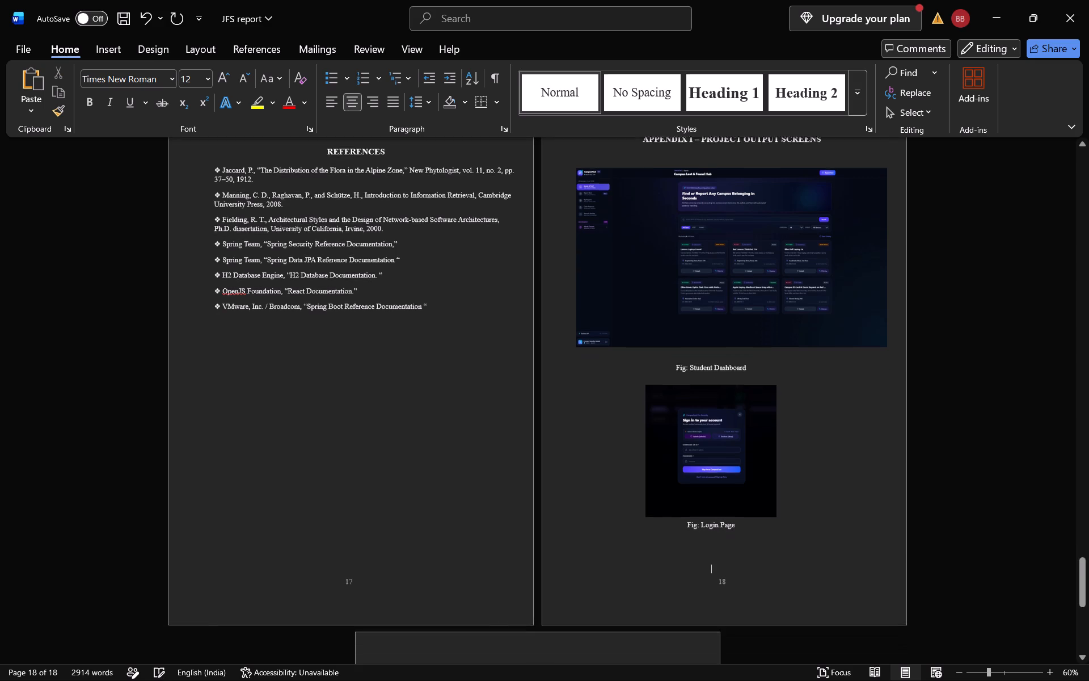
scroll(821, 540, down, 7)
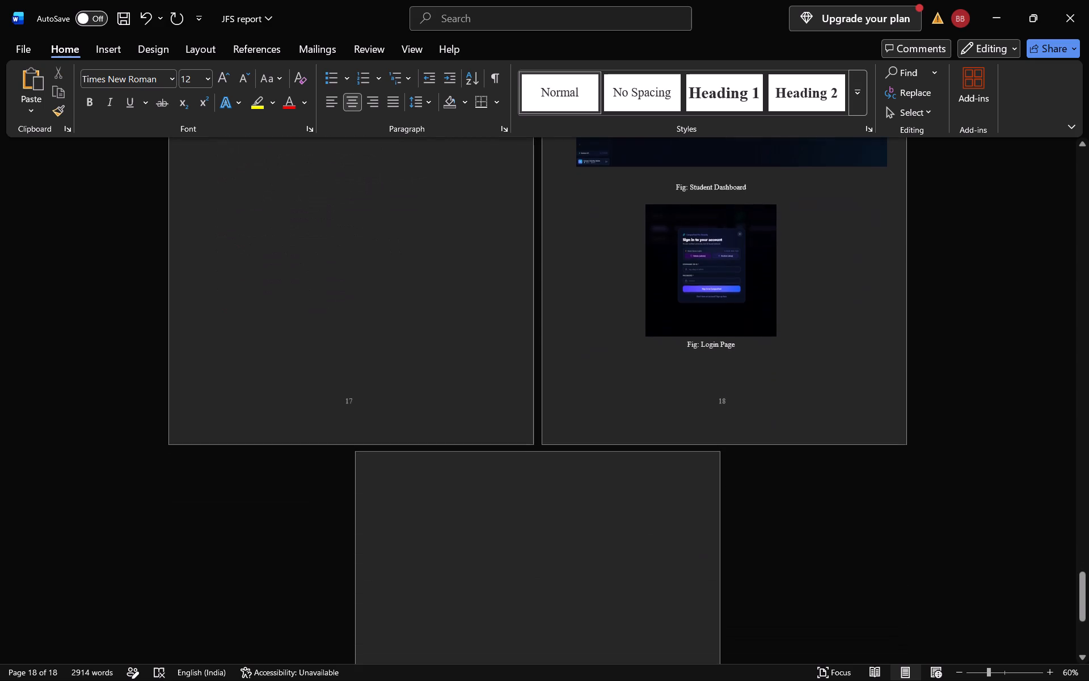
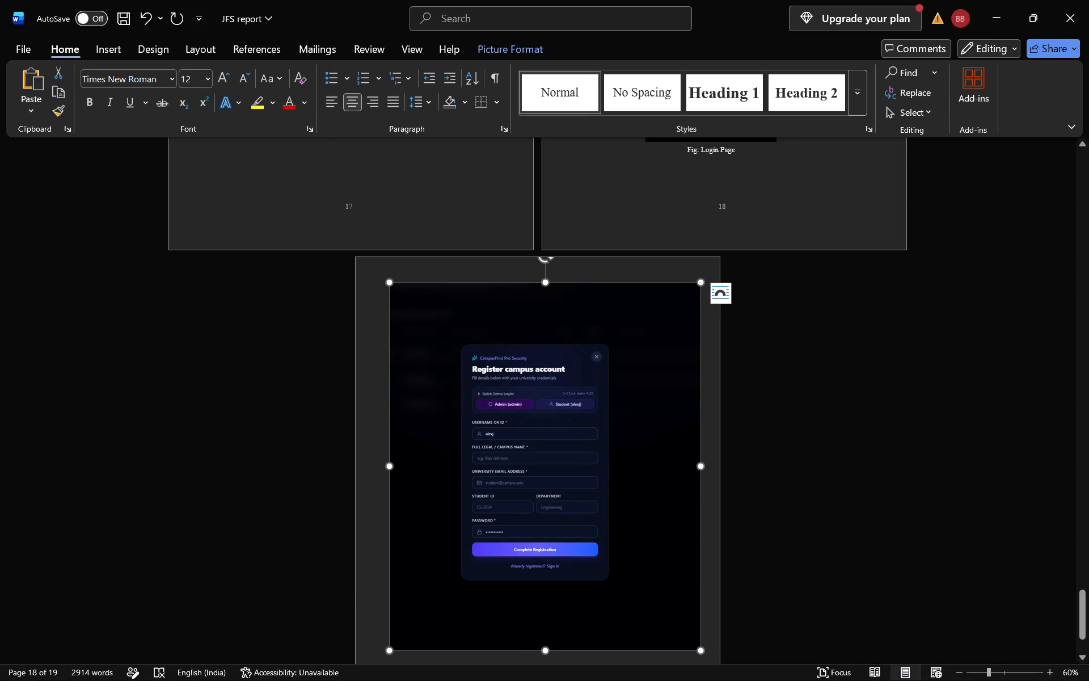
Shrink the campus account registration screenshot on page 19 proportionally to about half its width.
drag(699, 280, 492, 476)
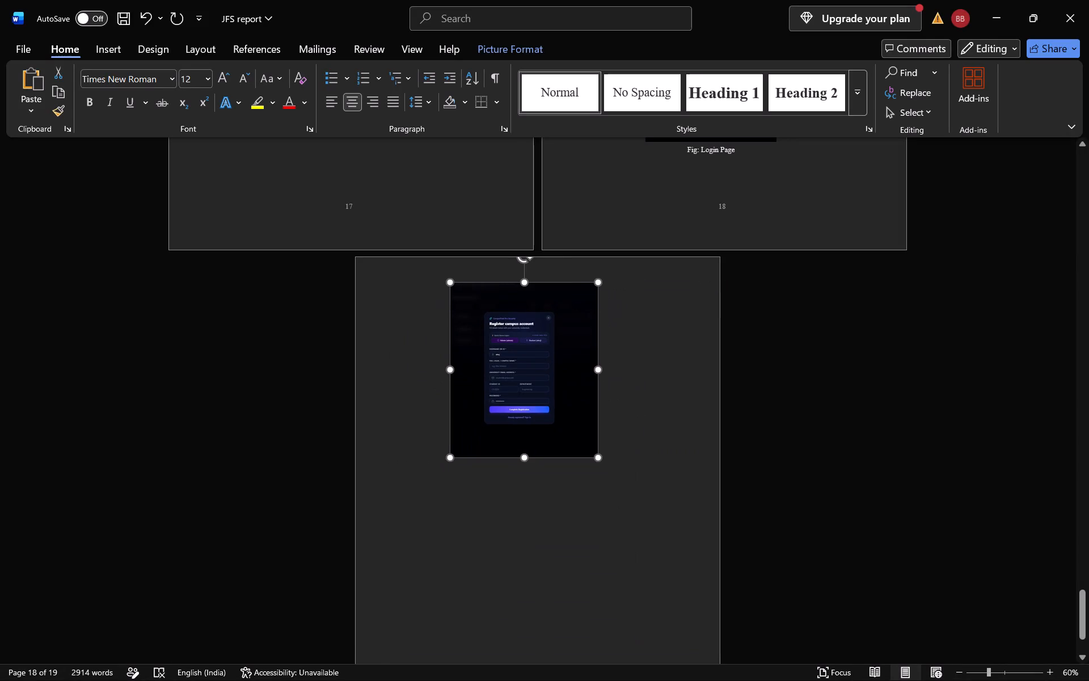
click(552, 351)
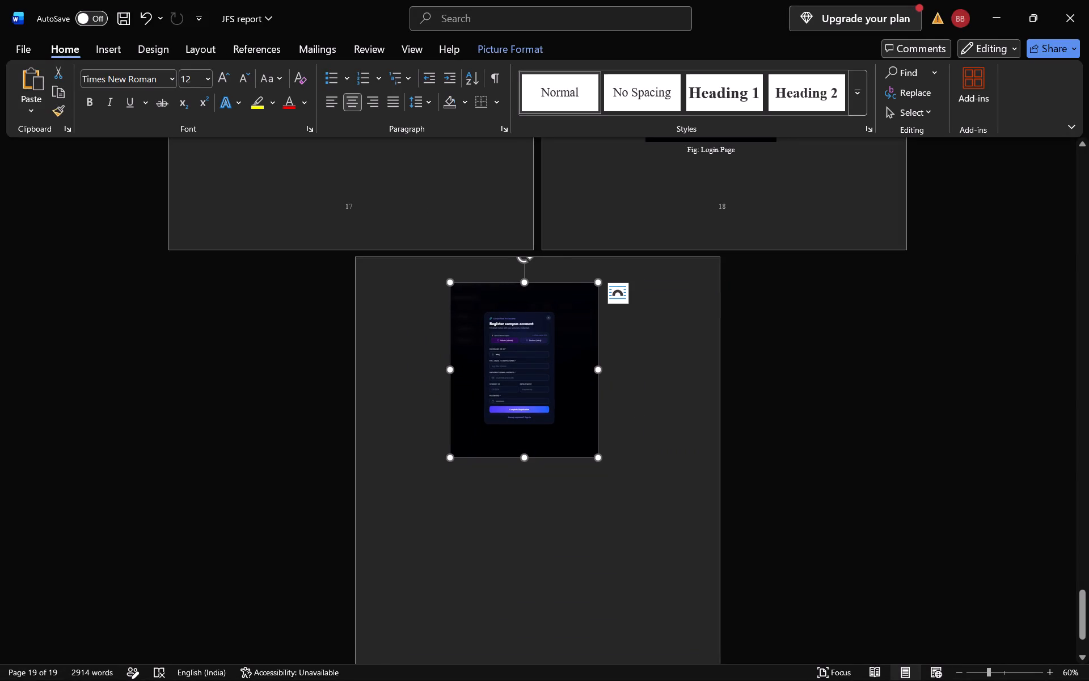
click(573, 530)
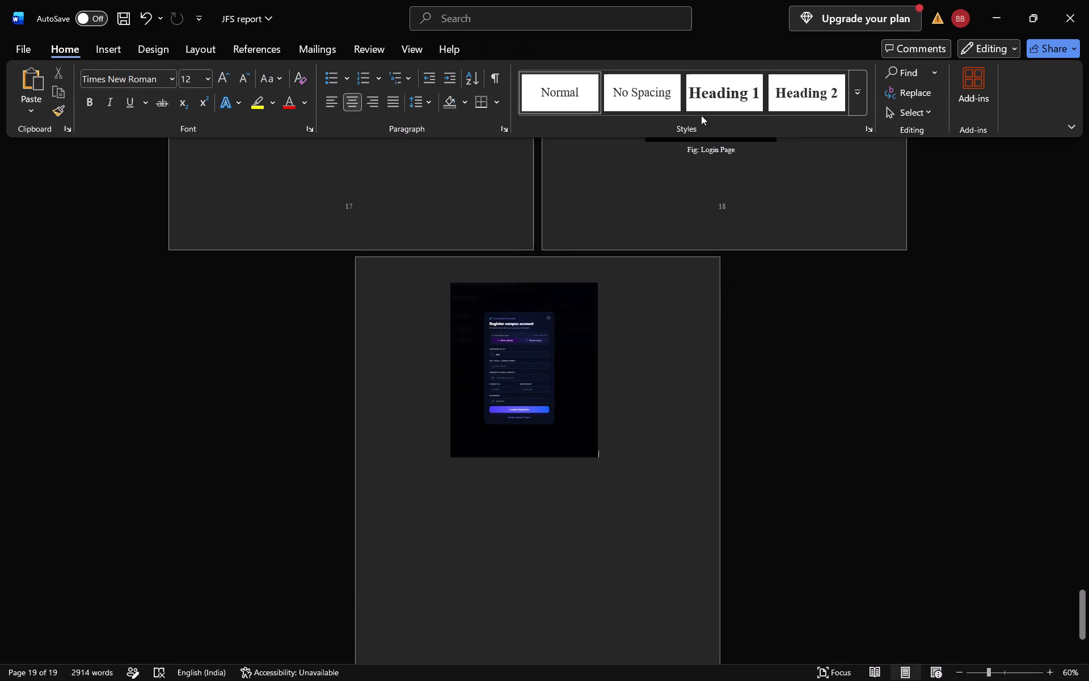
Caption the registration screenshot as "Fig: Registration Page", using a copy of the "Fig: Login Page" caption with its wording replaced.
drag(682, 146, 751, 147)
key(ctrl+c)
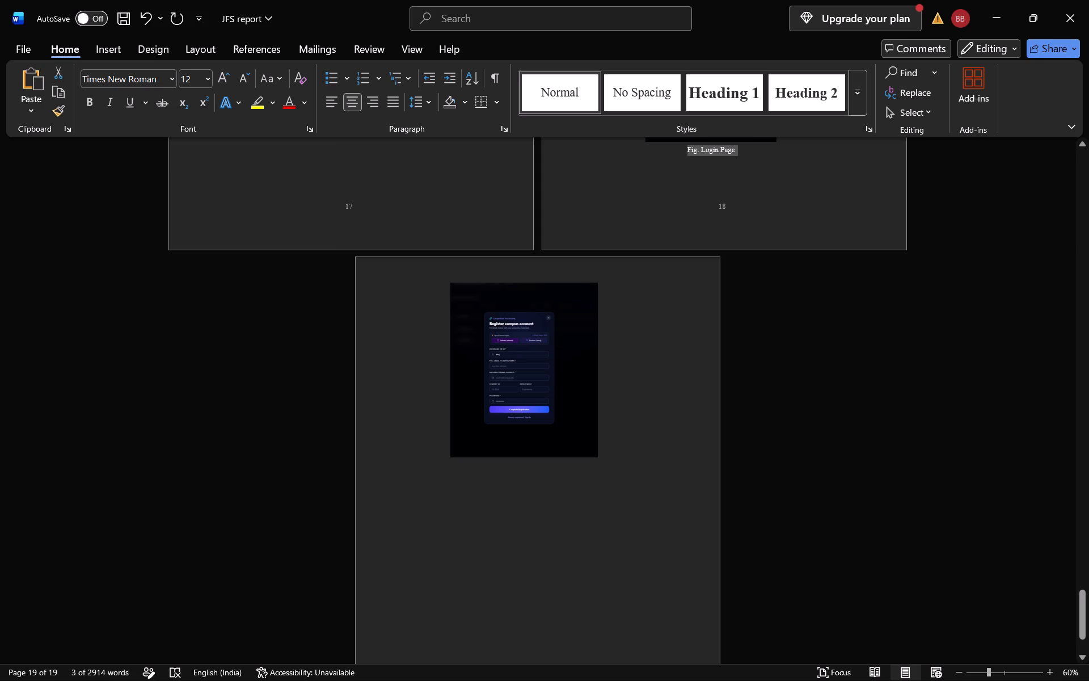
click(508, 472)
click(616, 434)
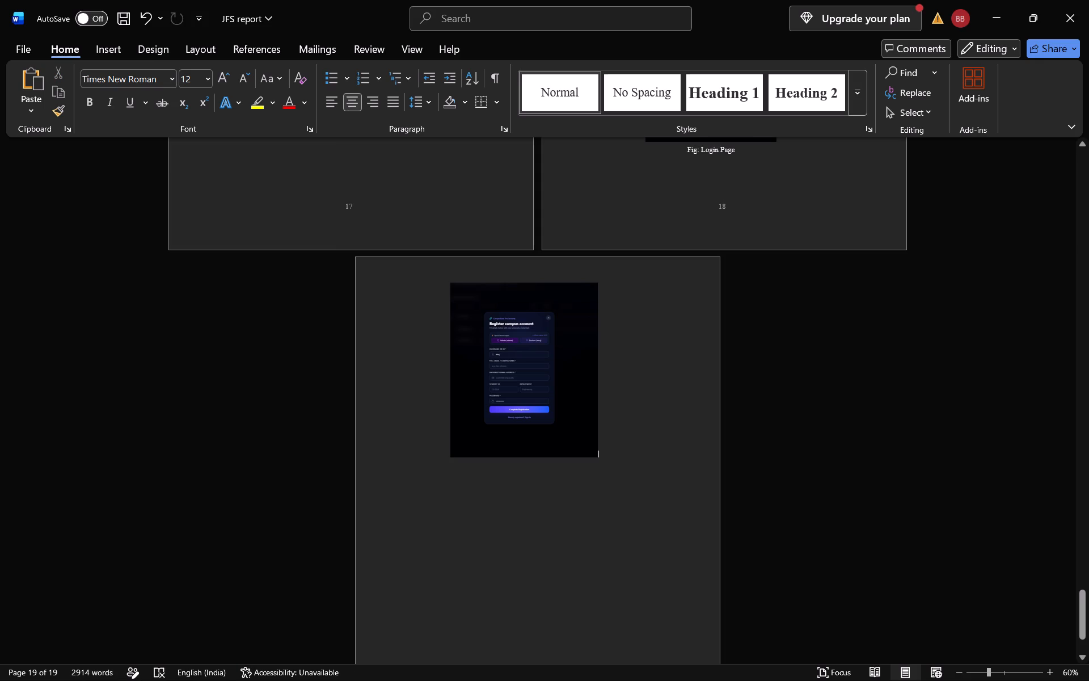
key(Return)
key(ctrl+v)
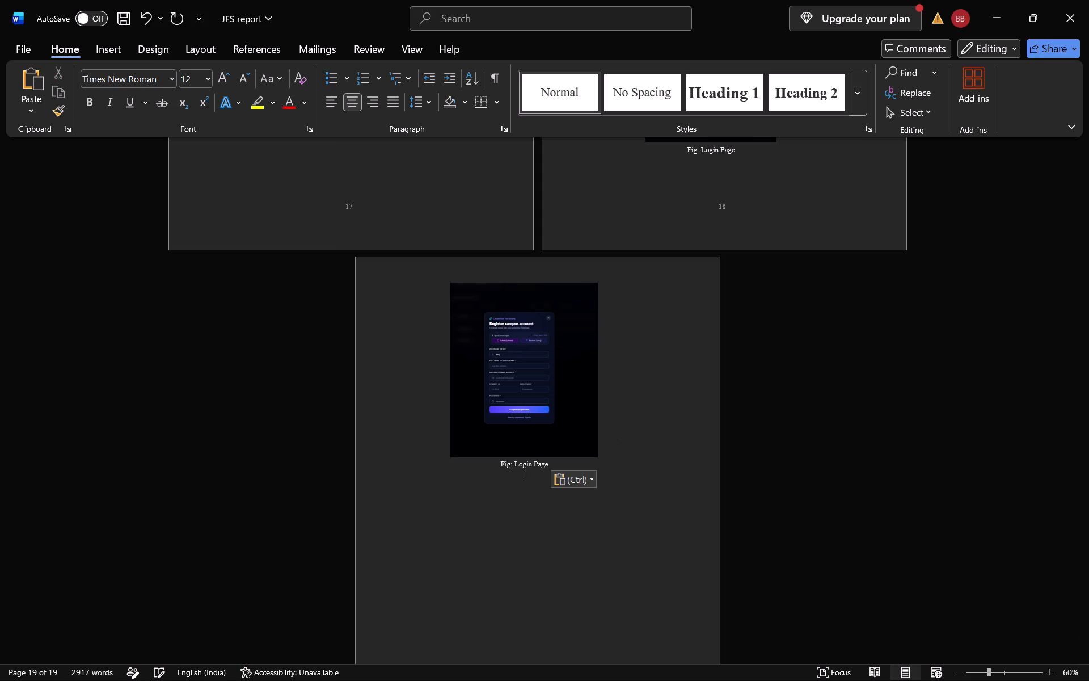
double_click(522, 463)
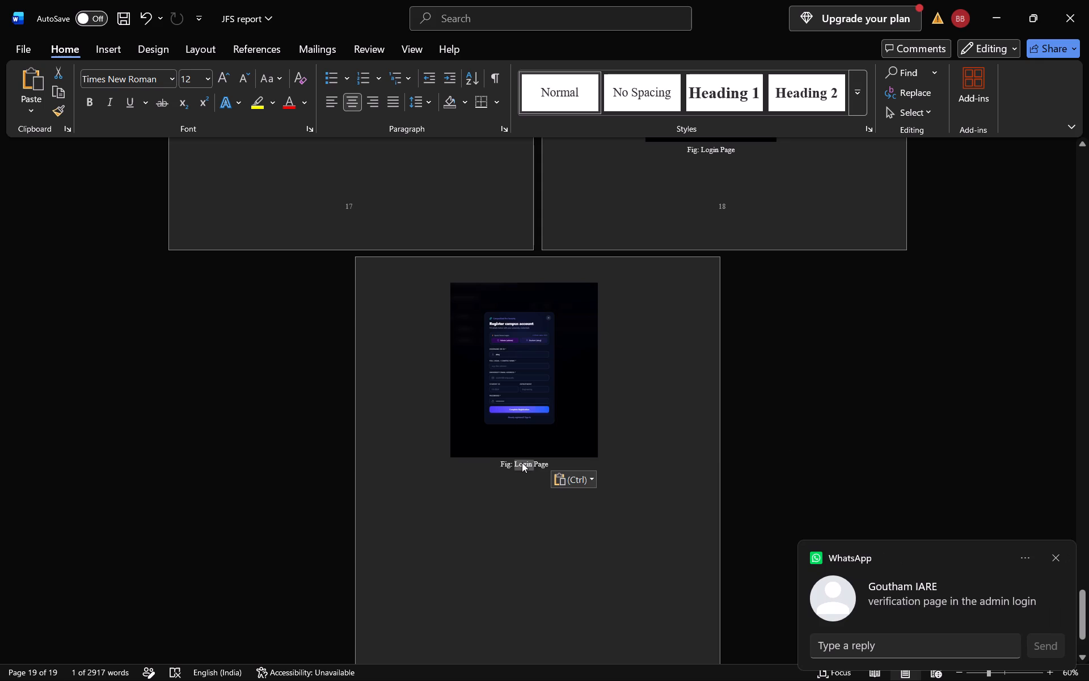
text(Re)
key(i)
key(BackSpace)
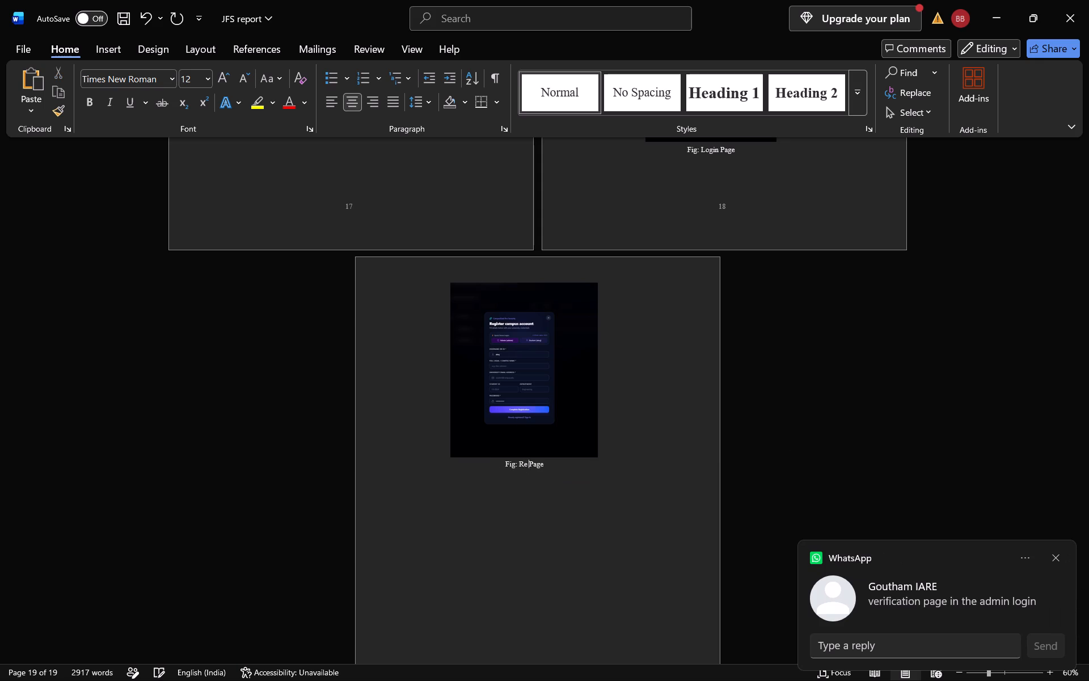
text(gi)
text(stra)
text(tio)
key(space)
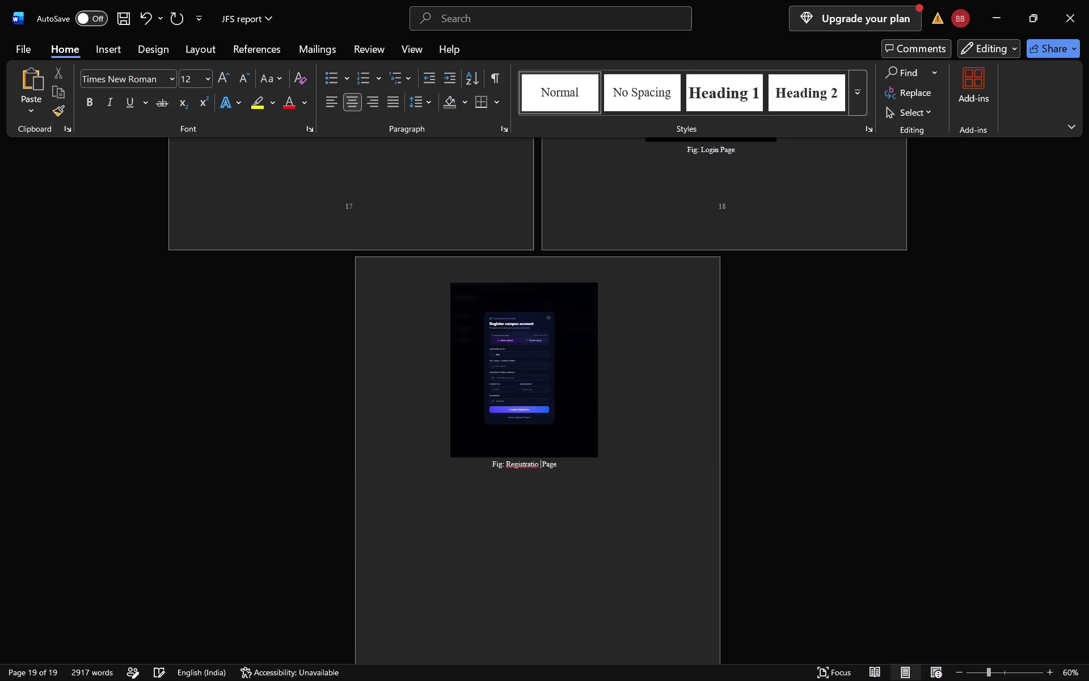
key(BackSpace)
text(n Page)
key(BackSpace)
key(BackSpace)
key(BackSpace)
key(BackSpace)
Switch to WhatsApp to return to the chat with the received application screenshots.
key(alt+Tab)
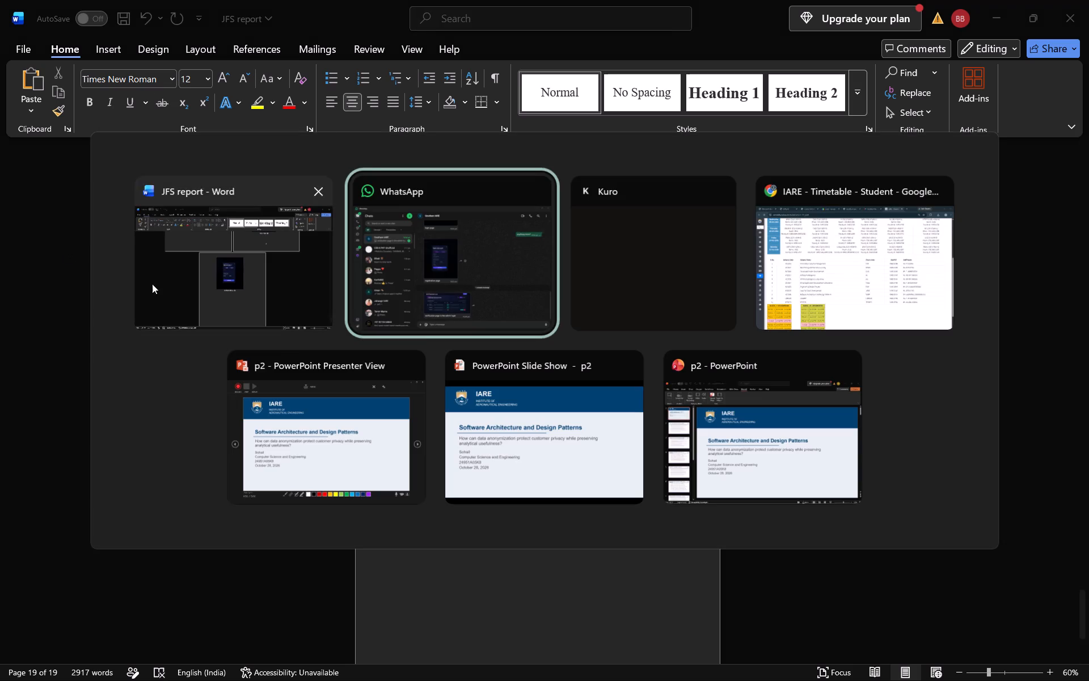
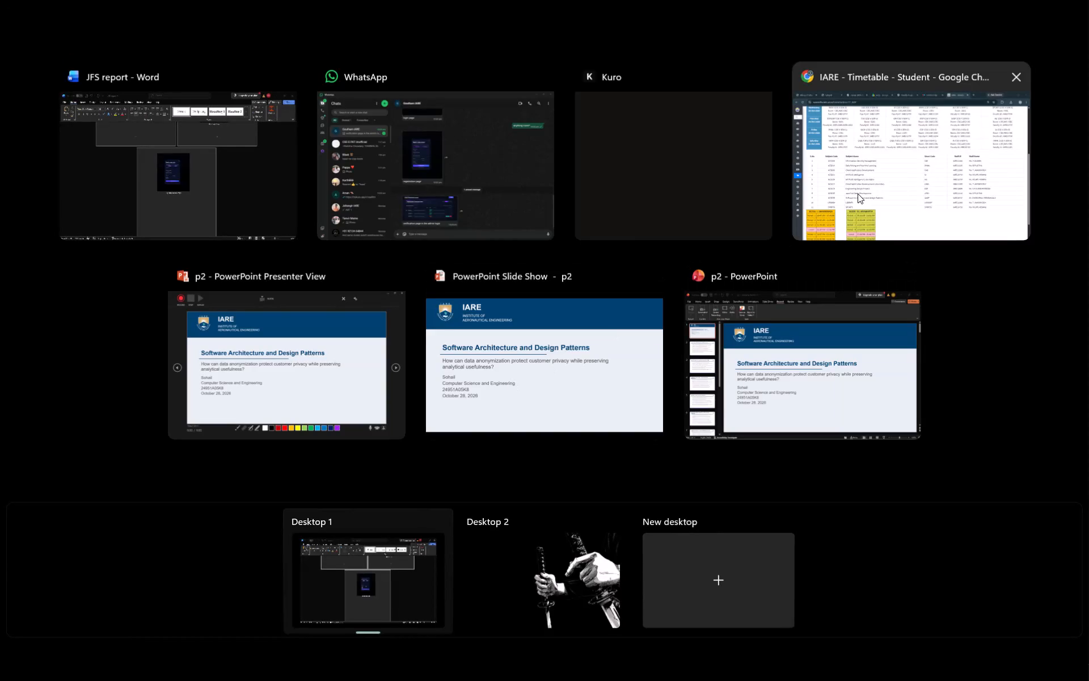
Switch to the Chrome window showing the IARE student timetable.
click(858, 194)
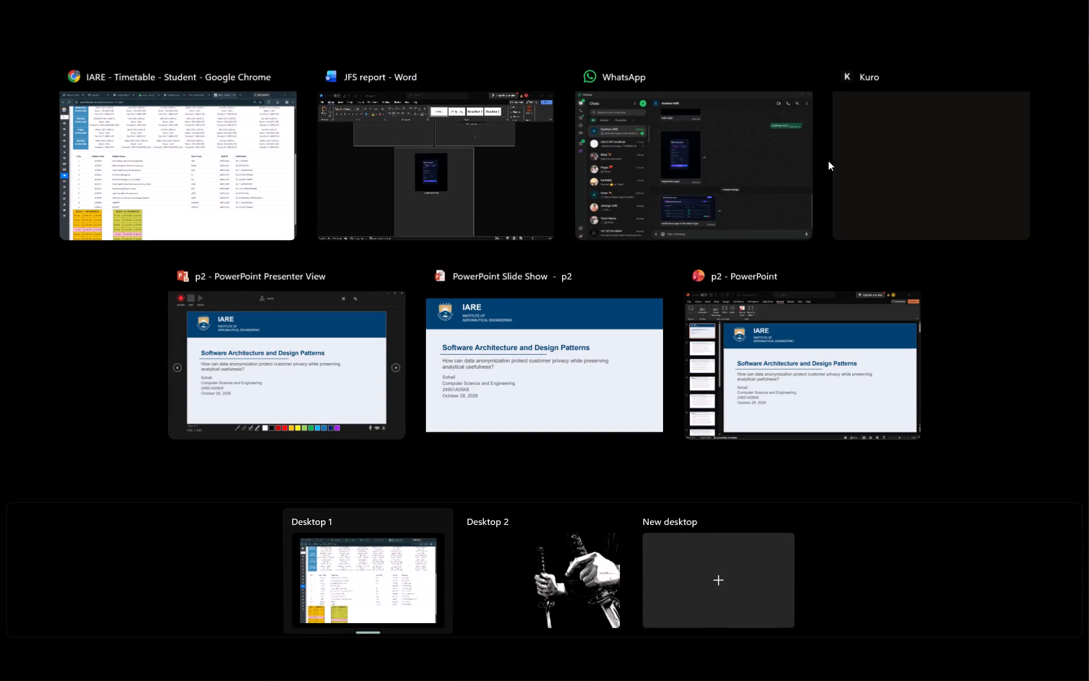
Move the Kuro window from Desktop 1 to Desktop 2.
drag(872, 150, 473, 534)
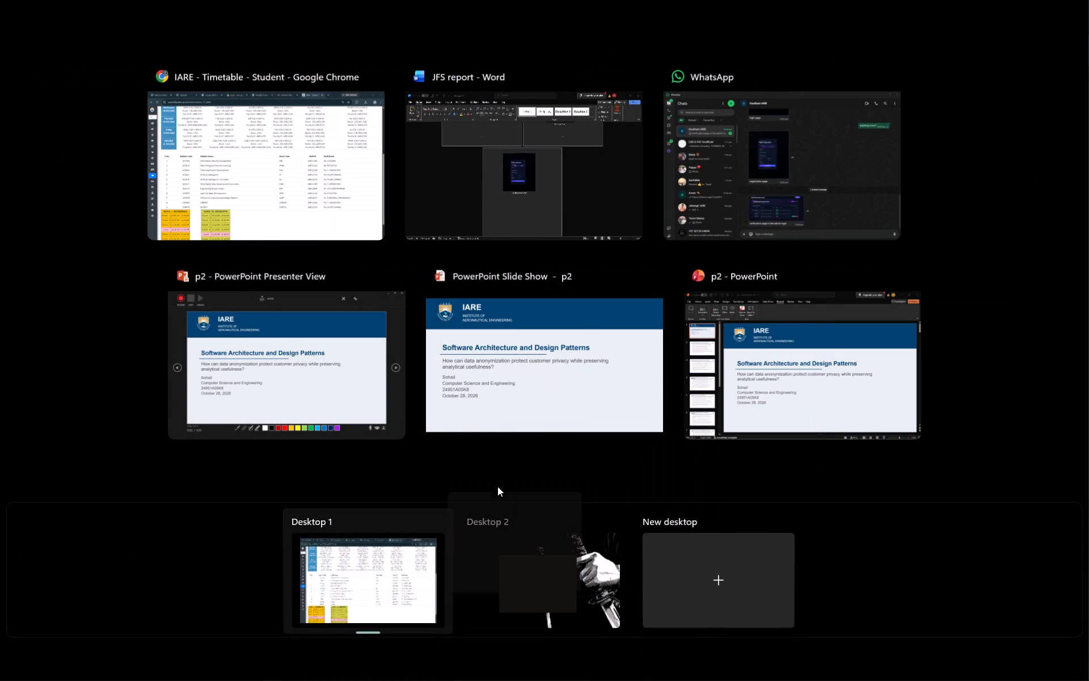
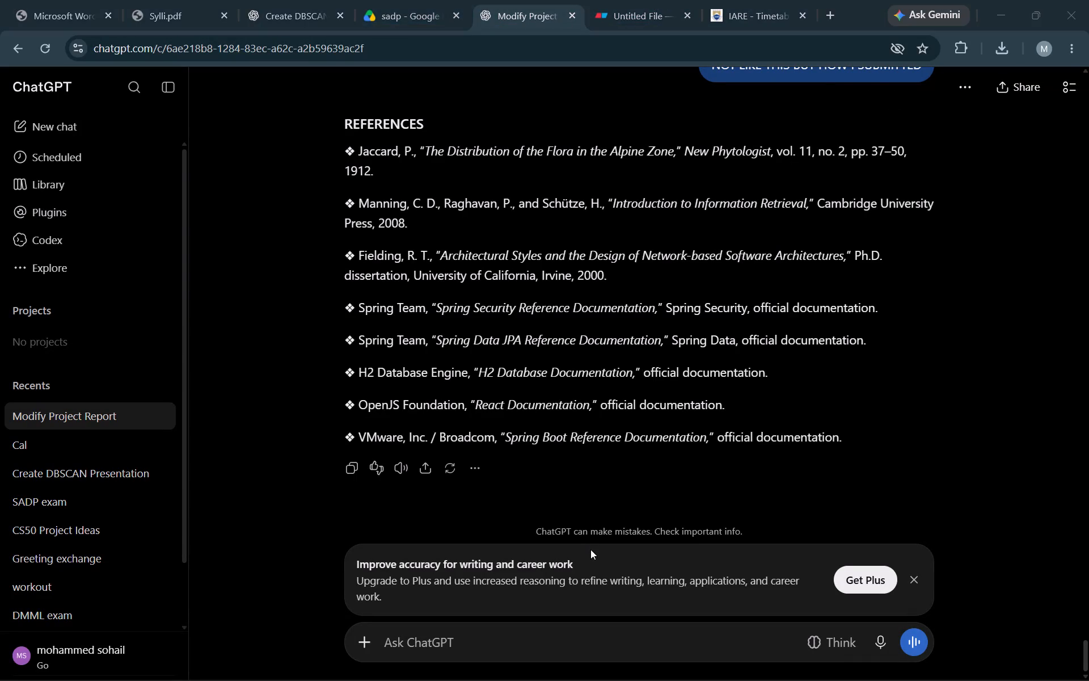
Switch from the ChatGPT conversation back to the JFS report in Word.
click(588, 154)
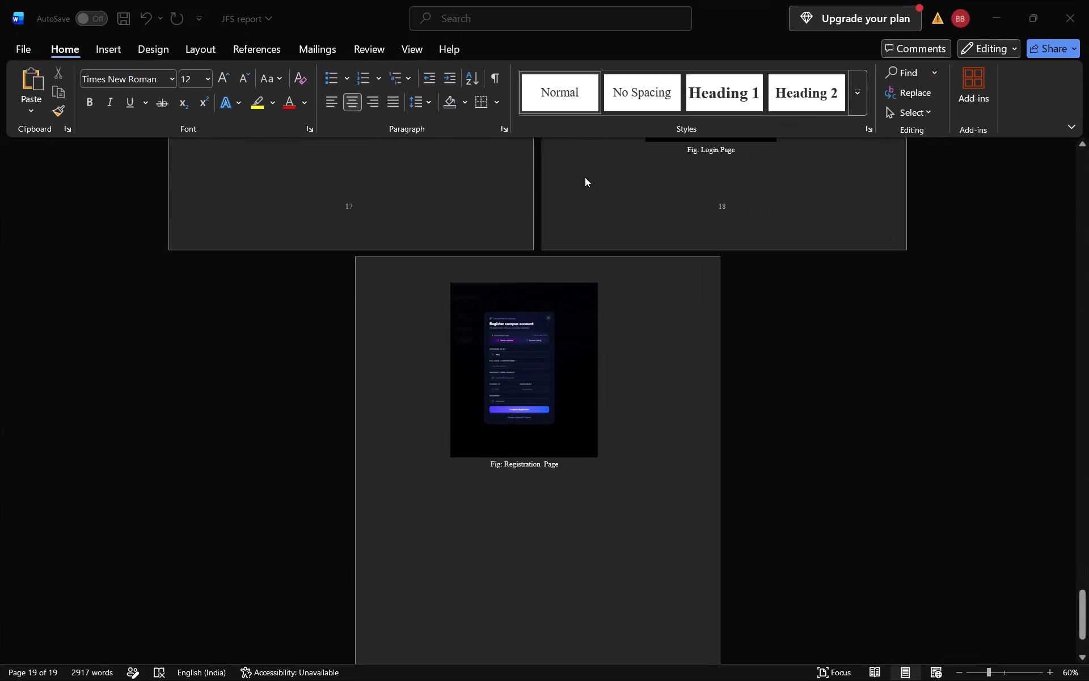
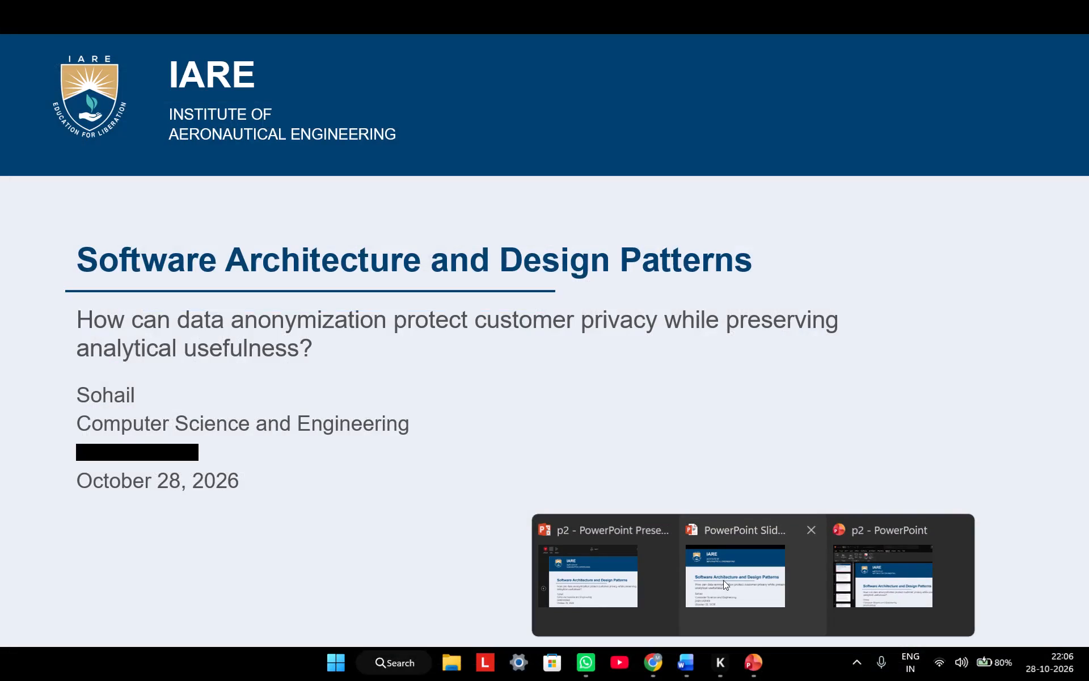
Switch from the slide show, by way of the ChatGPT references in Chrome, back to Word.
click(655, 658)
click(679, 658)
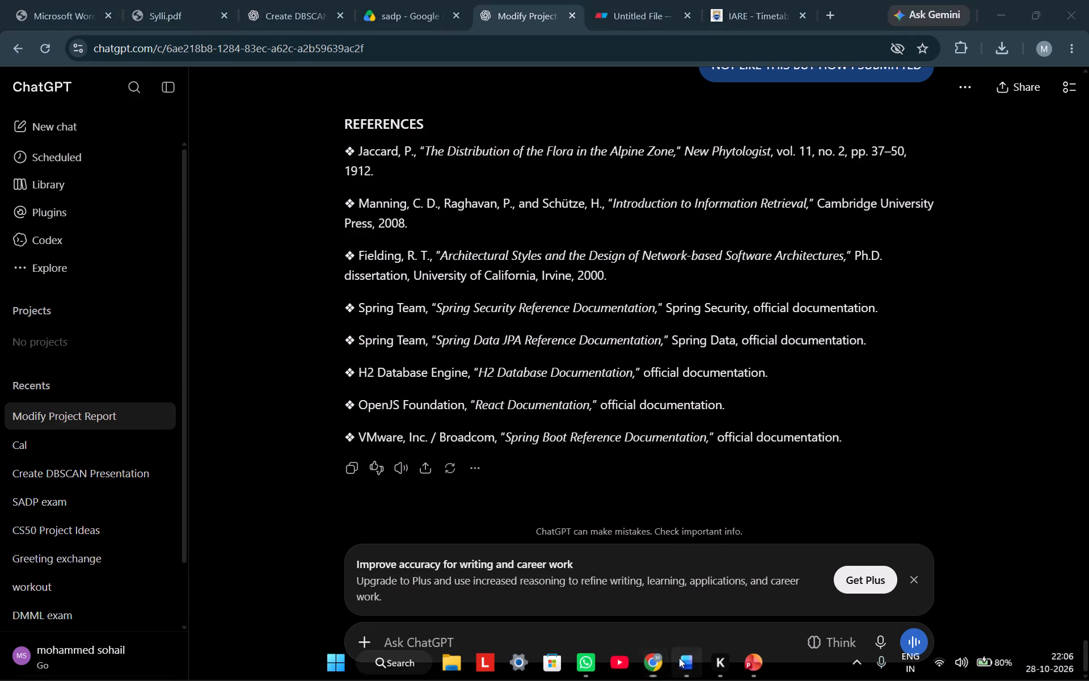
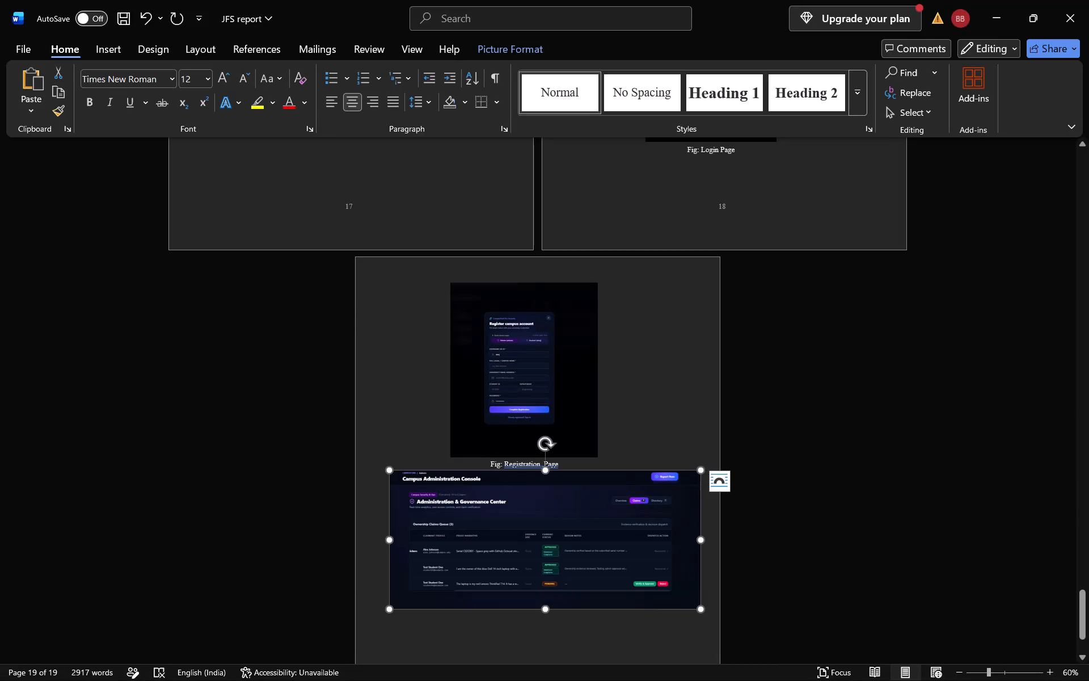
Insert a blank line between the "Fig: Registration Page" caption and the Campus Administration Console screenshot.
click(612, 625)
click(605, 460)
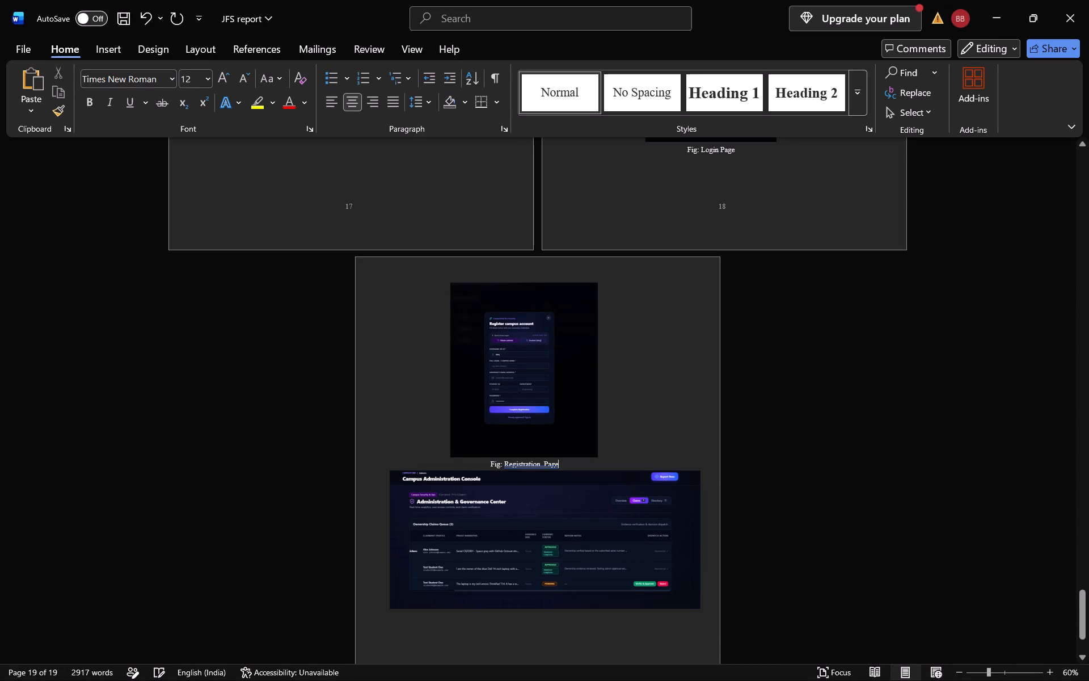
key(Return)
Caption the Campus Administration Console screenshot as "Fig: Verification Page", using a copy of the "Fig: Registration Page" caption with its wording replaced.
drag(573, 469, 487, 461)
key(ctrl+c)
click(704, 598)
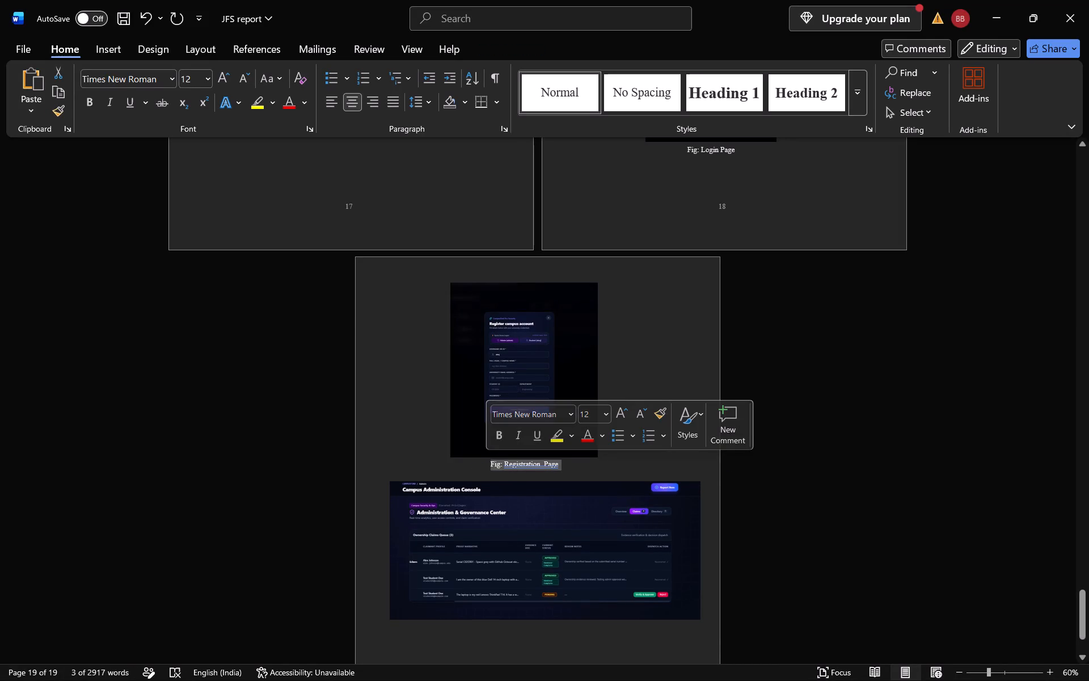
key(Return)
key(ctrl+v)
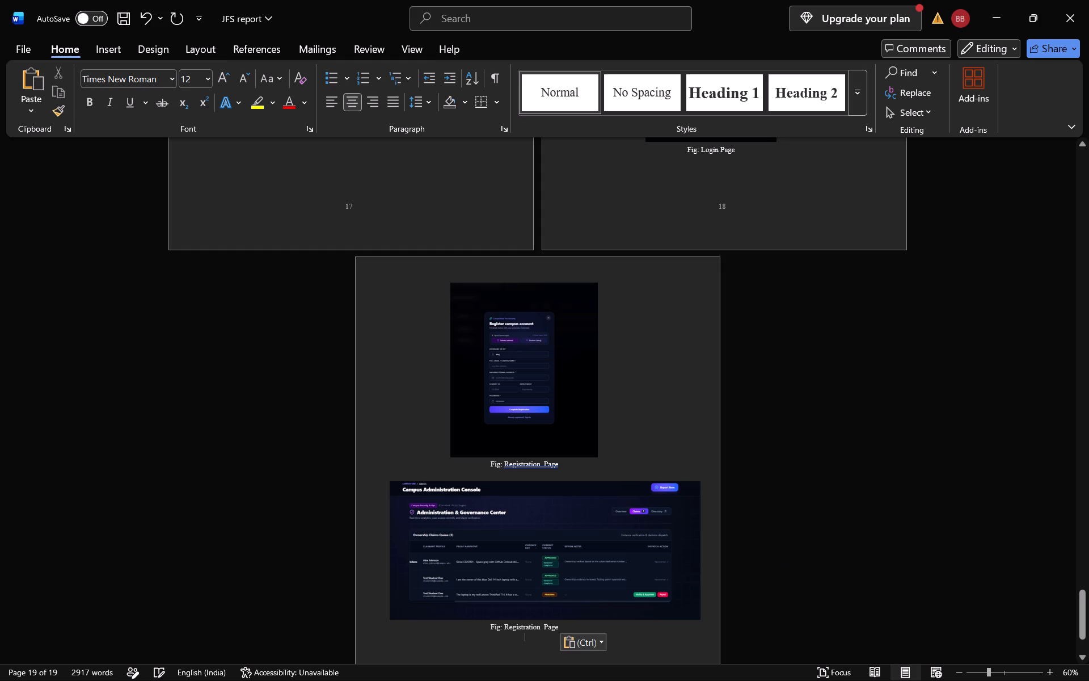
double_click(533, 626)
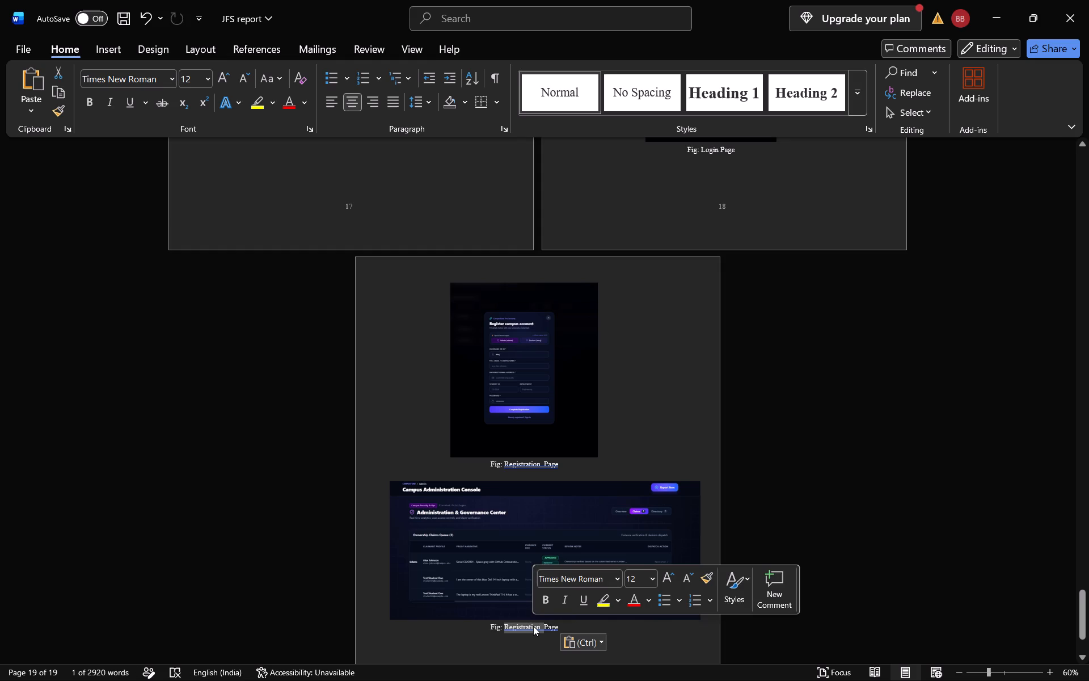
text(Ver)
text(iif)
key(BackSpace)
key(BackSpace)
text(fi)
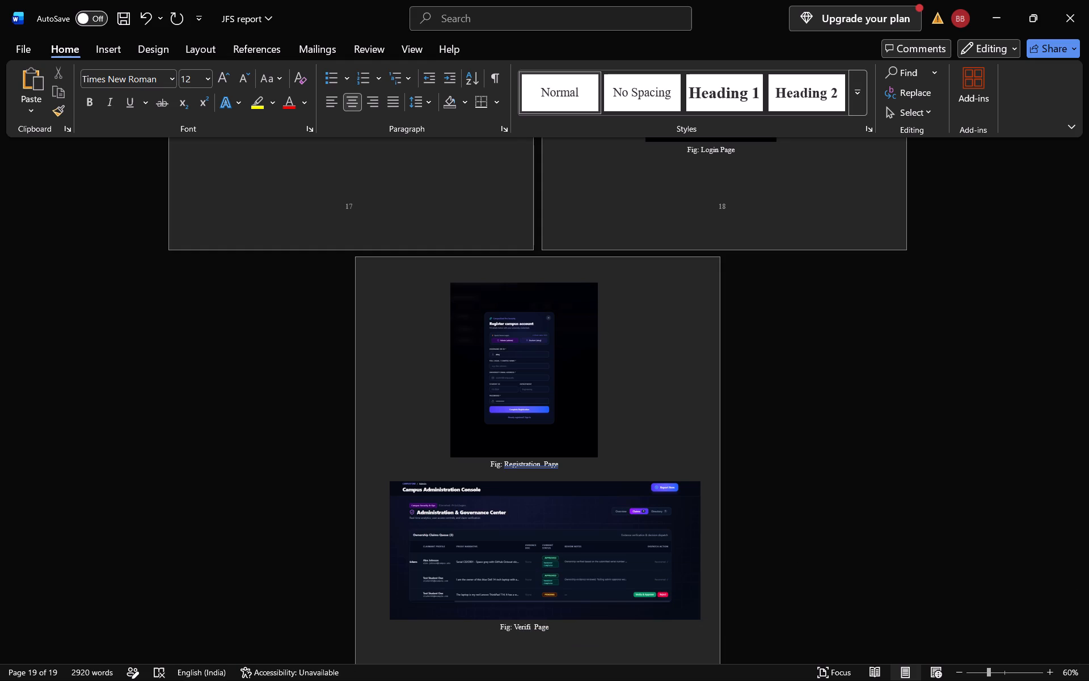
key(a)
key(BackSpace)
text(cation)
key(space)
key(BackSpace)
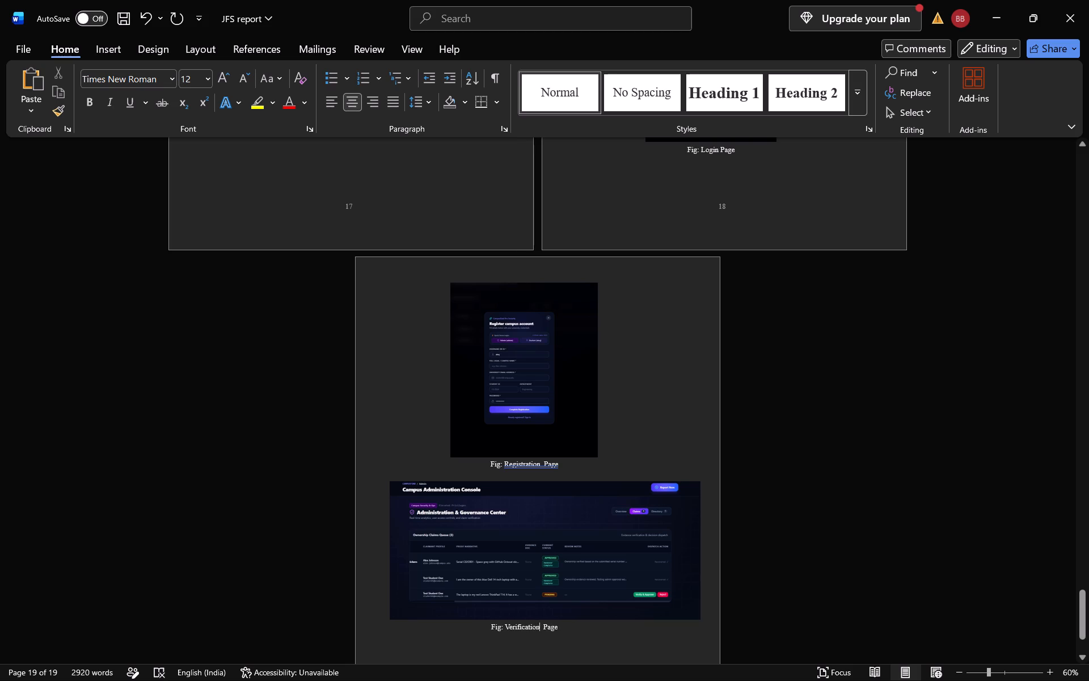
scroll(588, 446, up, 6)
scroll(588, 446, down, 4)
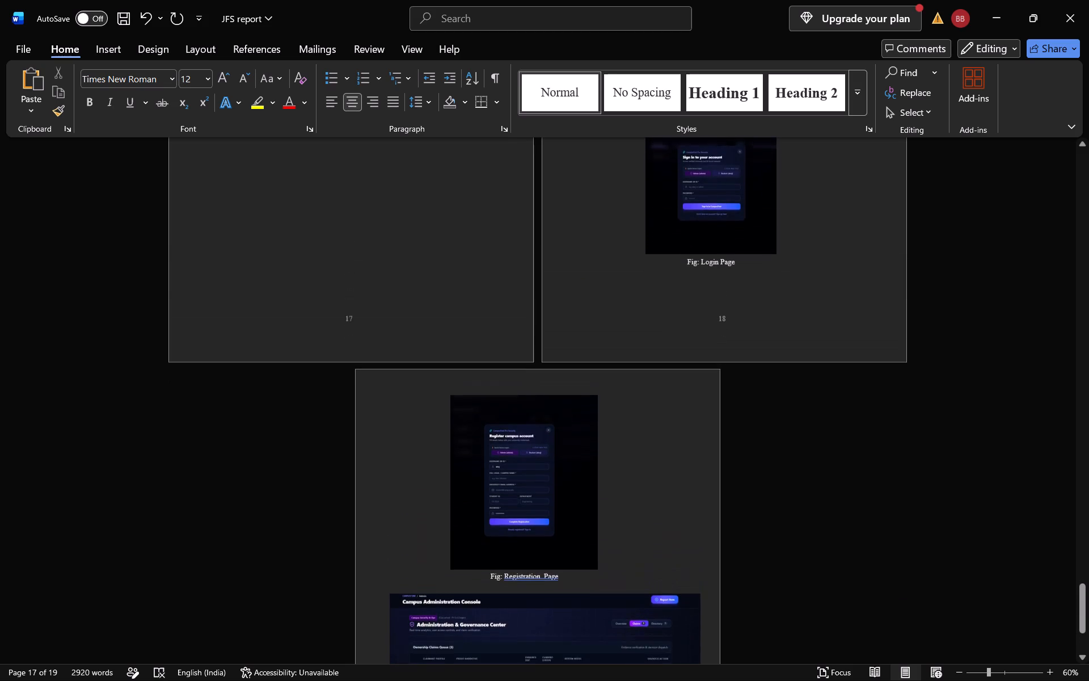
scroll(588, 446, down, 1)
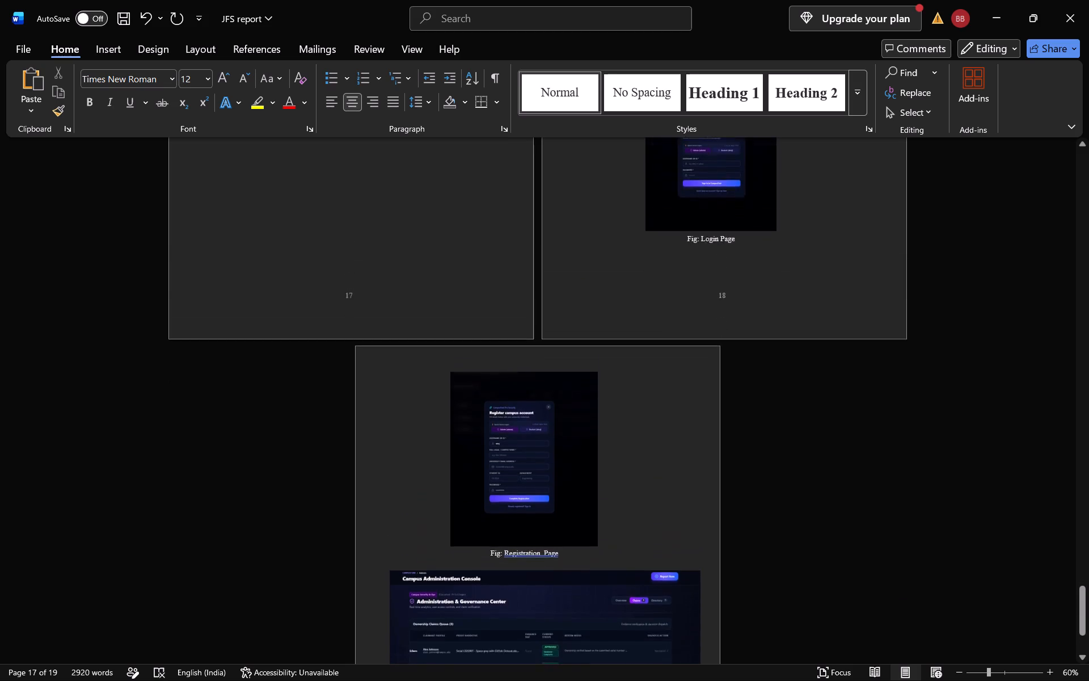
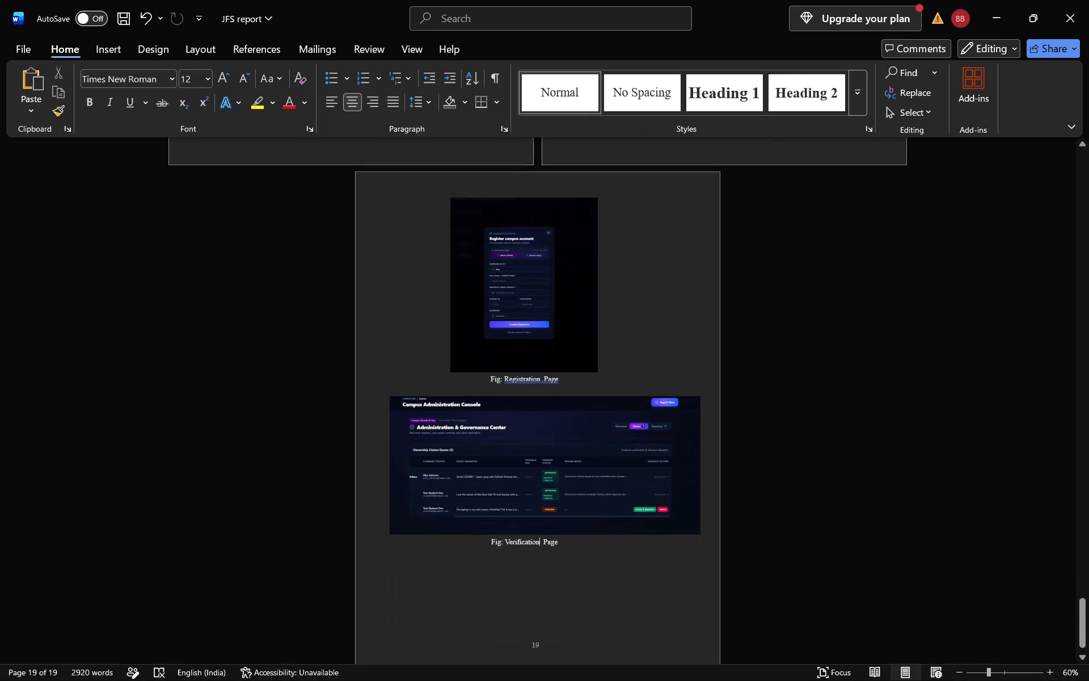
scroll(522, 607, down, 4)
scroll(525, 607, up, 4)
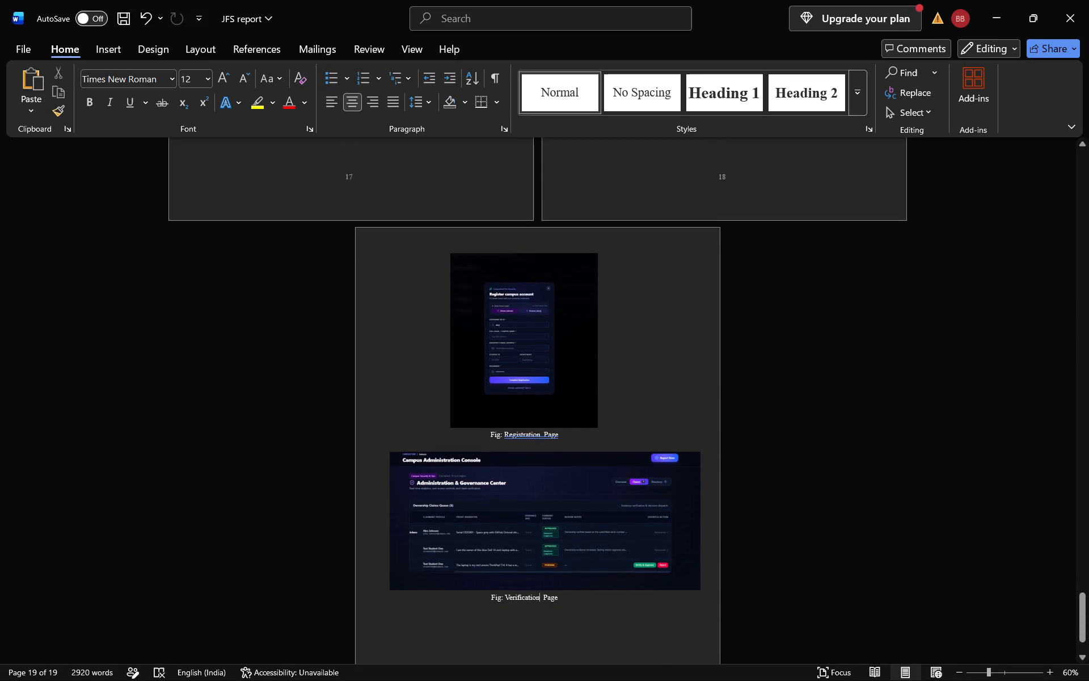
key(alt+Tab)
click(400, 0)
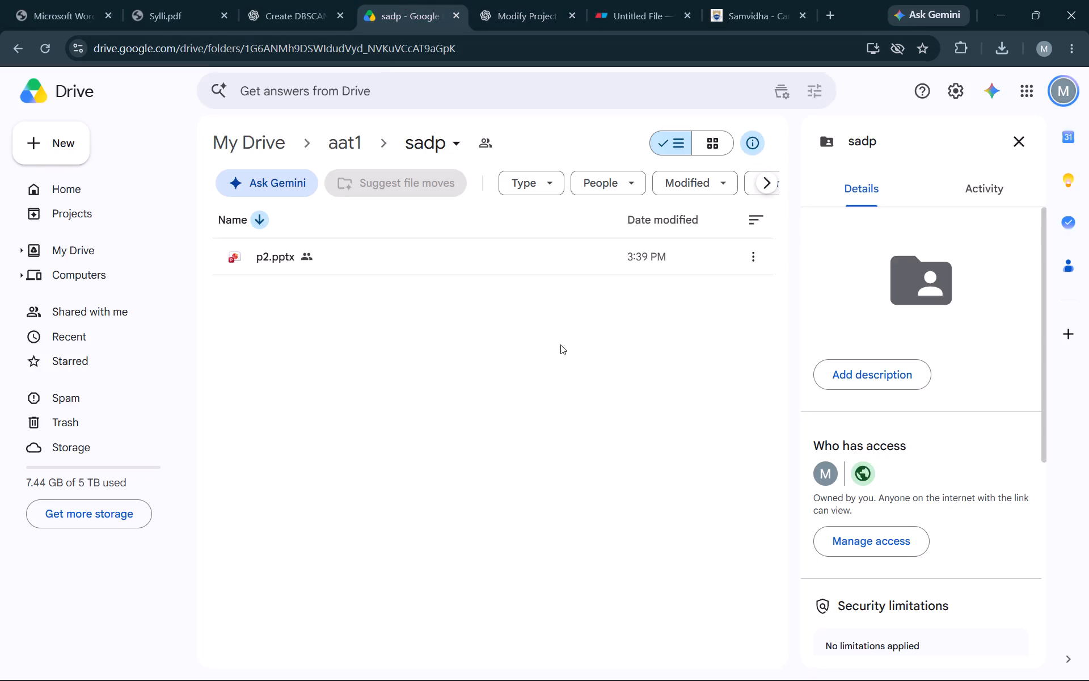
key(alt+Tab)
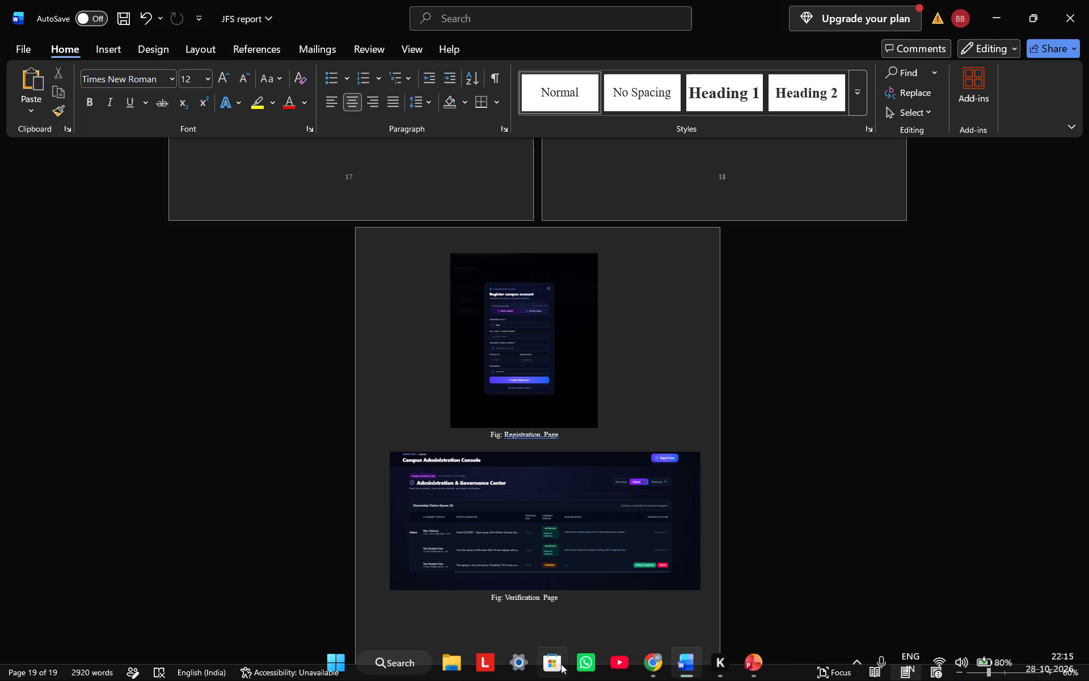
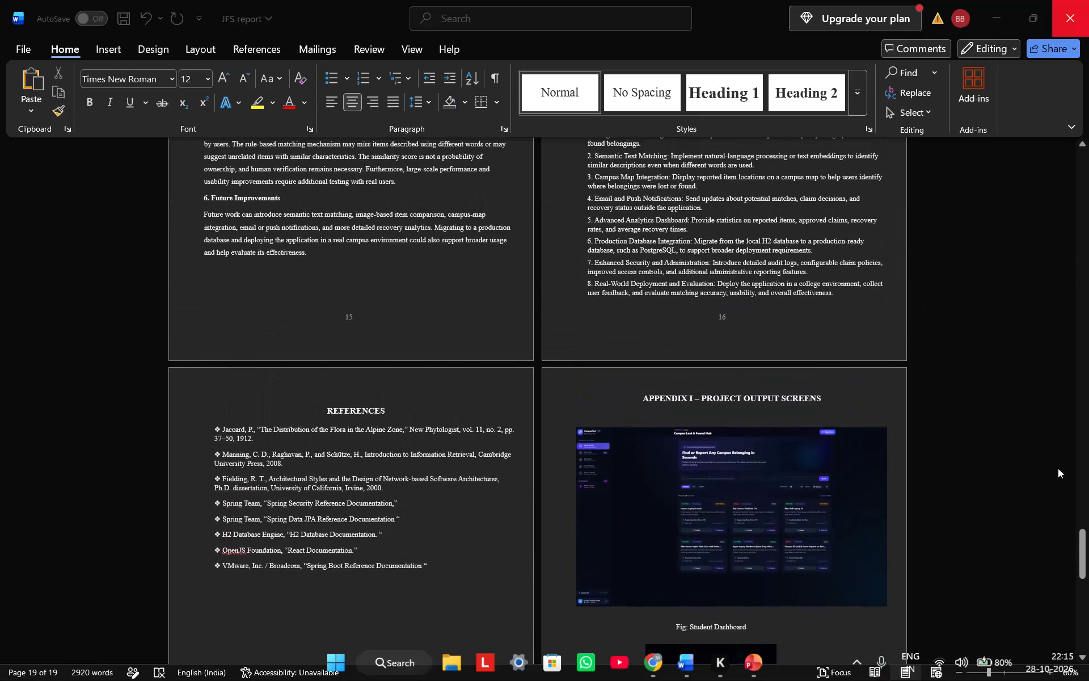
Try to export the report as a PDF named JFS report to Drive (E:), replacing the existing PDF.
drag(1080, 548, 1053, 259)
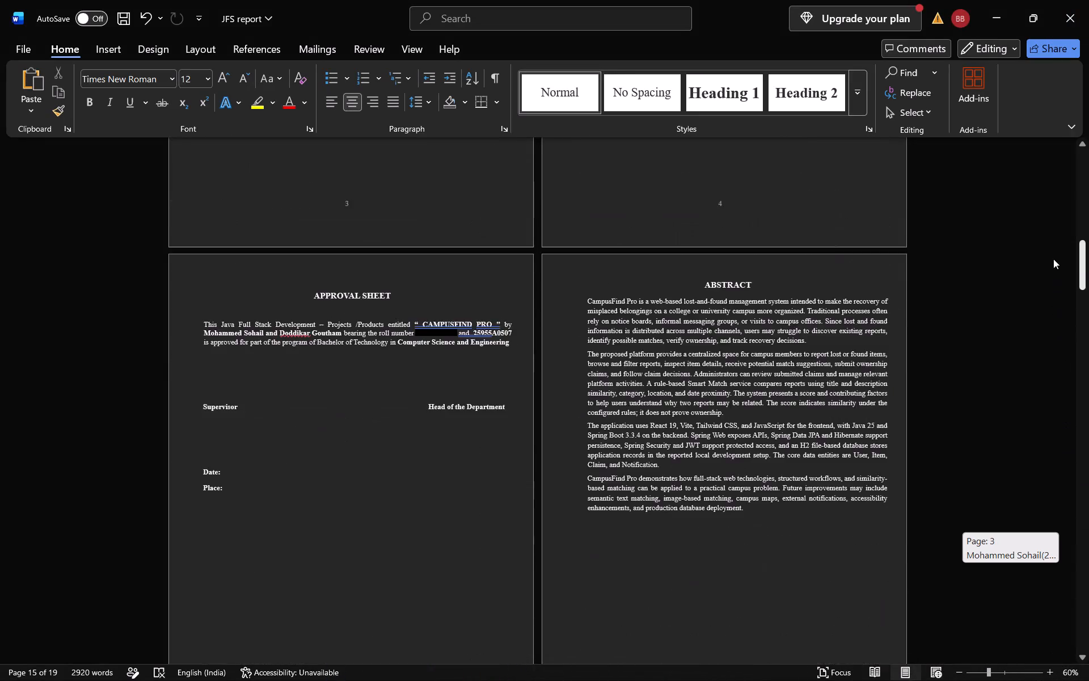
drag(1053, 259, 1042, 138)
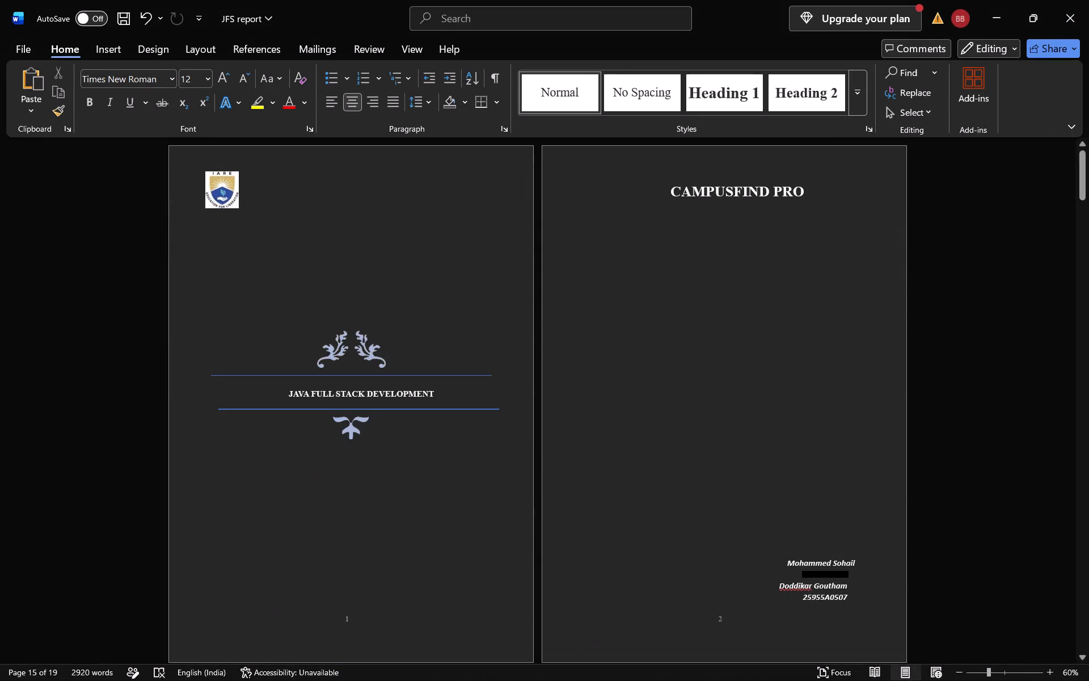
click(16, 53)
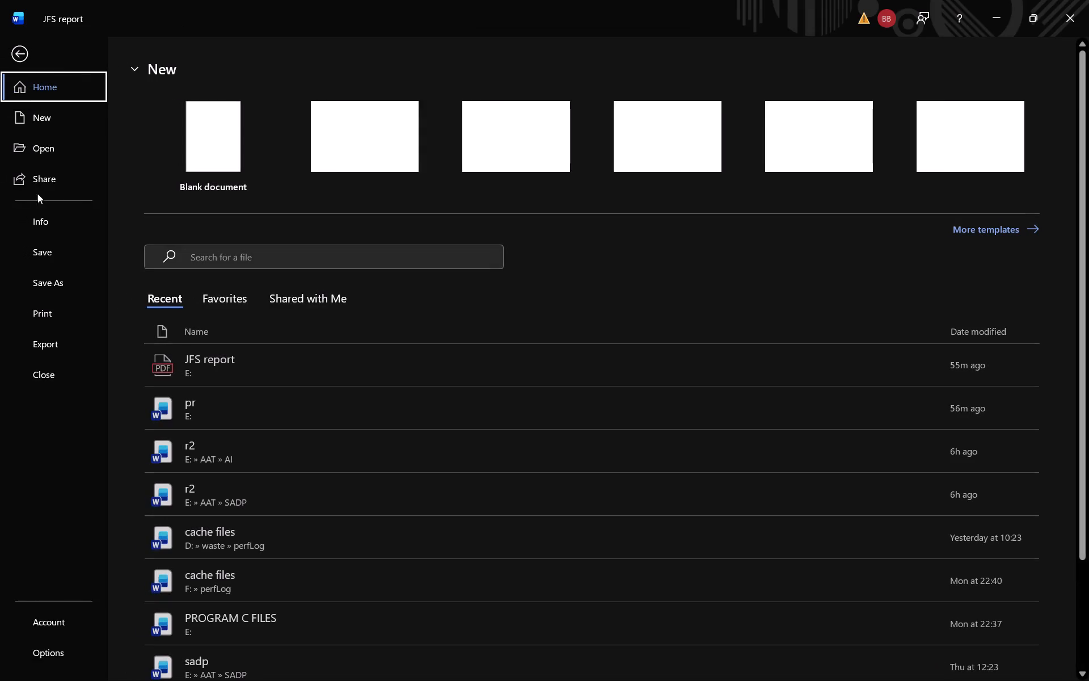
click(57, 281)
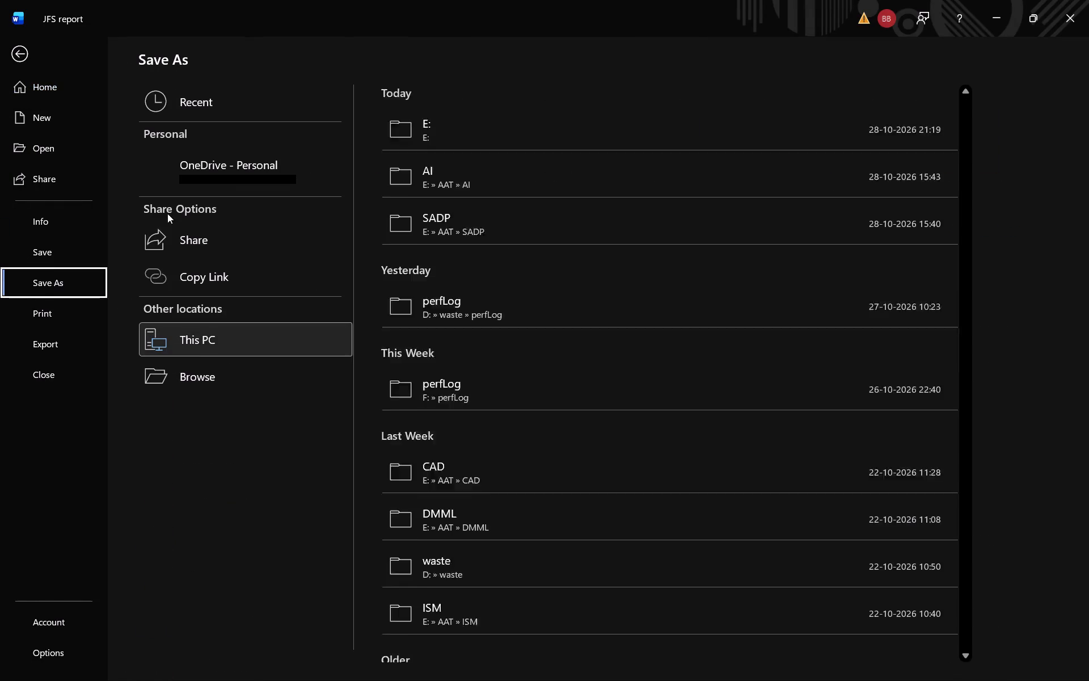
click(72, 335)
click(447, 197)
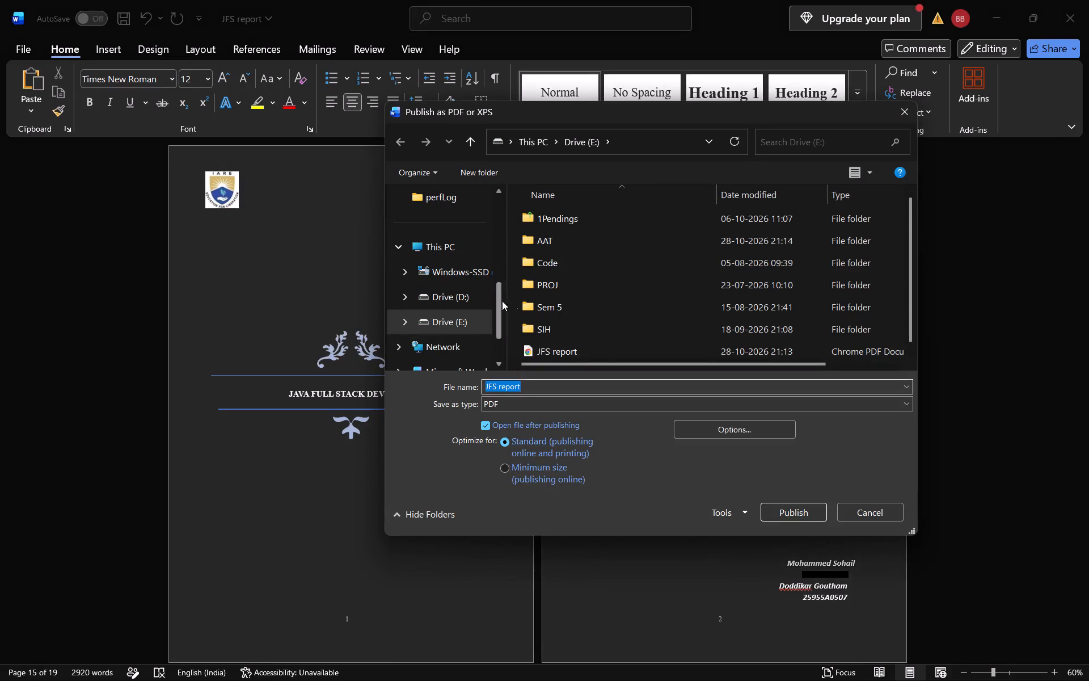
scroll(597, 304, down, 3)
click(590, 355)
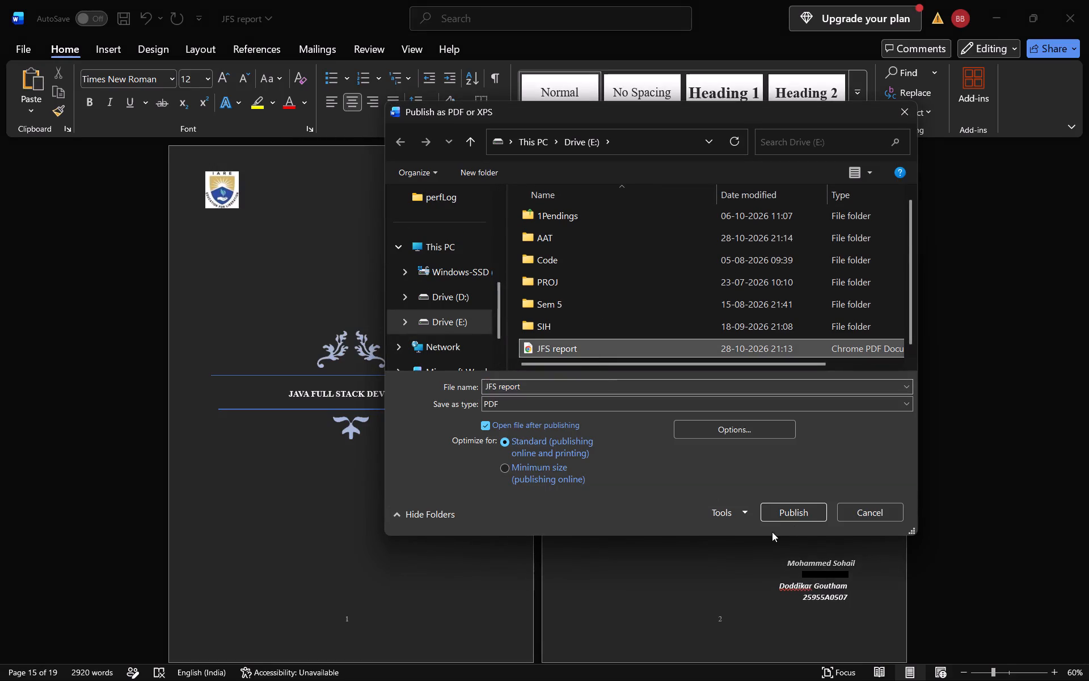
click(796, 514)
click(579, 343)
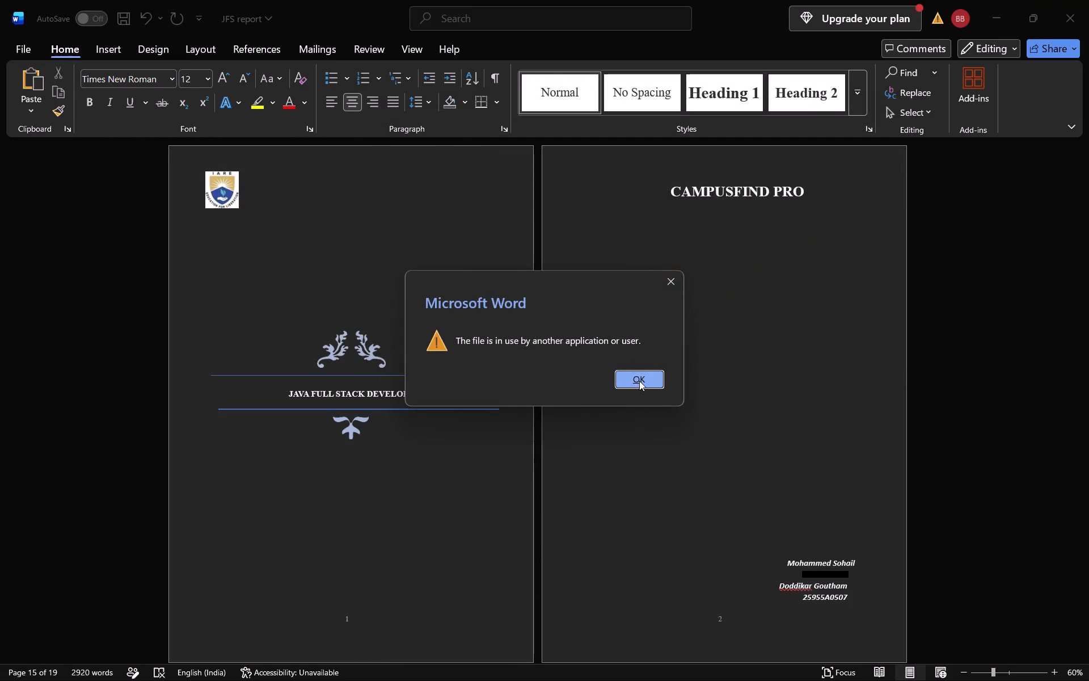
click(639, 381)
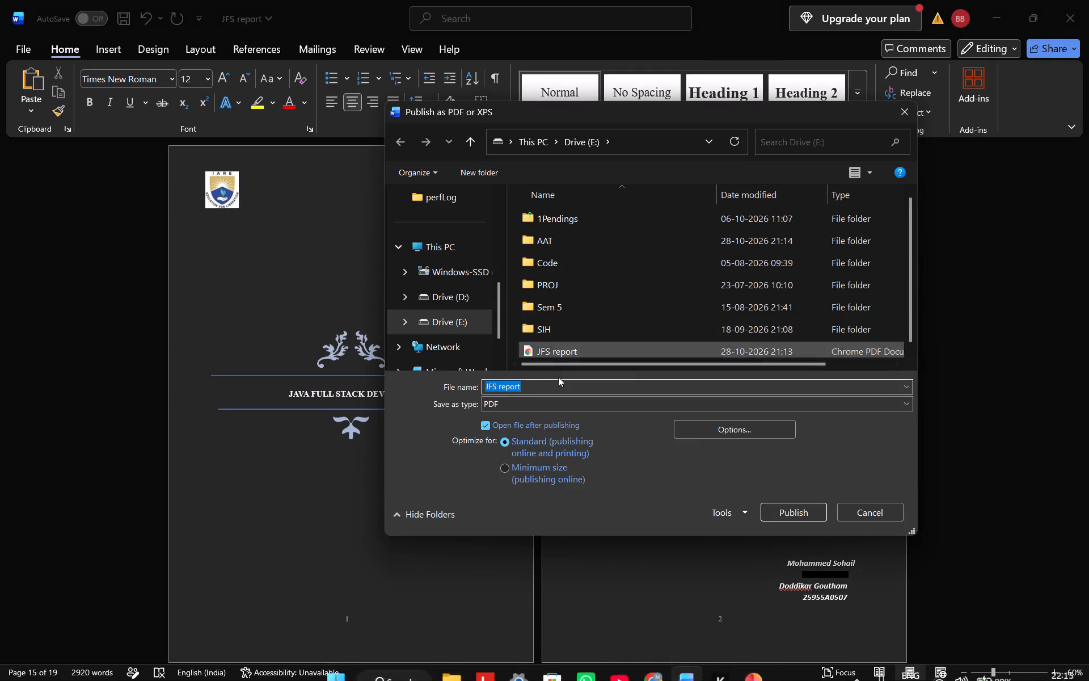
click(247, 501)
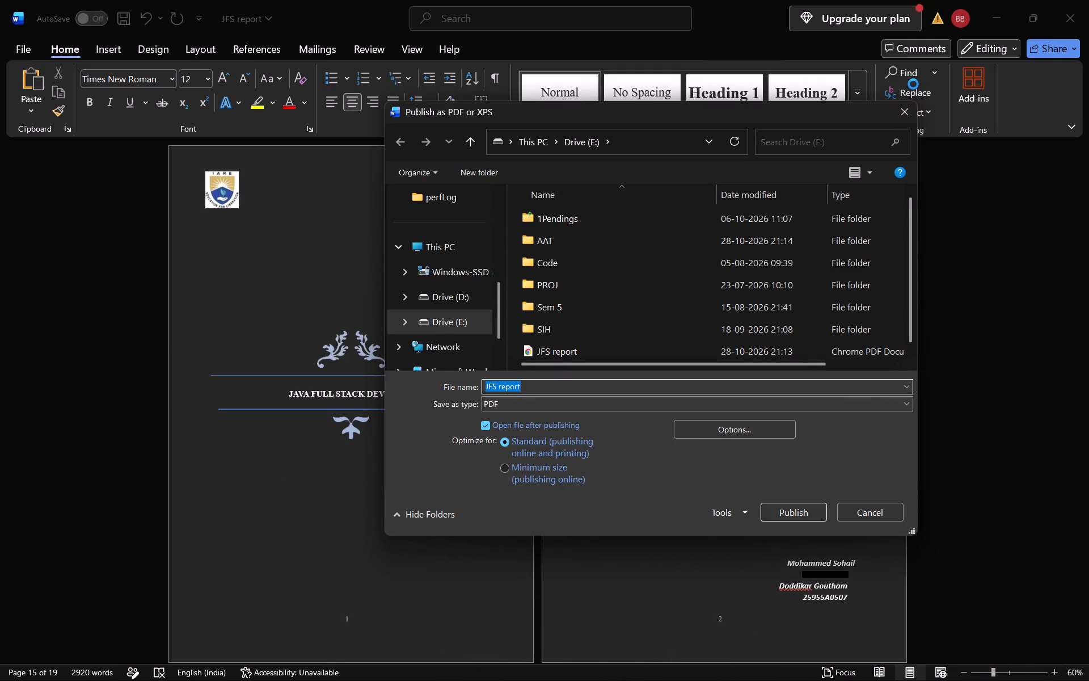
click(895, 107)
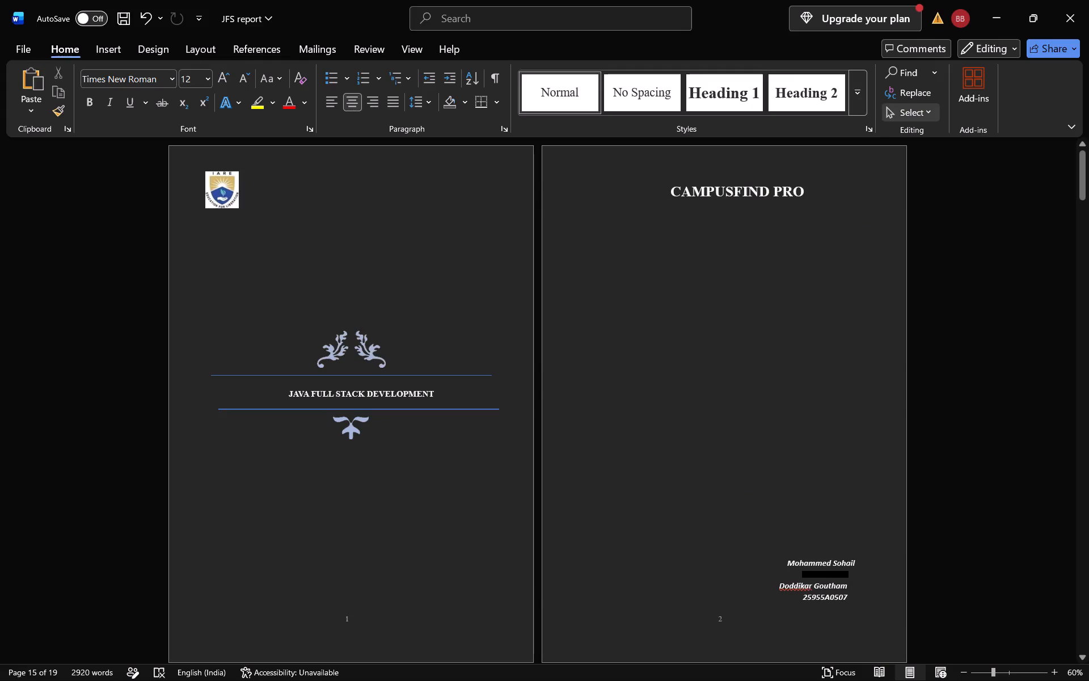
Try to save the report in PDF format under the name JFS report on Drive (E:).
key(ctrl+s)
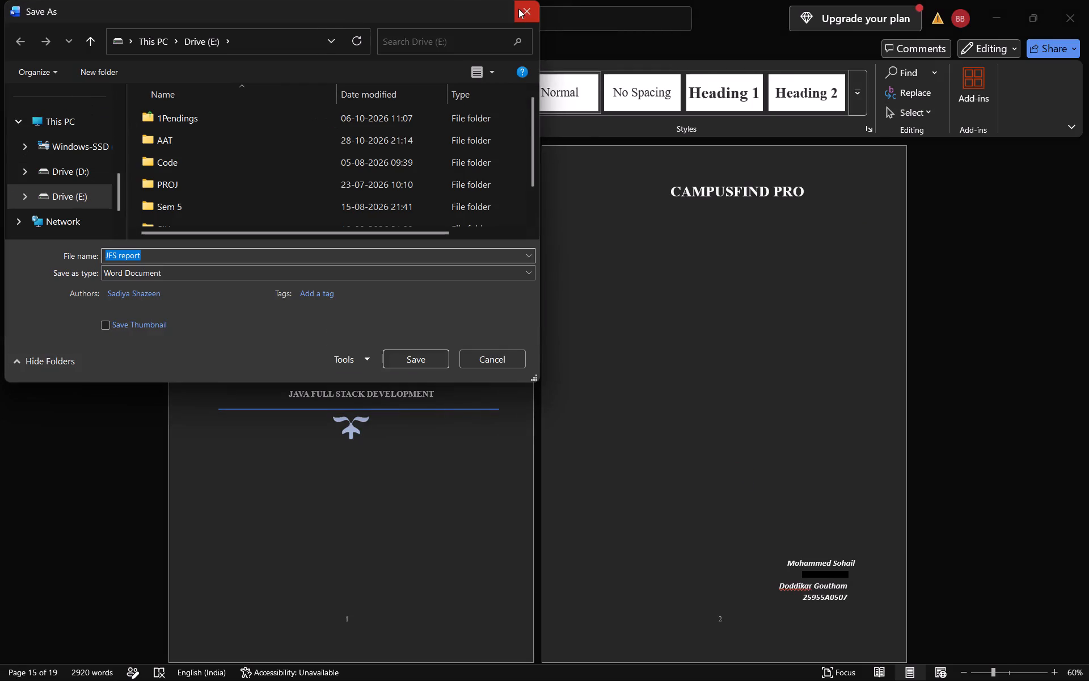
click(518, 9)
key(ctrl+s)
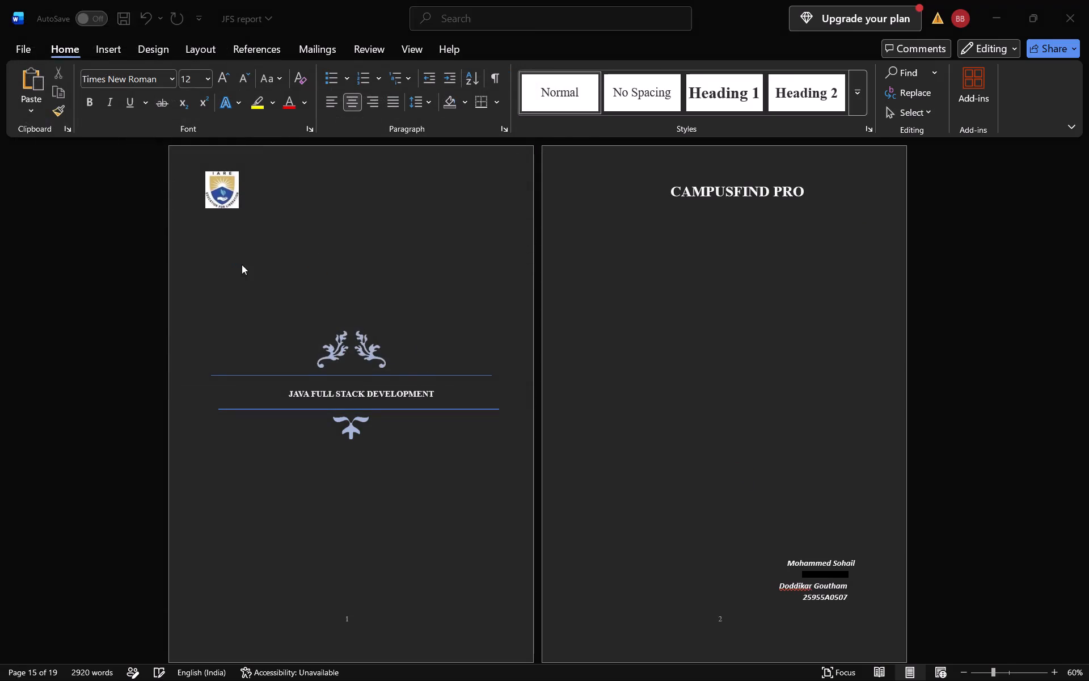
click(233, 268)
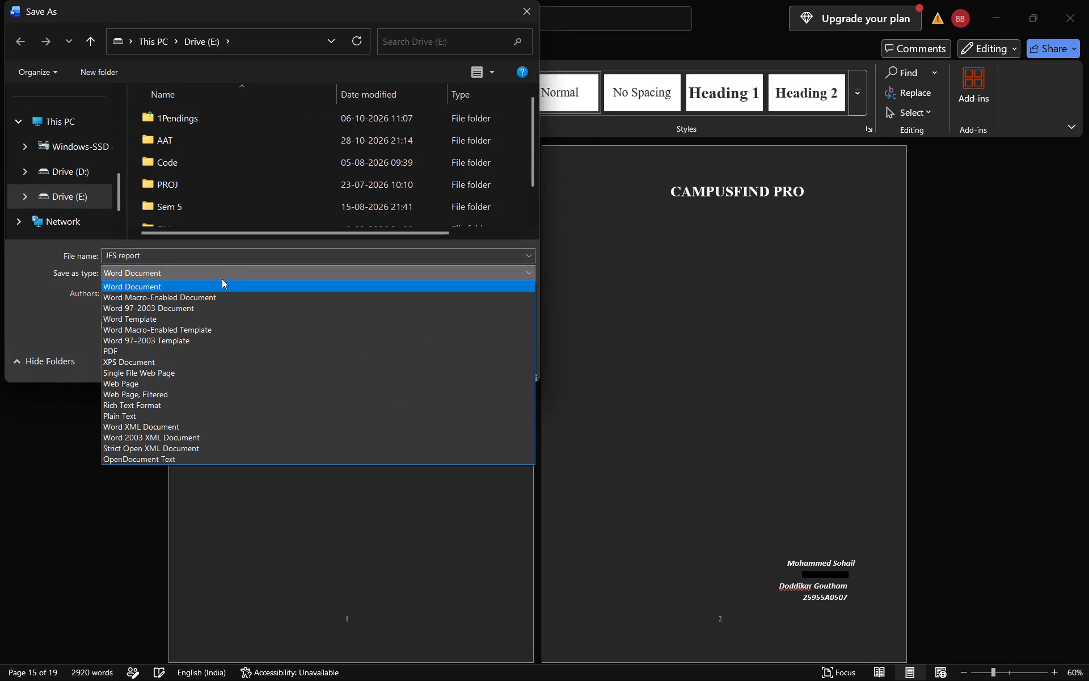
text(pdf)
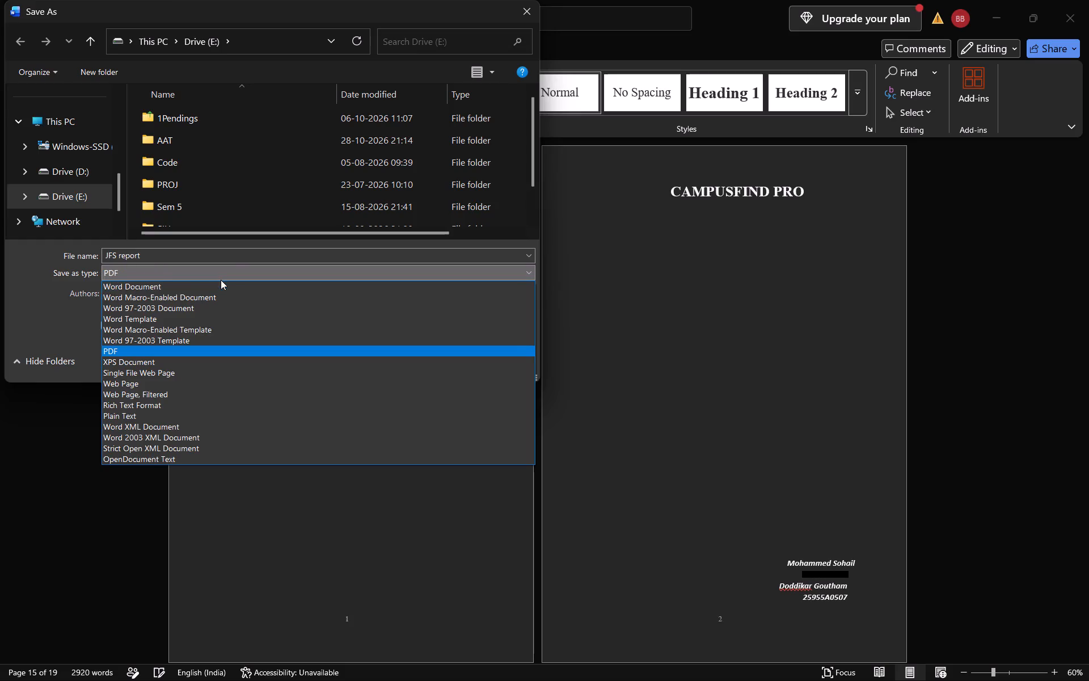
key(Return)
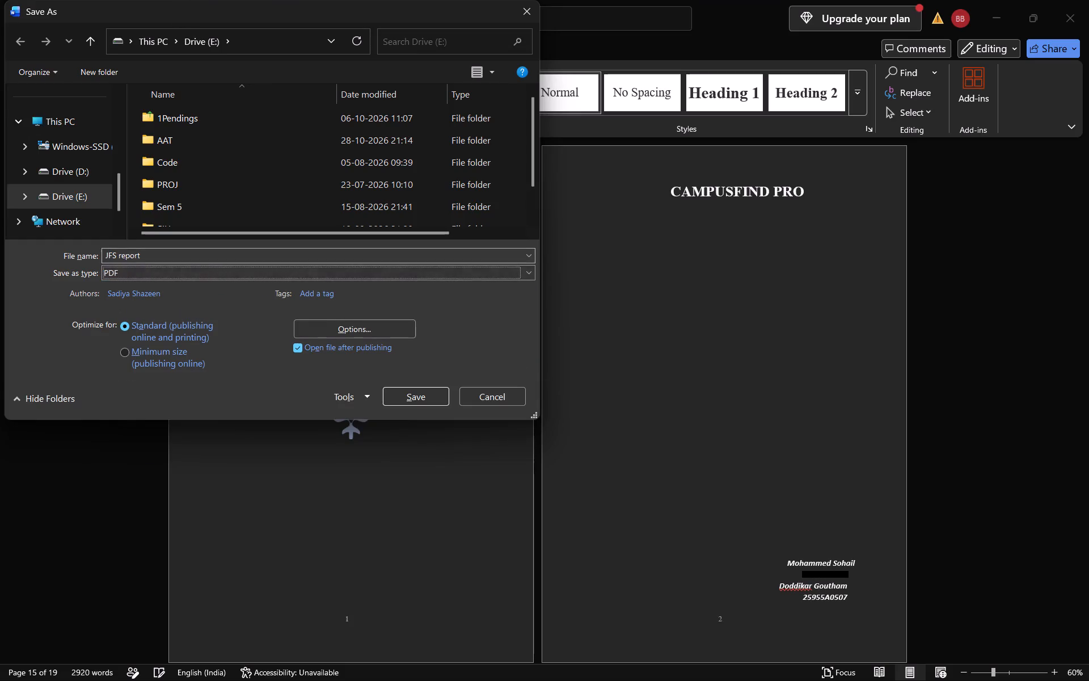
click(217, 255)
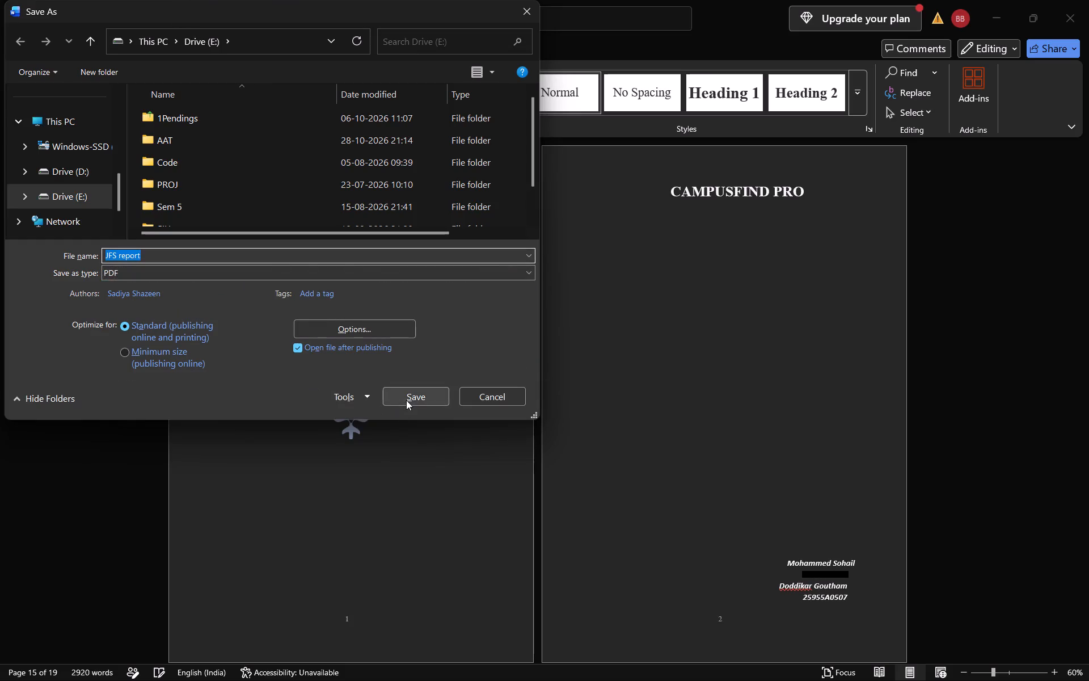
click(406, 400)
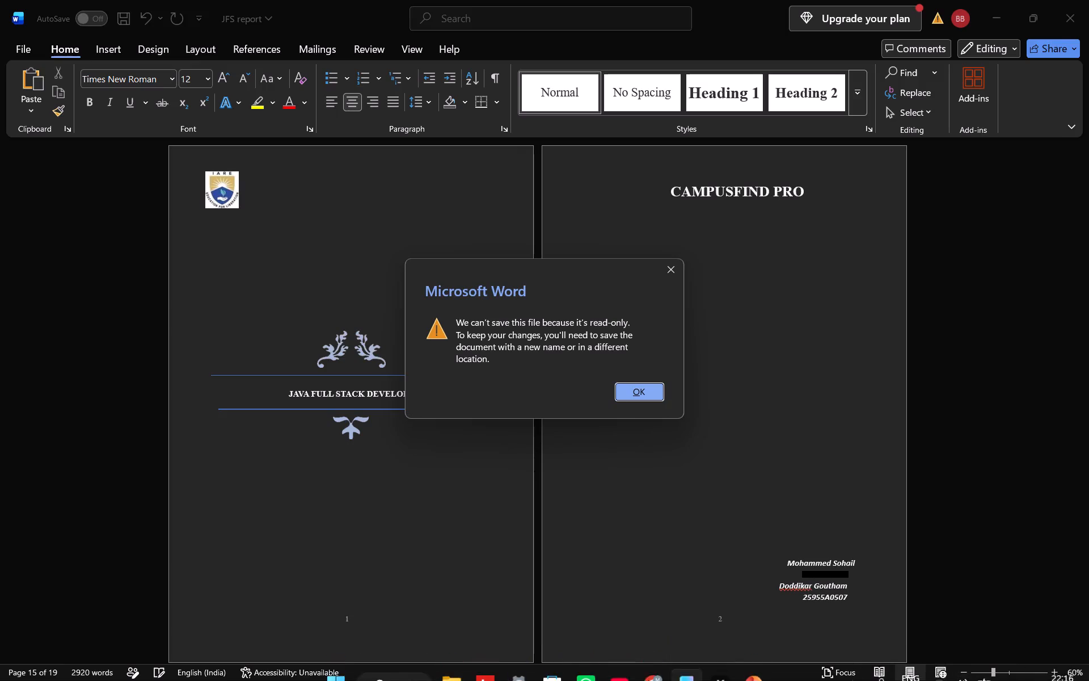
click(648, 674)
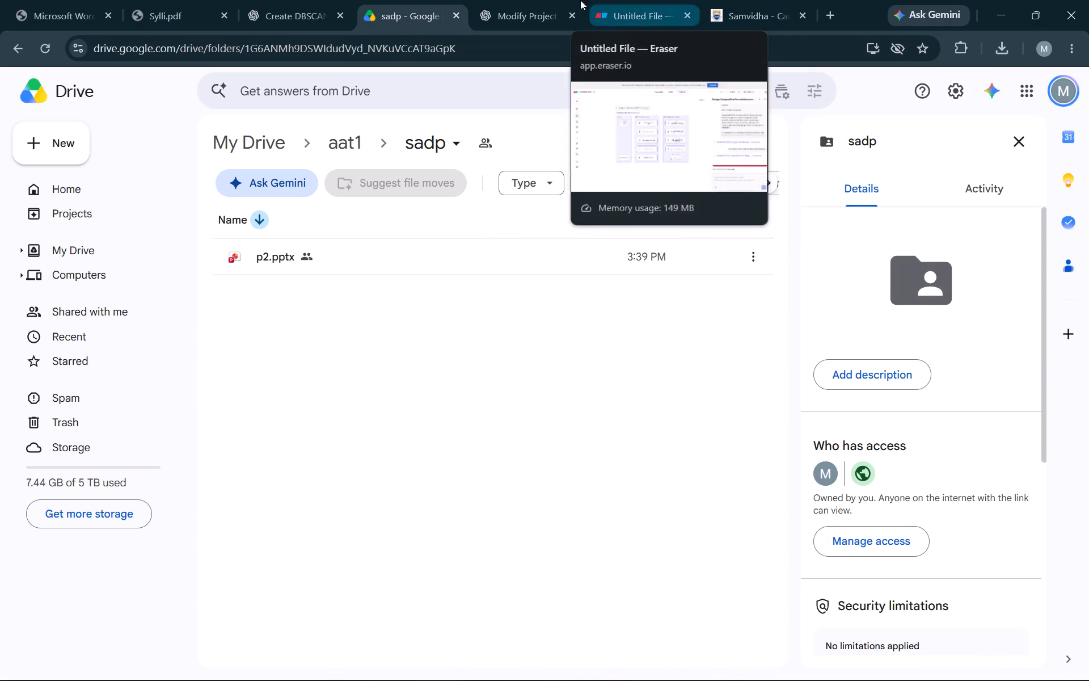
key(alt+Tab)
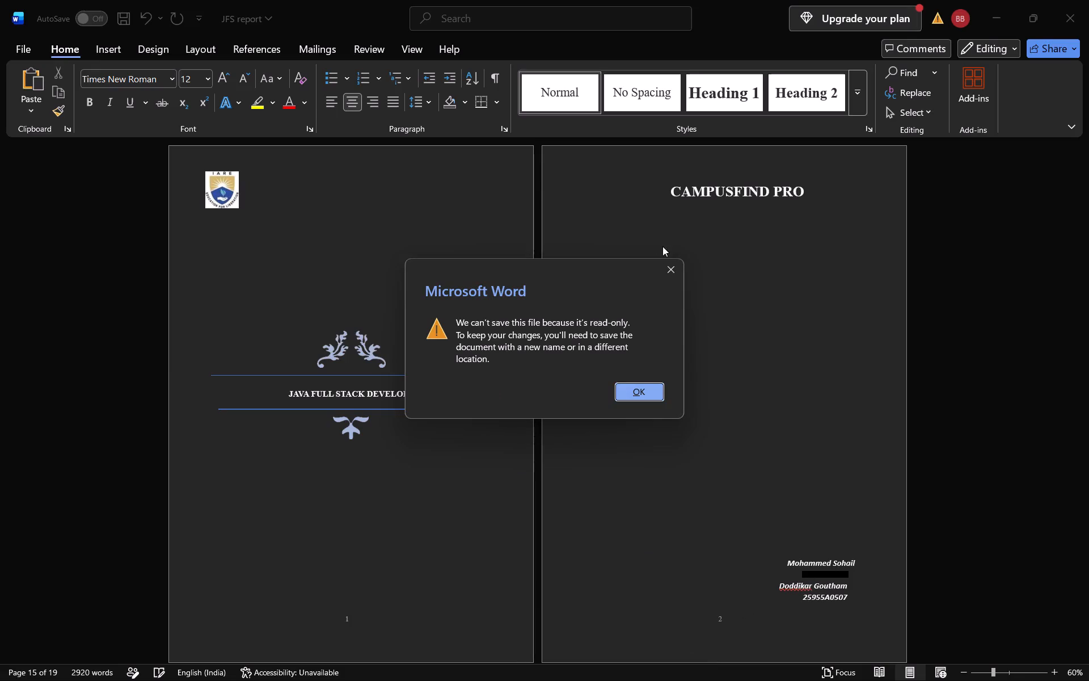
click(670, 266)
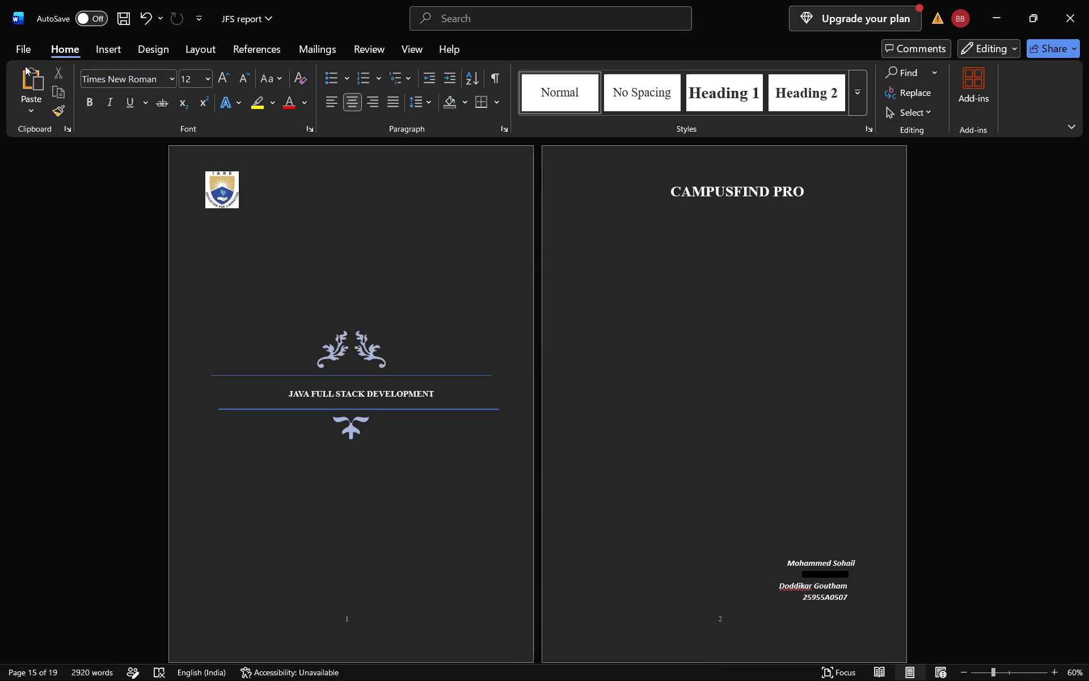
Save the report in PDF format as JFS report1 on Drive (E:).
key(ctrl+s)
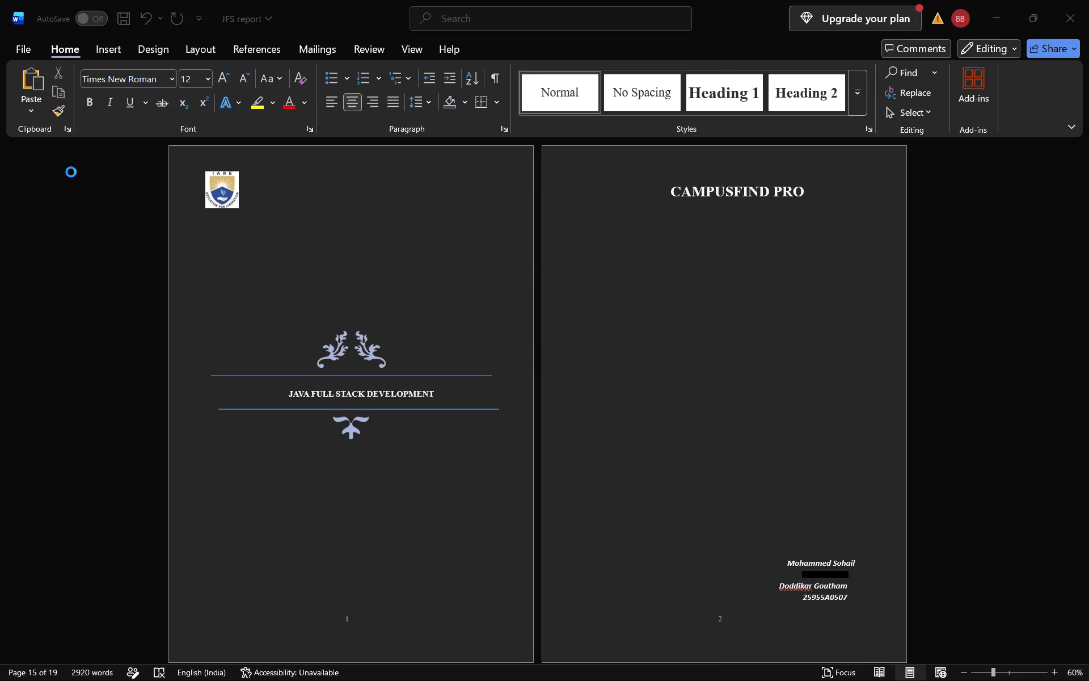
click(180, 272)
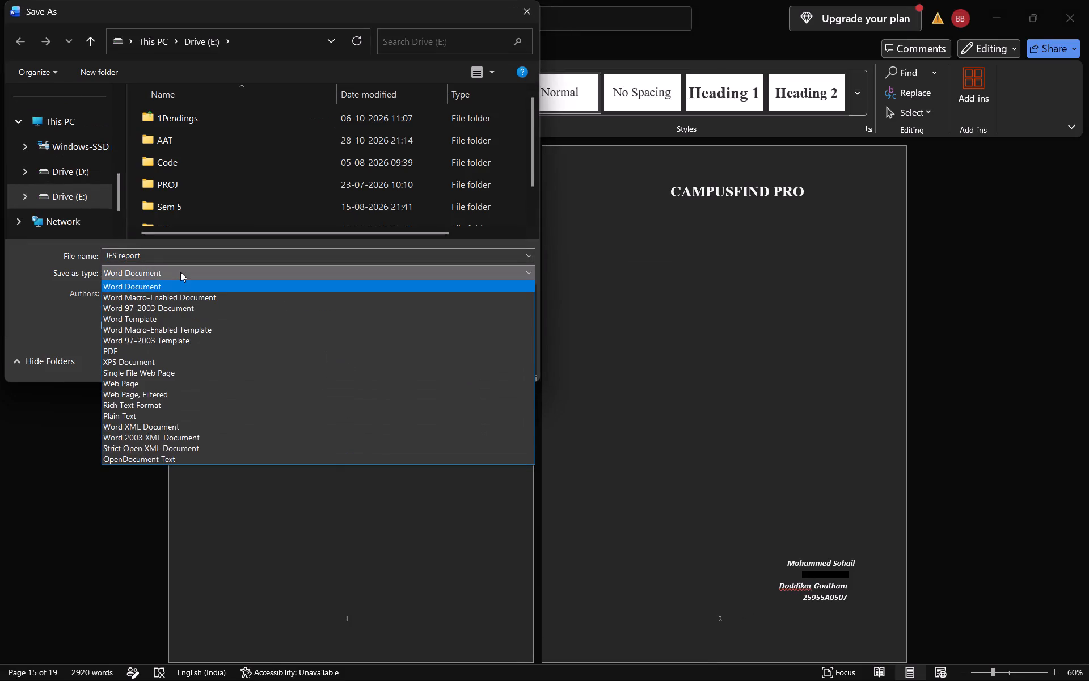
text(pf)
key(Return)
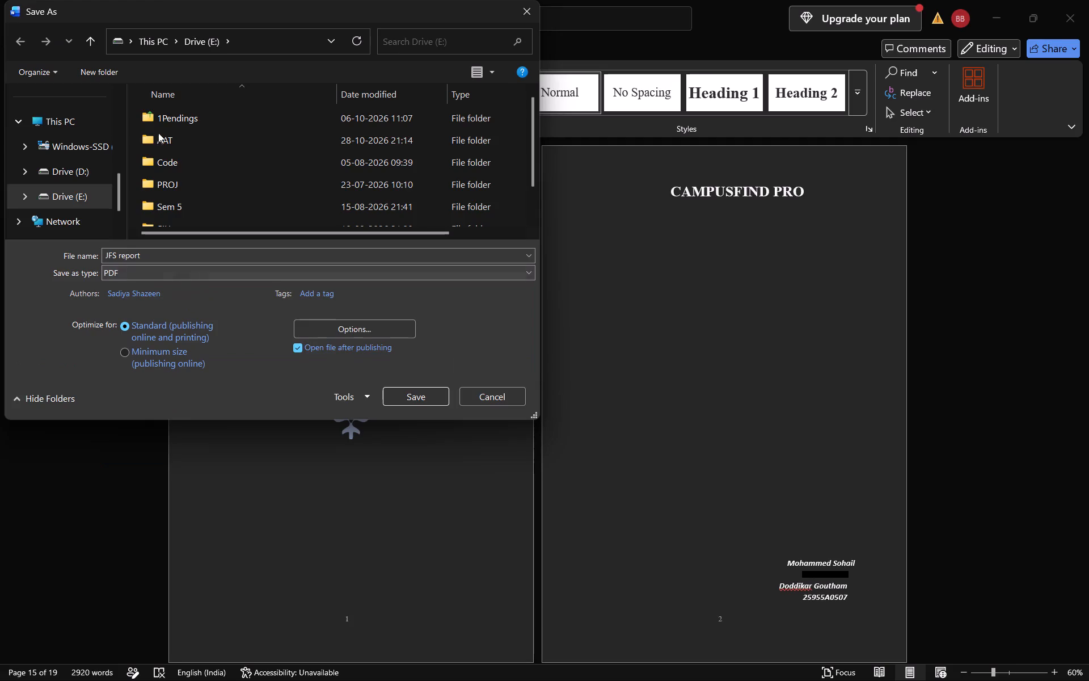
click(158, 257)
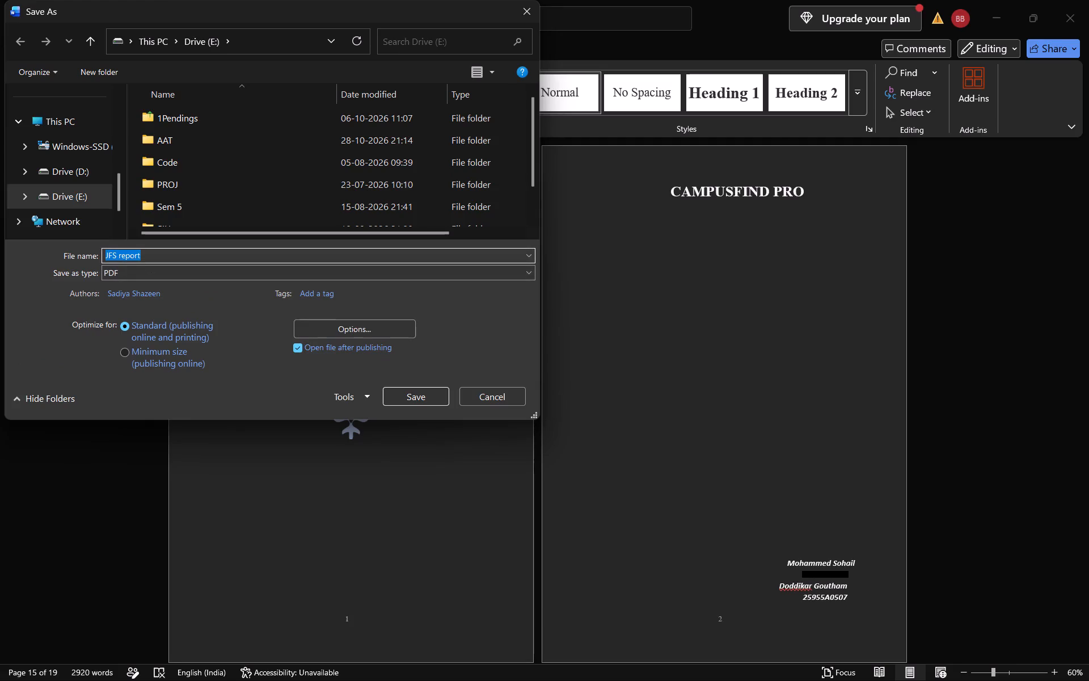
click(158, 257)
key(1)
key(Return)
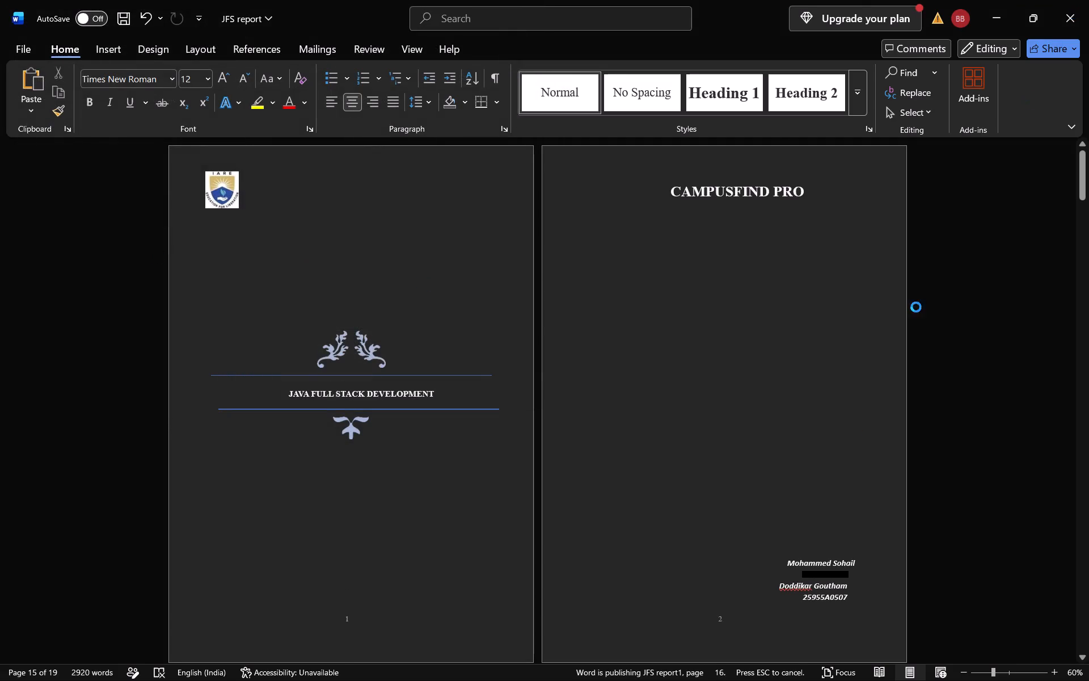
In File Explorer, delete the KJBLKCBW, 1 and CFJD images and the pr Word document from Drive (E:).
click(459, 664)
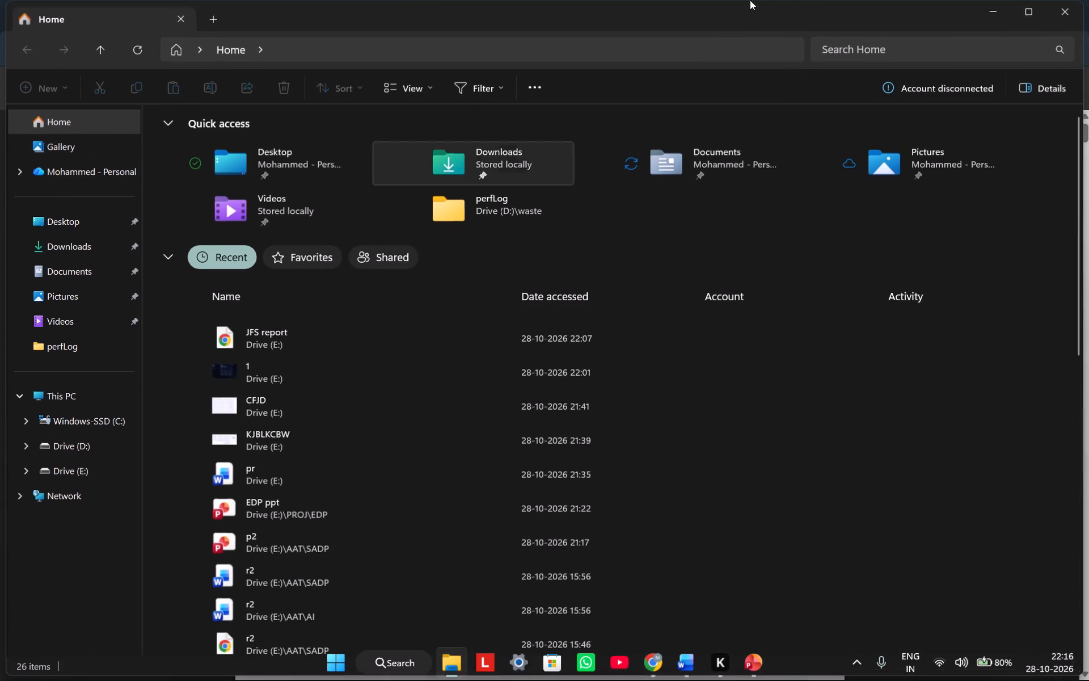
click(95, 481)
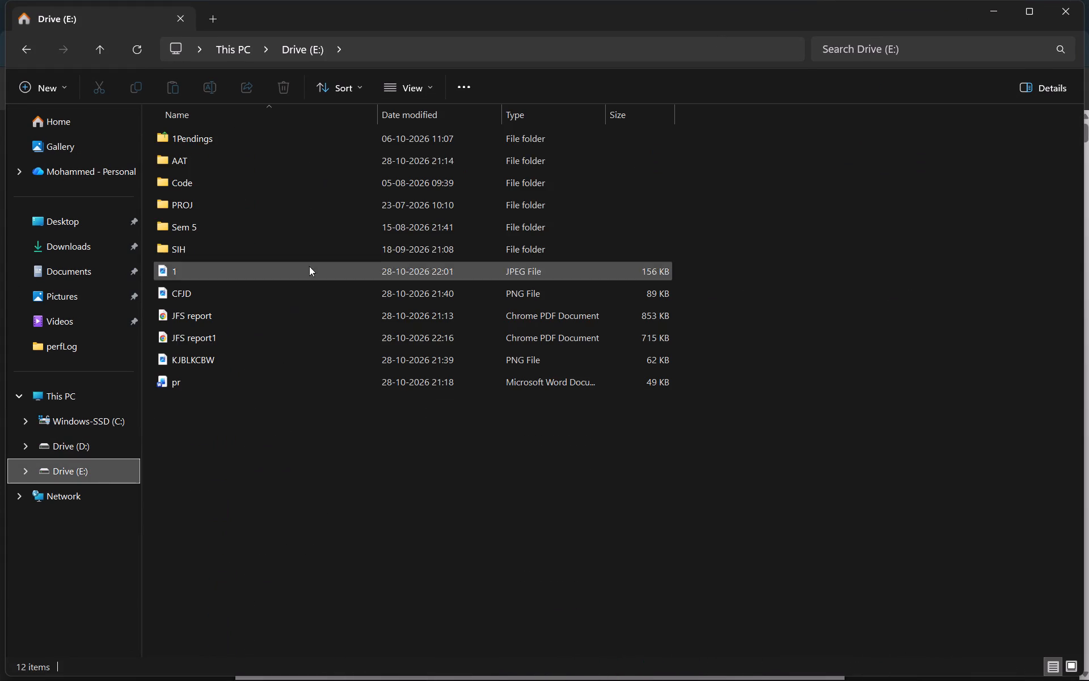
drag(196, 425, 239, 318)
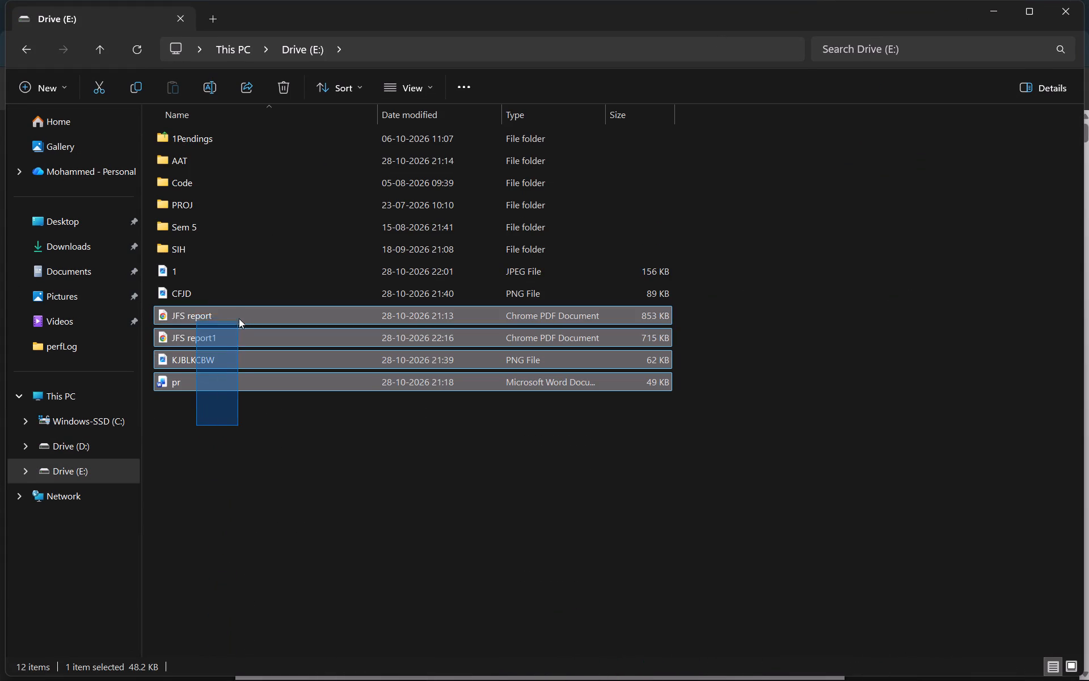
drag(239, 318, 263, 350)
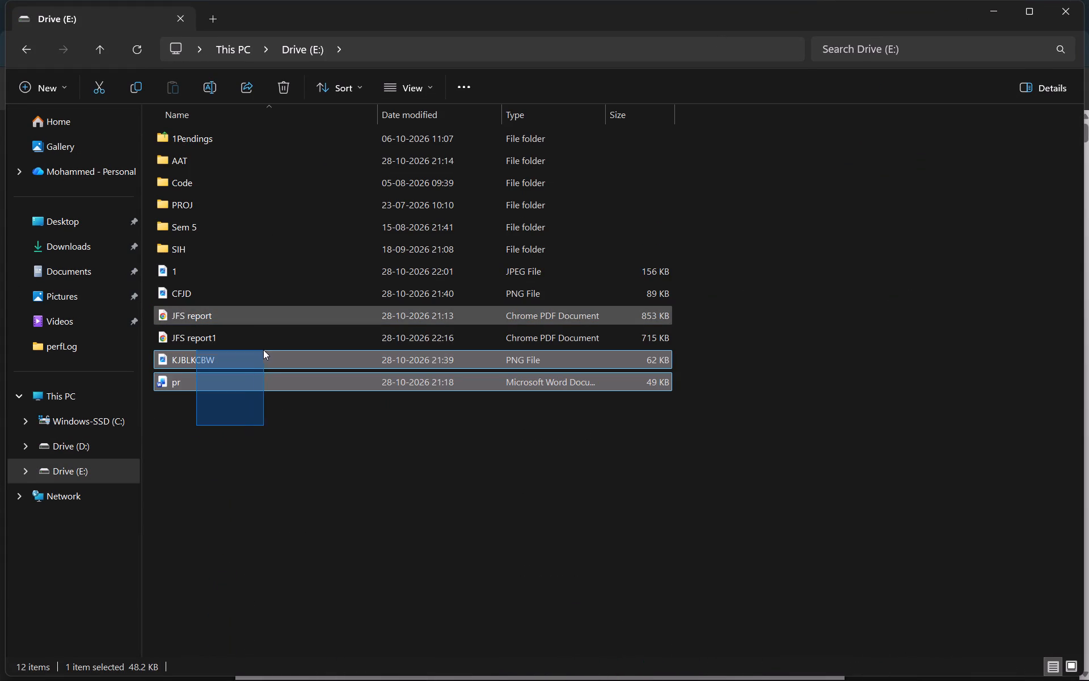
drag(263, 350, 262, 359)
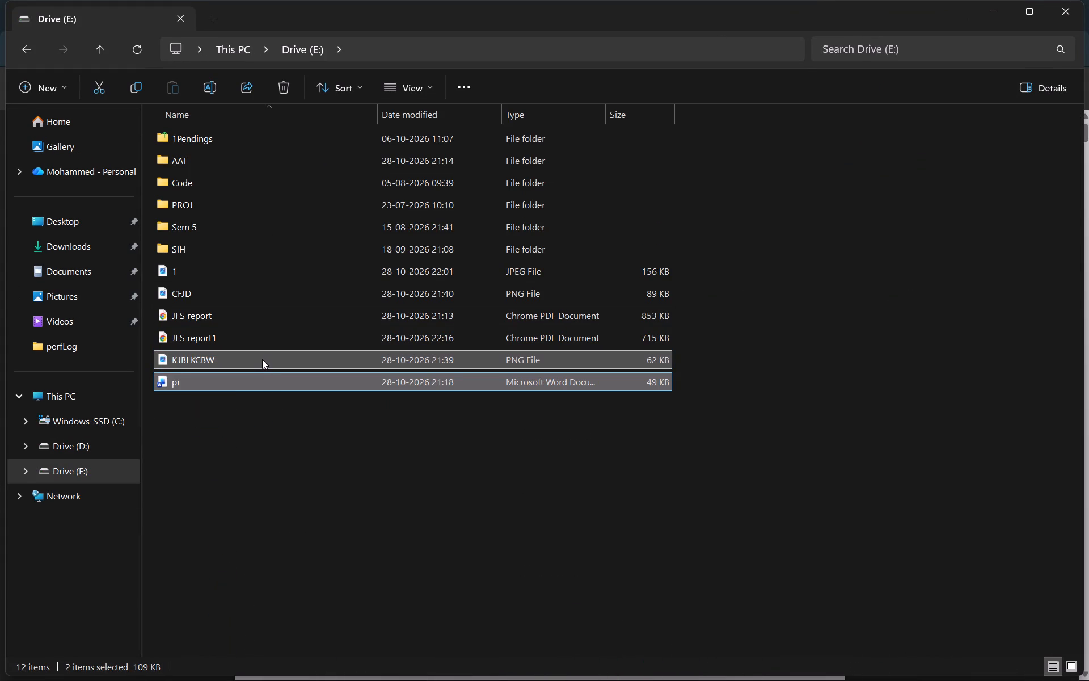
key(Delete)
drag(148, 272, 172, 294)
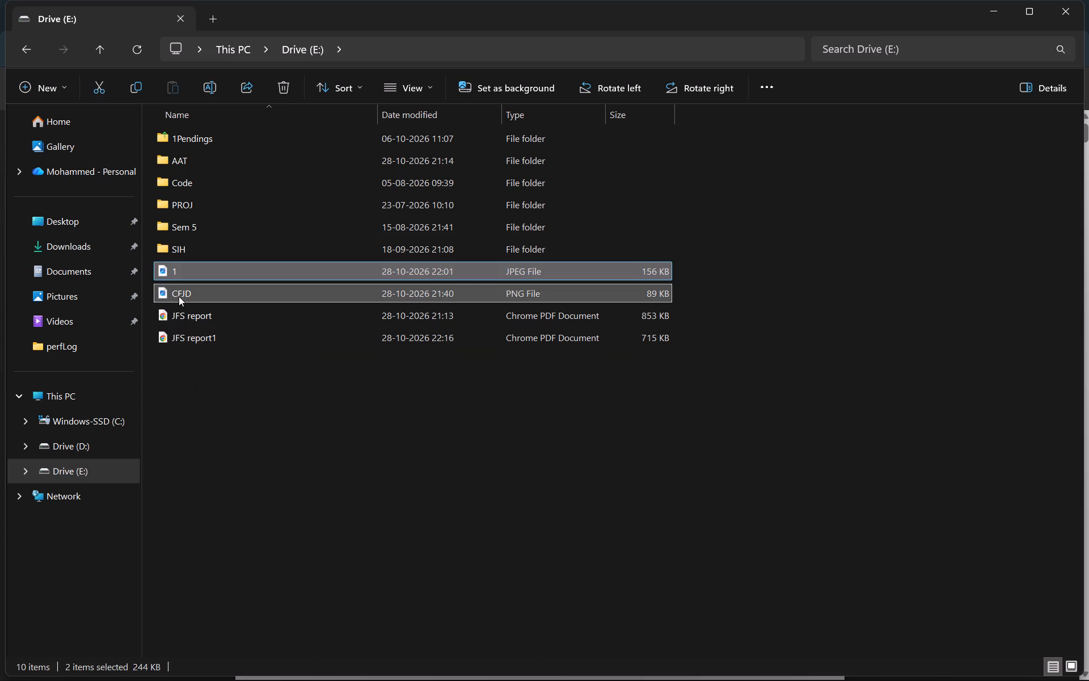
key(Delete)
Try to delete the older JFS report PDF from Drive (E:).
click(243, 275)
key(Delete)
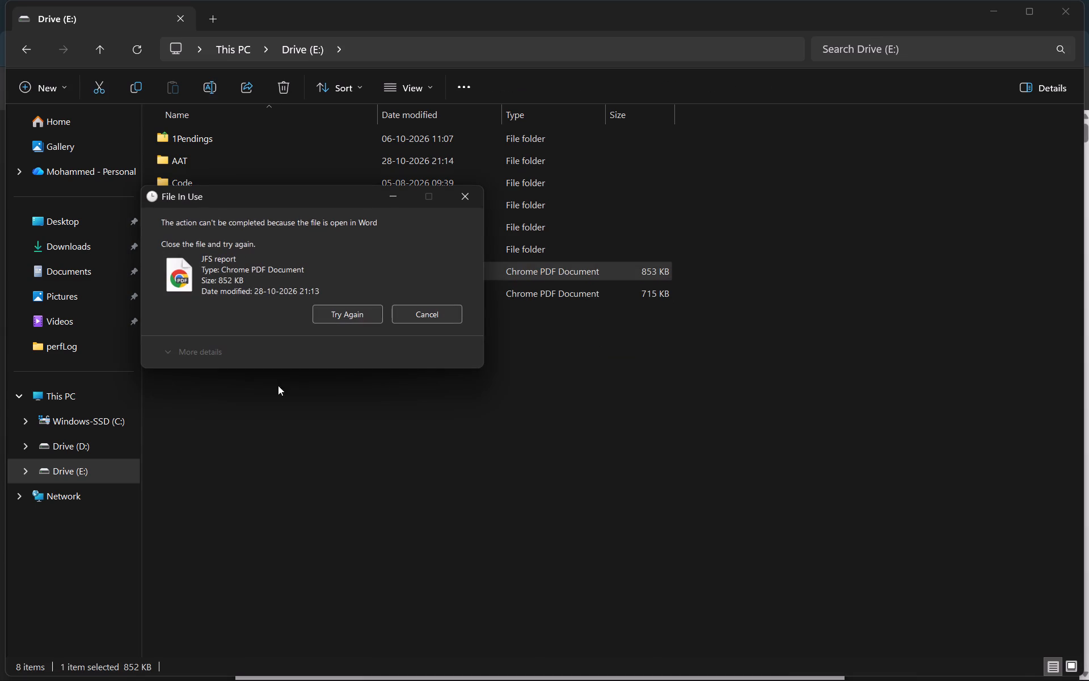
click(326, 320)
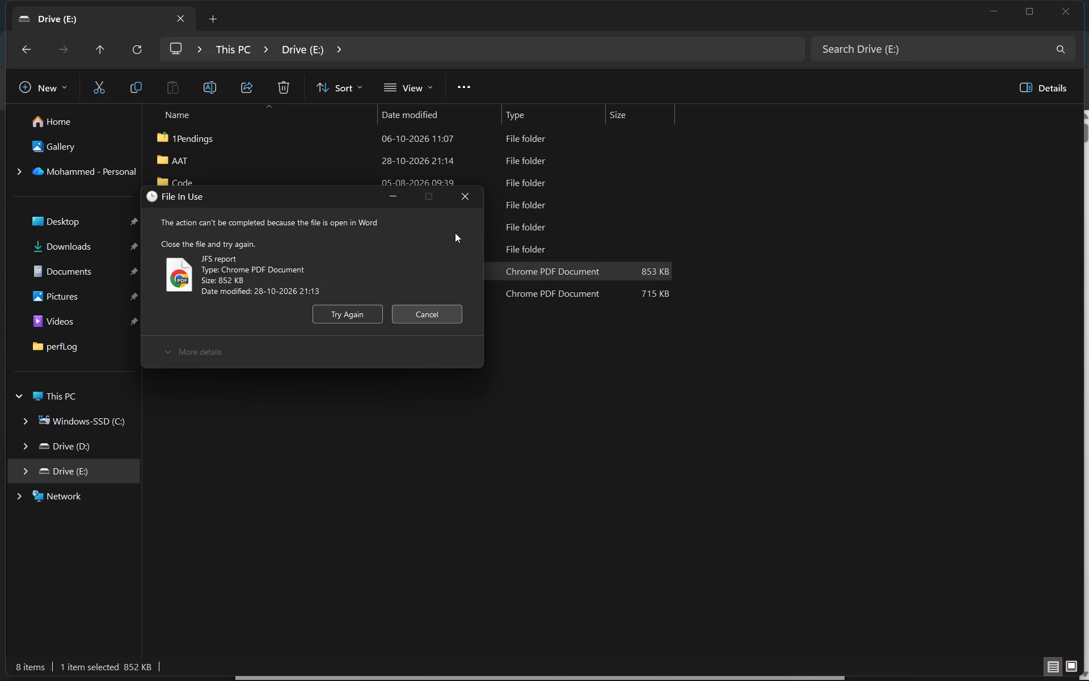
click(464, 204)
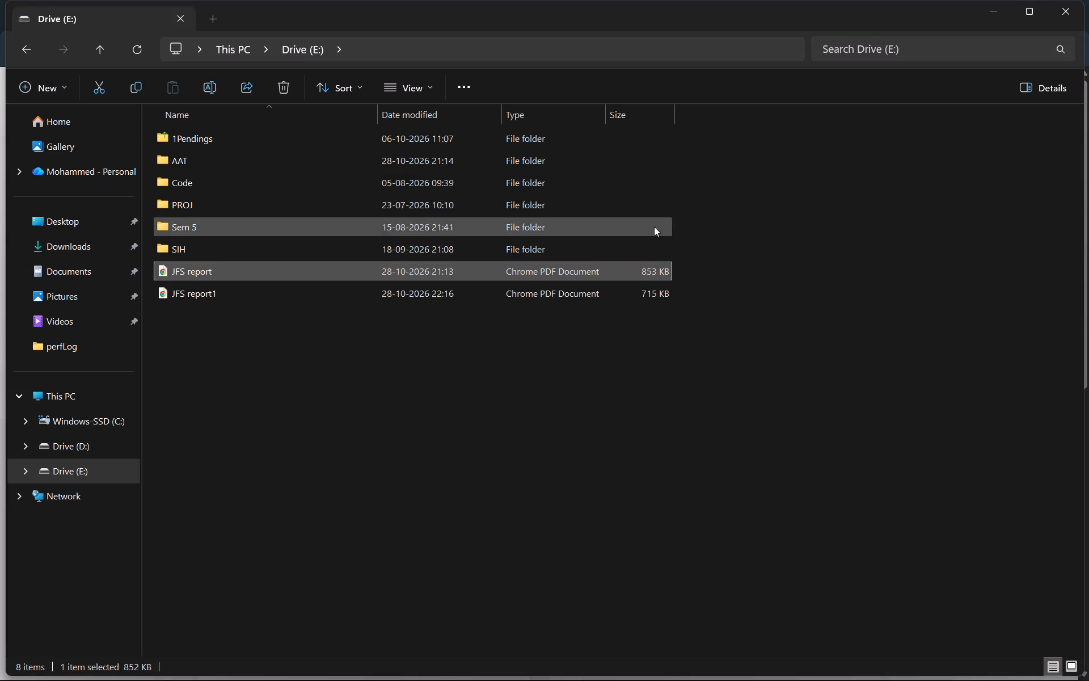
In Chrome, close the tab showing the older JFS report PDF from Drive (E:).
right_click(577, 275)
right_click(513, 274)
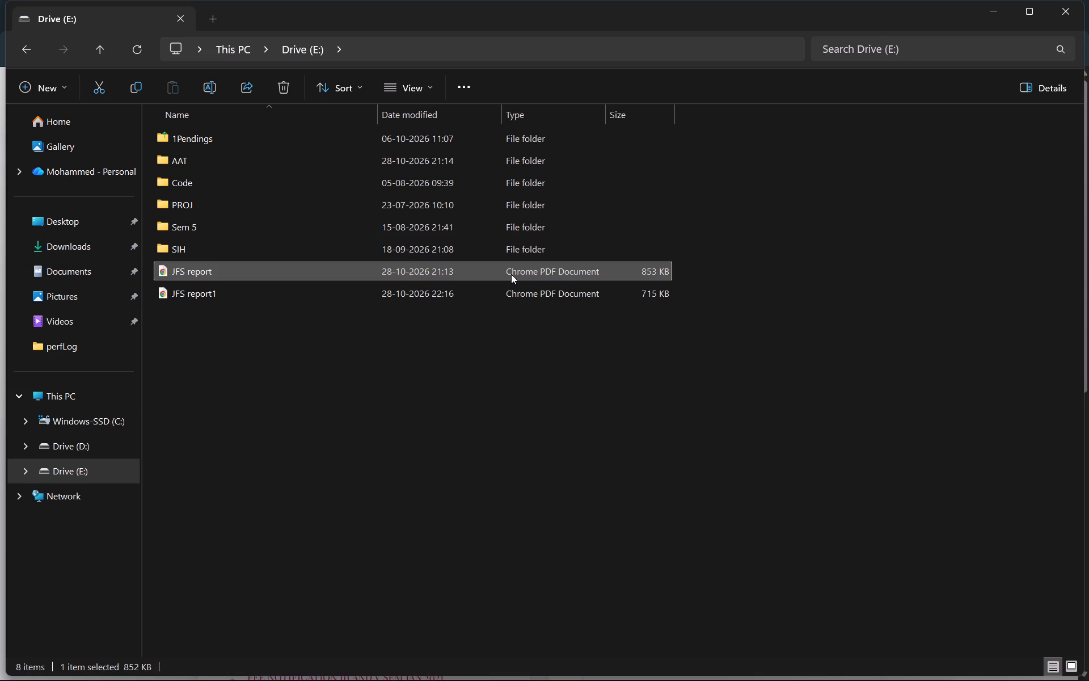
click(574, 283)
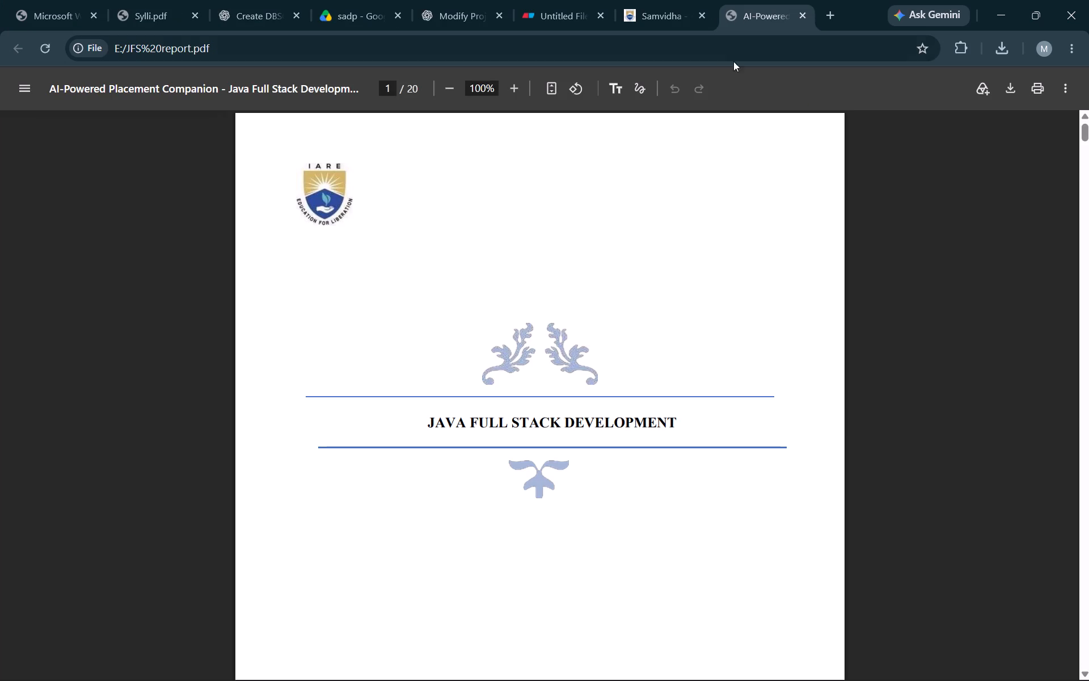
click(800, 13)
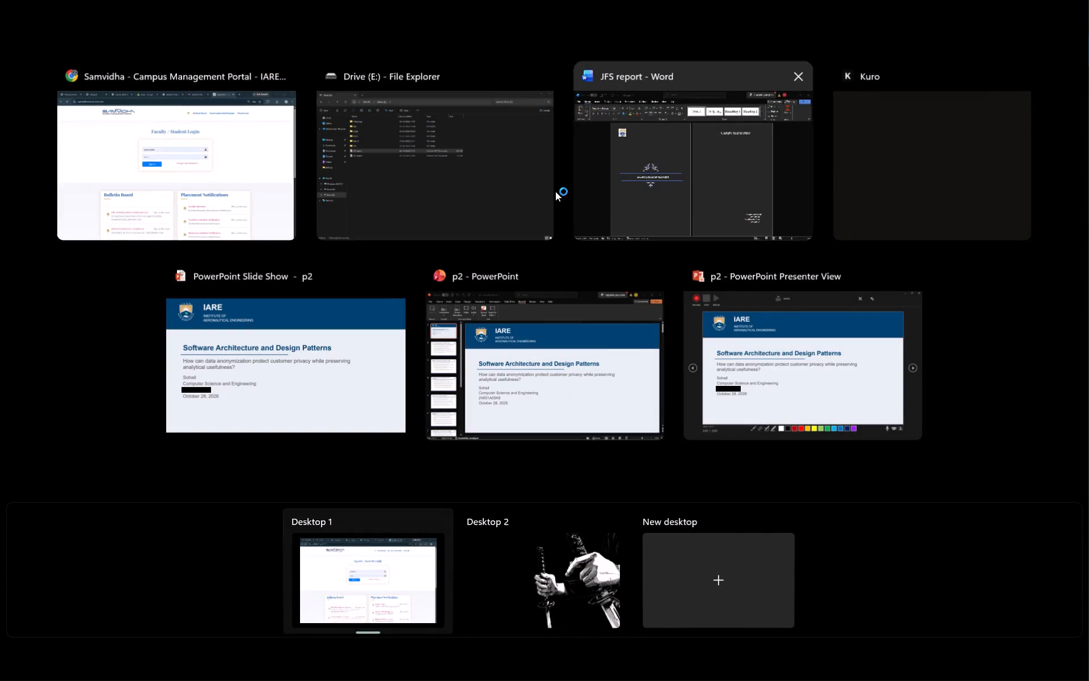
Close the report in Word, saving its changes as a Word document named JFS report on Drive (E:).
click(618, 166)
click(1088, 0)
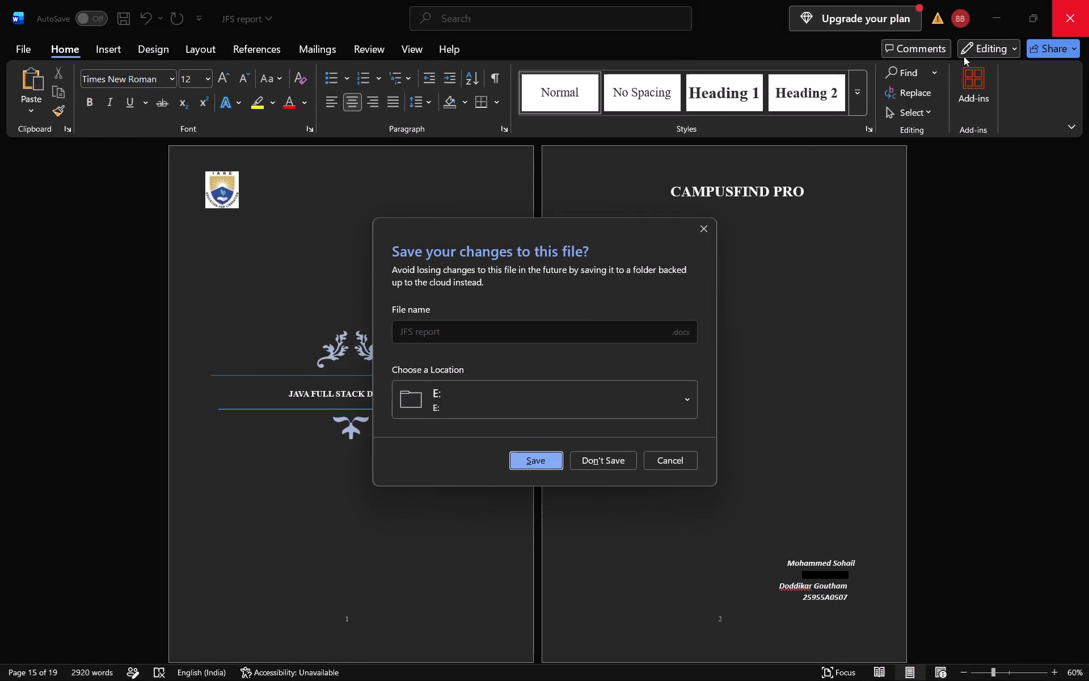
click(553, 460)
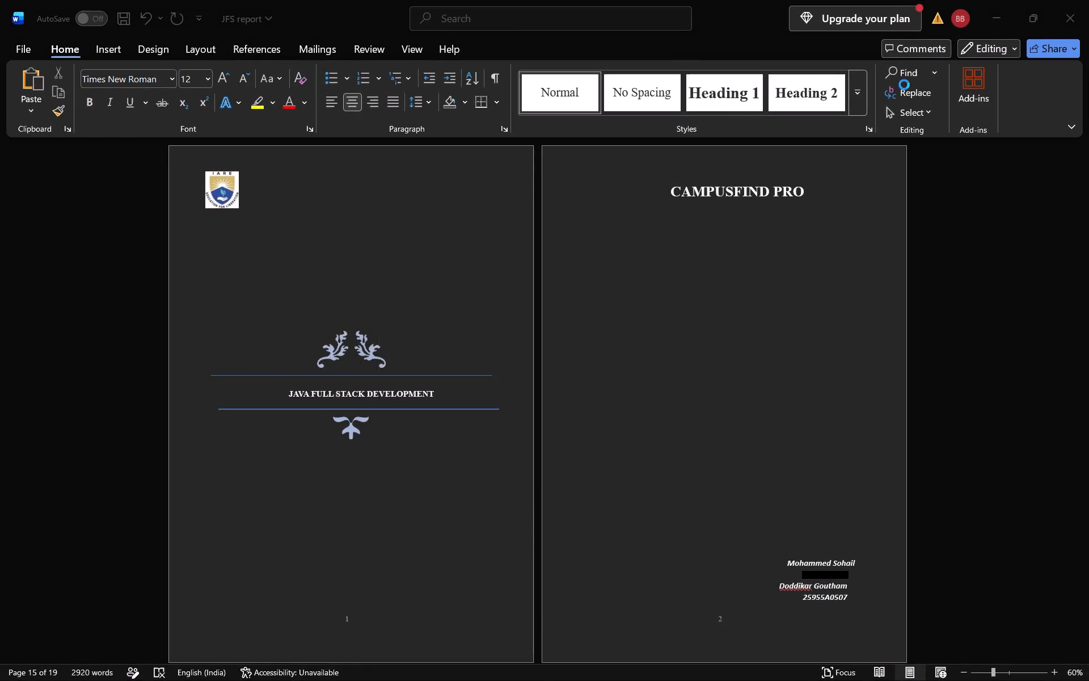
scroll(184, 207, down, 9)
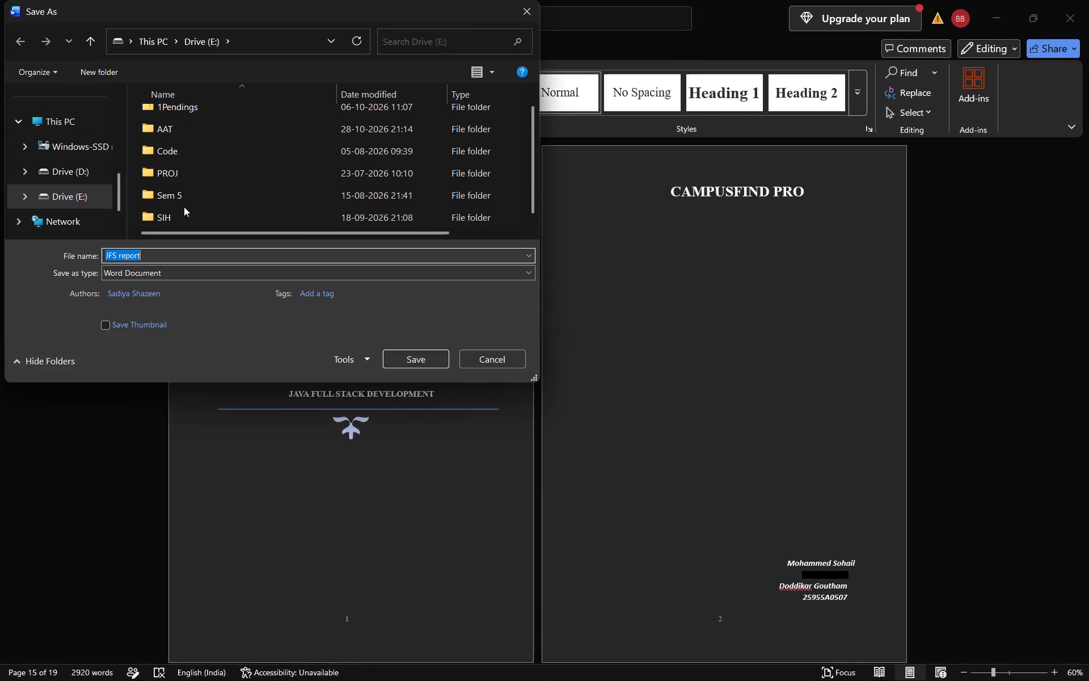
click(413, 361)
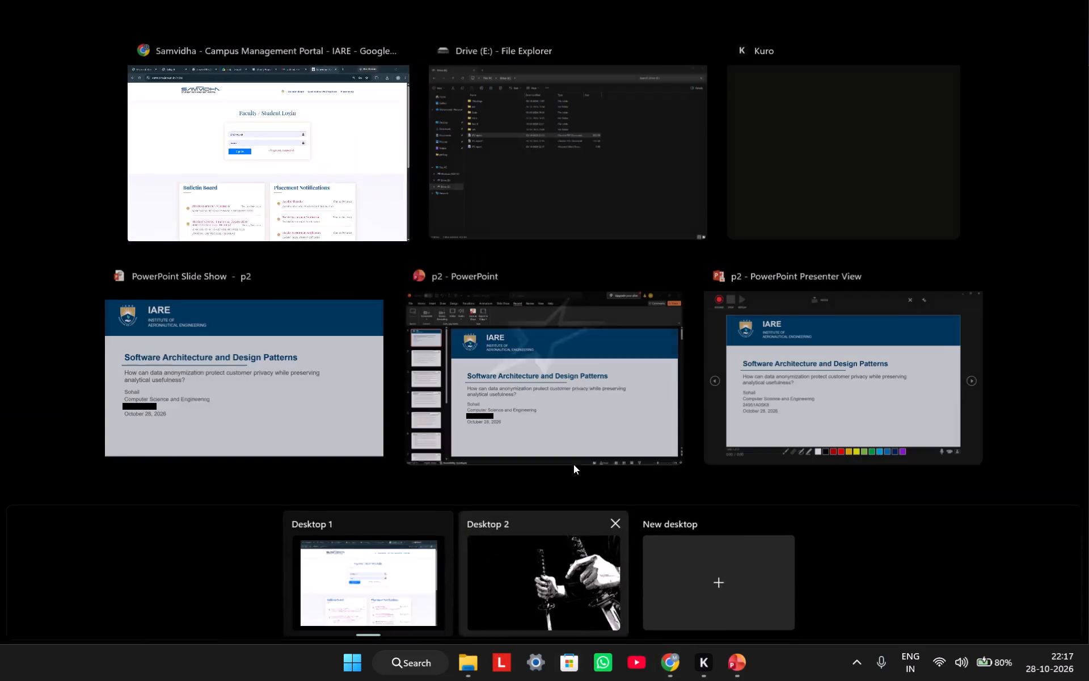
In File Explorer, delete the JFS report Word document and the older JFS report PDF from Drive (E:), keeping JFS report1.
click(551, 149)
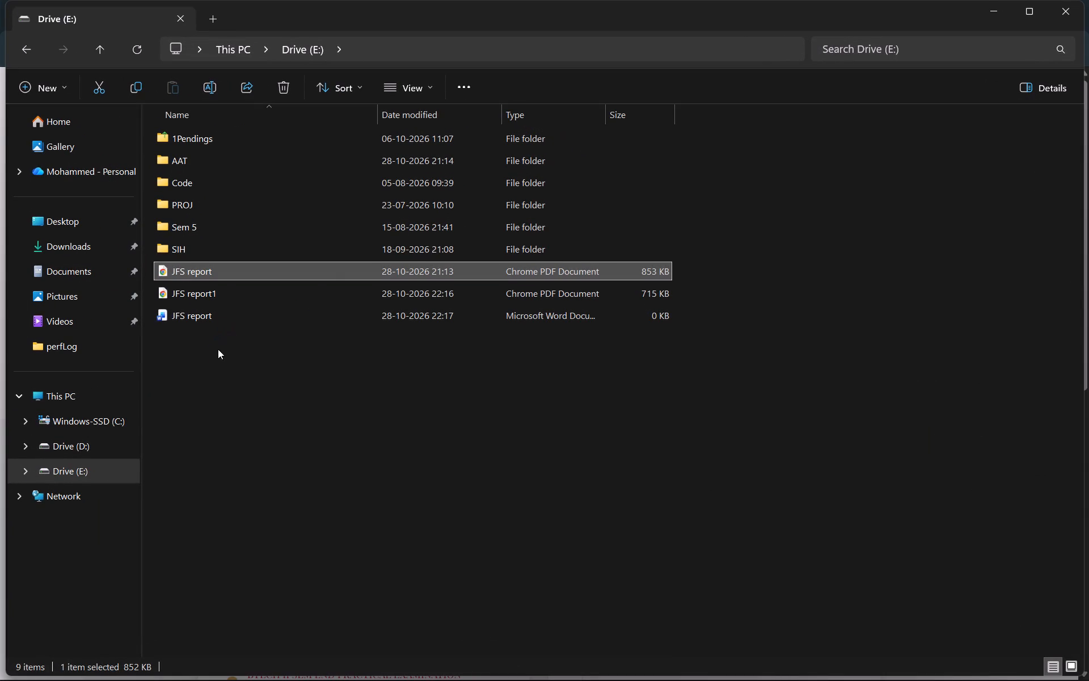
drag(218, 349, 245, 302)
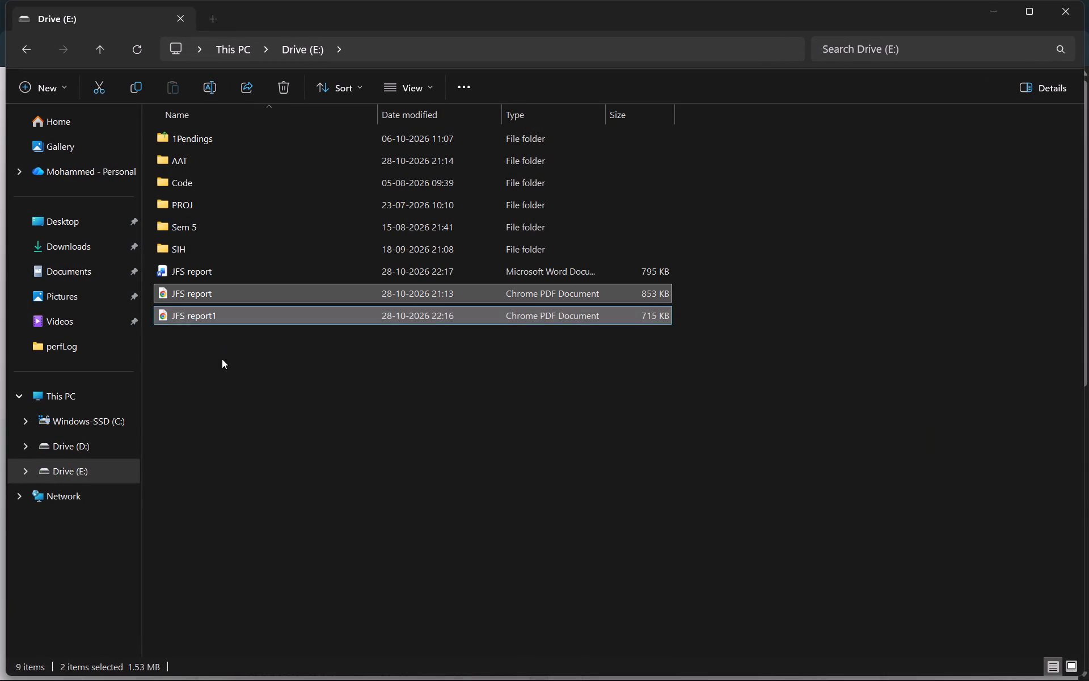
click(222, 359)
drag(151, 271, 173, 295)
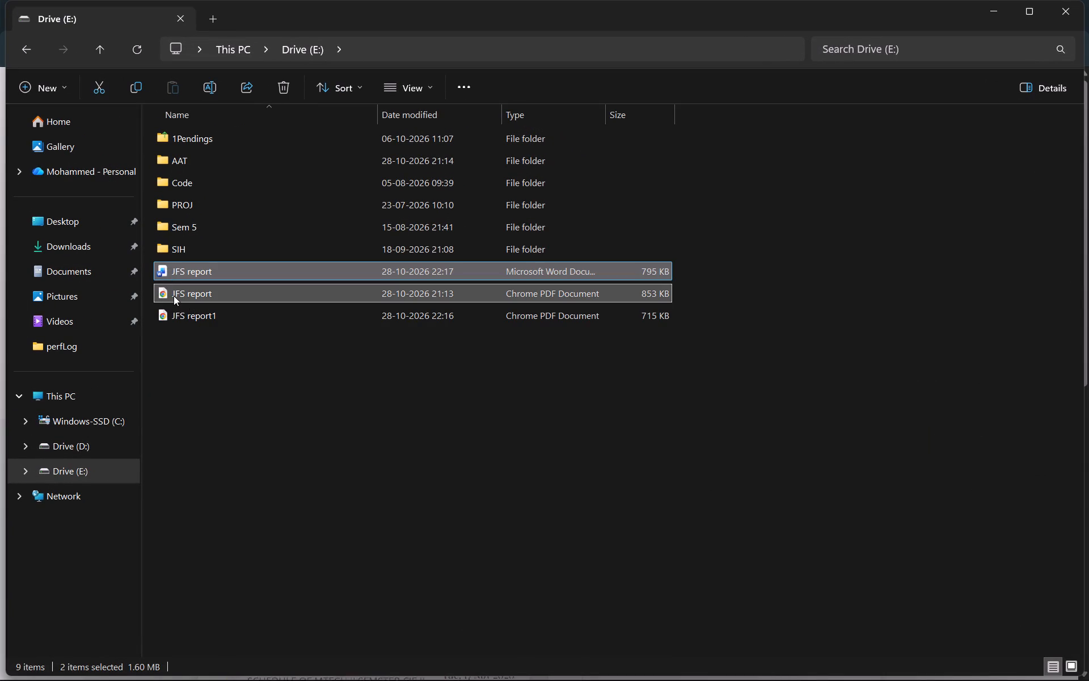
key(Delete)
click(325, 365)
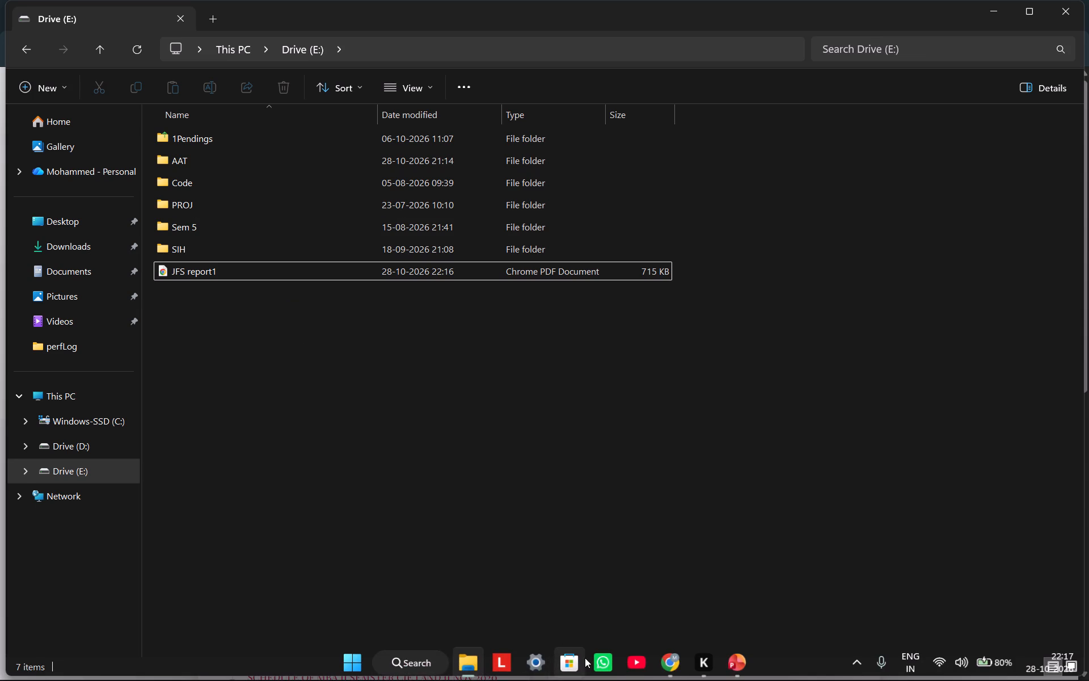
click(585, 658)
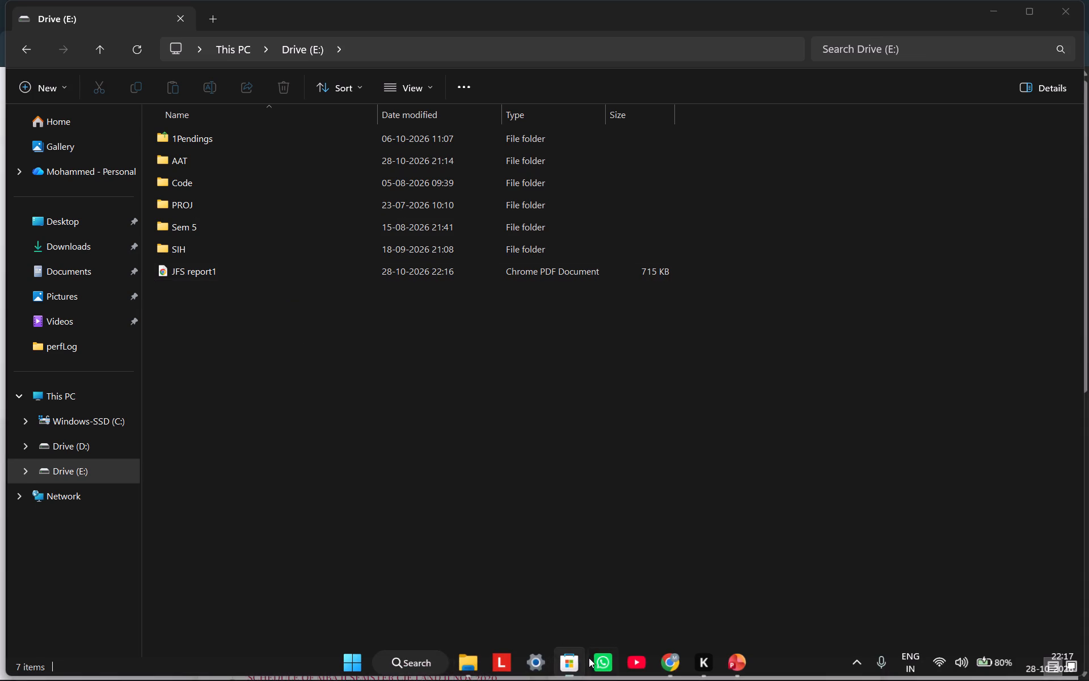
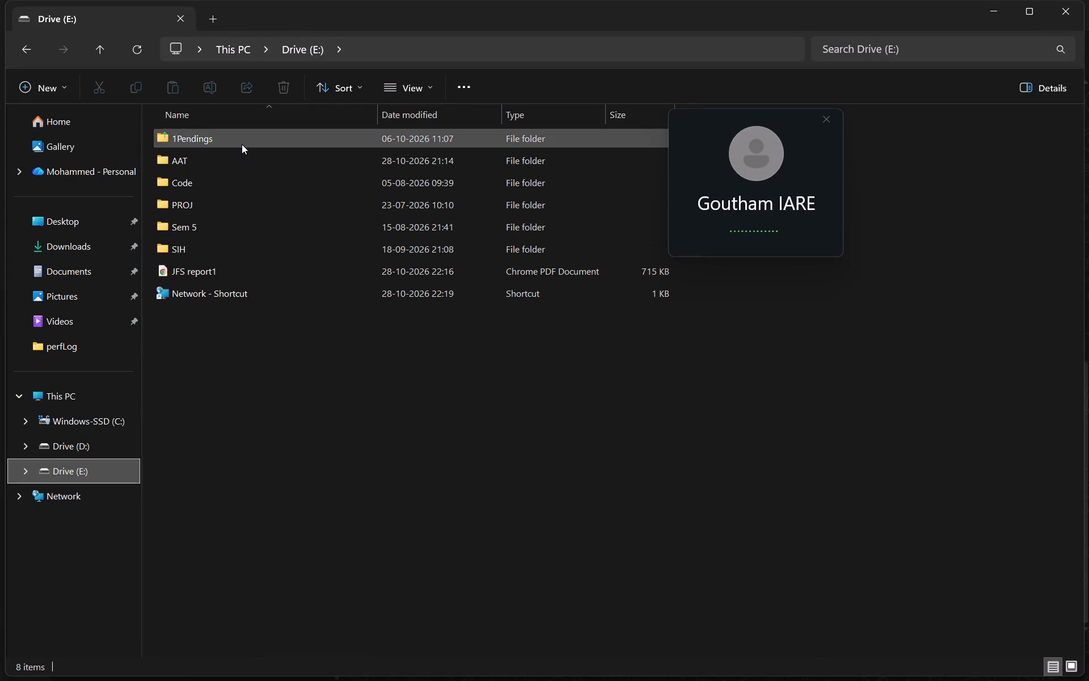
Delete the Drive (D) shortcut from the AAT folder on Drive (E:), and return to the drive's root folder.
click(226, 184)
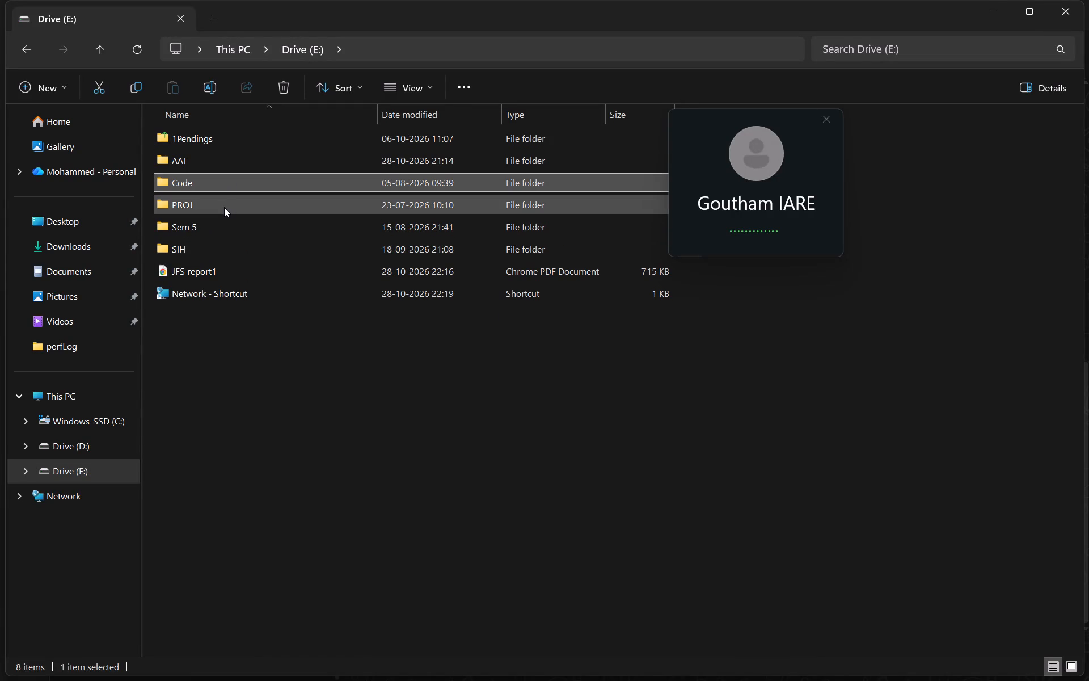
click(225, 198)
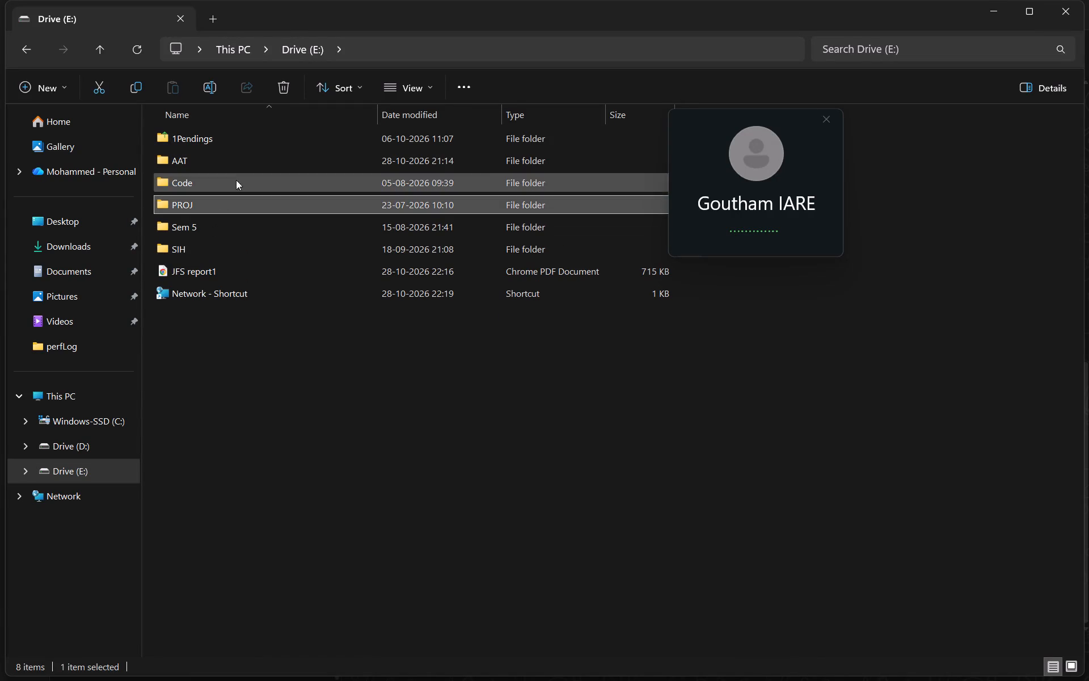
click(244, 170)
double_click(247, 158)
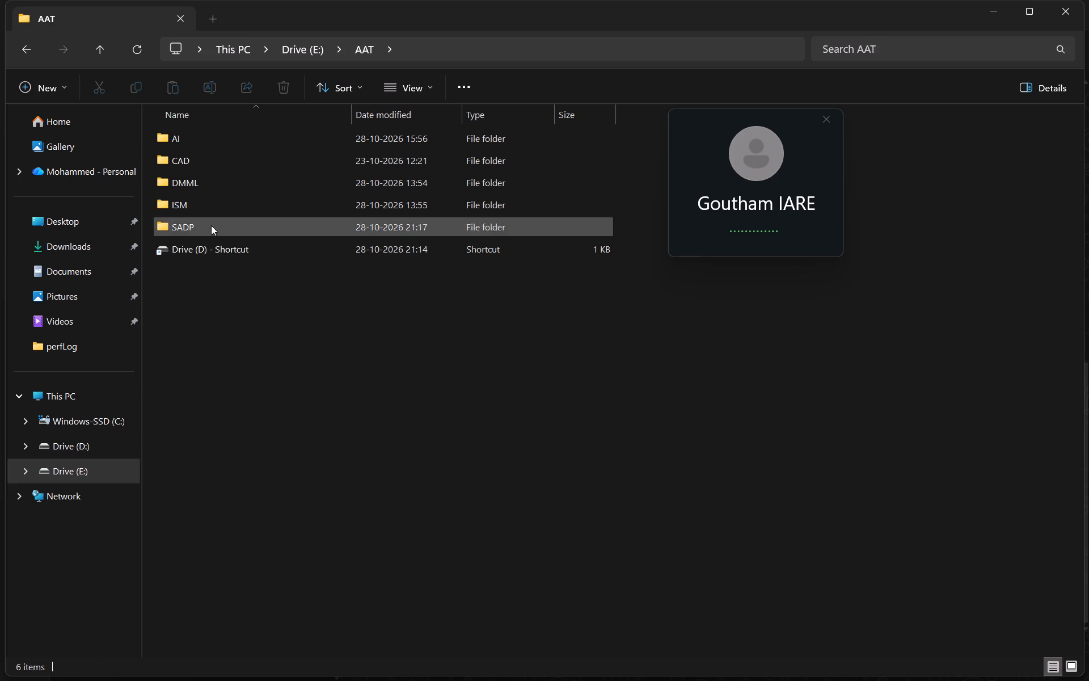
click(210, 246)
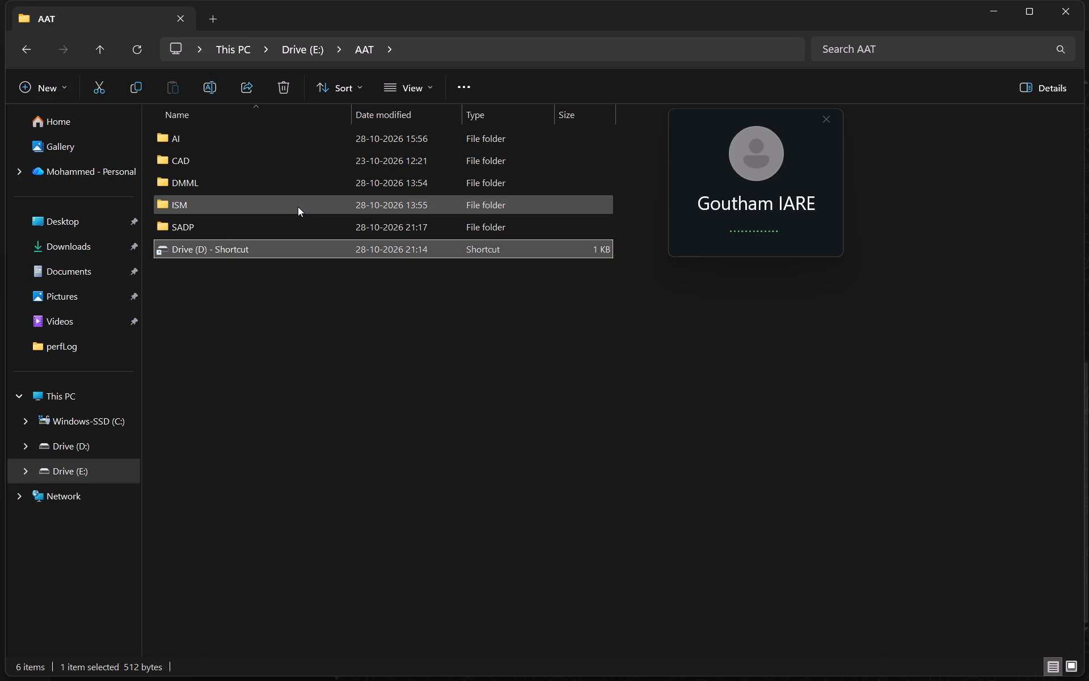
key(Delete)
click(29, 46)
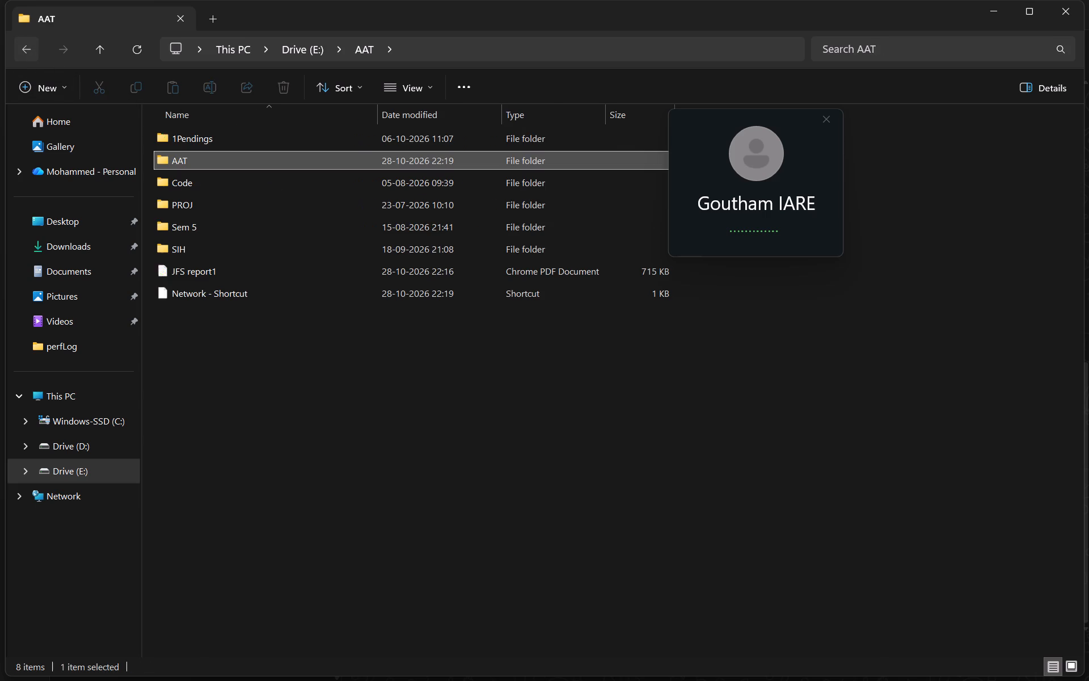
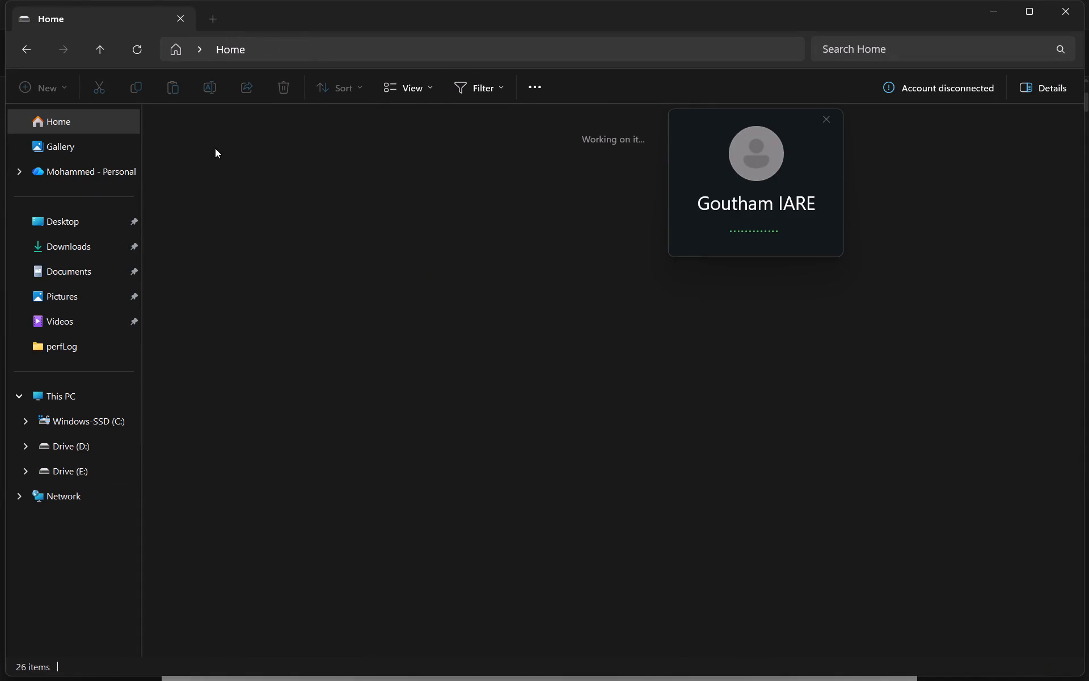
Open the Bin from File Explorer's Home by entering bin as the location.
click(316, 52)
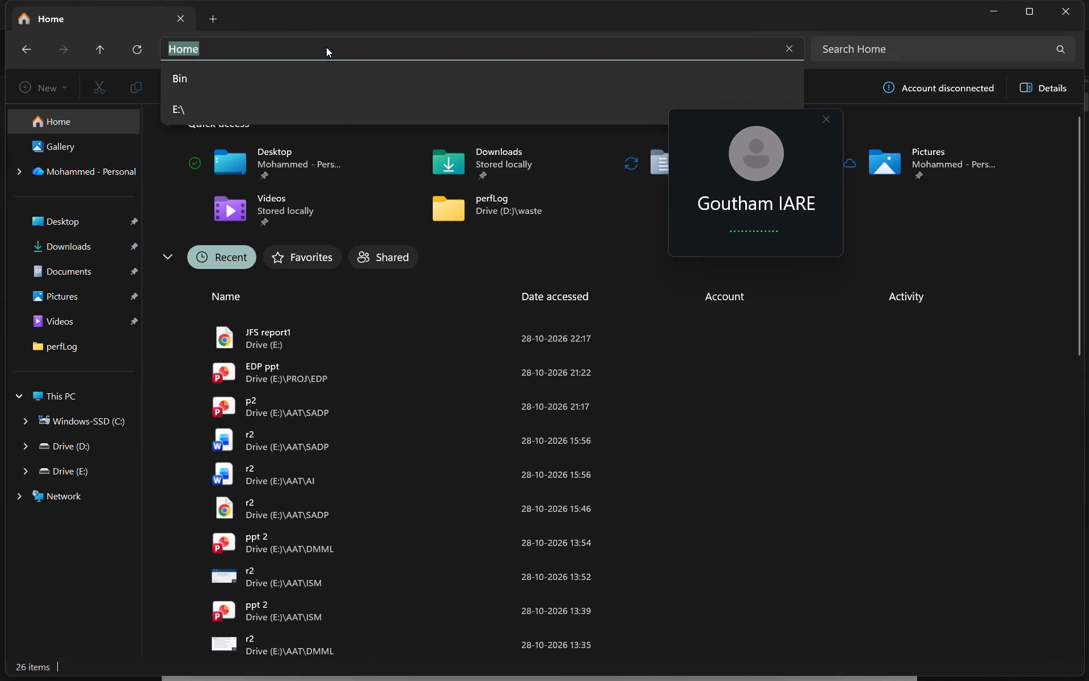
text(bin)
key(Return)
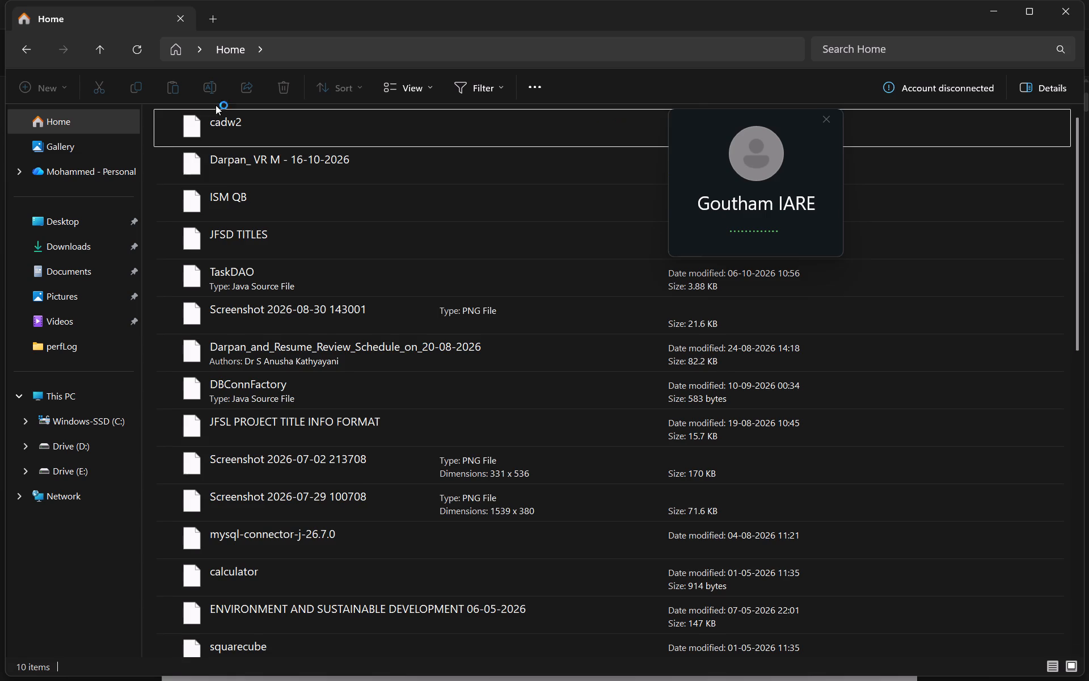
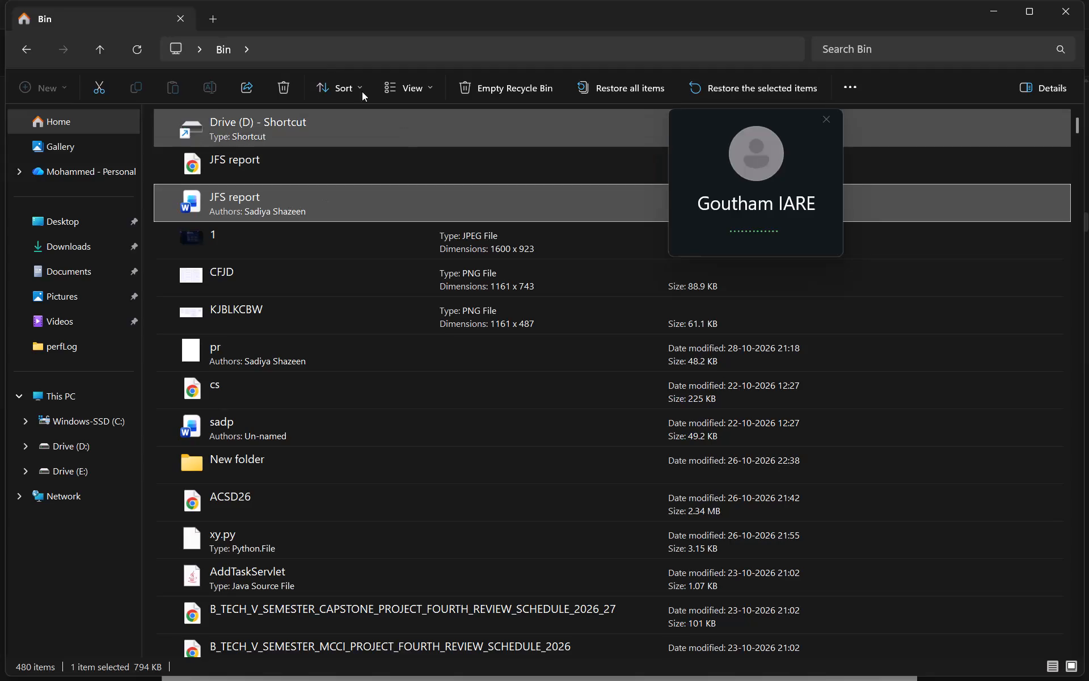
Restore all the deleted items from the Recycle Bin.
click(651, 85)
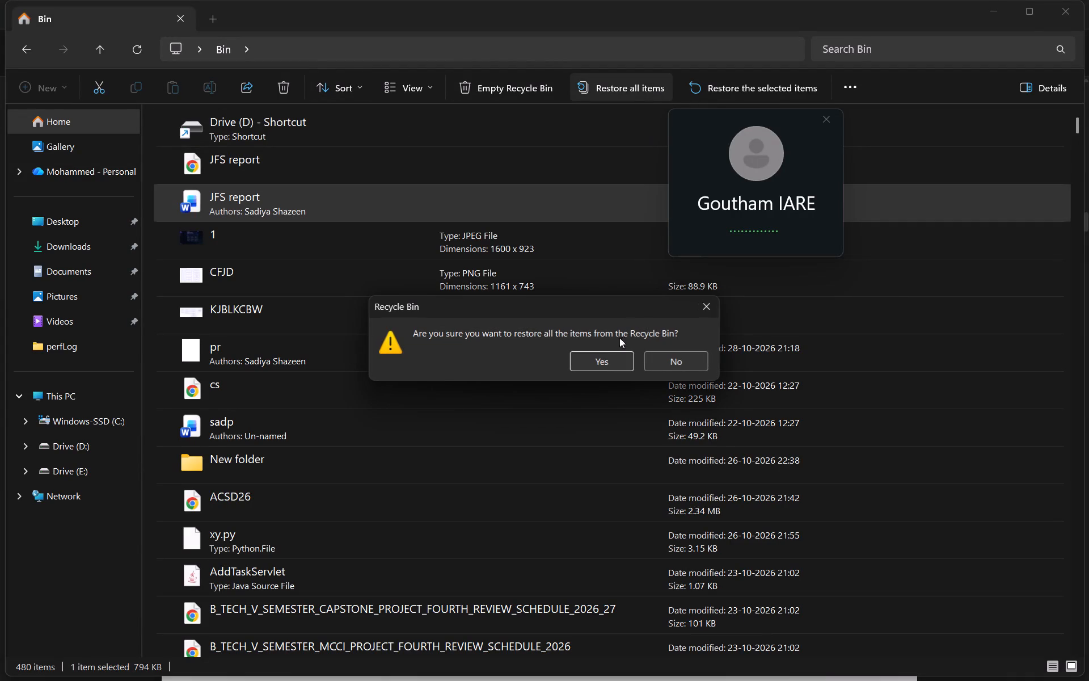
click(614, 370)
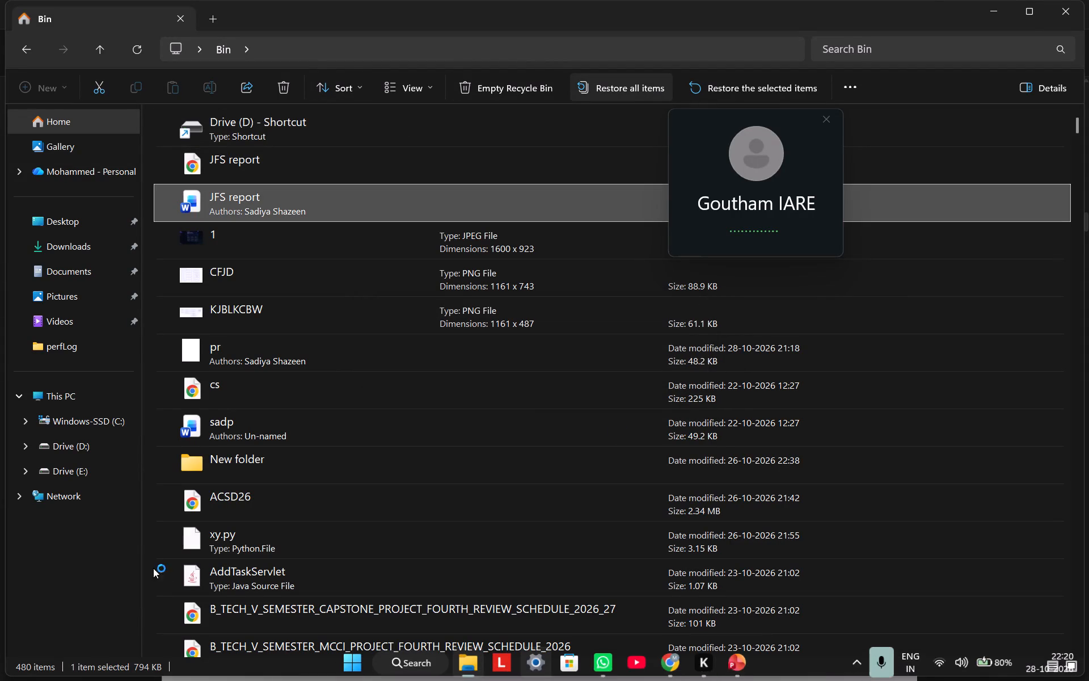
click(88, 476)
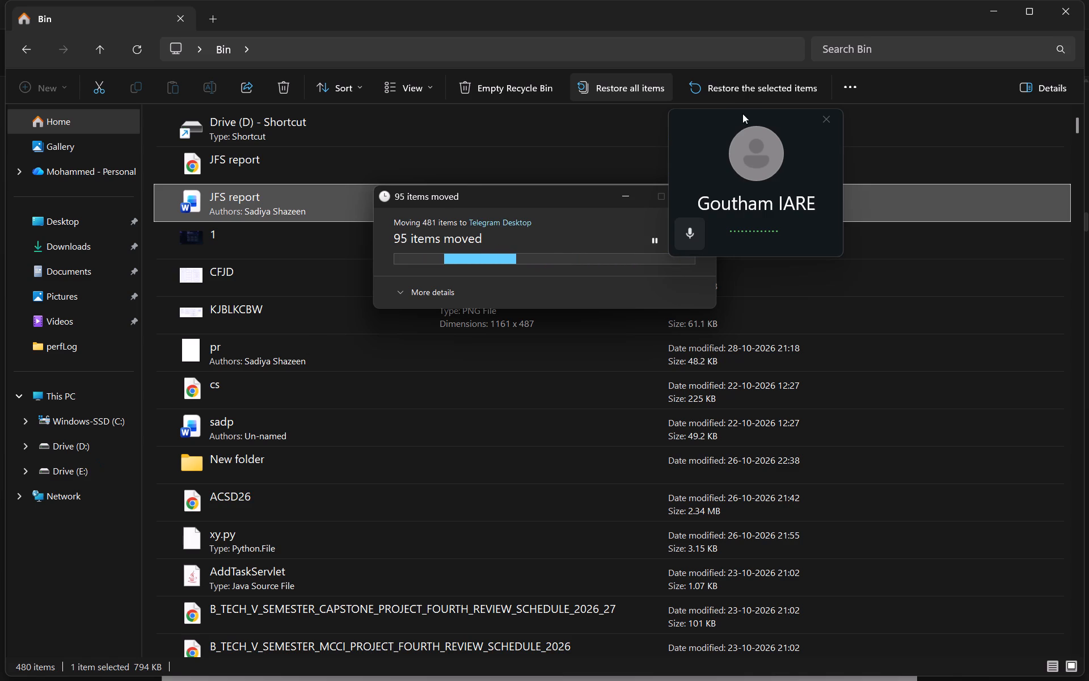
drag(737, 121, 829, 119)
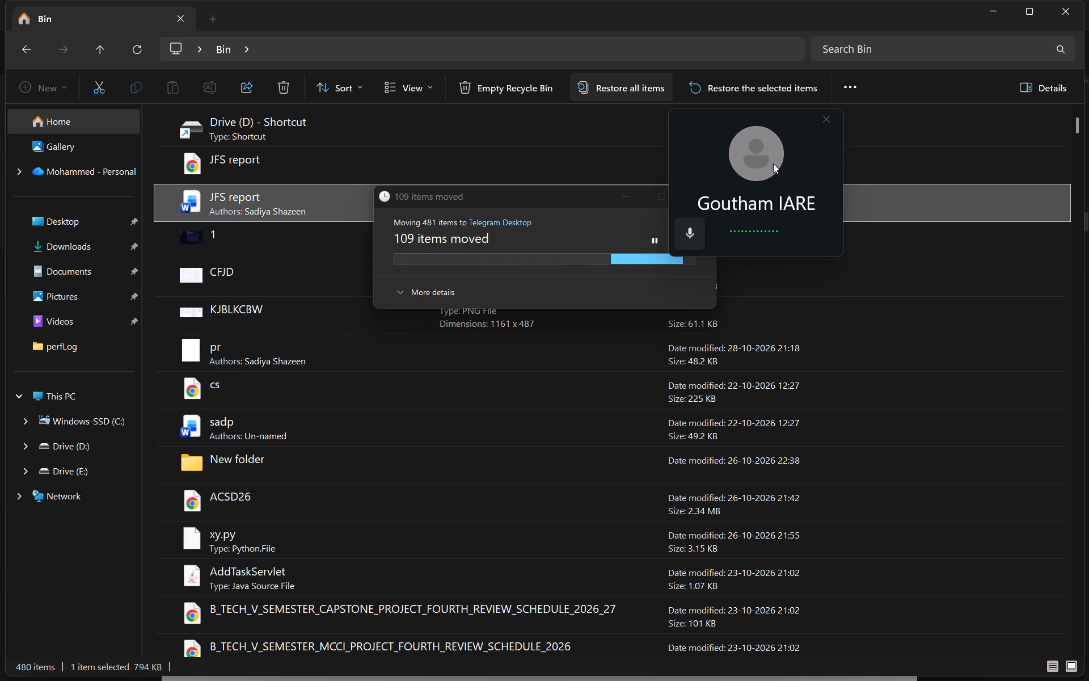
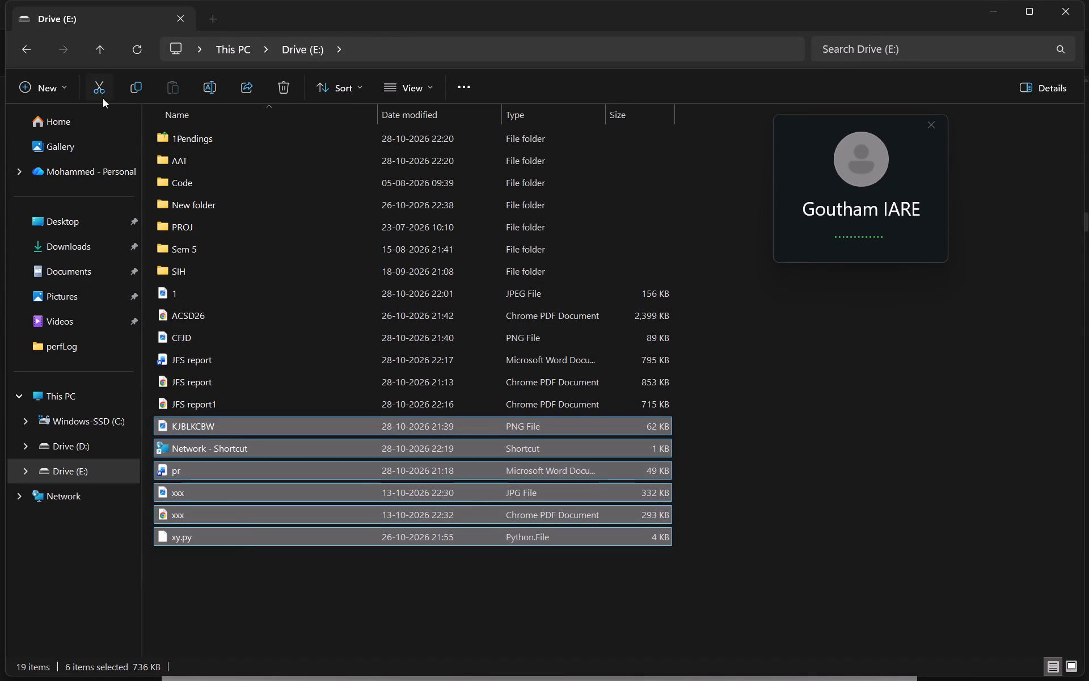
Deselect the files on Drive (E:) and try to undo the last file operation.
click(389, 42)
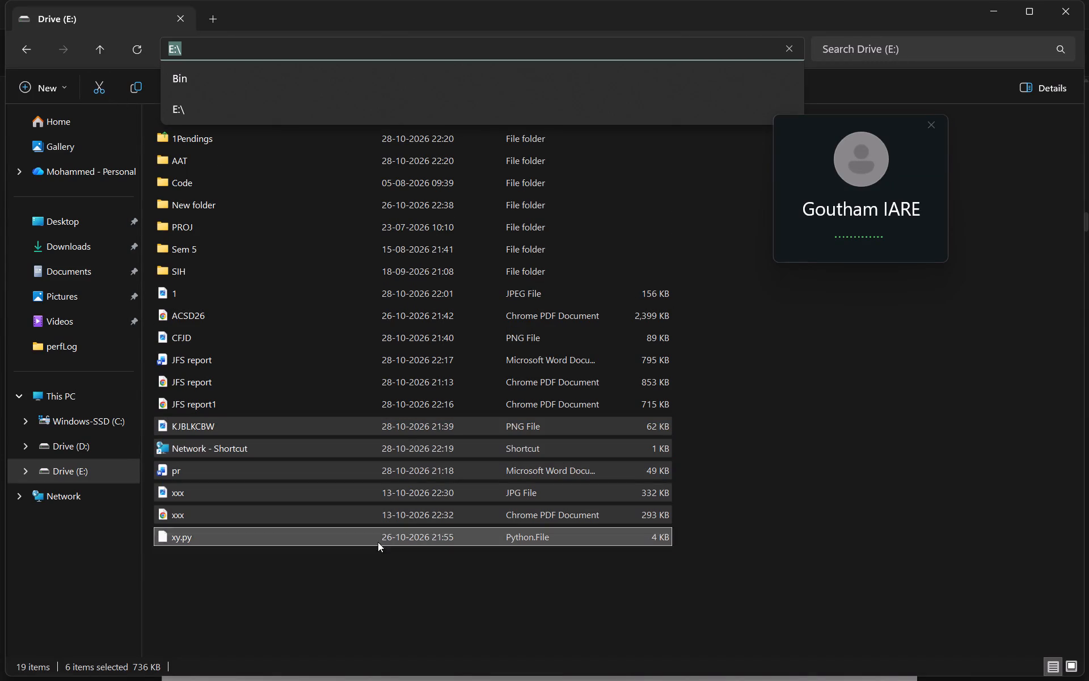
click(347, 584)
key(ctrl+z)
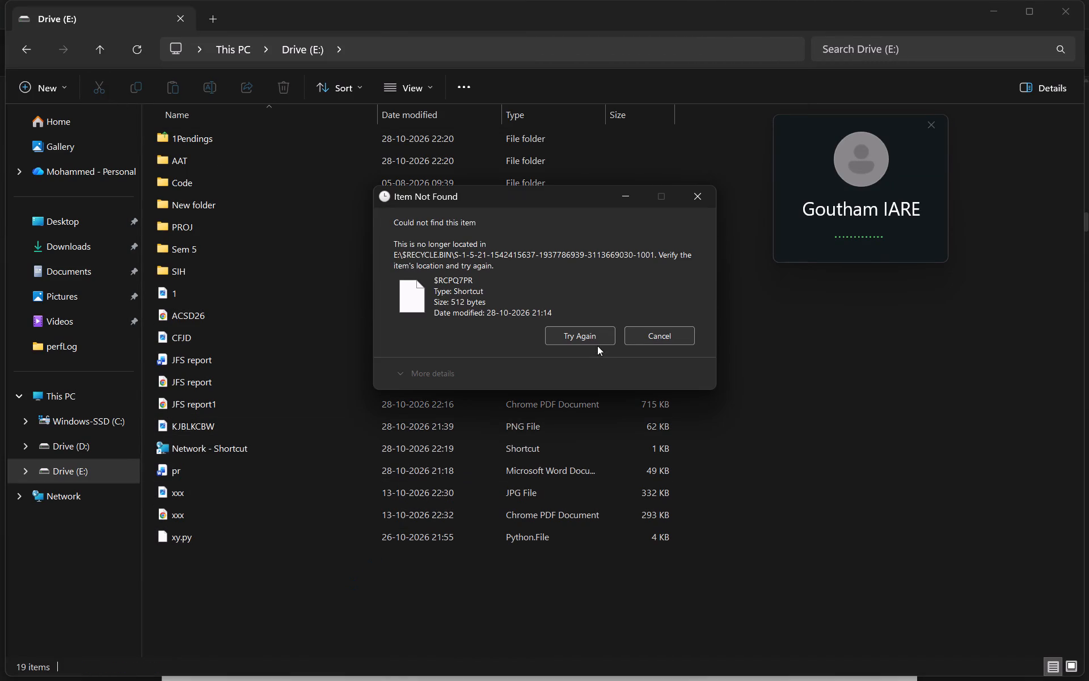
Retry the pending operation on the missing Bin shortcut $RCPQ7PR and dismiss the Item Not Found dialog.
click(593, 338)
click(693, 201)
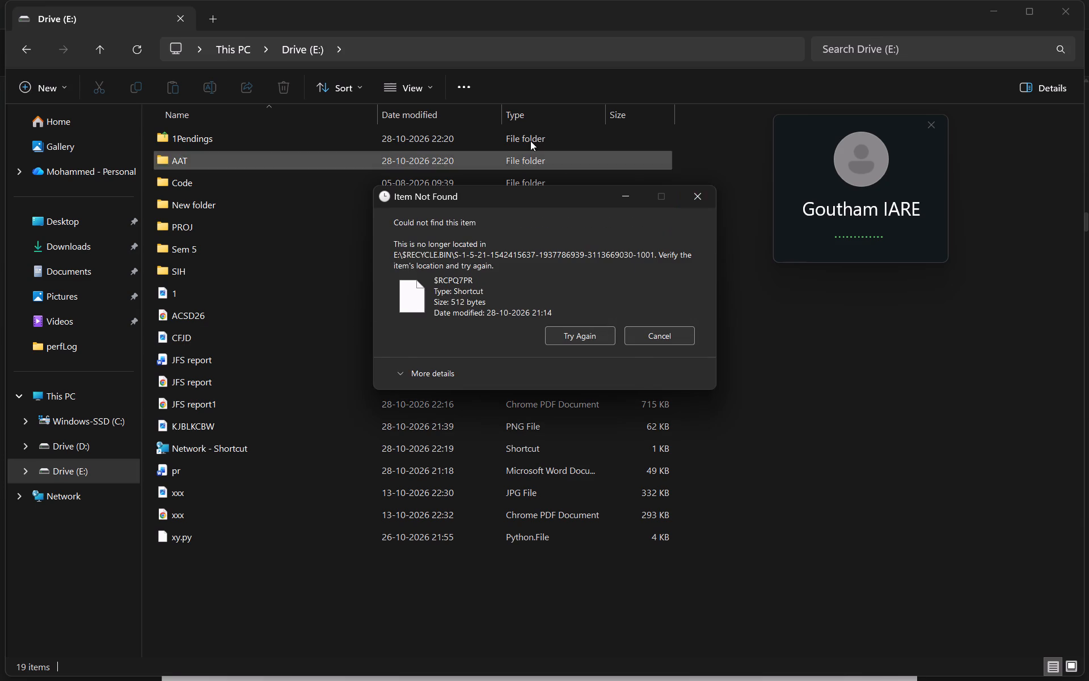
Reopen the Bin from Drive (E:) to view the deleted files.
click(411, 44)
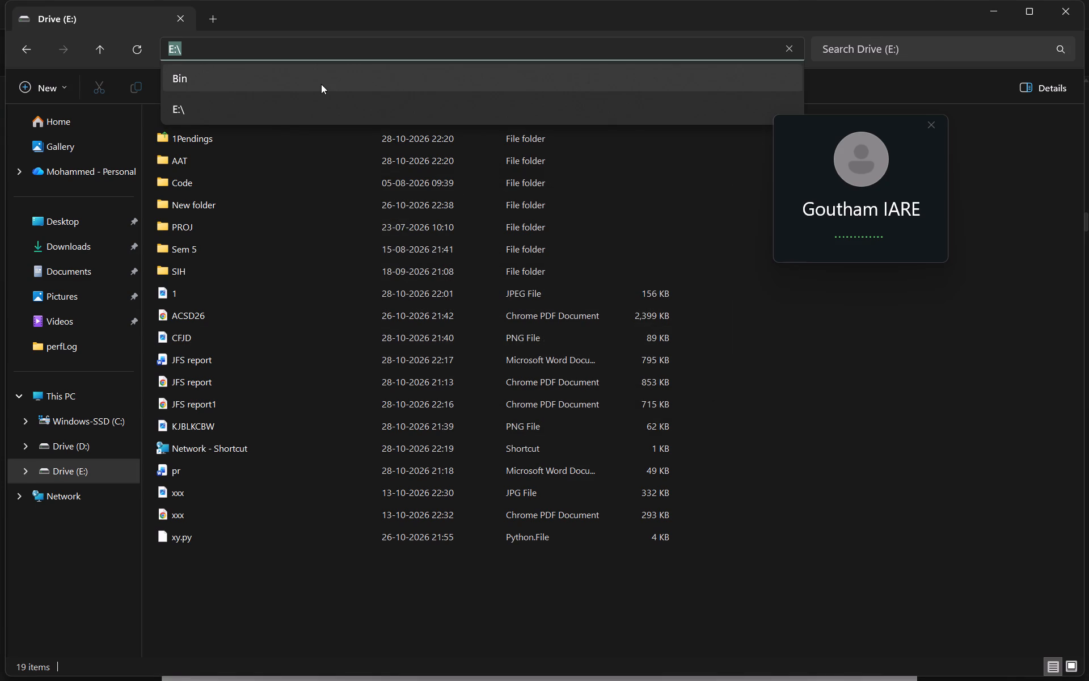
click(321, 84)
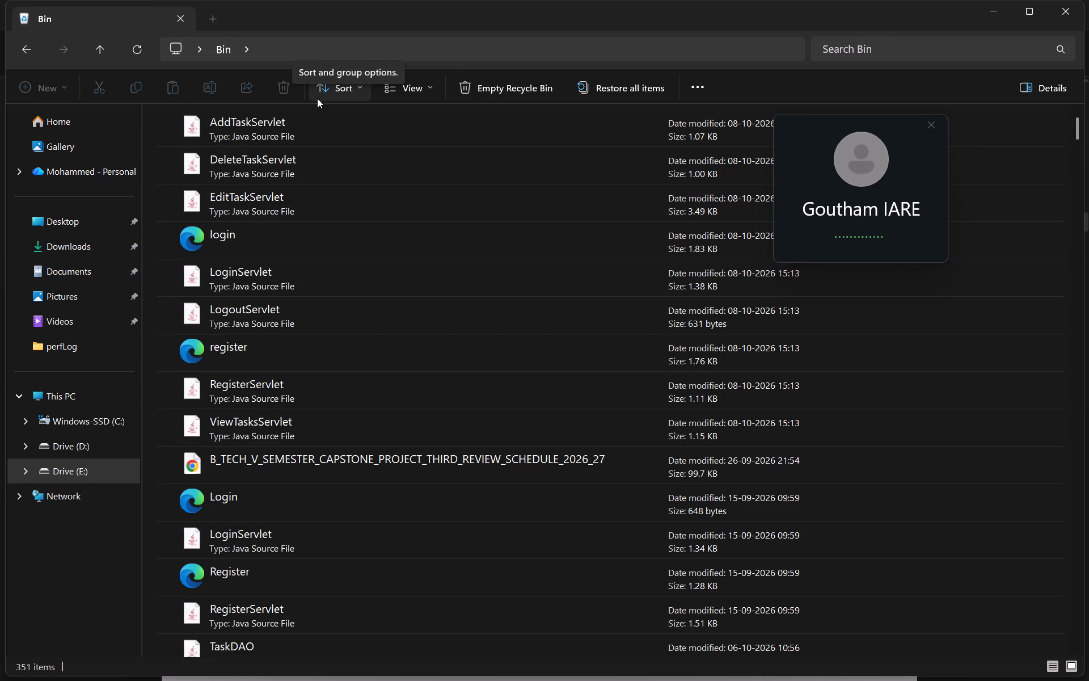
Examine the contents of the anime, CERTIFICATES, Downloads, Edit (Source) and Edits folders on Drive (D:), returning to the drive's root after each.
click(119, 438)
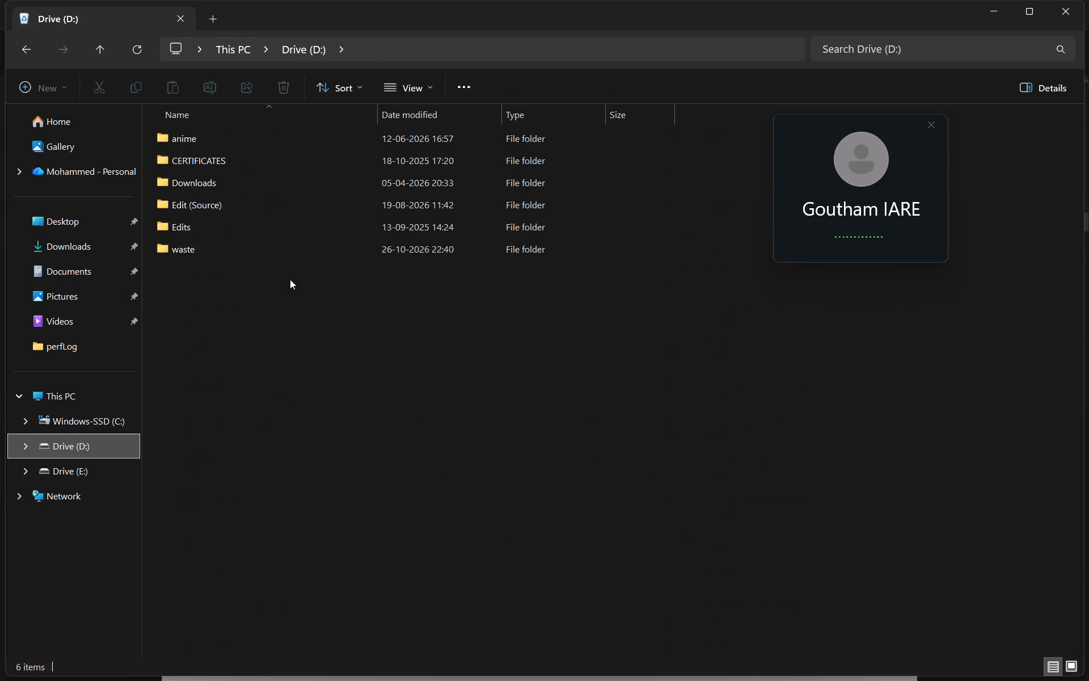
double_click(251, 140)
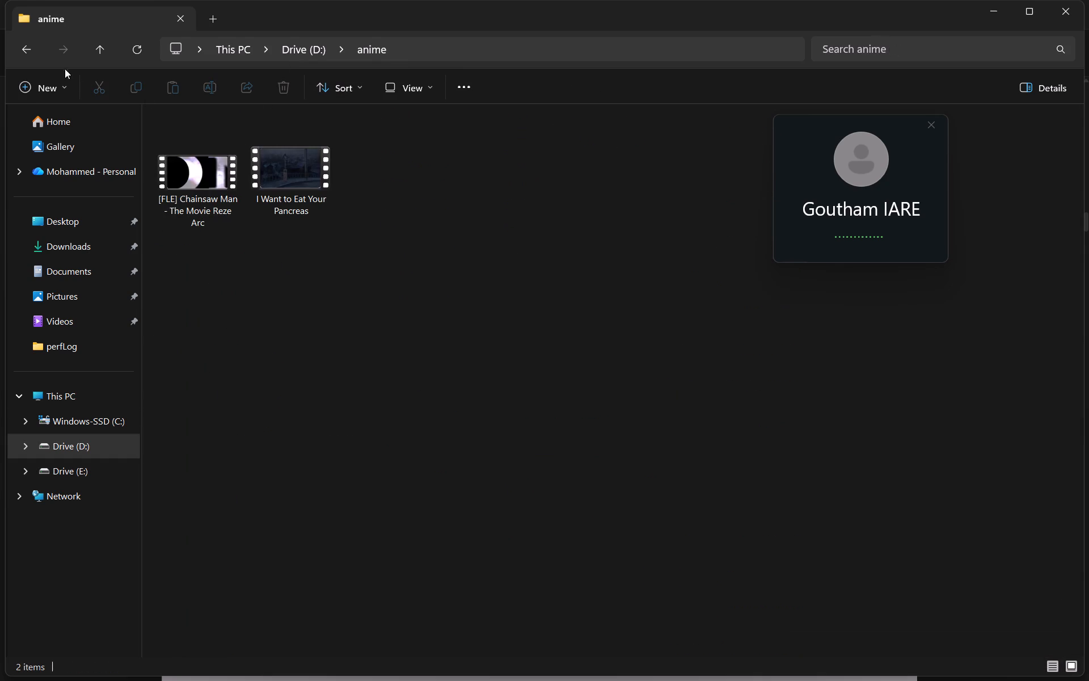
click(30, 53)
double_click(219, 156)
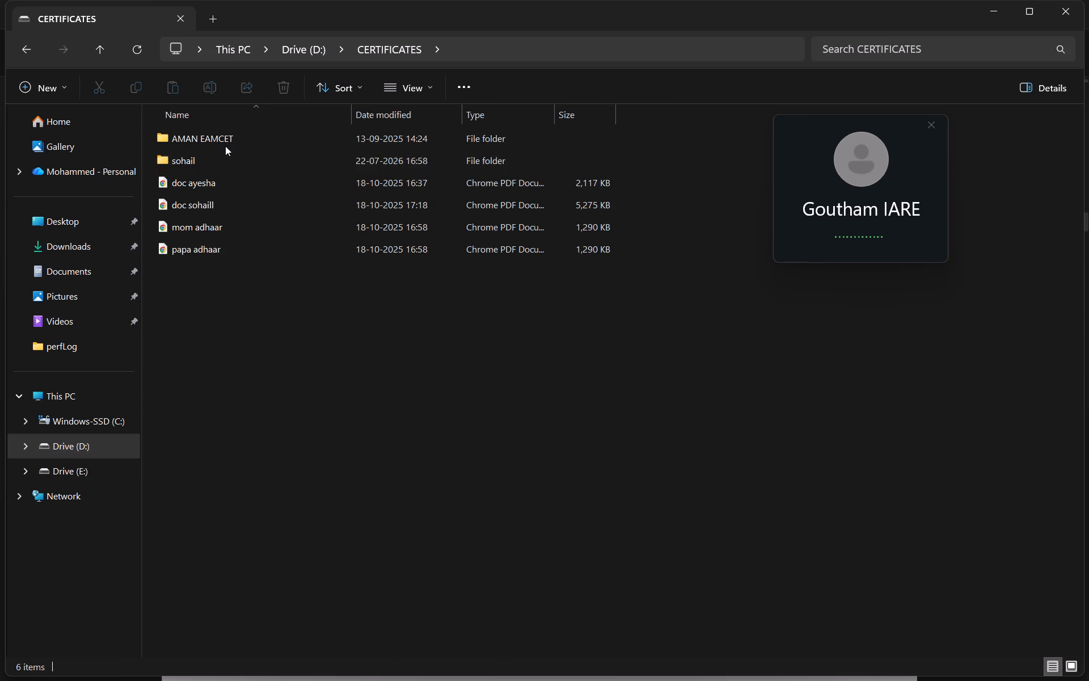
click(33, 56)
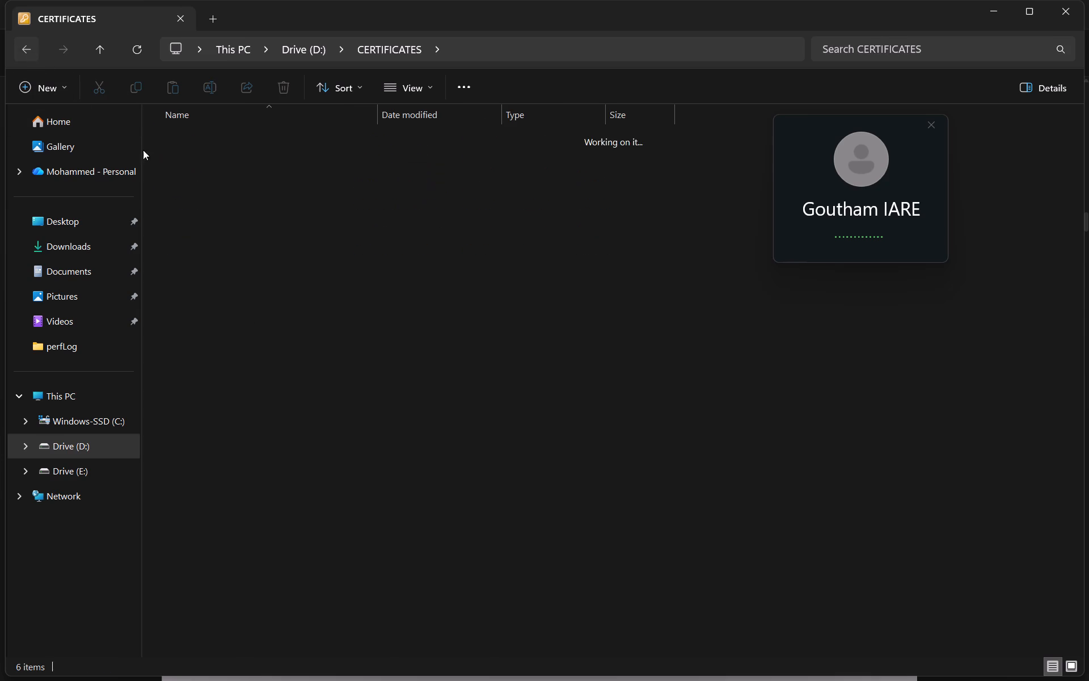
double_click(201, 184)
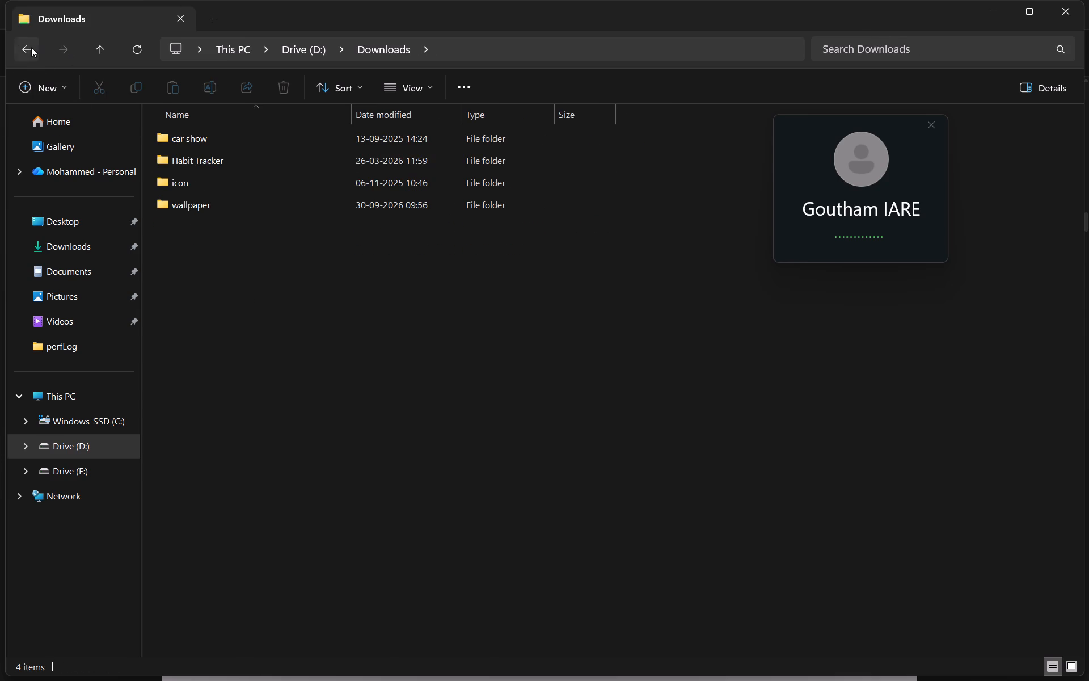
click(31, 47)
click(272, 219)
double_click(273, 207)
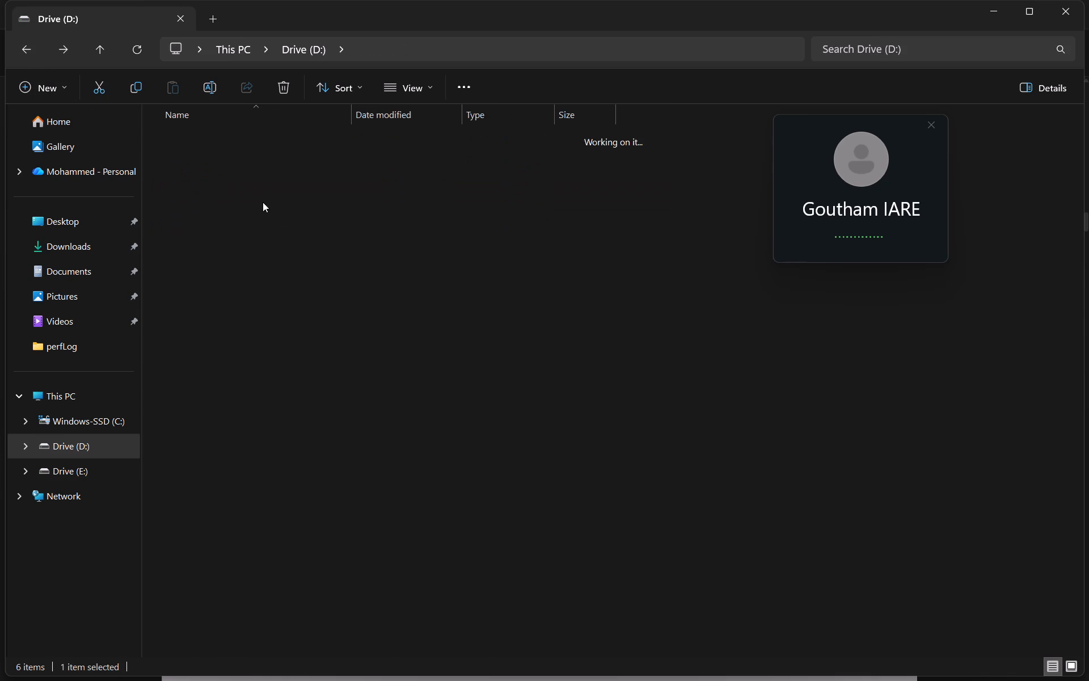
click(40, 56)
click(37, 54)
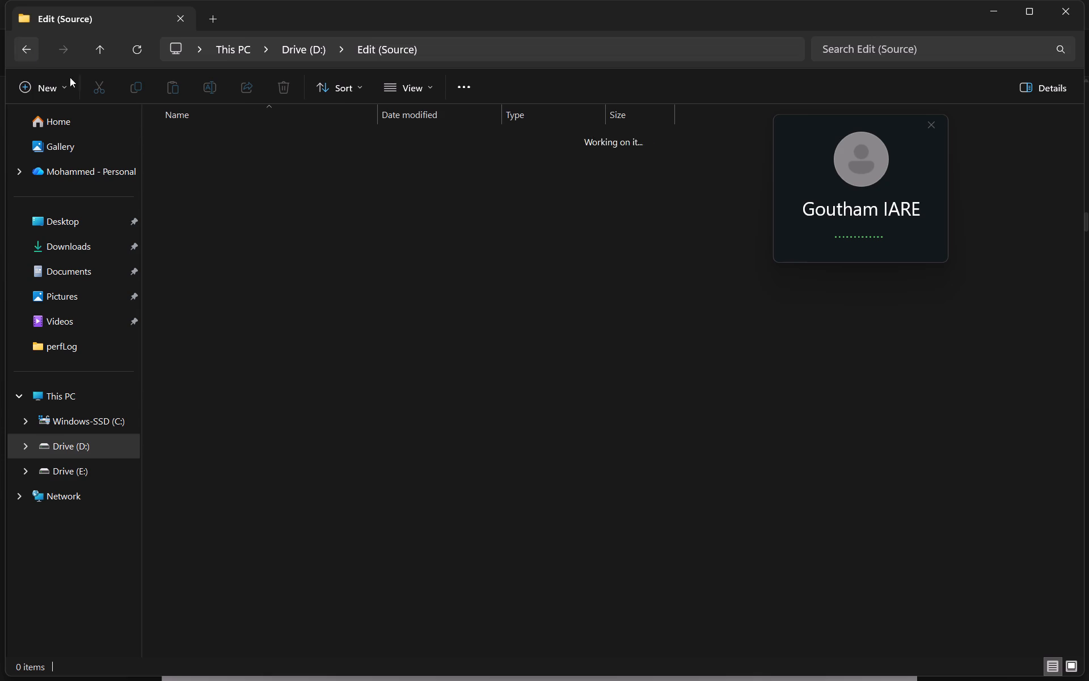
double_click(199, 224)
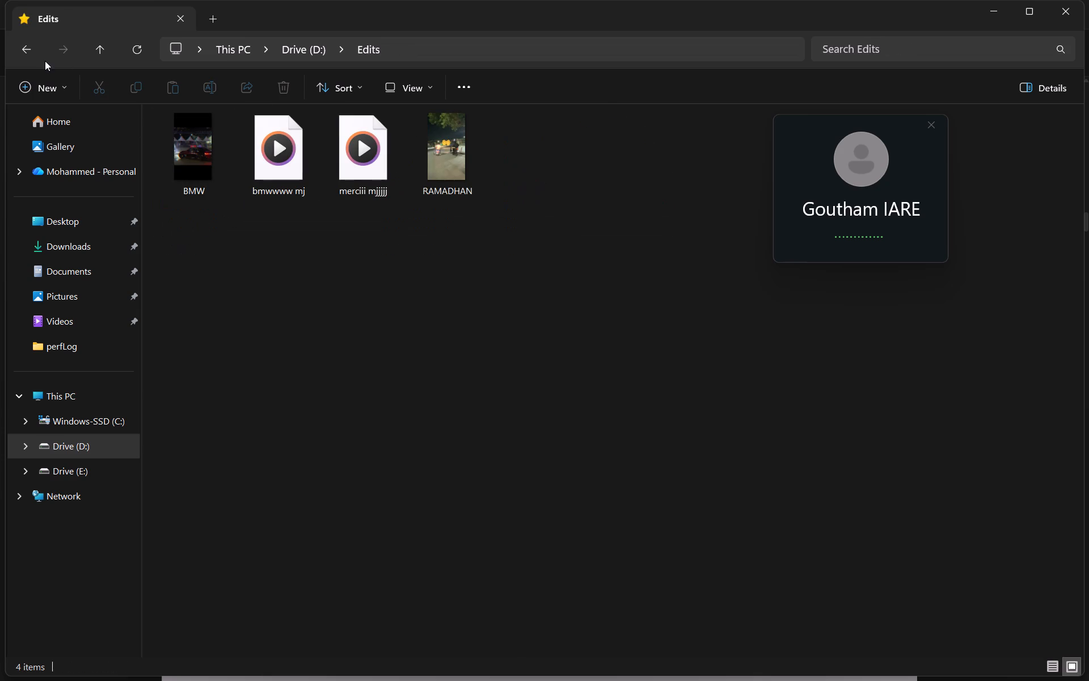
click(37, 57)
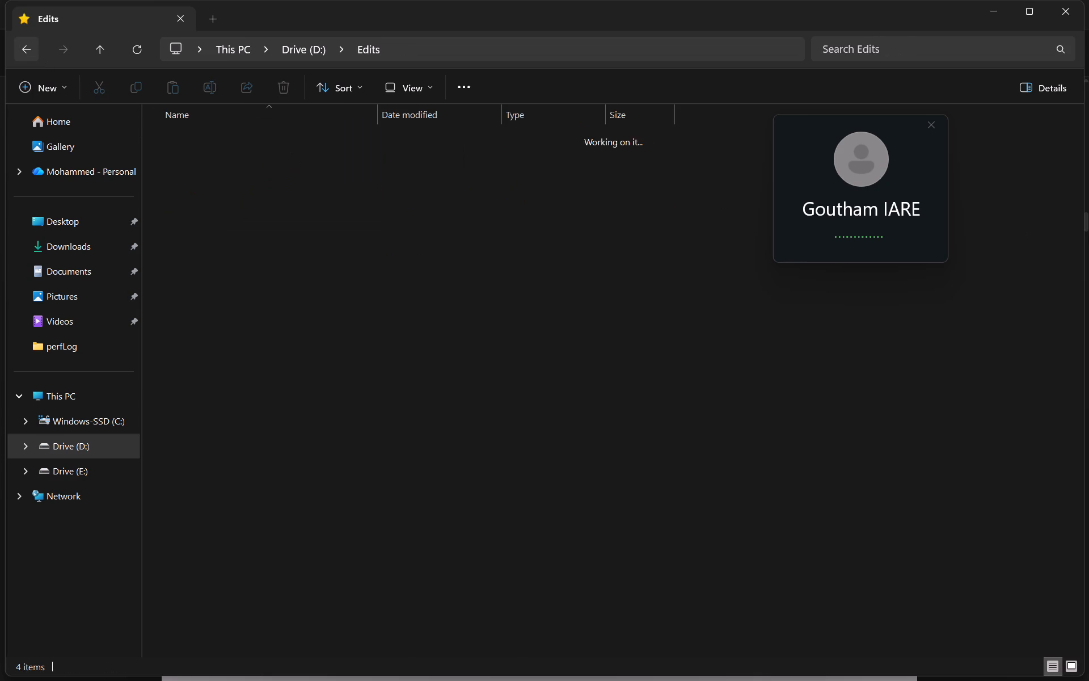
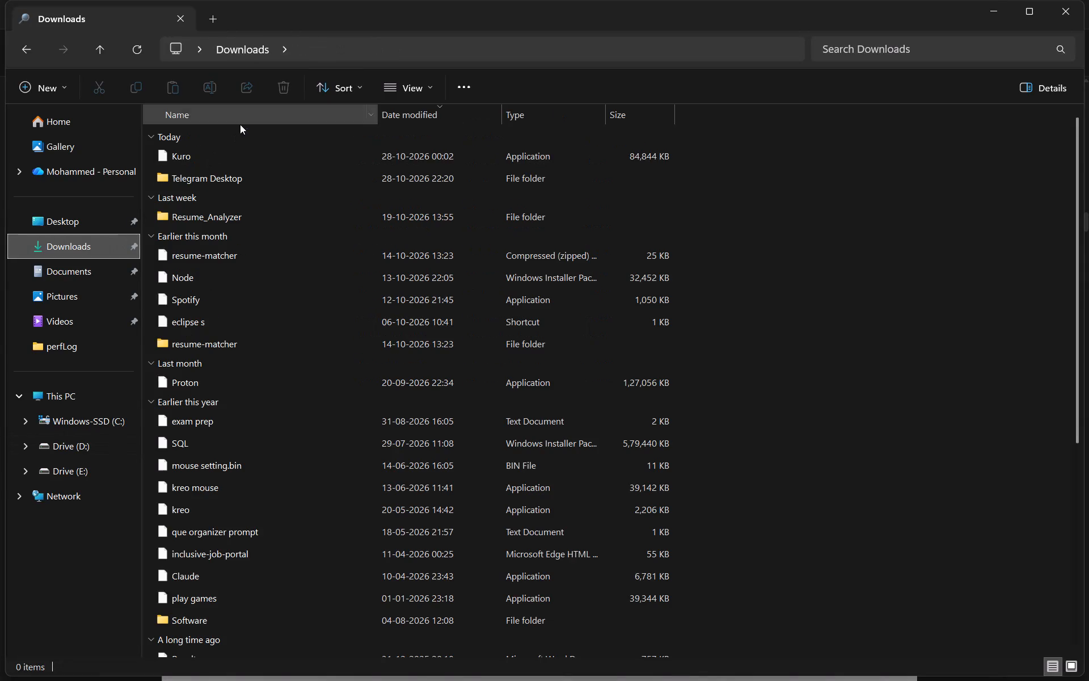
Check the Telegram Desktop folder in Downloads, and delete that folder and the resume-matcher zip file.
double_click(206, 176)
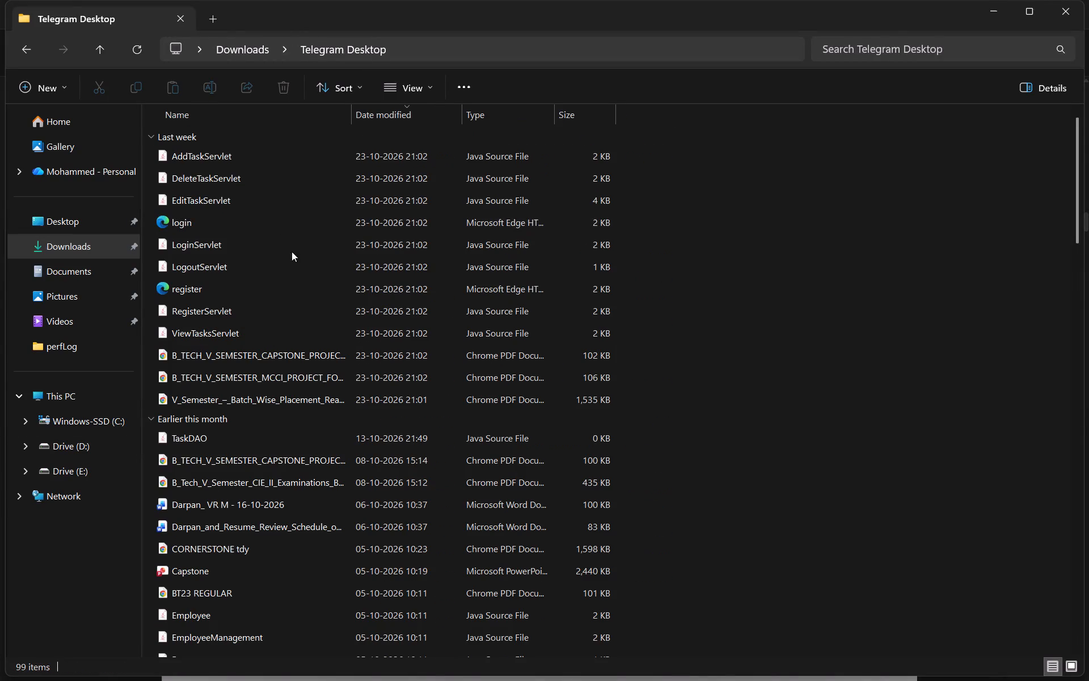
click(28, 48)
key(Delete)
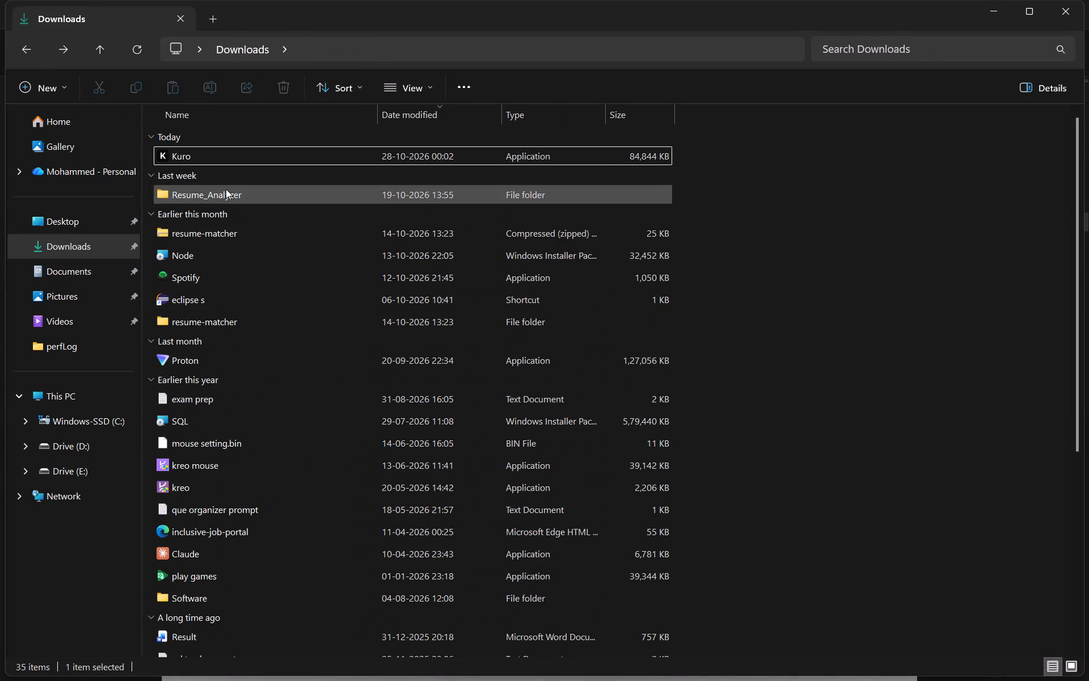
click(195, 235)
key(Delete)
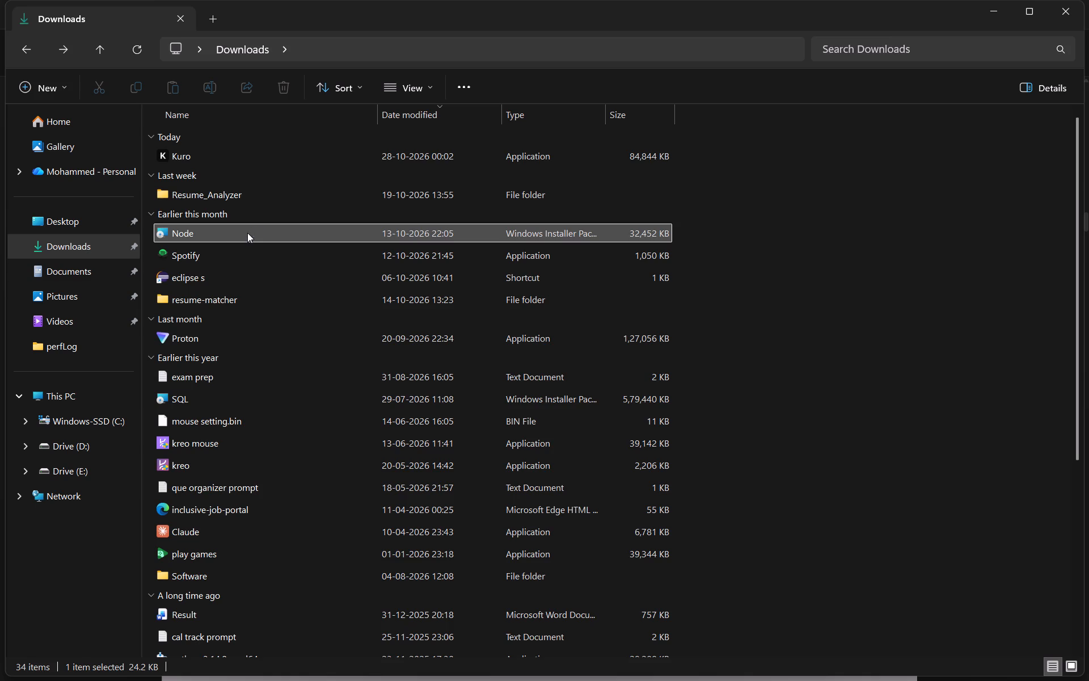
Look through the remaining Downloads files, Documents, Pictures and Drive (D:) for items to clean up.
scroll(233, 242, down, 6)
scroll(232, 243, up, 3)
scroll(64, 296, down, 3)
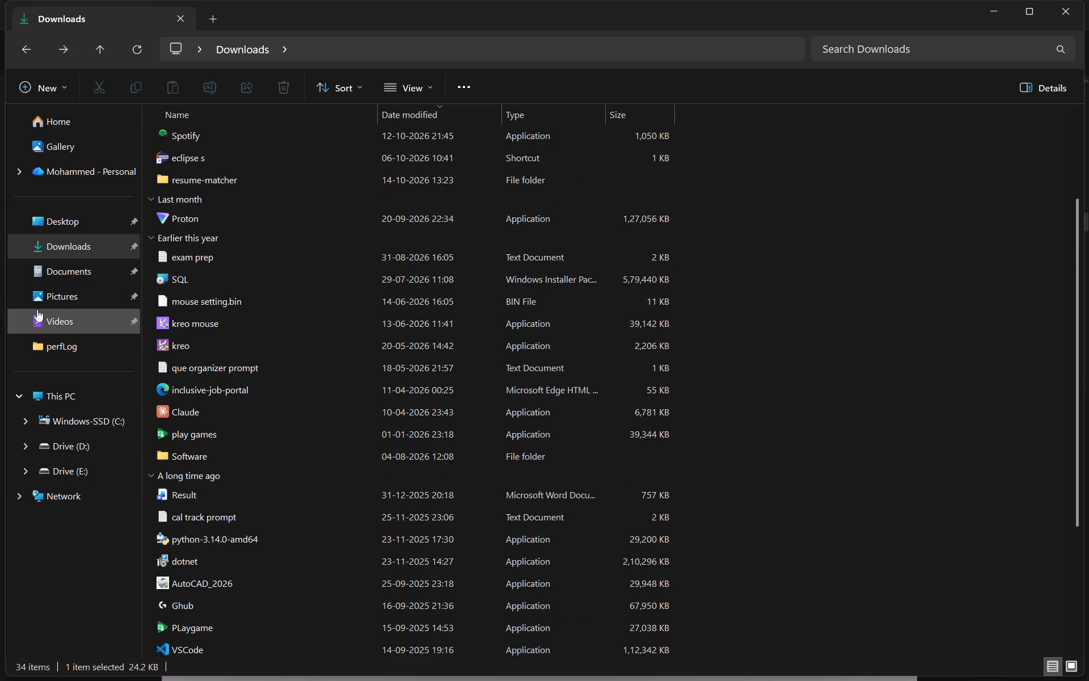
click(60, 272)
click(64, 300)
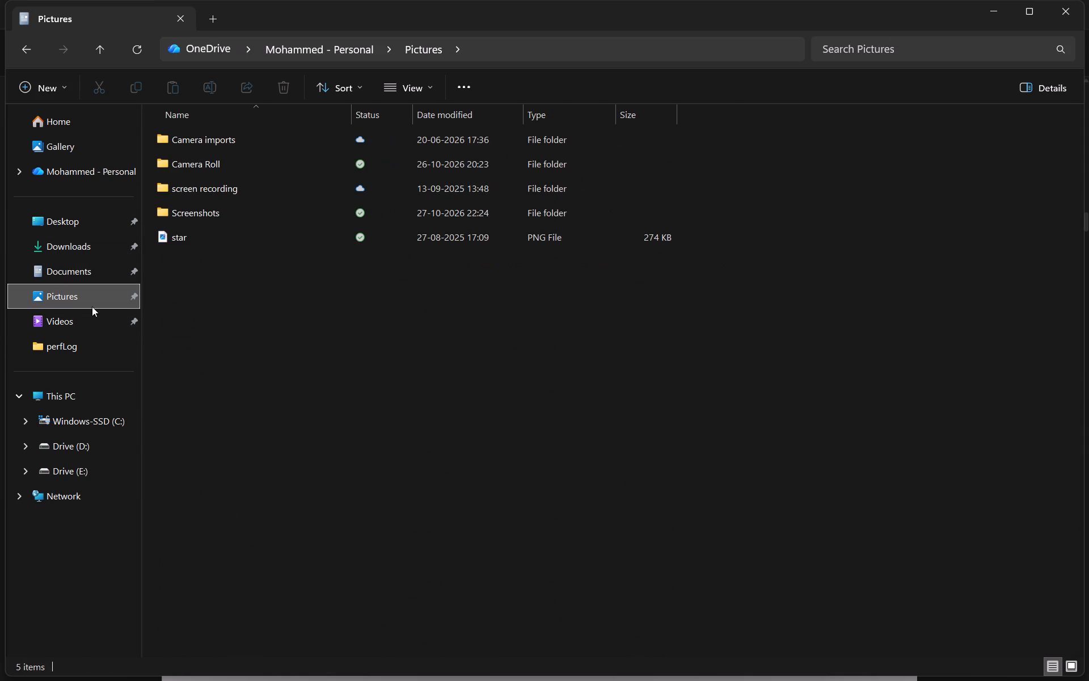
click(80, 447)
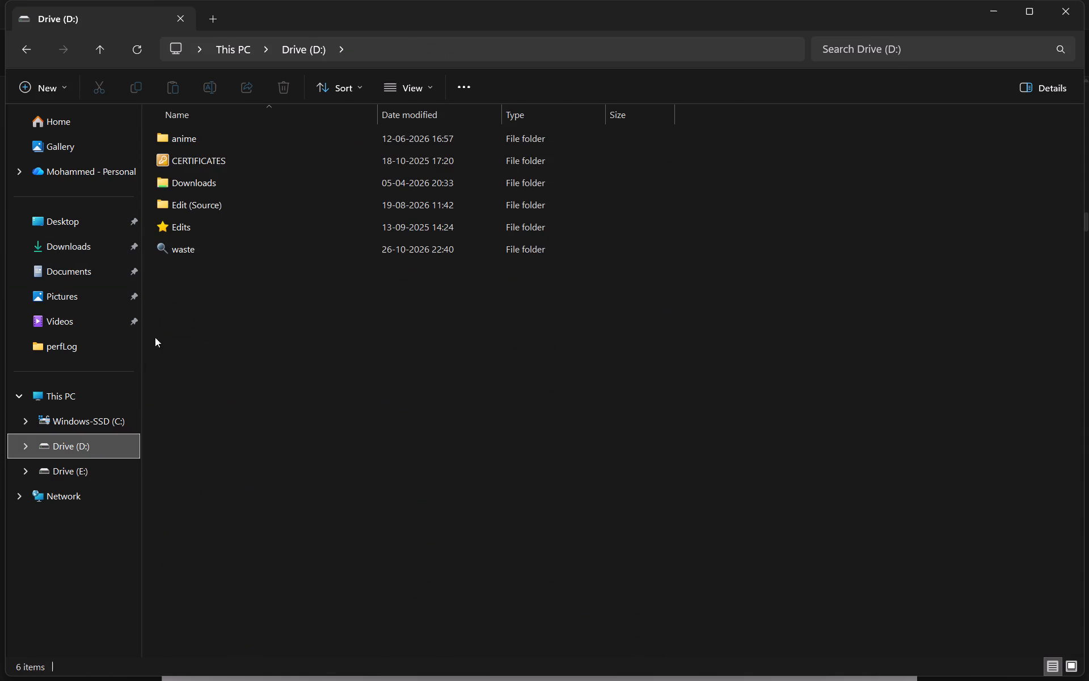
Open the AI folder inside AAT on Drive (E:) and select its group of assignment, report and presentation files down to rport2.
click(86, 474)
double_click(233, 158)
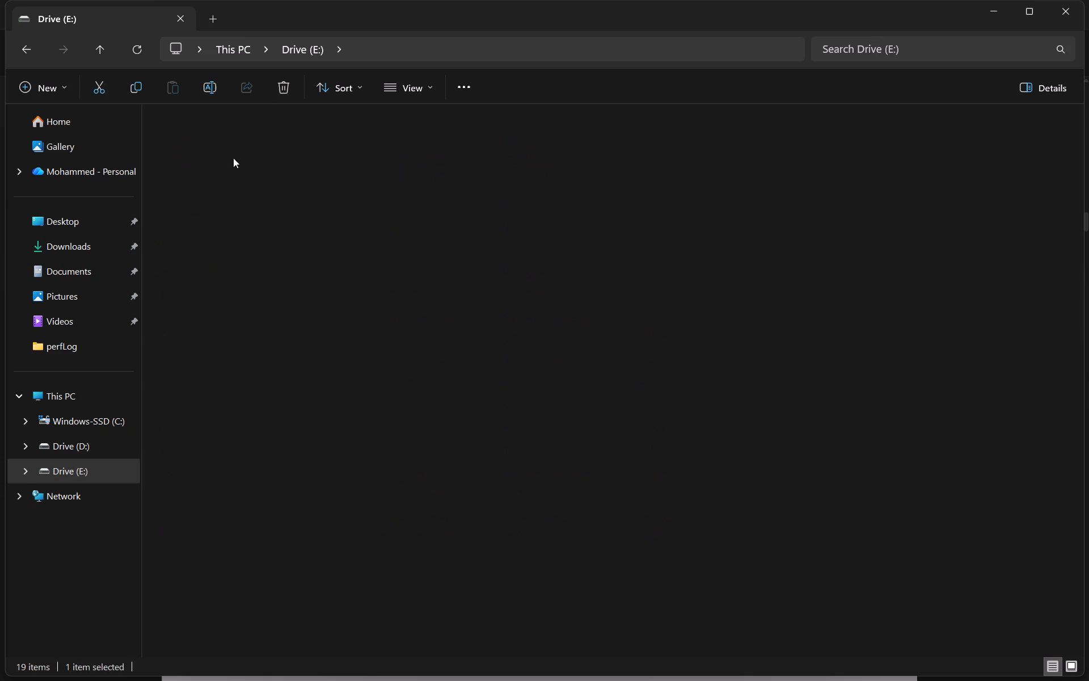
double_click(204, 144)
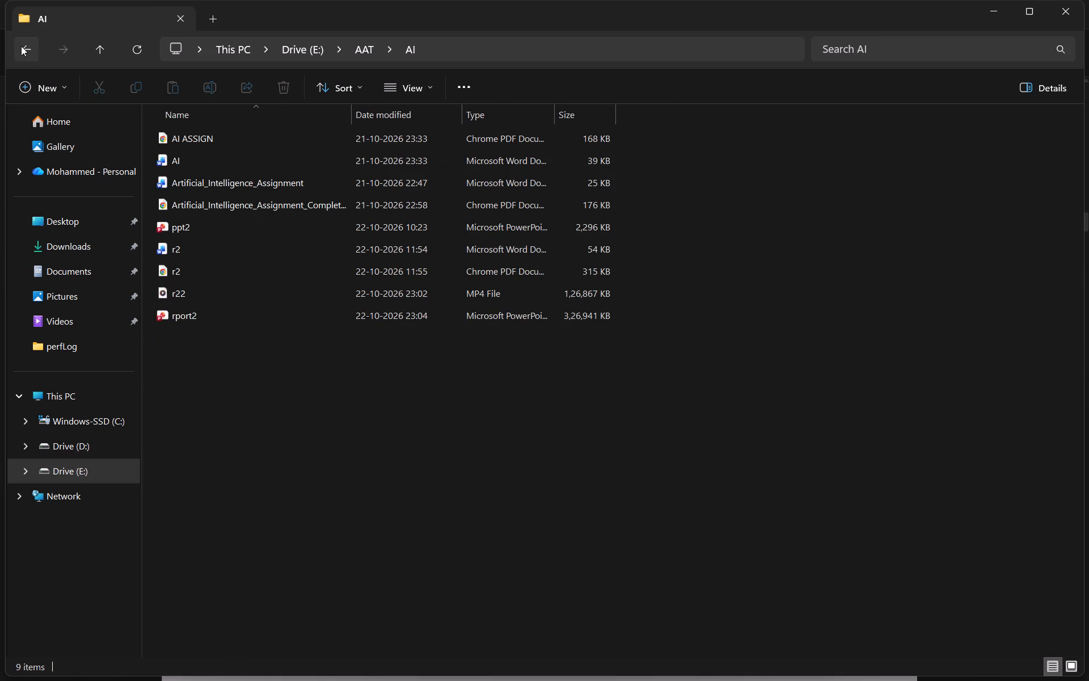
click(24, 49)
double_click(265, 131)
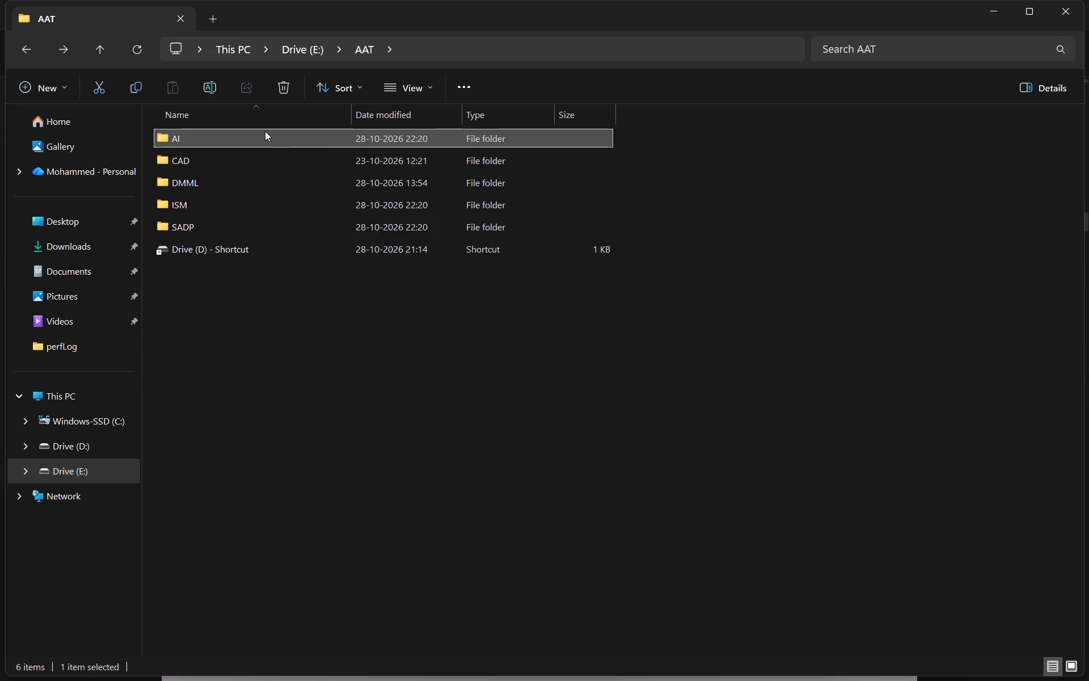
drag(243, 435, 276, 158)
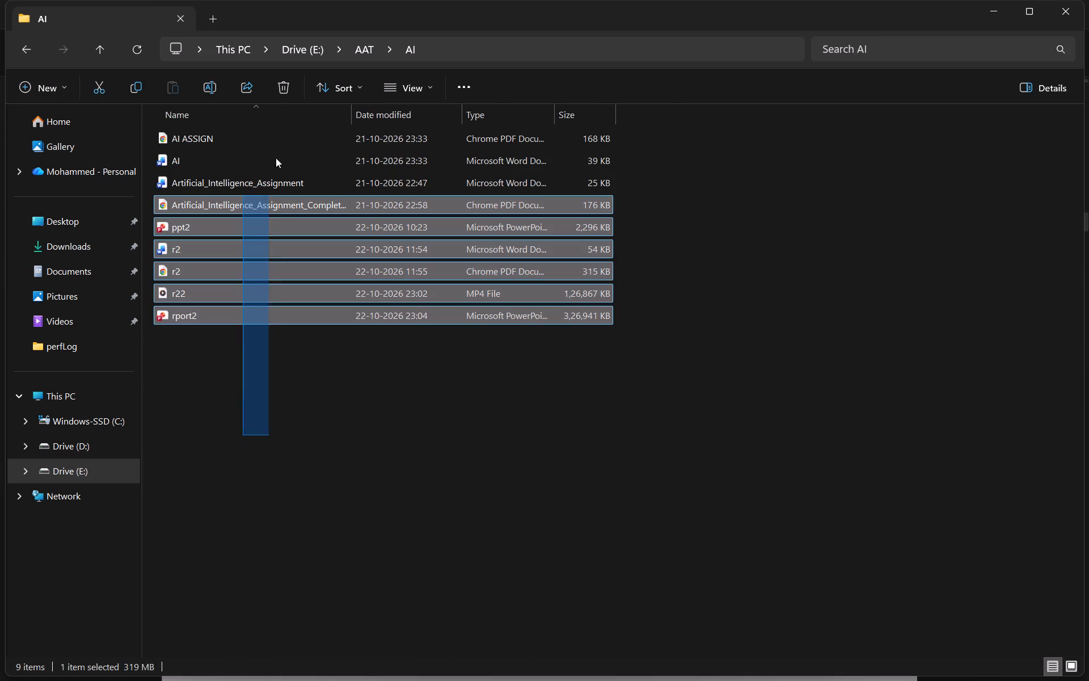
Delete all the files inside the AI folder and return to the AAT folder.
drag(276, 158, 279, 136)
key(Delete)
click(31, 46)
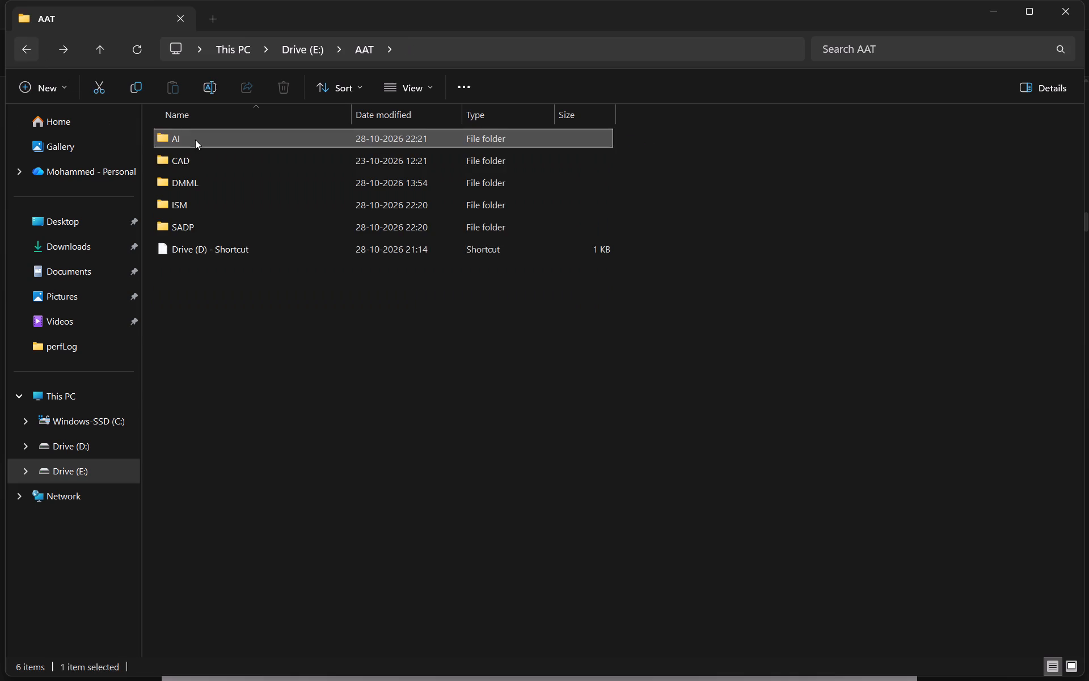
Delete all the files inside the CAD folder and return to the AAT folder.
click(204, 170)
double_click(218, 161)
drag(220, 266, 247, 129)
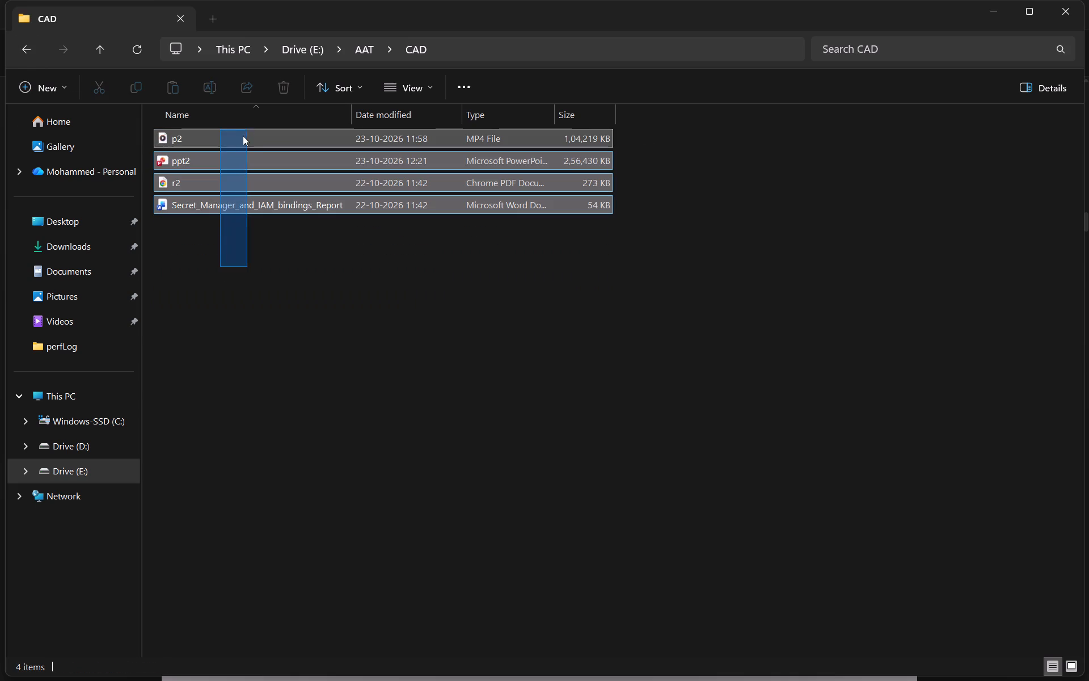
key(Delete)
click(20, 41)
Delete all the files inside the DMML folder and return to the AAT folder.
double_click(168, 180)
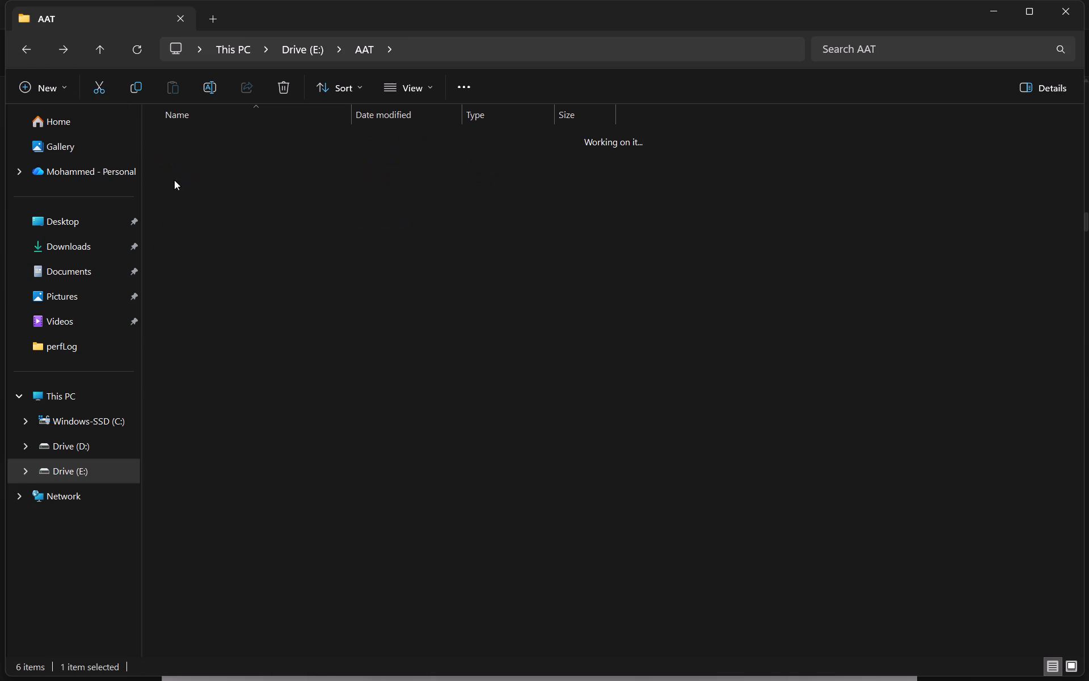
drag(220, 256, 228, 119)
key(Delete)
click(33, 49)
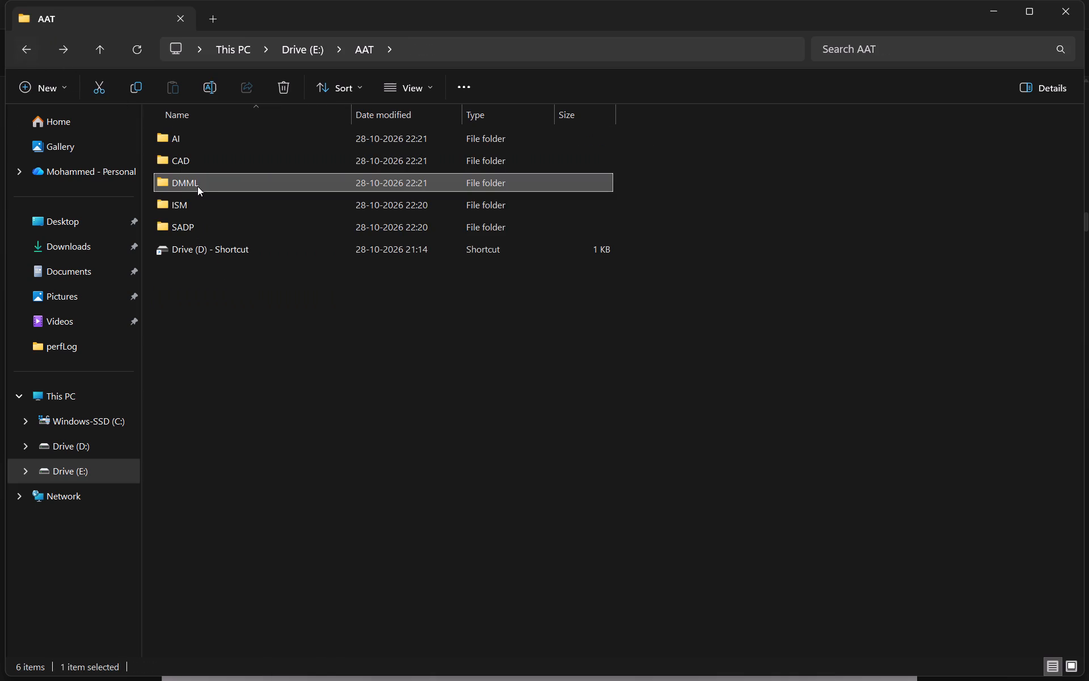
Delete all the files inside the ISM folder and return to the AAT folder.
double_click(189, 199)
drag(234, 165, 235, 136)
drag(235, 332, 239, 236)
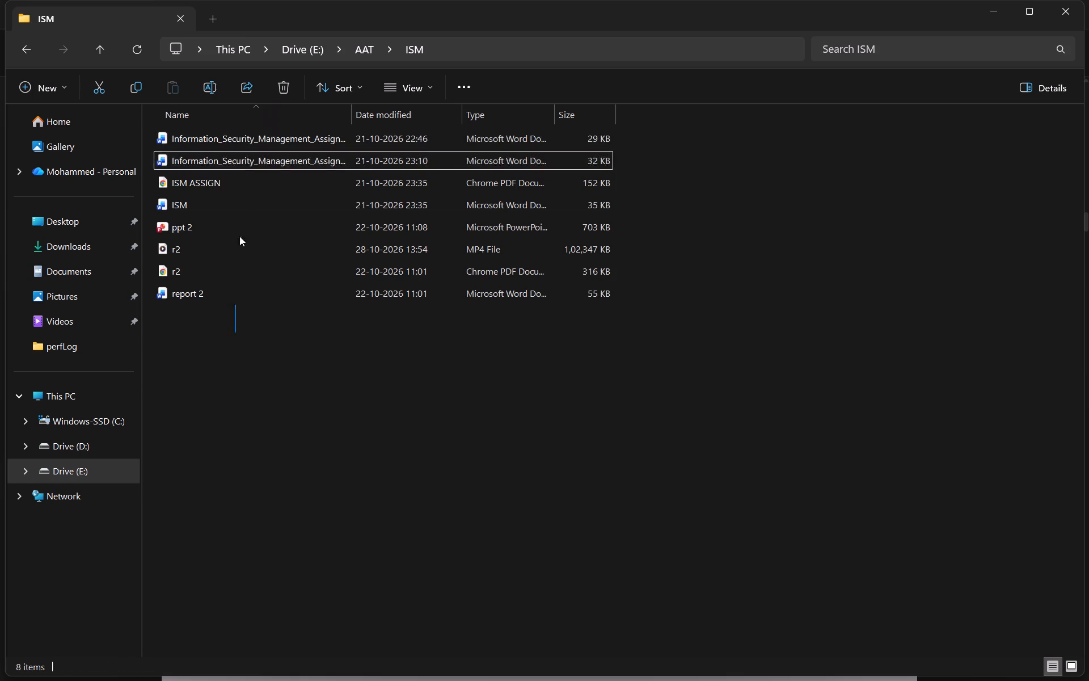
drag(239, 236, 256, 105)
key(Delete)
click(35, 49)
In the SADP folder, delete both cs files, the sadp Word document and the r2 Word document.
double_click(241, 232)
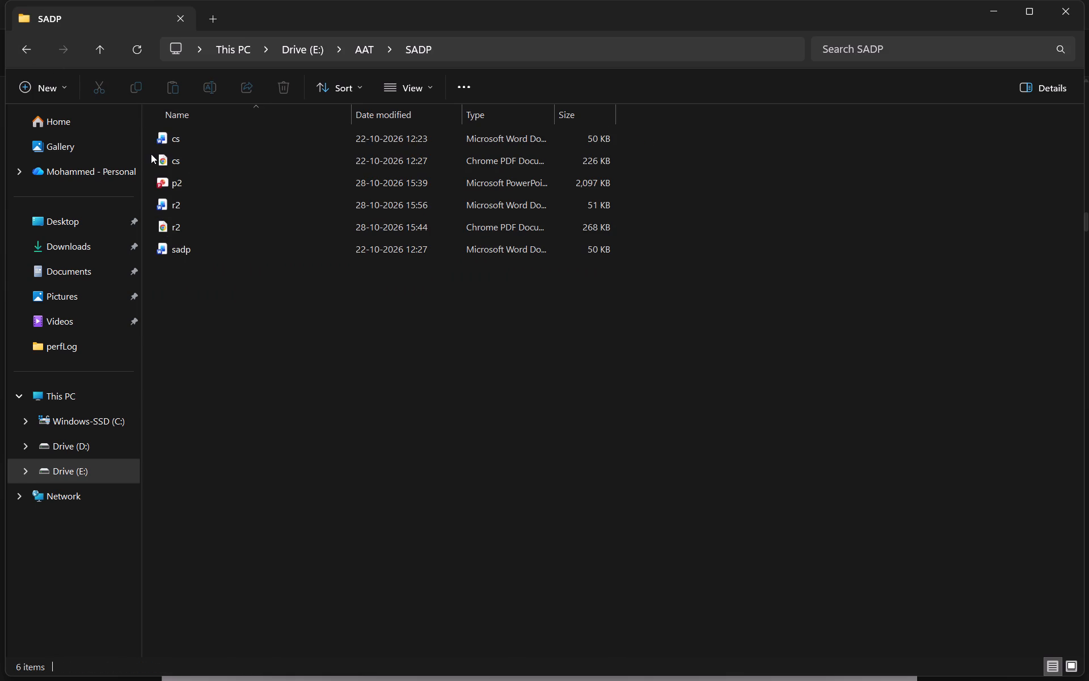
drag(146, 132, 159, 158)
key(Delete)
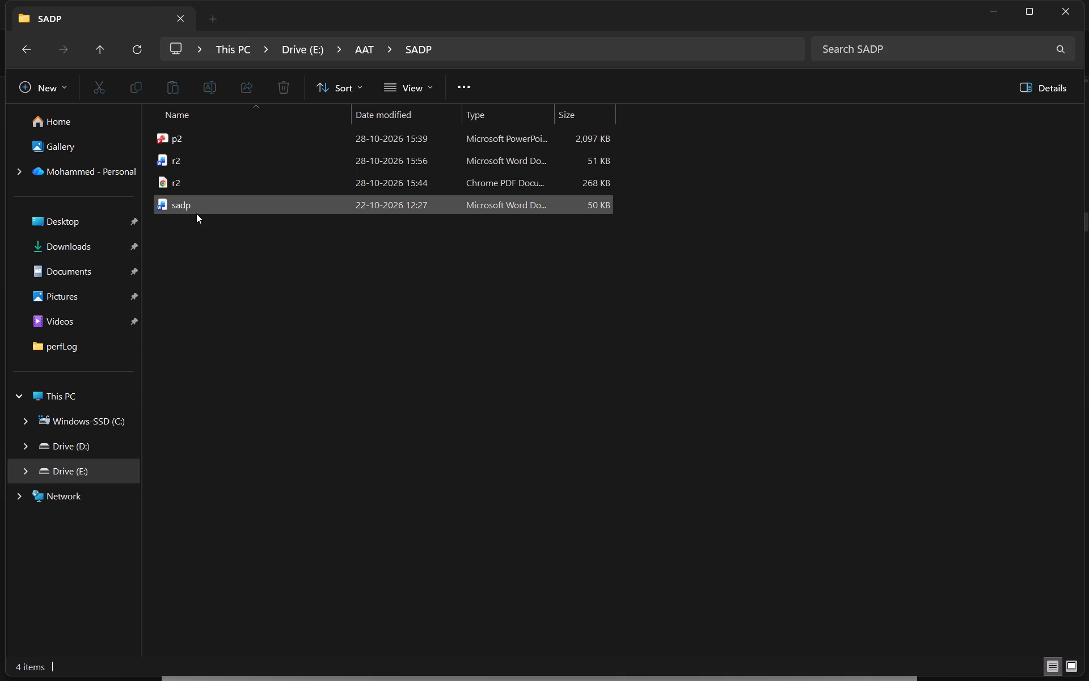
click(192, 206)
key(Delete)
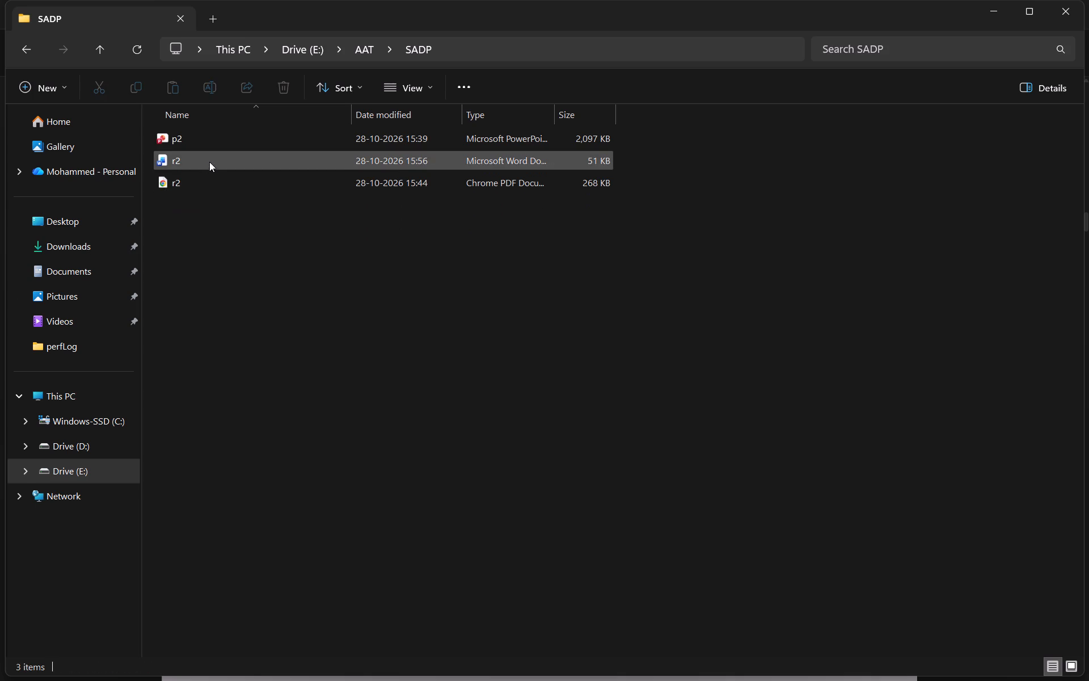
click(210, 159)
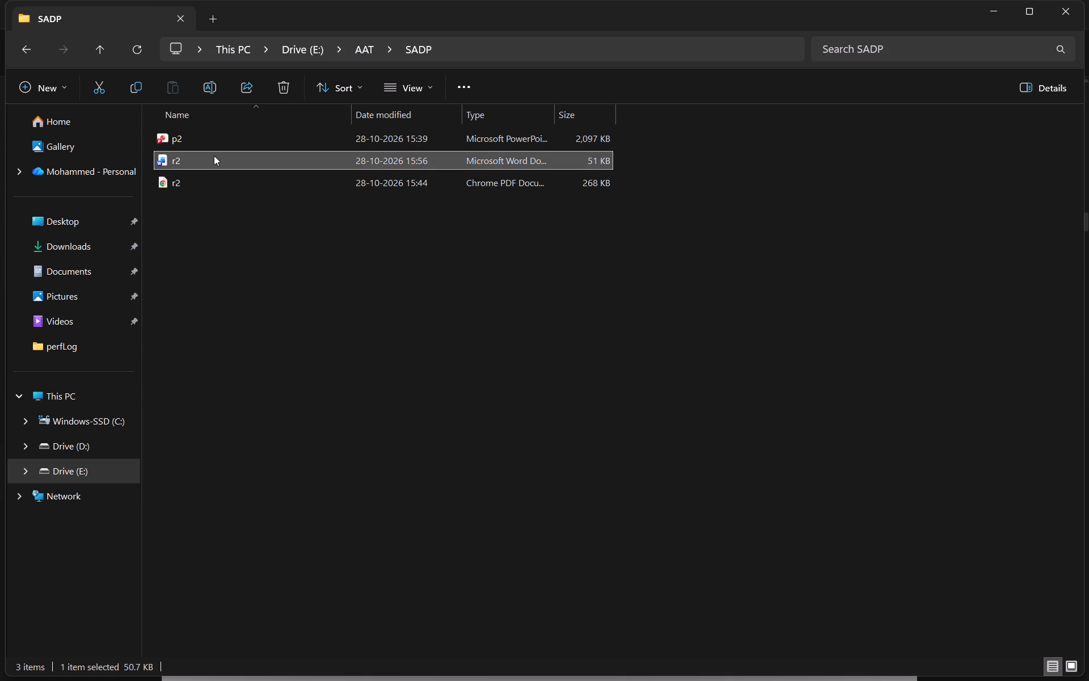
key(Delete)
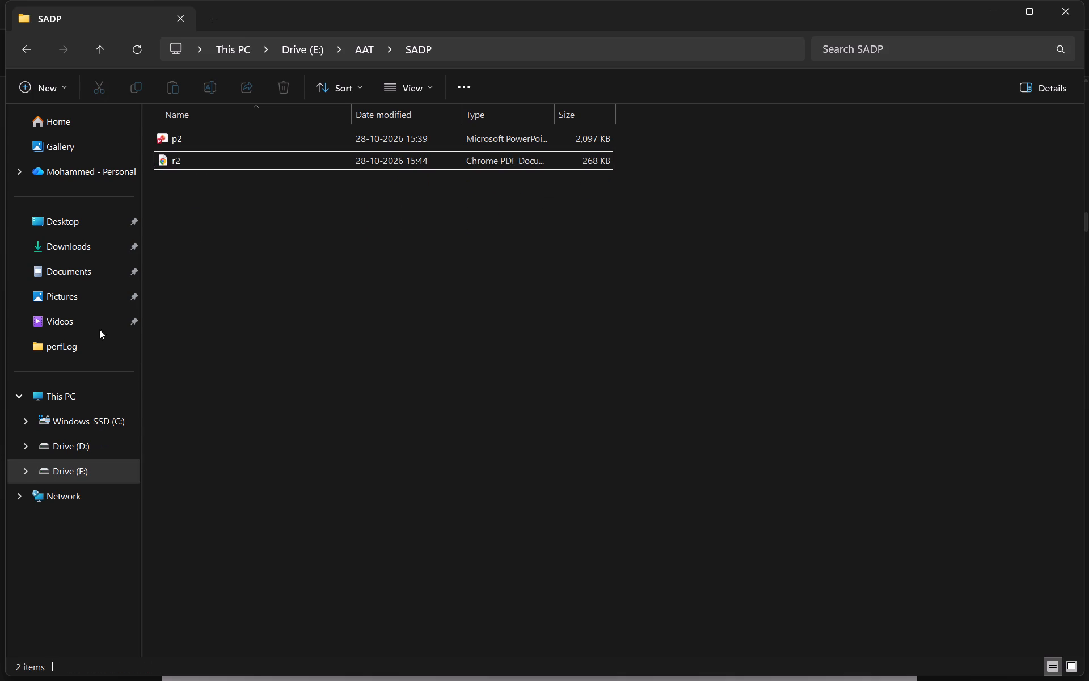
Delete the ai6 PDF from the 1Pendings folder on Drive (E:) and return to the drive's root.
click(35, 49)
click(35, 49)
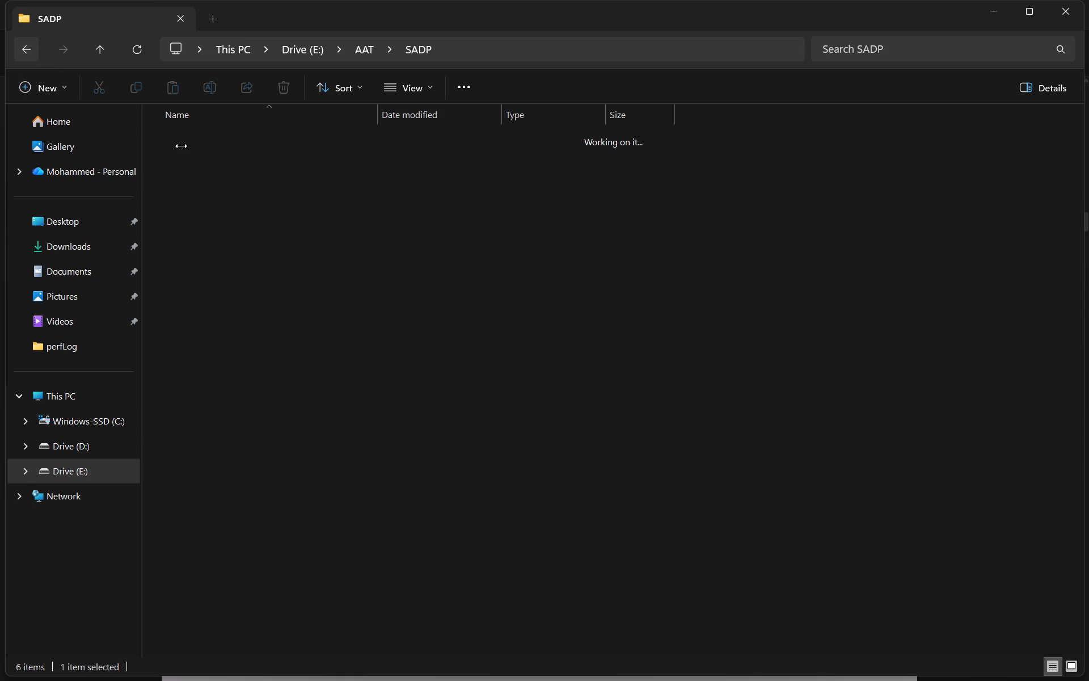
double_click(225, 138)
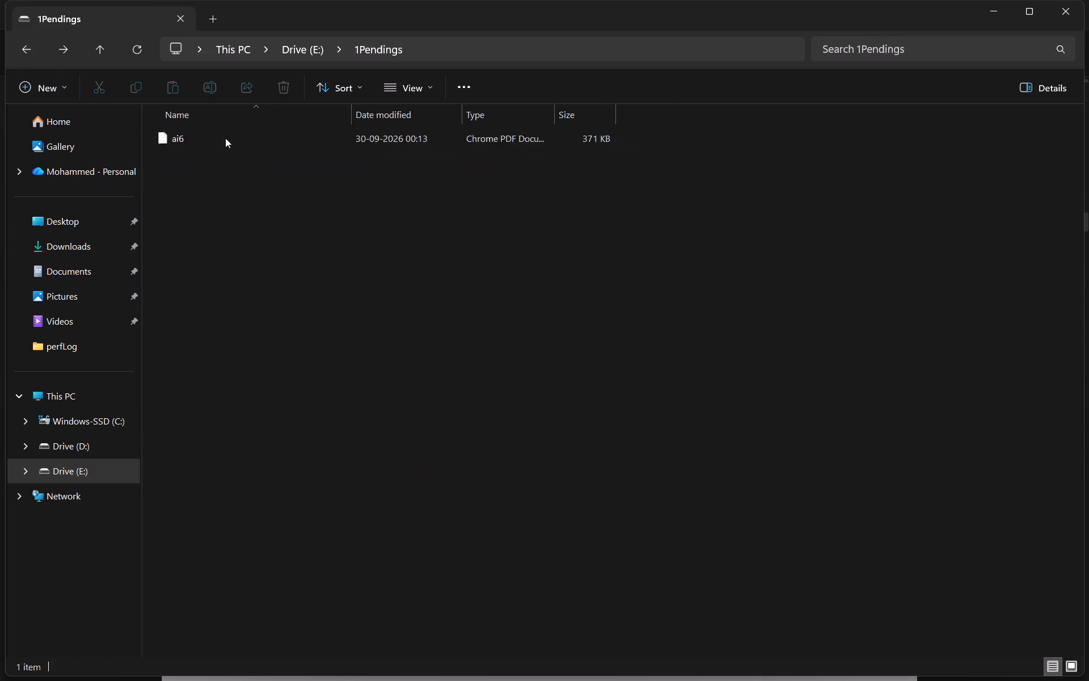
click(183, 141)
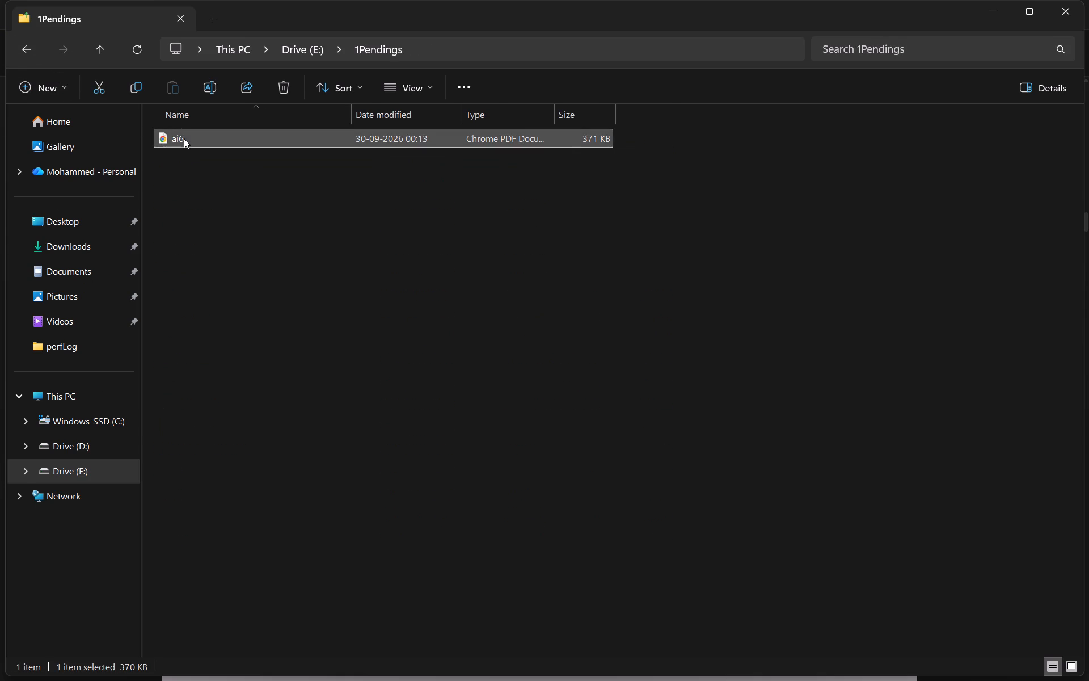
key(Delete)
double_click(41, 49)
click(31, 49)
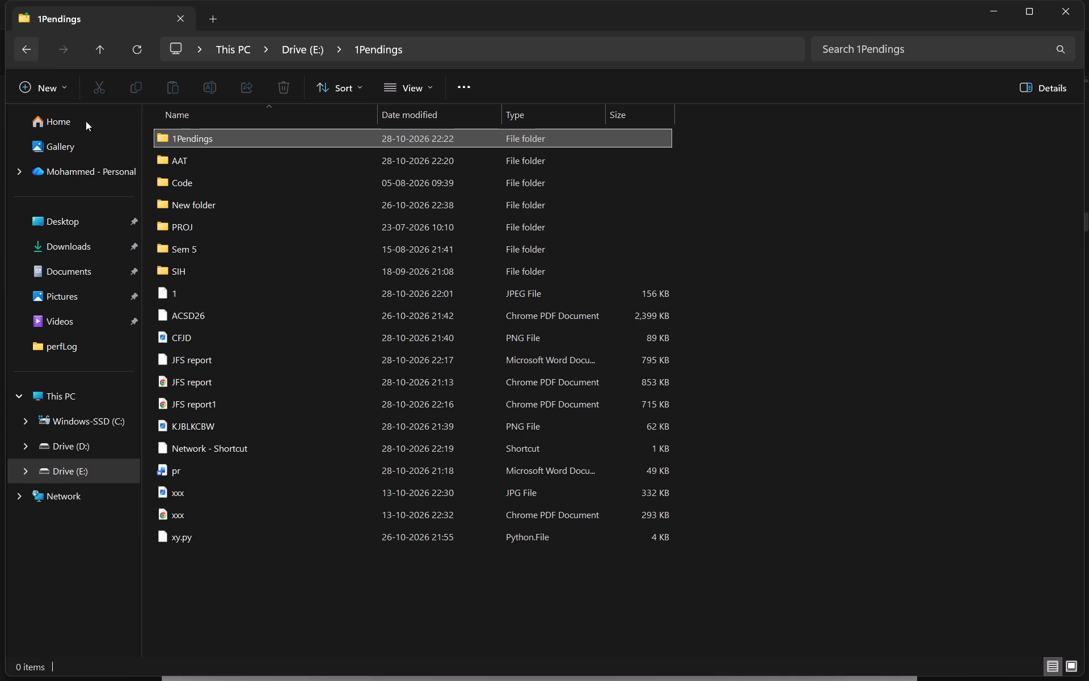
On Drive (E:), delete the JFS report PDF, JFS report1, KJBLKCBW, Network - Shortcut, pr, both xxx files and xy.py.
drag(322, 600, 326, 367)
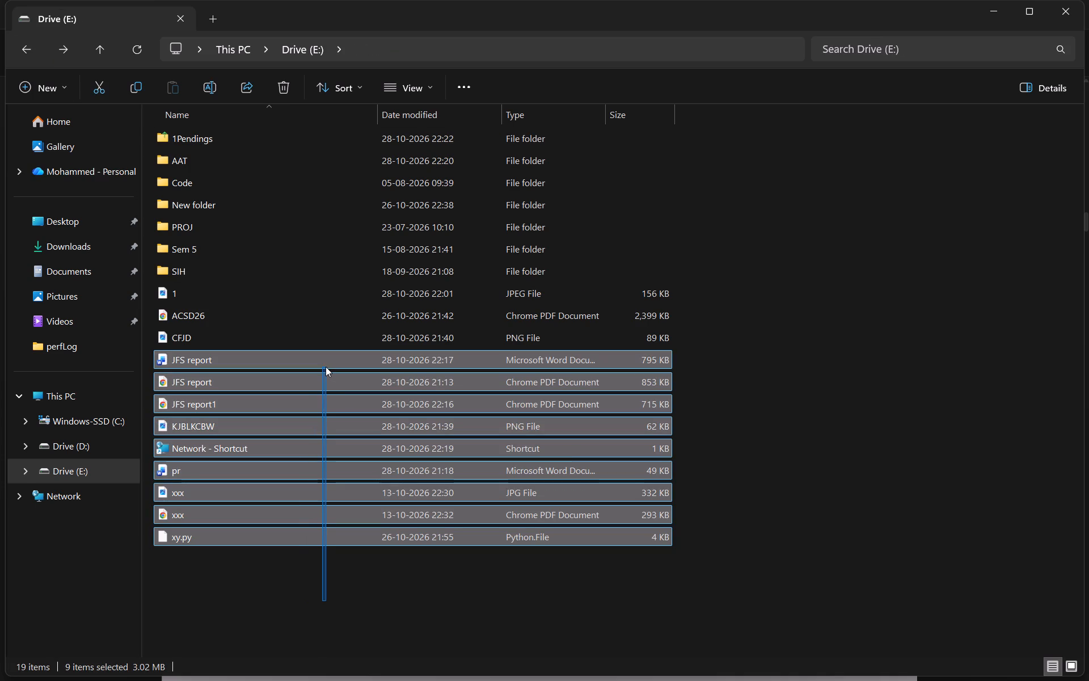
drag(326, 367, 240, 342)
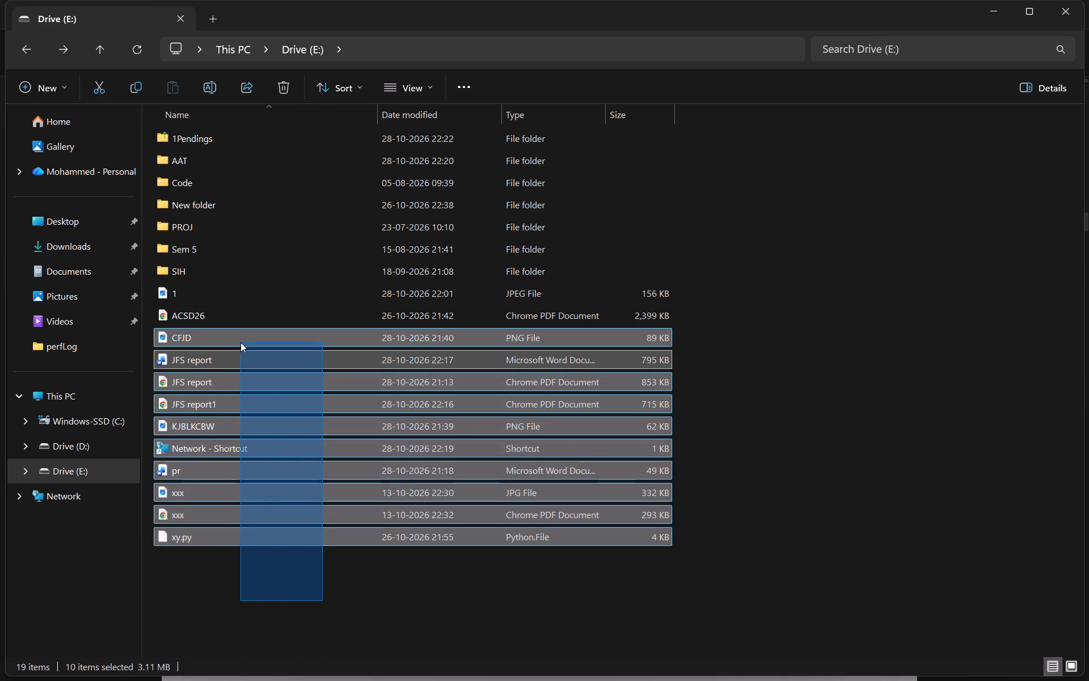
drag(240, 342, 232, 380)
key(Delete)
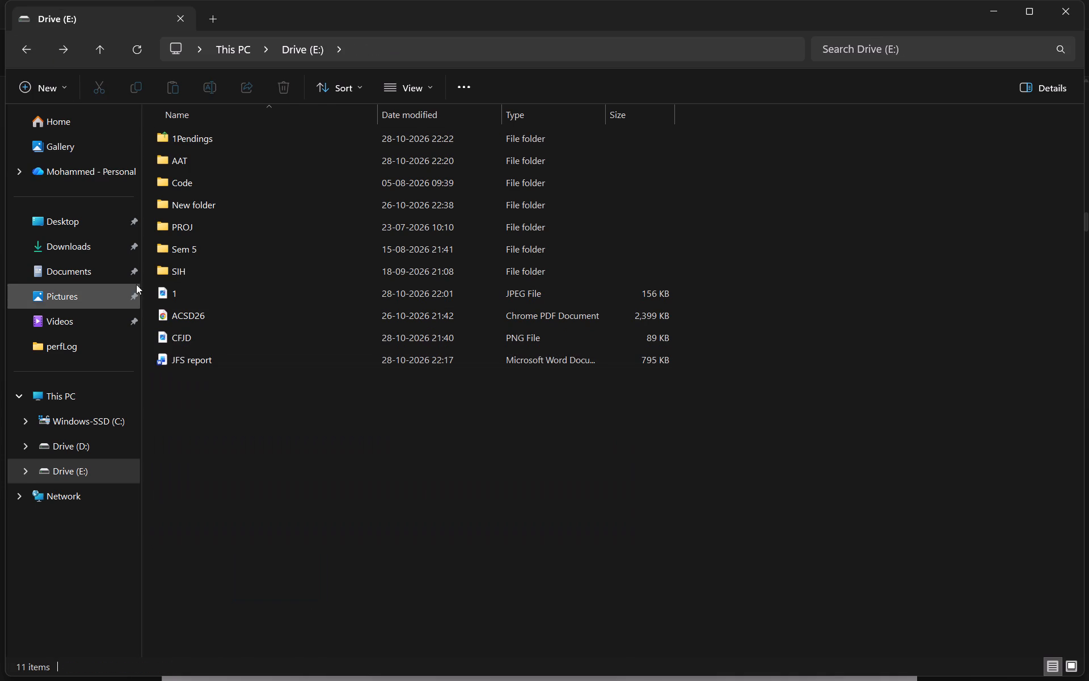
Delete the image 1, the ACSD26 PDF and the CFJD image from Drive (E:).
drag(155, 297, 166, 332)
key(Delete)
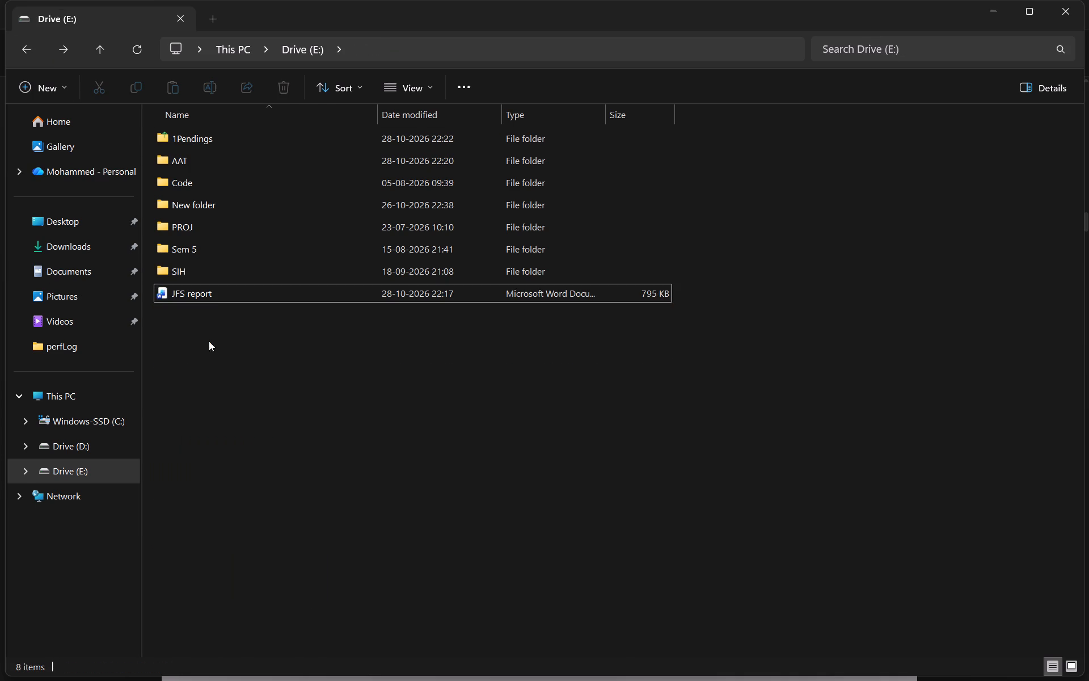
Open the JFS report Word document and insert ENGINEERING DESIGN PROJECT into the cover page title.
double_click(213, 293)
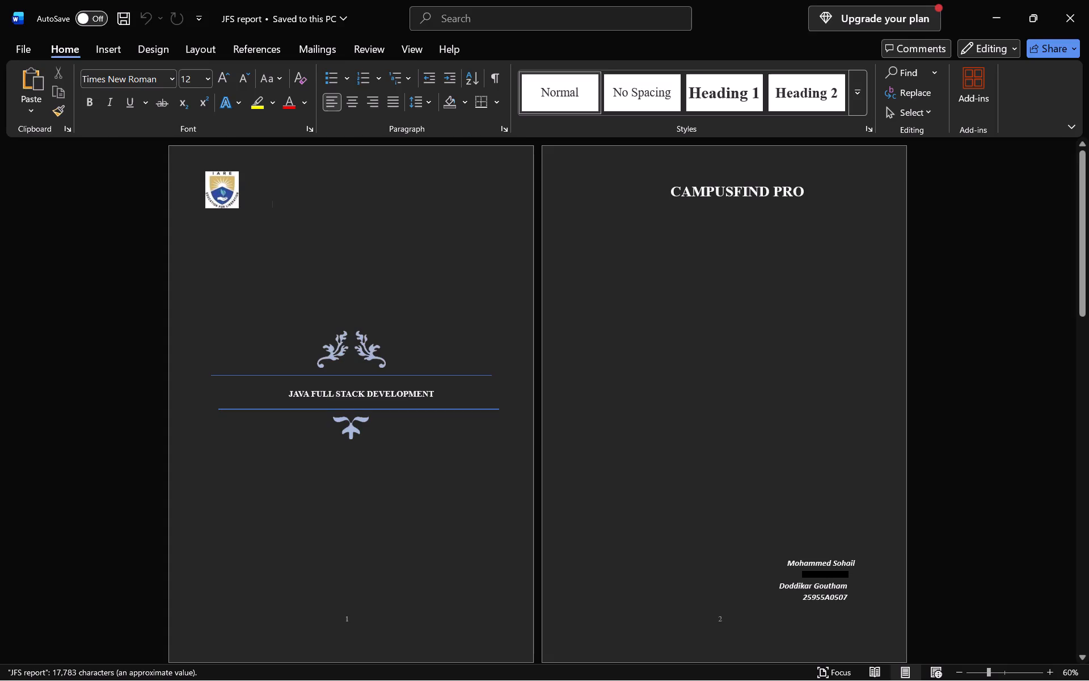
double_click(410, 393)
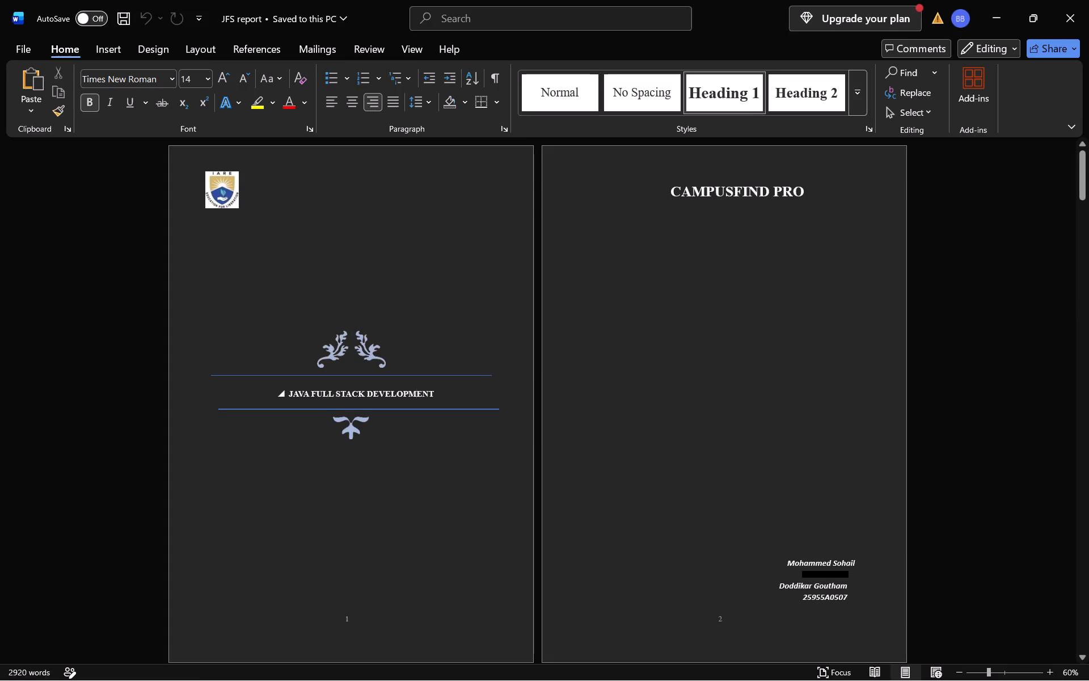
click(292, 390)
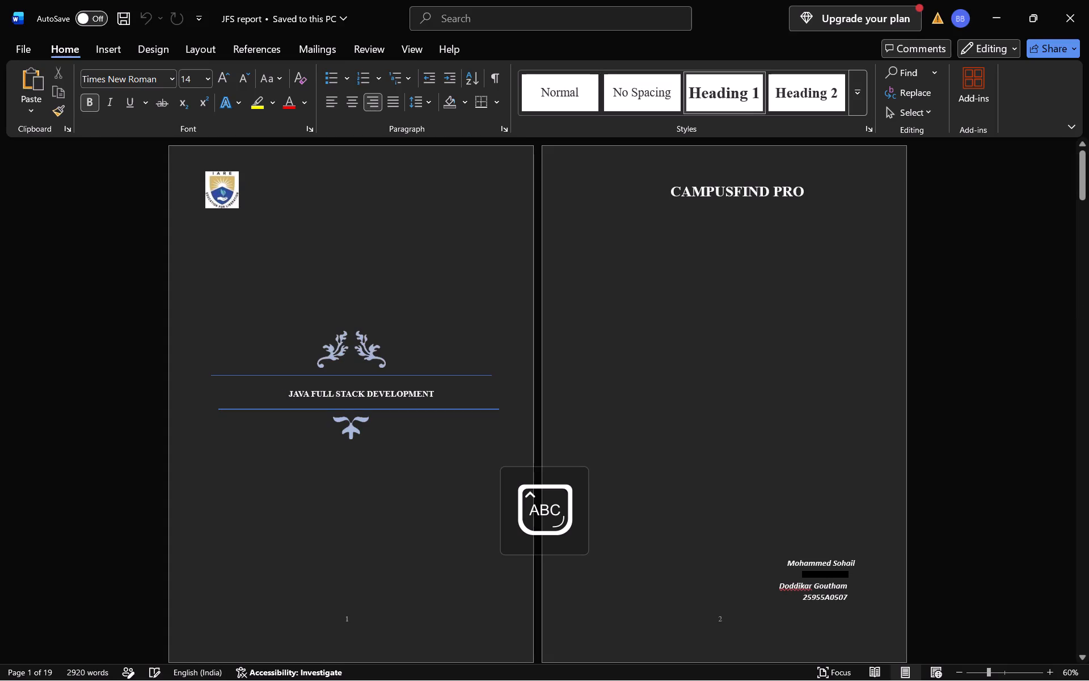
text(ENGINN)
key(BackSpace)
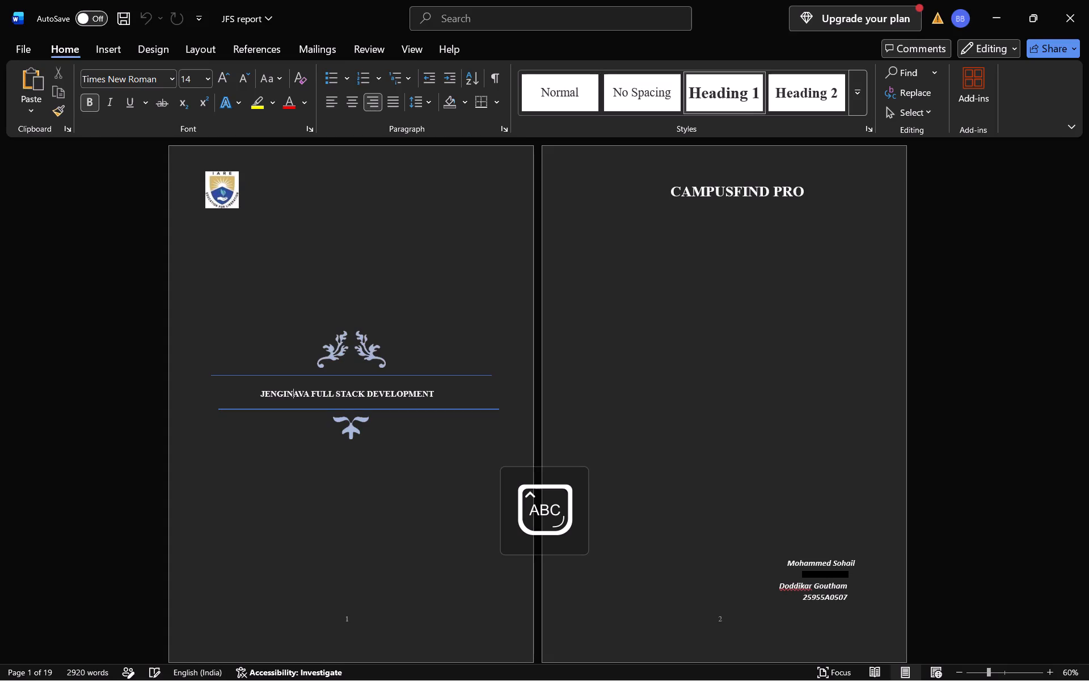
text(ERE)
key(BackSpace)
key(BackSpace)
text(ER)
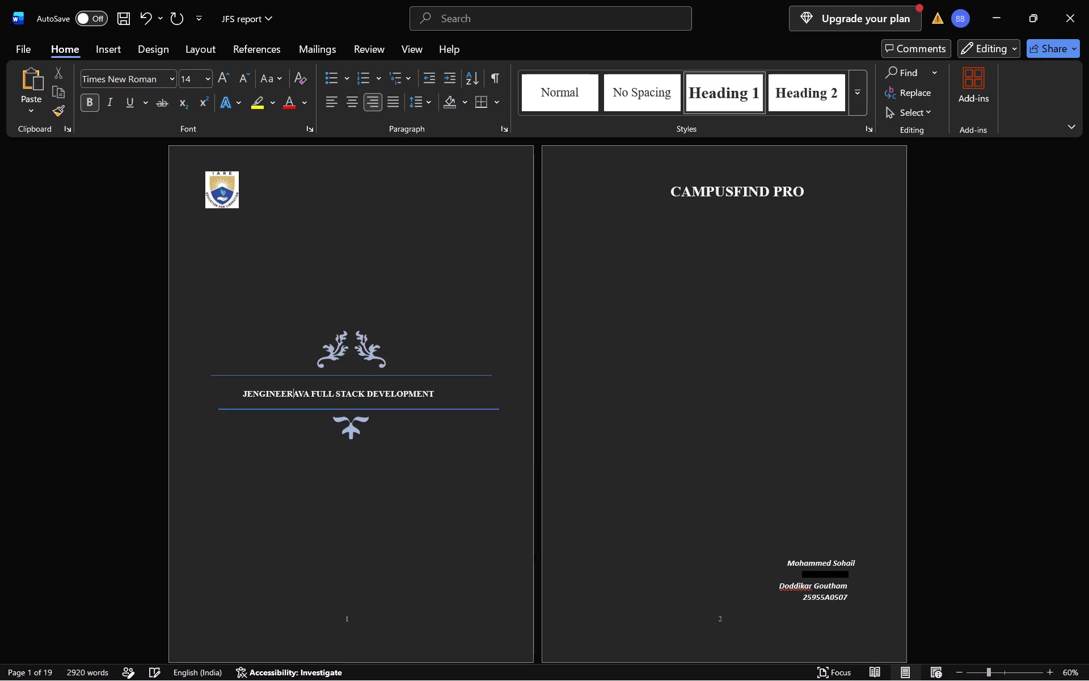
text(ING E)
key(BackSpace)
text(DE)
text(SIGN)
key(space)
text(PROJECT)
Remove the leftover letters and words of the former cover title, keeping only ENGINEERING DESIGN PROJECT.
scroll(445, 14, down, 1)
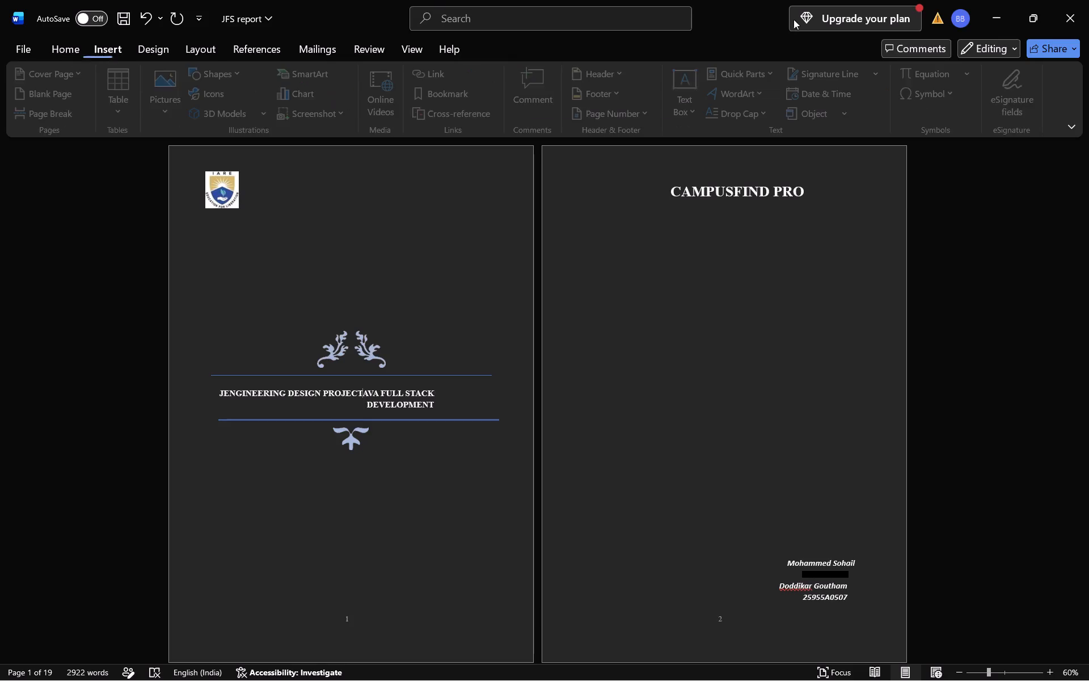
drag(450, 402, 373, 387)
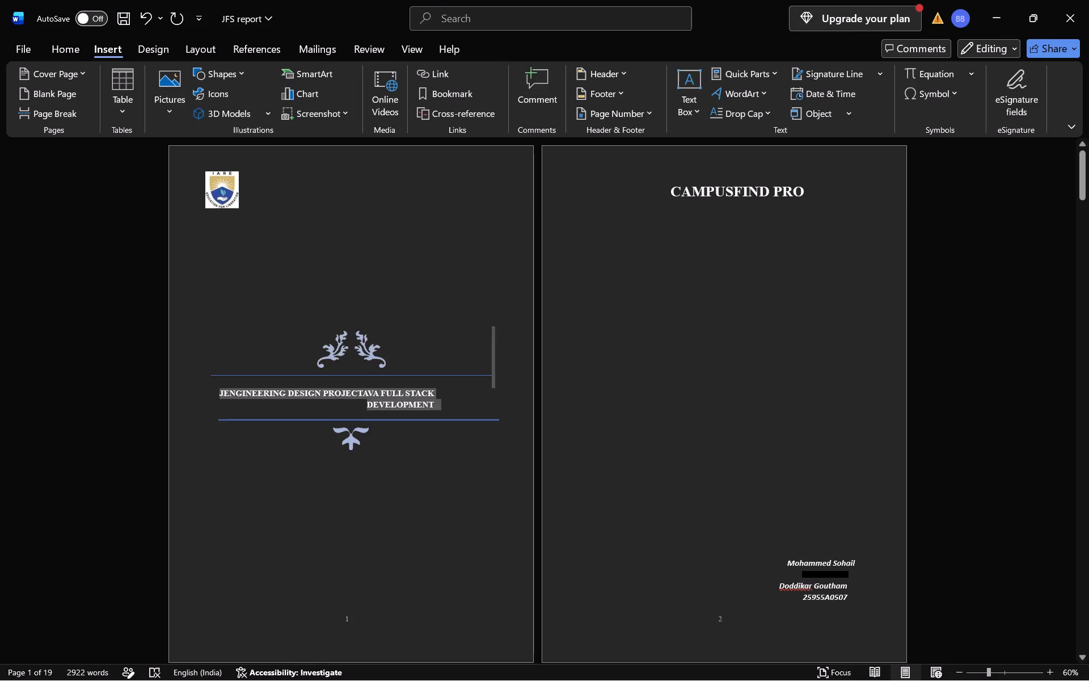
drag(373, 387, 371, 394)
key(BackSpace)
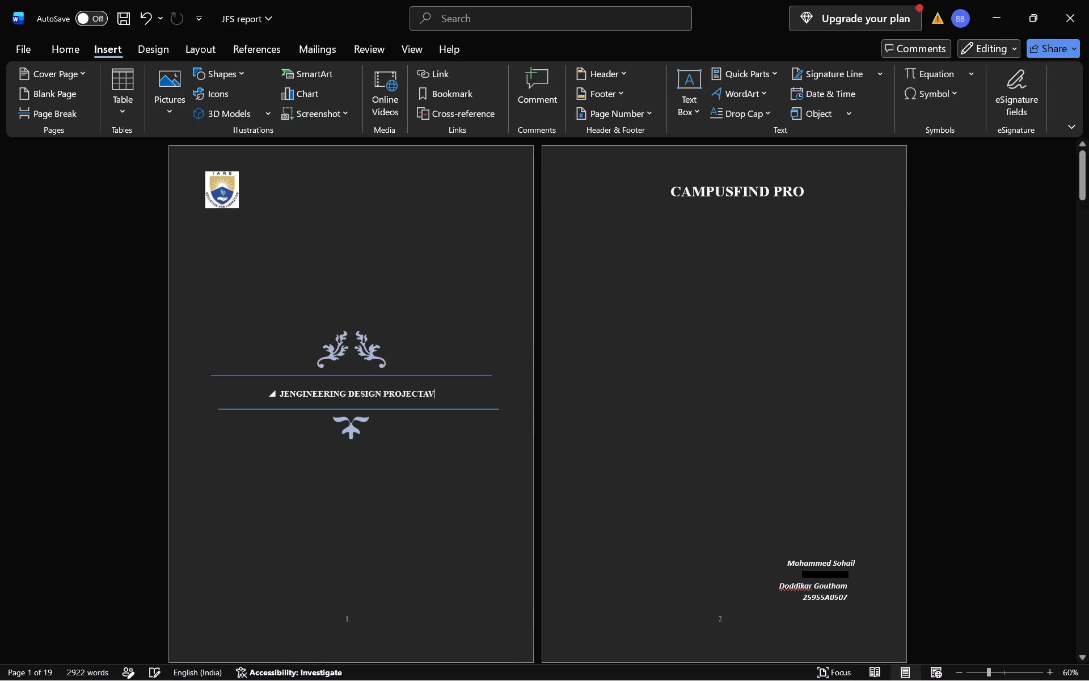
key(BackSpace)
key(BackSpace)
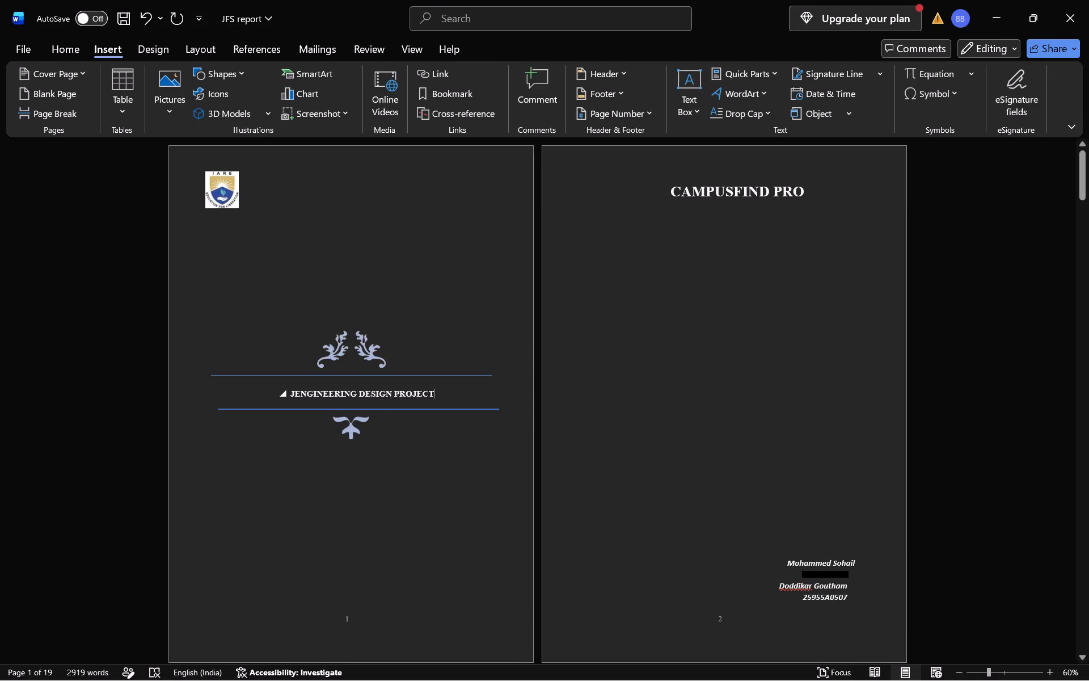
click(295, 396)
key(BackSpace)
Adjust the cover title's indentation so ENGINEERING DESIGN PROJECT sits between the decorative lines.
scroll(463, 336, down, 3)
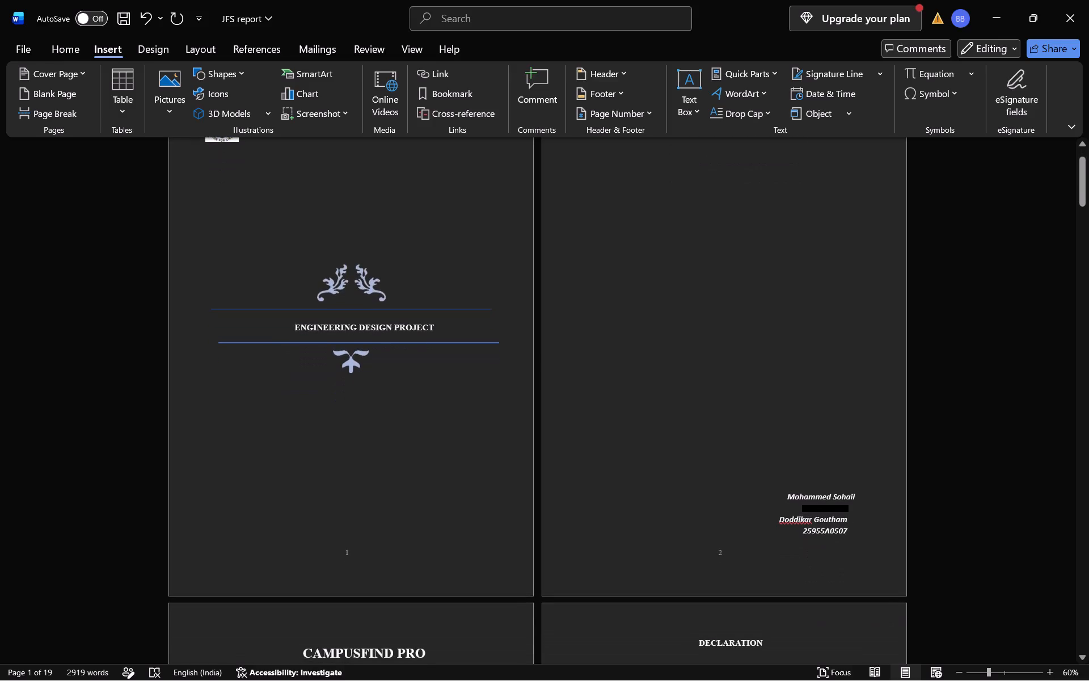
key(BackSpace)
key(Tab)
key(Tab)
key(Tab)
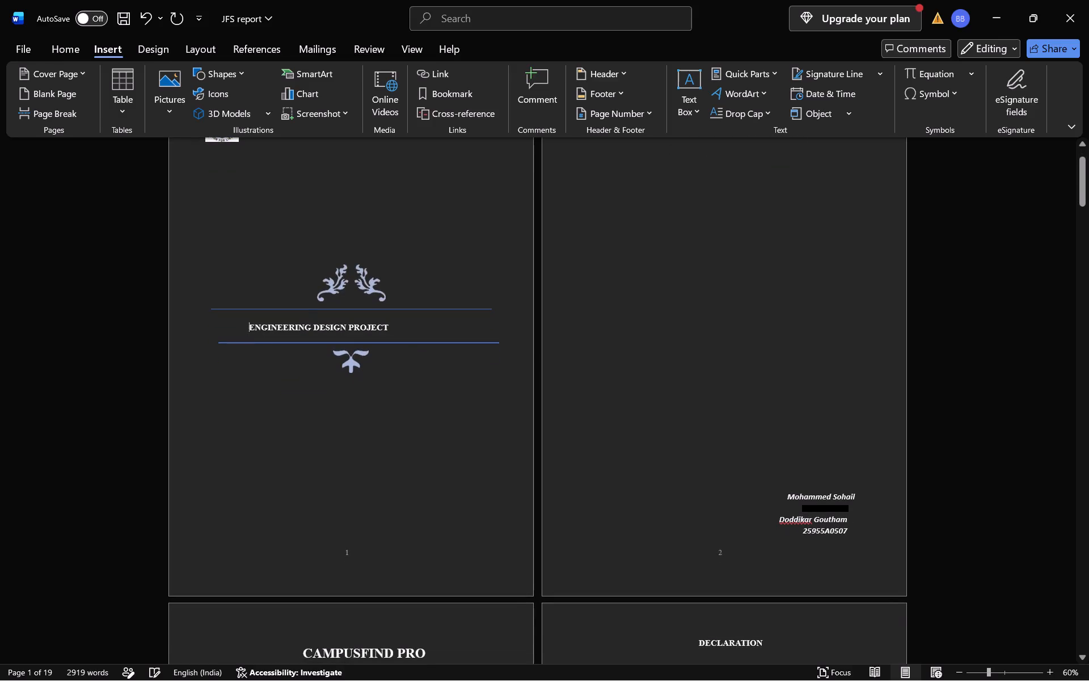
key(Tab)
key(Tab)
key(Tab)
key(Tab)
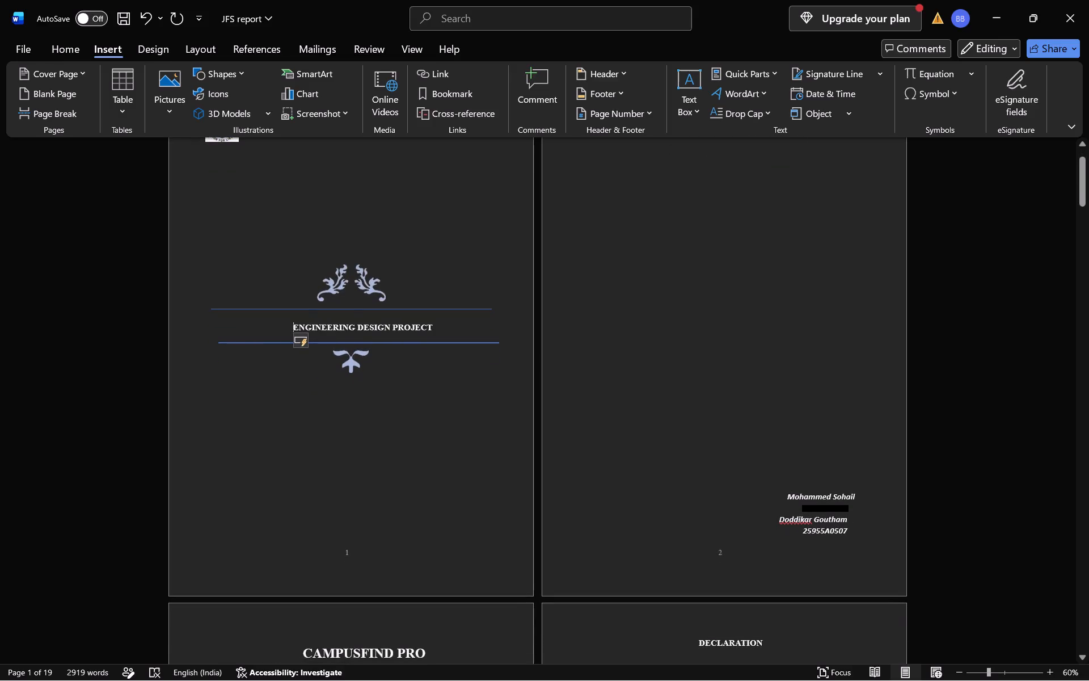
key(BackSpace)
Replace Java Full Stack Development in the approval sheet's opening sentence with the word Engineering.
scroll(430, 318, down, 20)
scroll(430, 318, down, 1)
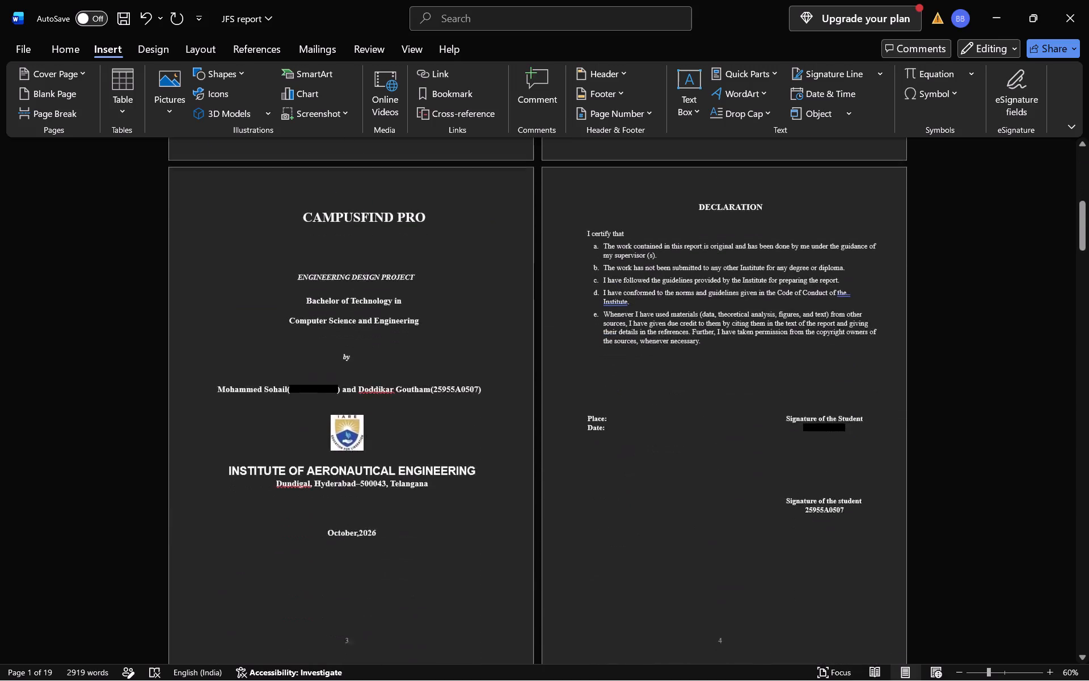
scroll(504, 346, down, 16)
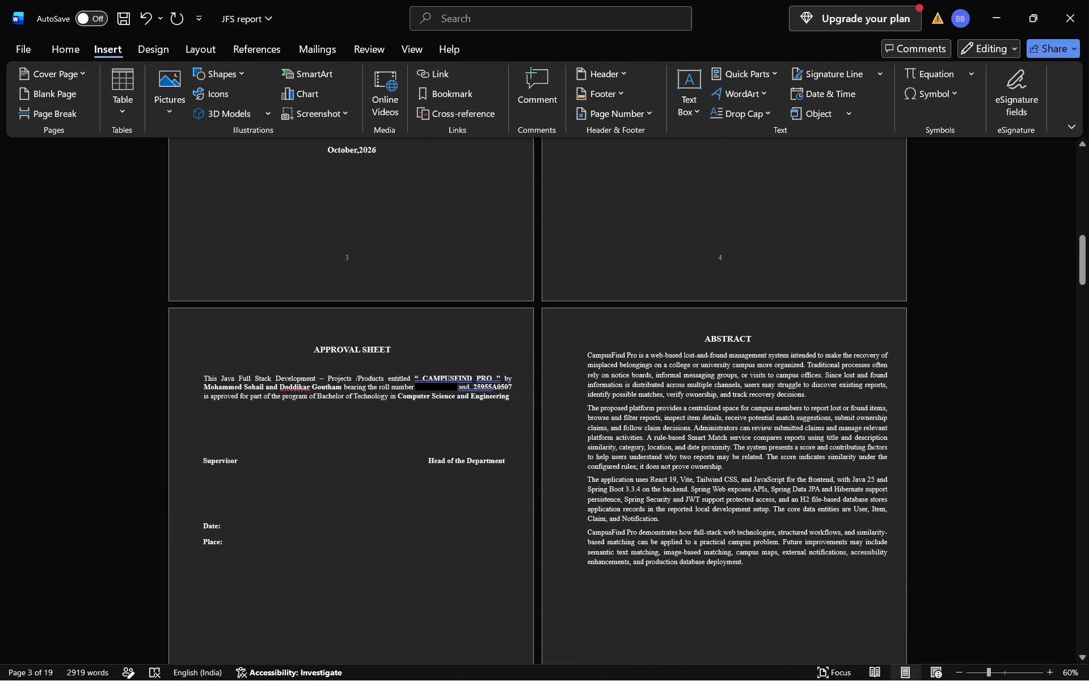
double_click(289, 373)
key(ctrl+z)
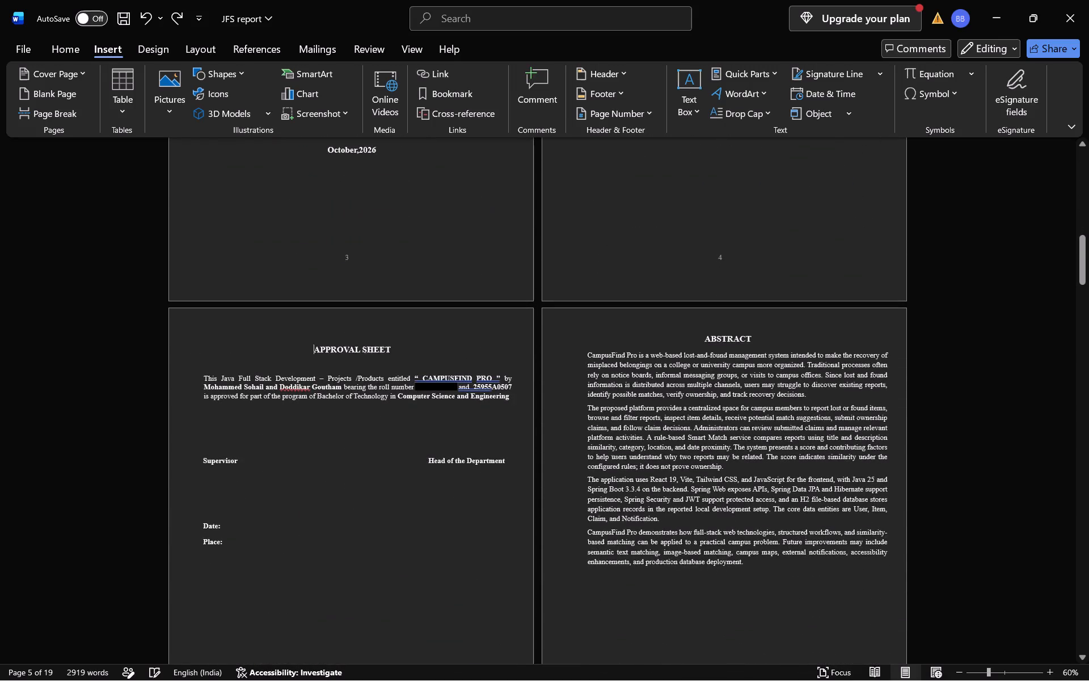
click(302, 377)
drag(302, 377, 238, 382)
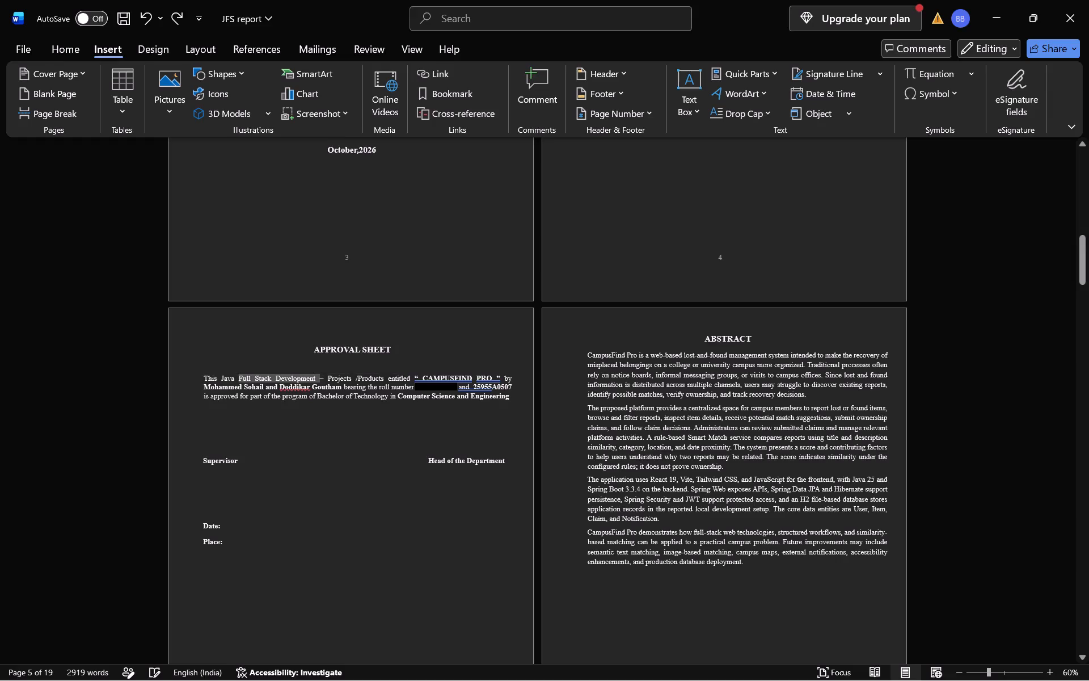
drag(238, 382, 224, 380)
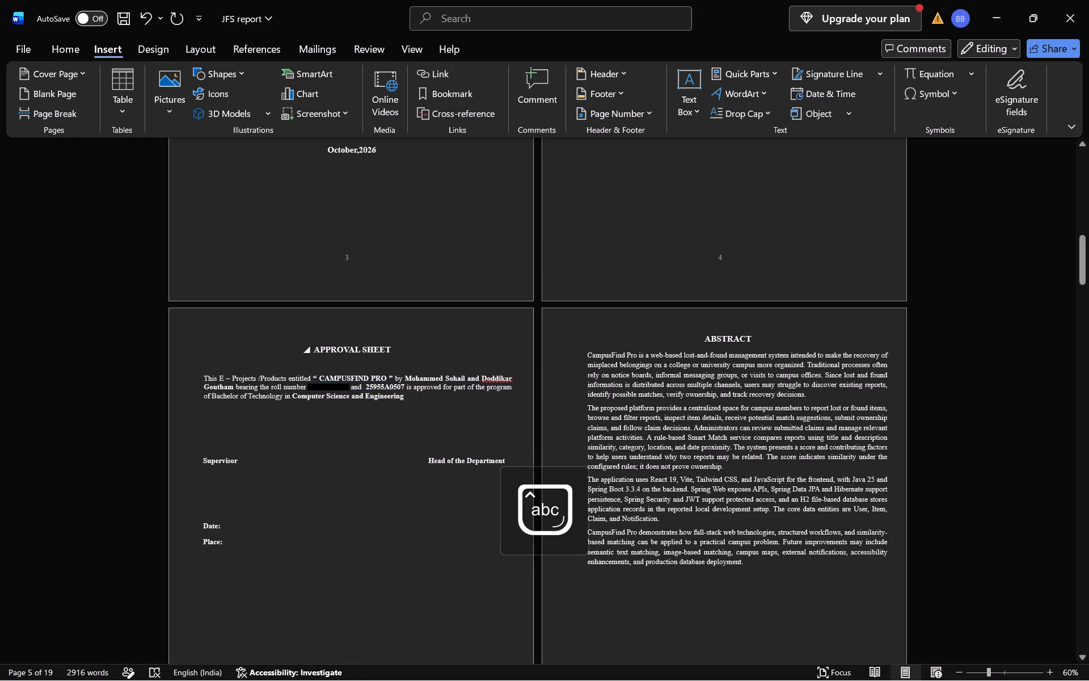
text(nginnerin)
text(g)
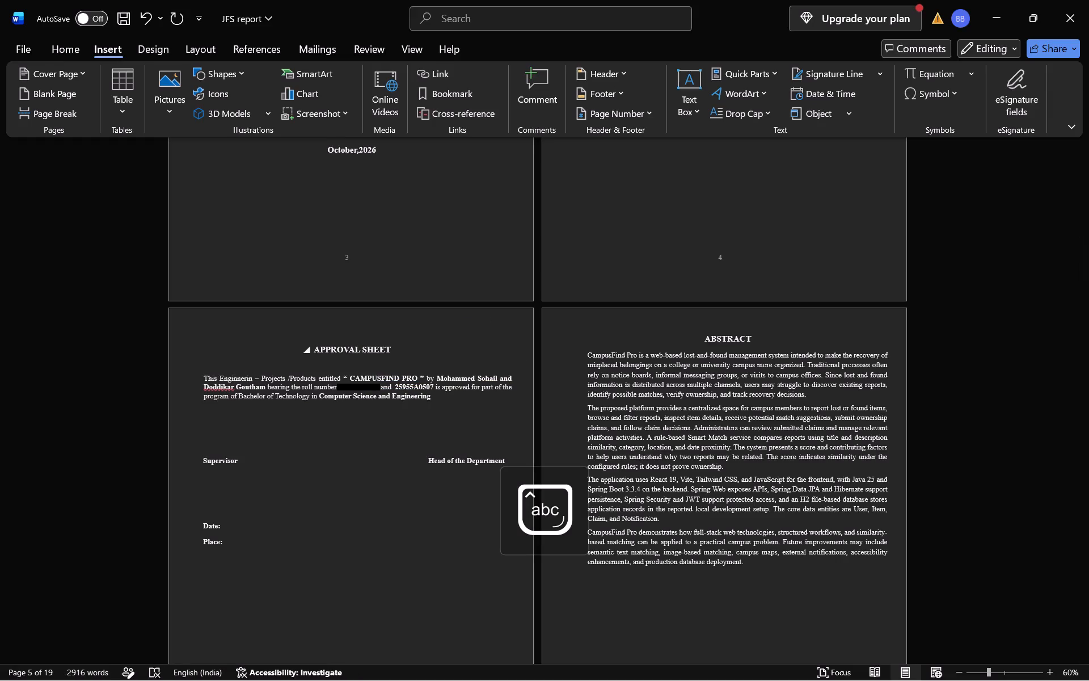
Add the word Design after Engineering in the approval sheet's opening sentence, correcting its spelling.
key(space)
key(shift+d)
text(es)
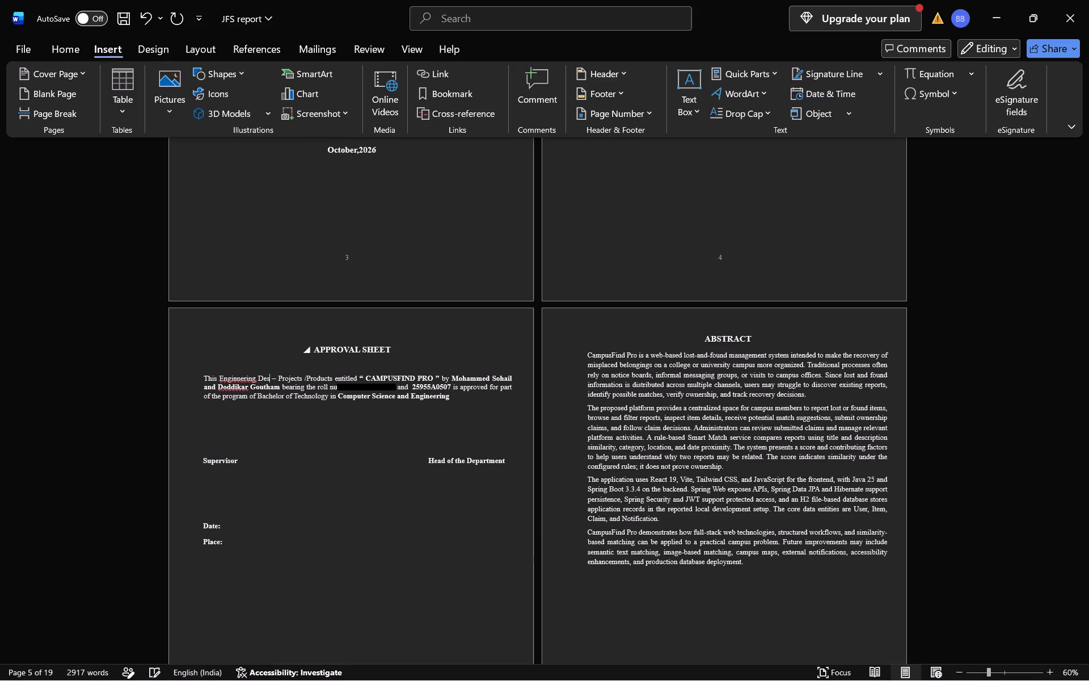
text(isn)
key(space)
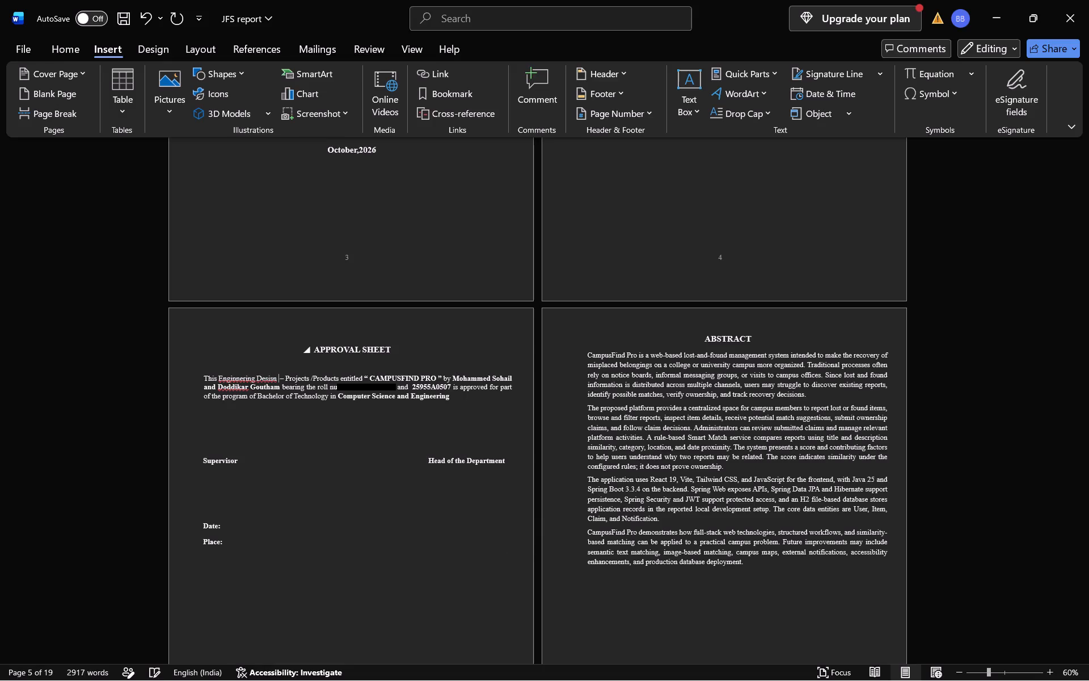
key(BackSpace)
key(BackSpace)
key(BackSpace)
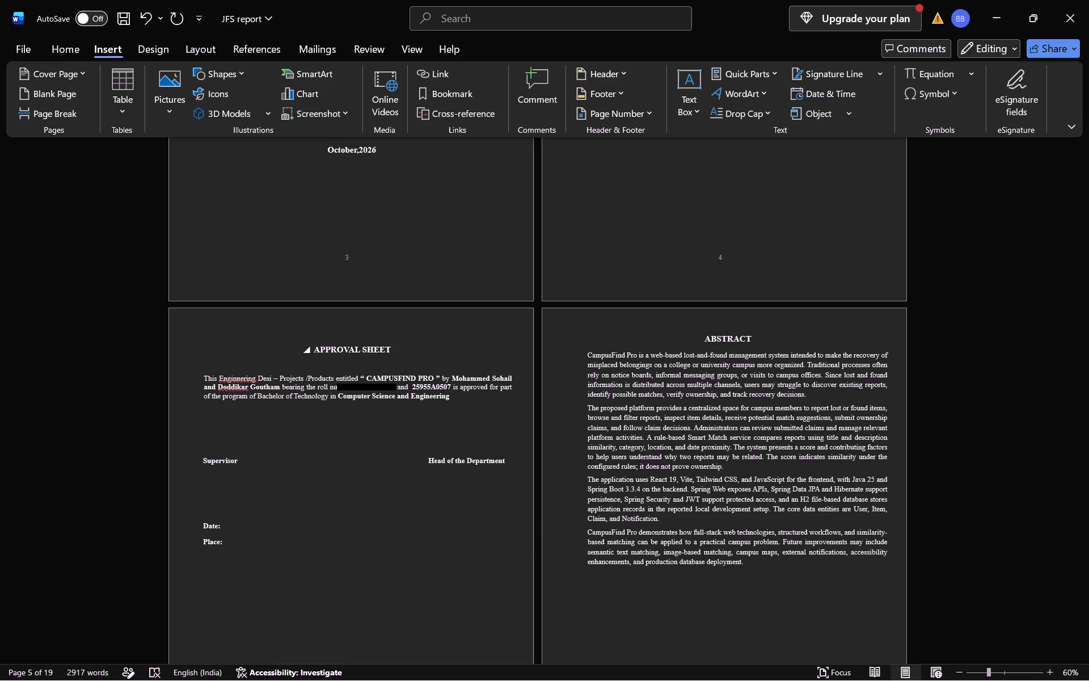
text(ng)
key(space)
key(BackSpace)
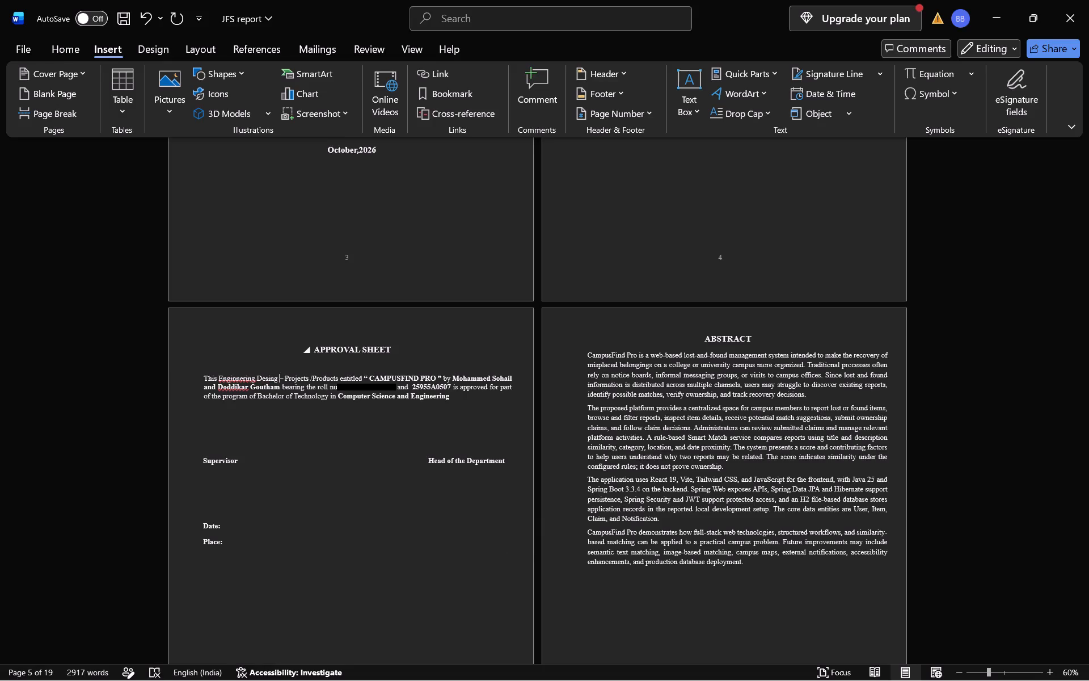
key(BackSpace)
key(BackSpace)
scroll(456, 346, up, 9)
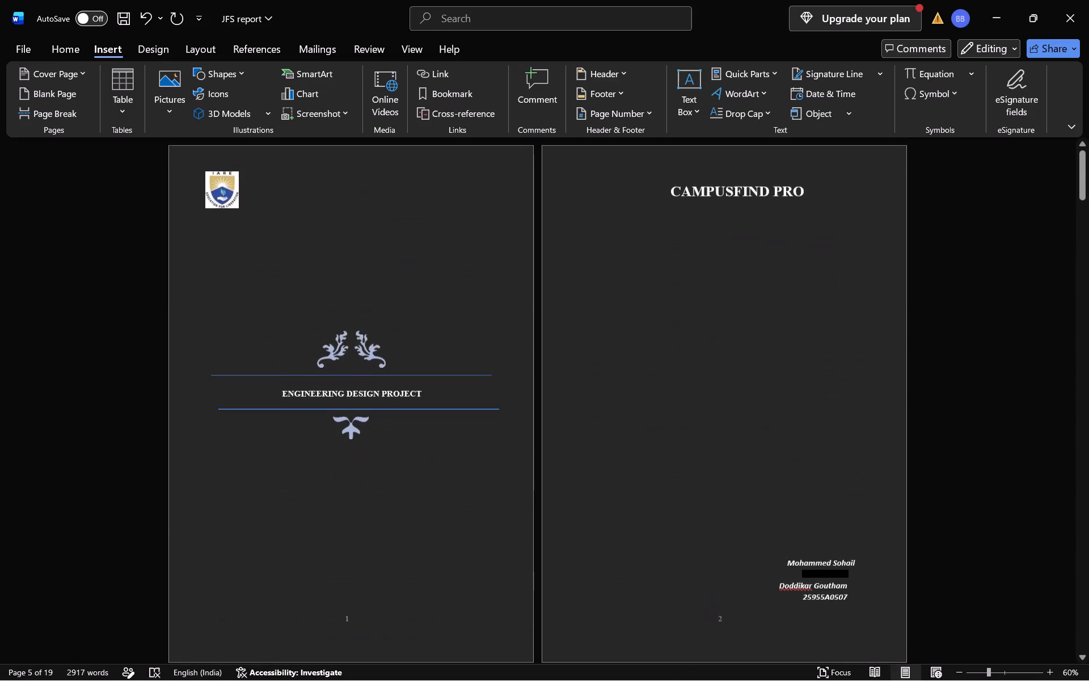
scroll(456, 346, down, 8)
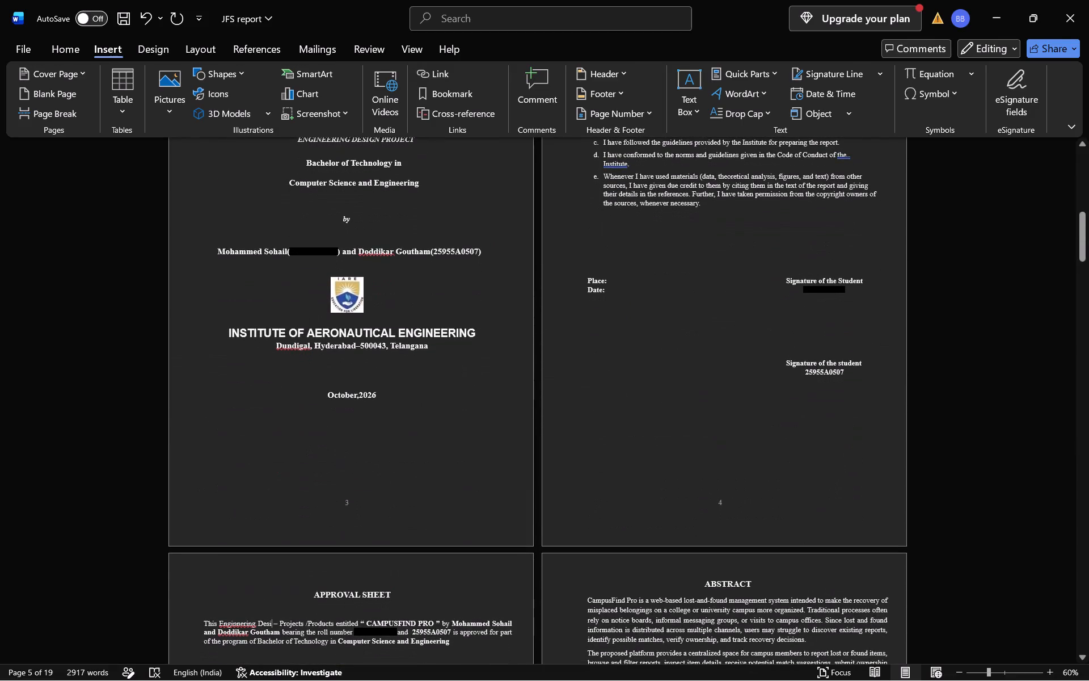
text(gn)
key(space)
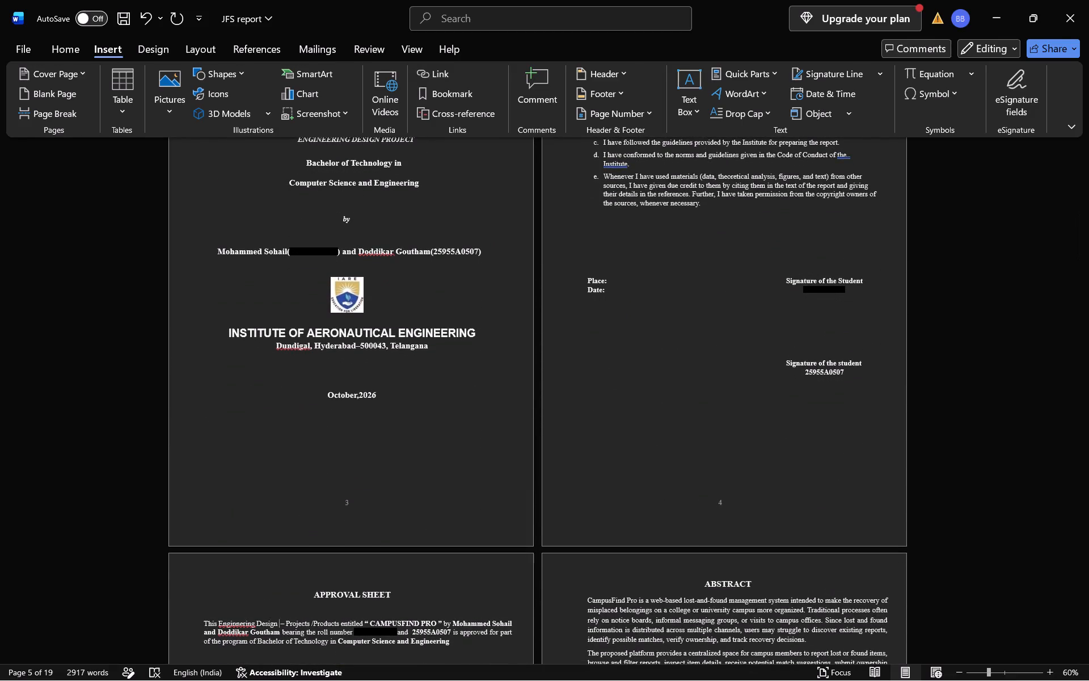
Add the capitalised word Project after Design so the approval sheet's opening phrase ends in Design Project.
text(or)
key(BackSpace)
key(BackSpace)
key(p)
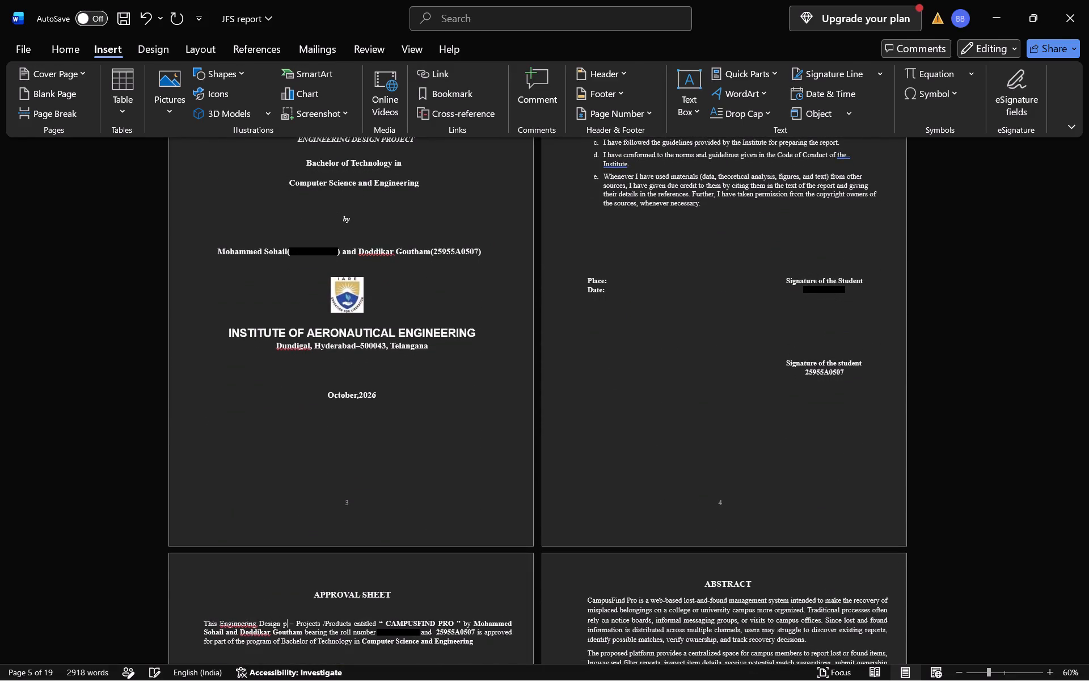
key(BackSpace)
key(shift+p)
key(o)
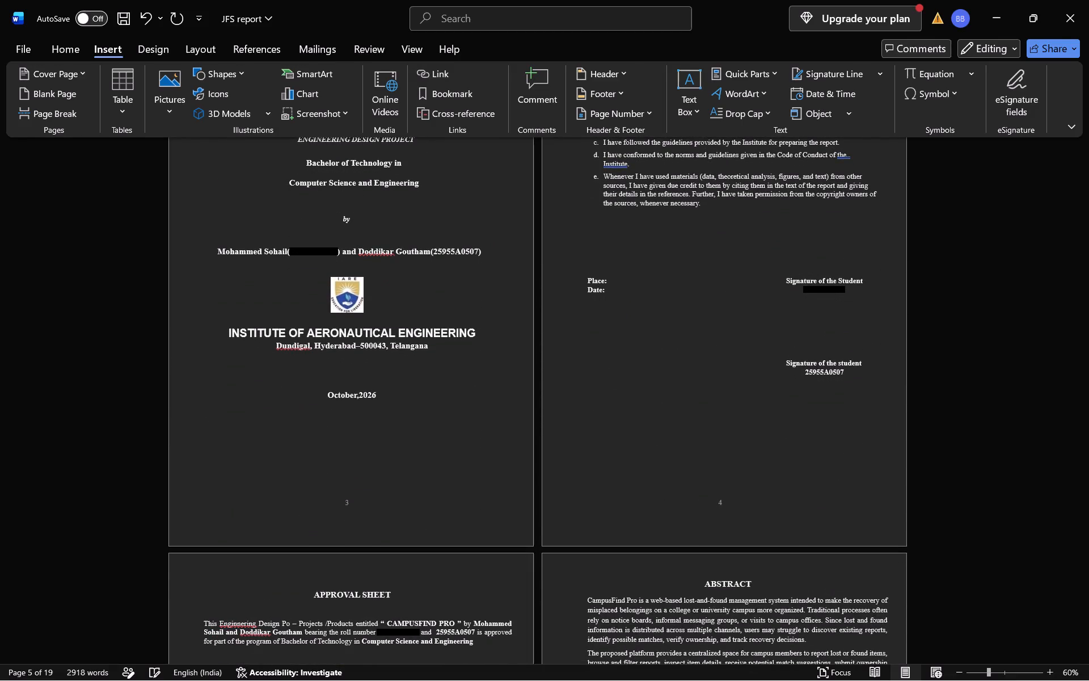
key(BackSpace)
text(ro)
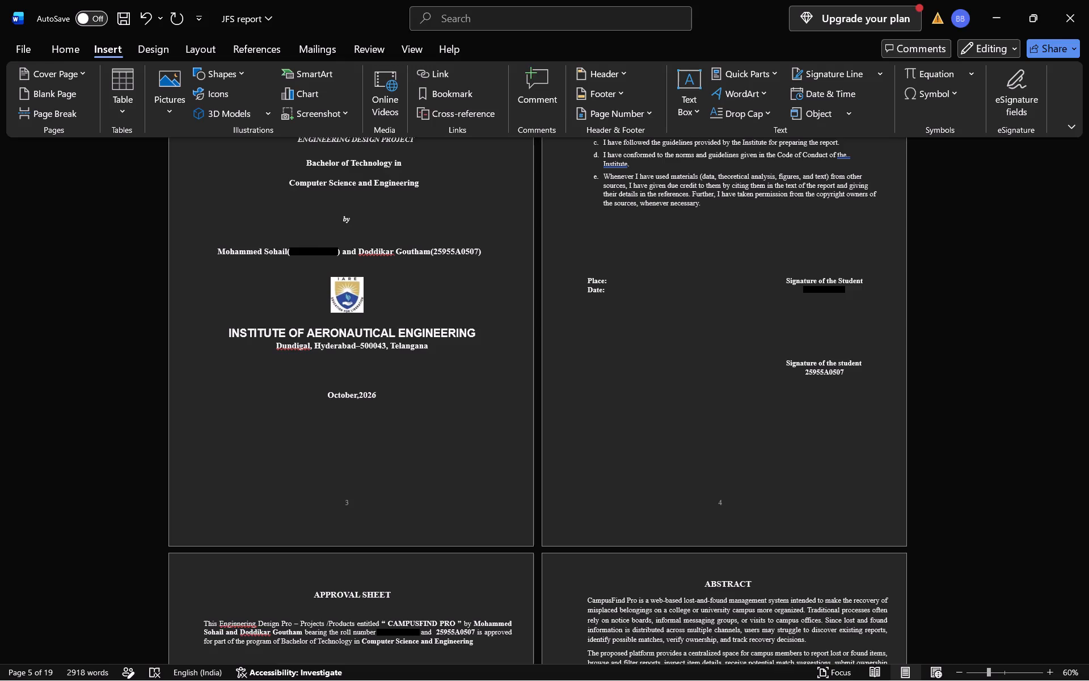
text(ject)
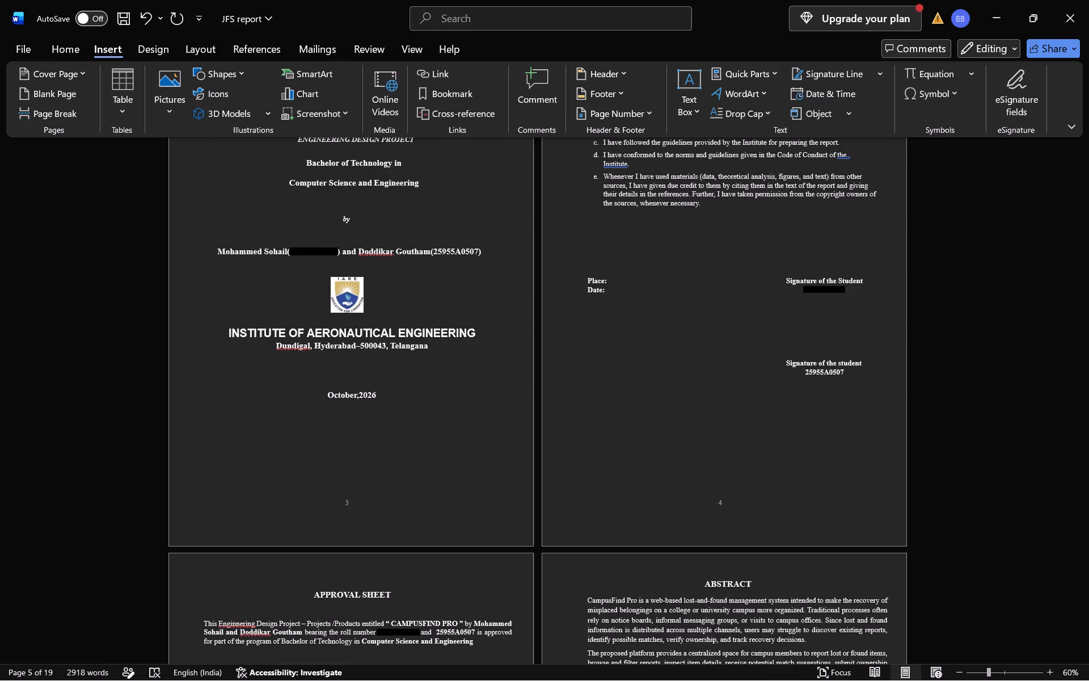
Check the pages from the approval sheet through the contents and introduction, and save the JFS report.
scroll(446, 294, down, 4)
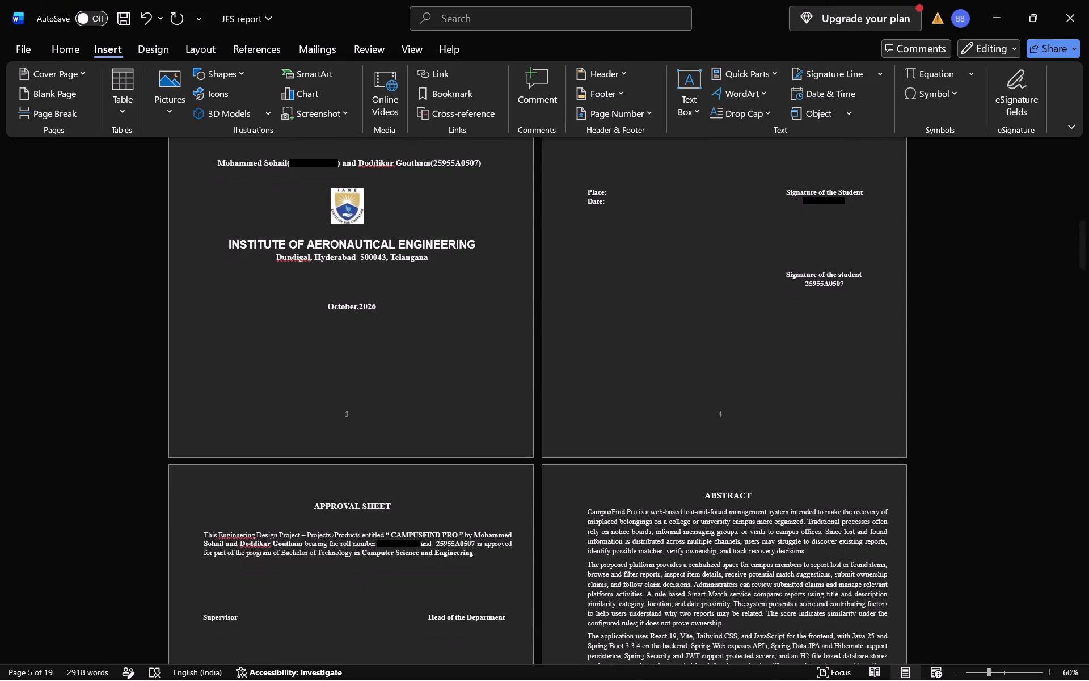
scroll(683, 400, down, 4)
scroll(570, 416, down, 10)
key(ctrl+s)
scroll(571, 420, down, 6)
scroll(571, 420, up, 6)
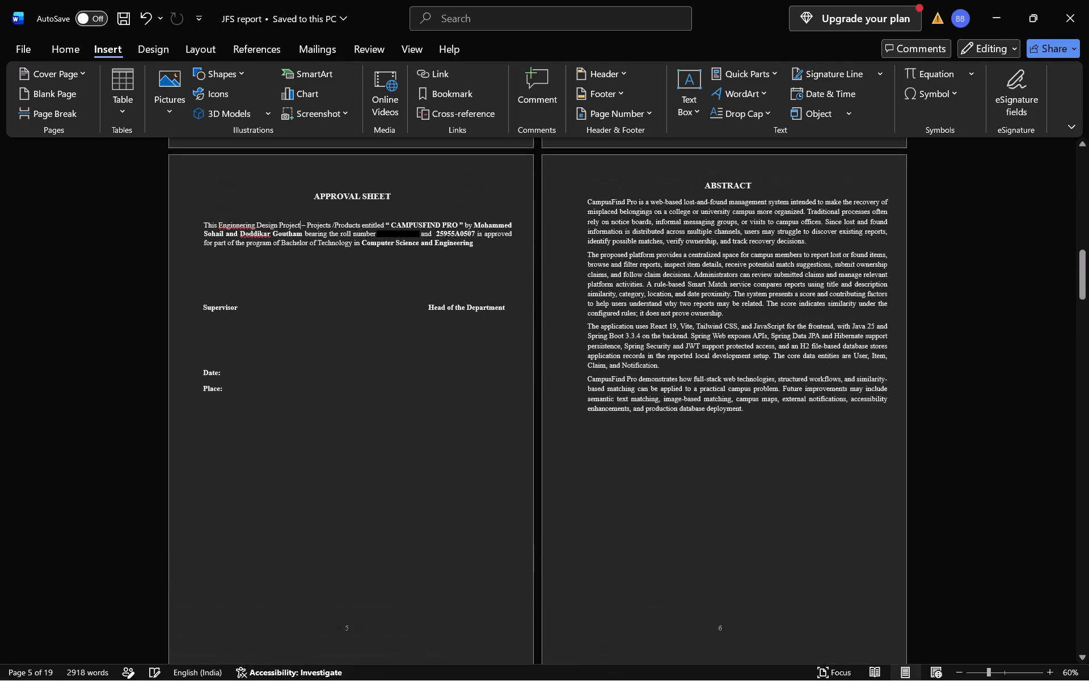
scroll(570, 424, down, 17)
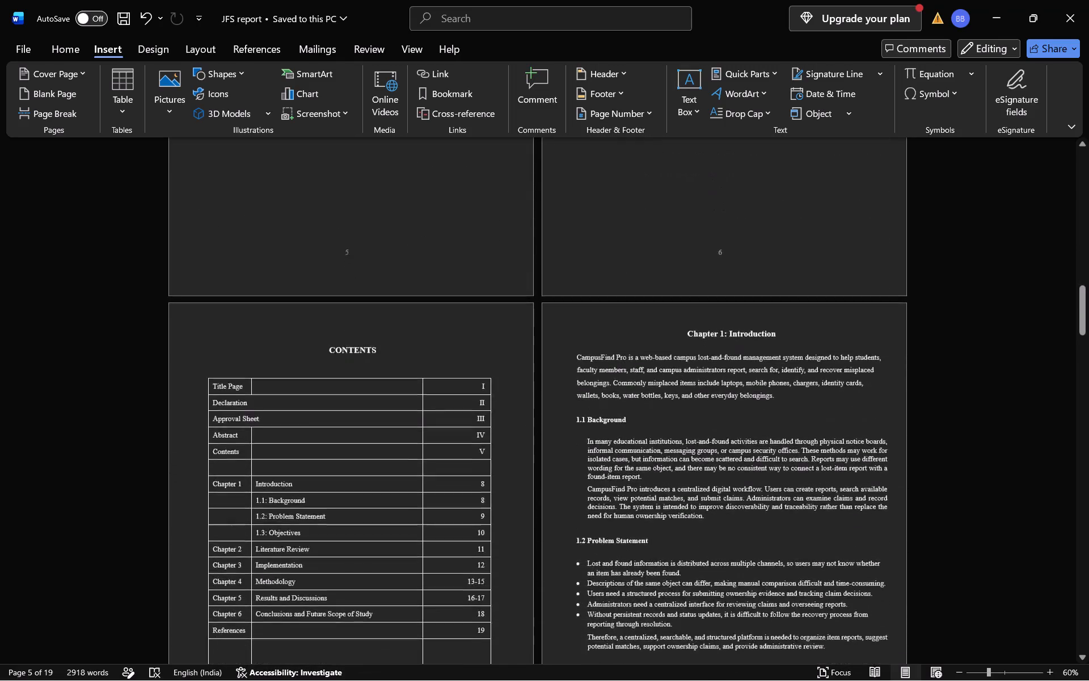
scroll(590, 426, up, 20)
scroll(590, 426, up, 4)
key(ctrl+s)
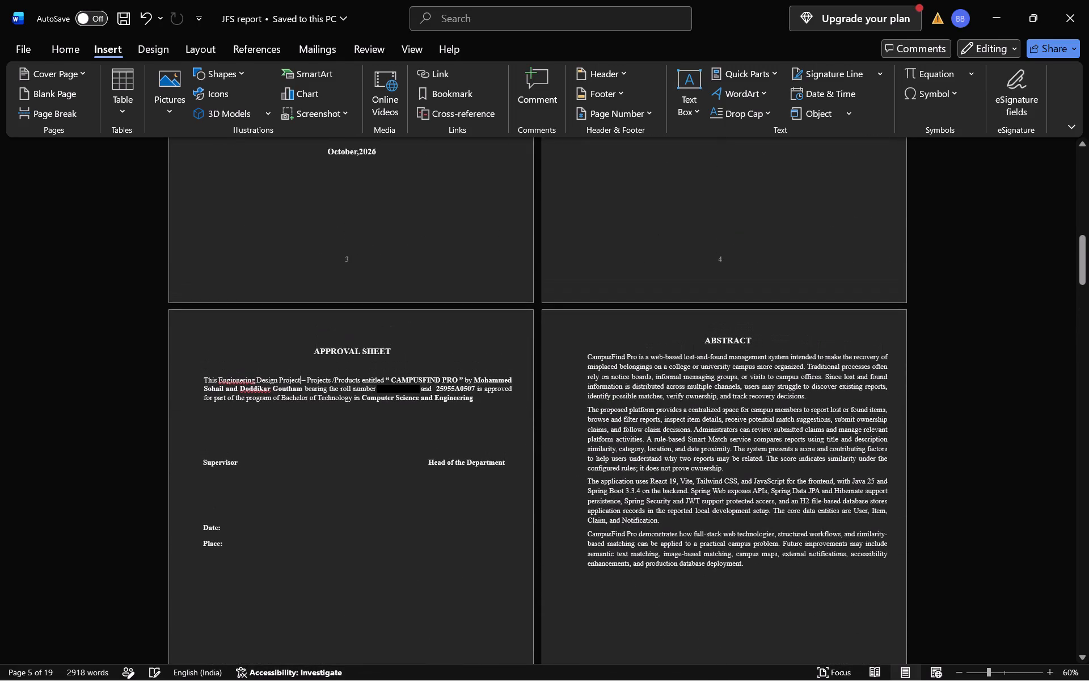
Export the JFS report as a PDF to Drive (E:).
click(15, 47)
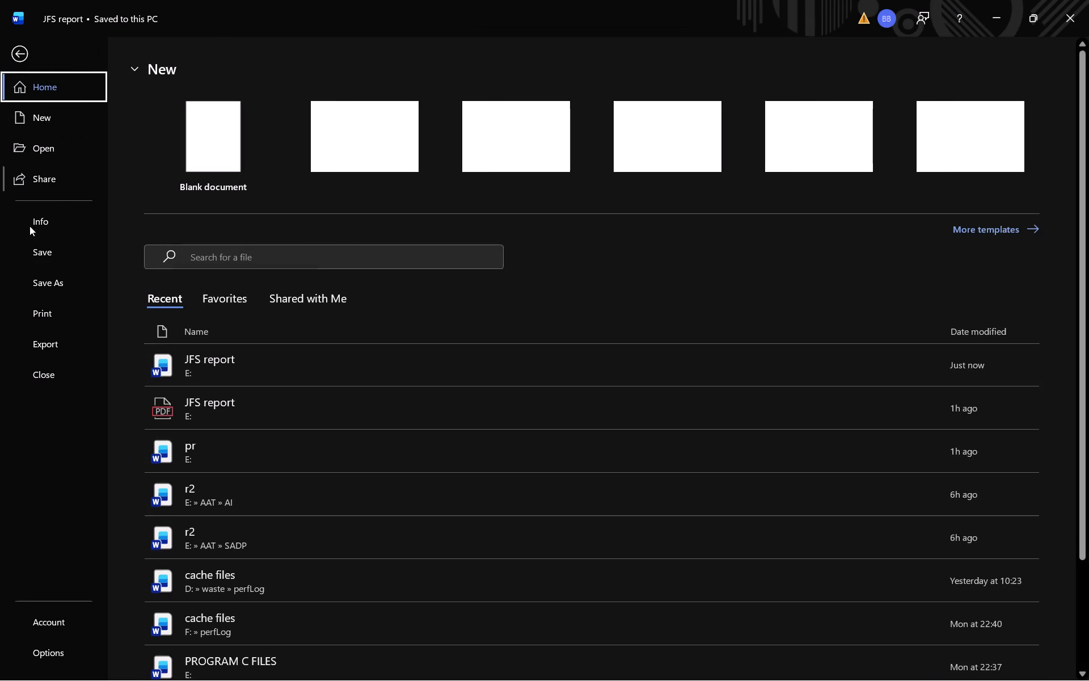
click(62, 348)
click(430, 206)
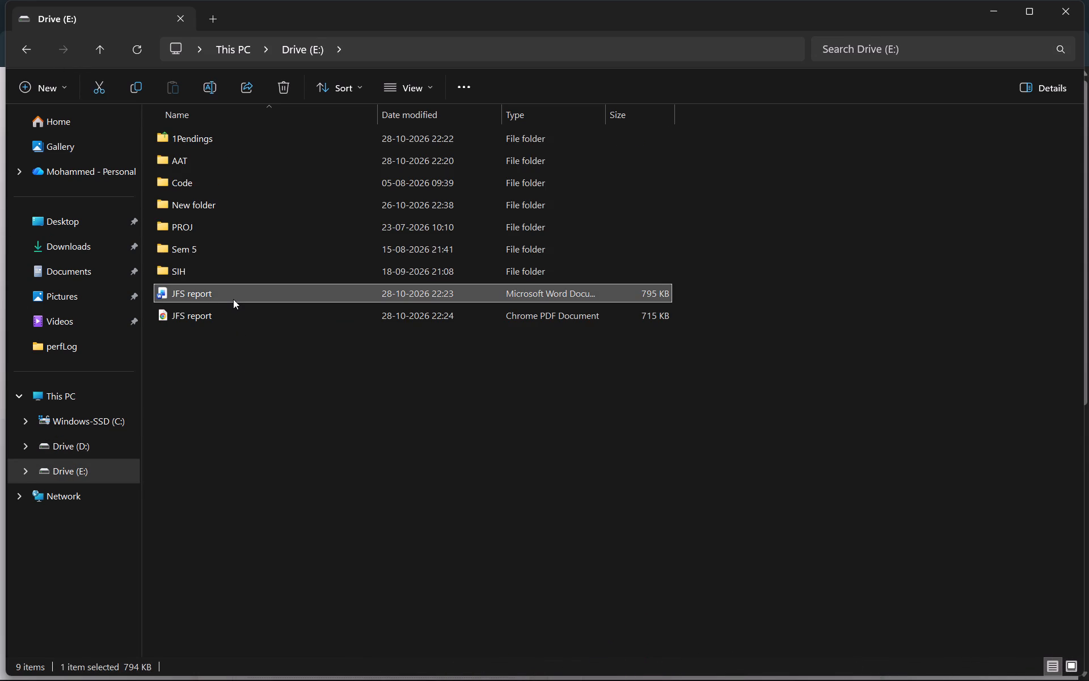
In File Explorer, delete the JFS report Word document from Drive (E:), keeping the PDF.
click(234, 299)
key(Delete)
Delete the cfcf presentation and both WhatsApp images inside SIH, and delete the SIH folder itself from Drive (E:).
double_click(193, 265)
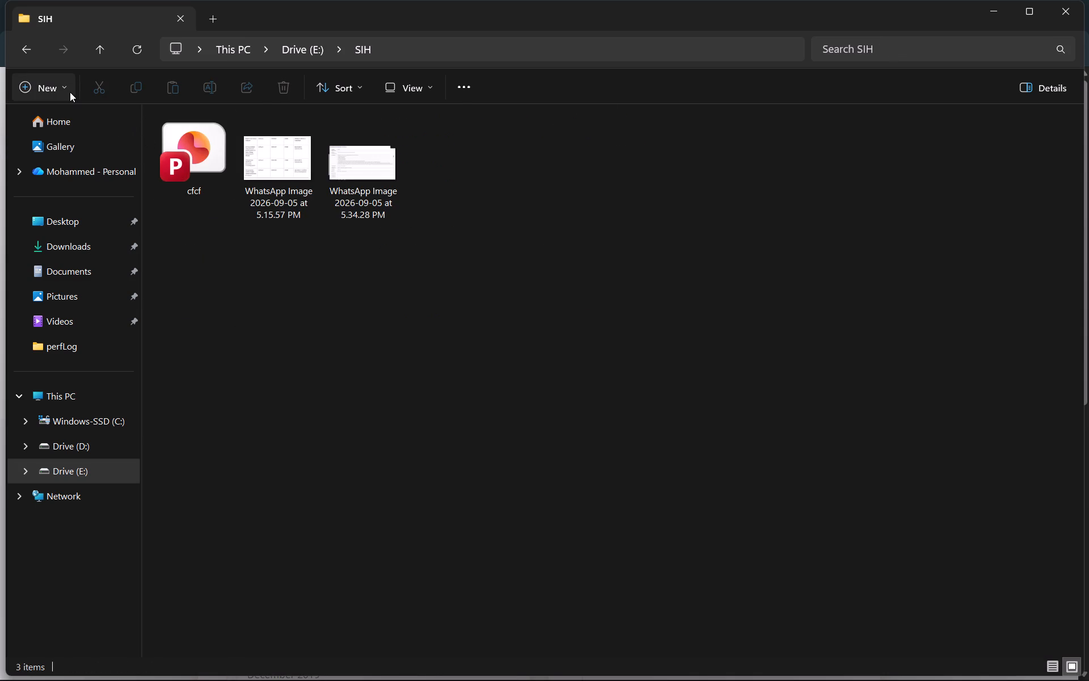
drag(404, 302, 204, 170)
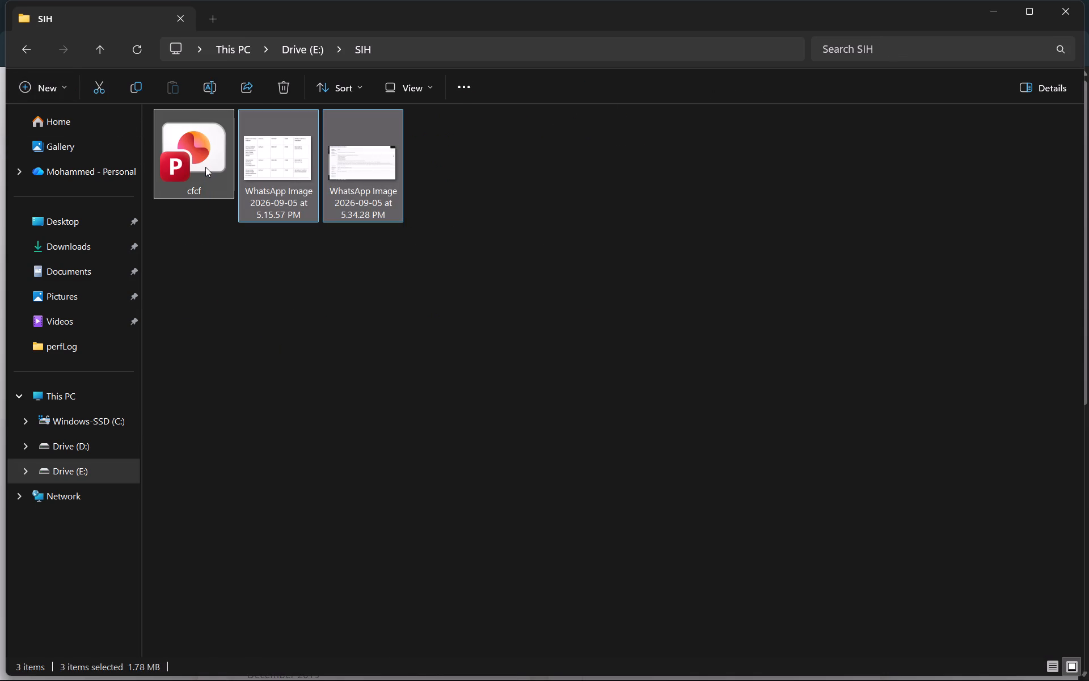
key(Delete)
click(23, 49)
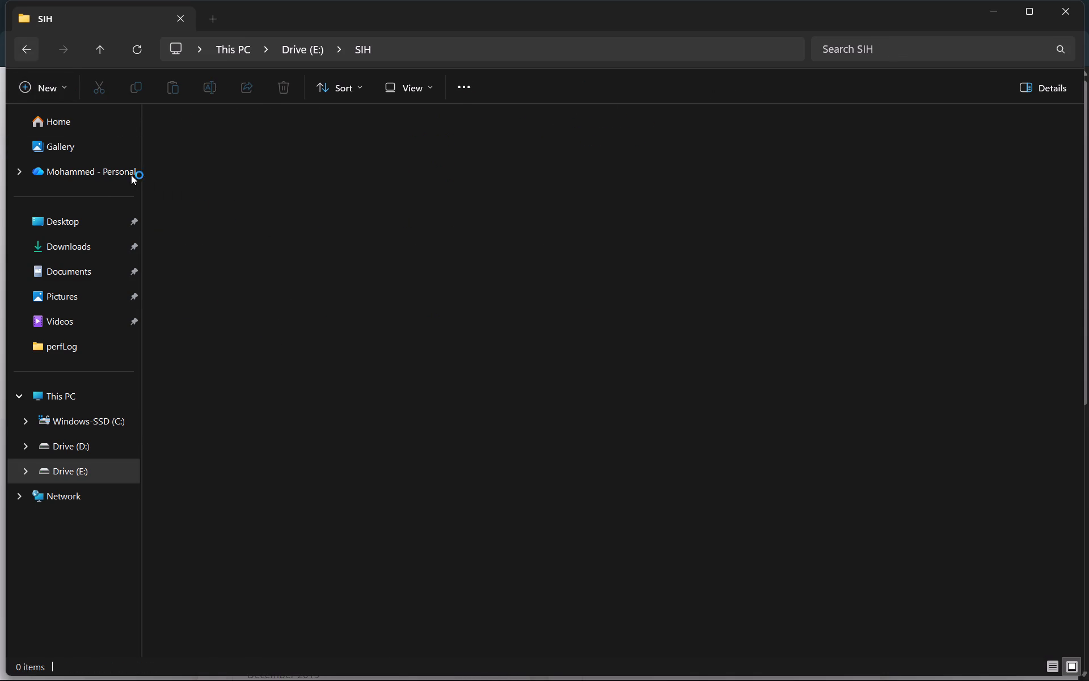
click(214, 275)
key(Delete)
Check inside the Sem 5 folder and delete the folder named New folder from Drive (E:).
click(226, 247)
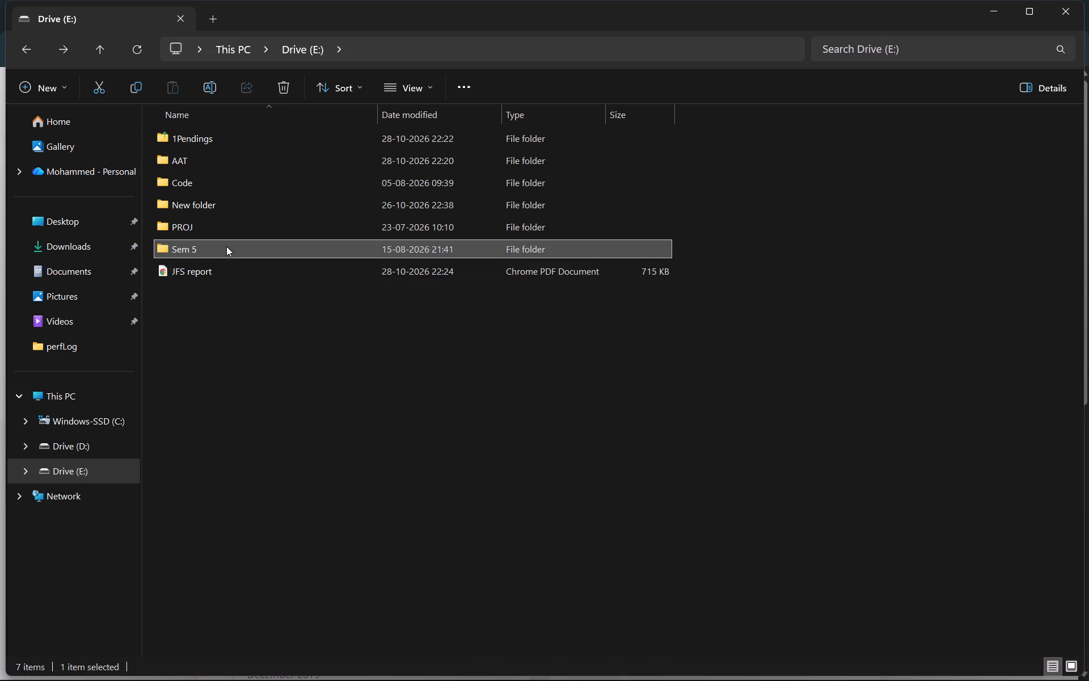
double_click(226, 246)
click(18, 47)
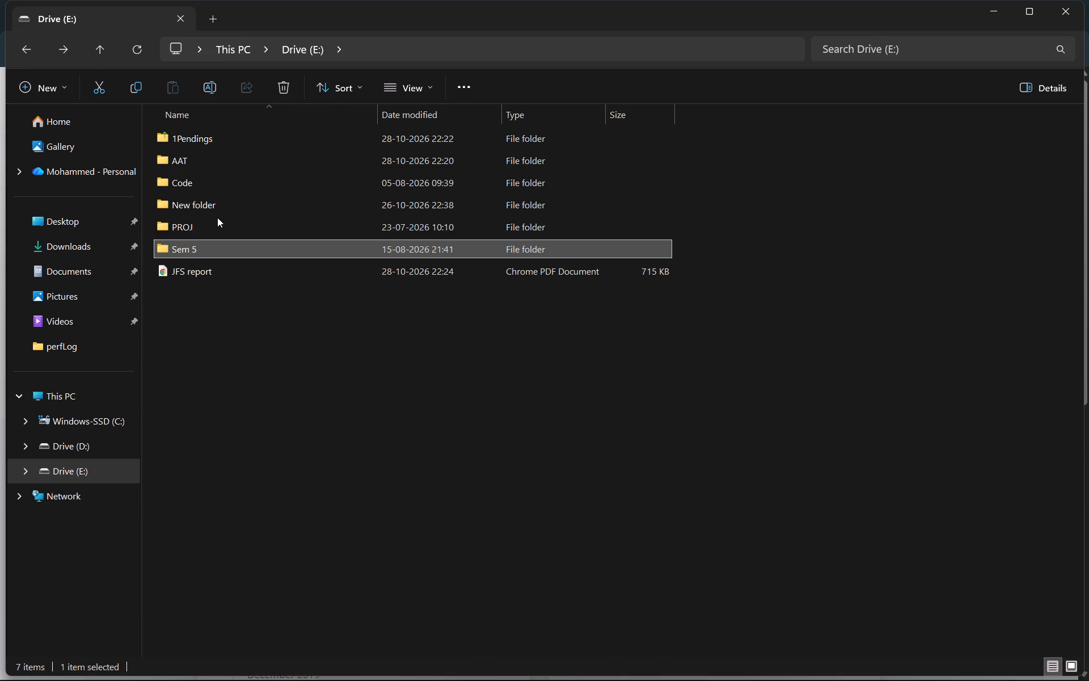
click(212, 221)
click(209, 187)
click(204, 203)
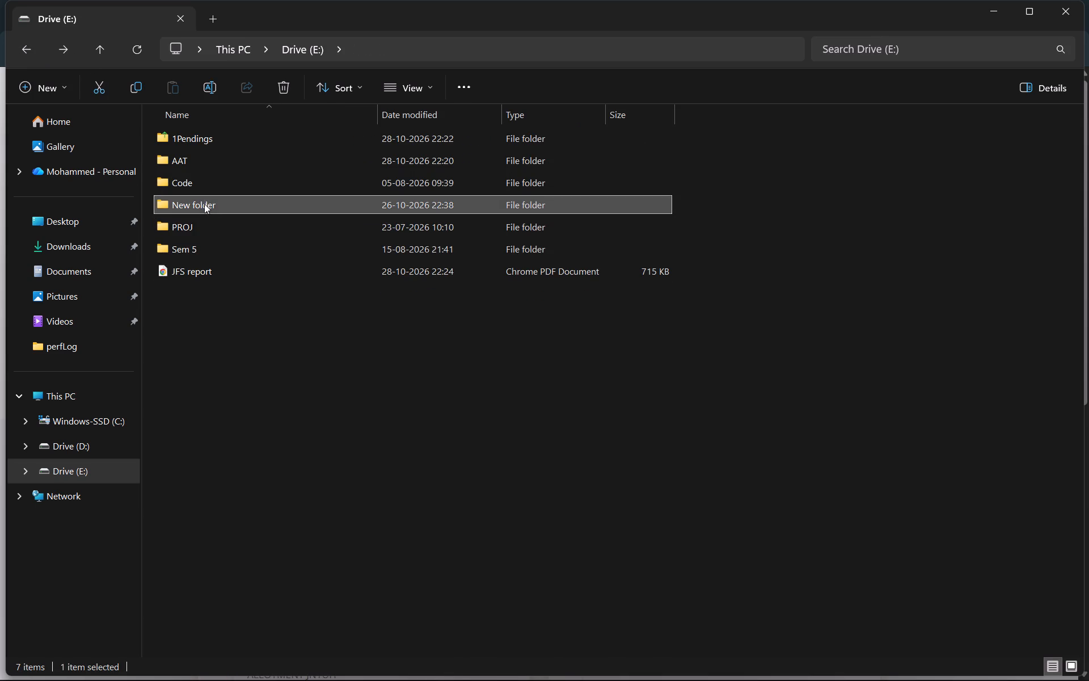
key(Delete)
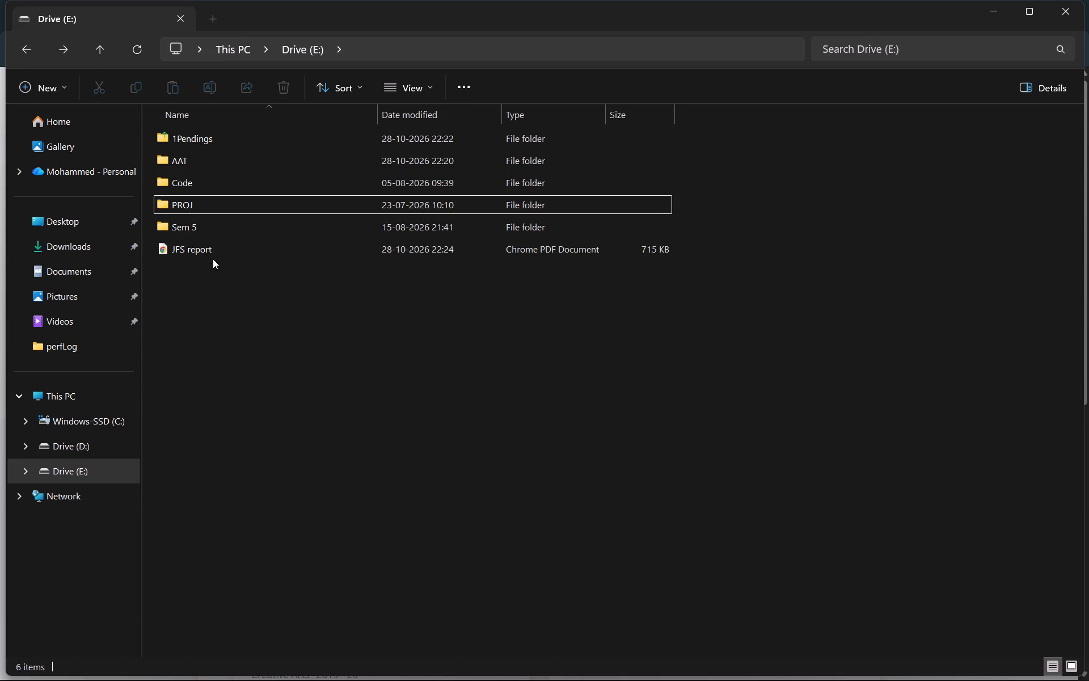
Select the JFS report PDF in Drive (E:) and close the File Explorer window.
click(216, 254)
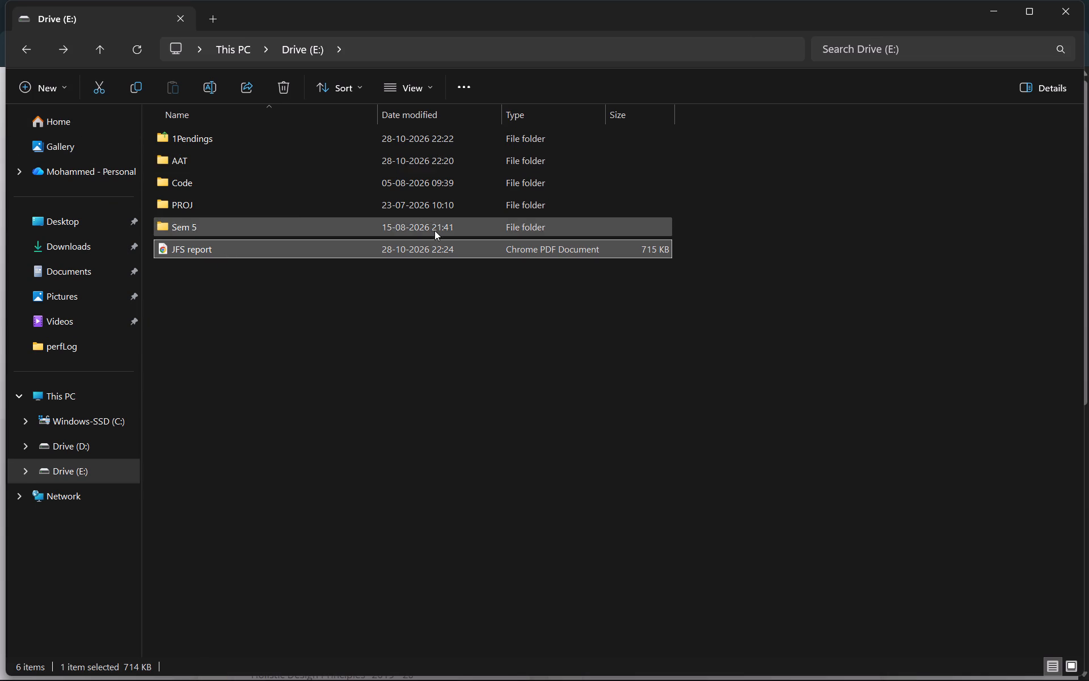
click(1079, 23)
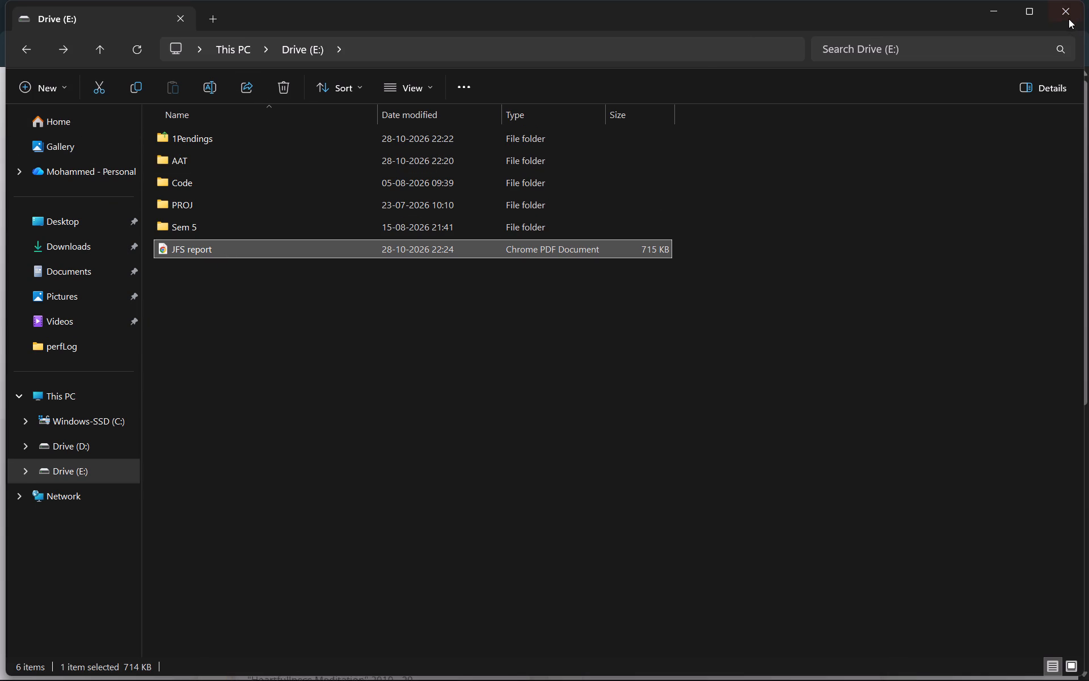
click(1066, 18)
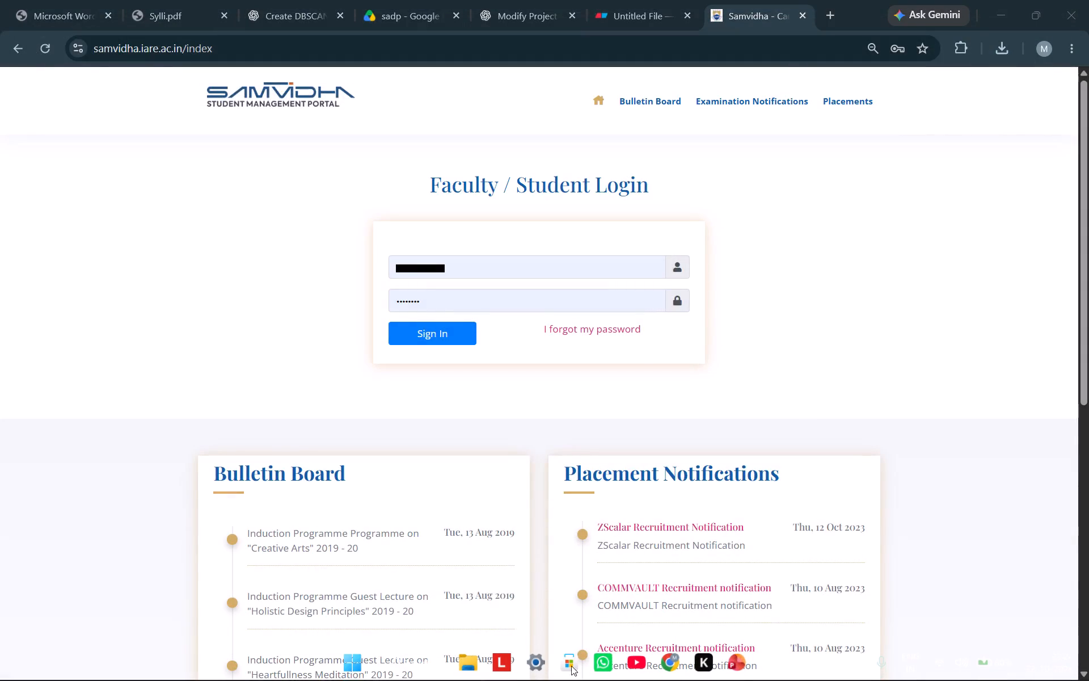
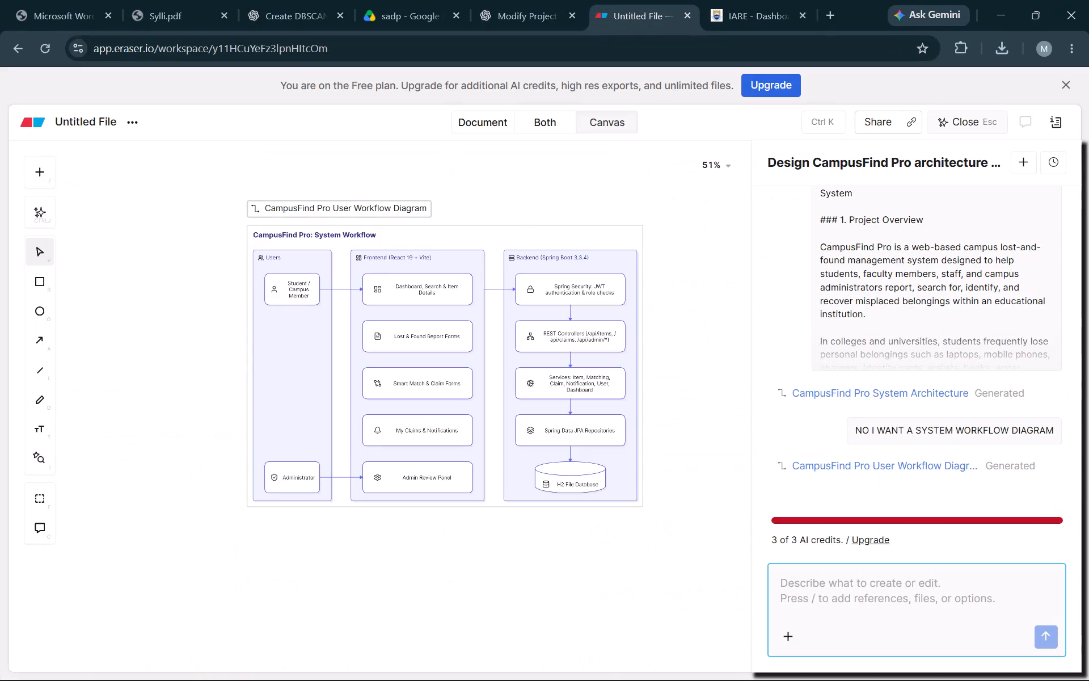
Close the Untitled File diagram tab and look over the Modify Project Report chat and the sadp Drive folder.
click(690, 14)
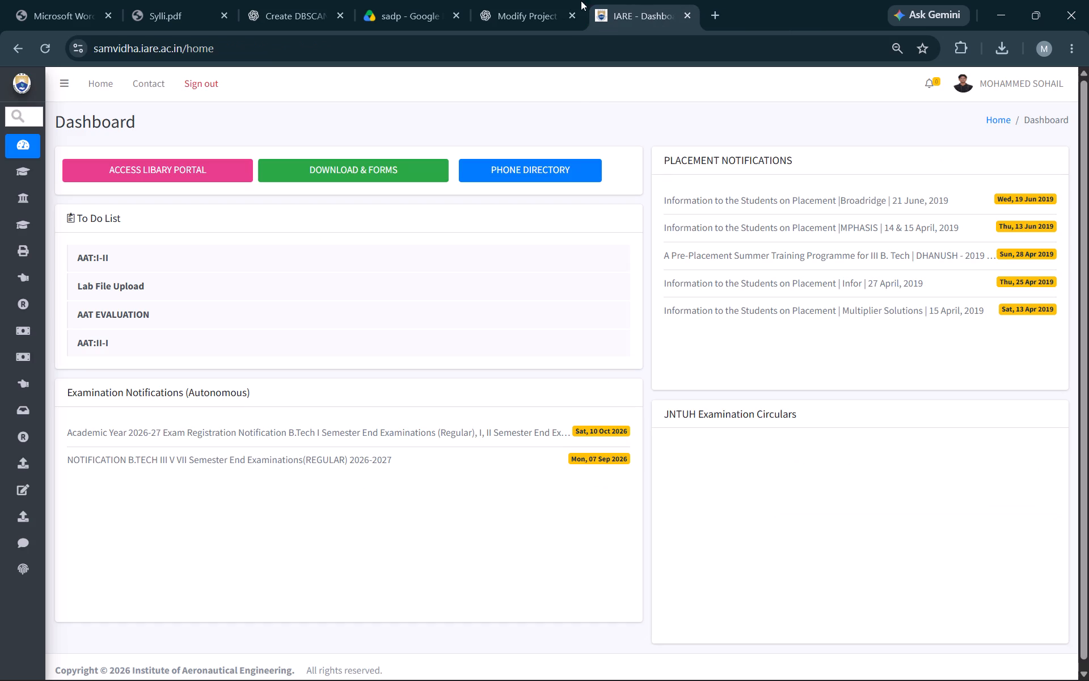
click(540, 5)
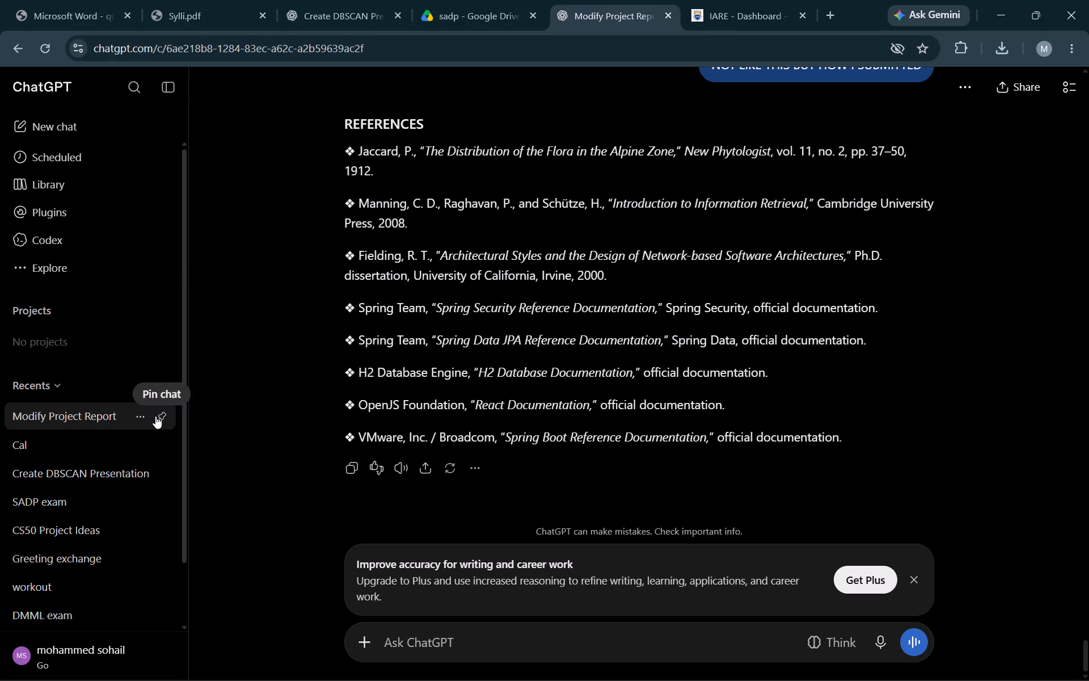
scroll(270, 213, up, 4)
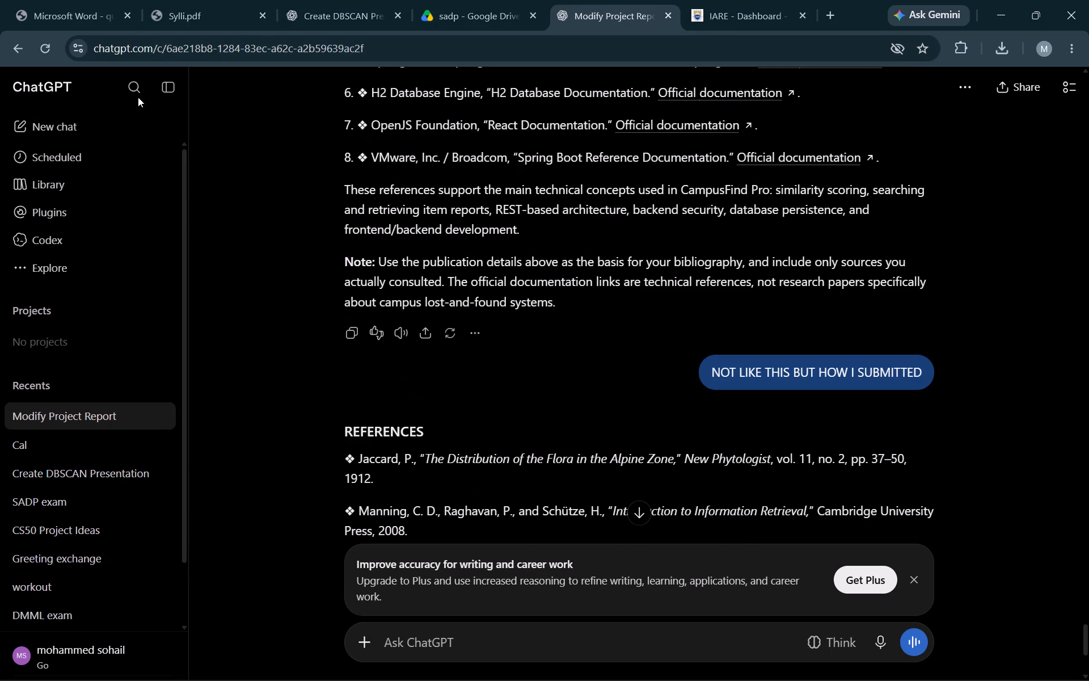
click(50, 48)
click(526, 0)
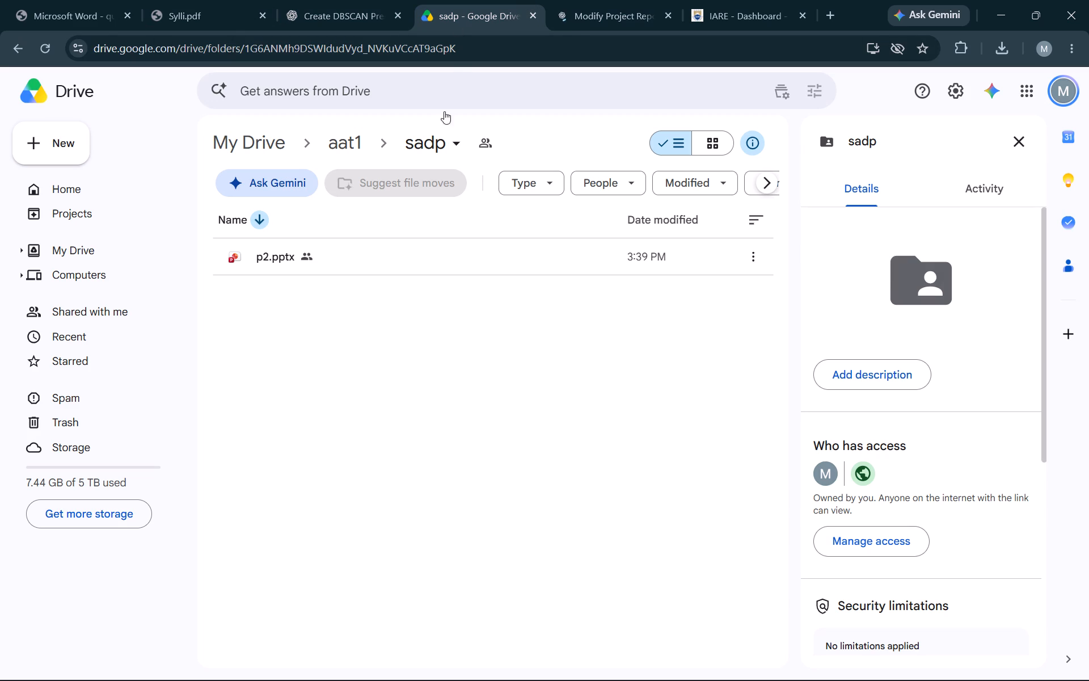
Switch to PowerPoint and close the running p2 slide show, keeping the p2 editing window open.
click(736, 662)
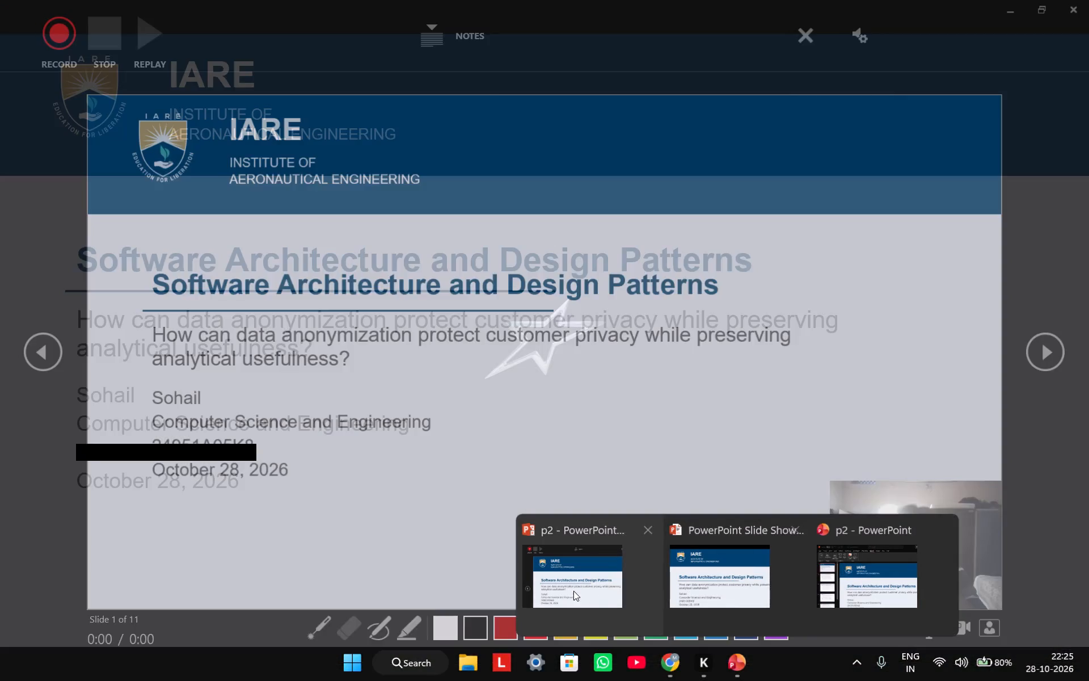
click(784, 530)
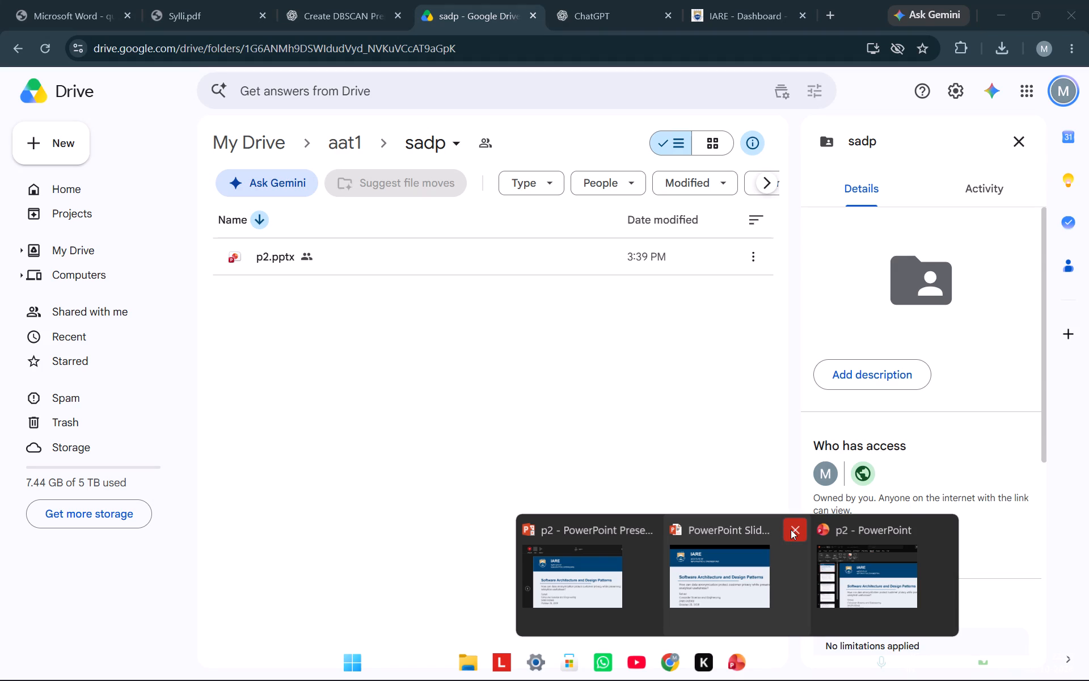
click(791, 529)
click(796, 528)
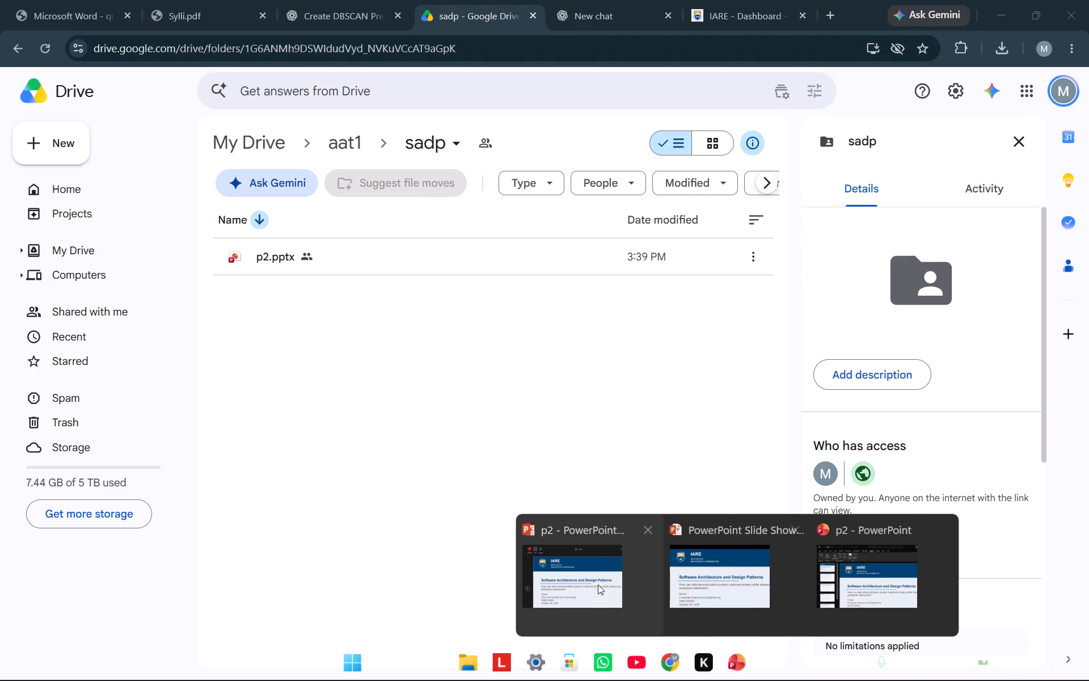
click(714, 558)
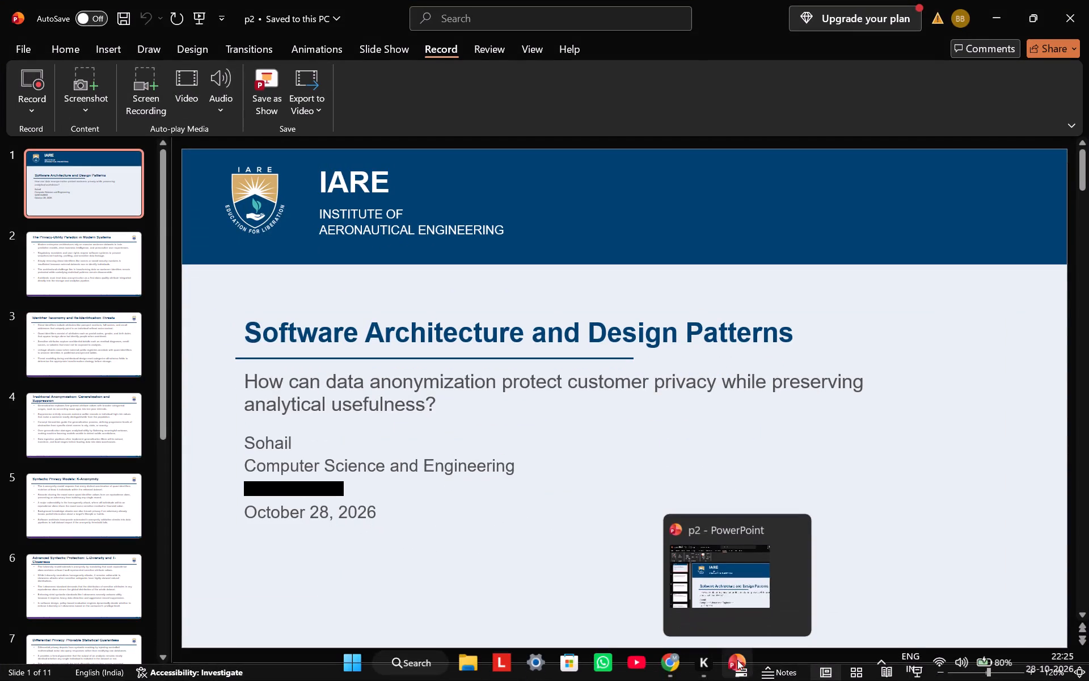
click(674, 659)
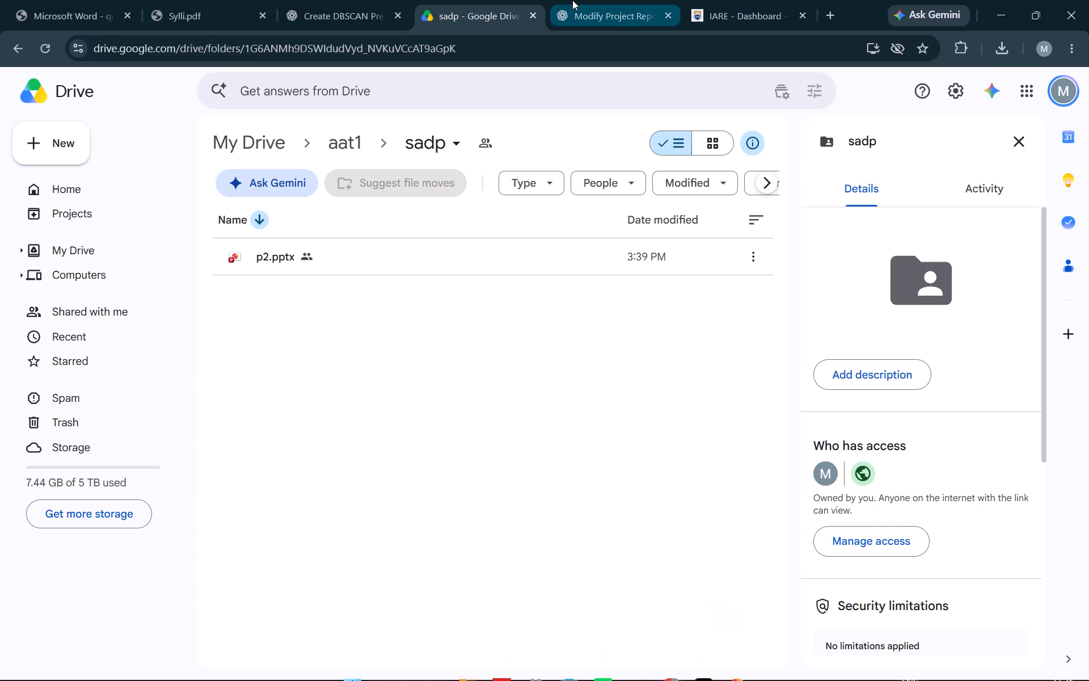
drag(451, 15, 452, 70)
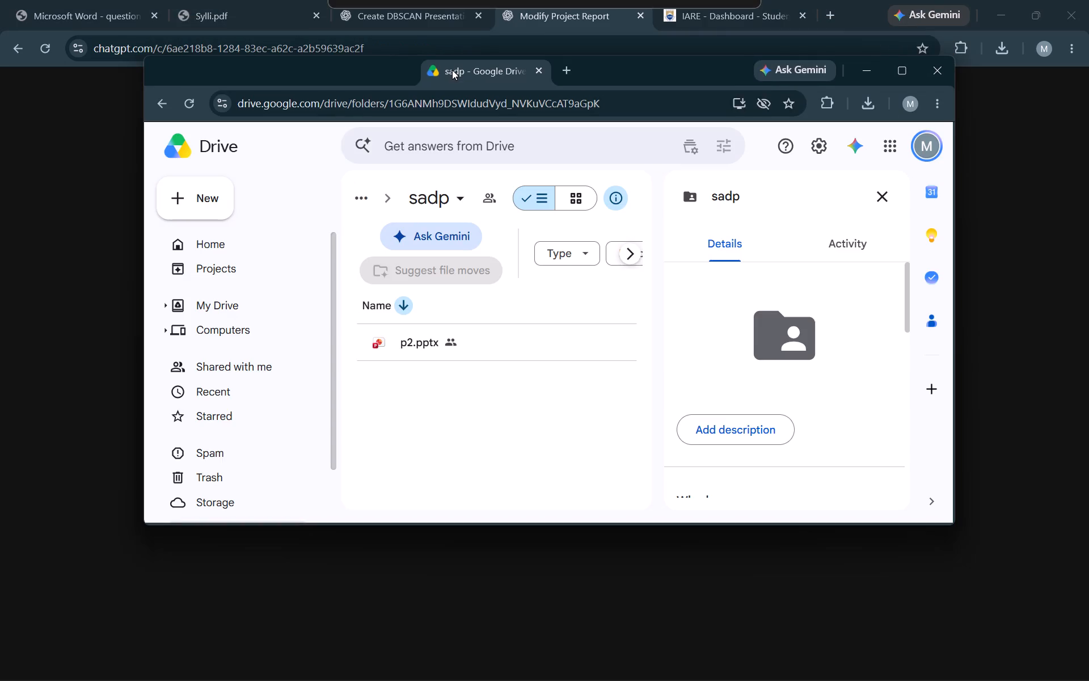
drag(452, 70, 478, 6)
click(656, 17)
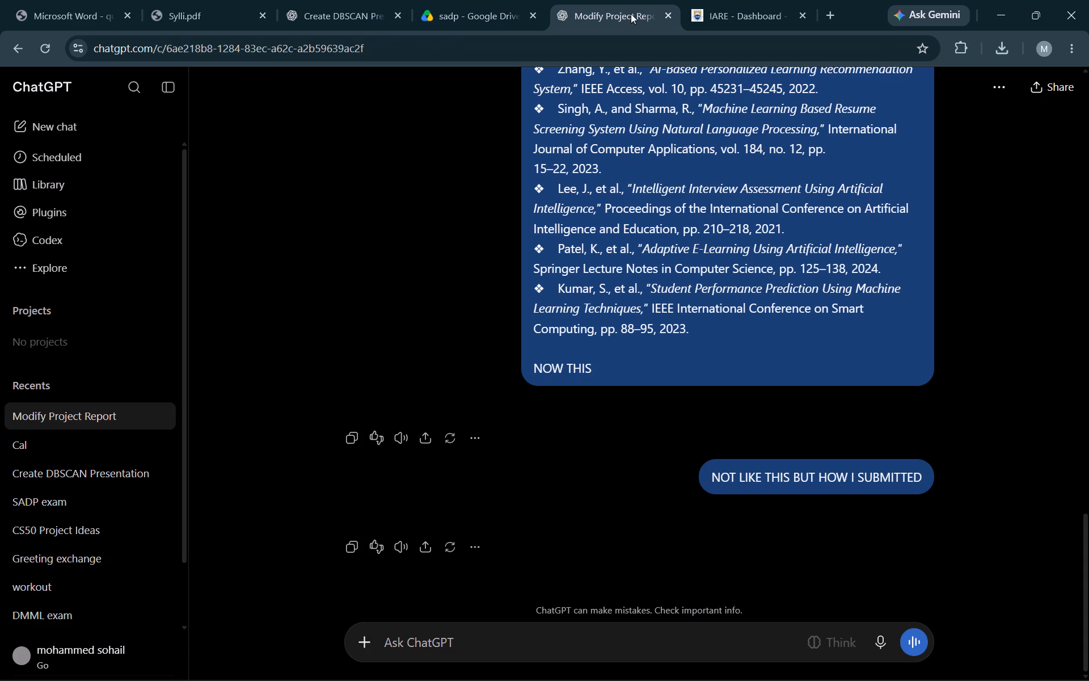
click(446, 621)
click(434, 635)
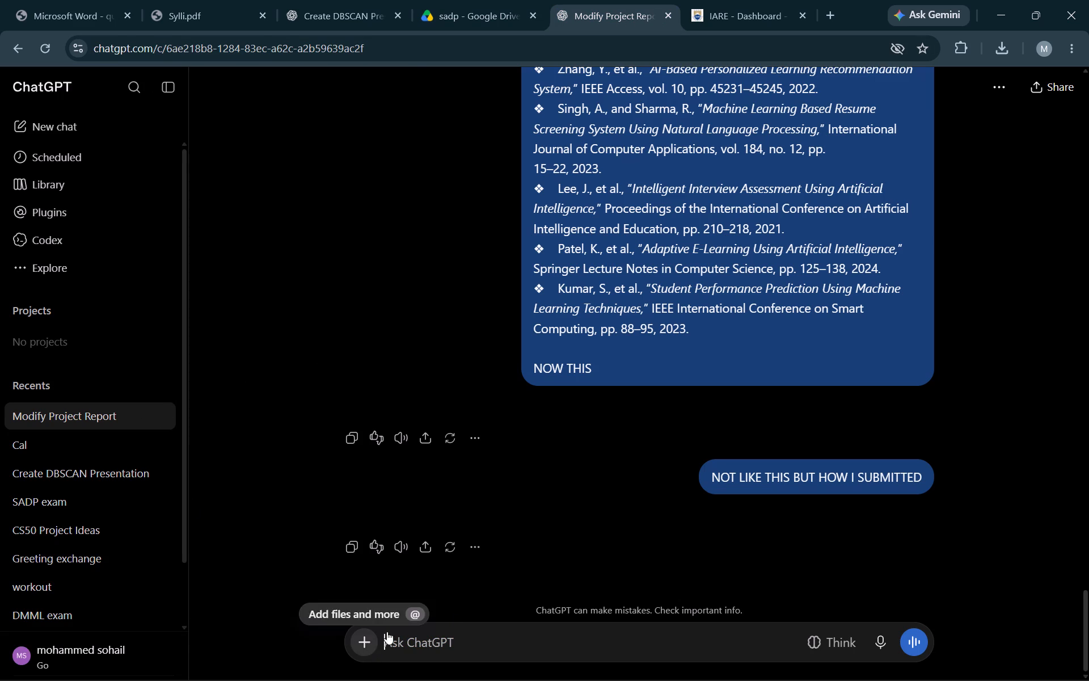
click(835, 18)
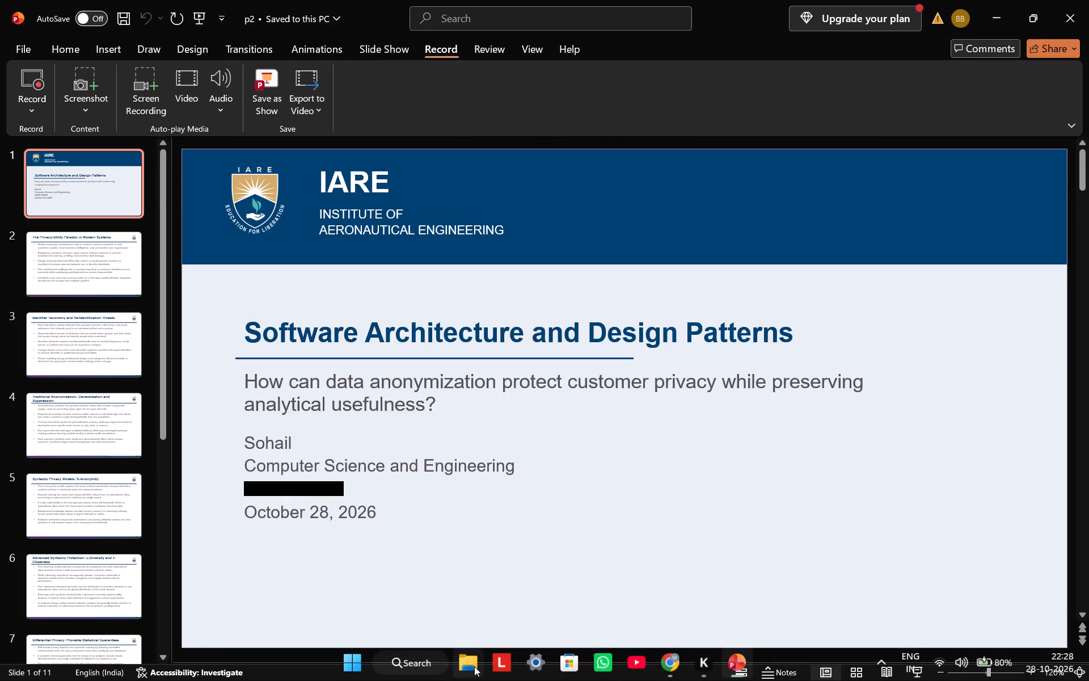
click(474, 666)
click(115, 468)
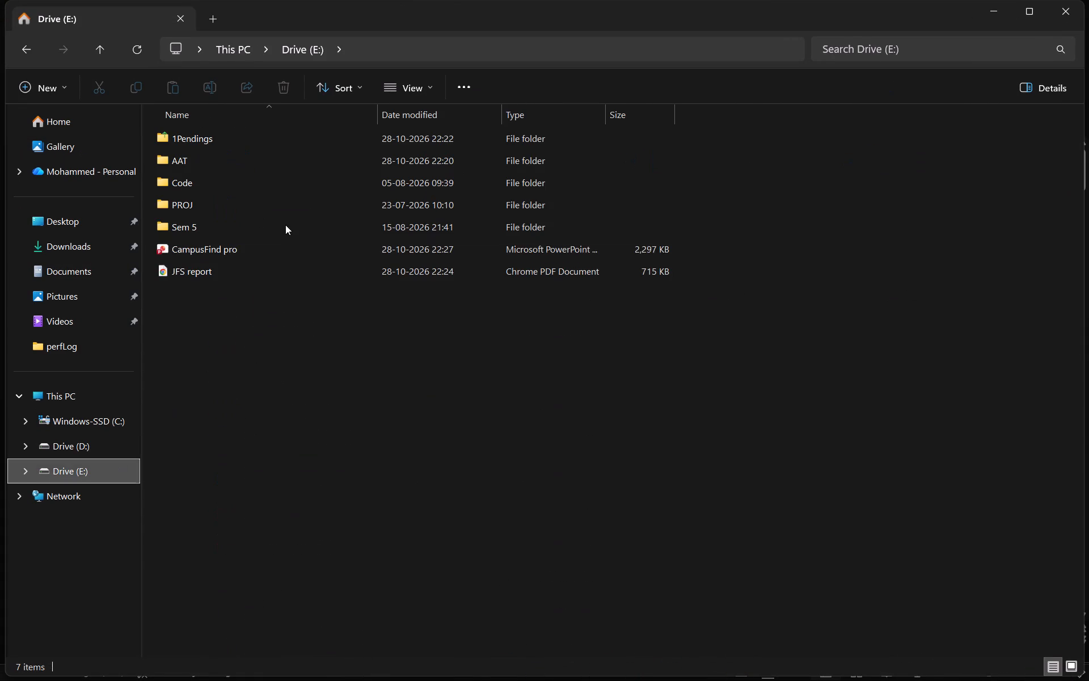
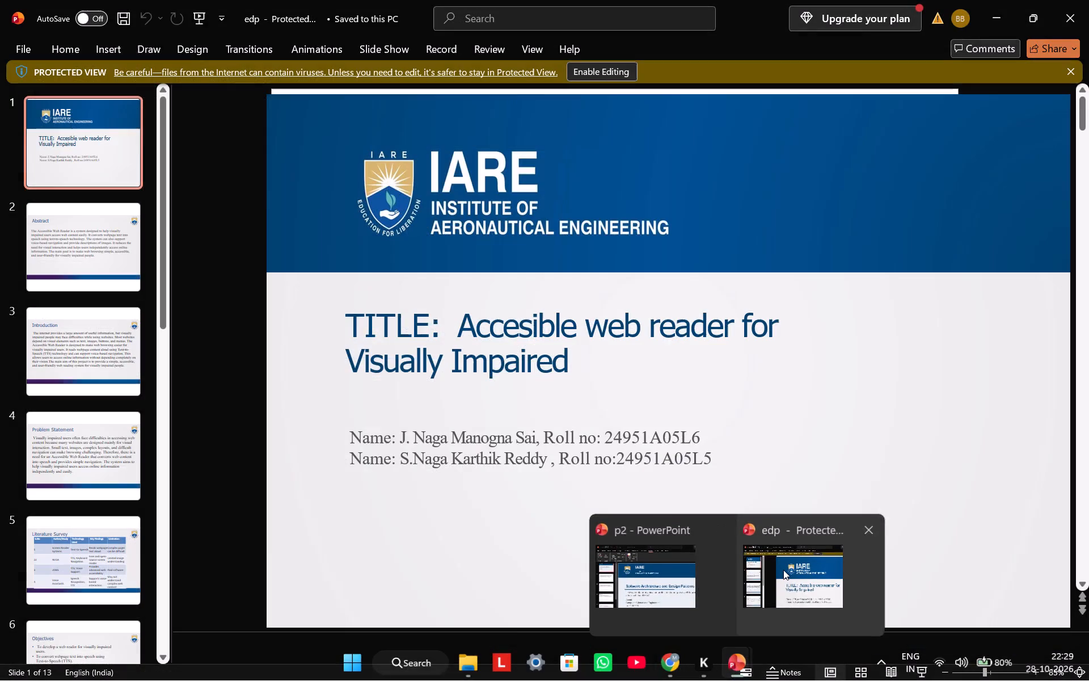
From the edp presentation, switch to File Explorer and open the CampusFind pro presentation from Drive (E:).
click(783, 581)
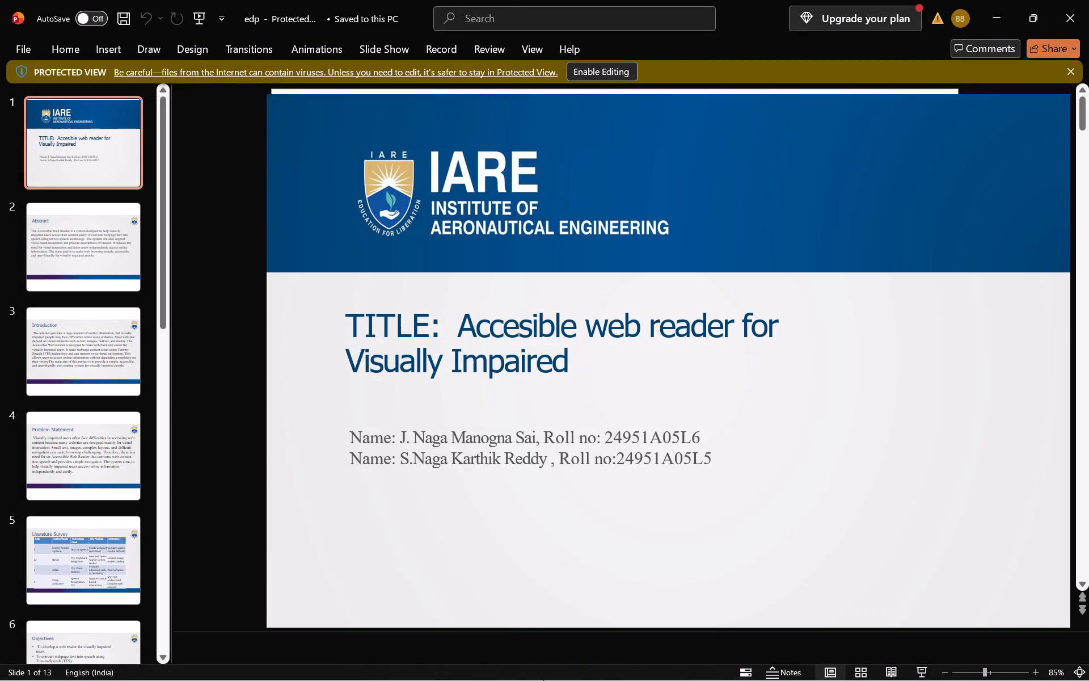
click(463, 574)
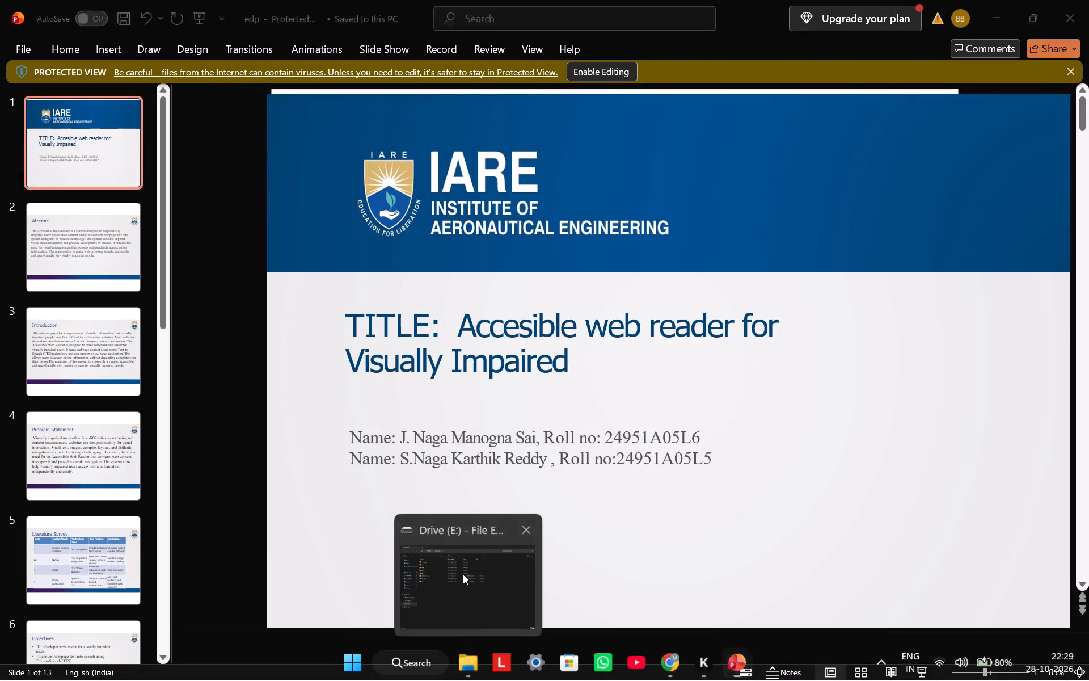
double_click(389, 253)
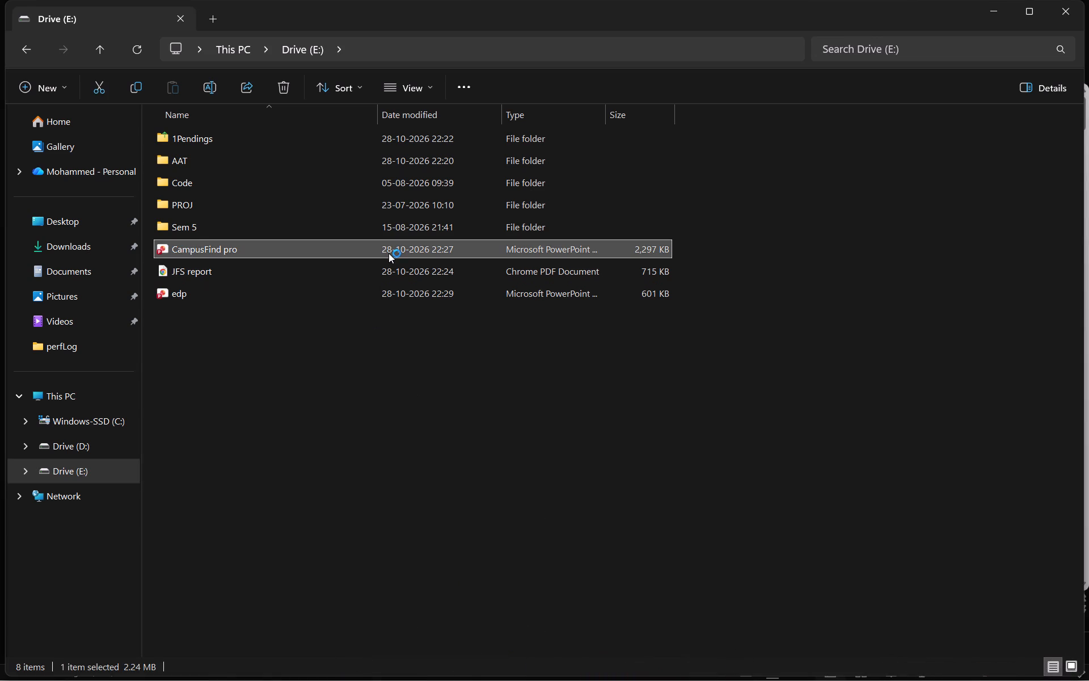
Switch to the edp presentation and enable editing for it.
key(alt+Tab)
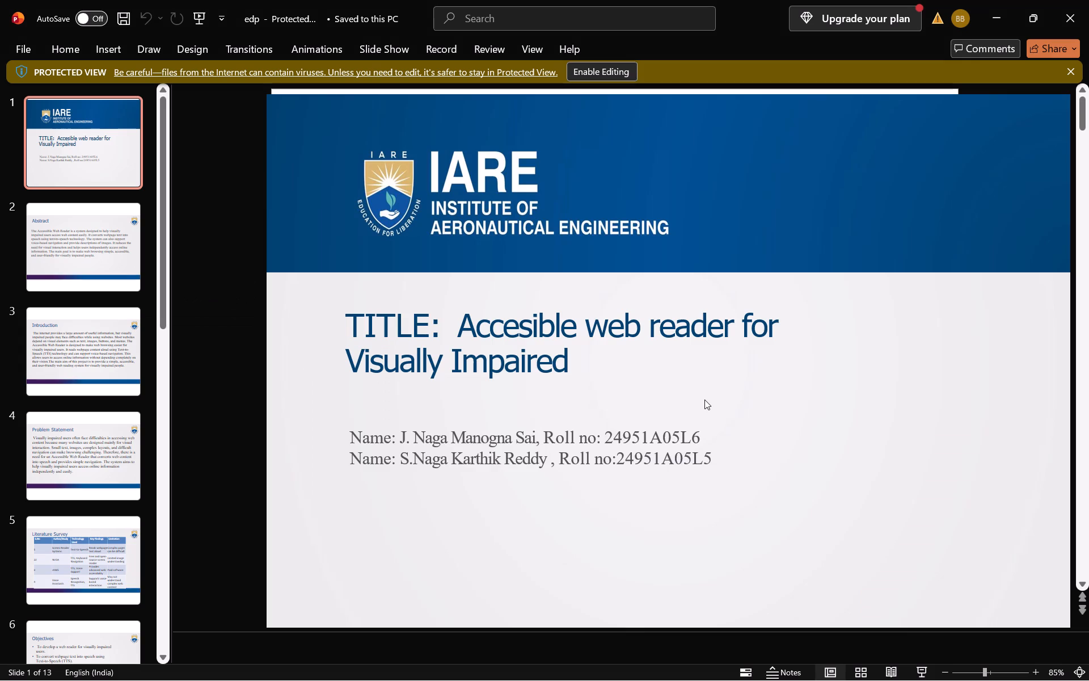
click(605, 76)
Close File Explorer, switch to the CampusFind pro presentation and enable editing for it.
key(alt+Tab)
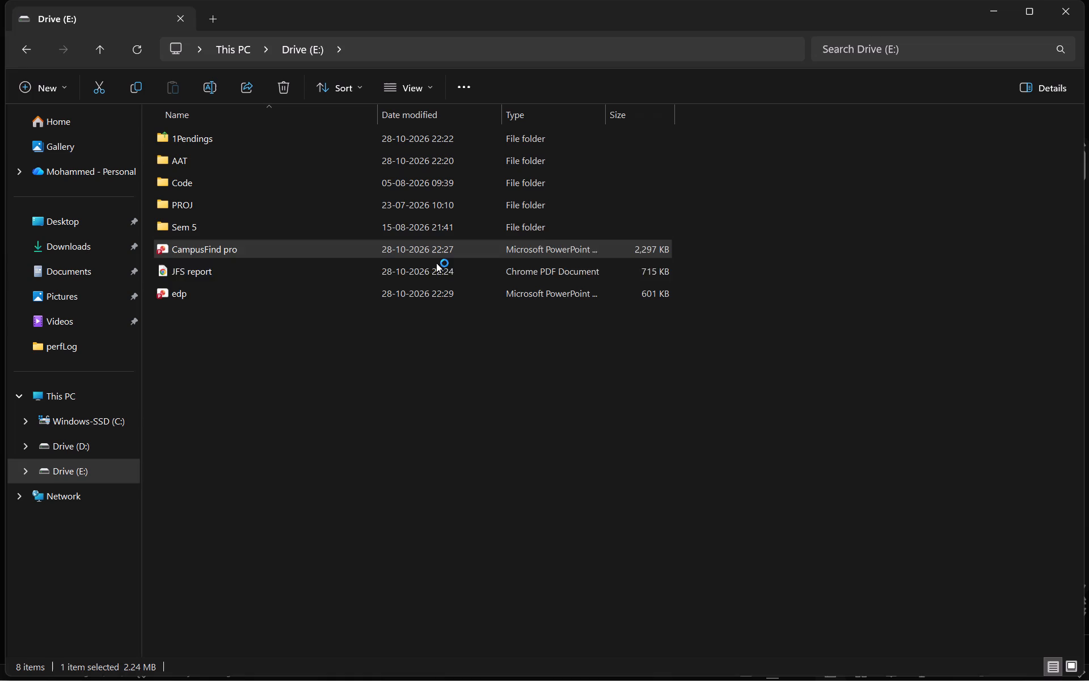
click(1063, 15)
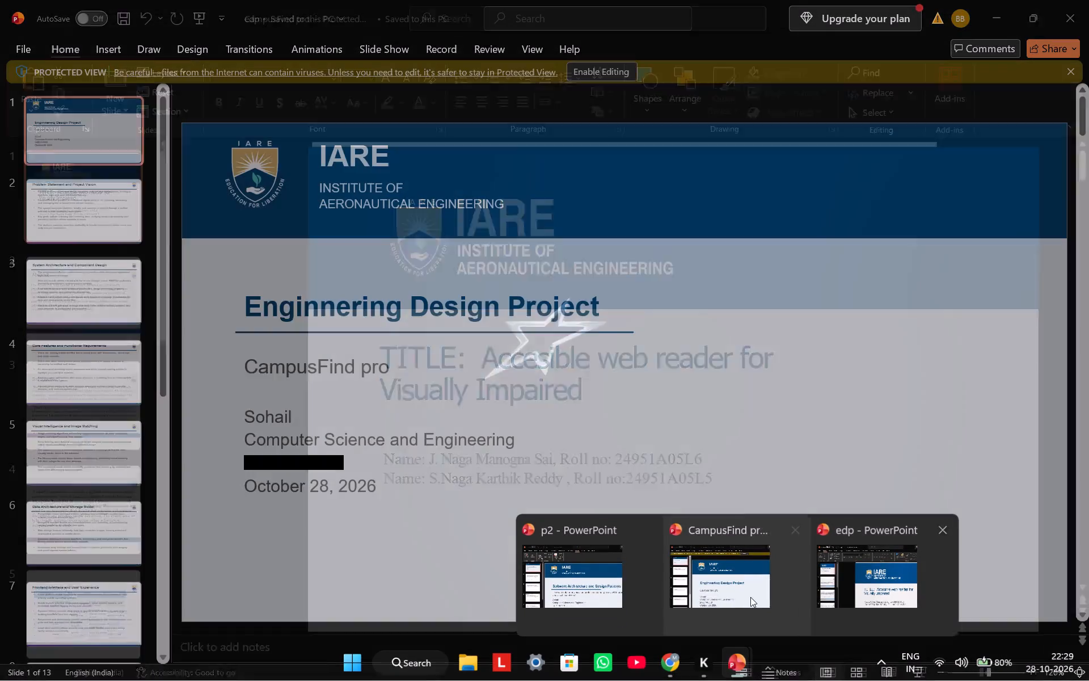
click(721, 584)
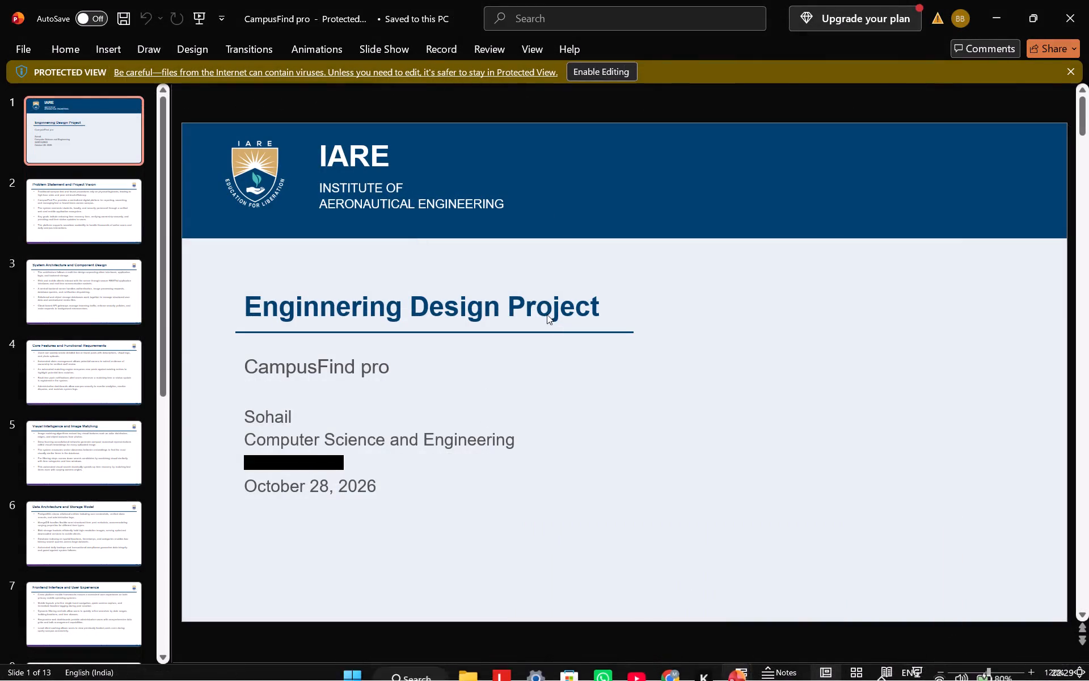
drag(604, 305, 332, 295)
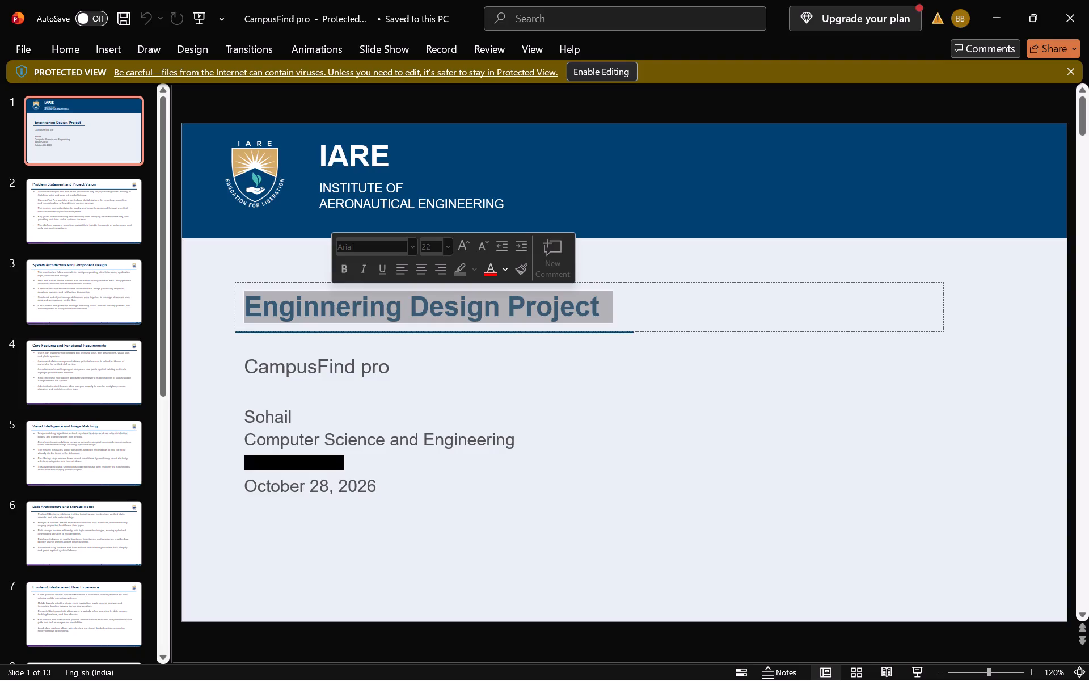
click(580, 72)
Centre the heading "Enginnering Design Project" on the title slide.
click(286, 312)
click(282, 326)
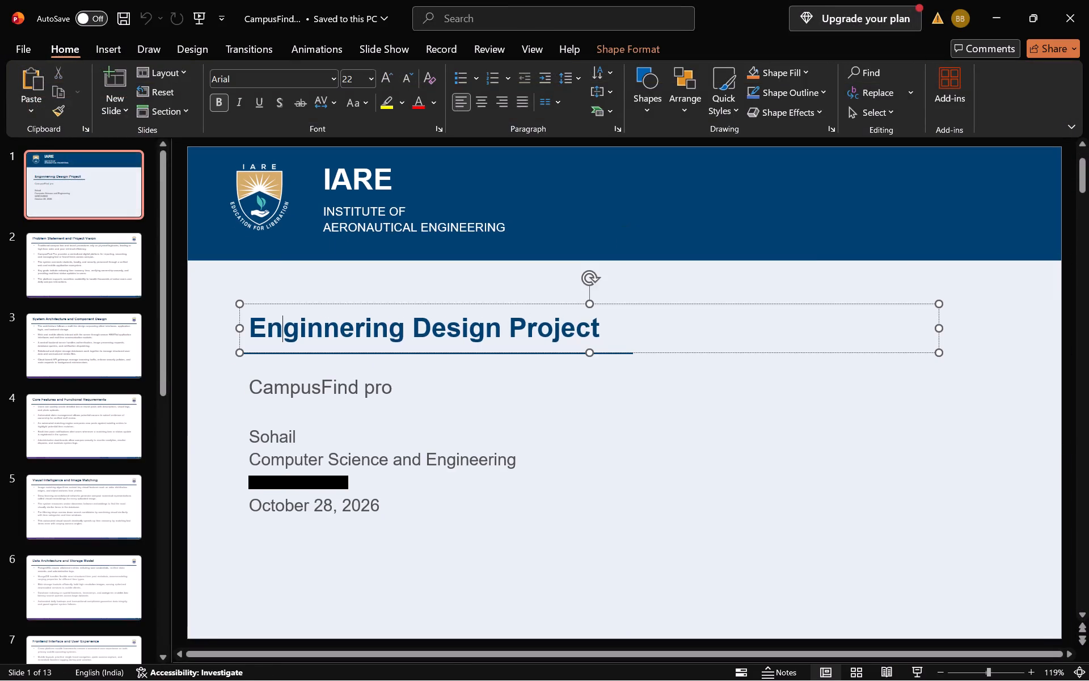
drag(282, 326, 574, 317)
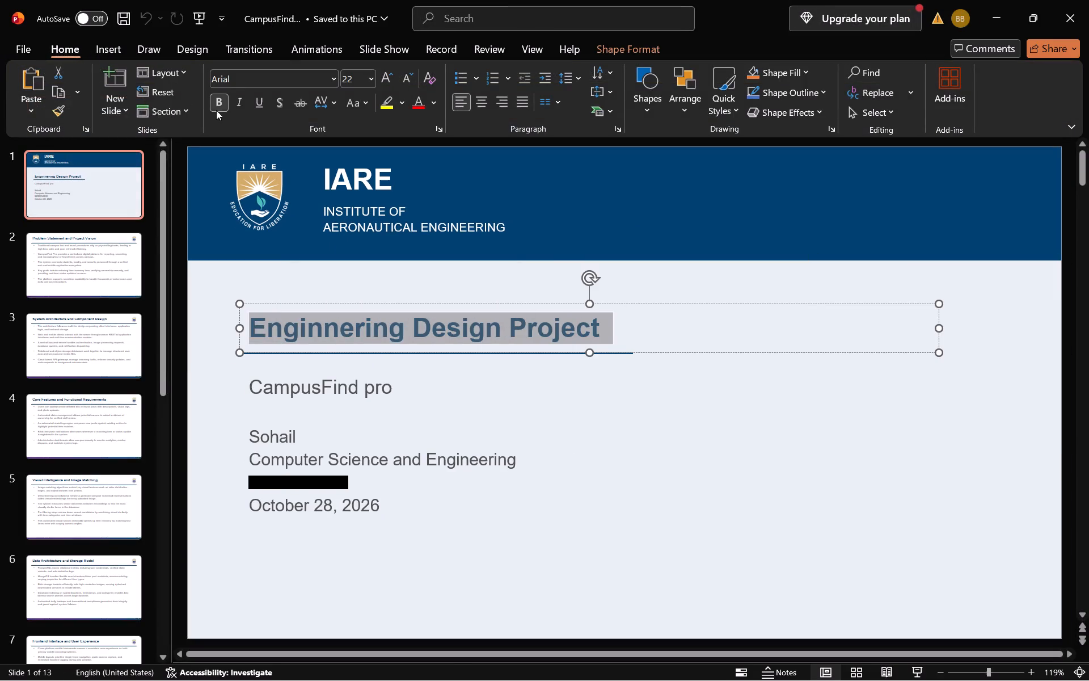
click(482, 103)
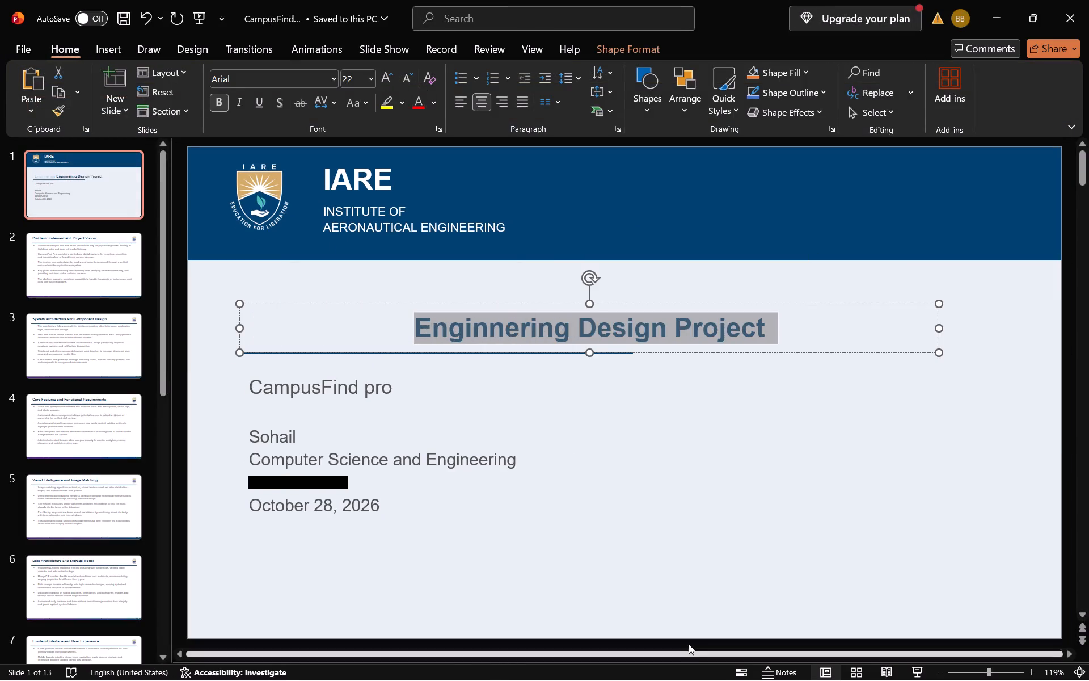
Shift the blue underline on the title slide sideways until it is centred beneath the heading.
double_click(551, 352)
click(542, 357)
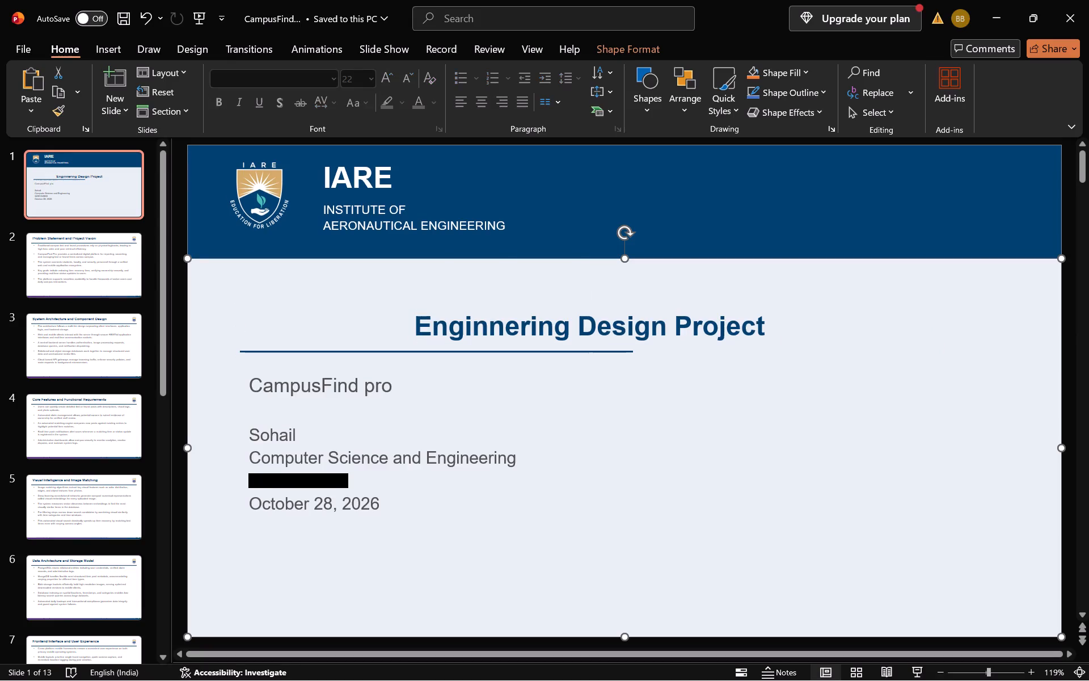
triple_click(548, 354)
click(553, 352)
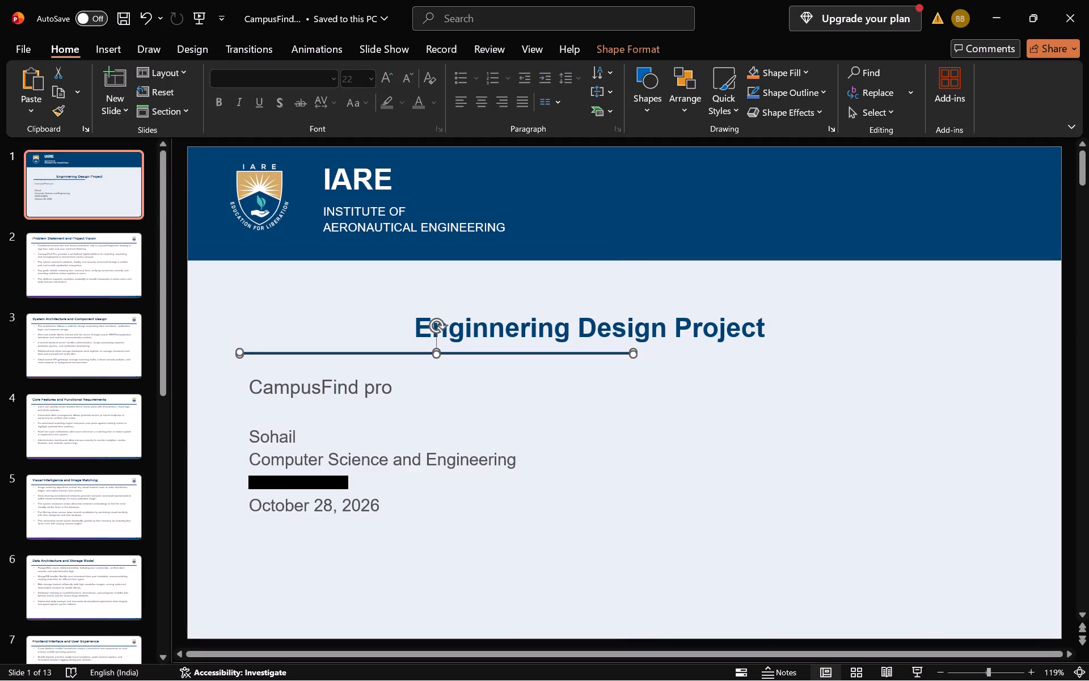
key(Right)
key(Right)
key(Right)
key(Right)
key(Right)
key(Right)
key(Right)
key(Right)
key(Right)
key(Right)
key(Right)
key(Right)
key(Right)
key(Right)
key(Right)
key(Right)
key(Right)
key(Right)
key(Right)
key(Right)
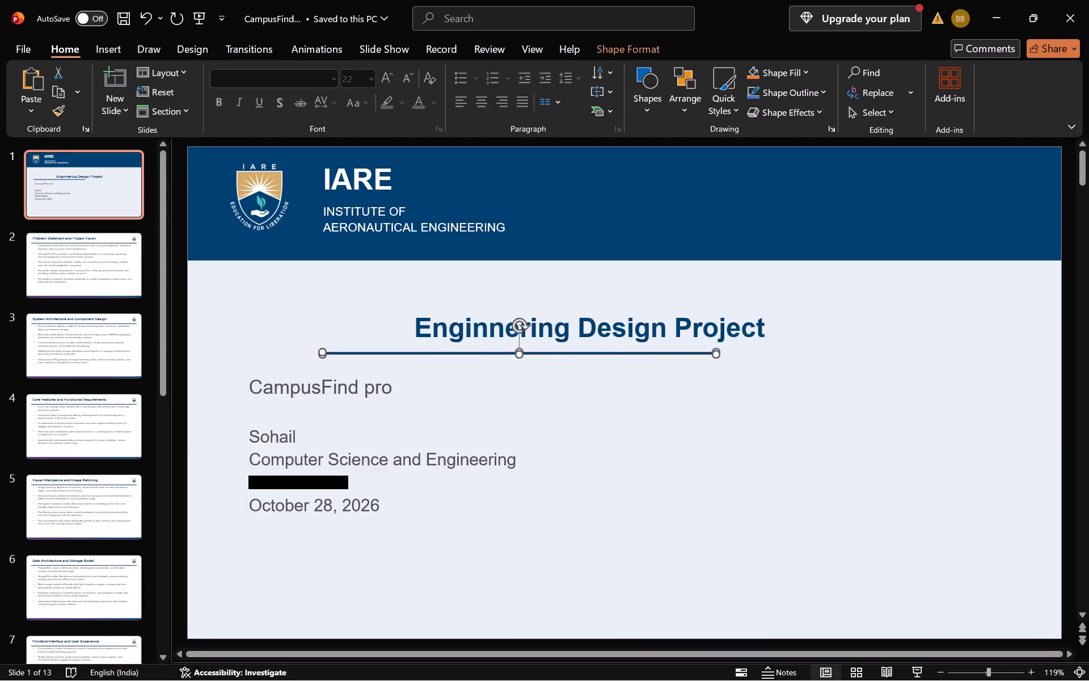
key(Right)
key(Right)
key(Right)
key(Right)
key(Right)
key(Right)
key(Right)
key(Right)
key(Right)
key(Right)
key(Right)
key(Right)
key(Right)
key(Right)
key(Right)
key(Right)
key(Right)
key(Right)
key(Right)
key(Right)
key(Right)
key(Right)
key(Right)
key(Right)
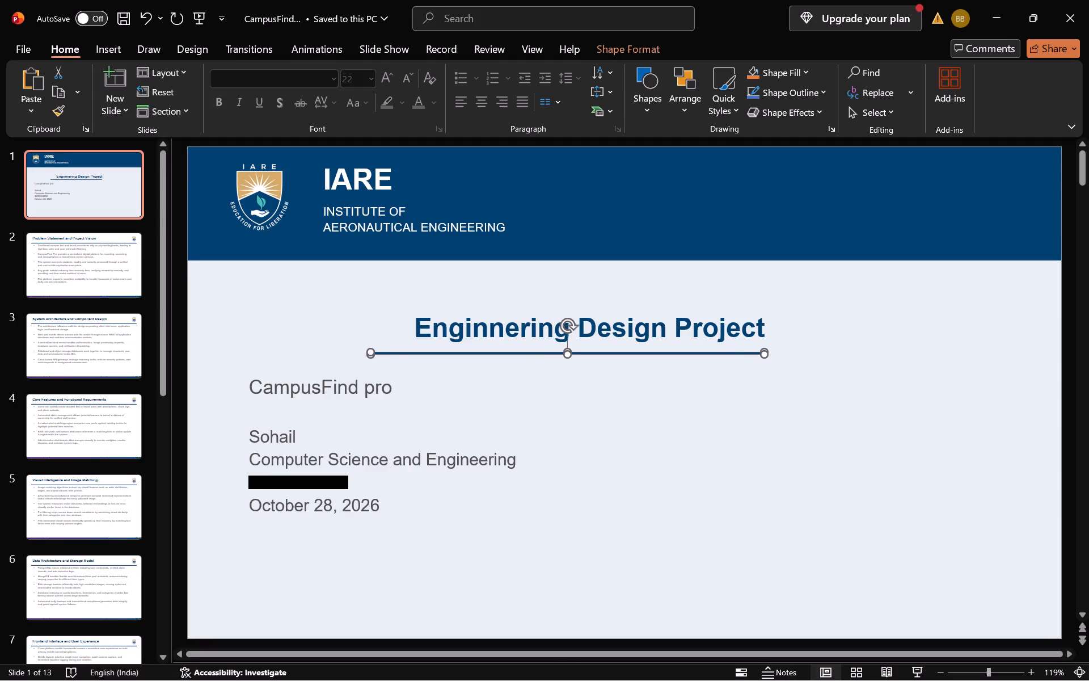
key(Left)
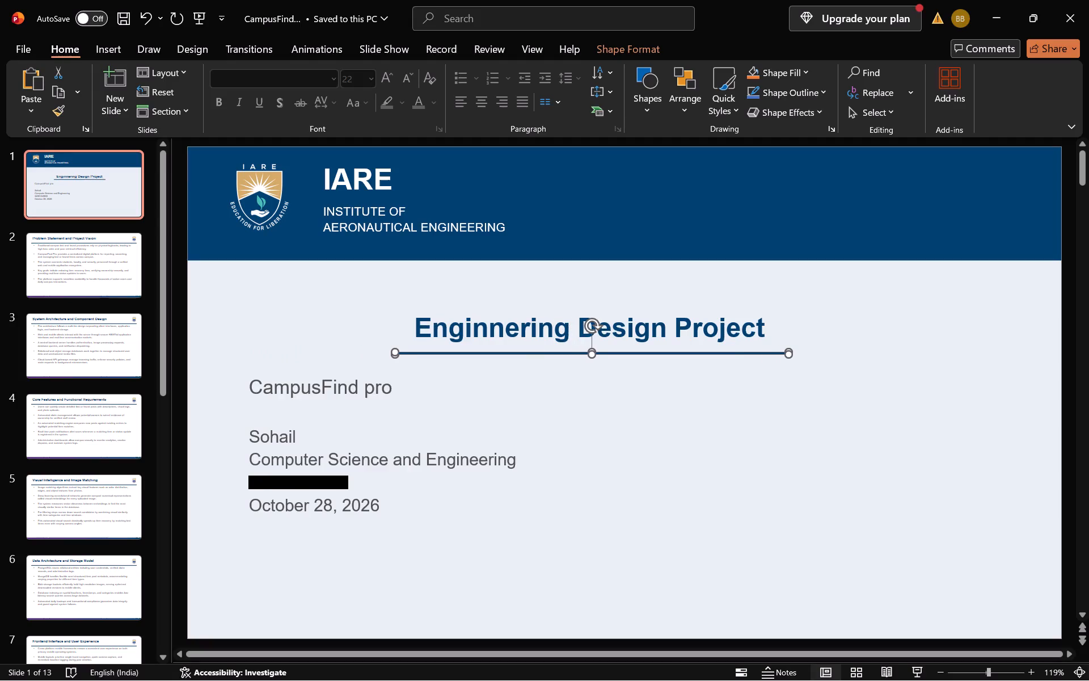
Delete the pale blue background rectangle behind the text on the title slide.
click(475, 418)
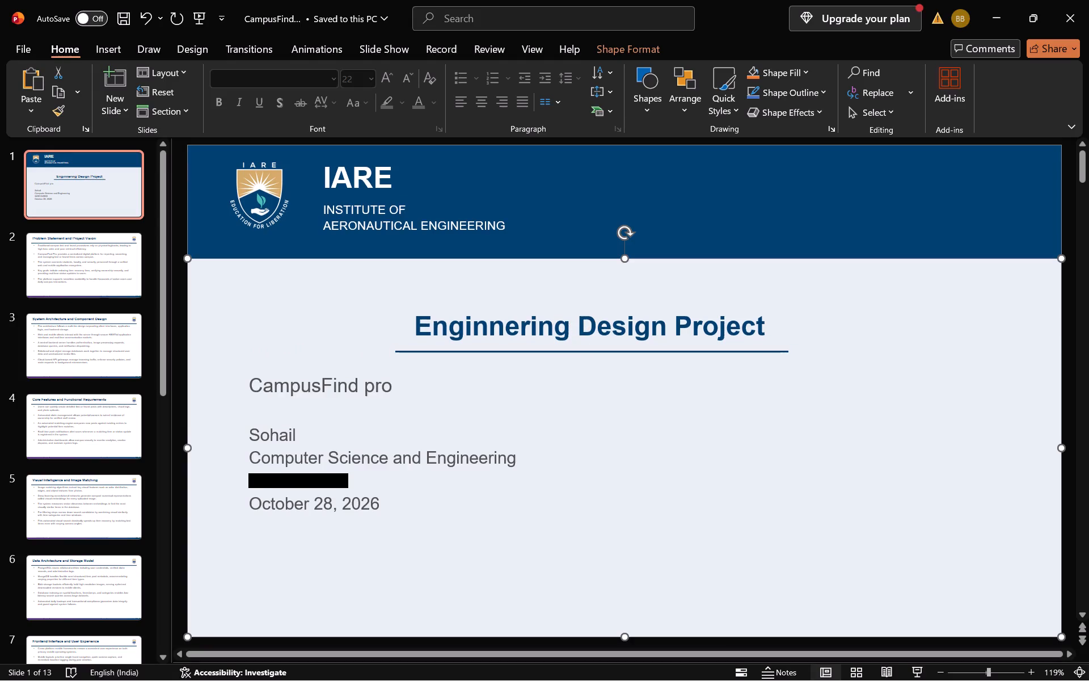
drag(247, 377, 510, 582)
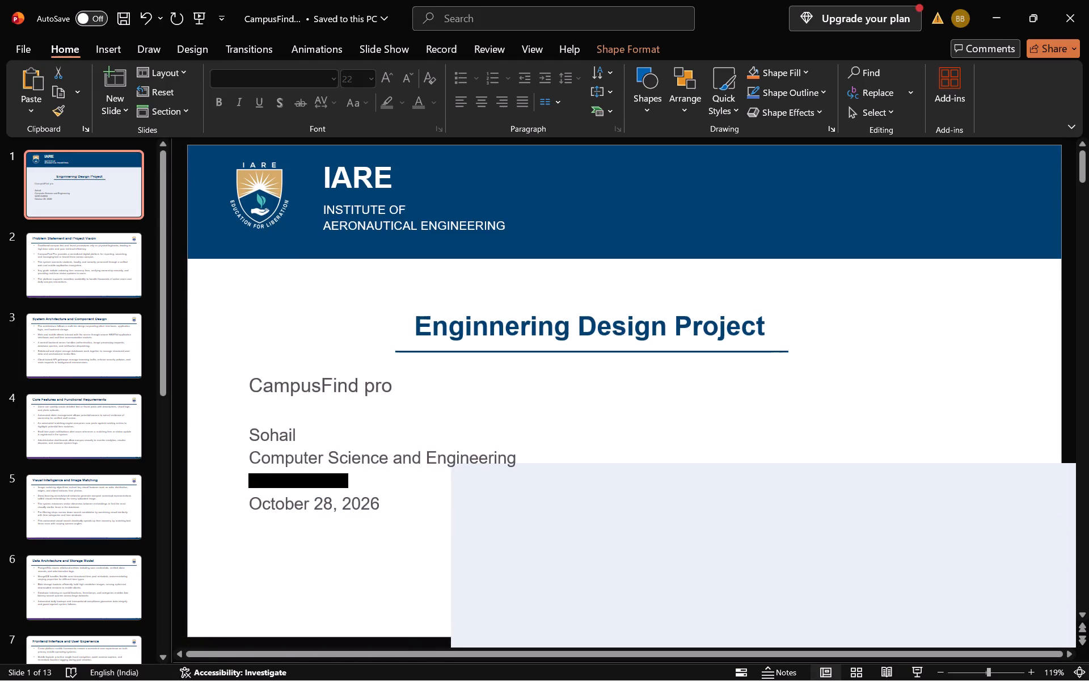
drag(510, 582, 113, 421)
drag(761, 494, 761, 494)
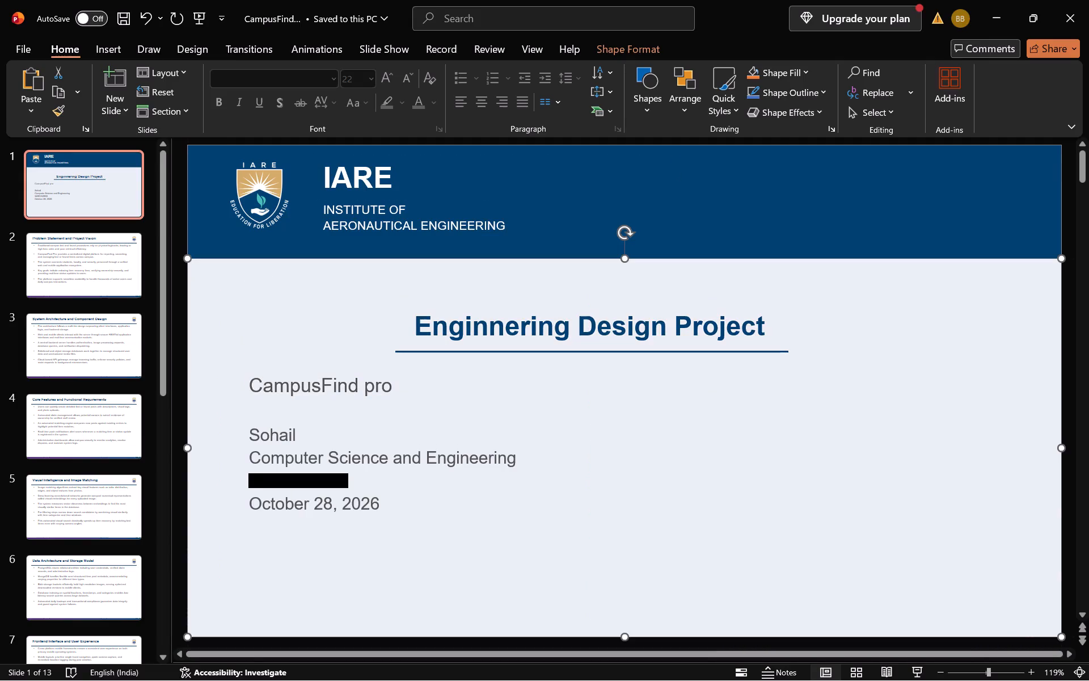
drag(761, 494, 687, 529)
key(Delete)
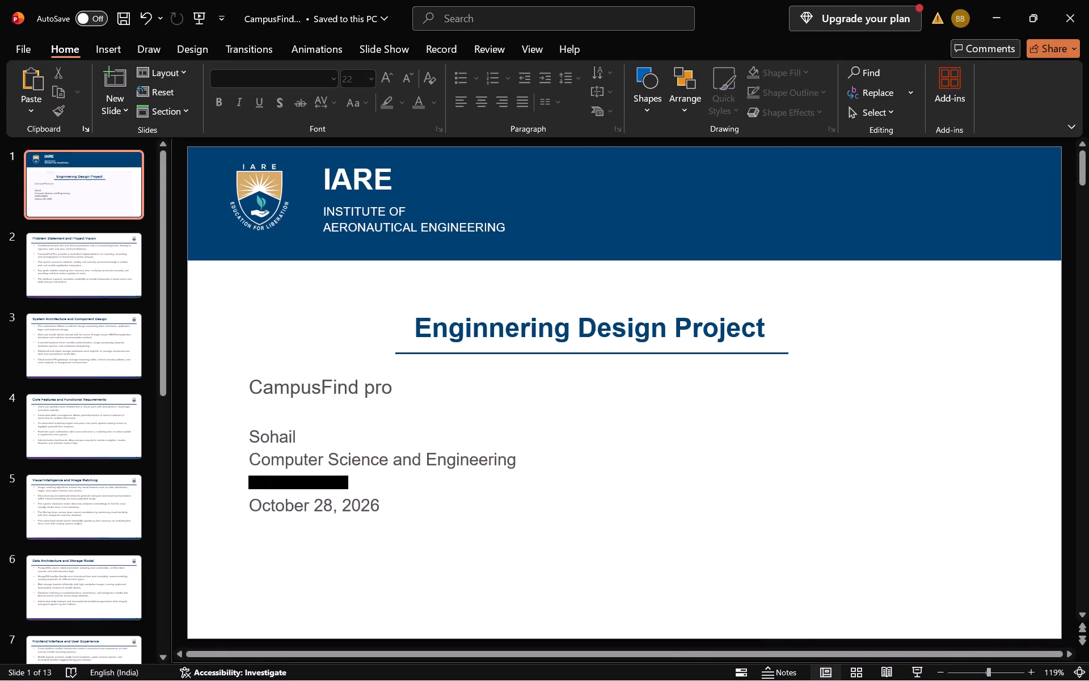
Format the "CampusFind pro" subtitle as bold Calibri (Body) at font size 24.
drag(396, 390, 277, 385)
click(277, 385)
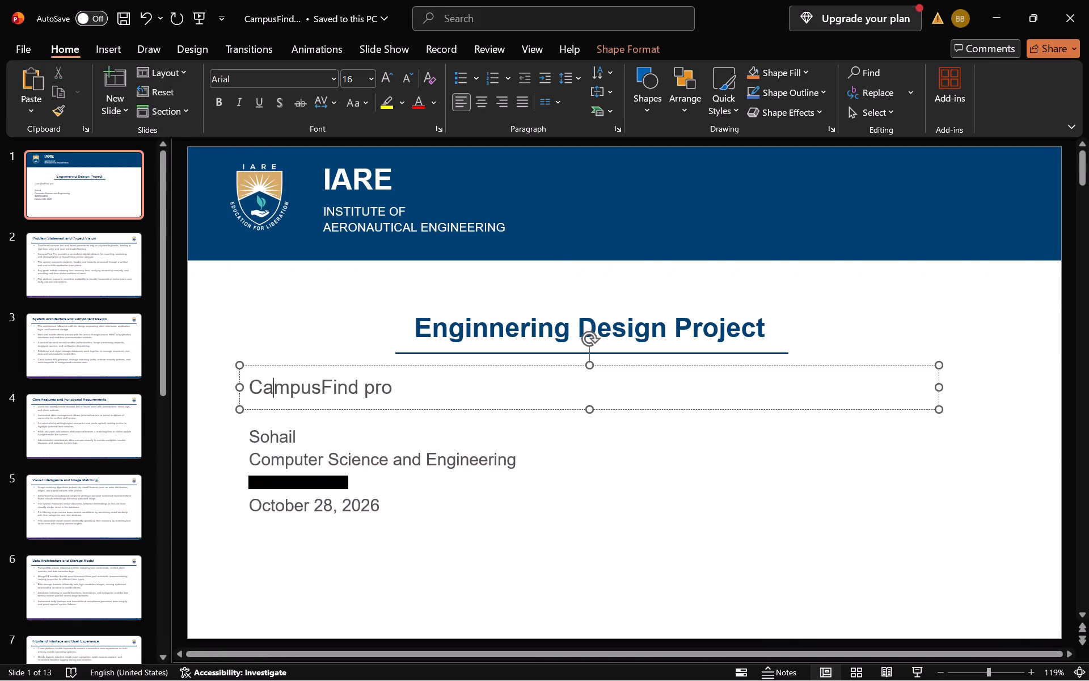
key(ctrl+a)
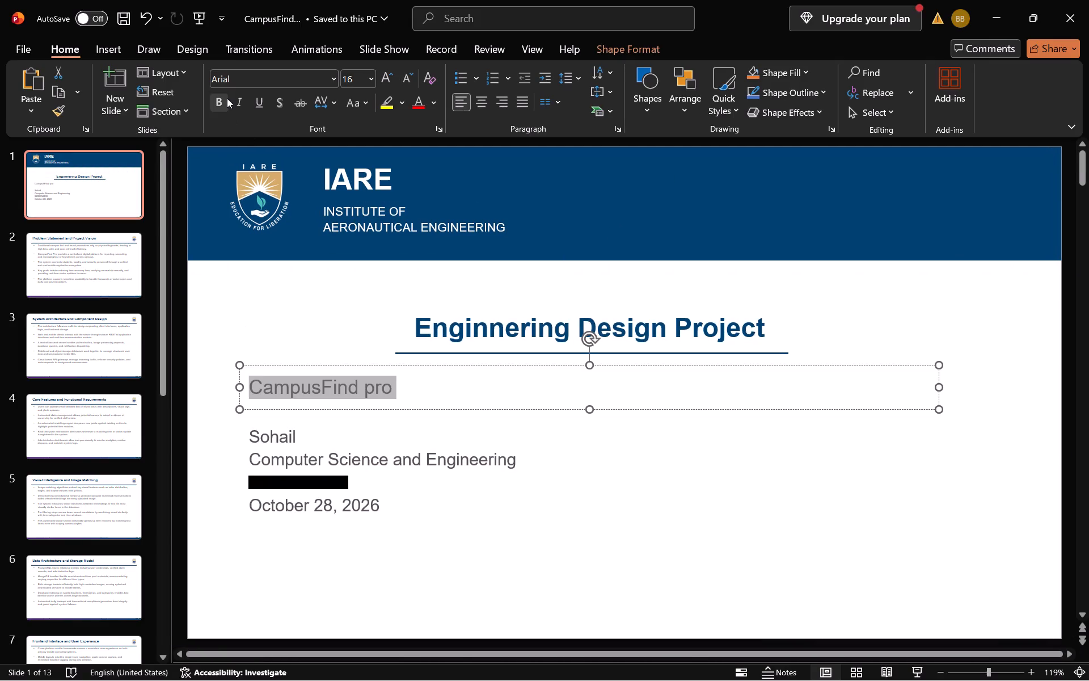
click(220, 102)
click(285, 84)
click(334, 82)
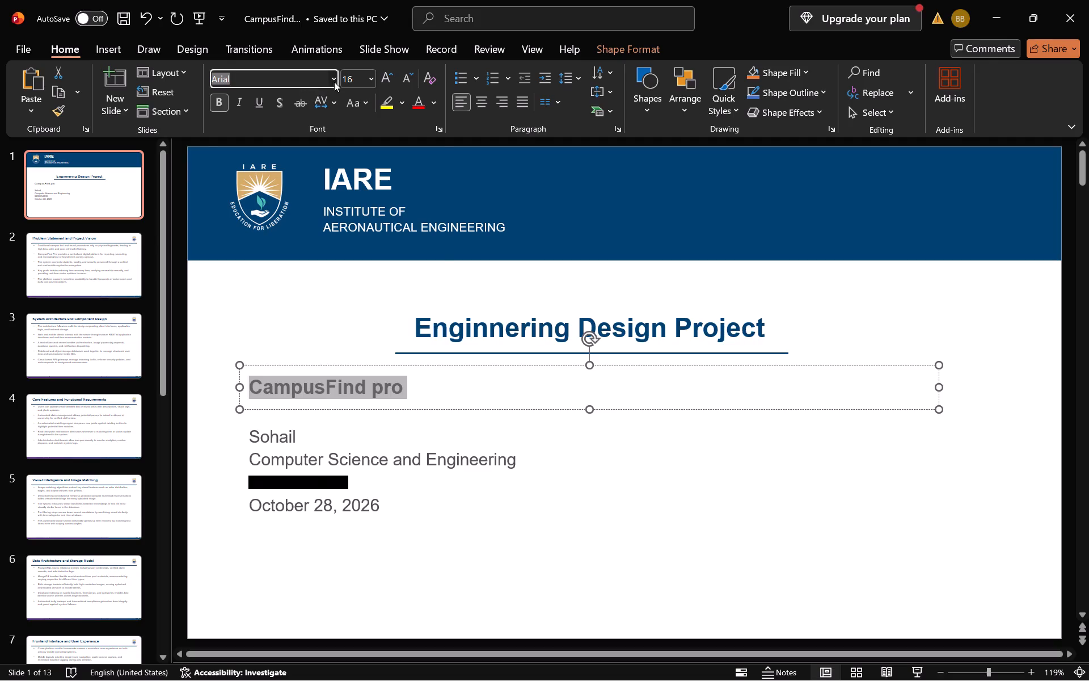
click(260, 149)
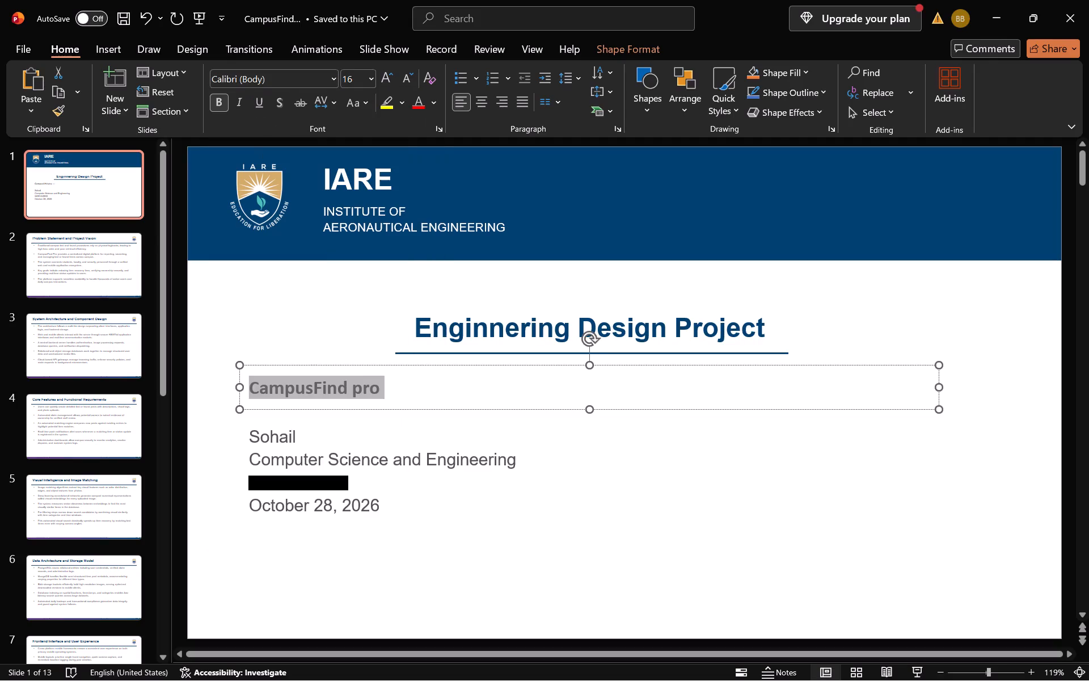
click(375, 83)
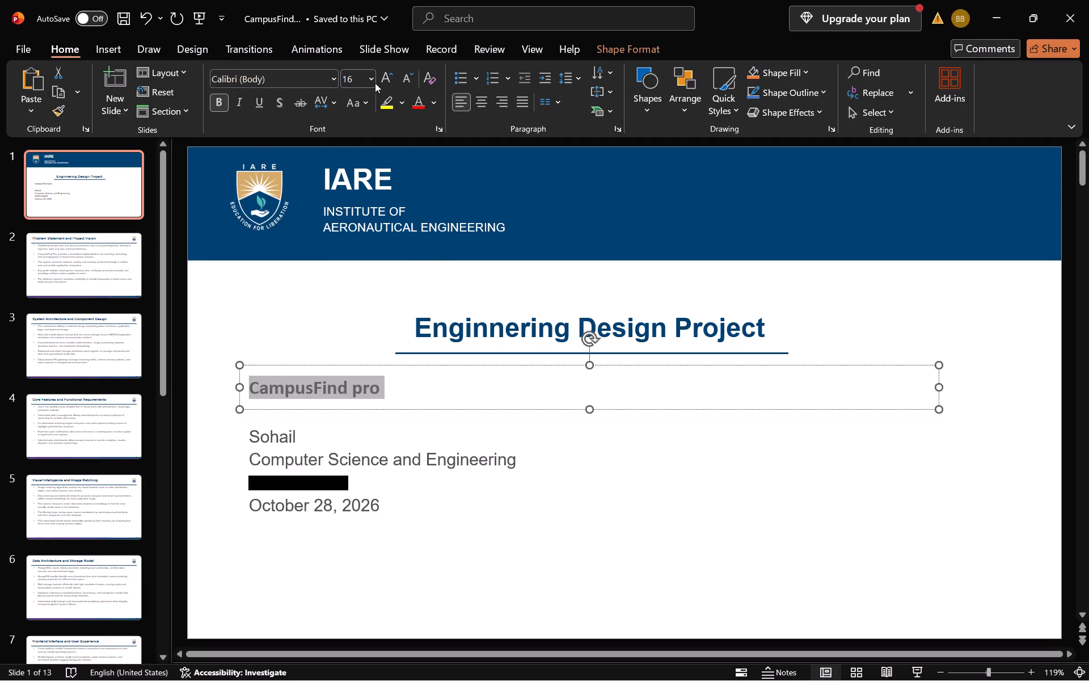
click(370, 81)
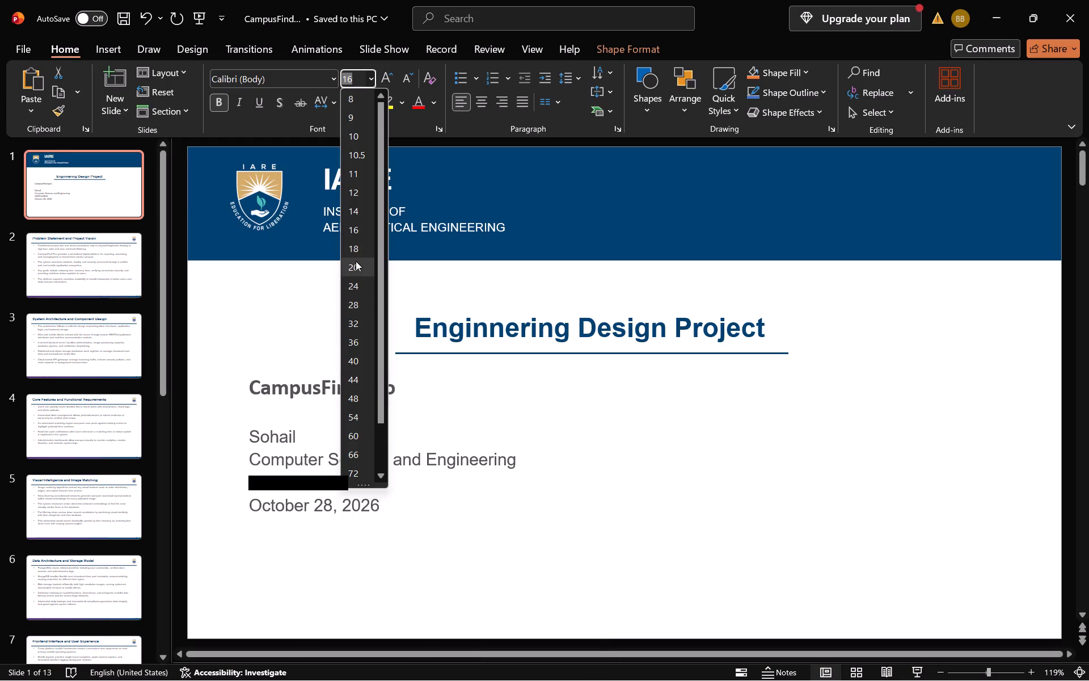
click(354, 285)
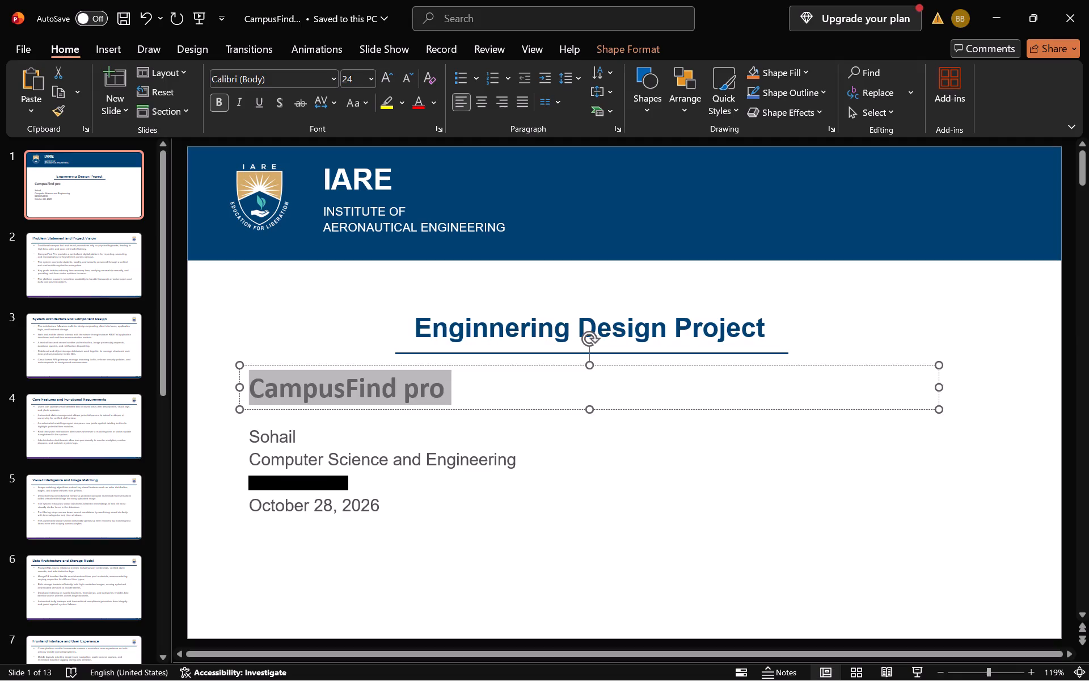
Set the heading "Enginnering Design Project" to font size 24.
drag(769, 324, 379, 313)
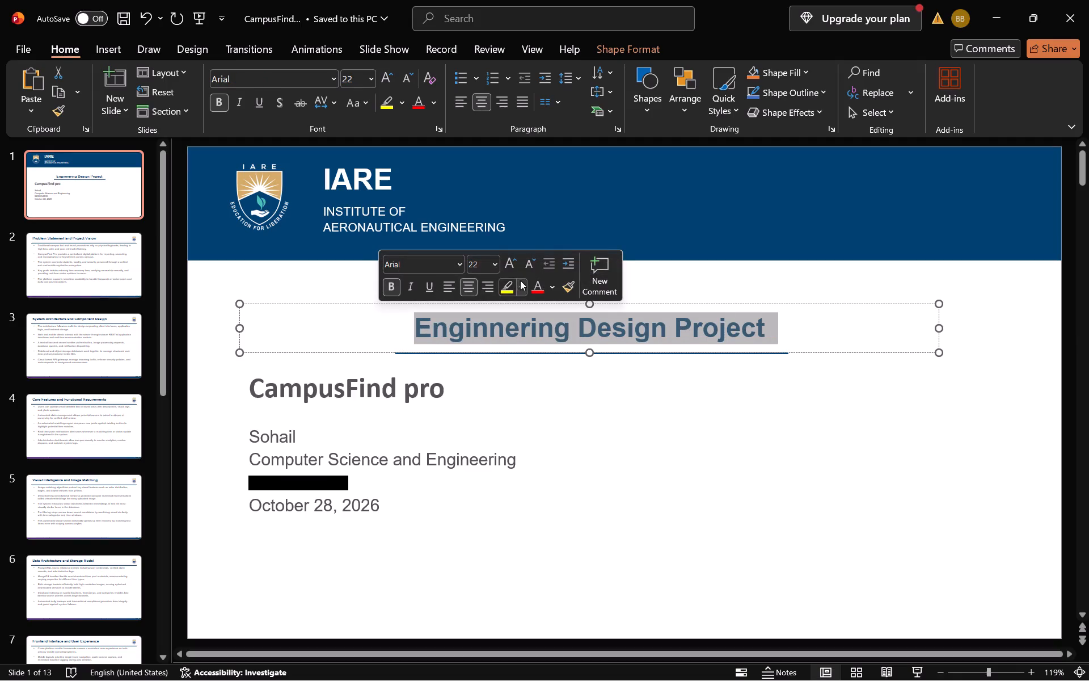
click(496, 262)
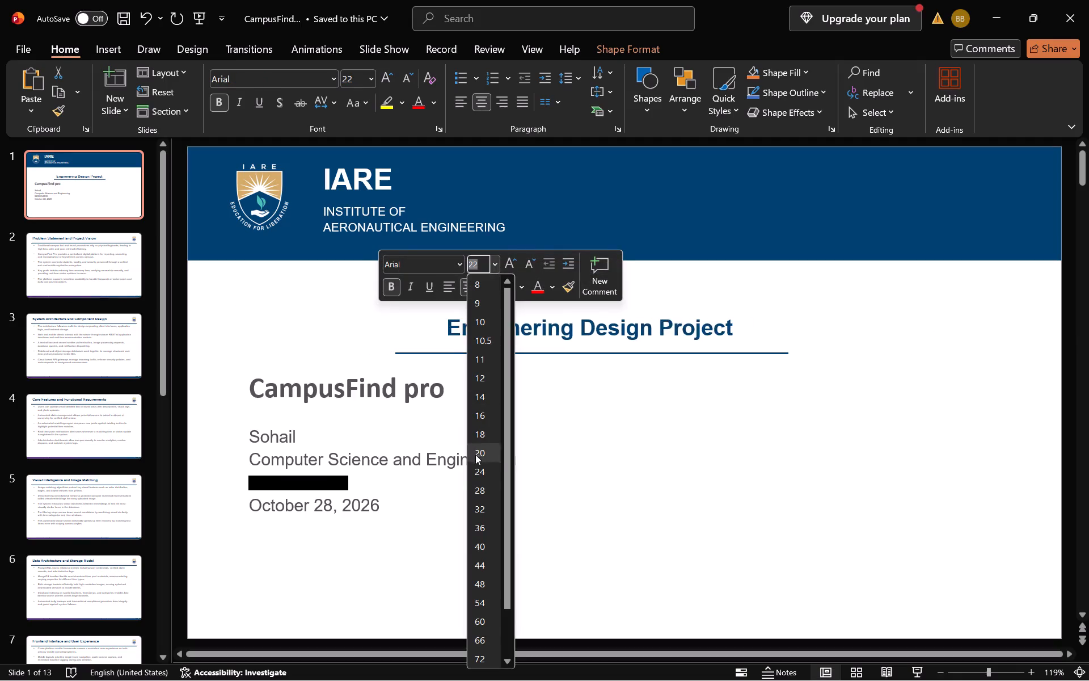
click(478, 469)
Centre the "CampusFind pro" subtitle beneath the underlined heading.
click(441, 369)
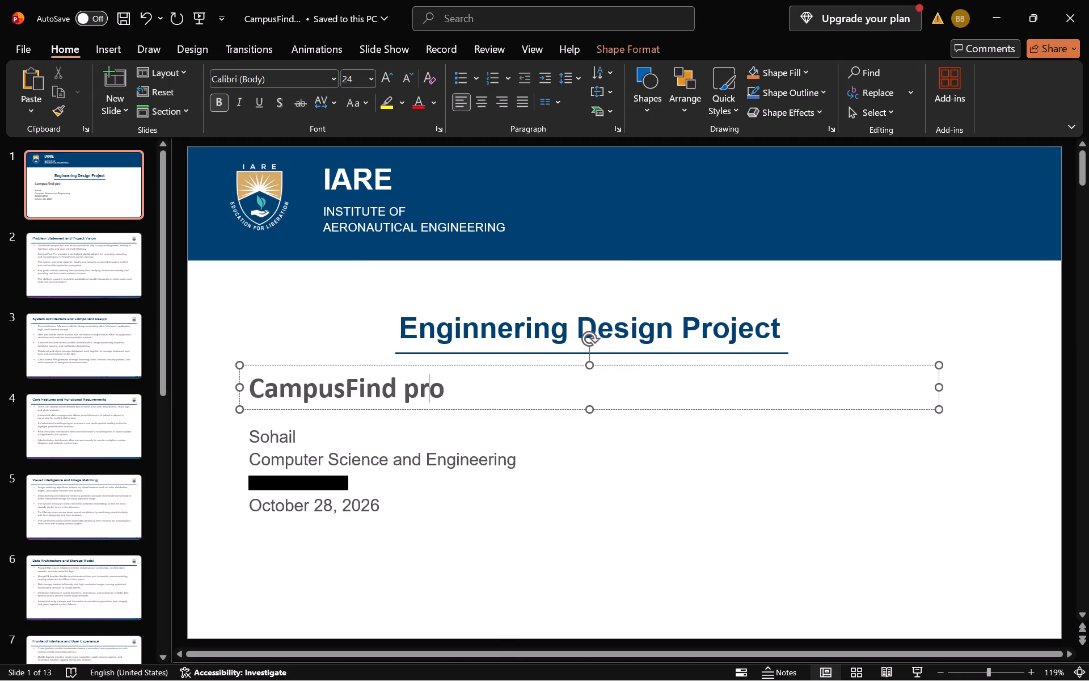
click(543, 351)
click(438, 380)
drag(441, 382, 316, 394)
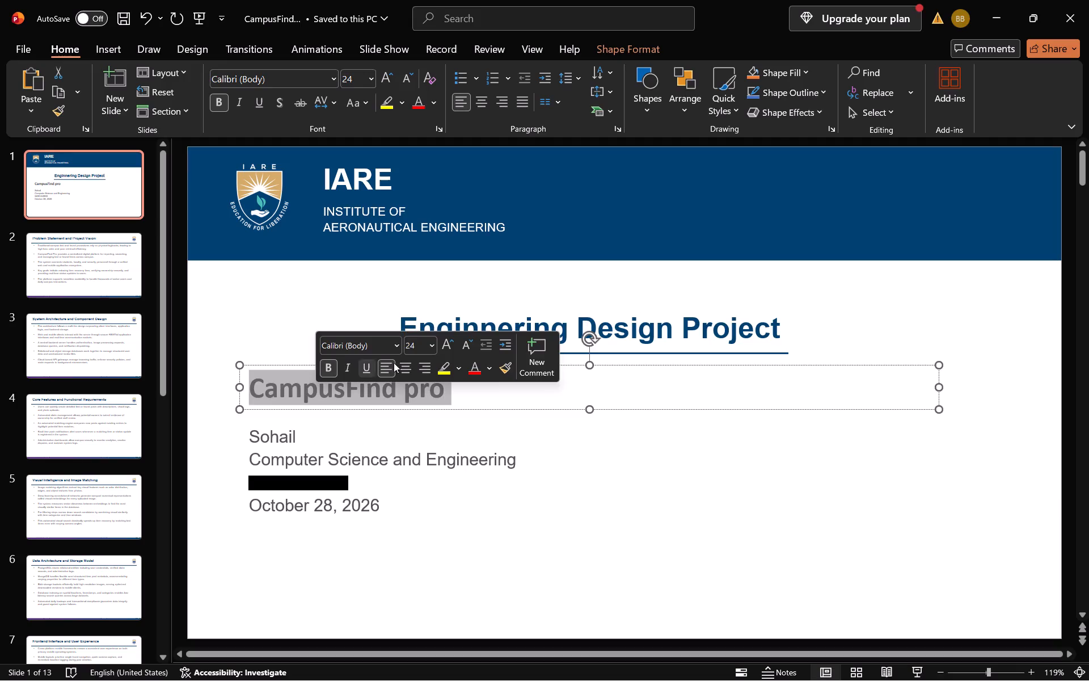
click(407, 367)
Move the presenter details text box down to the slide's lower-left area, well below the "CampusFind pro" subtitle.
drag(569, 424, 564, 424)
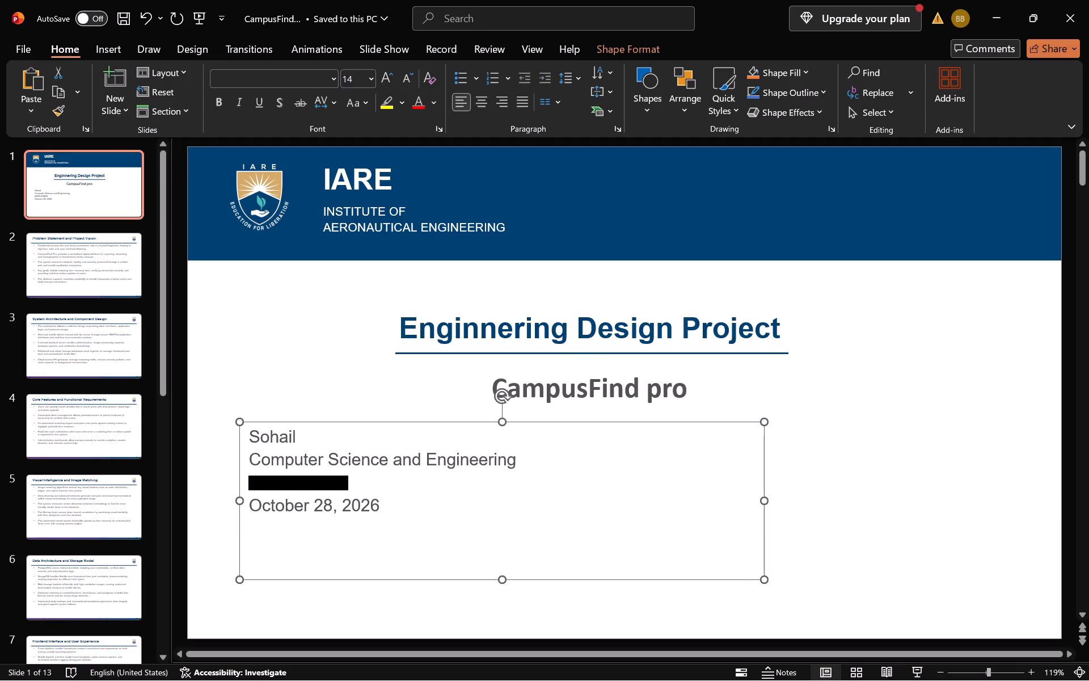
drag(310, 422, 289, 501)
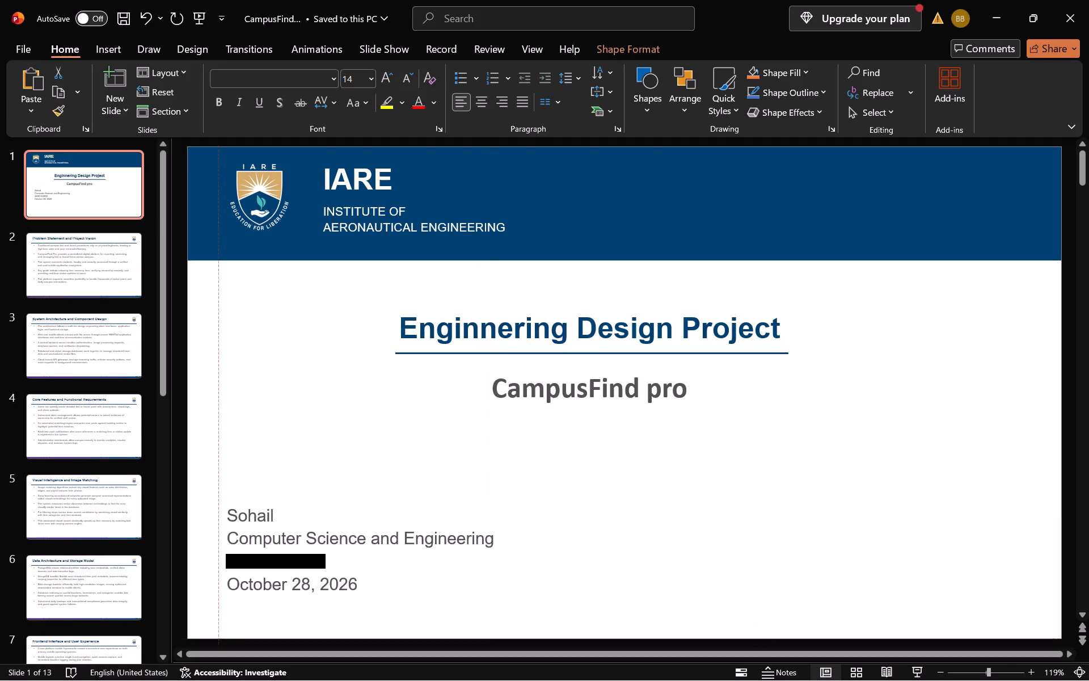
drag(289, 501, 286, 519)
Delete the date, department, redacted and name lines from the presenter details text box, leaving it empty.
click(394, 604)
drag(393, 604, 261, 588)
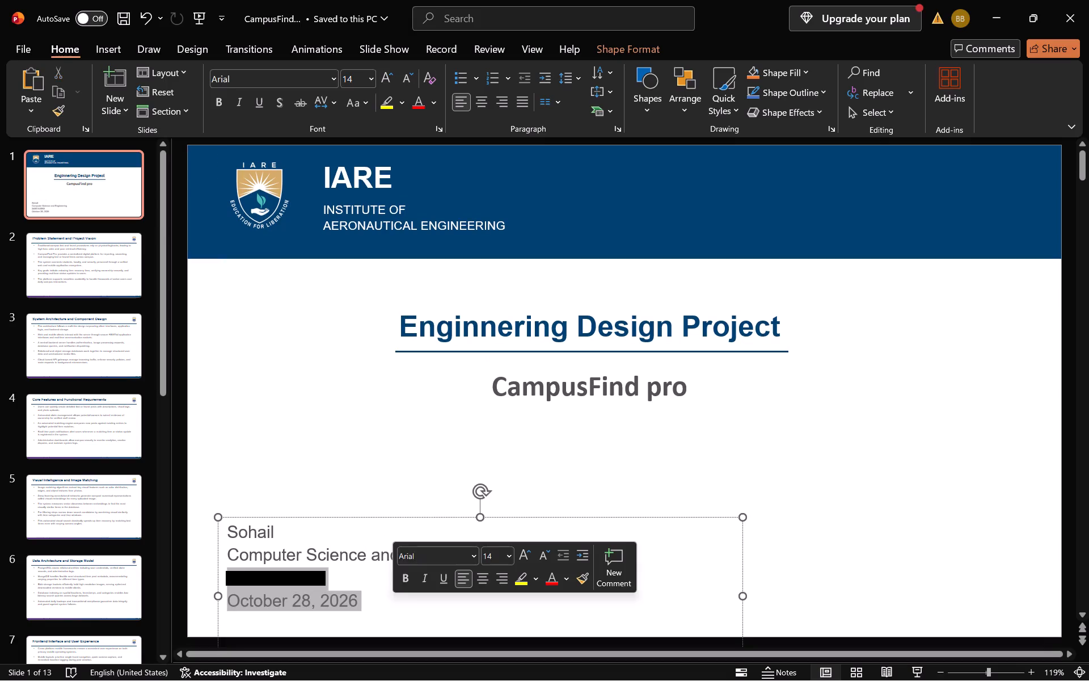
drag(261, 588, 217, 610)
key(BackSpace)
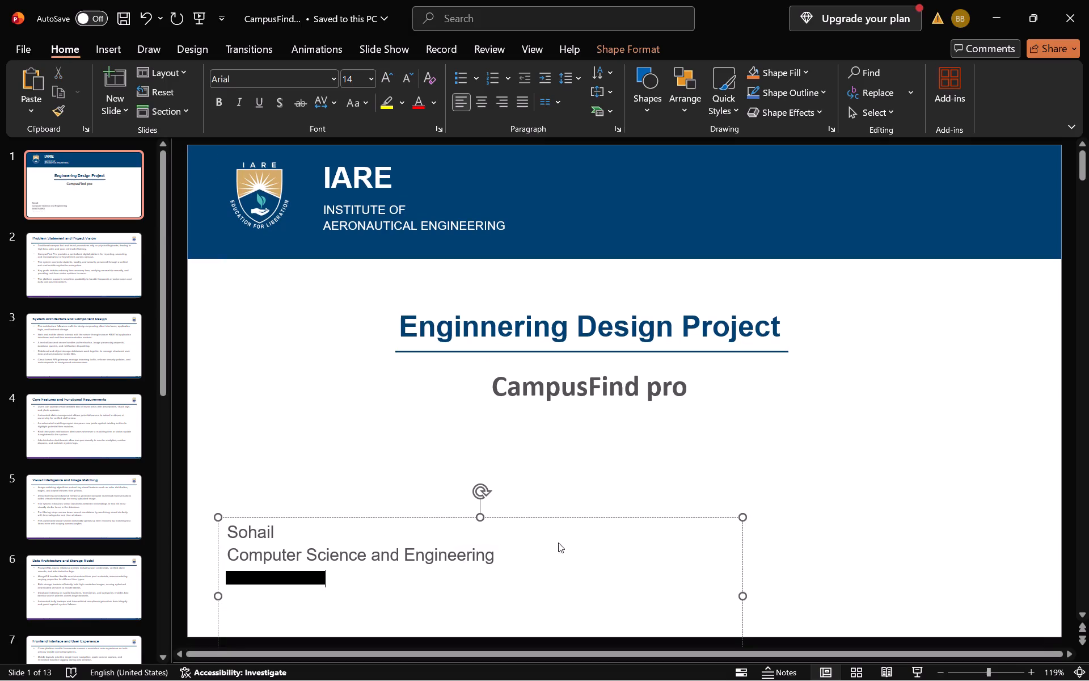
drag(496, 548, 226, 557)
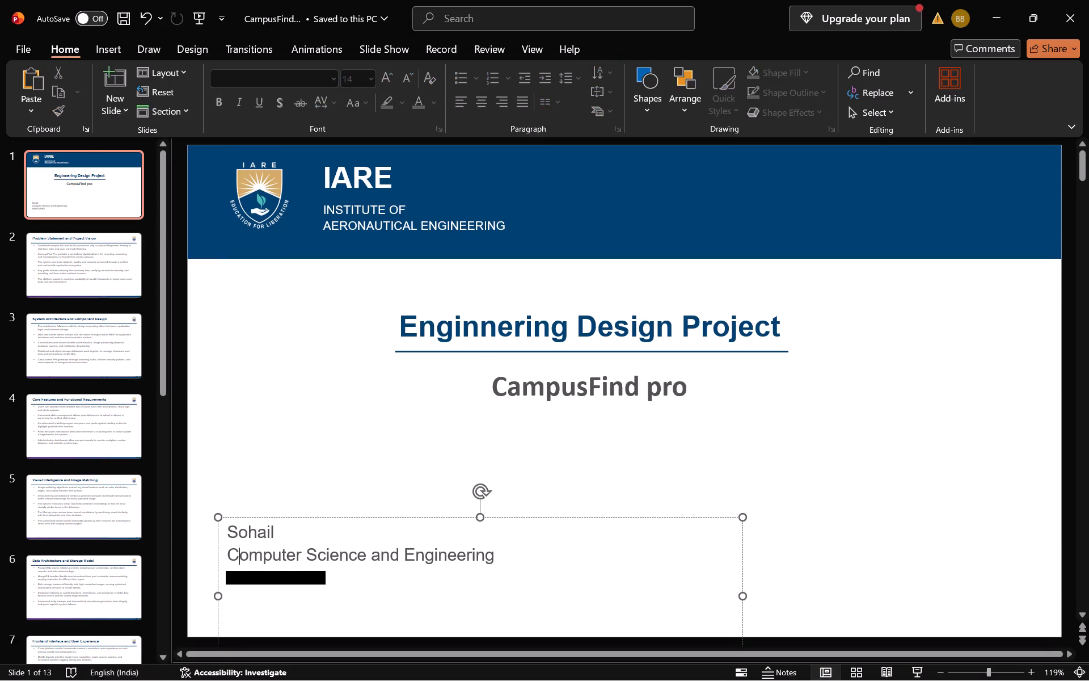
click(238, 561)
drag(230, 558, 463, 573)
key(BackSpace)
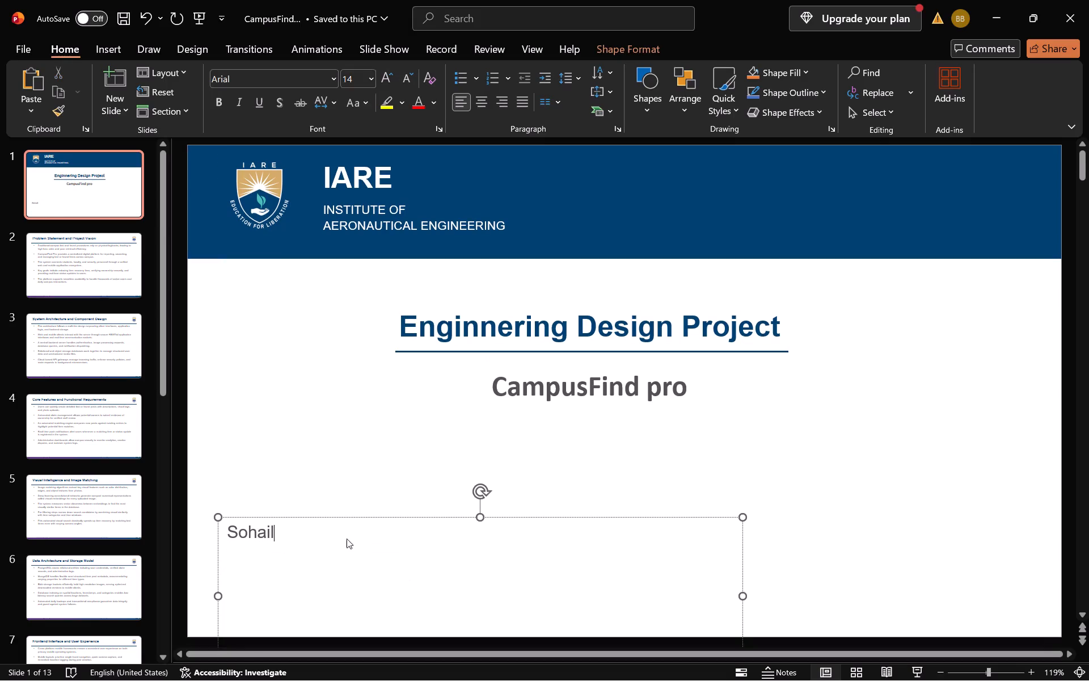
key(BackSpace)
key(BackSpace)
key(BackSpace)
key(BackSpace)
key(BackSpace)
key(BackSpace)
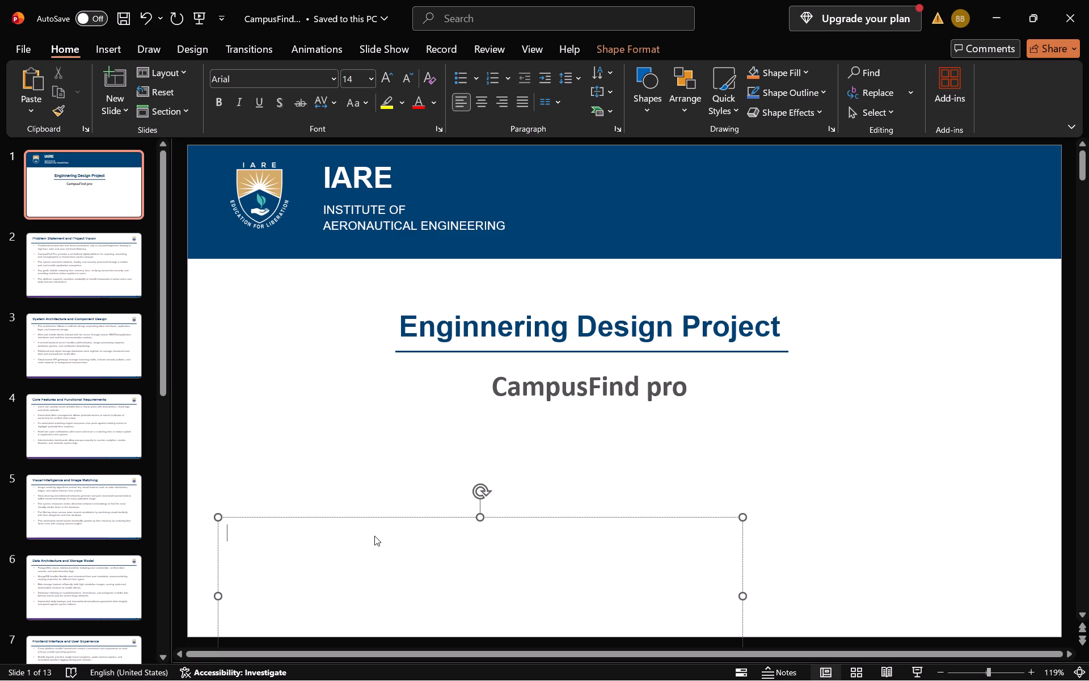
Enter "TEAM" in capitals as the first line of the emptied text box.
key(t)
key(BackSpace)
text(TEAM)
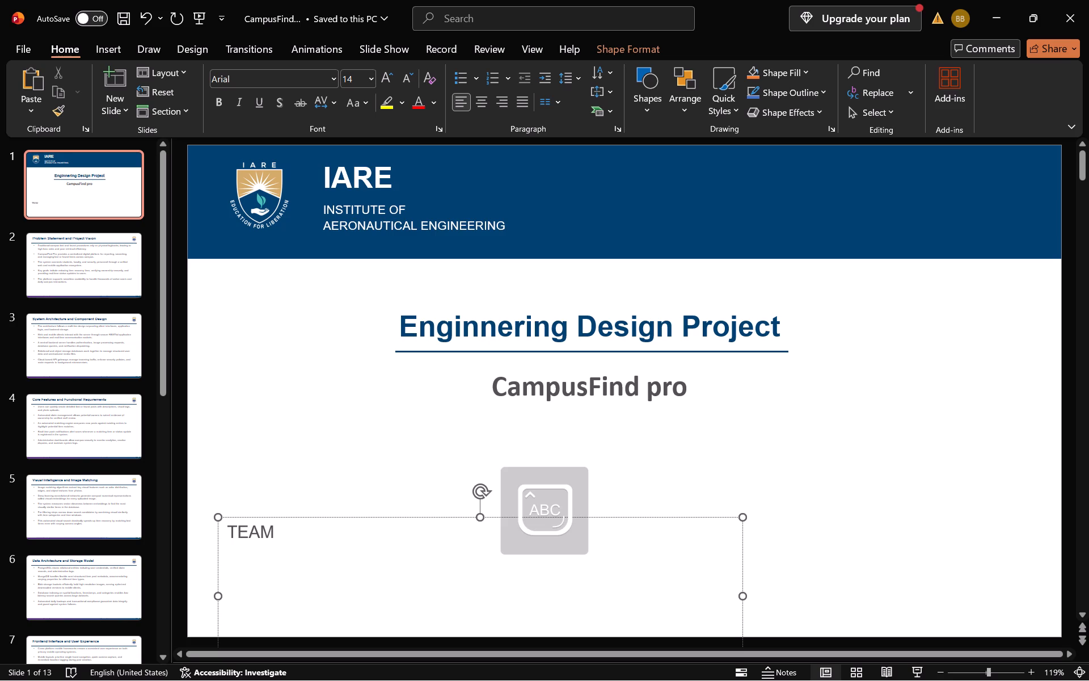
Add a hyphen after "TEAM" and enter the first team member's name on the line below it.
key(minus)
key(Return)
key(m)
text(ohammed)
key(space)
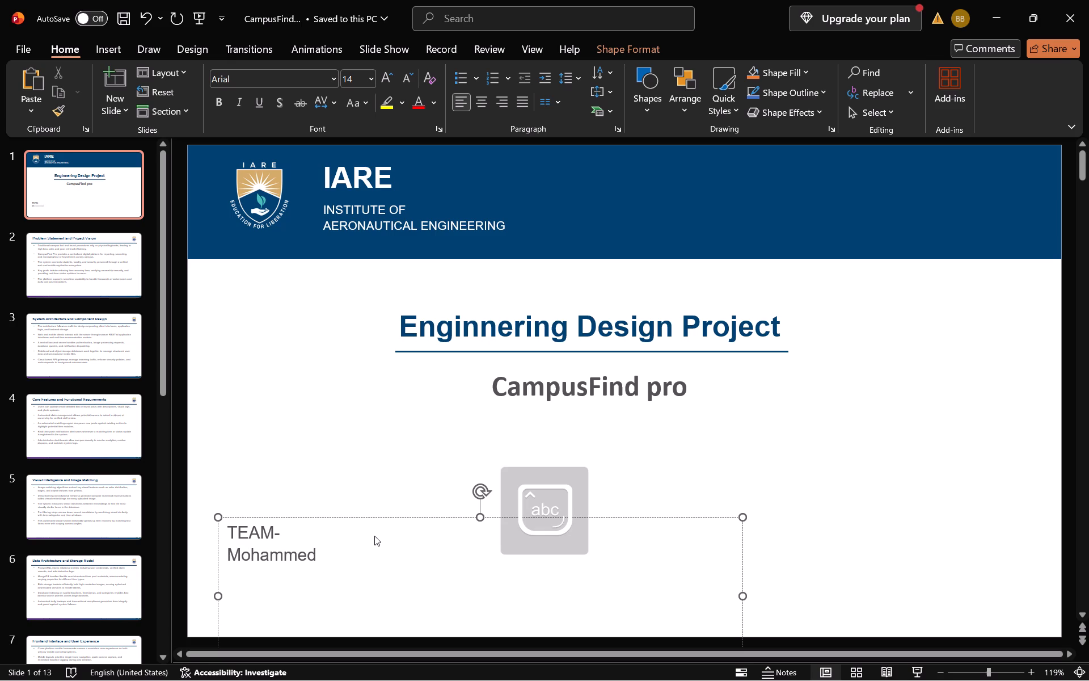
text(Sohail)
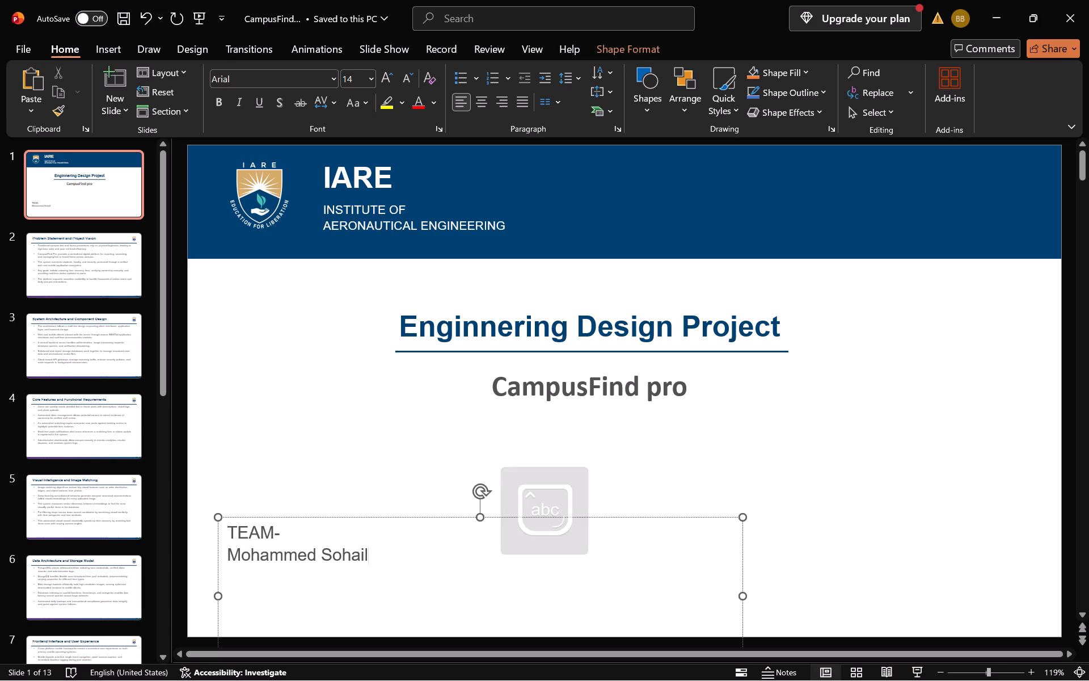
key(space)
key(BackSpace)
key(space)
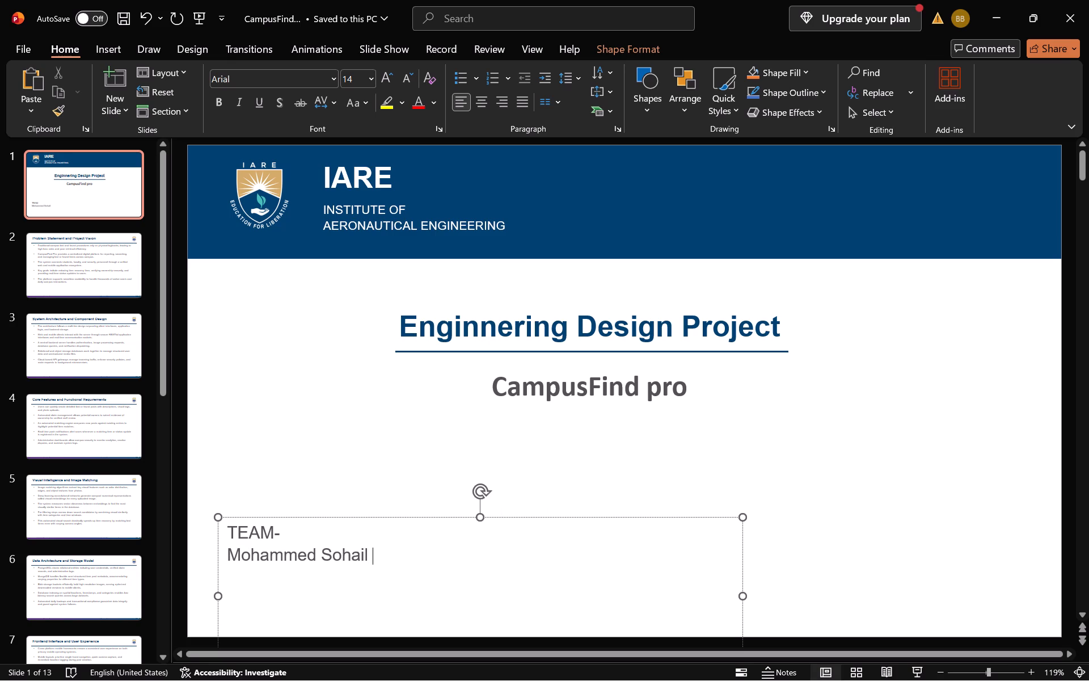
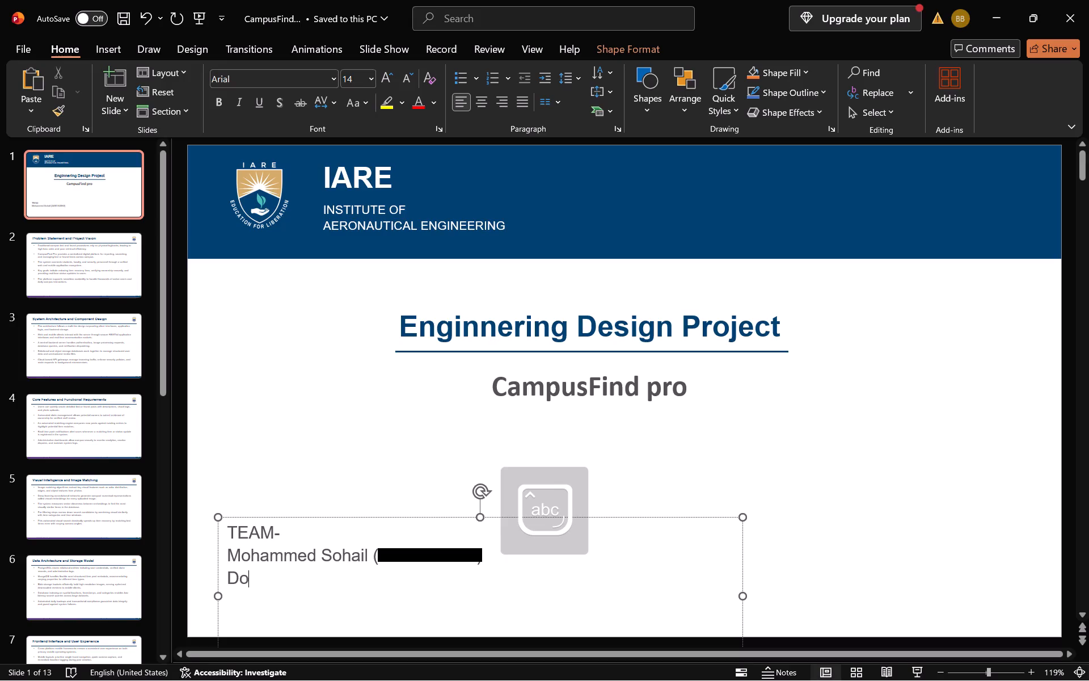
Enter the second team member's full name on the line below the first member in the TEAM text box.
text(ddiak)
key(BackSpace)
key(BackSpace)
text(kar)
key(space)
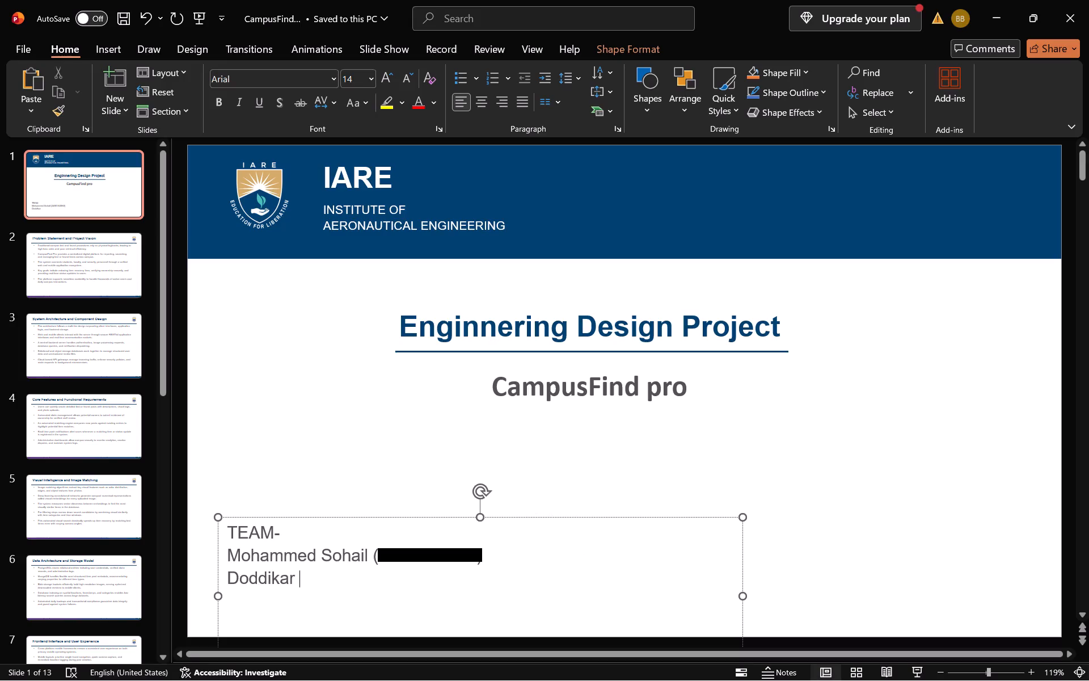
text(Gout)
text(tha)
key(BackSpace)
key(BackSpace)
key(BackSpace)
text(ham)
Add the second team member's roll number in parentheses after their name.
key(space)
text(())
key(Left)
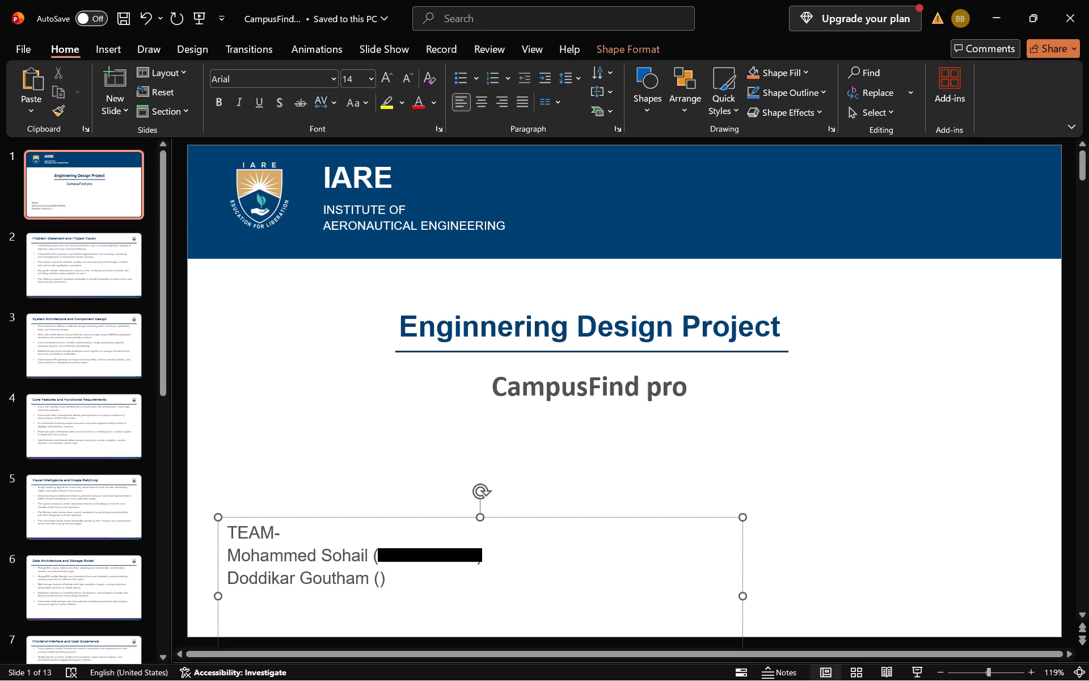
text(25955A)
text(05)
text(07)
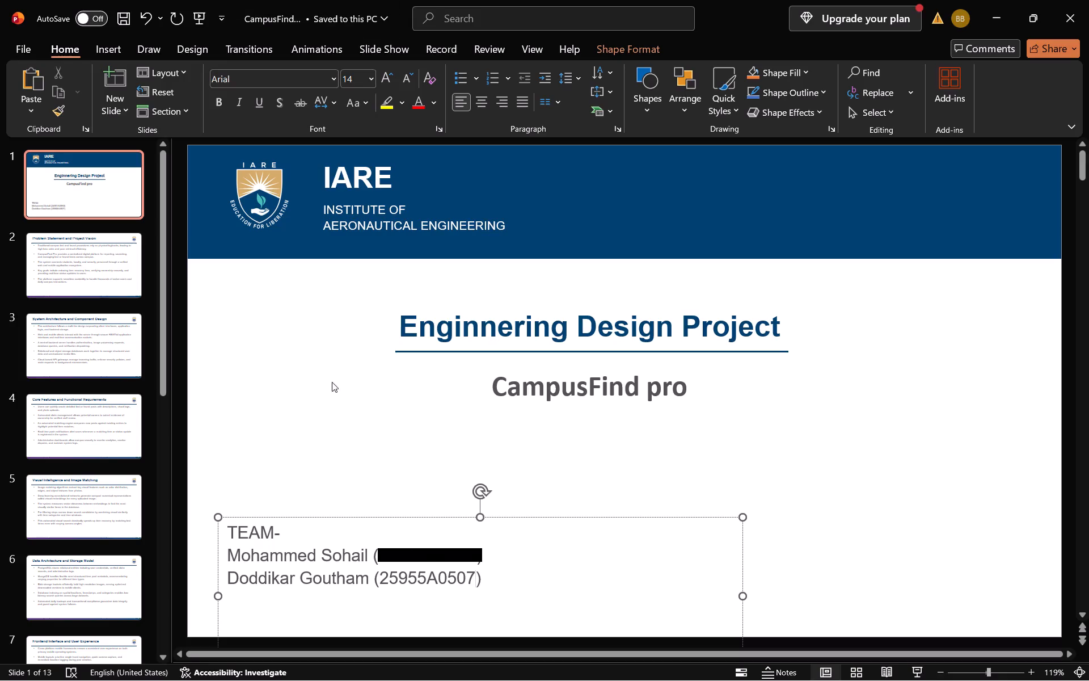
Move the TEAM text box slightly down and left, closer to the slide's lower-left corner.
drag(314, 519, 303, 543)
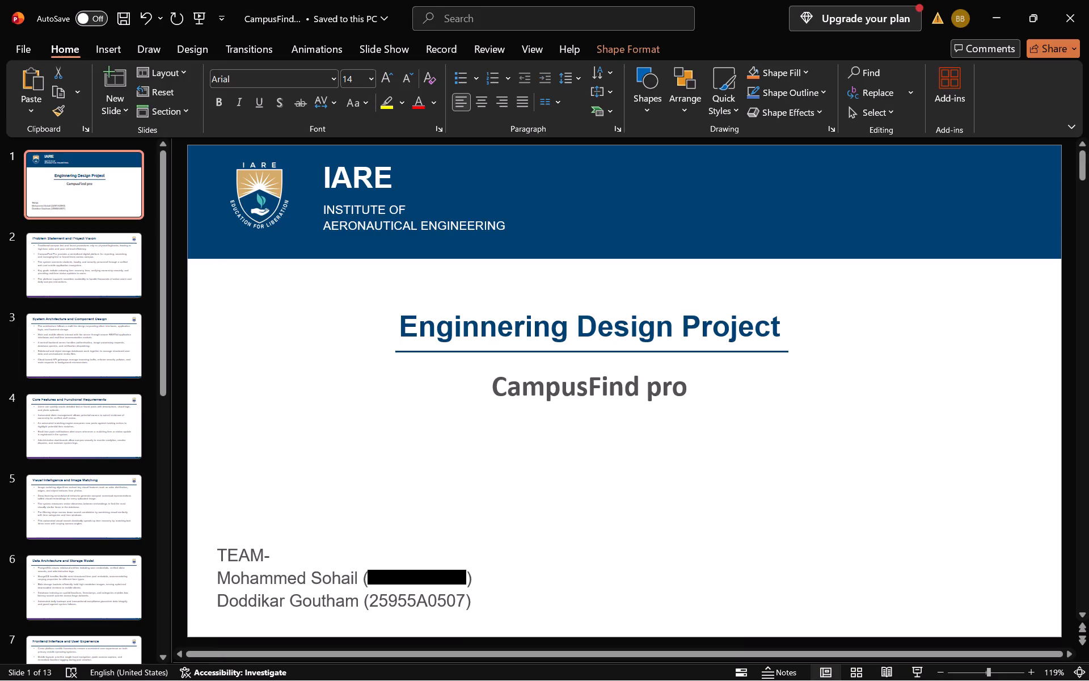
drag(303, 543, 308, 536)
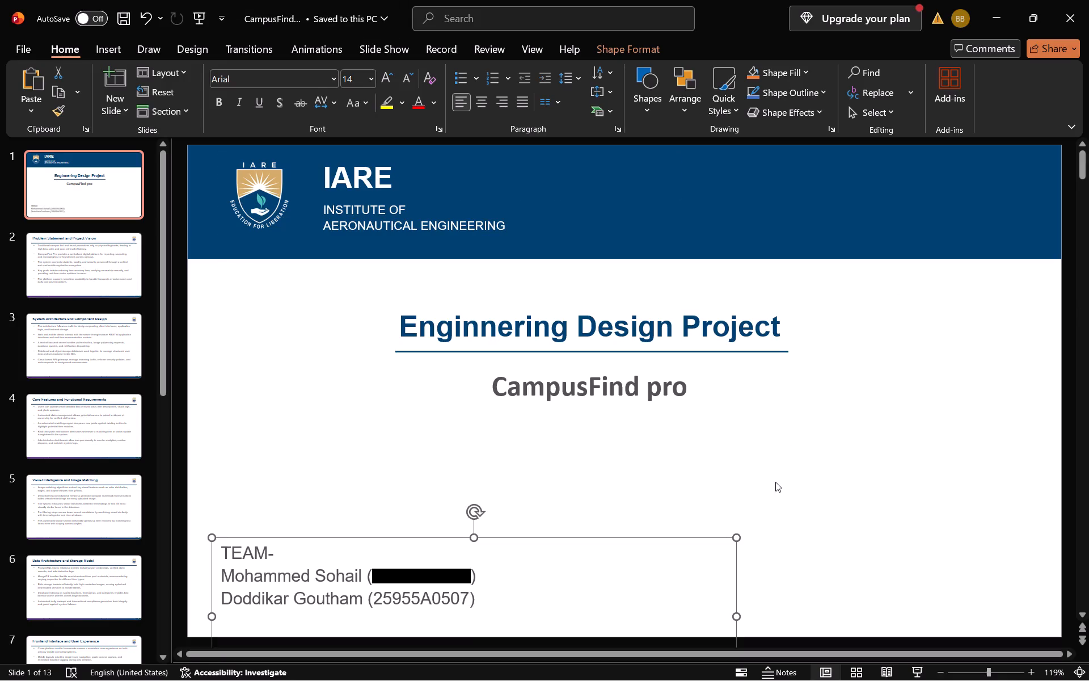
click(775, 482)
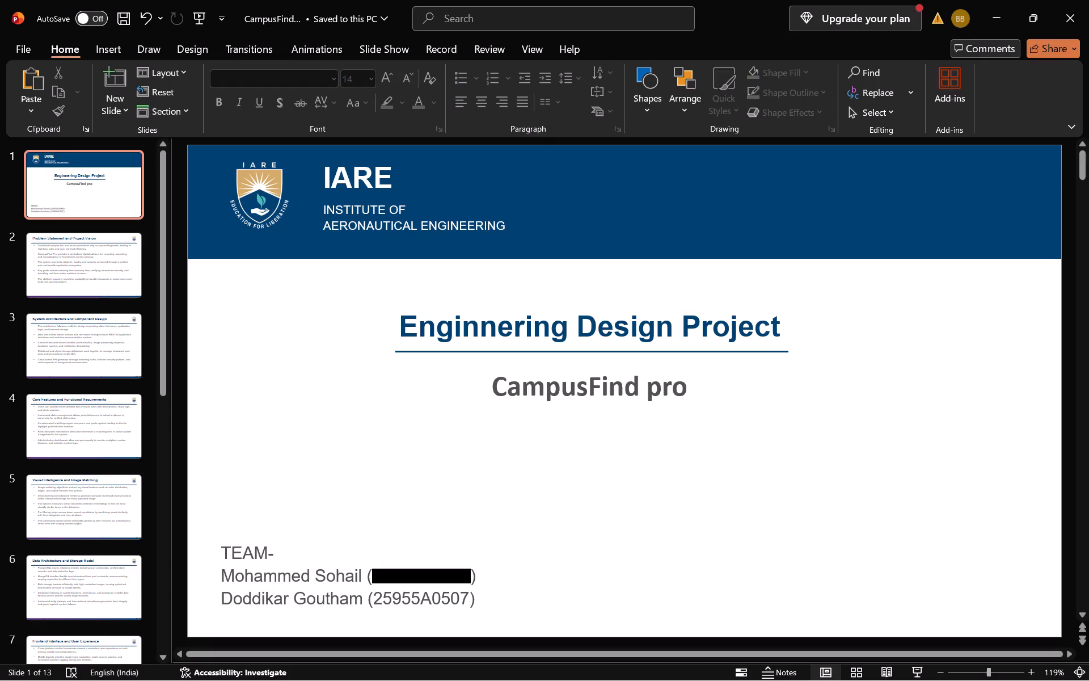
Change the font colour of the whole "CampusFind pro" subtitle to the darker gold theme colour.
click(687, 393)
click(624, 393)
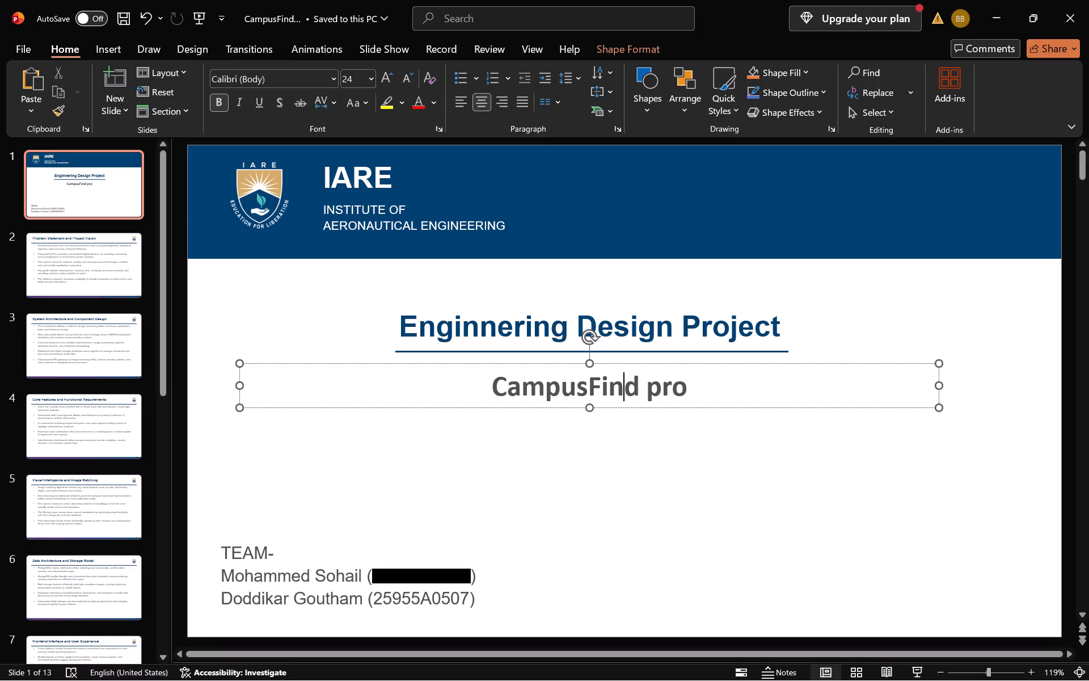
drag(479, 386, 536, 384)
click(525, 392)
drag(504, 395, 546, 389)
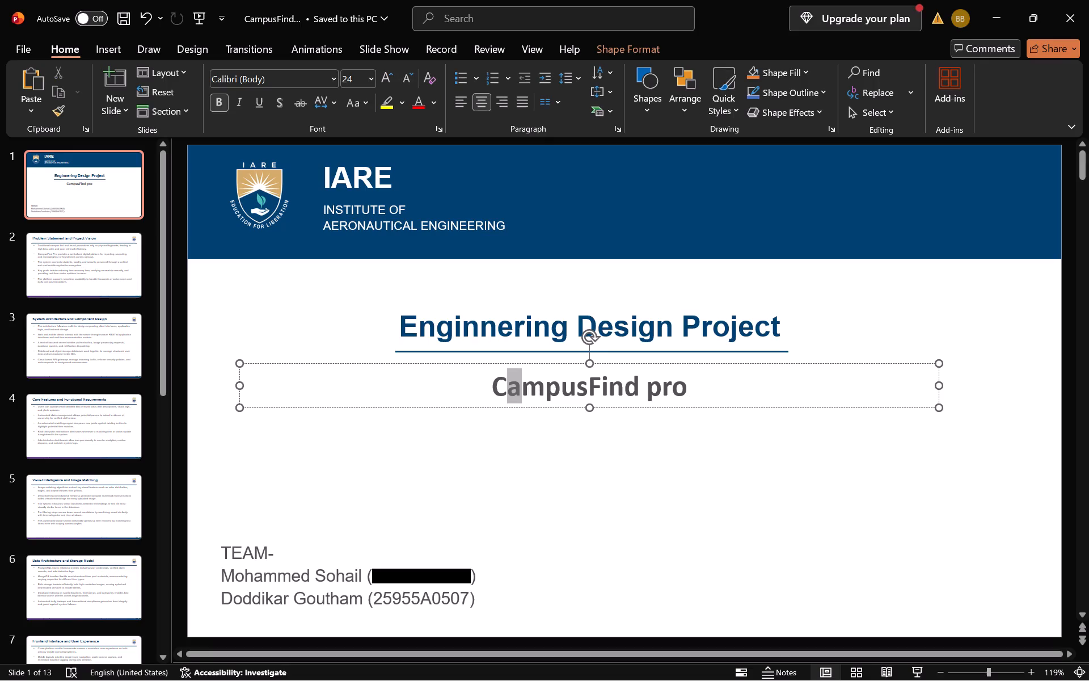
drag(546, 389, 754, 377)
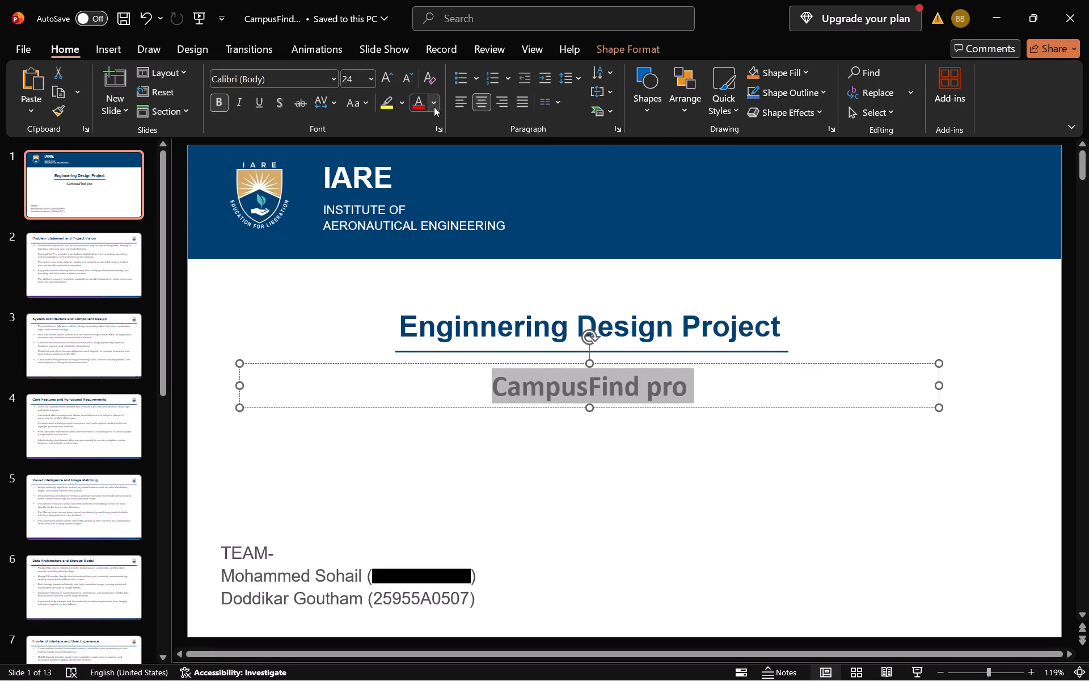
click(434, 107)
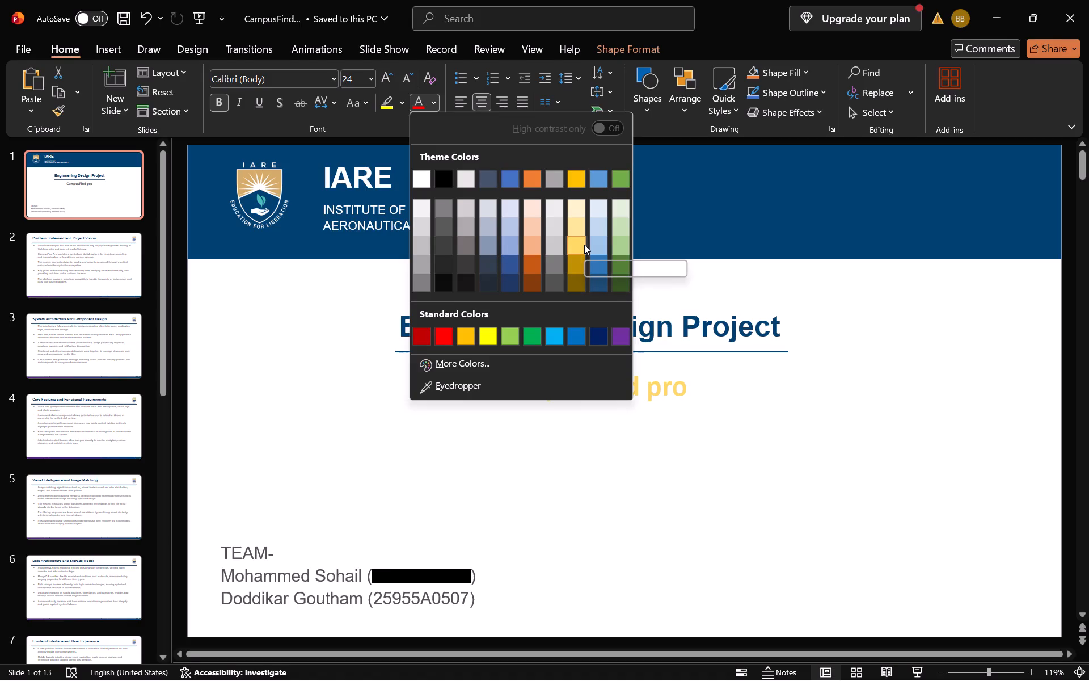
click(583, 255)
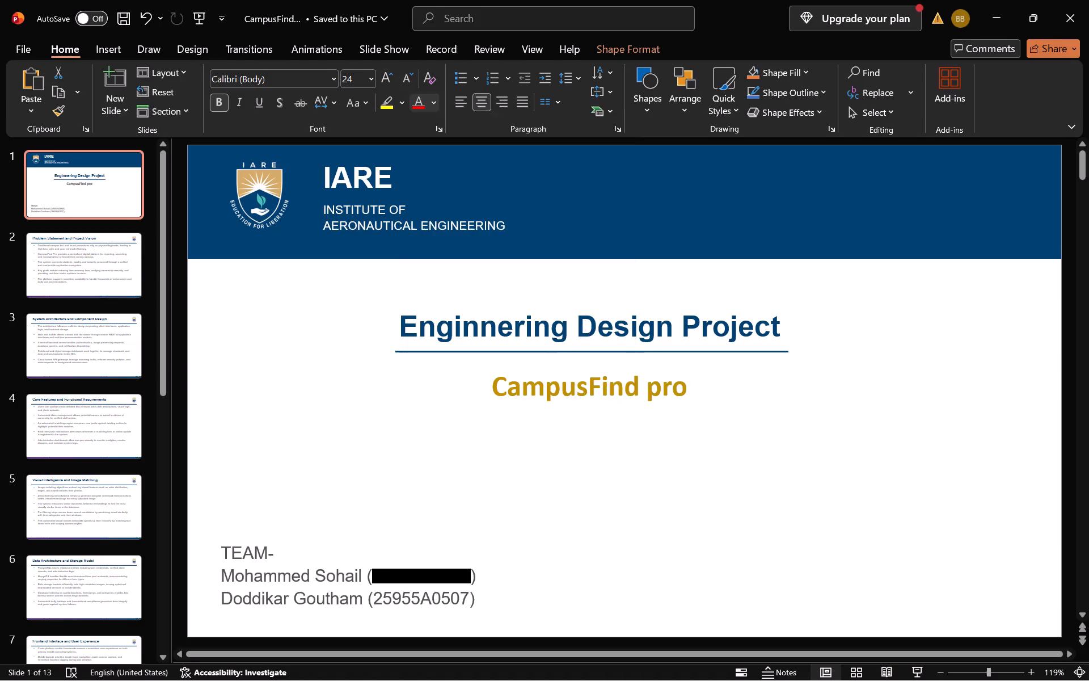
click(632, 510)
Select the blue line beneath the "Enginnering Design Project" heading.
click(598, 351)
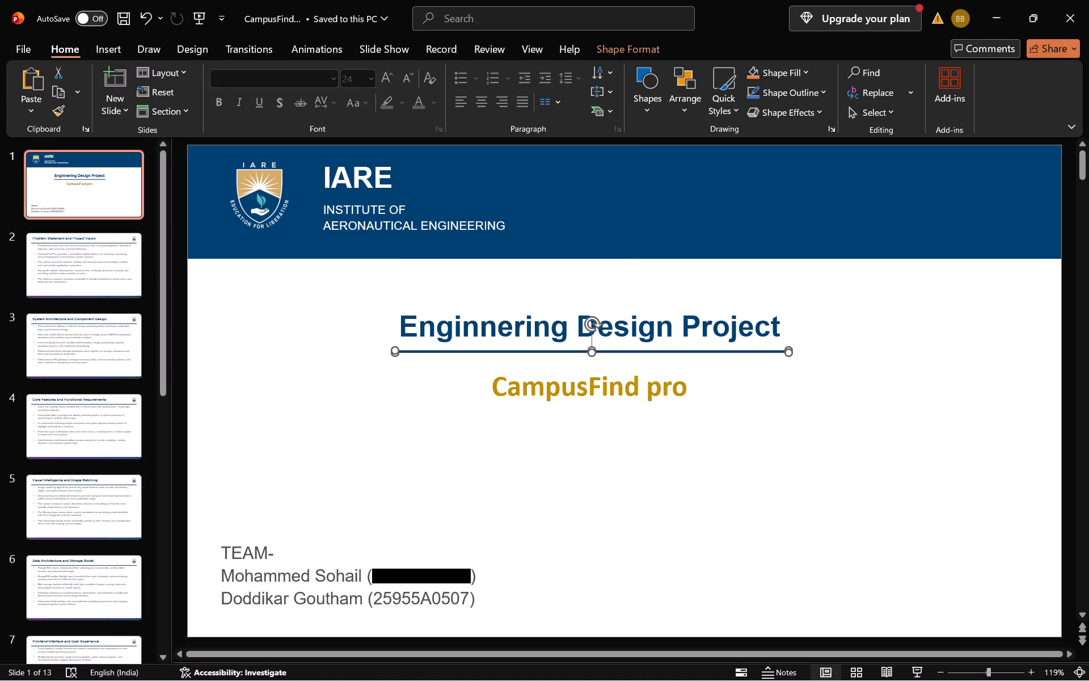
Recolour all the team lines on the title slide to Black, Text 1, Lighter 25%.
click(610, 335)
click(516, 501)
drag(223, 549, 486, 596)
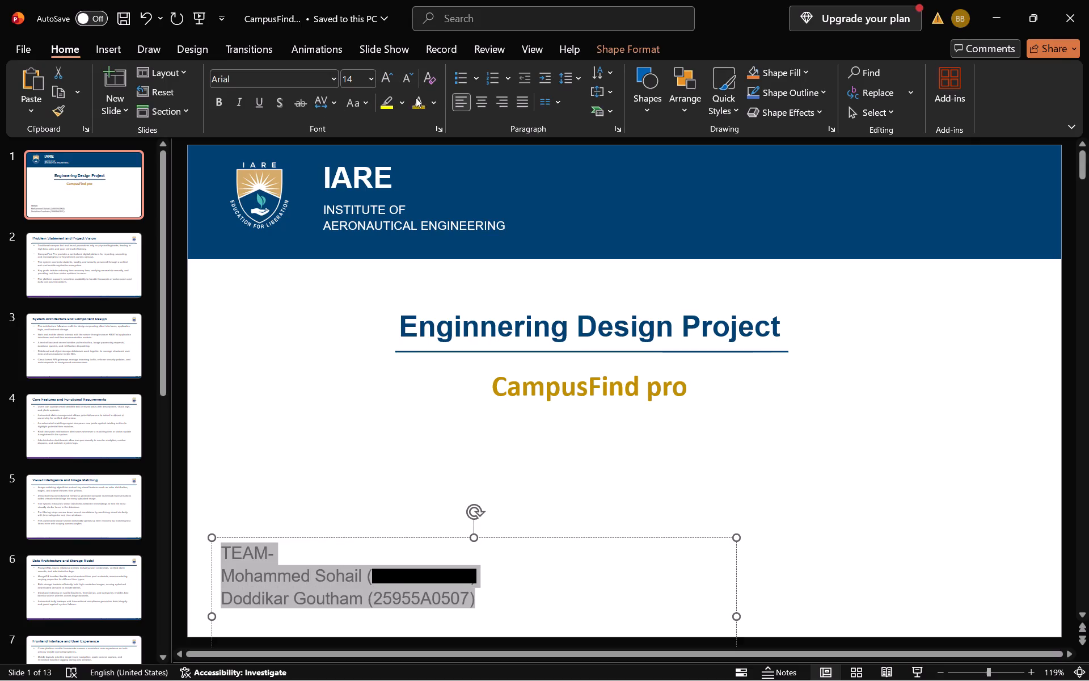
click(424, 100)
click(437, 100)
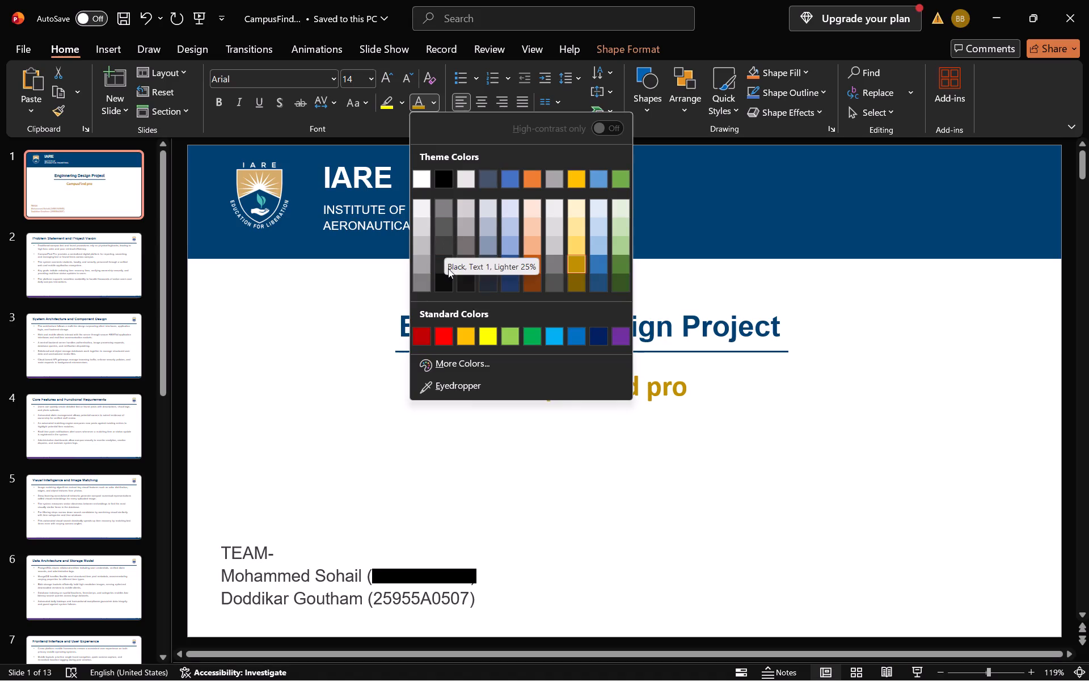
click(450, 236)
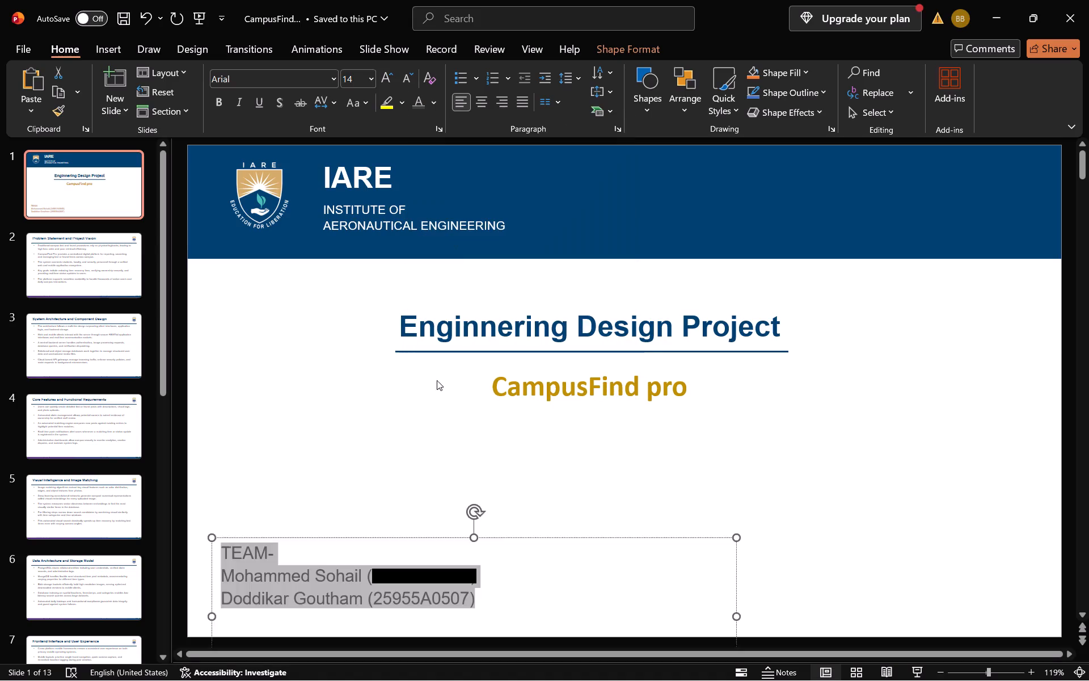
click(430, 383)
Replace slide 2's title "Problem Statement and Project Vision" with the "Abstract" heading copied from the edp presentation.
click(85, 264)
key(alt+Tab)
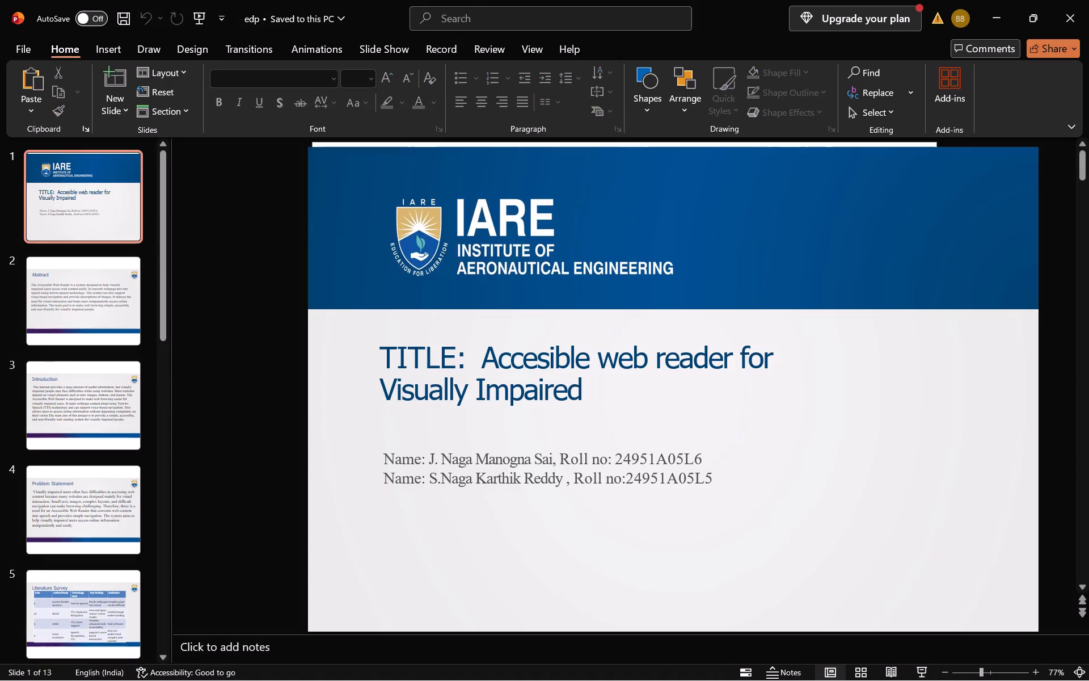
click(103, 307)
click(403, 237)
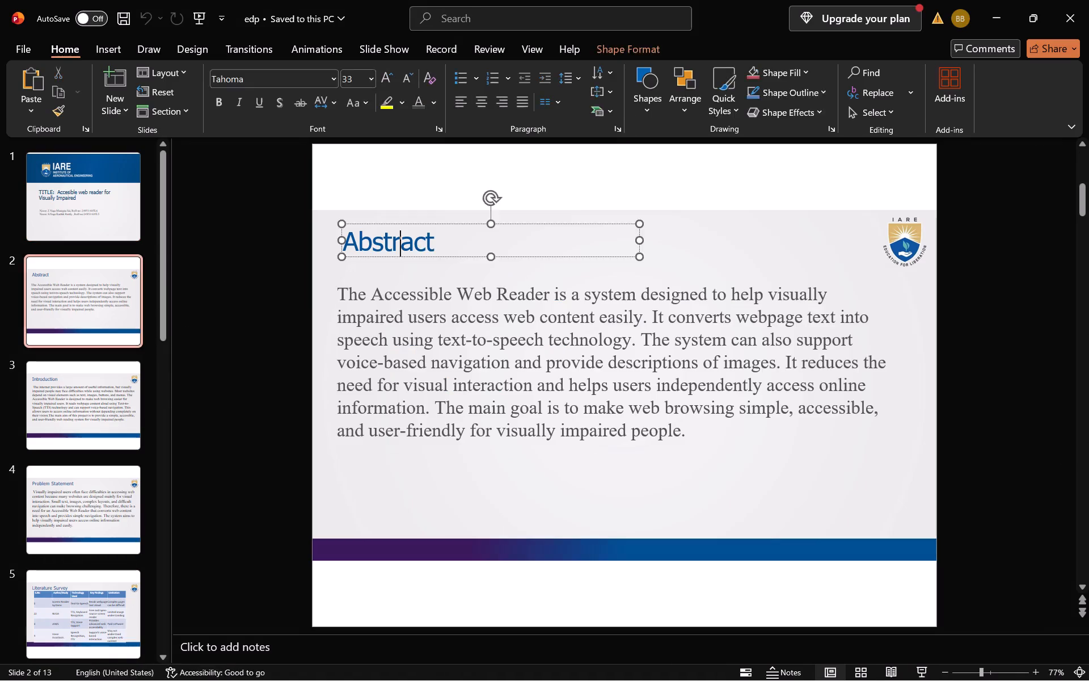
double_click(377, 250)
key(ctrl+c)
key(alt+Tab)
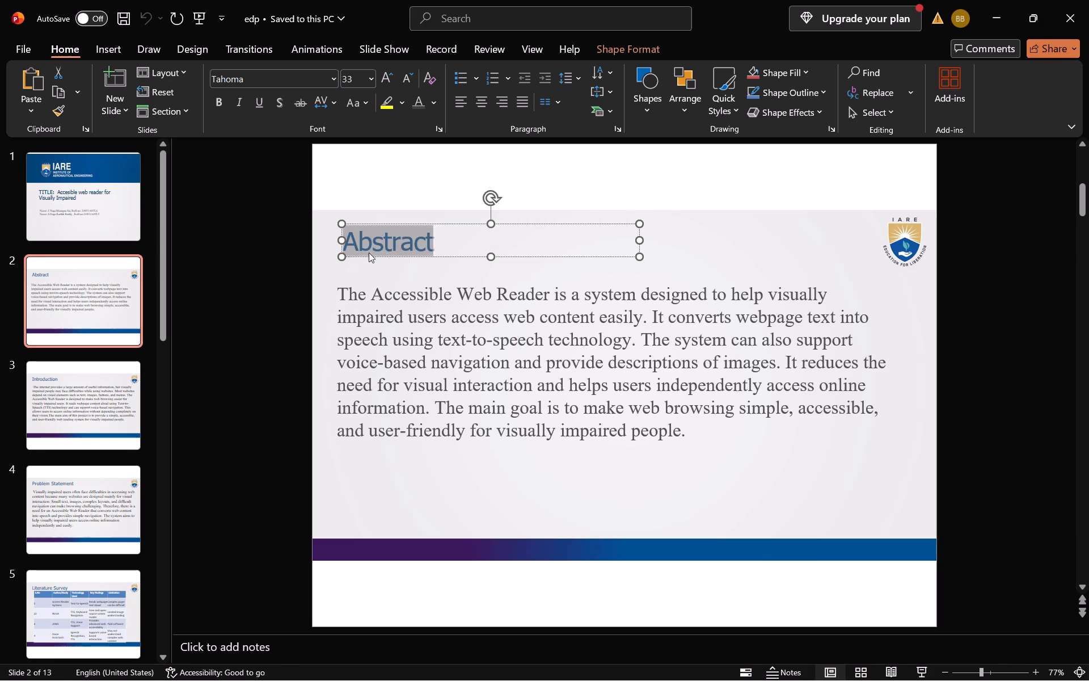
click(326, 196)
key(ctrl+a)
key(ctrl+v)
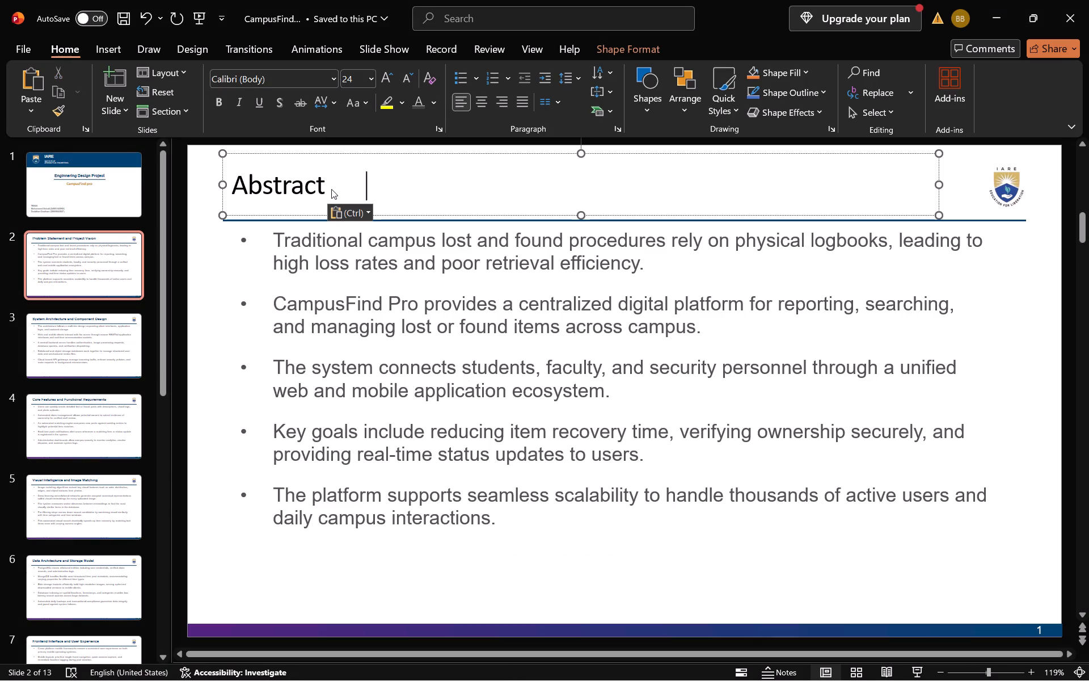
key(ctrl+z)
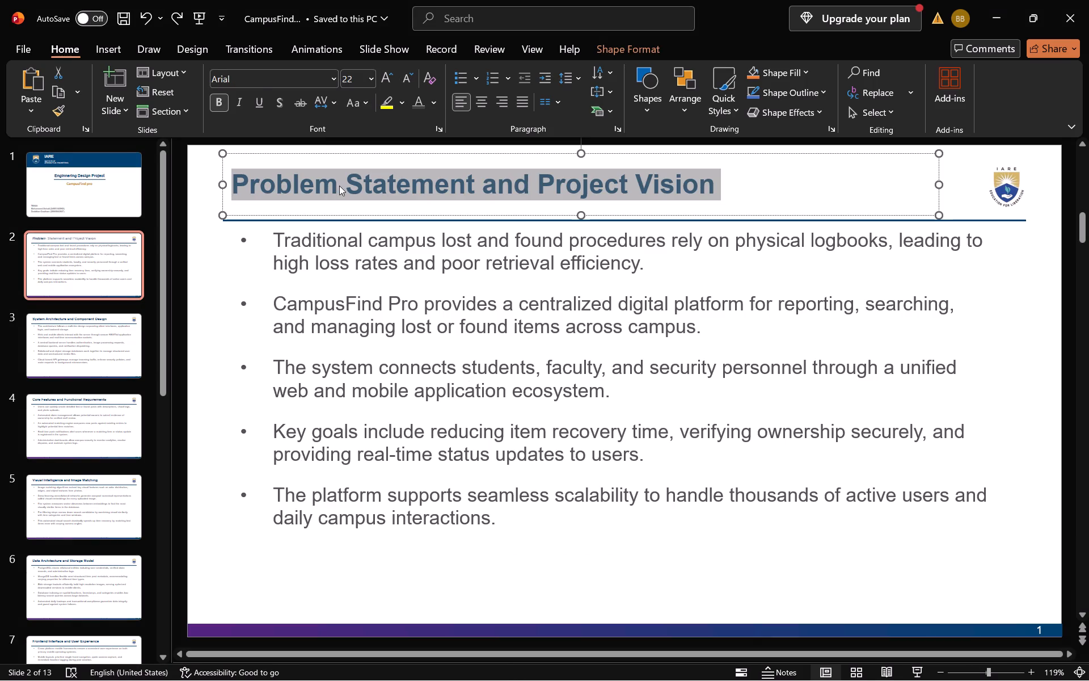
key(ctrl+v)
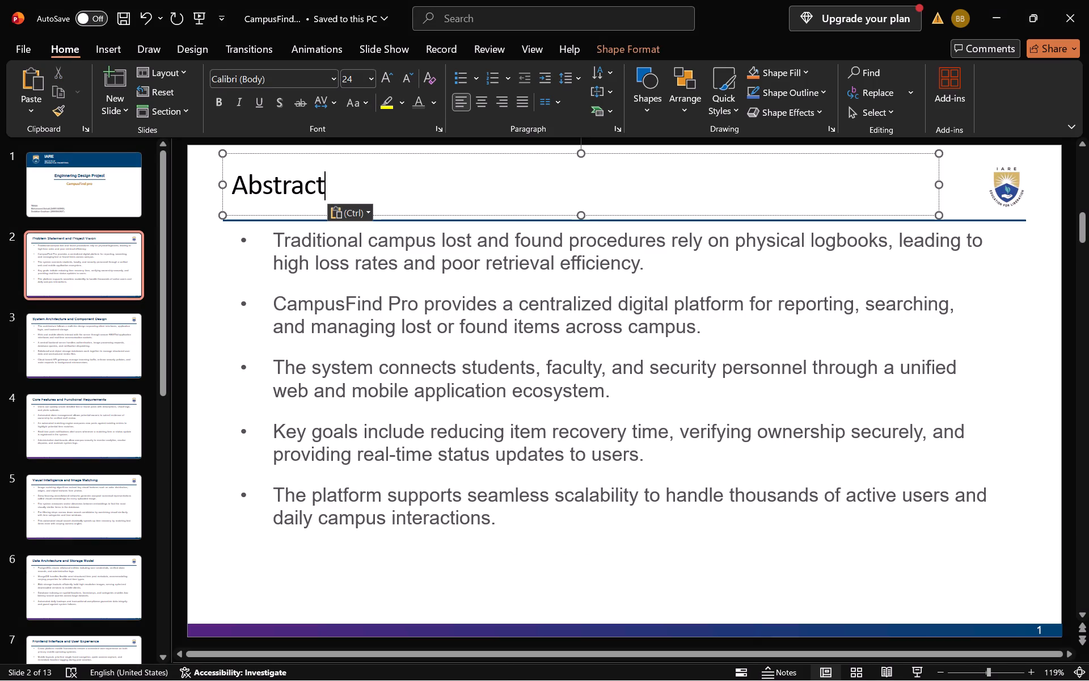
double_click(307, 188)
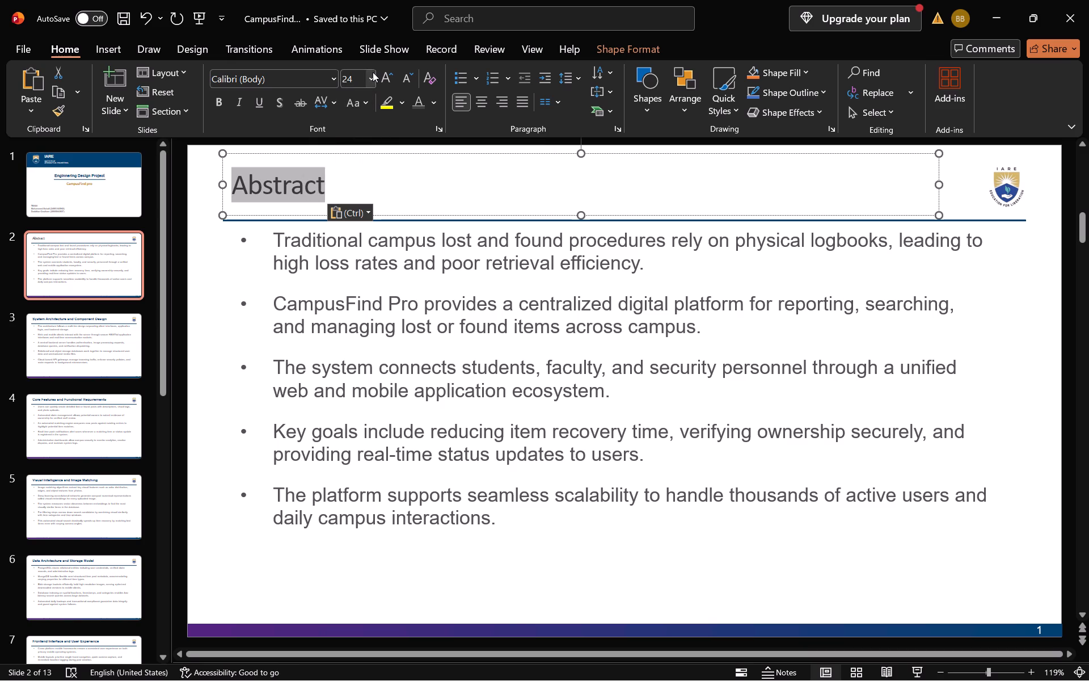
click(373, 72)
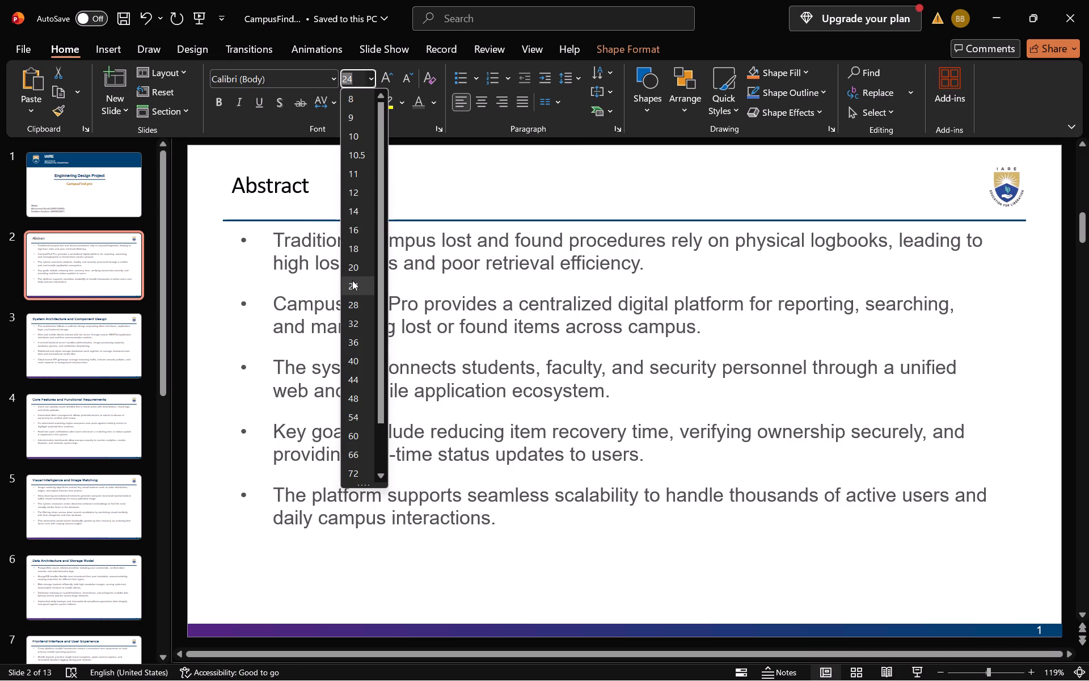
click(354, 280)
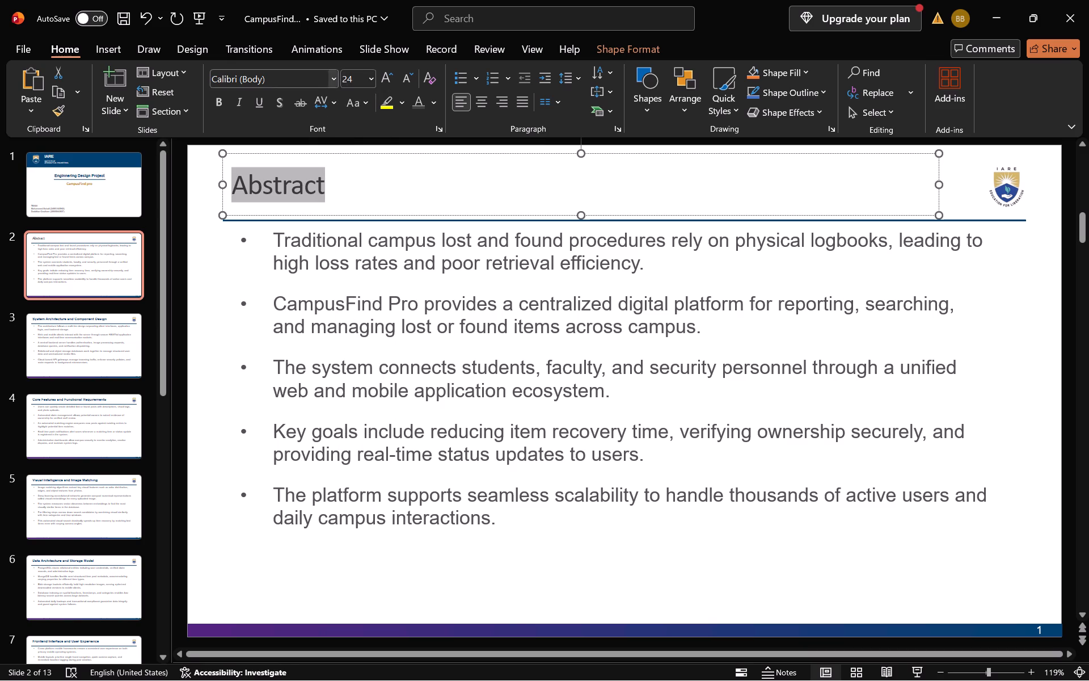
click(313, 82)
click(217, 104)
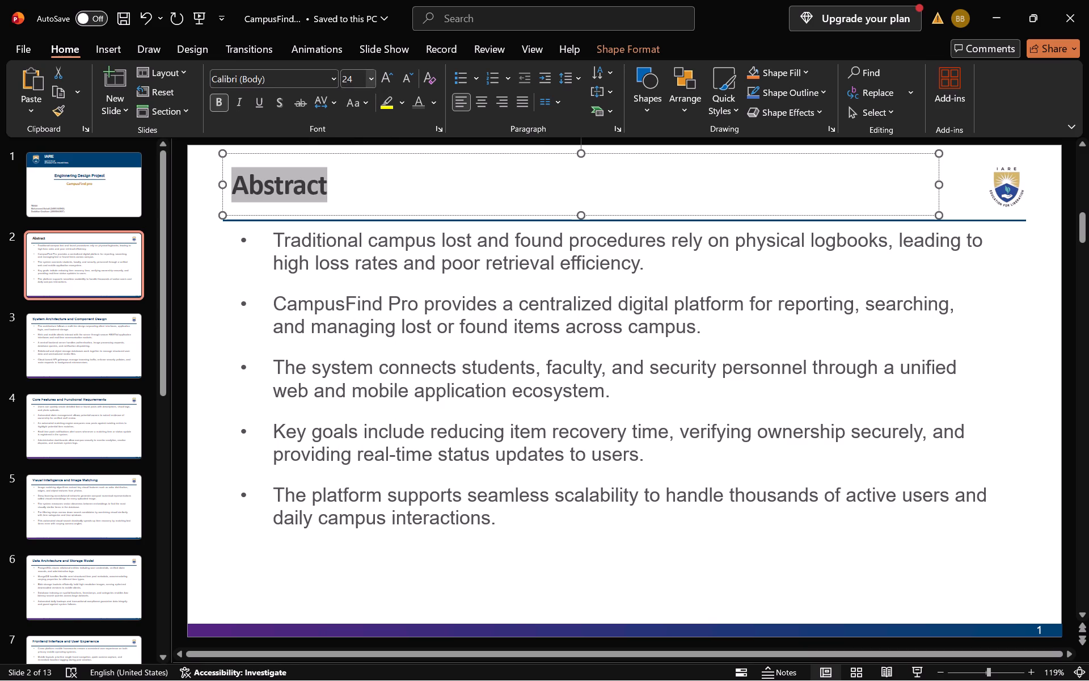
click(438, 106)
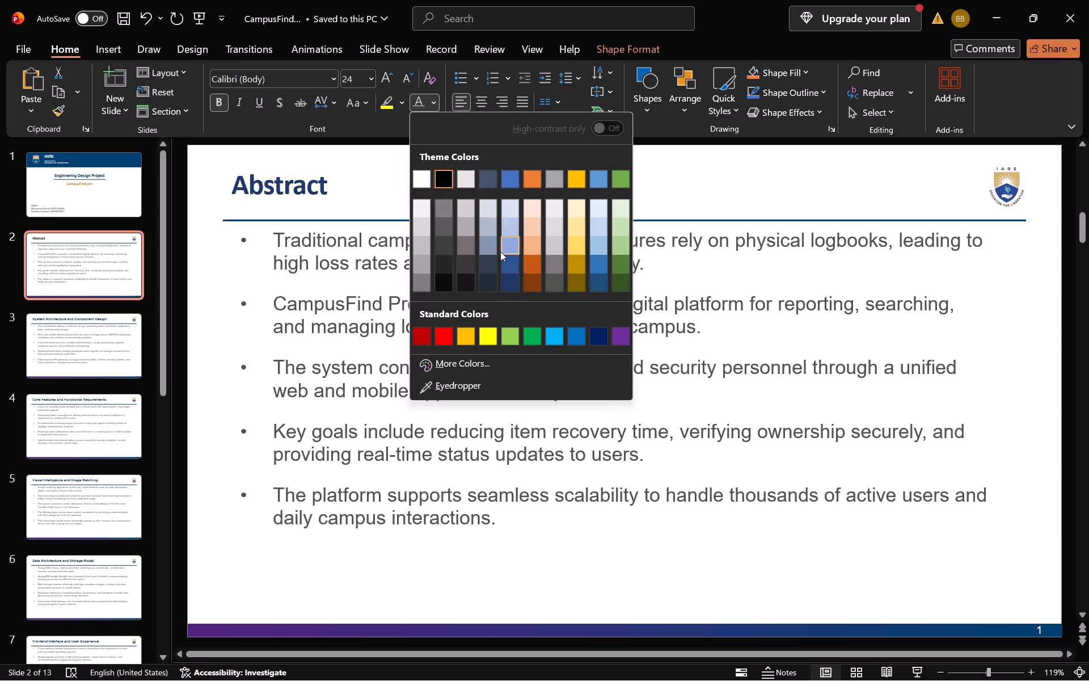
click(512, 264)
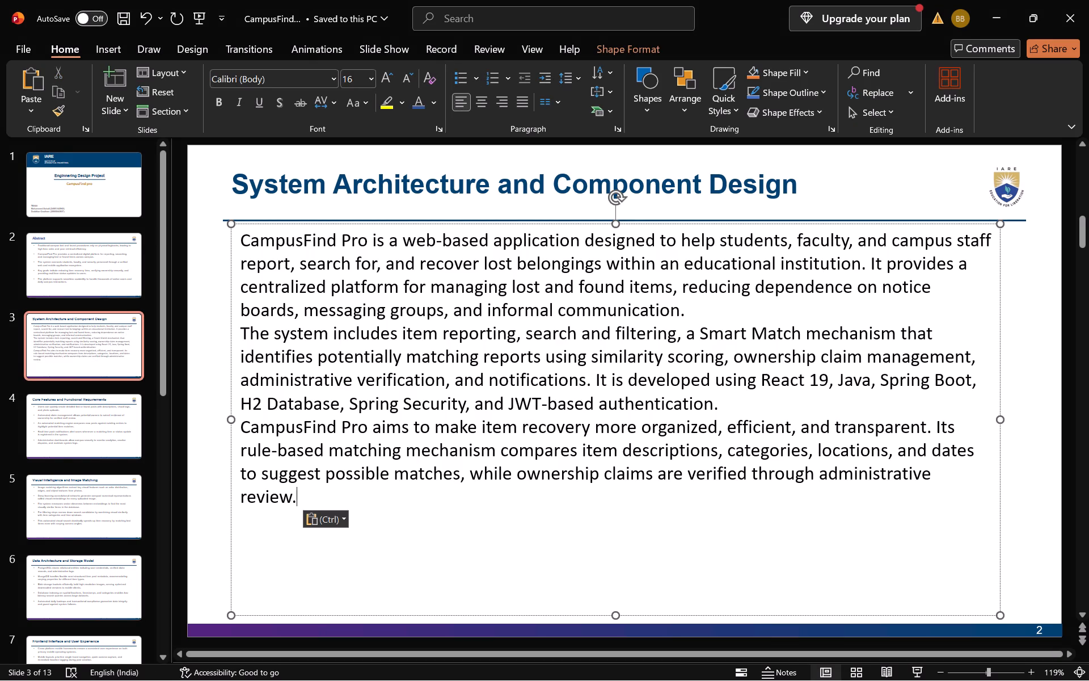
Replace the bulleted body text on the "Abstract" slide with the copied abstract paragraphs.
click(65, 292)
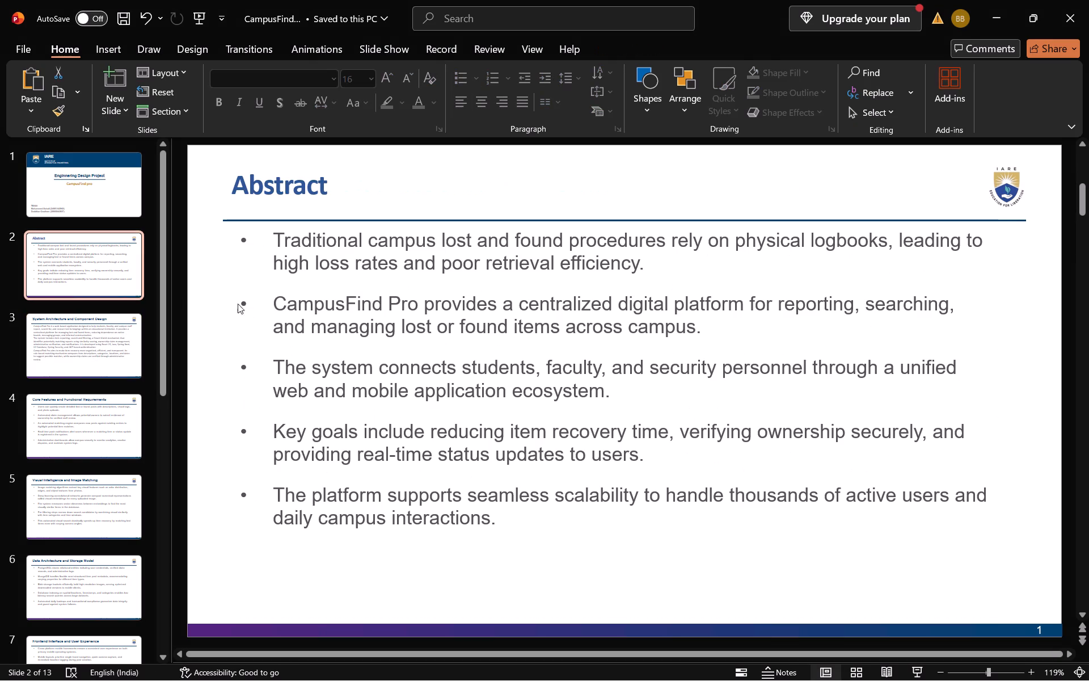
click(238, 304)
ctrl+click(323, 314)
key(ctrl+a)
key(ctrl+v)
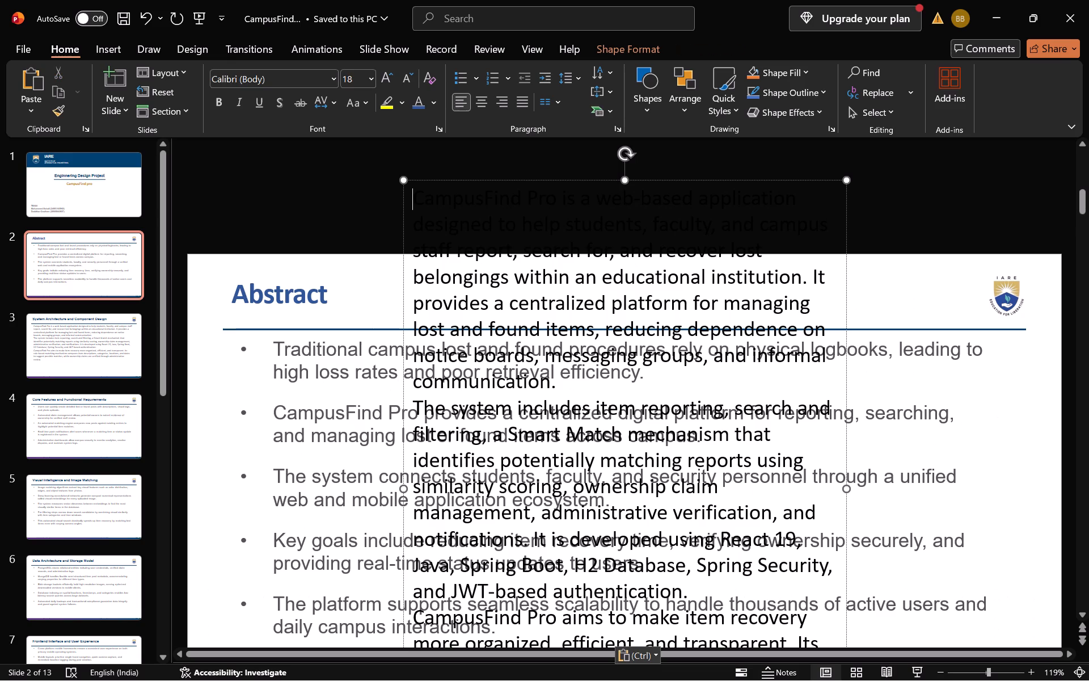
key(ctrl+z)
click(373, 329)
key(ctrl+a)
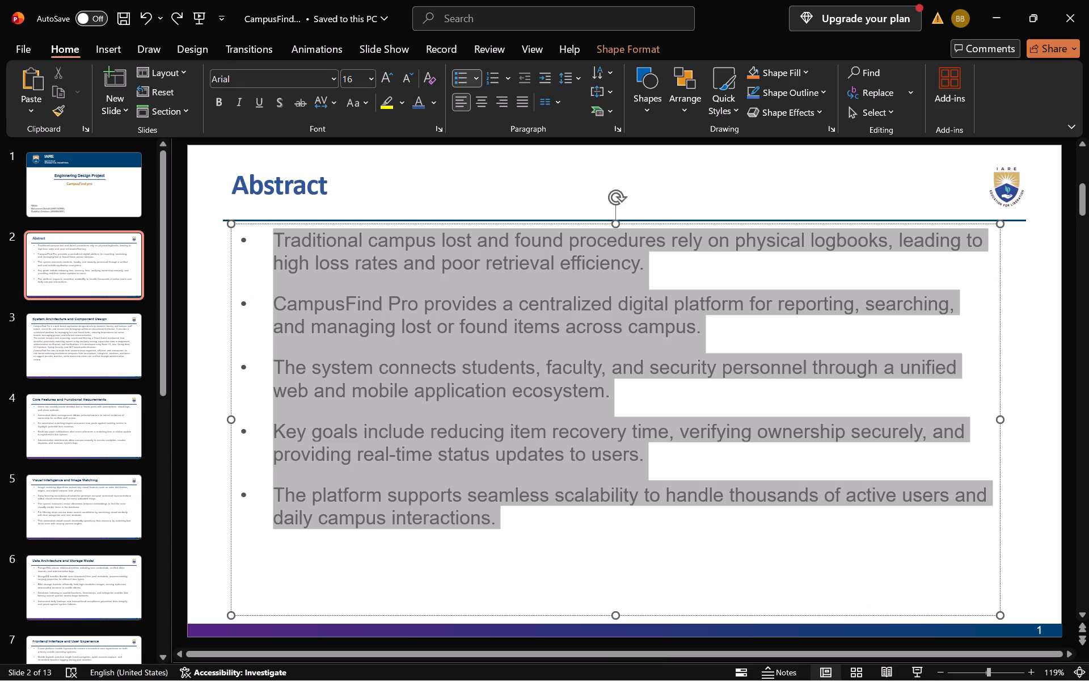
key(ctrl+v)
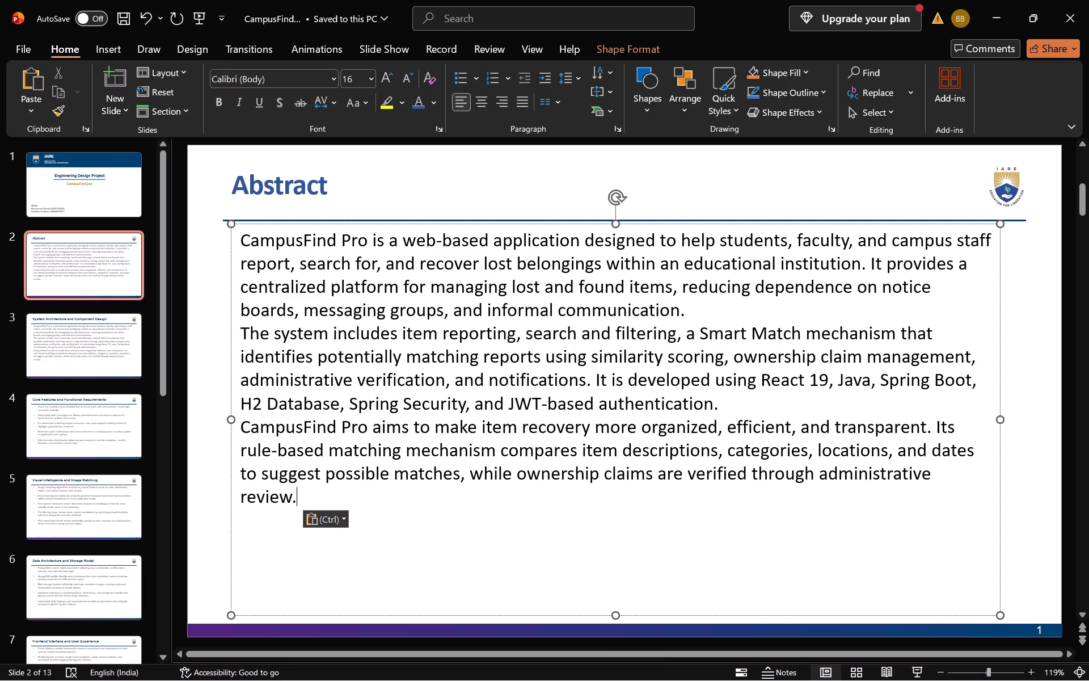
Check the edp deck's heading after "Abstract" and replace the title of slide 3 in the CampusFind deck with "Introduction".
click(57, 348)
key(alt+Tab)
key(alt+Tab)
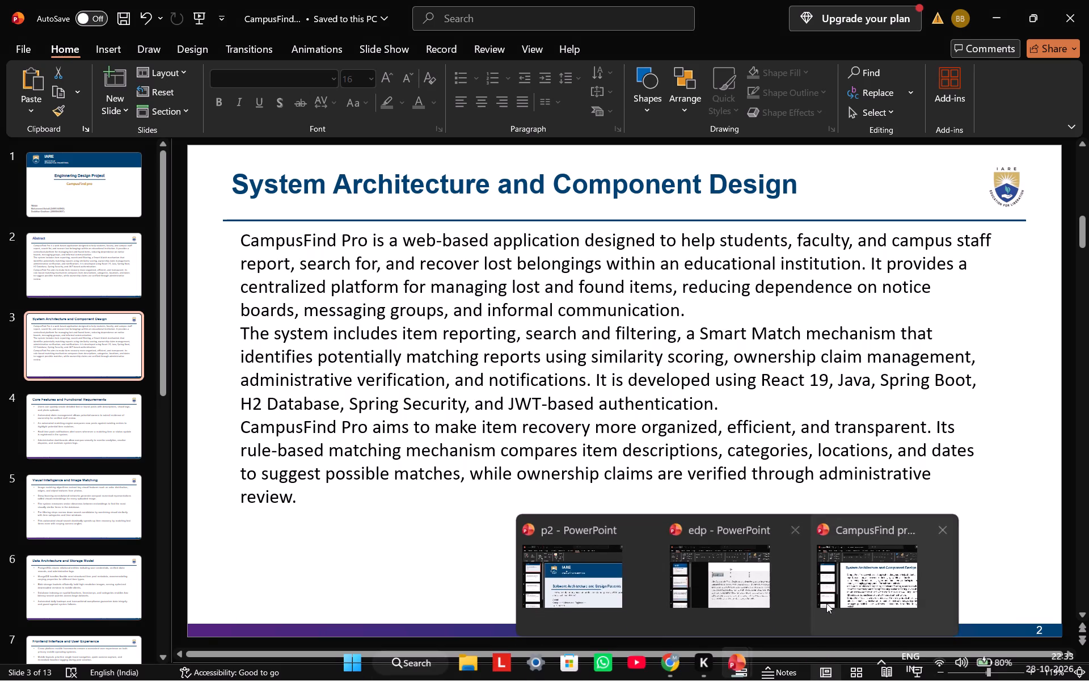
click(750, 581)
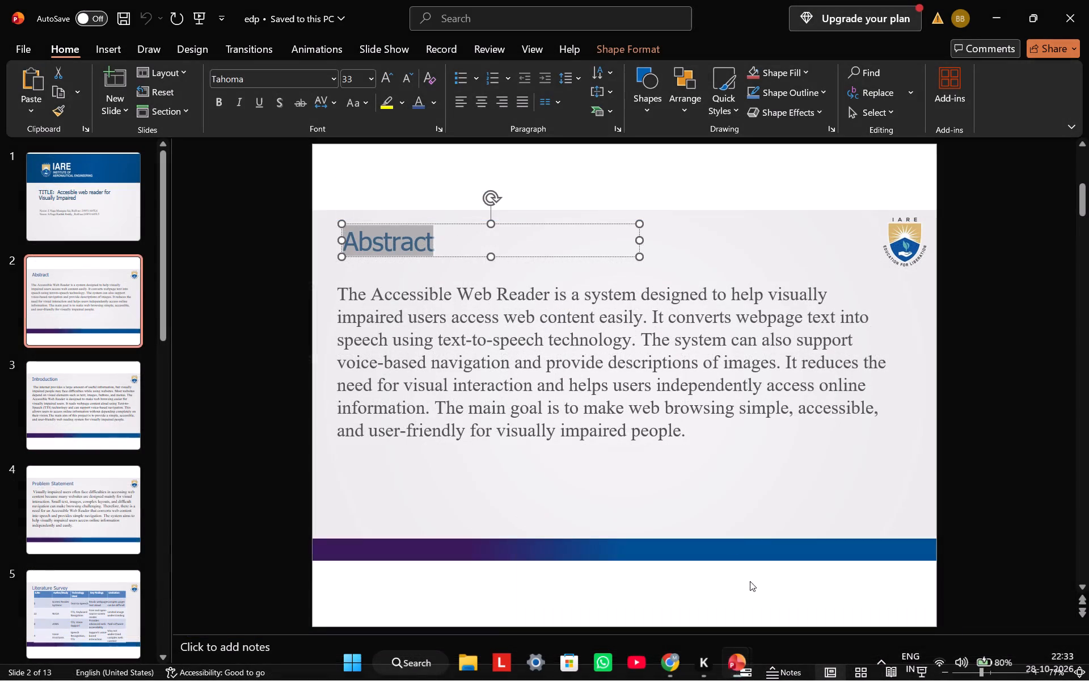
click(55, 397)
click(75, 498)
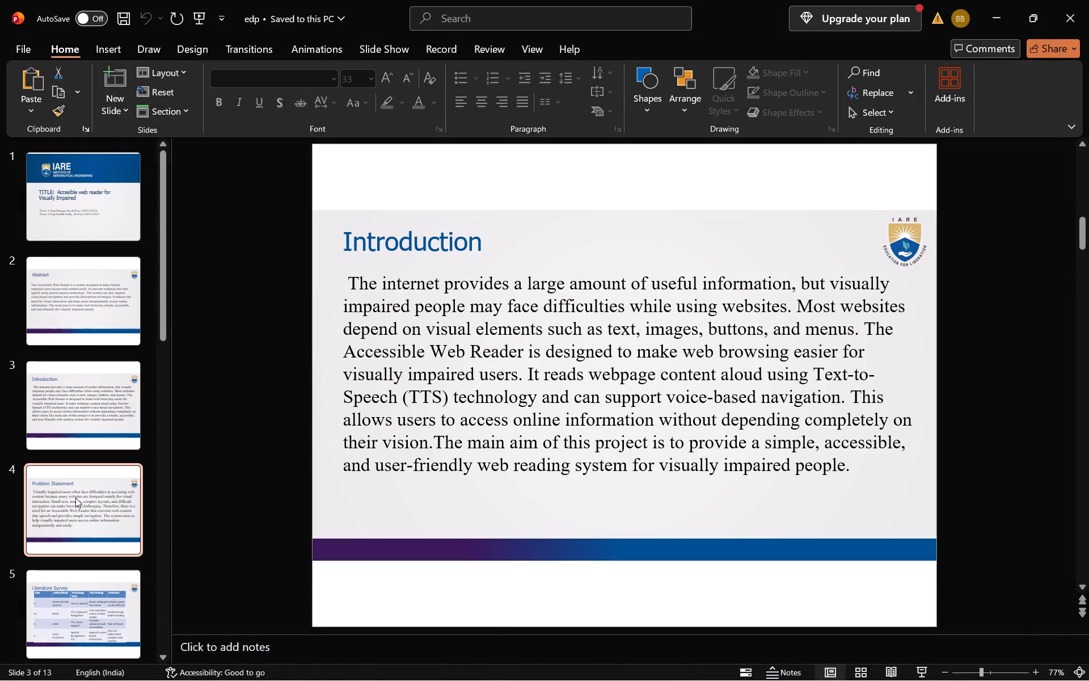
key(alt+Tab)
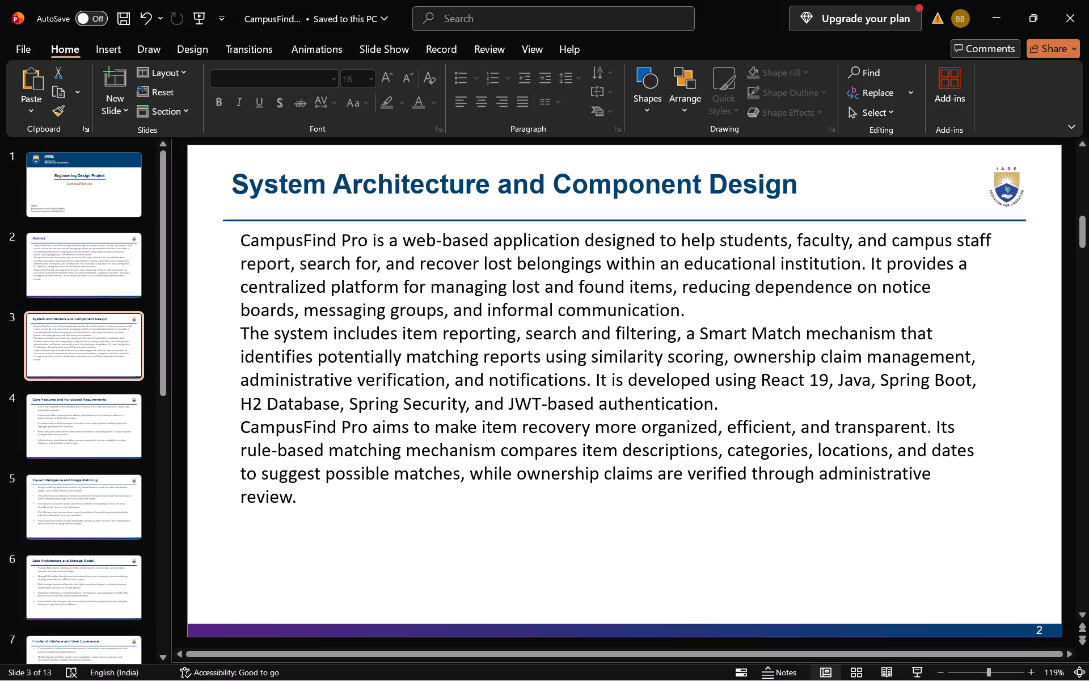
drag(229, 185, 438, 170)
click(417, 186)
key(ctrl+a)
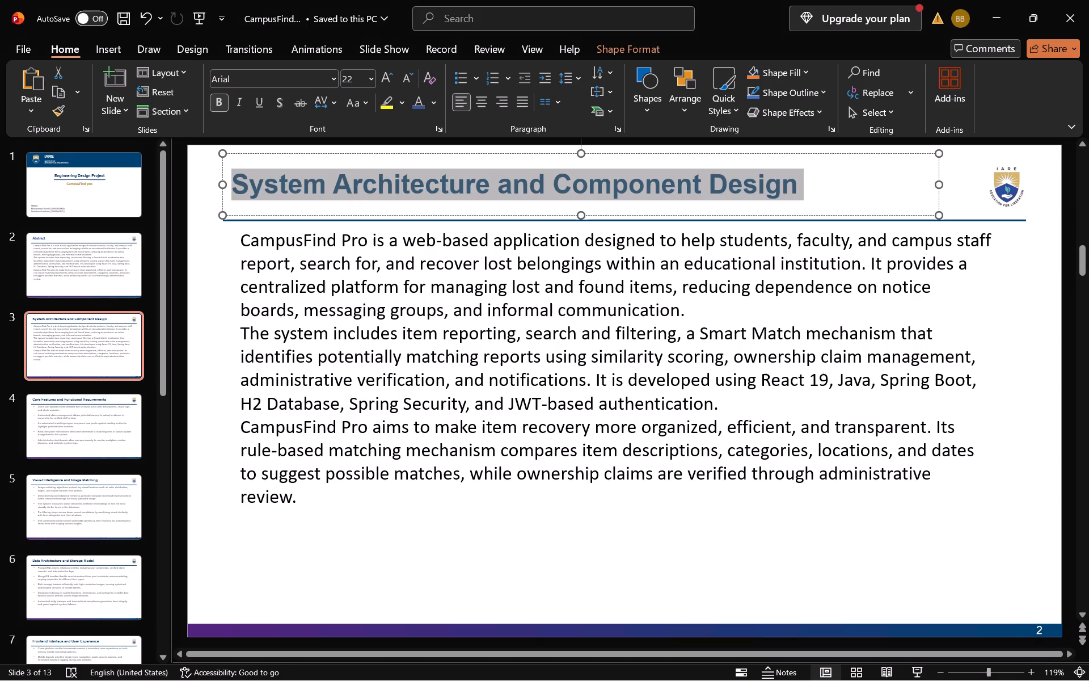
text(IN)
key(BackSpace)
key(n)
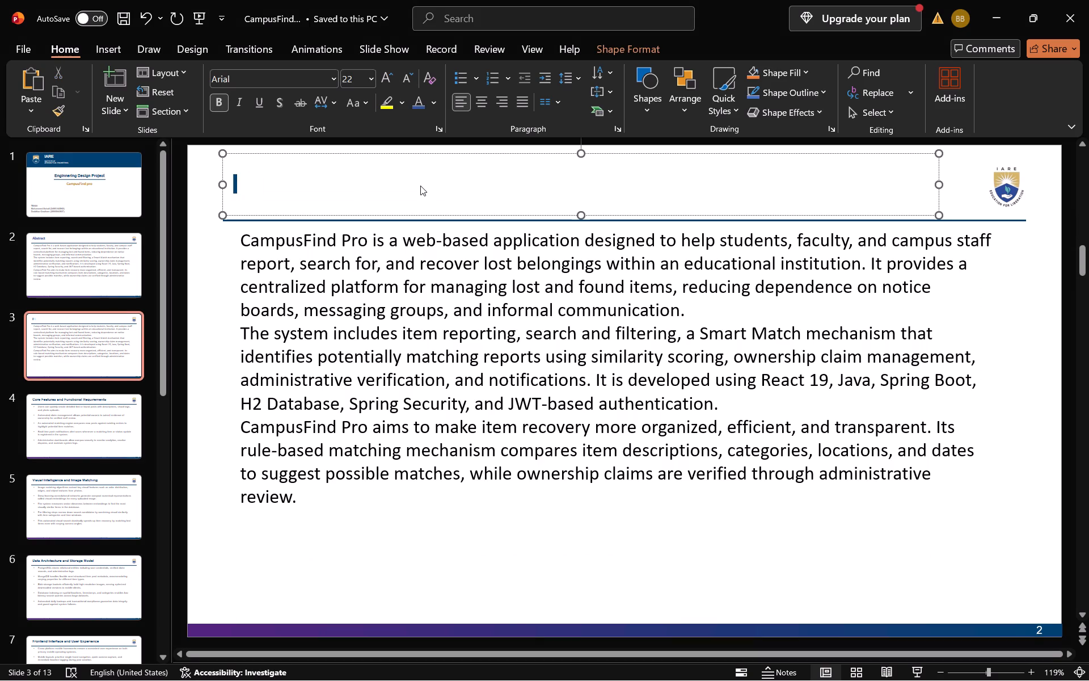
key(BackSpace)
key(n)
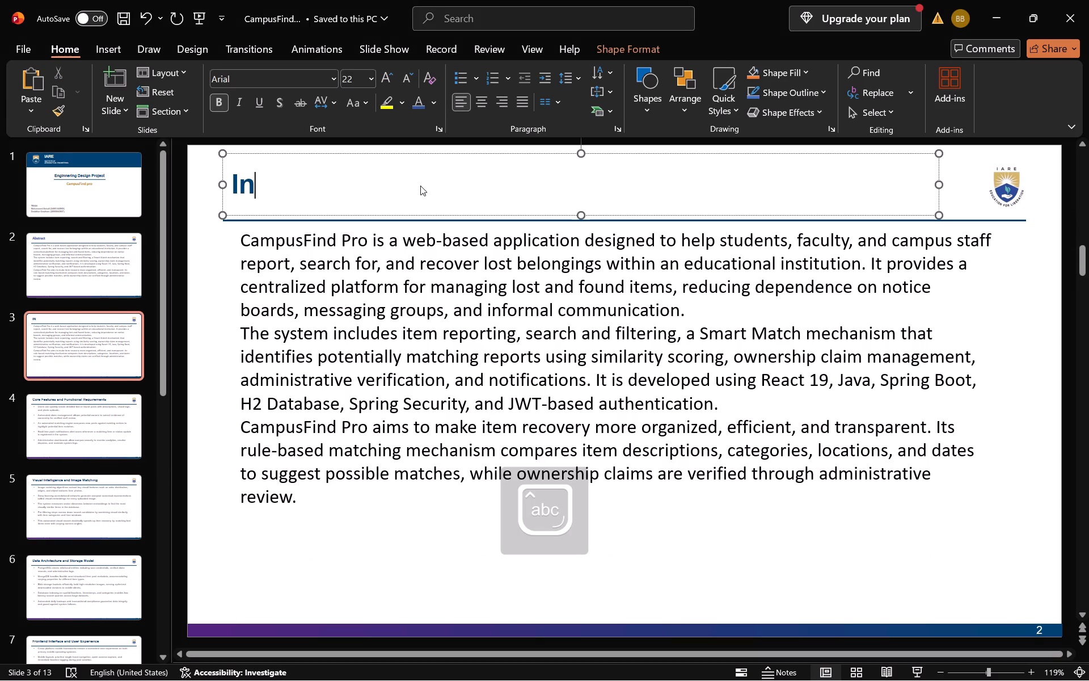
text(troduction)
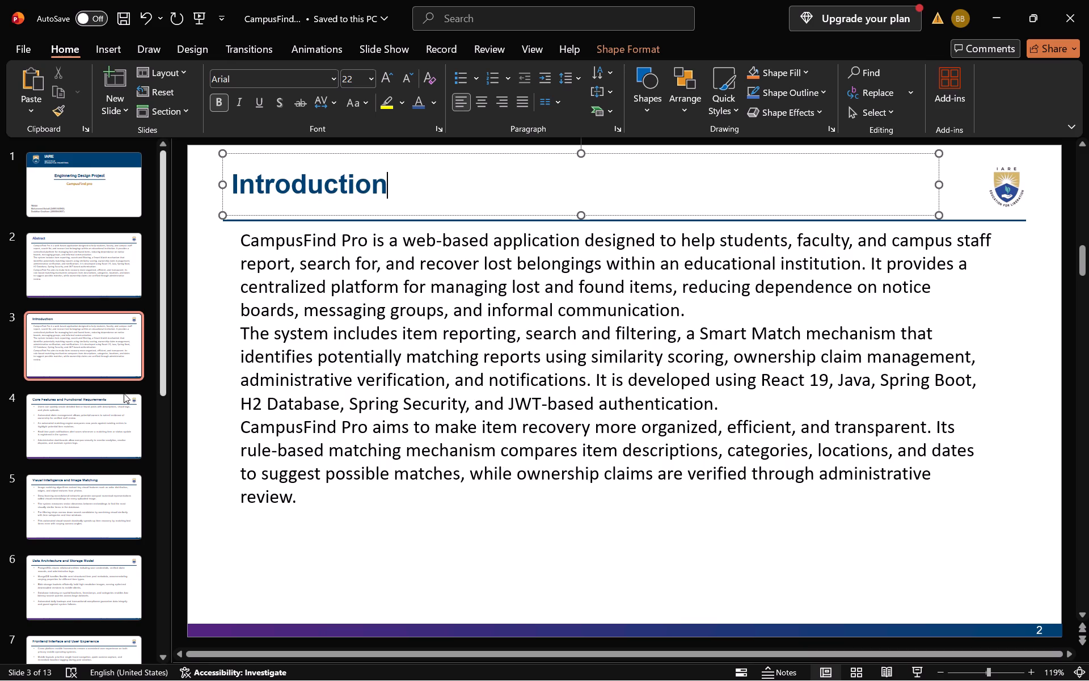
Consult the edp deck's following headings and replace the title of slide 4 in the CampusFind deck with "Problem Statement".
click(89, 411)
key(alt+Tab)
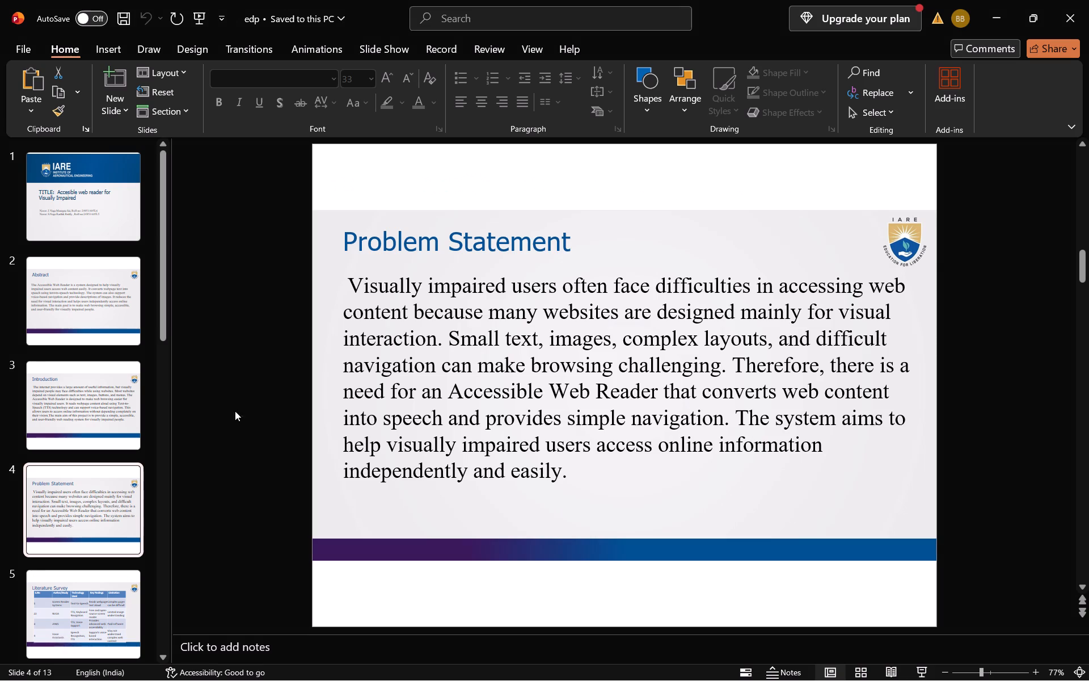
scroll(163, 428, down, 6)
key(alt+Tab)
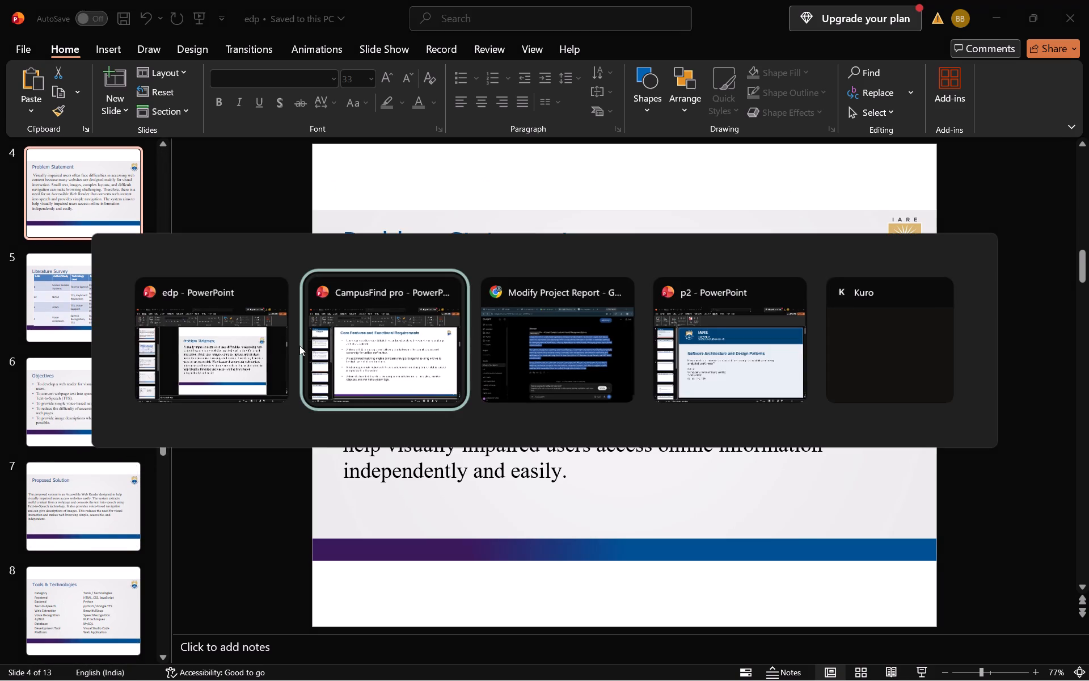
click(382, 341)
click(389, 199)
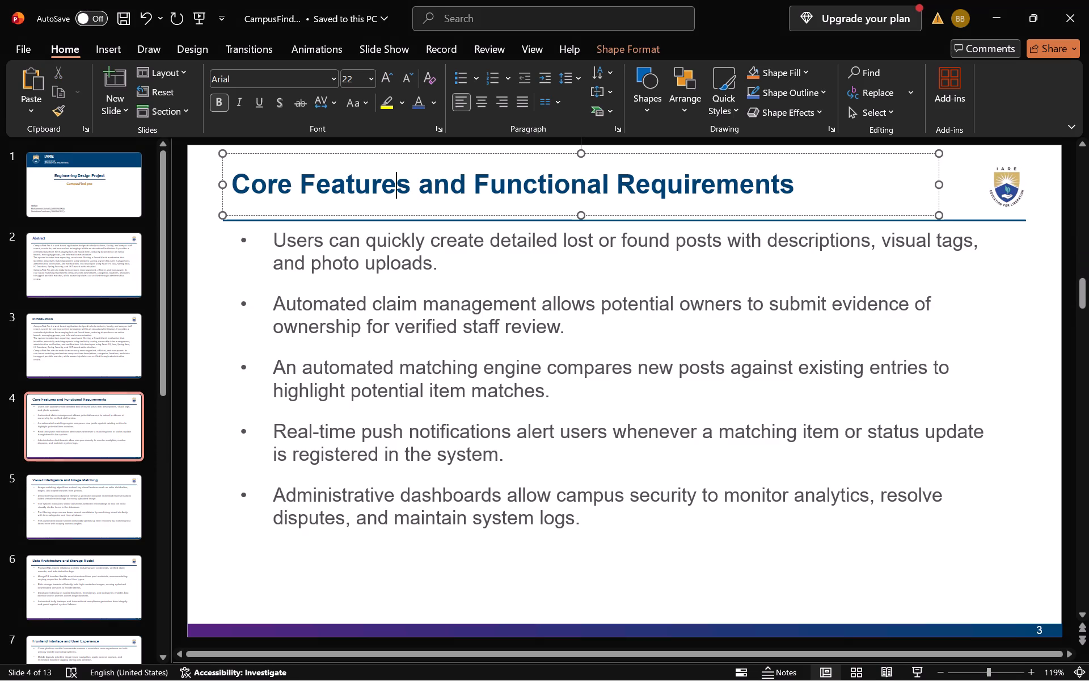
key(ctrl+a)
text(Problem State)
key(space)
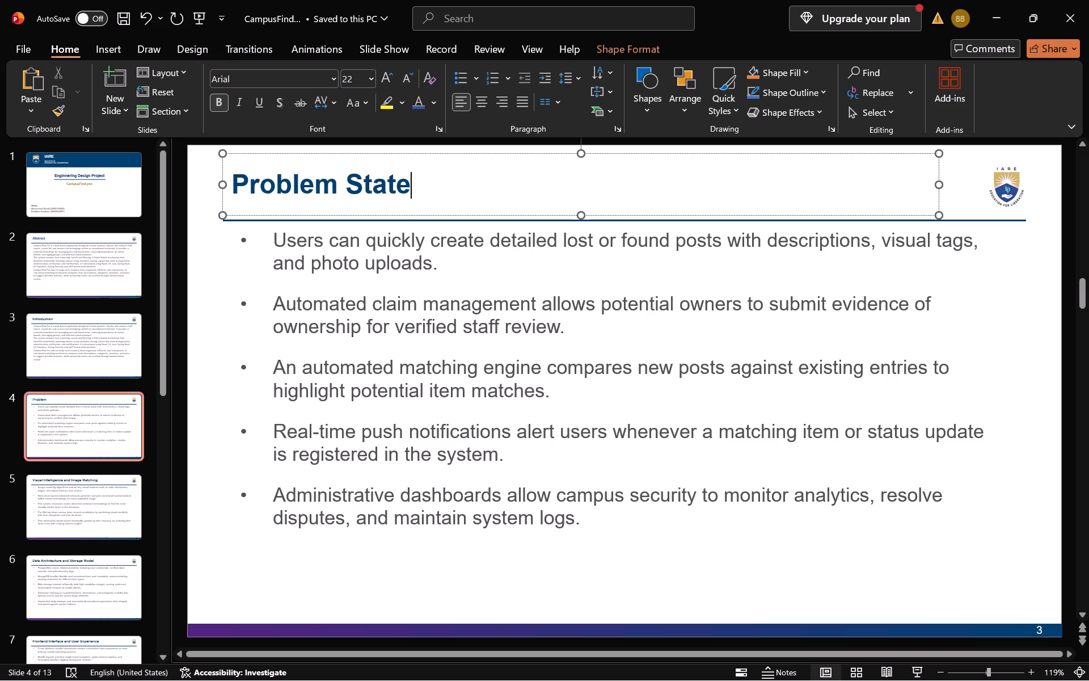
key(BackSpace)
text(ment)
key(space)
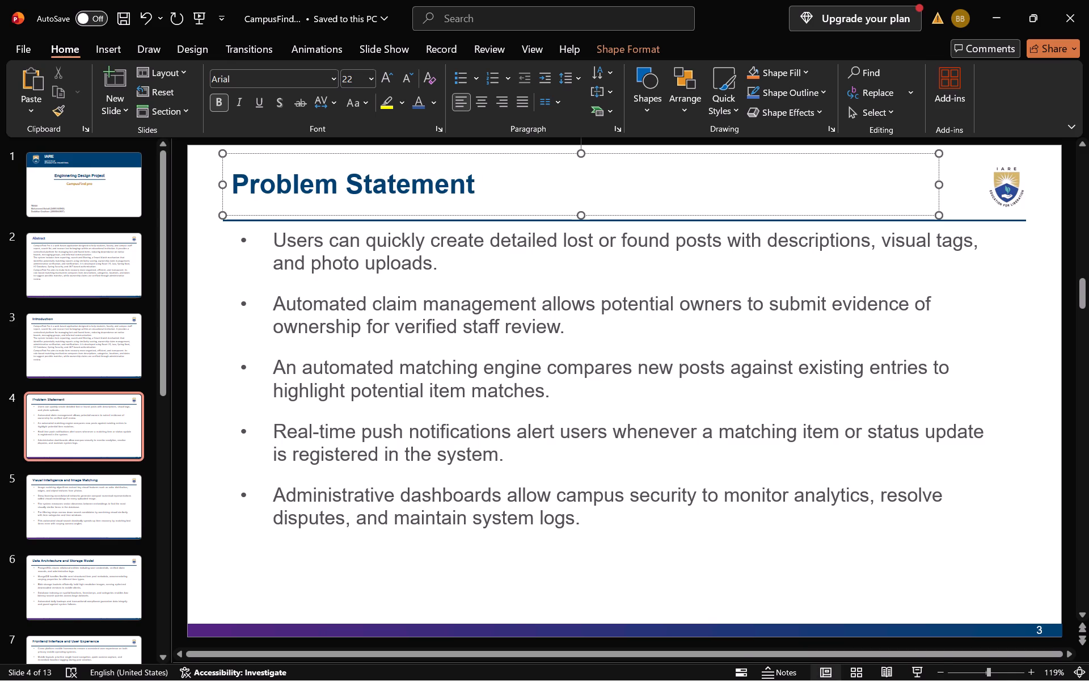
Replace slide 5's title "Visual Intelligence and Image Matching" with "Literature Survey".
click(84, 528)
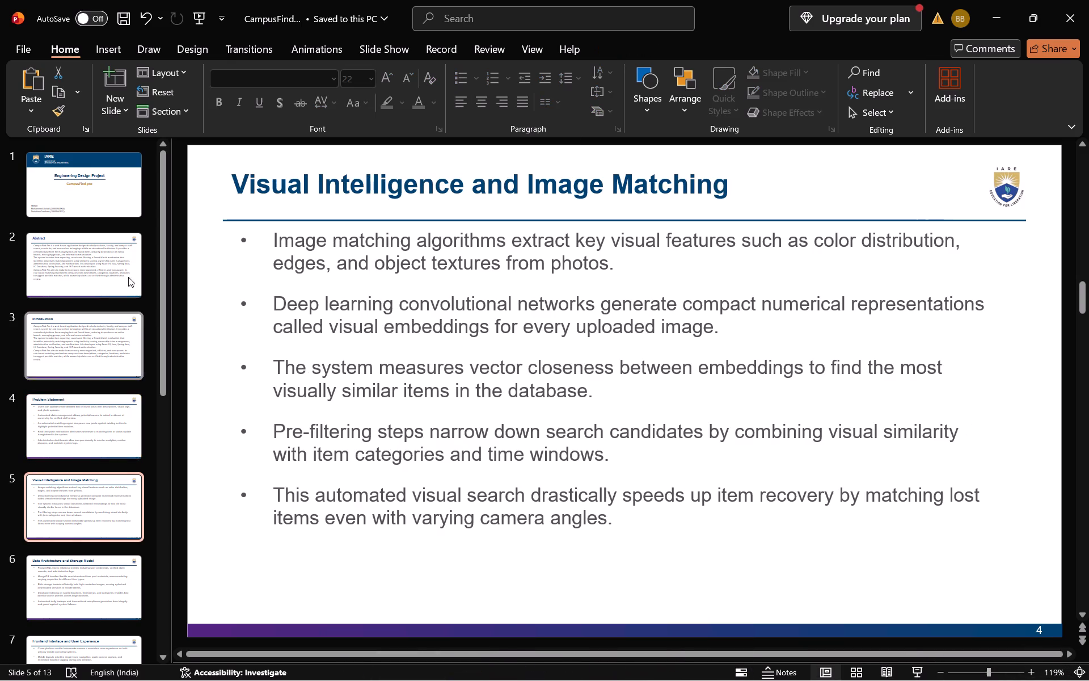
drag(231, 184, 236, 184)
click(258, 176)
key(ctrl+a)
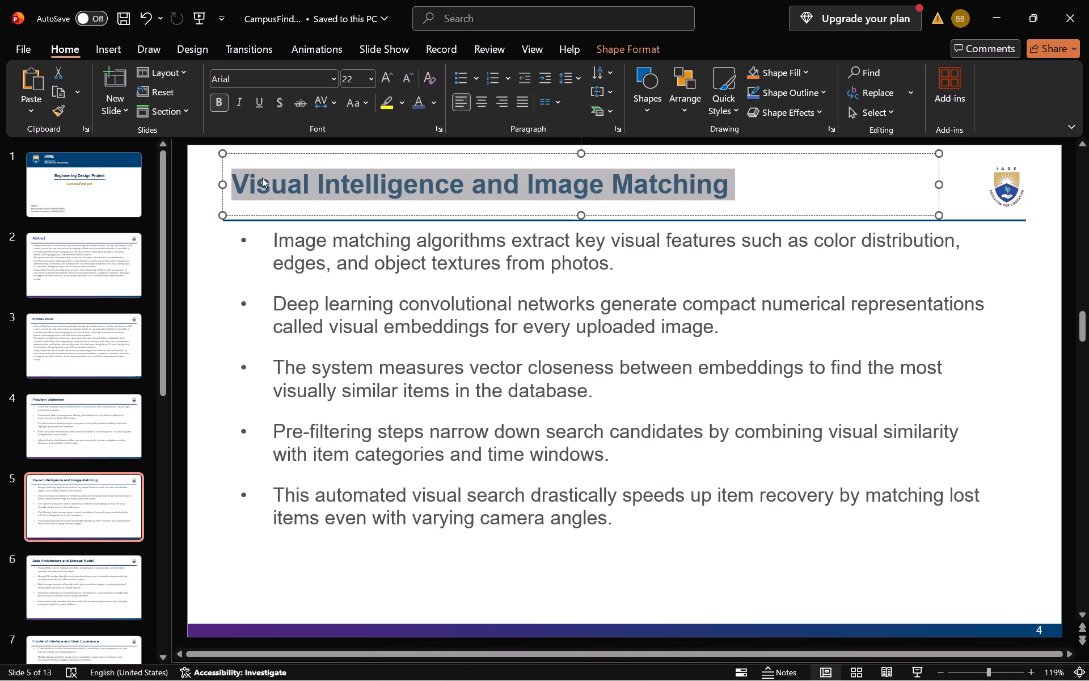
text(Litera)
text(ture)
key(space)
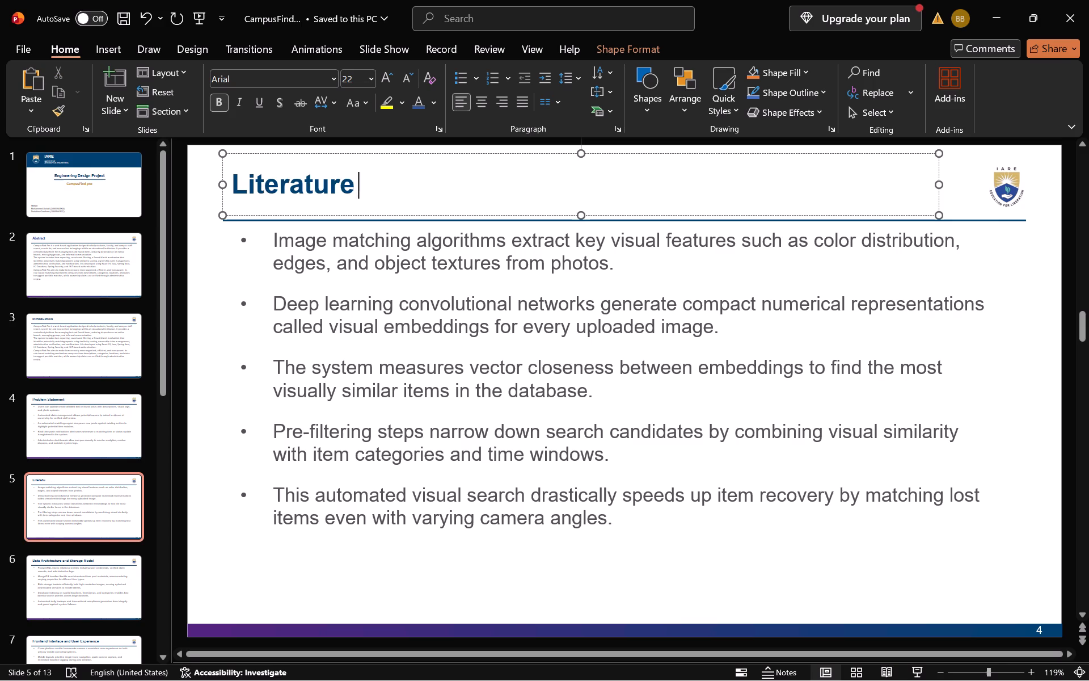
text(Sur)
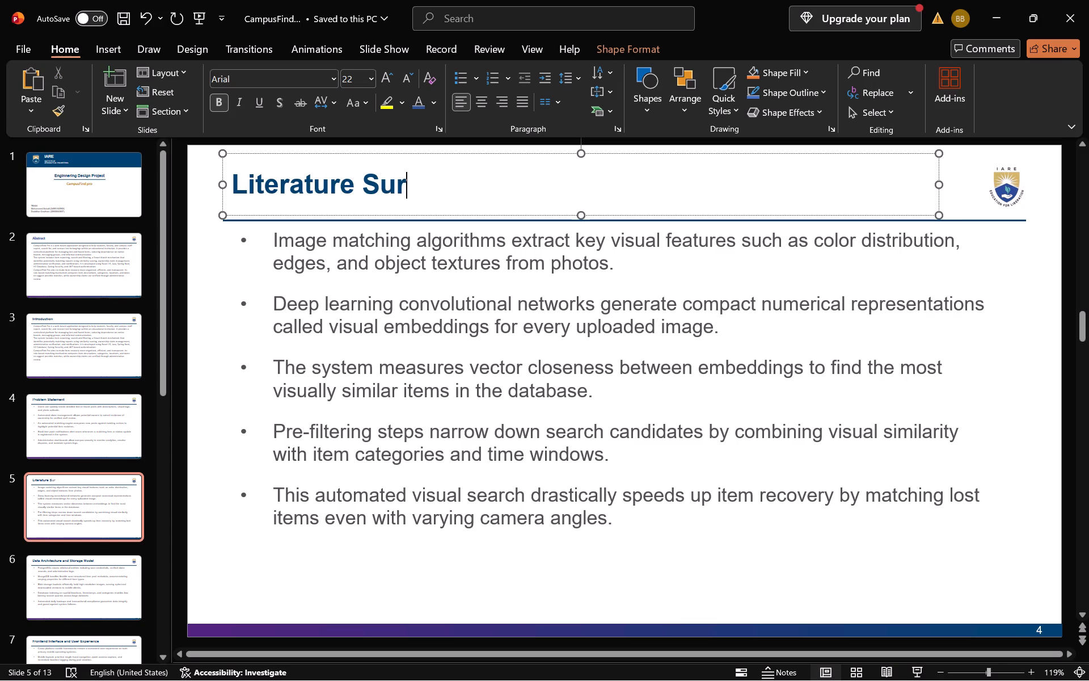
text(vey)
key(space)
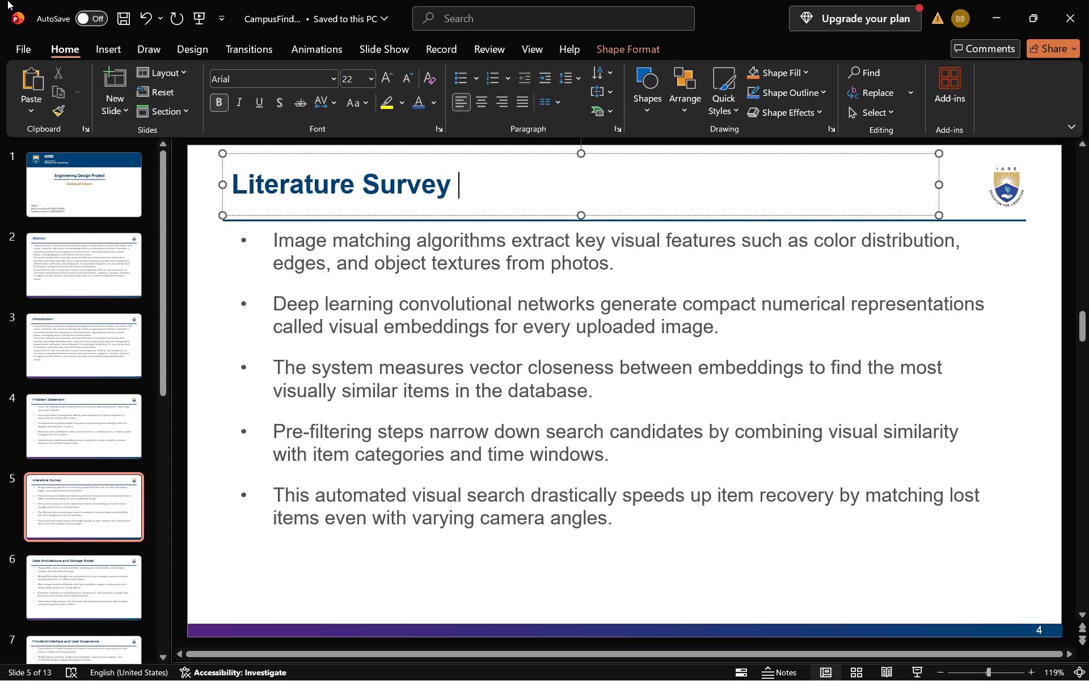
Check slides 6 and 7 of the edp deck for headings and replace the CampusFind deck's slide 6 title with "Objective".
scroll(2, 547, down, 6)
click(55, 394)
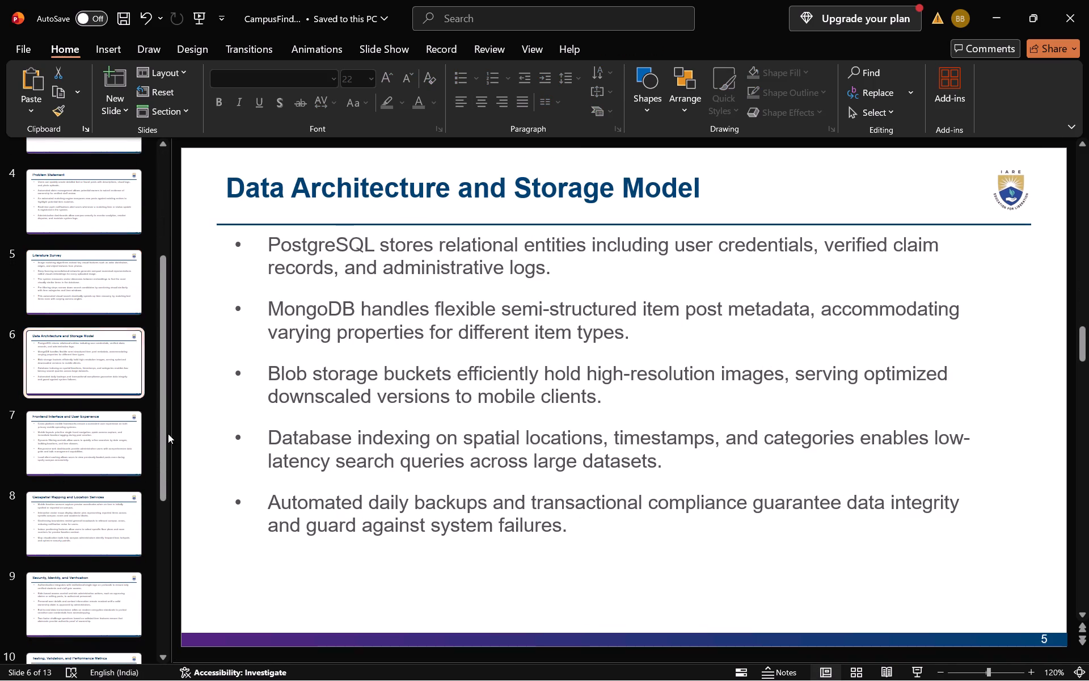
key(alt+Tab)
click(403, 333)
scroll(388, 347, down, 2)
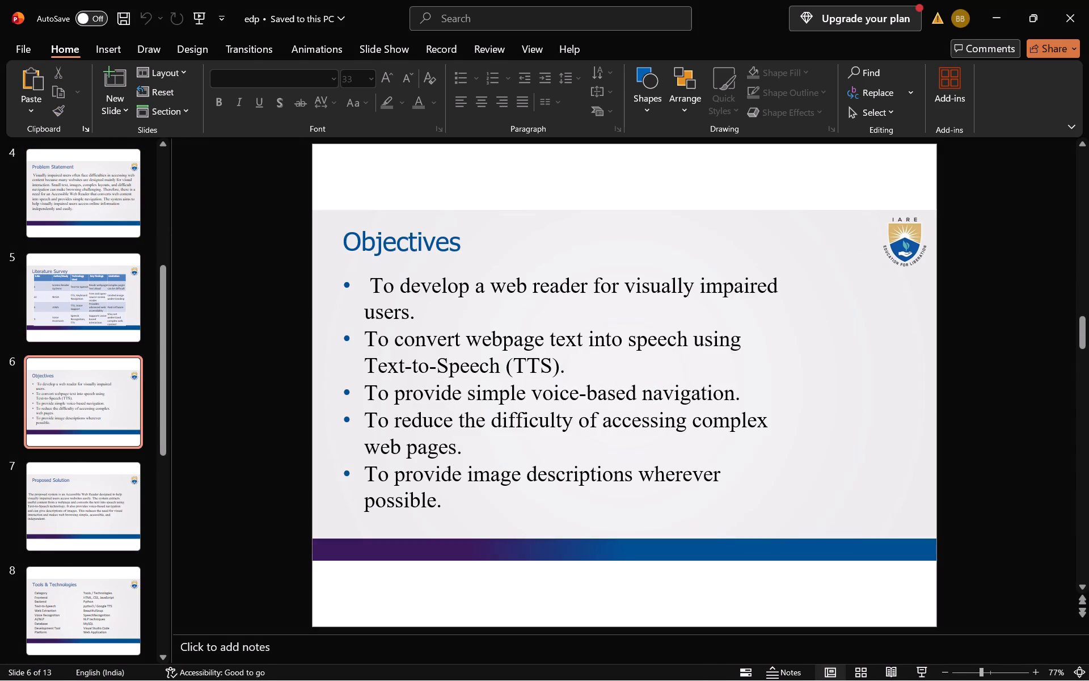
scroll(386, 347, down, 1)
scroll(64, 246, up, 1)
click(79, 461)
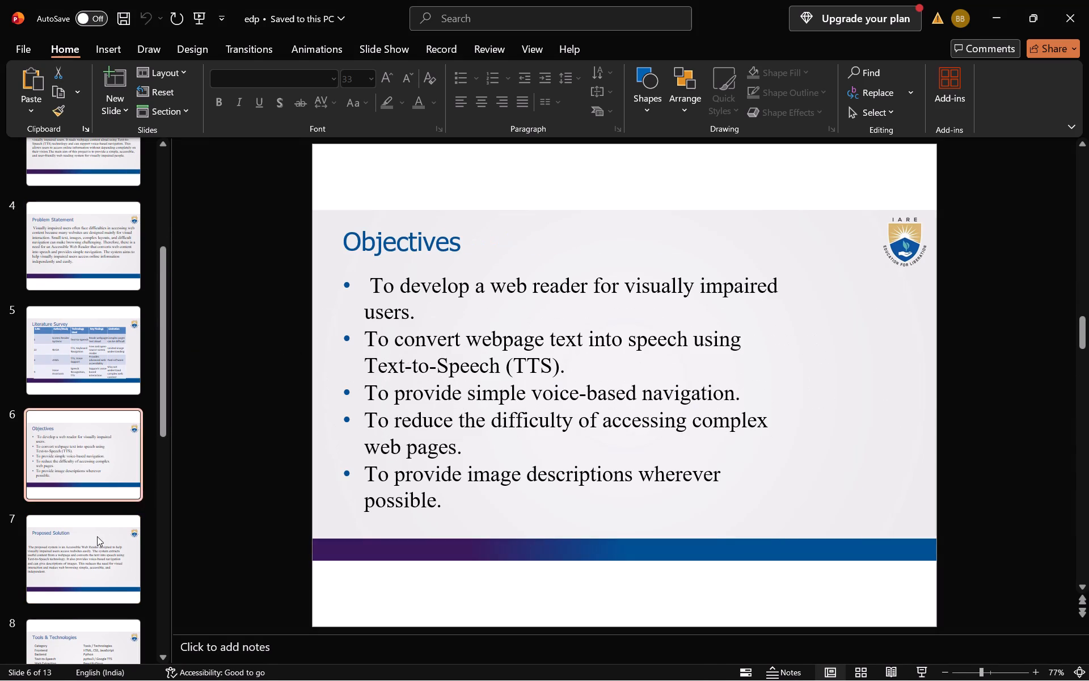
click(98, 551)
key(alt+Tab)
double_click(292, 185)
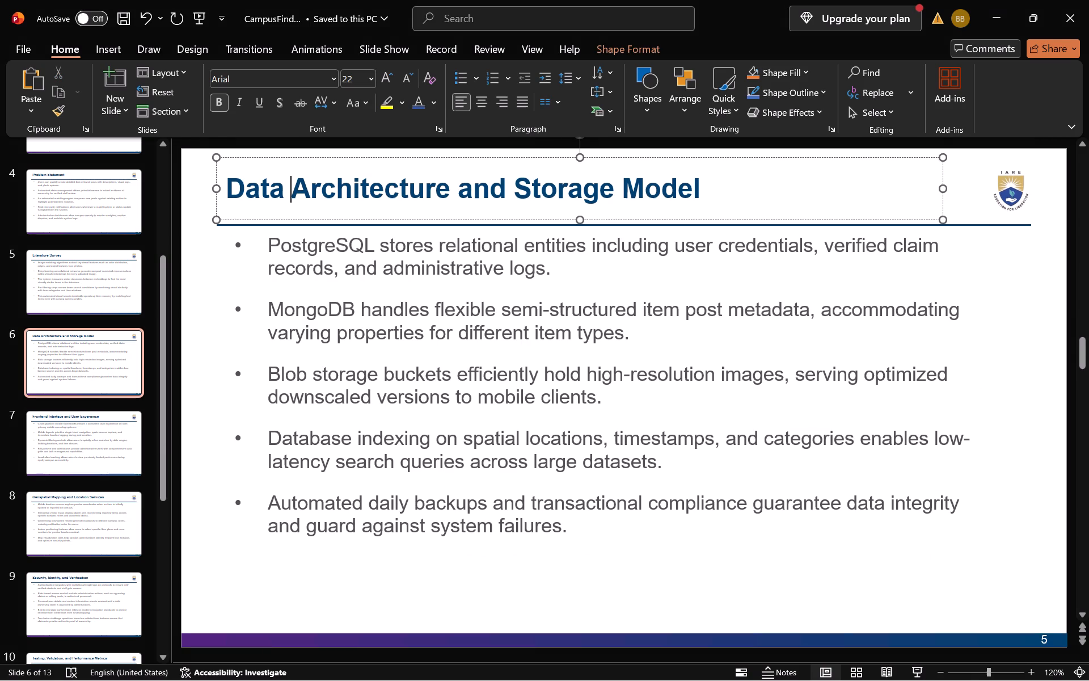
key(alt+Tab)
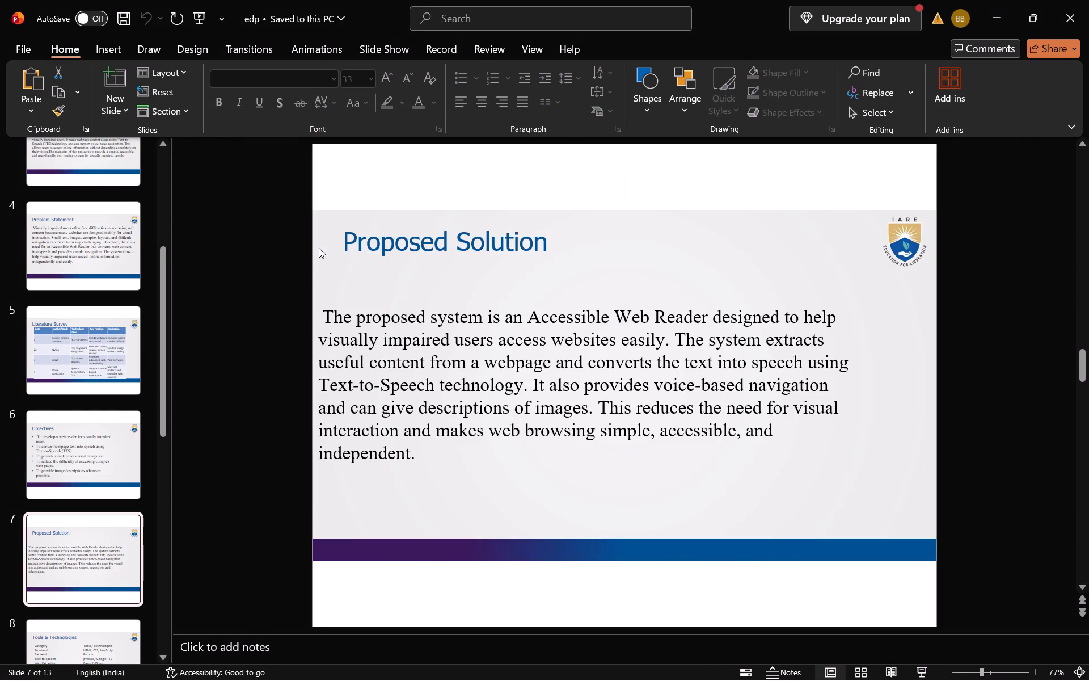
key(alt+Tab)
key(ctrl+a)
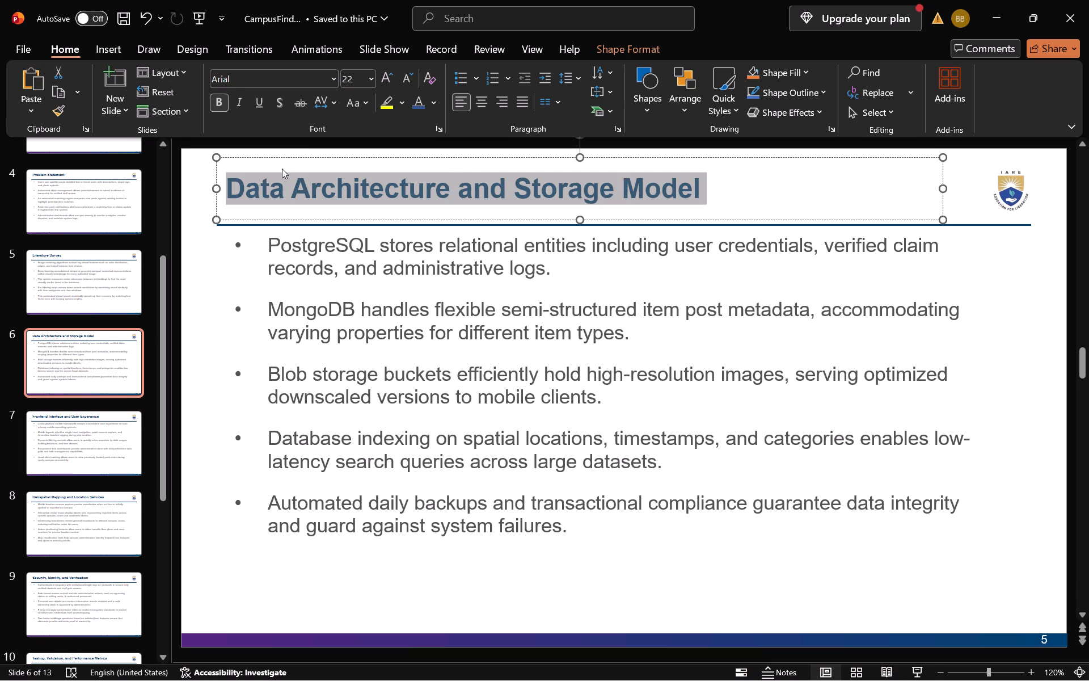
text(Ob)
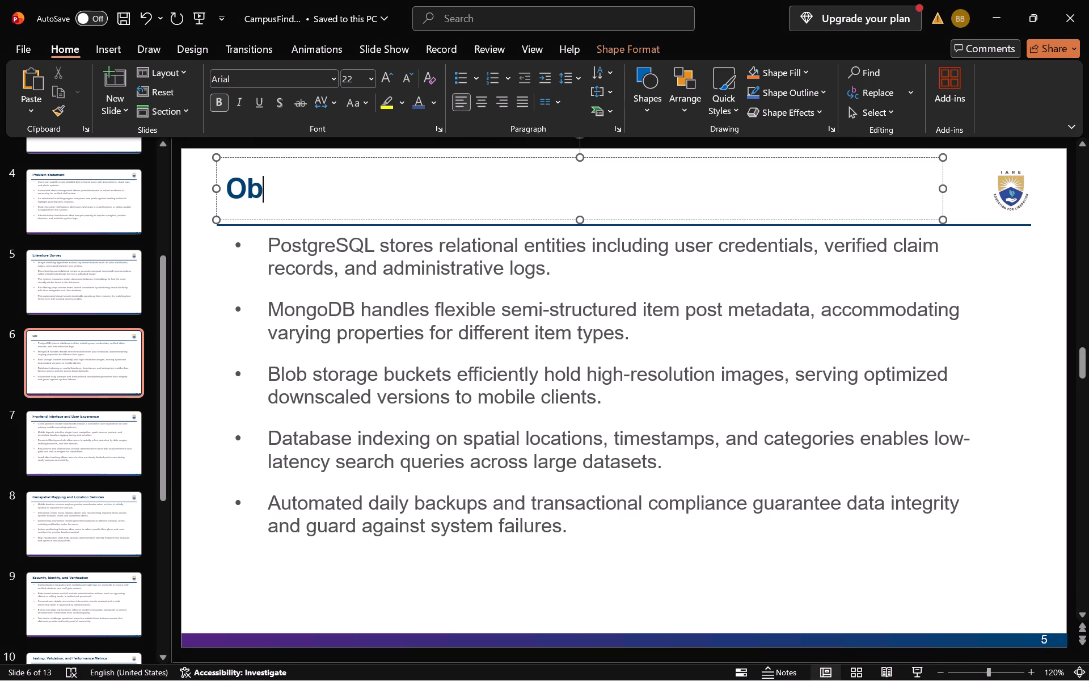
text(jective)
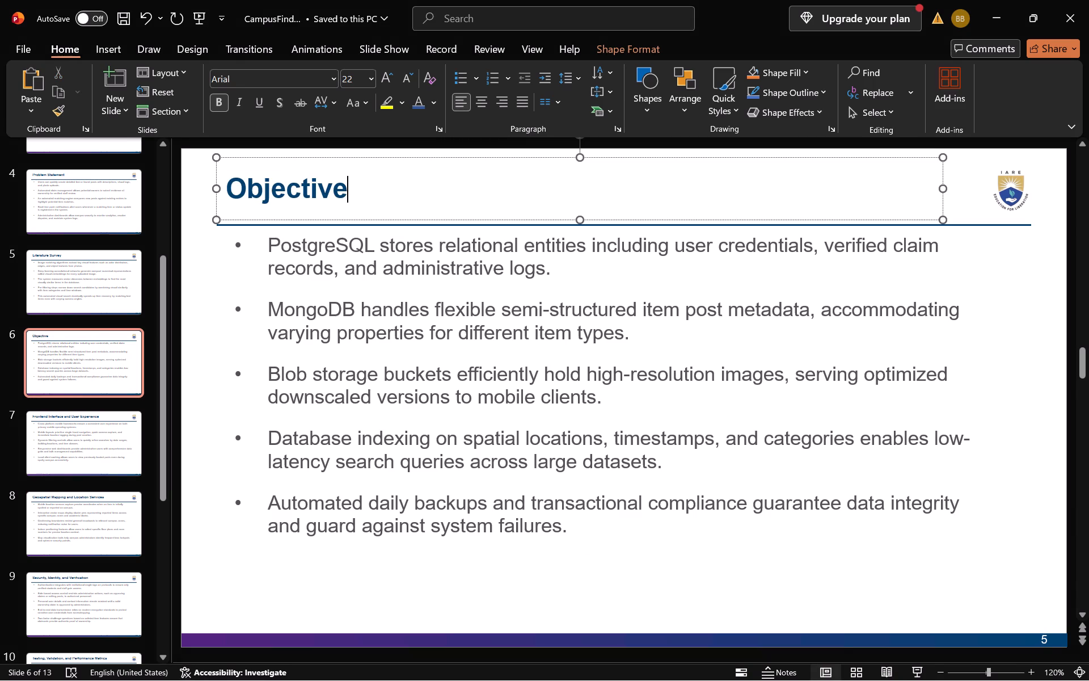
Replace slide 7's title "Frontend Interface and User Experience" with "Proposed Solution".
click(79, 445)
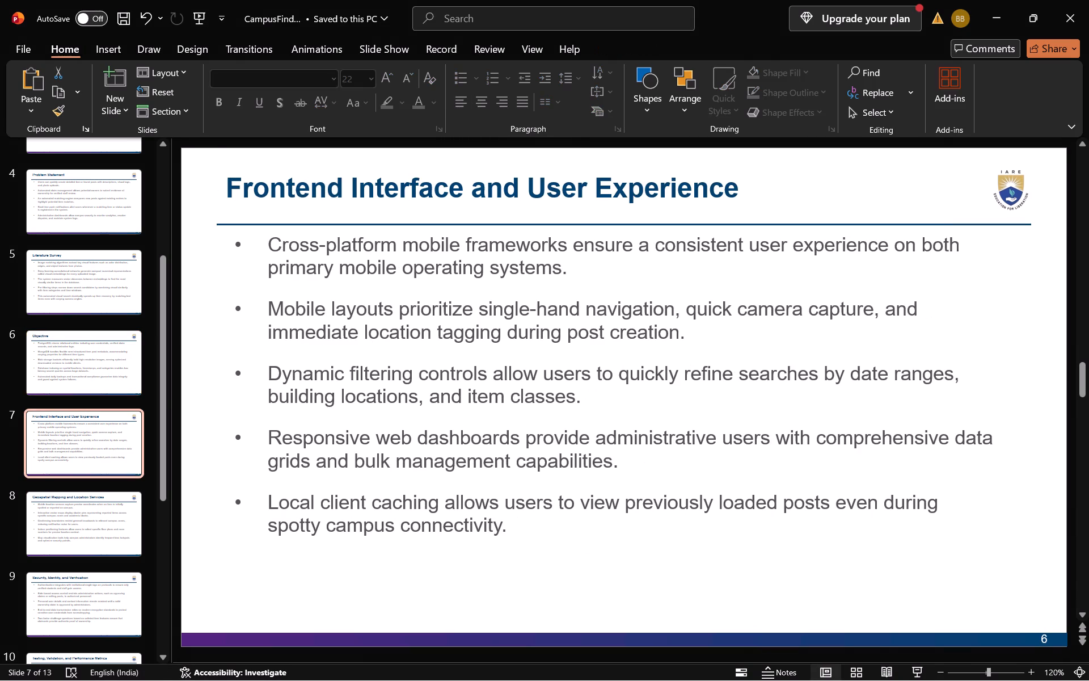
click(344, 190)
key(ctrl+a)
text(Pro)
text(po)
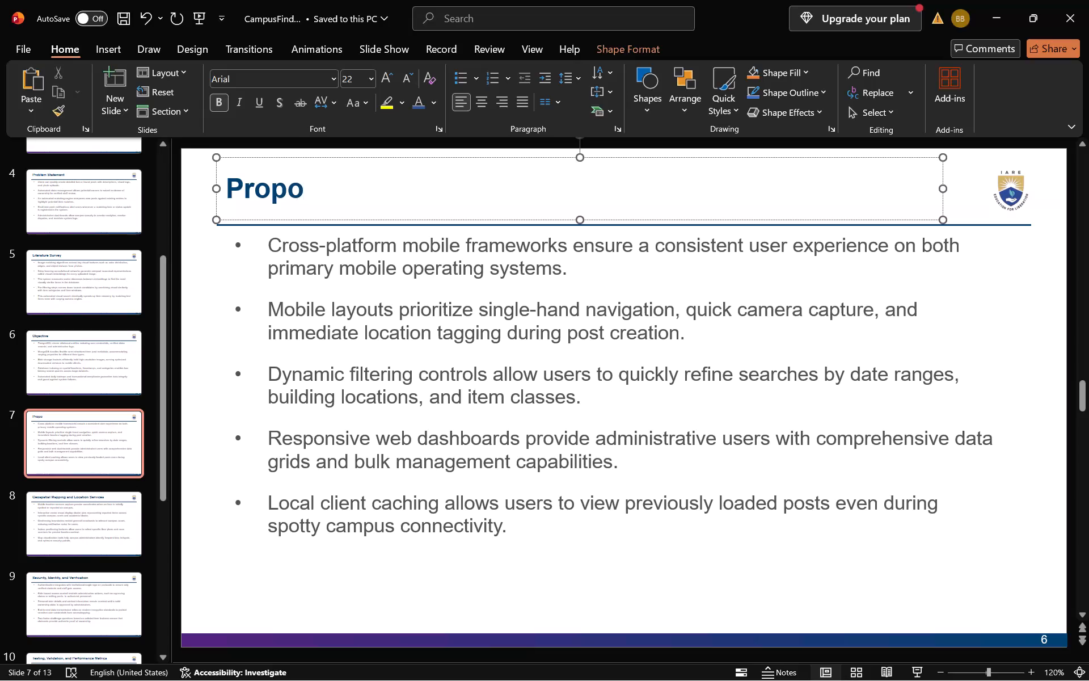
text(sed Solu)
text(tion)
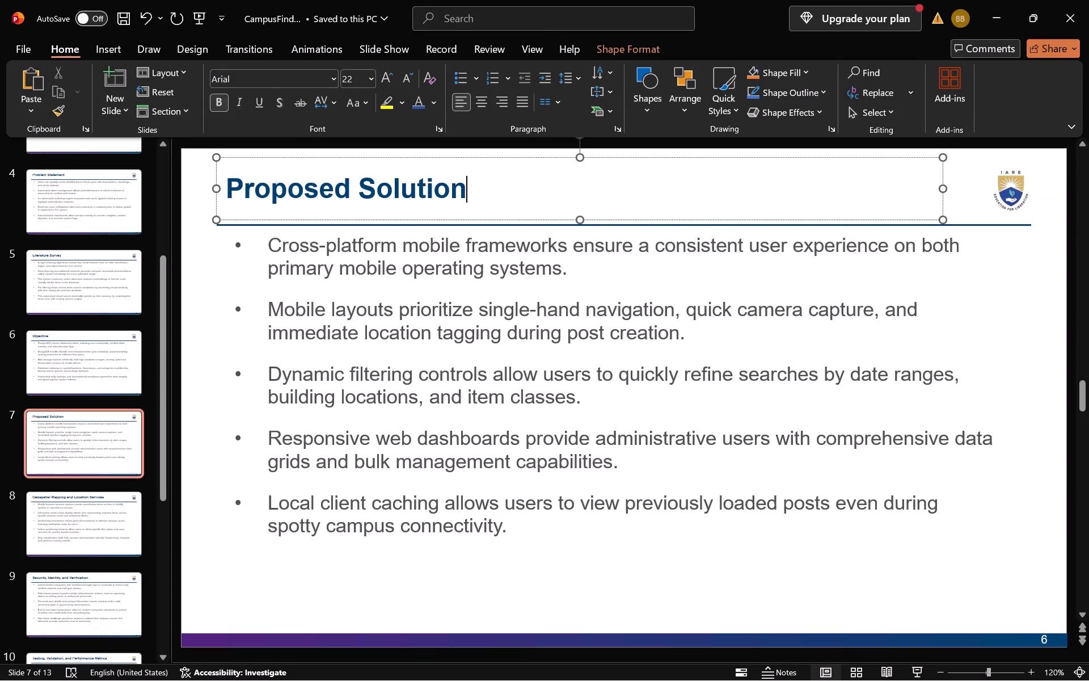
Consult slide 8 of the edp deck for its heading and replace the CampusFind deck's slide 8 title with "Tools And Technology".
click(87, 541)
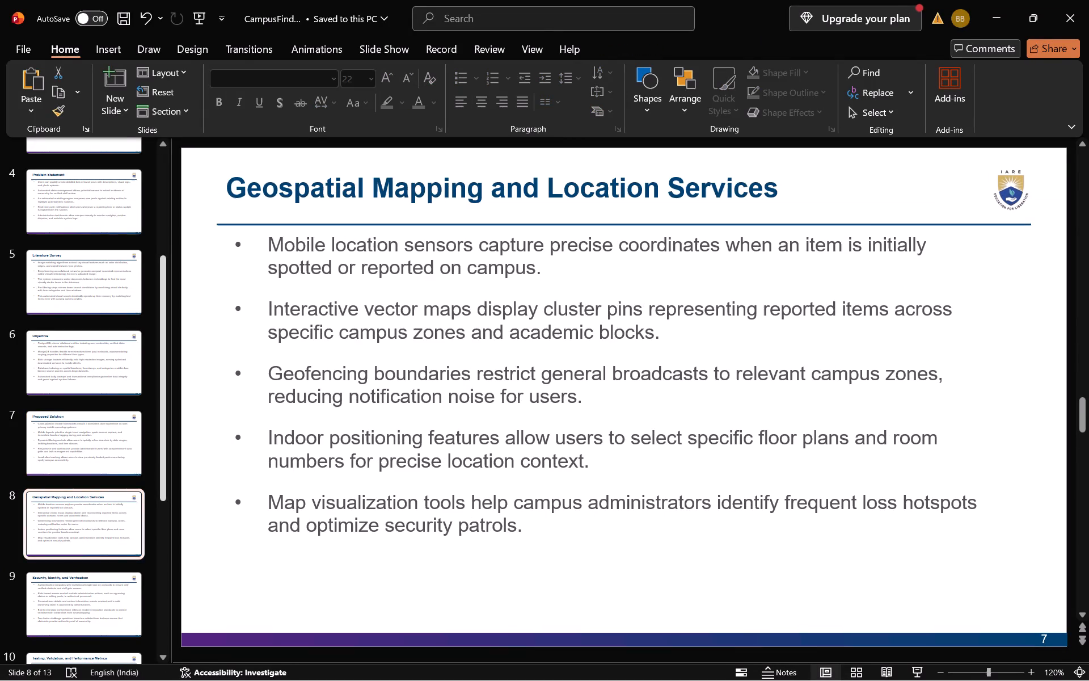
key(alt+Tab)
scroll(579, 401, down, 5)
scroll(337, 304, up, 2)
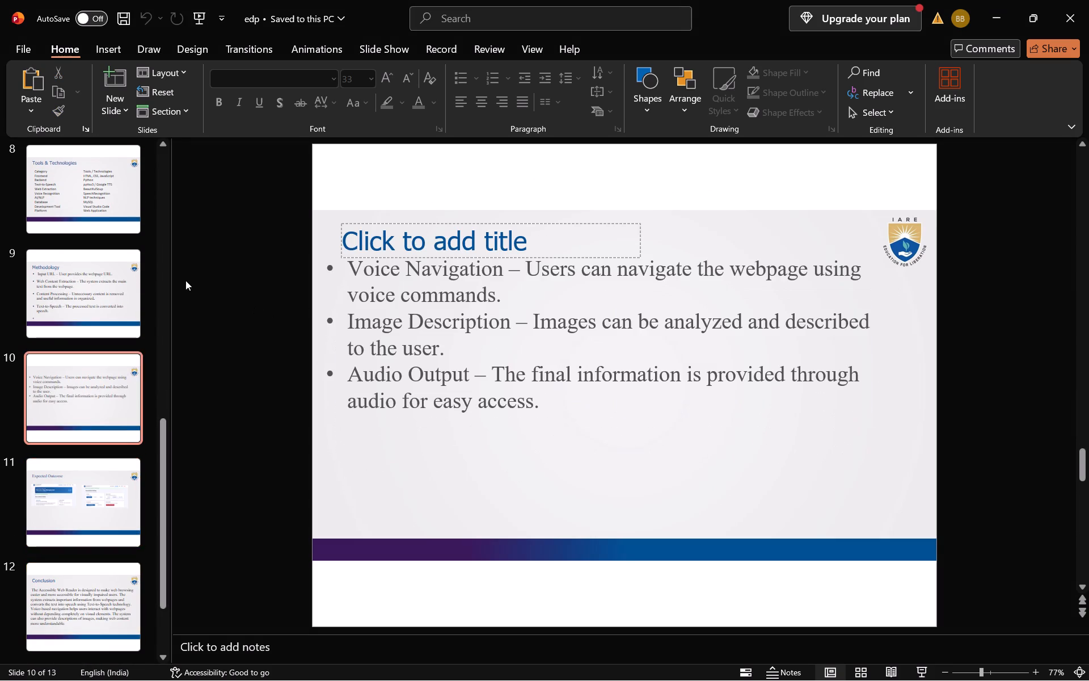
scroll(157, 275, up, 3)
click(82, 316)
scroll(82, 316, down, 1)
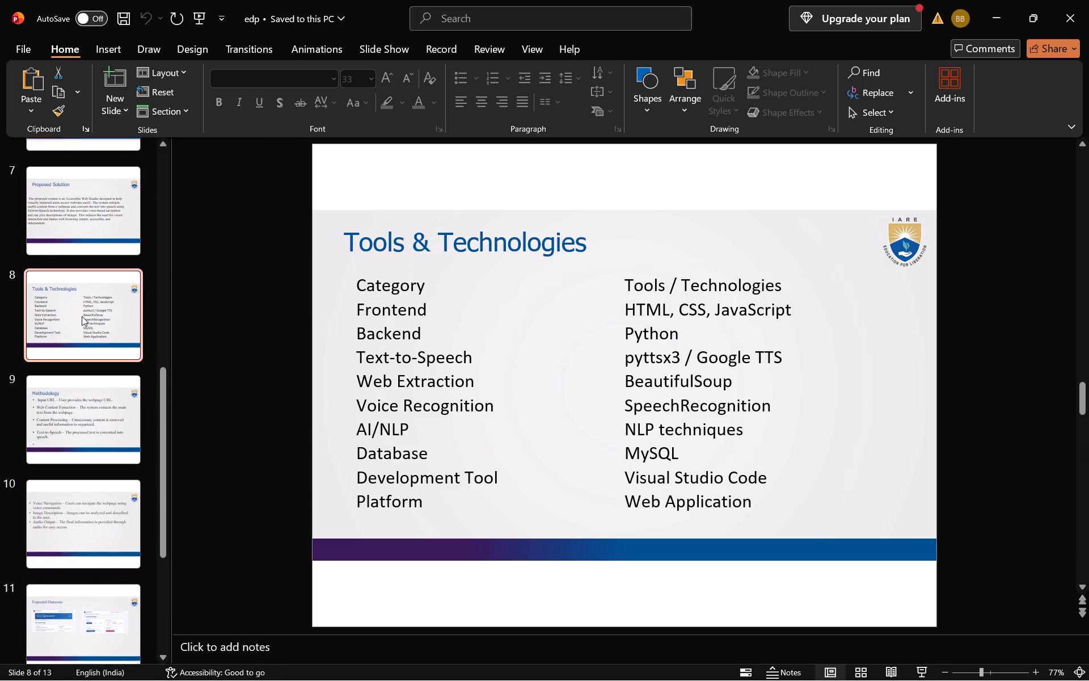
key(alt+Tab)
click(298, 186)
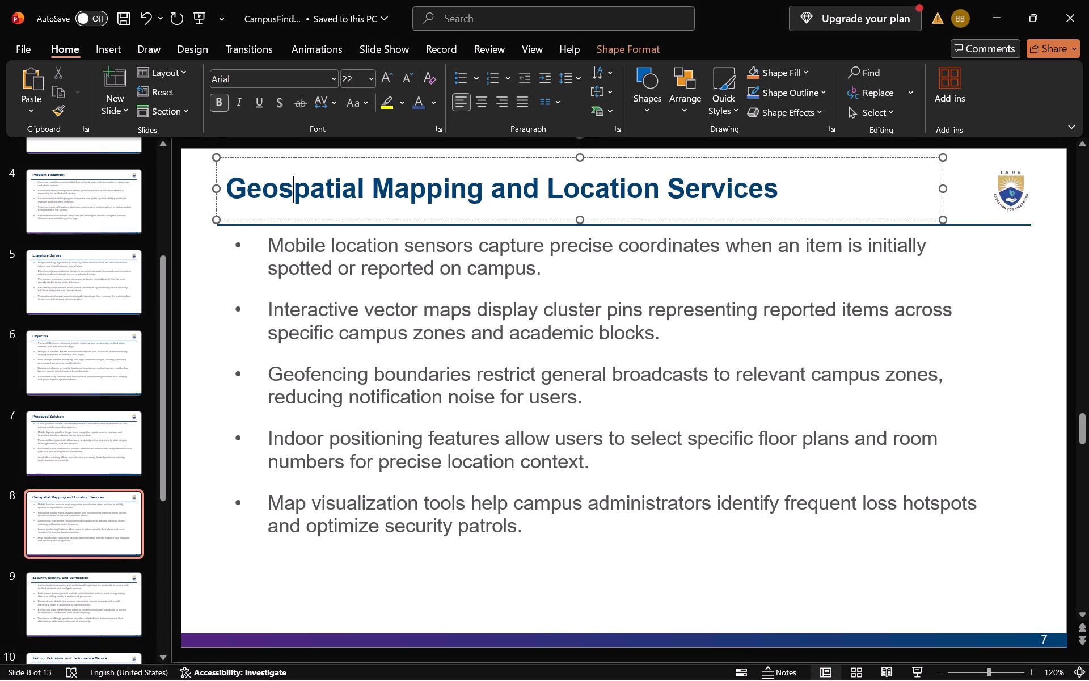
text(TOl)
key(ctrl+a)
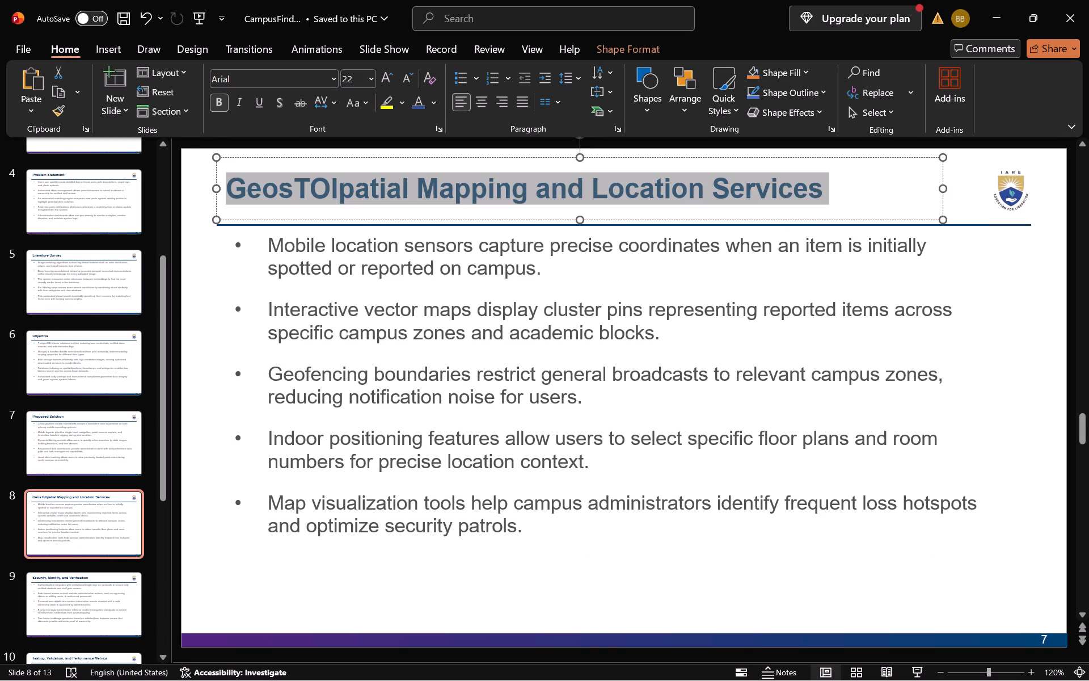
text(Tools And)
key(space)
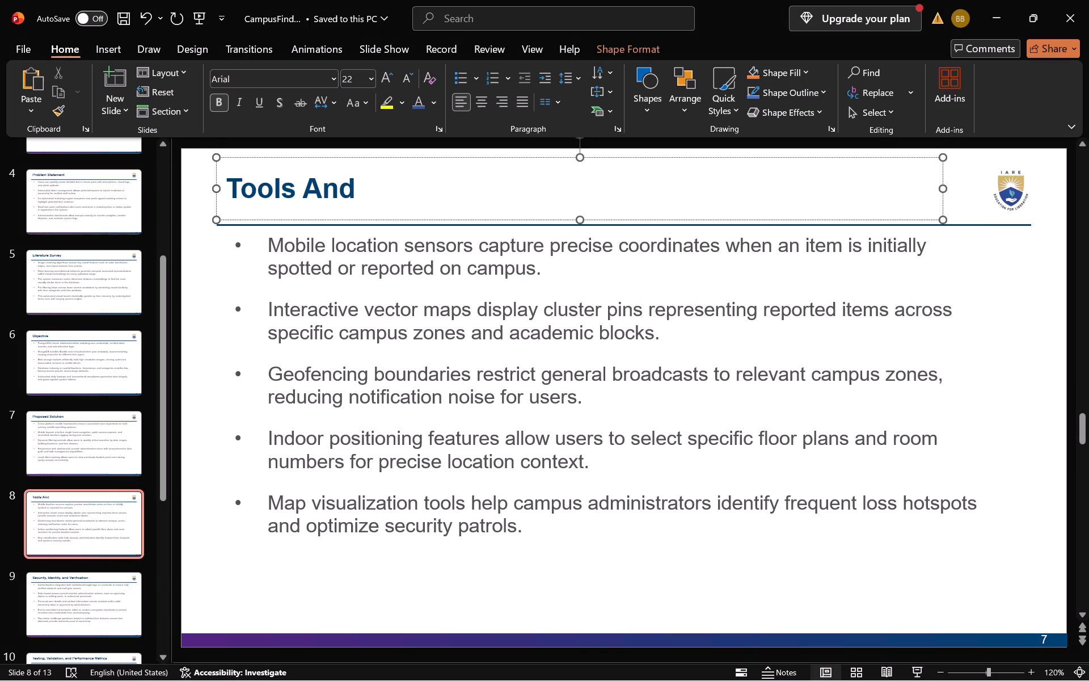
text(Technology)
key(space)
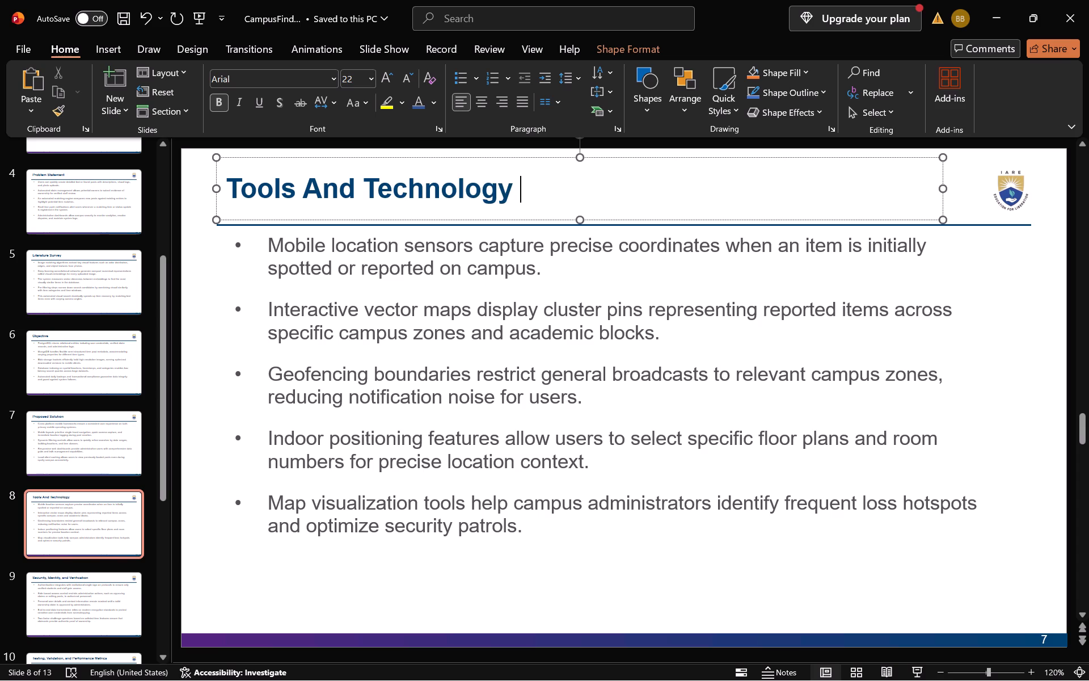
Replace slide 9's title "Security, Identity, and Verification" with "Methodology".
scroll(52, 556, down, 3)
click(53, 468)
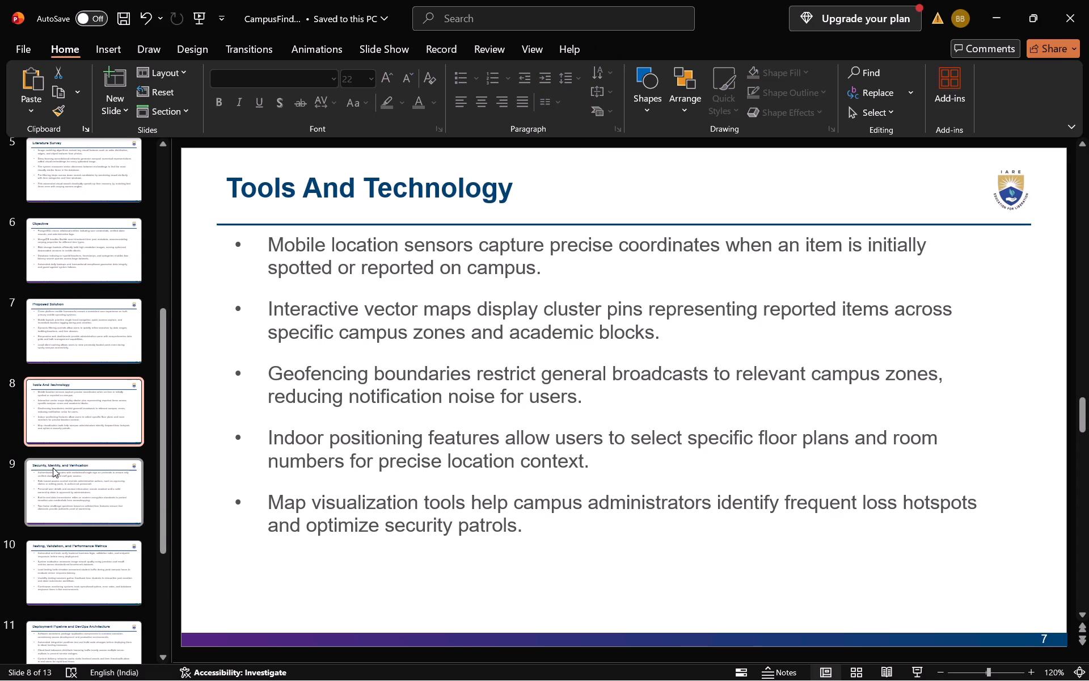
click(284, 191)
key(ctrl+a)
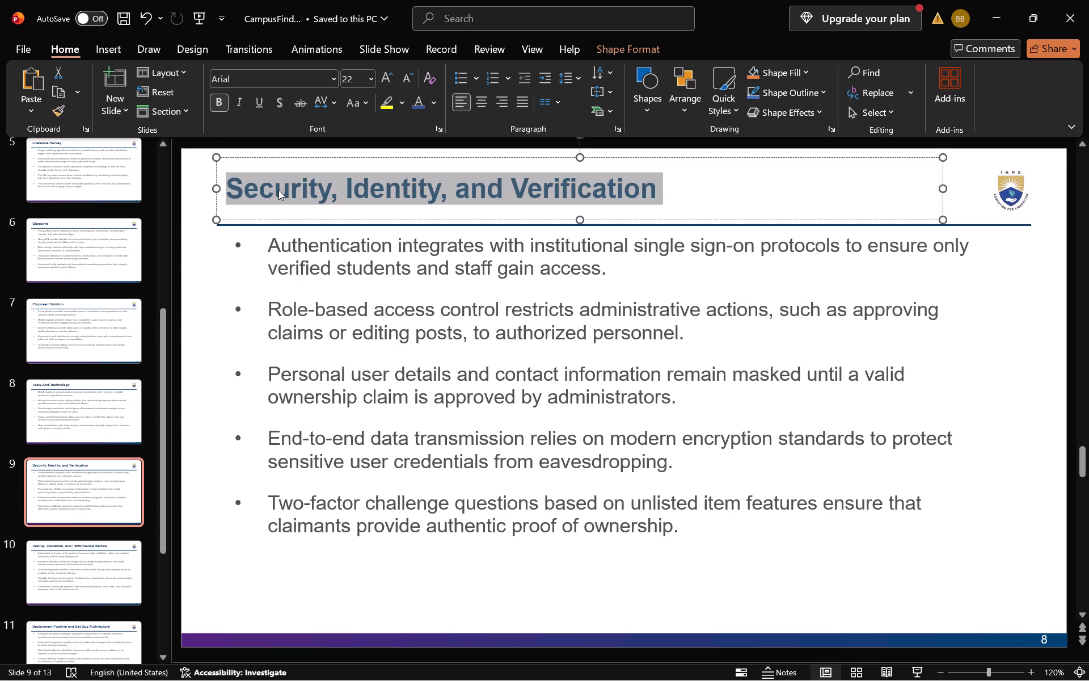
text(Metho)
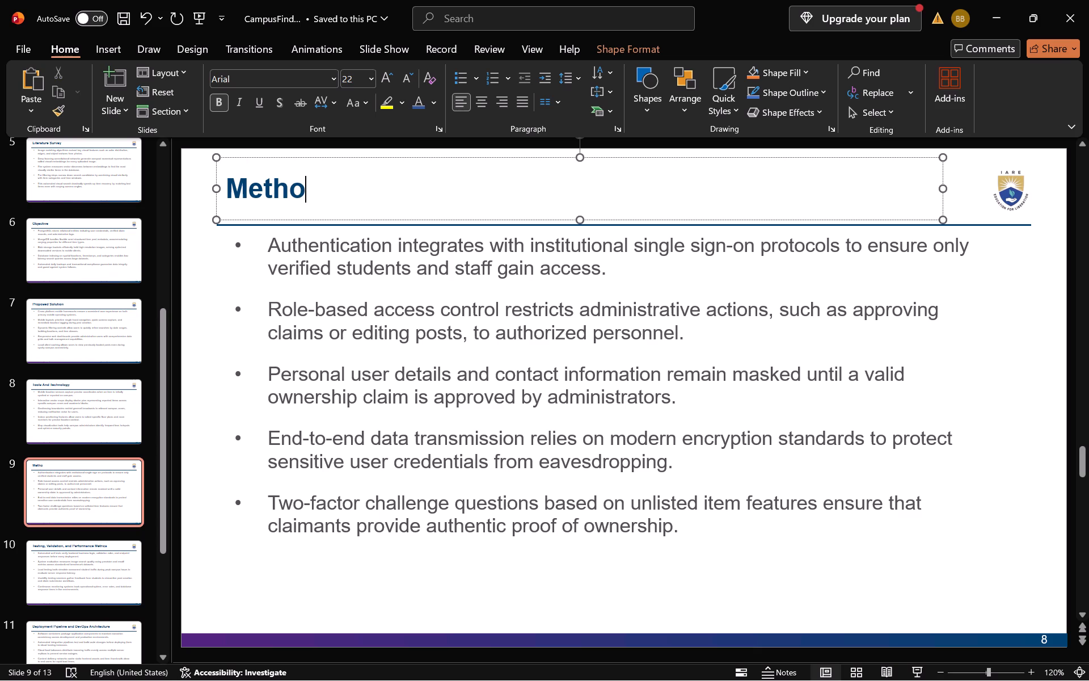
text(dology)
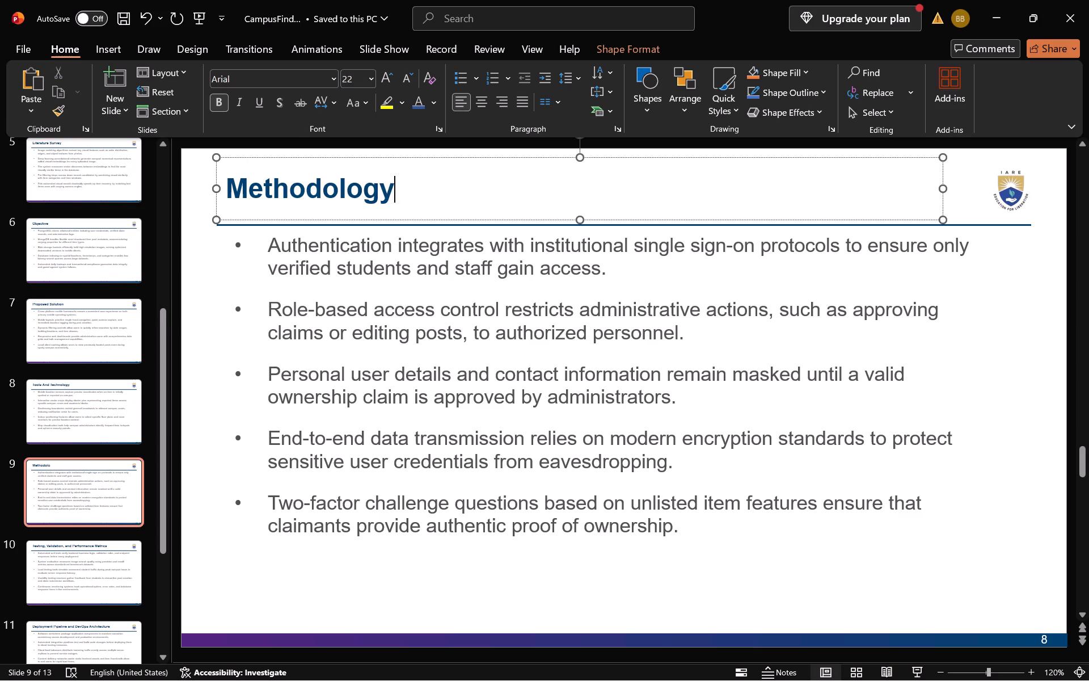
Check slides 9 to 11 of the edp deck for headings and replace the CampusFind deck's slide 10 title with "Expected Outcome".
scroll(124, 234, down, 3)
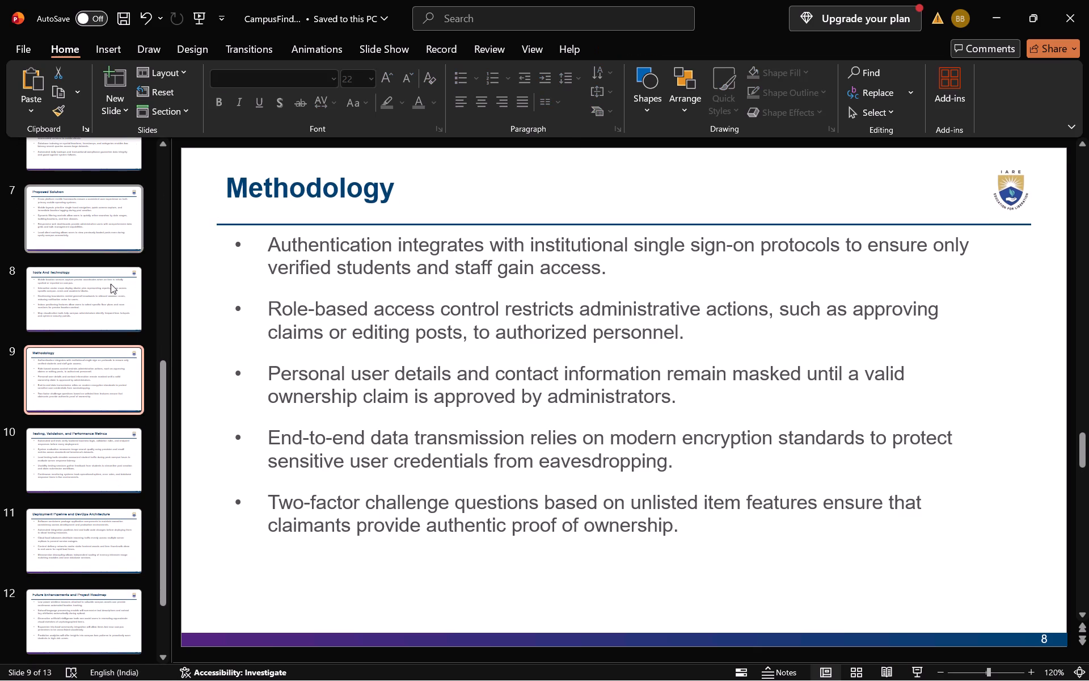
click(88, 484)
key(alt+Tab)
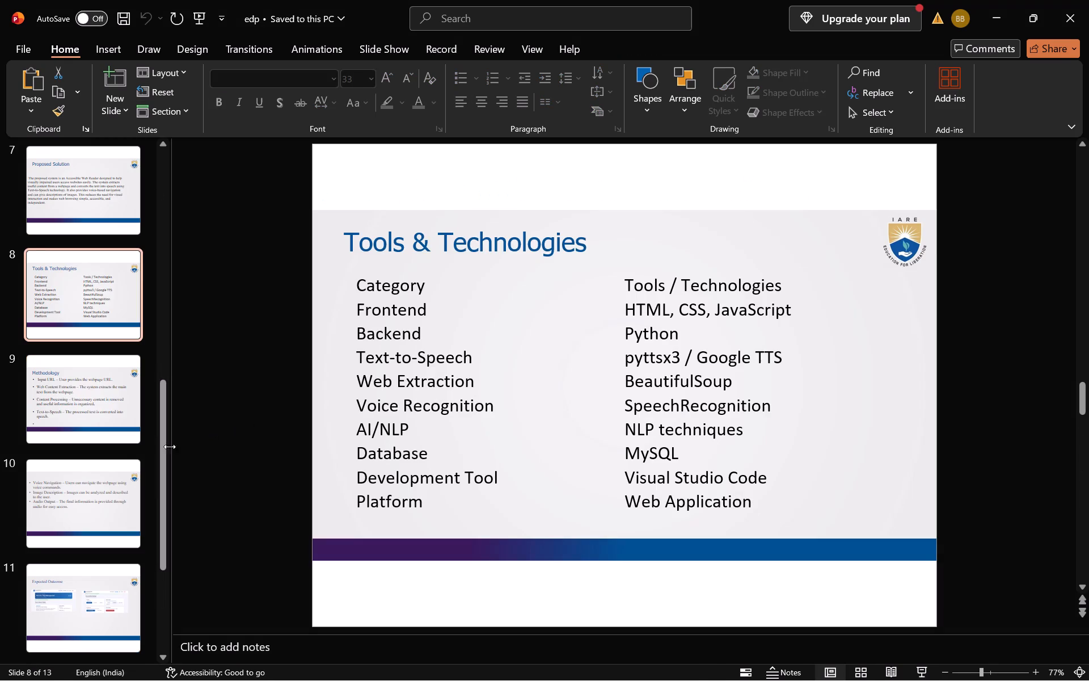
scroll(66, 492, down, 3)
click(78, 343)
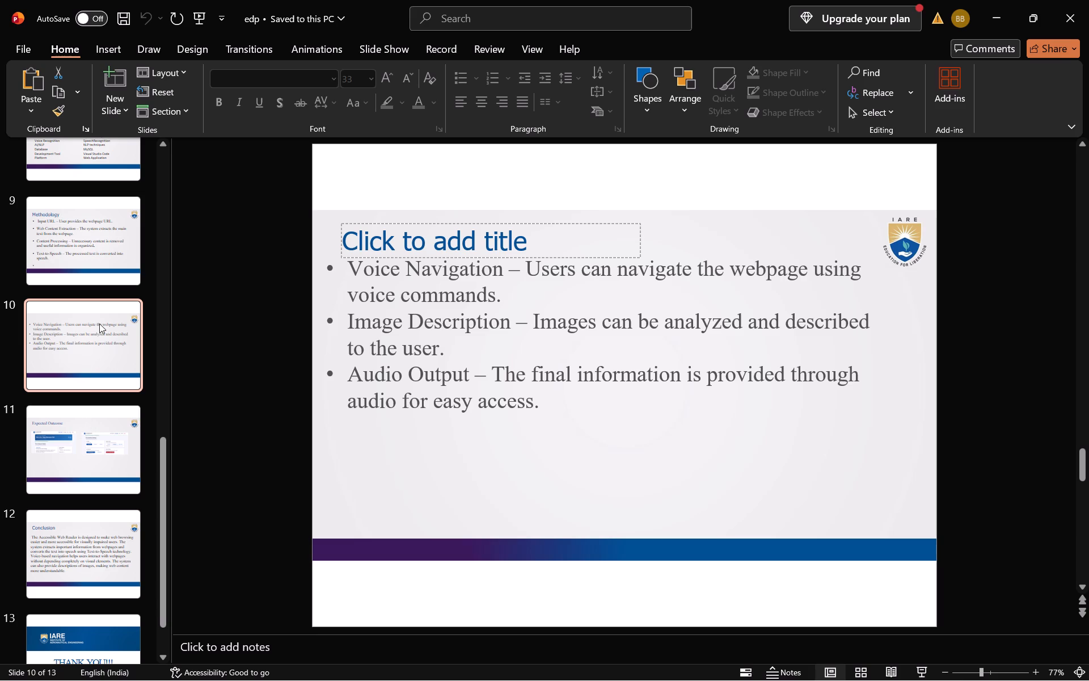
click(103, 254)
click(108, 373)
click(106, 438)
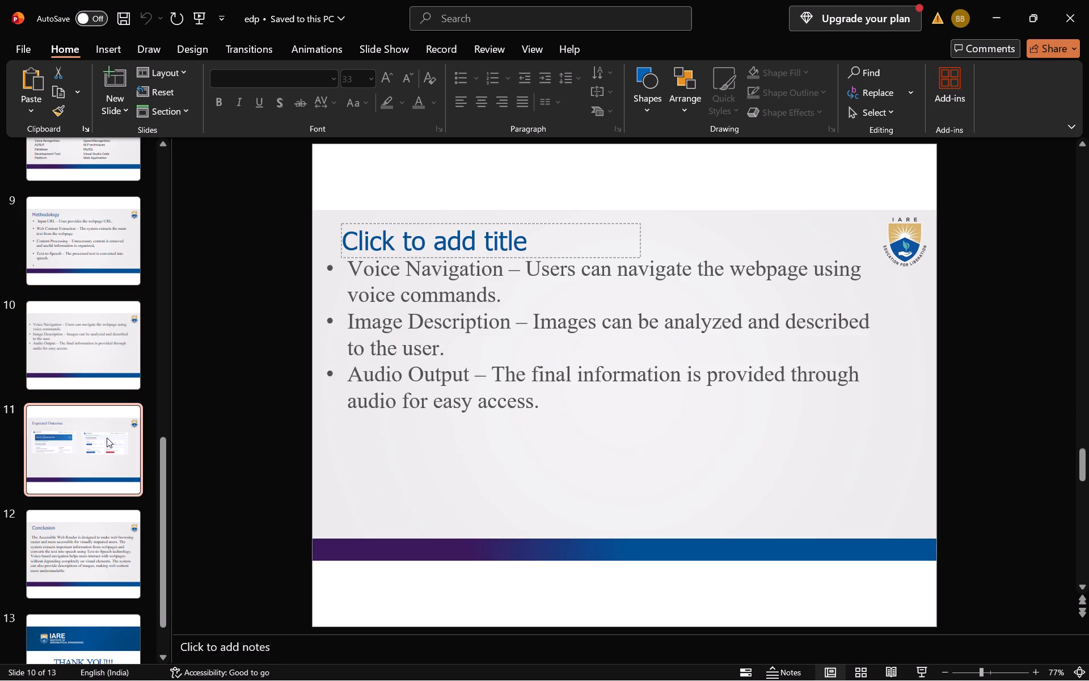
scroll(111, 436, down, 3)
key(alt+Tab)
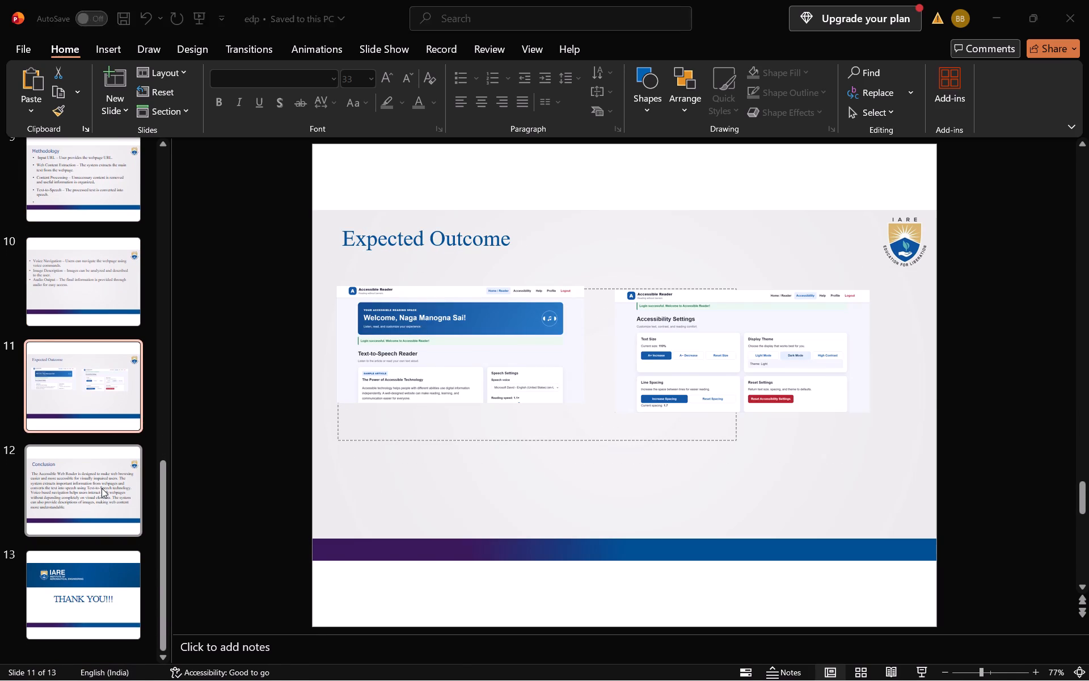
click(307, 190)
key(ctrl+a)
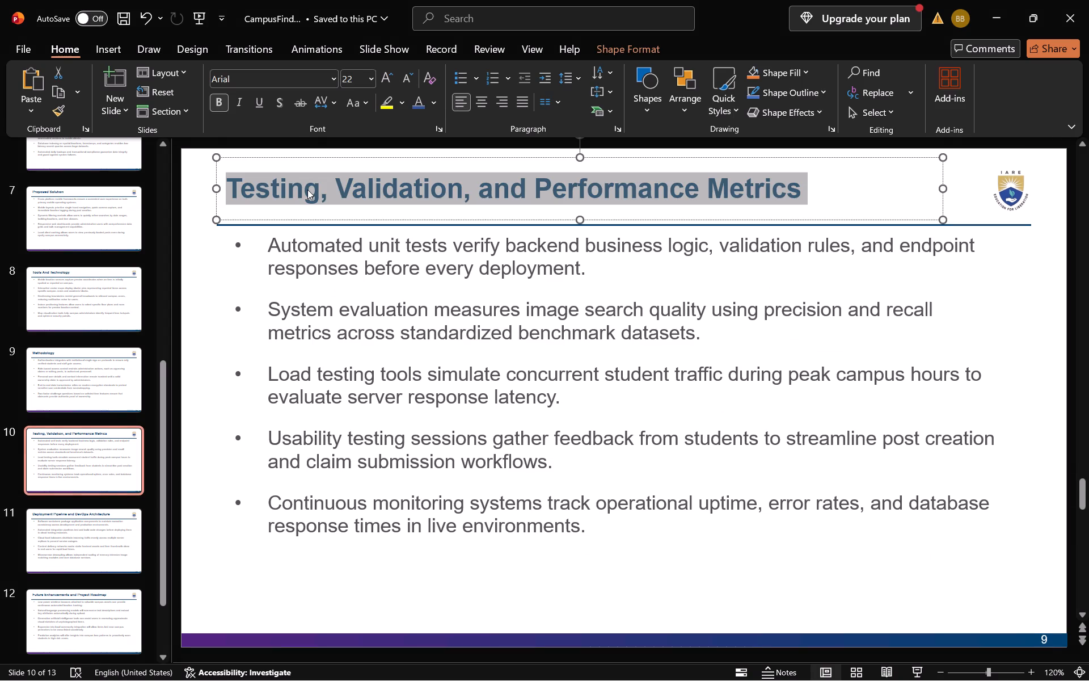
key(shift+e)
text(xpect)
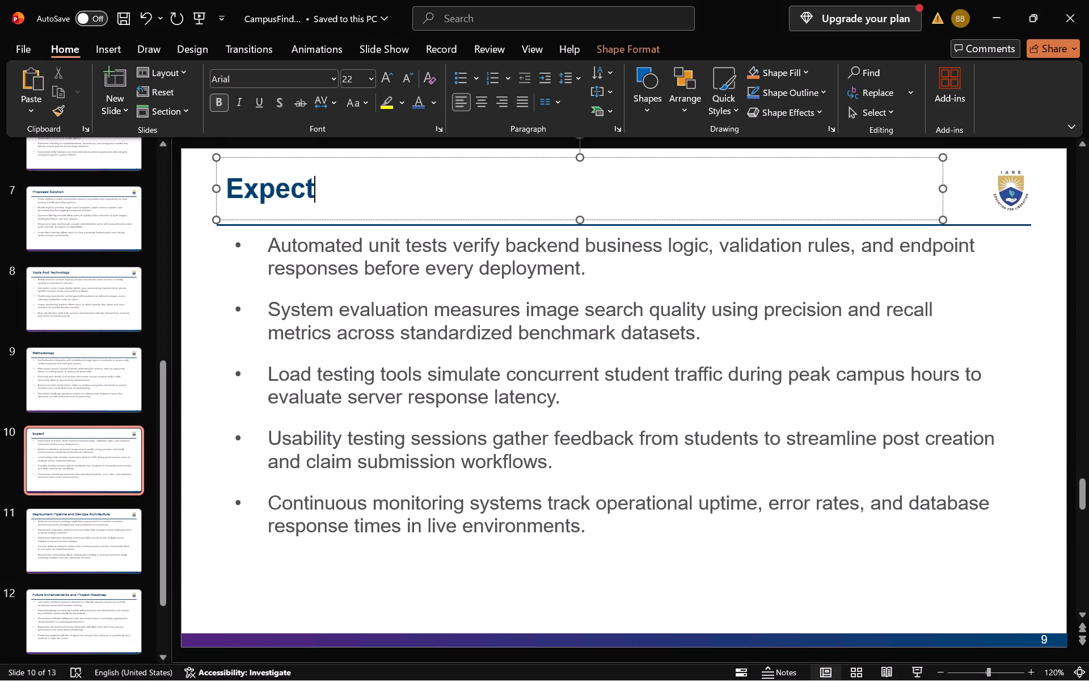
text(ed)
key(space)
text(Outcoem)
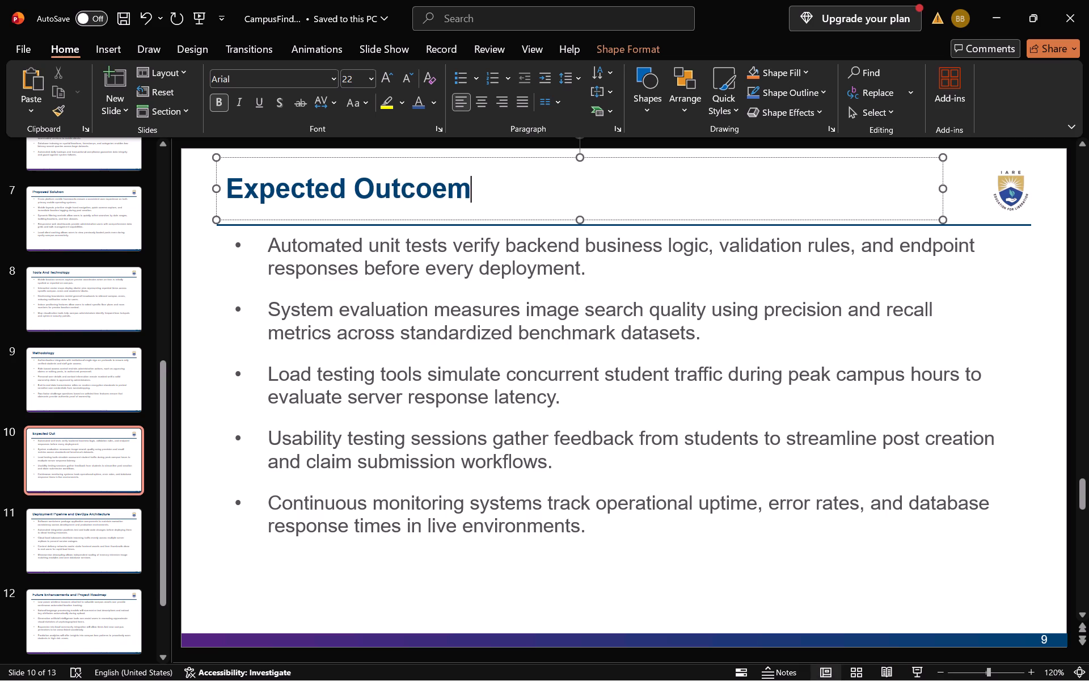
key(BackSpace)
key(BackSpace)
text(me)
Replace slide 11's title "Deployment Pipeline and DevOps Architecture" with "Conclusion".
click(52, 538)
click(334, 191)
key(ctrl+a)
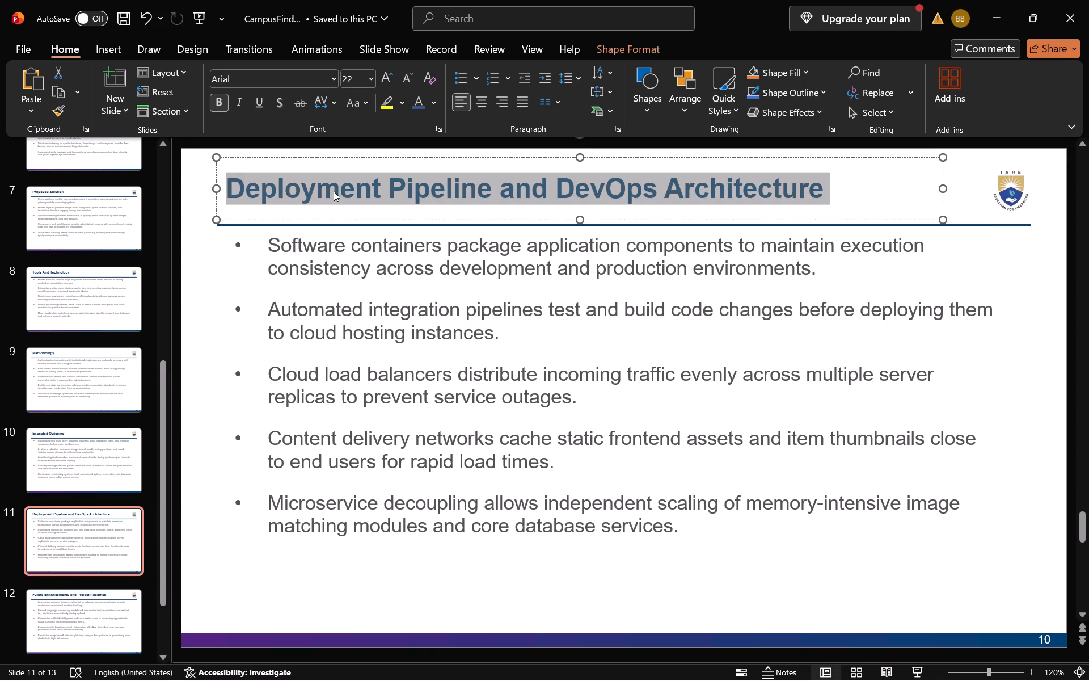
text(Conclusion)
Check the last two slides of the edp deck and close that deck.
key(alt+Tab)
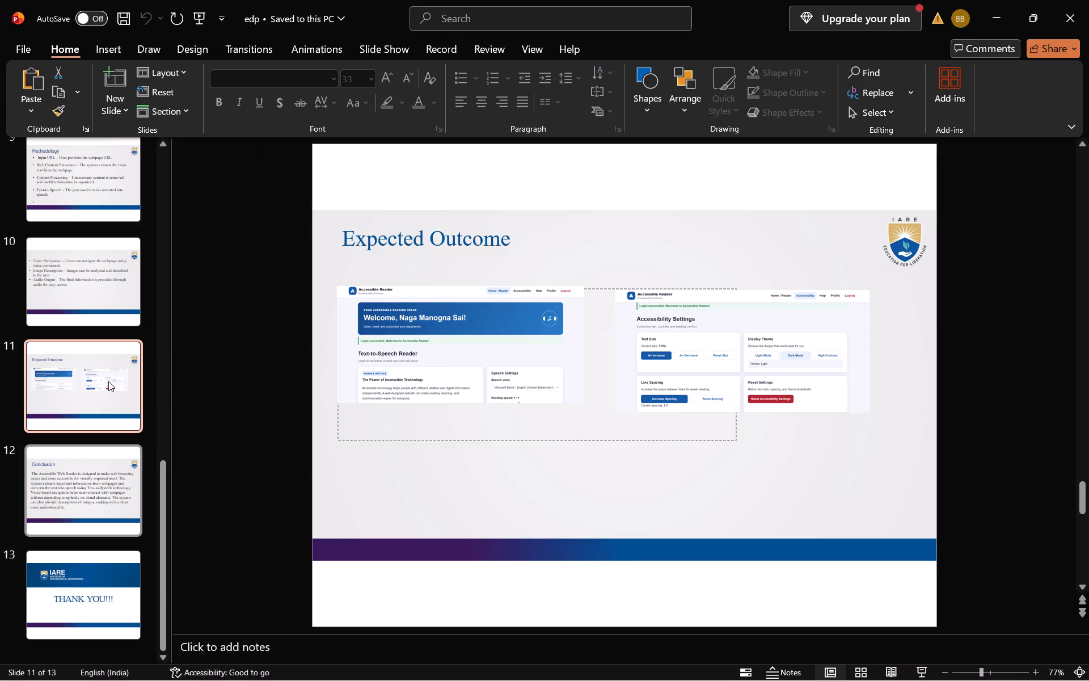
scroll(83, 488, down, 1)
click(83, 489)
click(88, 606)
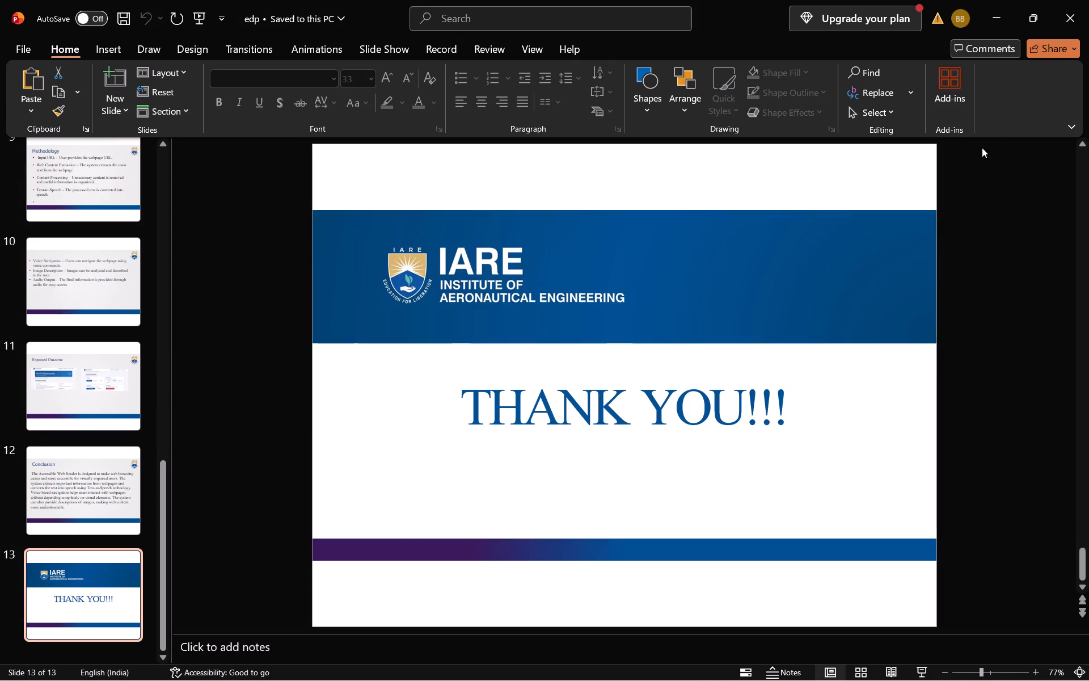
click(1074, 2)
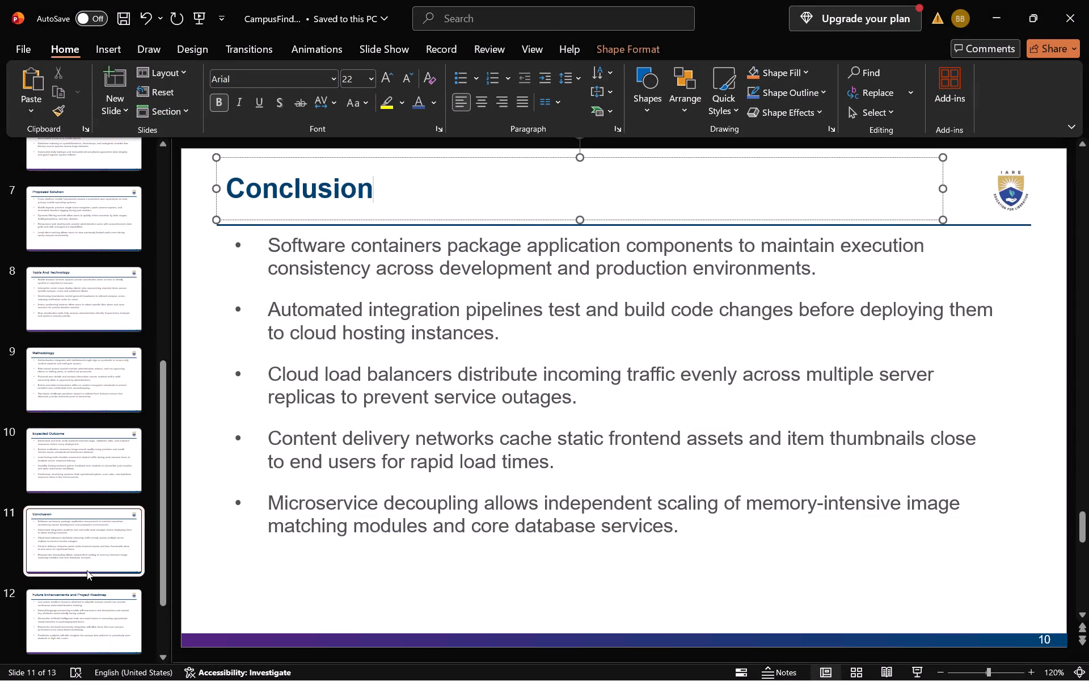
Delete slide 12, "Future Enhancements and Project Roadmap", from the CampusFind deck.
scroll(87, 570, down, 1)
click(84, 567)
key(Delete)
scroll(73, 561, up, 4)
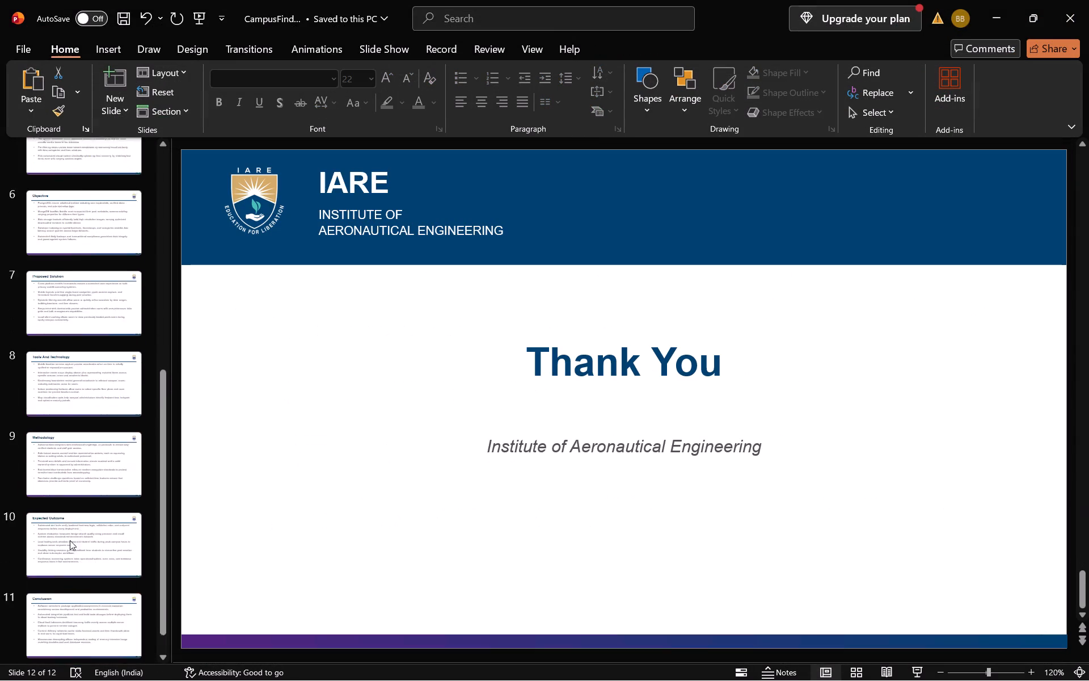
scroll(70, 540, up, 8)
click(78, 260)
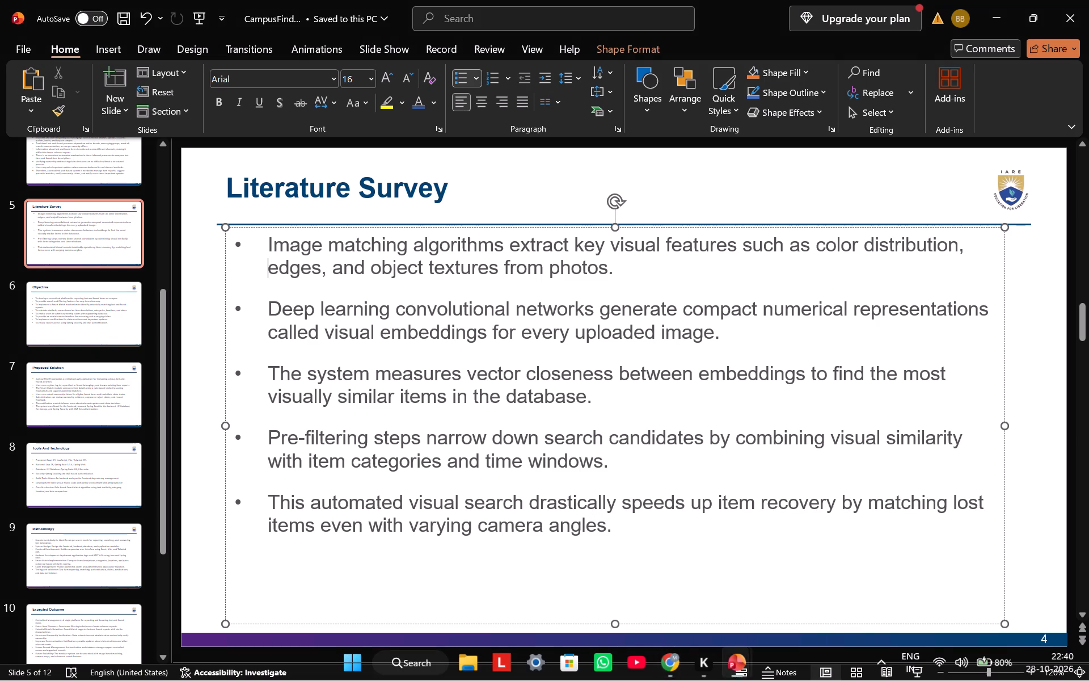
ctrl+click(334, 331)
key(ctrl+a)
key(ctrl+v)
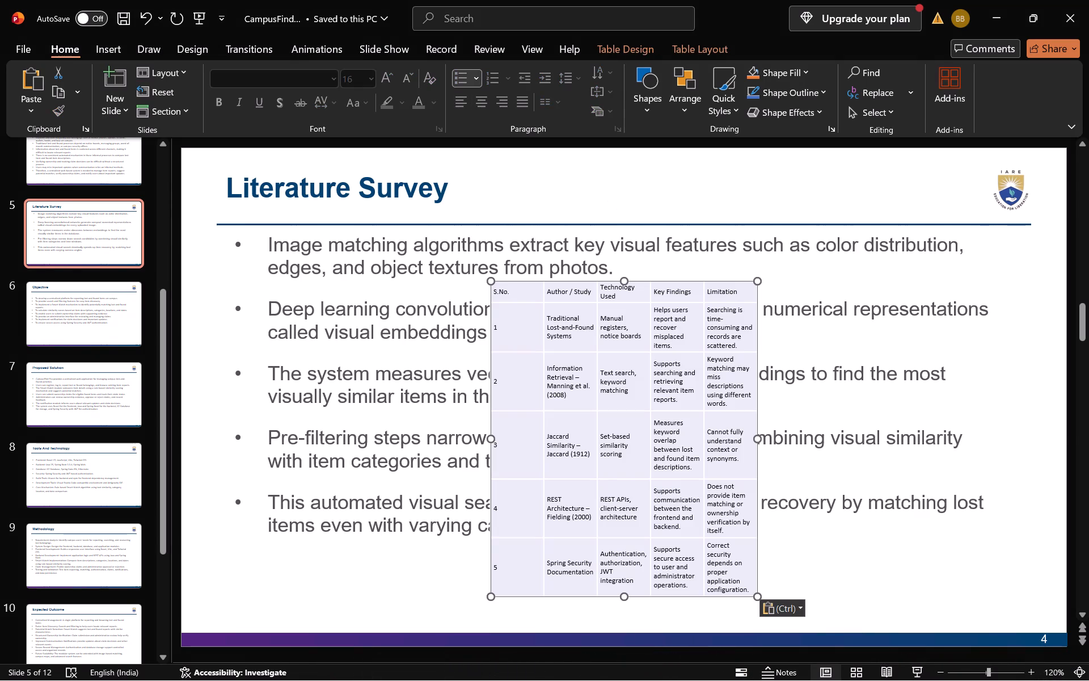
Delete the old bulleted body text box behind the table on slide 5.
click(410, 258)
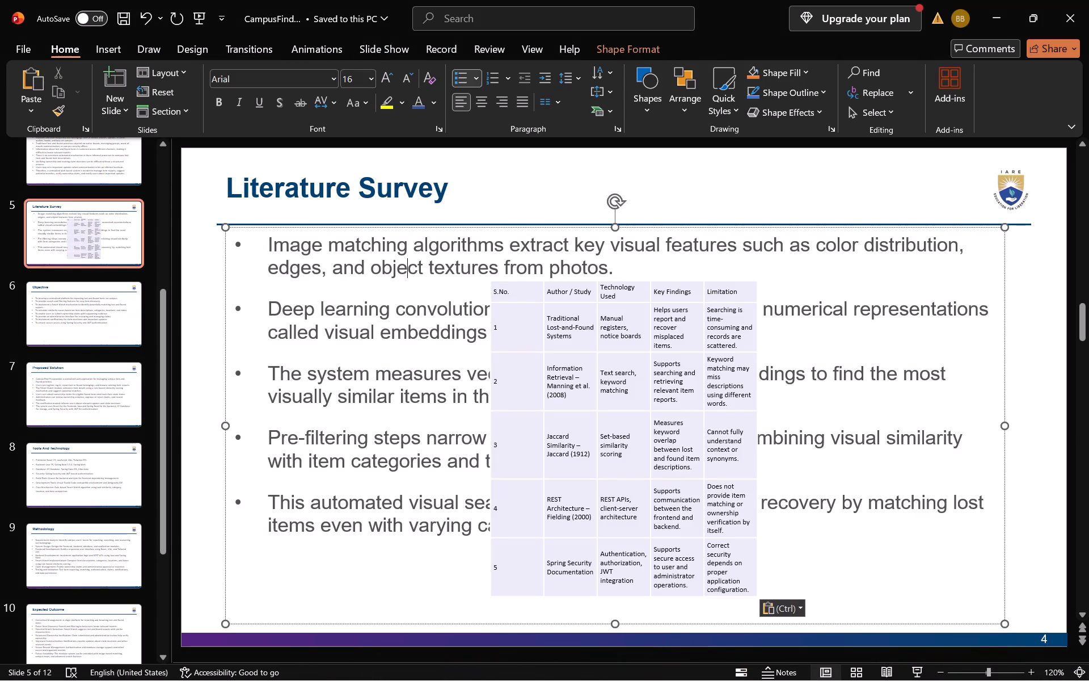
click(366, 228)
key(Delete)
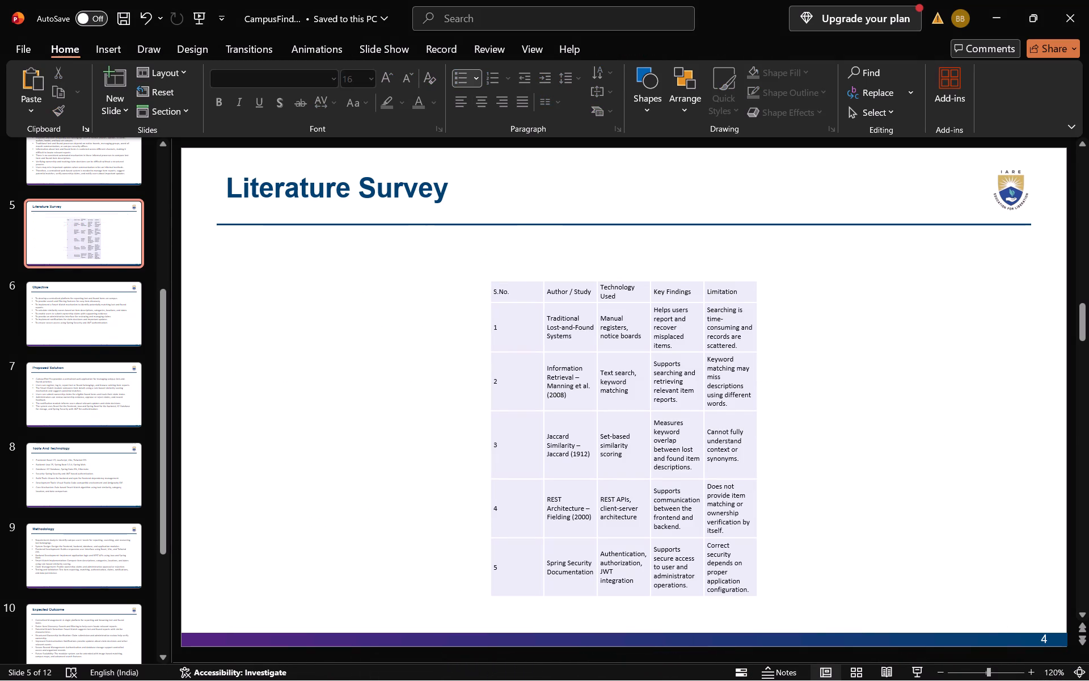
Widen the table to roughly the length of the title line and extend its top edge up to just below that line.
click(605, 379)
drag(491, 437, 225, 432)
drag(757, 439, 789, 443)
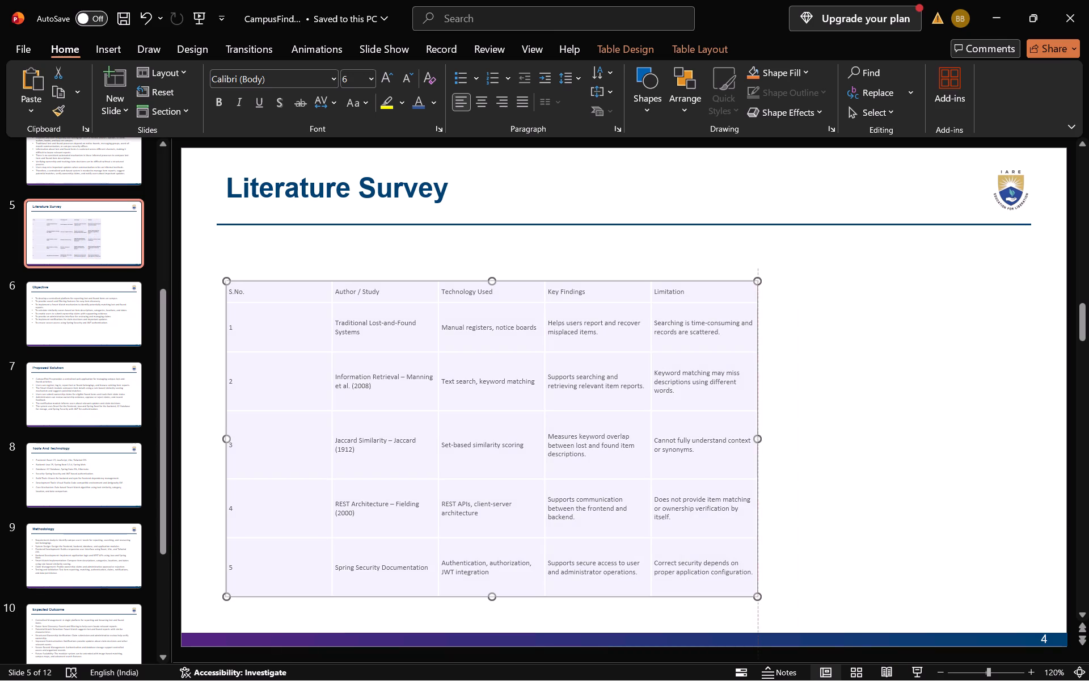
drag(789, 443, 1027, 431)
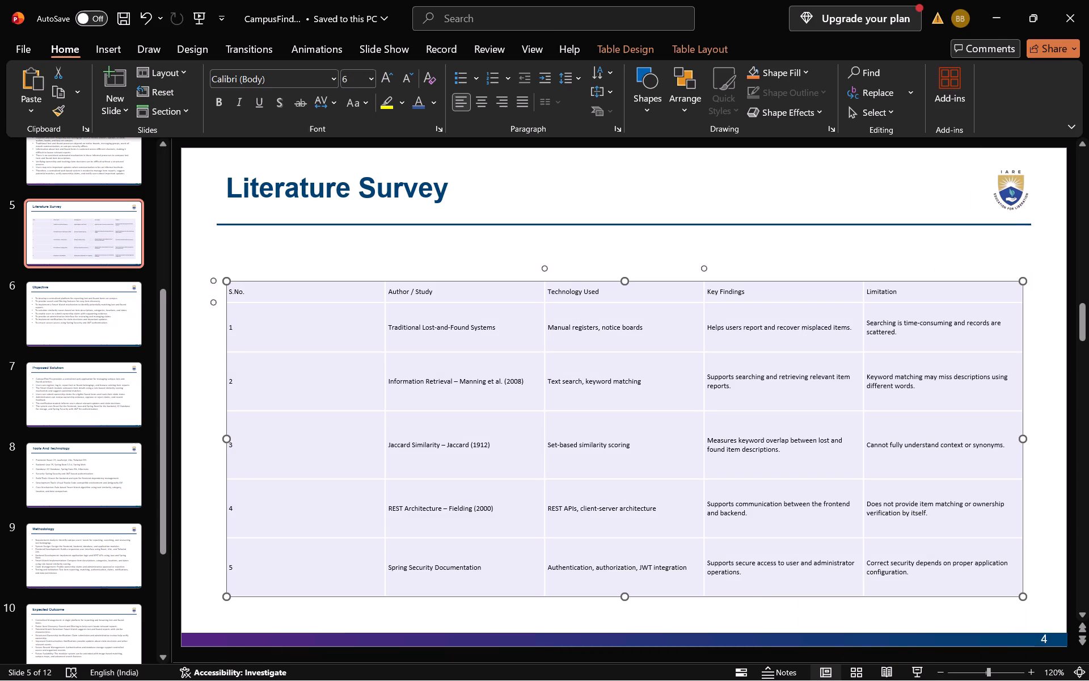
drag(623, 282, 626, 248)
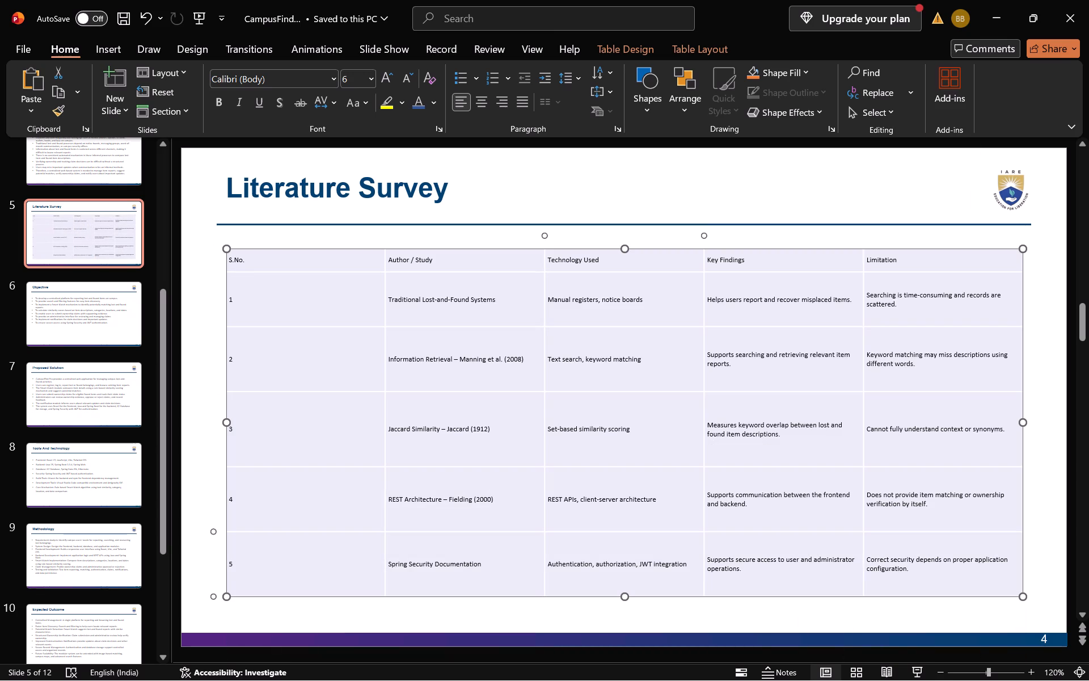
Set the font size of all text in the literature survey table to 12.
click(650, 578)
key(ctrl+a)
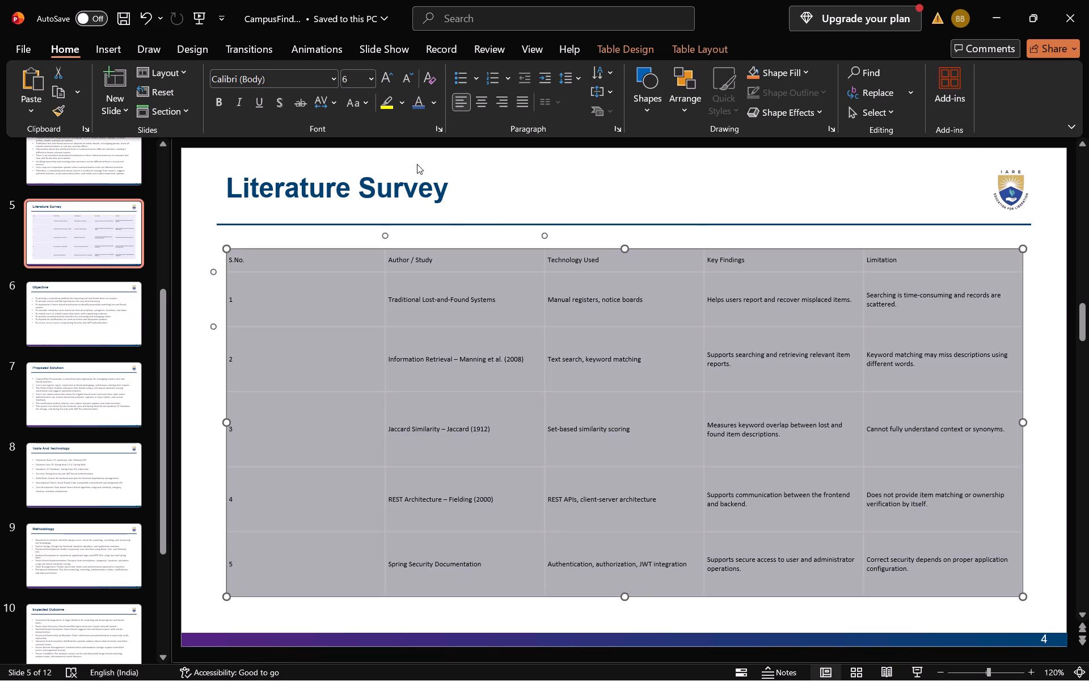
click(368, 81)
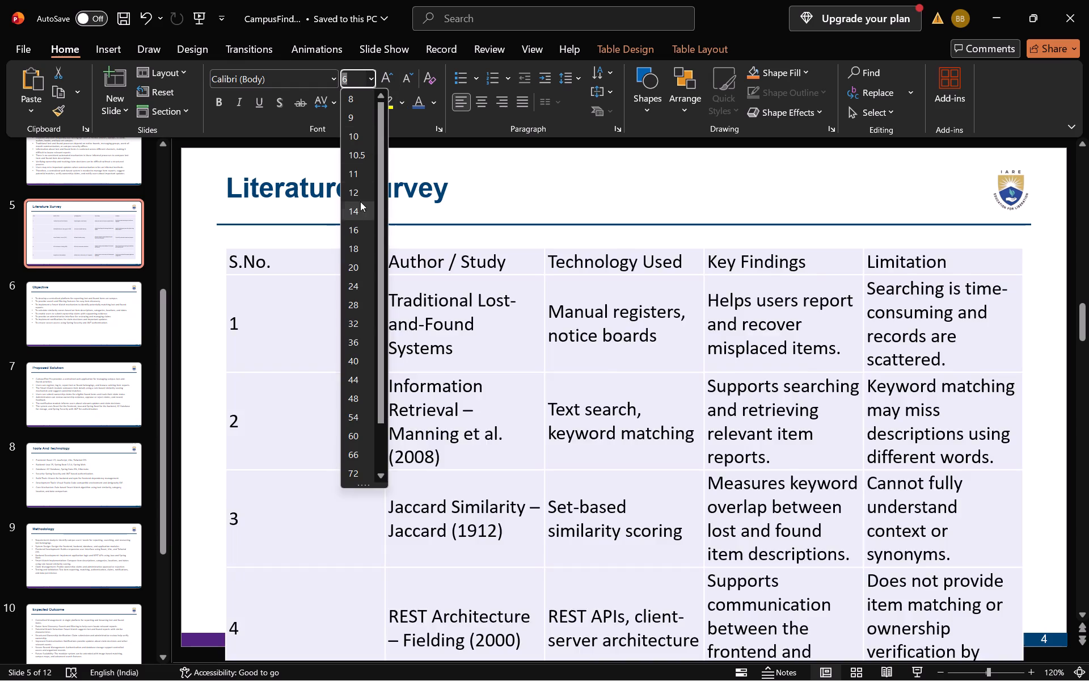
click(360, 197)
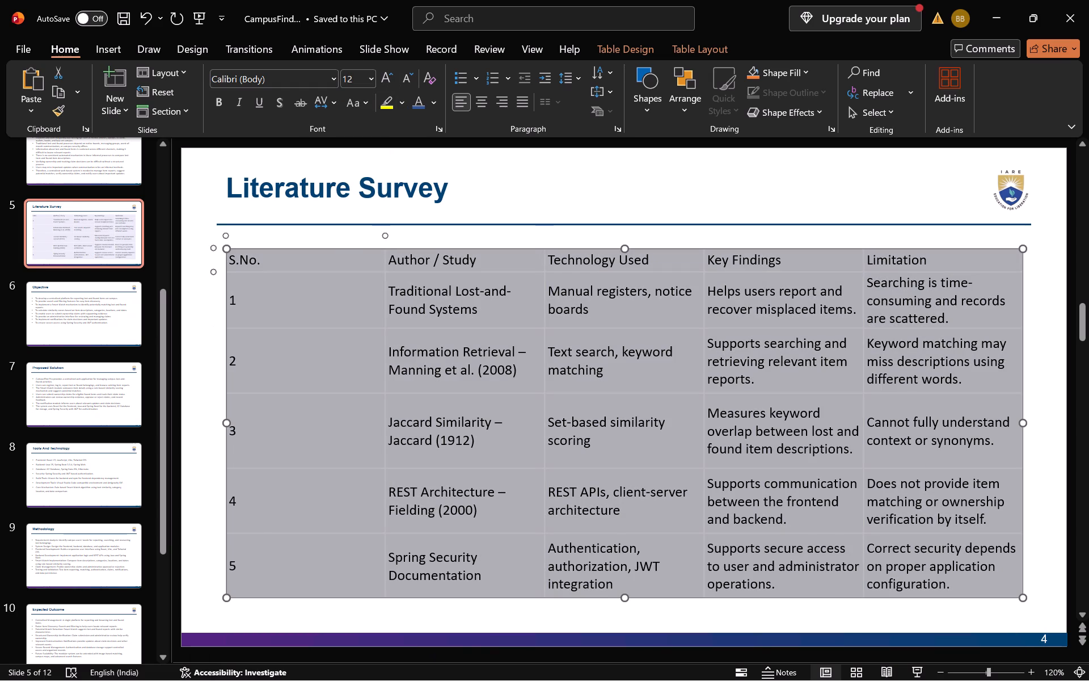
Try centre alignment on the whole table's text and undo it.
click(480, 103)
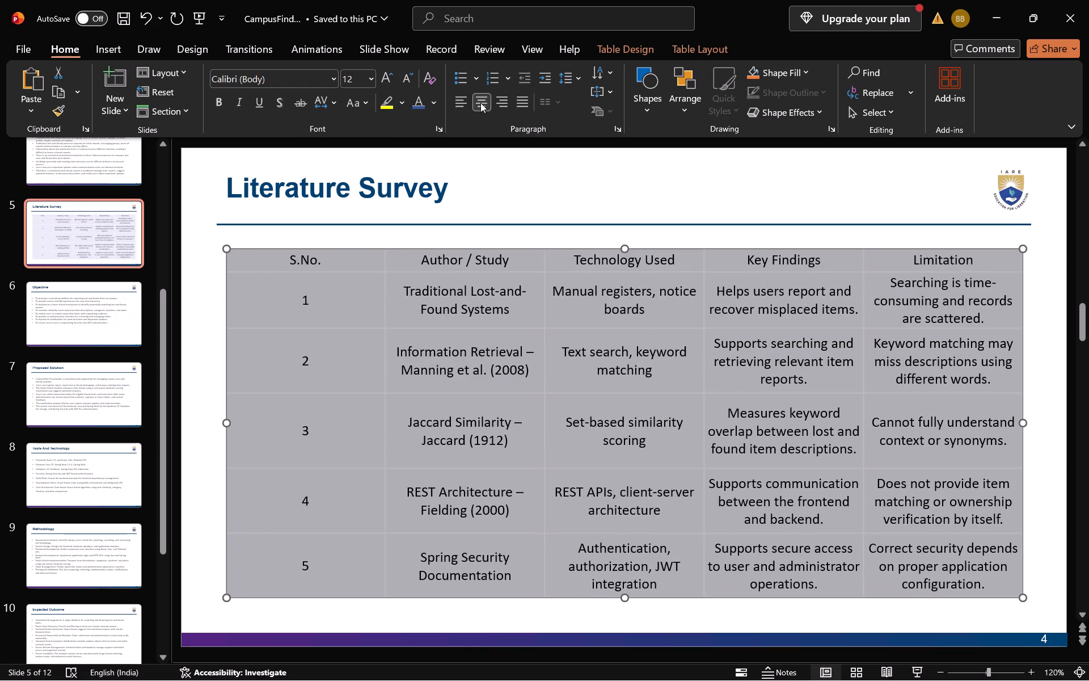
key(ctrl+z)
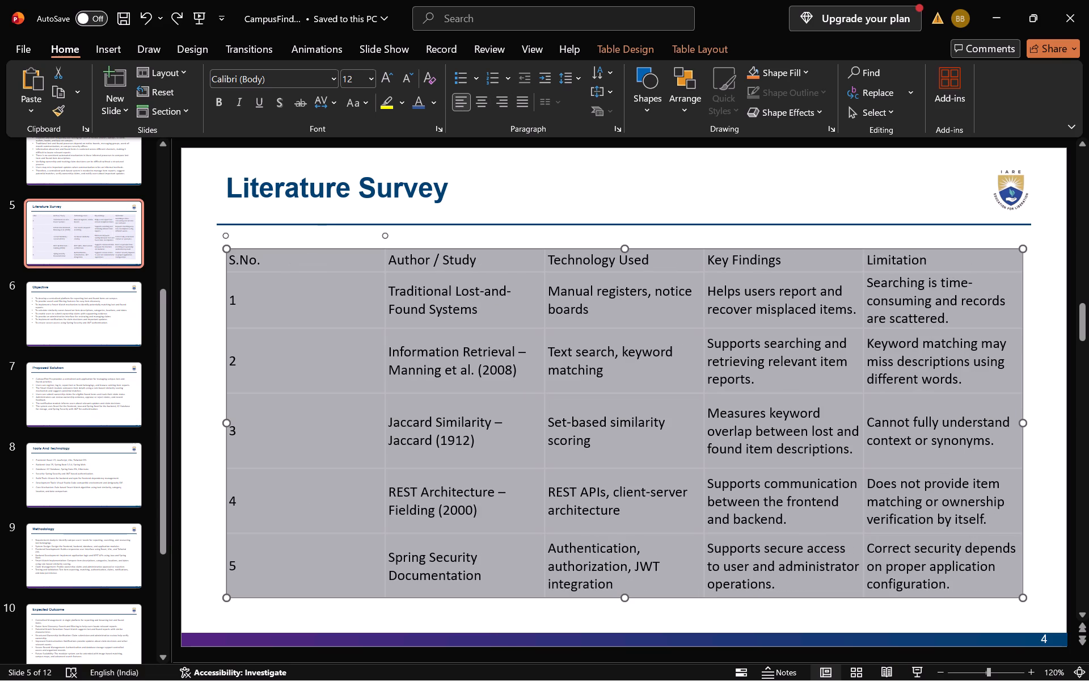
Centre the text of the table's header row, from S.No. to Limitation.
click(285, 245)
click(250, 264)
drag(204, 249, 843, 292)
click(818, 262)
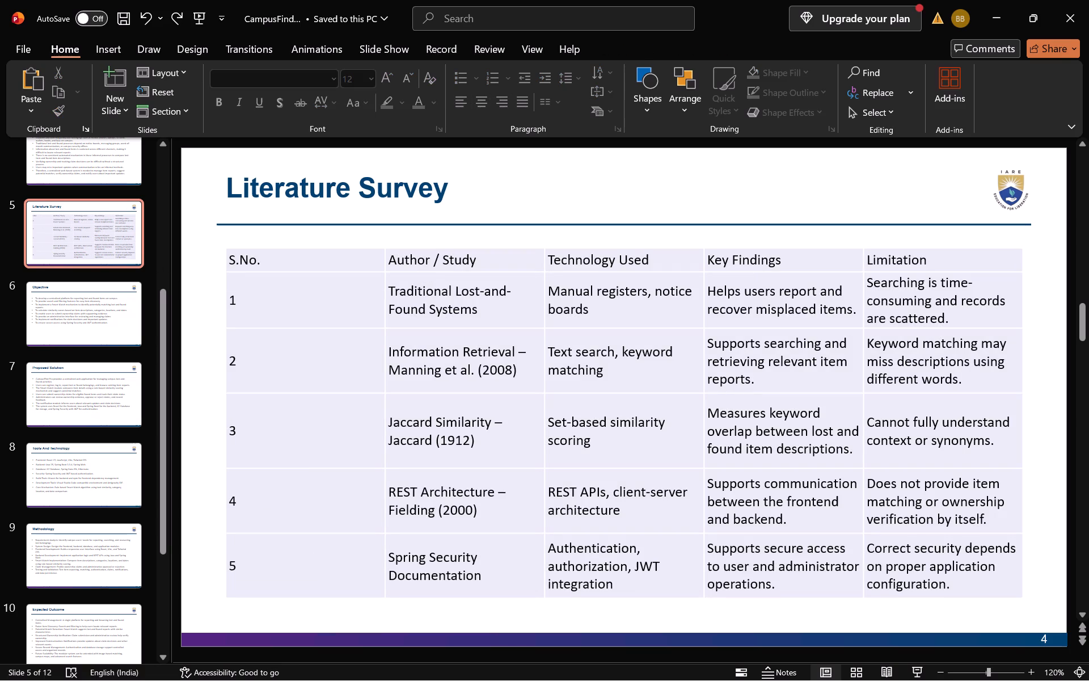
drag(934, 257, 348, 232)
click(484, 104)
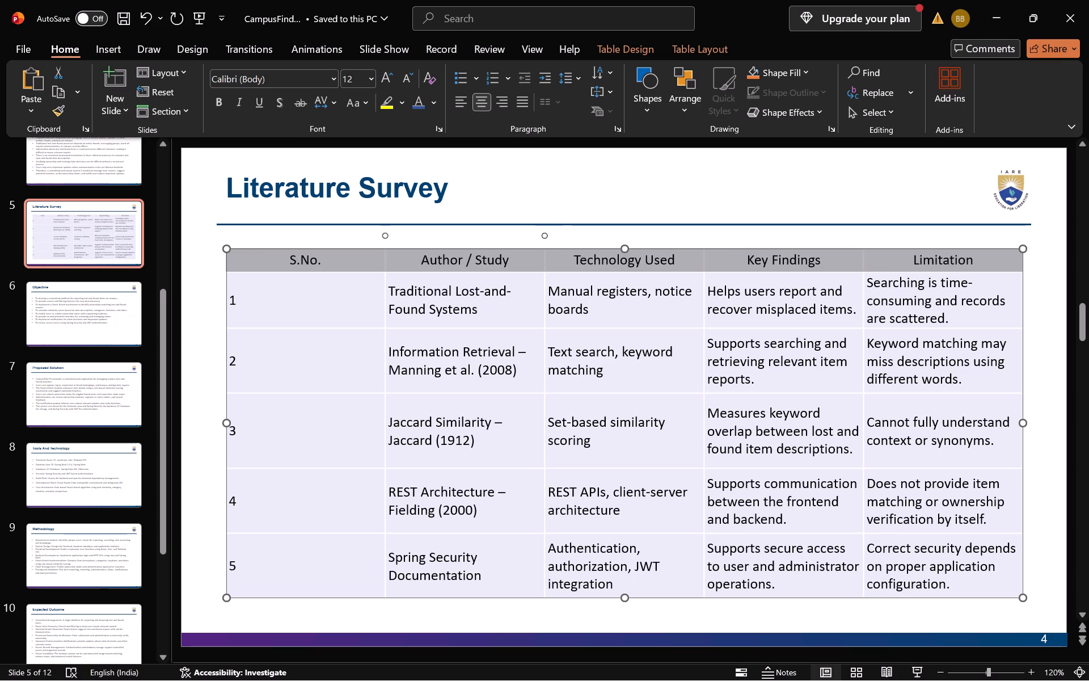
Centre the serial numbers 1 to 5 in the S.No. column.
click(244, 291)
drag(253, 289, 219, 414)
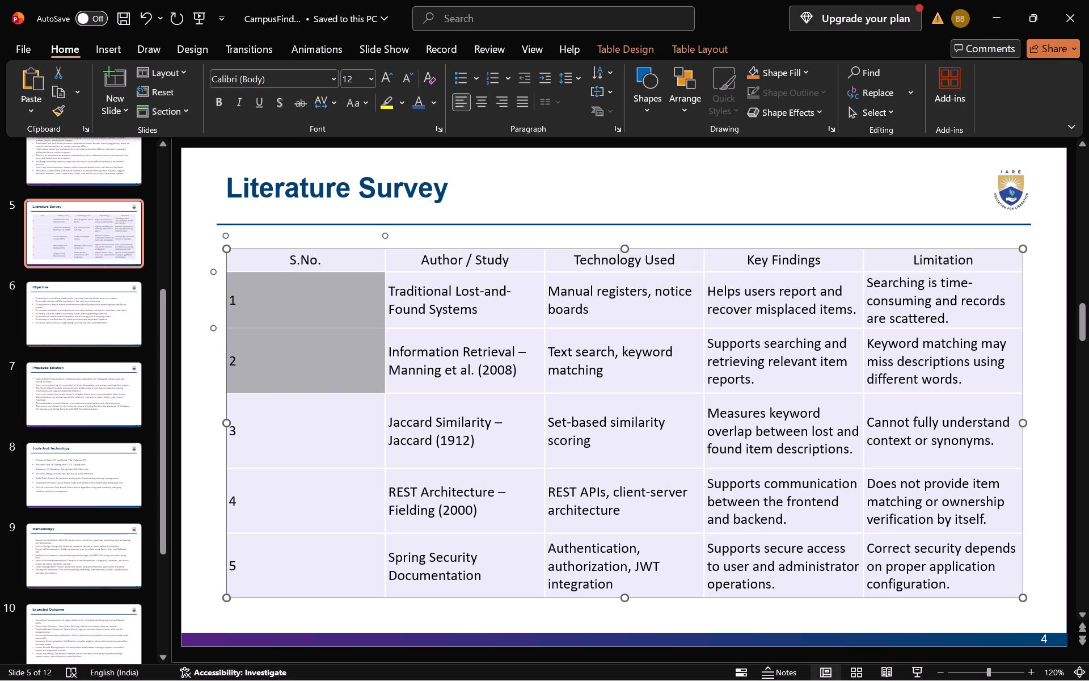
drag(219, 414, 222, 579)
click(474, 113)
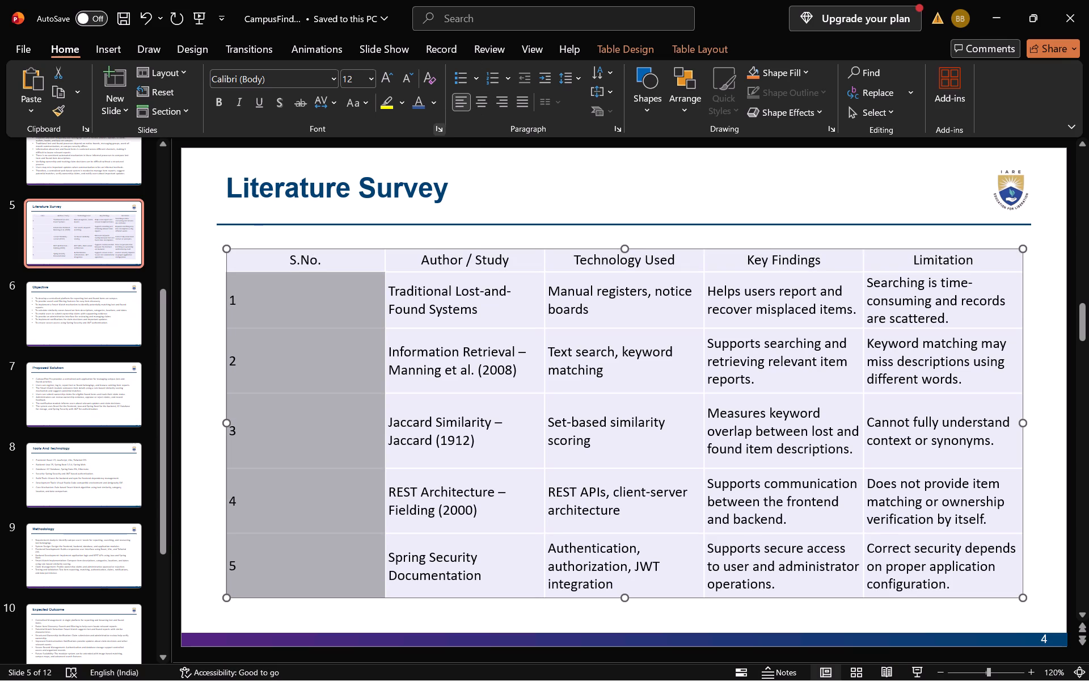
click(478, 100)
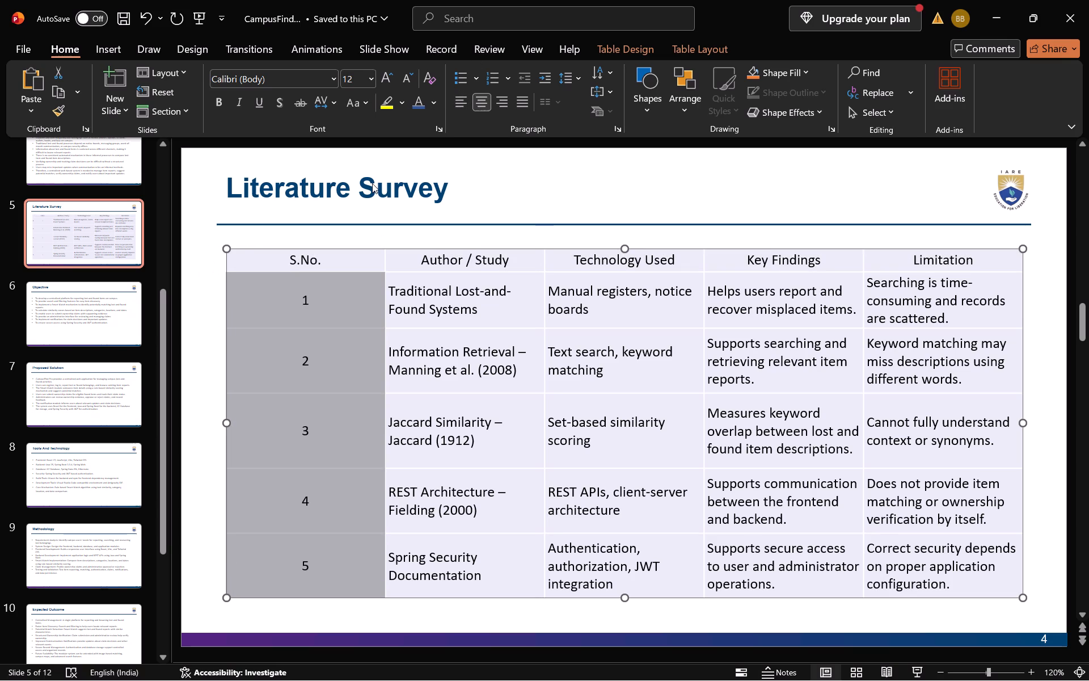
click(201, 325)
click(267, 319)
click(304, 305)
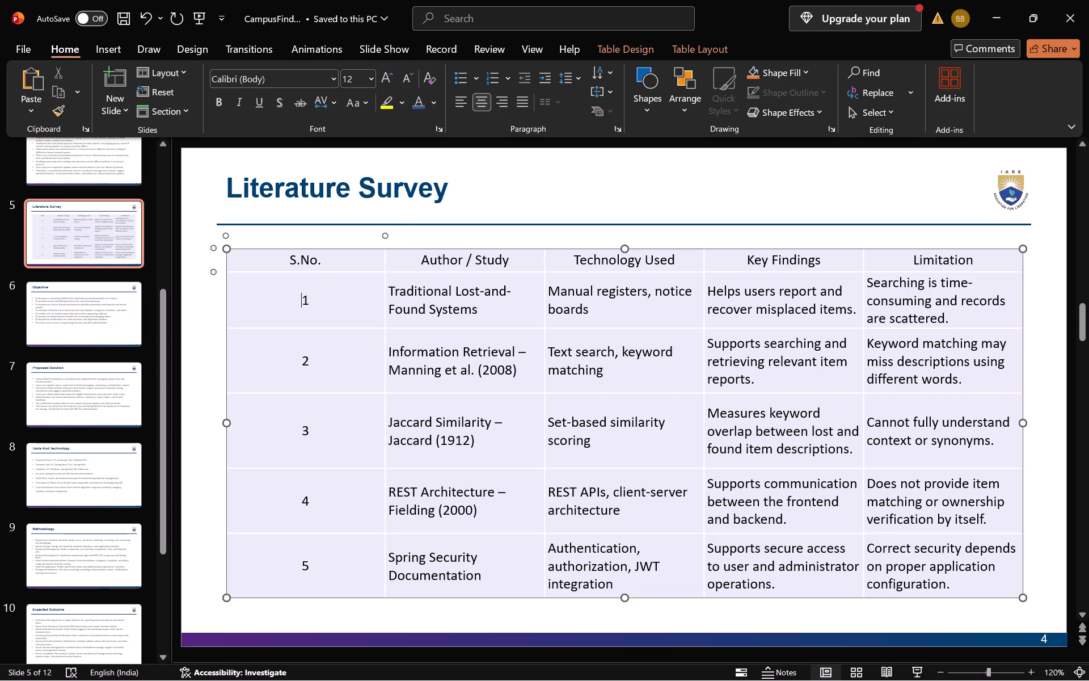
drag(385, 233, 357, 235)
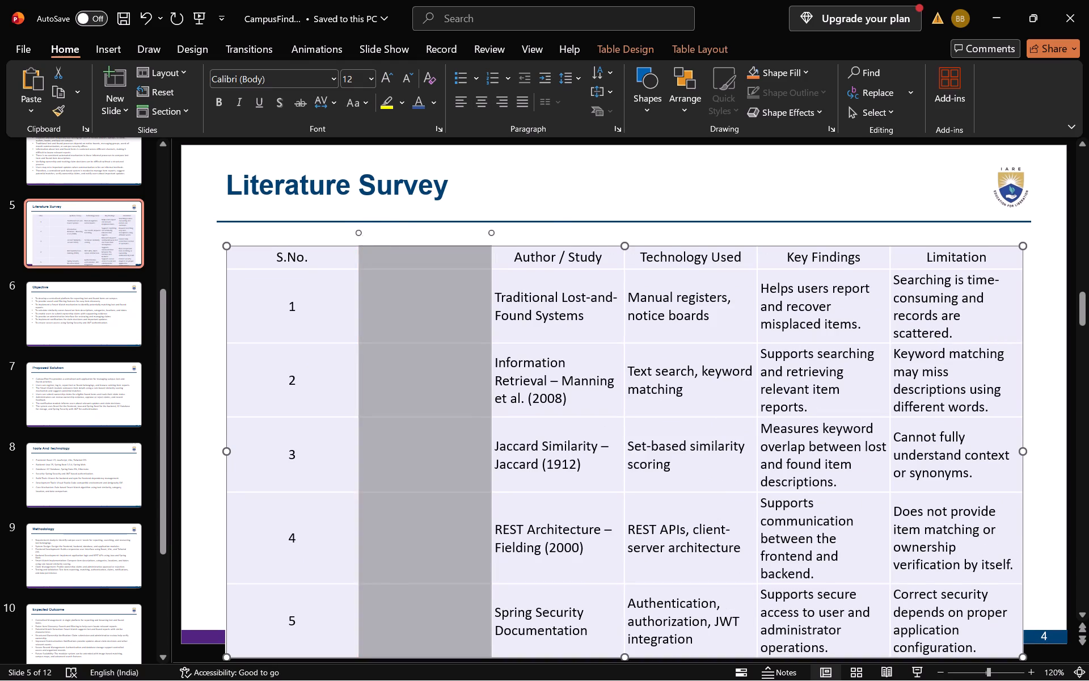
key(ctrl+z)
Narrow the S.No. column to about half its width by moving its border with the Author / Study column.
click(347, 314)
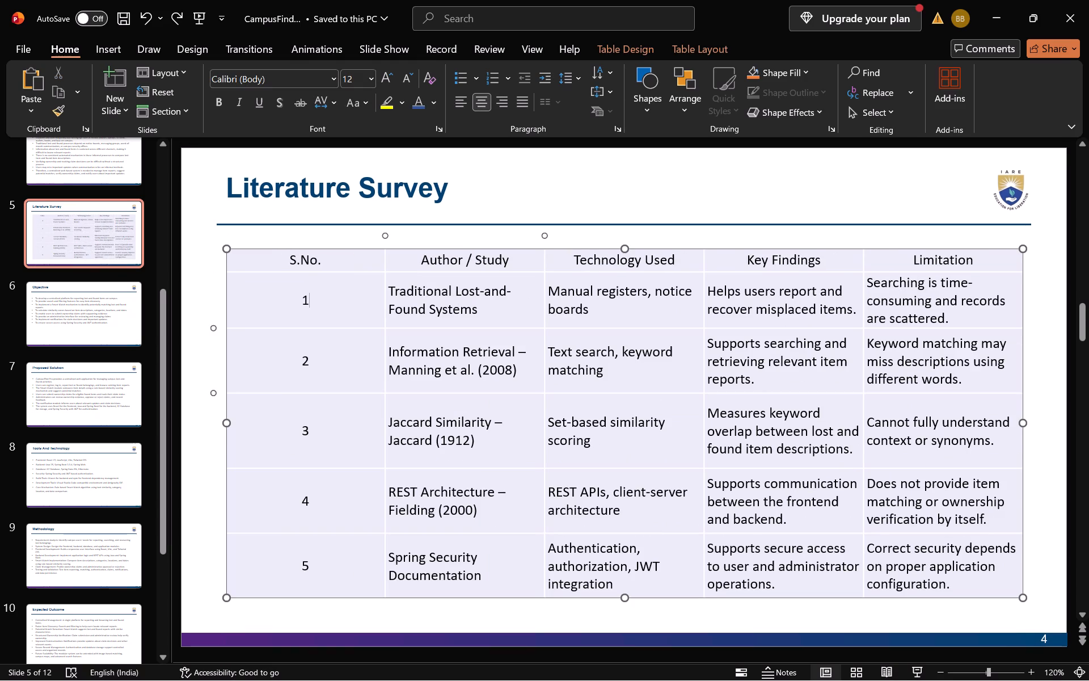
drag(385, 368, 338, 367)
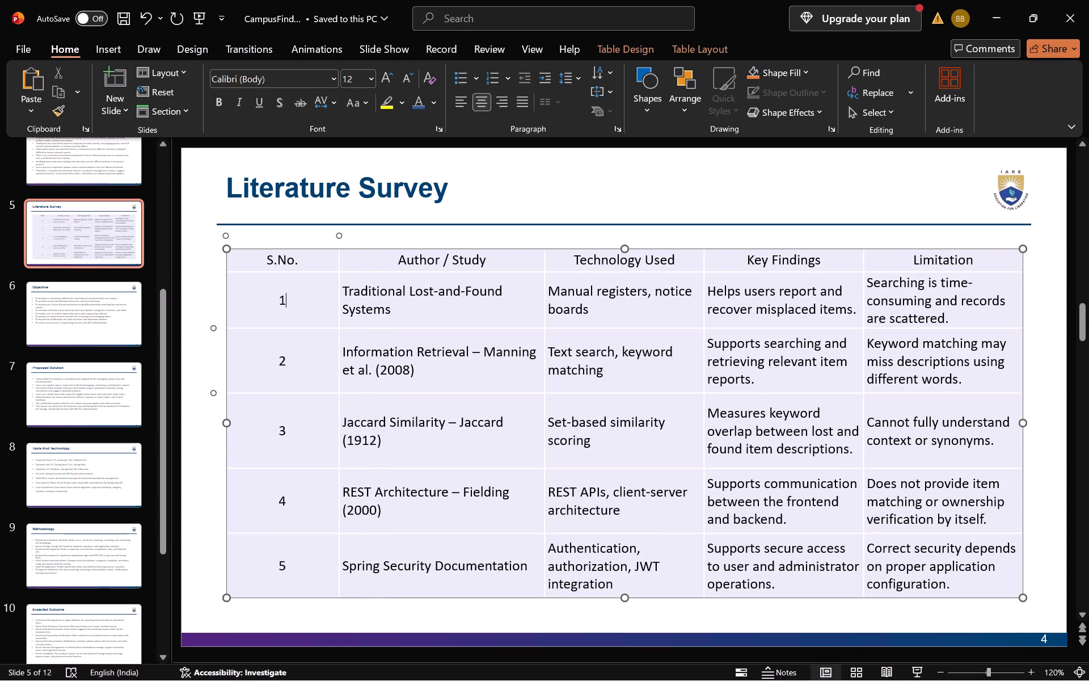
drag(337, 360, 335, 360)
drag(335, 360, 307, 363)
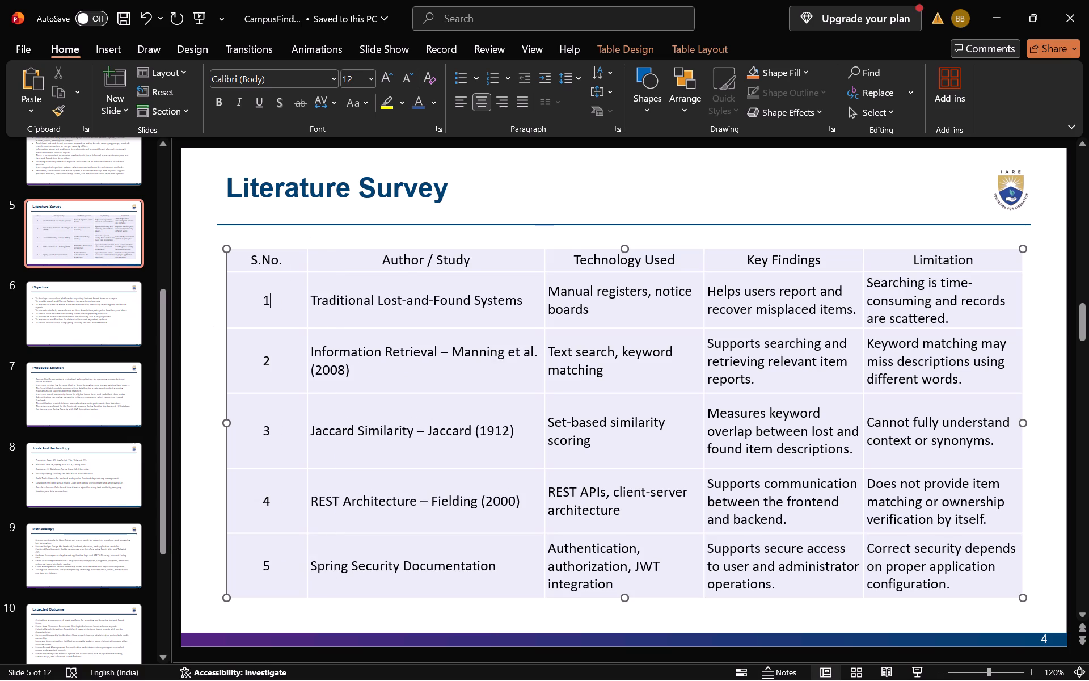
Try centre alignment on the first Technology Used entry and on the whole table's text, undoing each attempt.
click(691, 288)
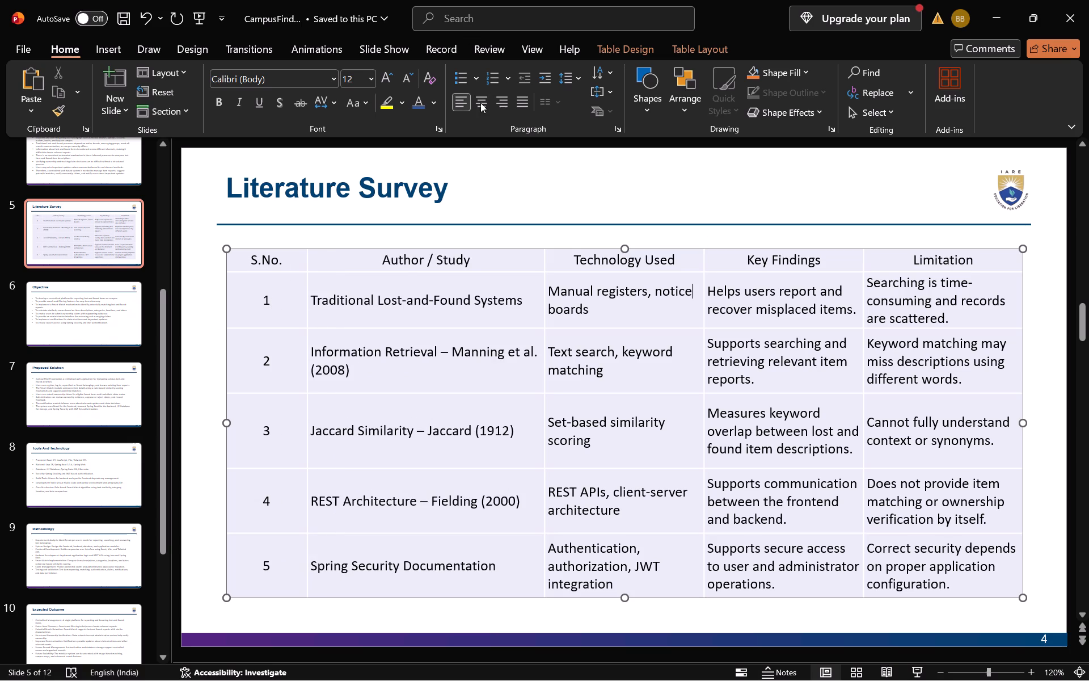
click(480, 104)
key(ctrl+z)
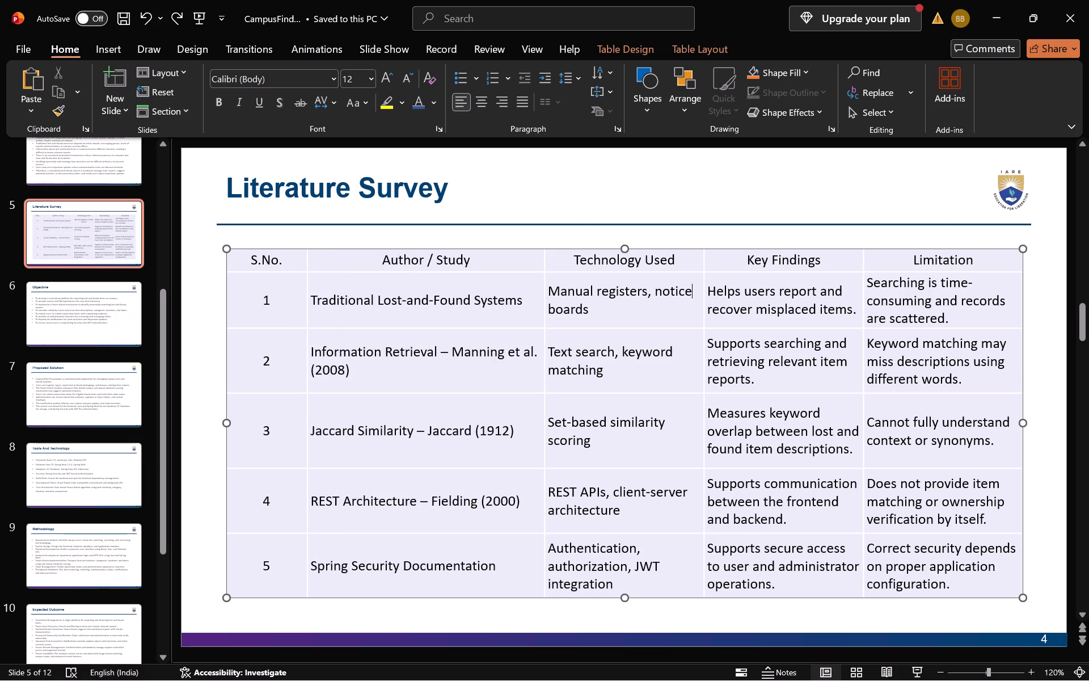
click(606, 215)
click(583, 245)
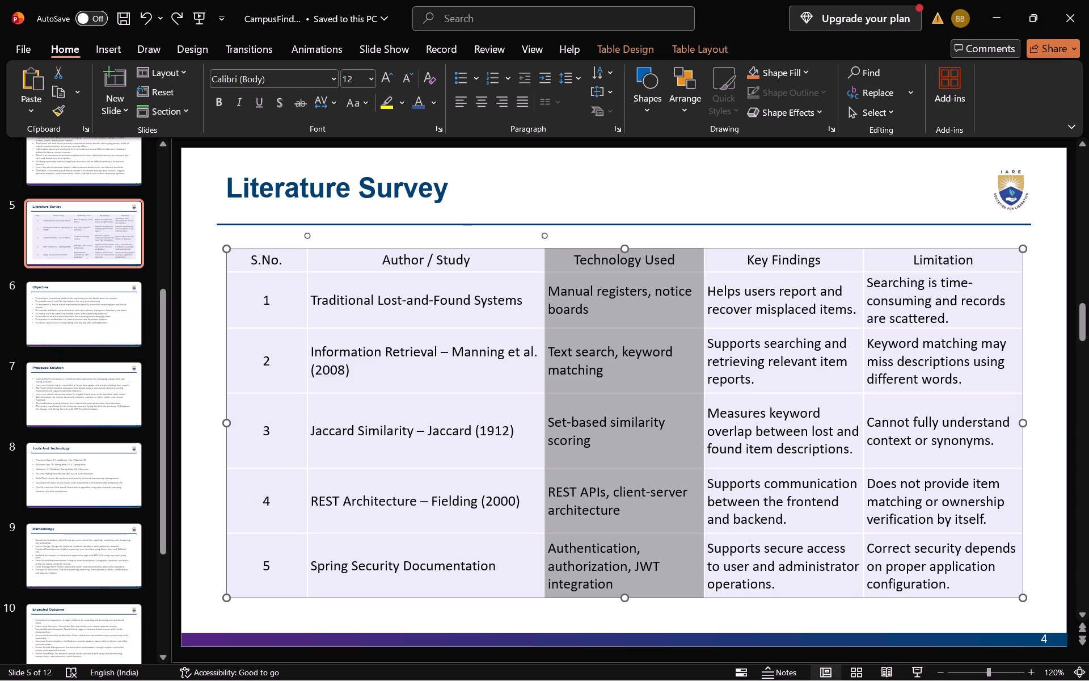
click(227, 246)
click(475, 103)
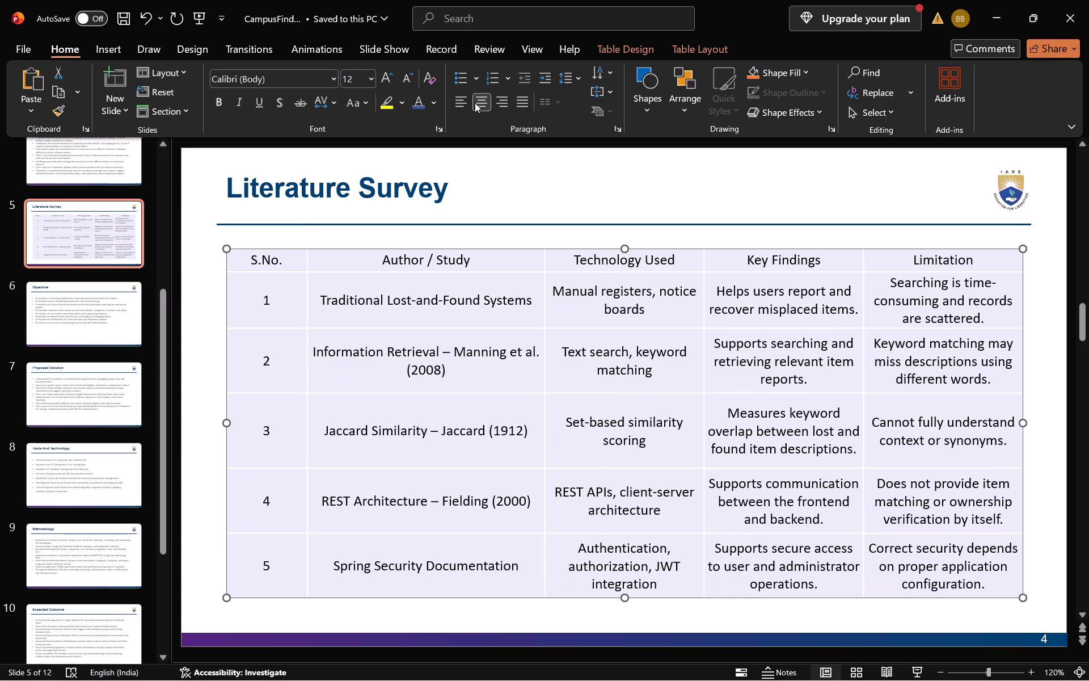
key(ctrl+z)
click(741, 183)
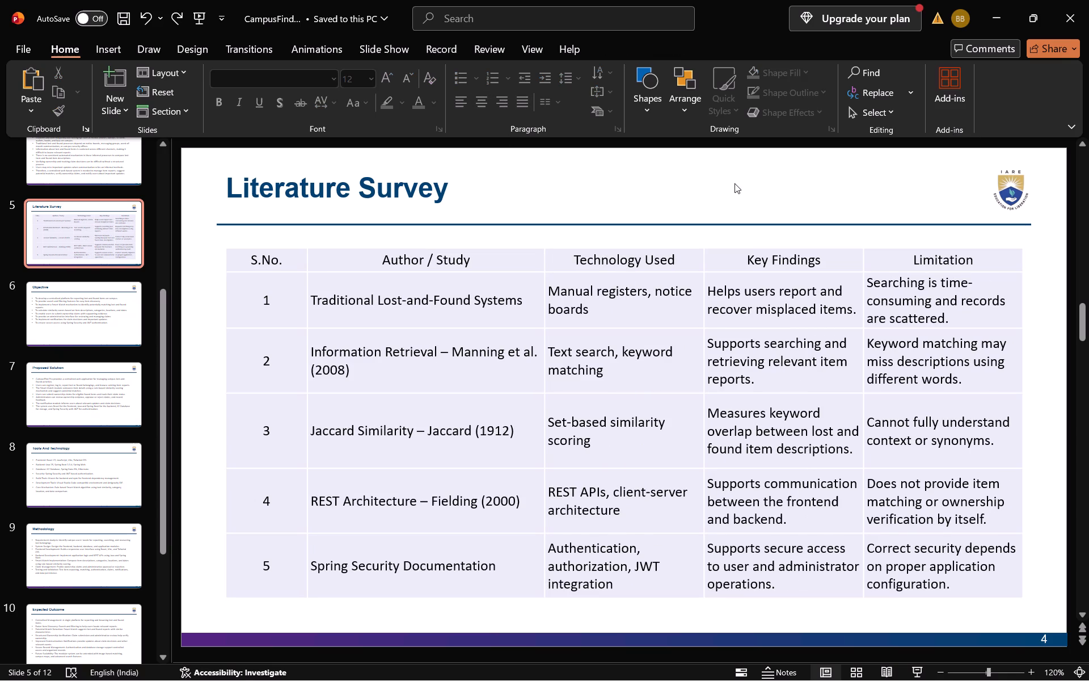